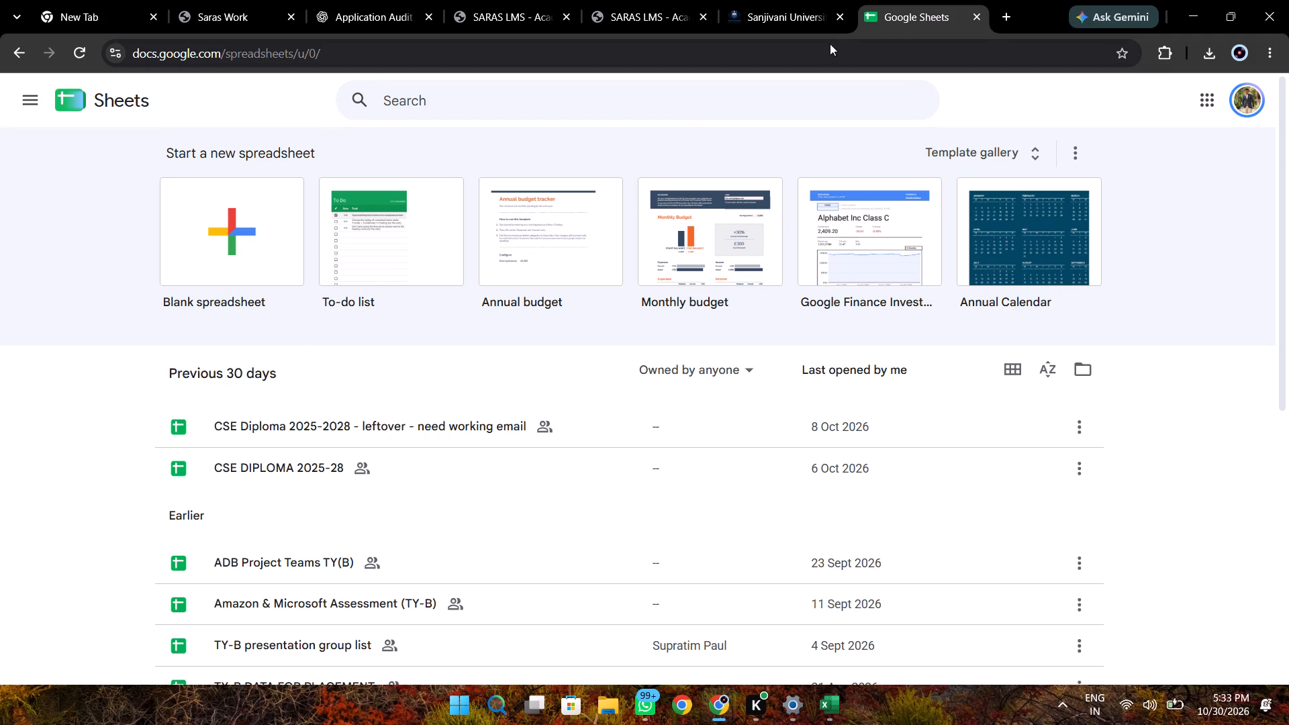
Open the downloaded workbook SARAS_LMS_Gap_Analysis_and_Enhancement_Plan.xlsx from the recent downloads.
left_click(787, 0)
left_click(629, 0)
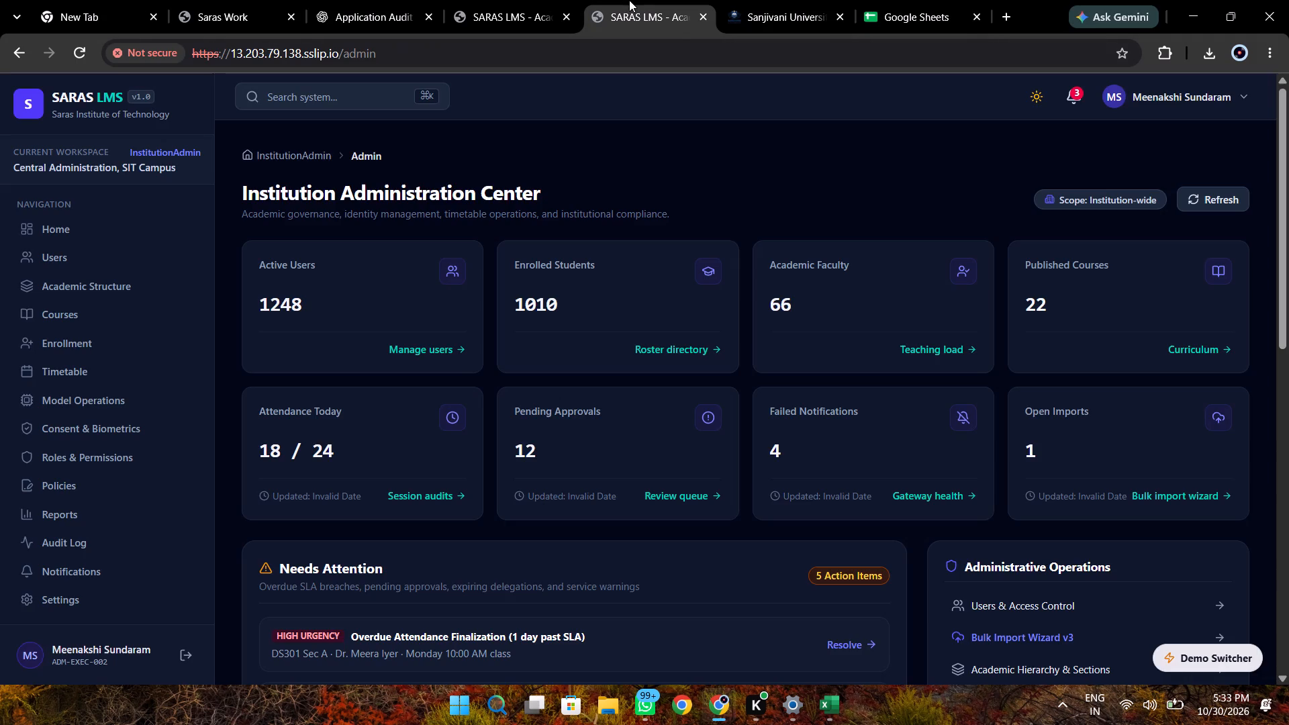
left_click(1203, 62)
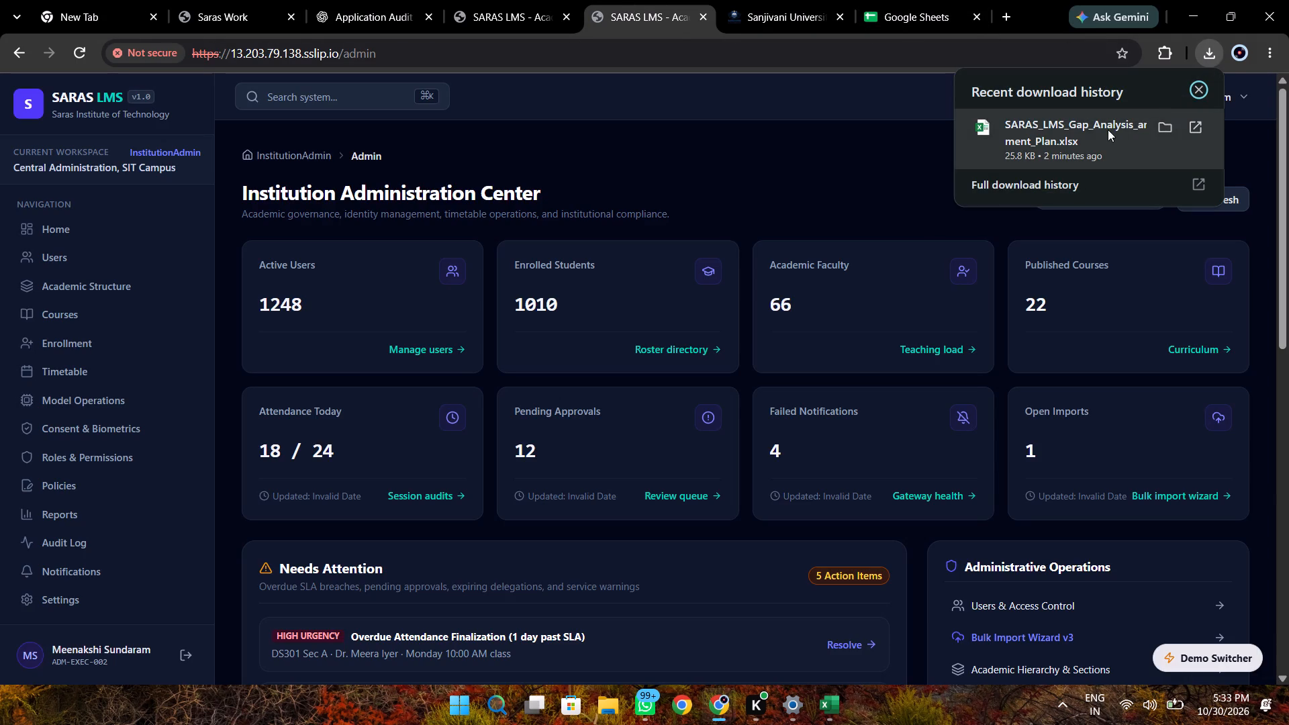
left_click(1194, 134)
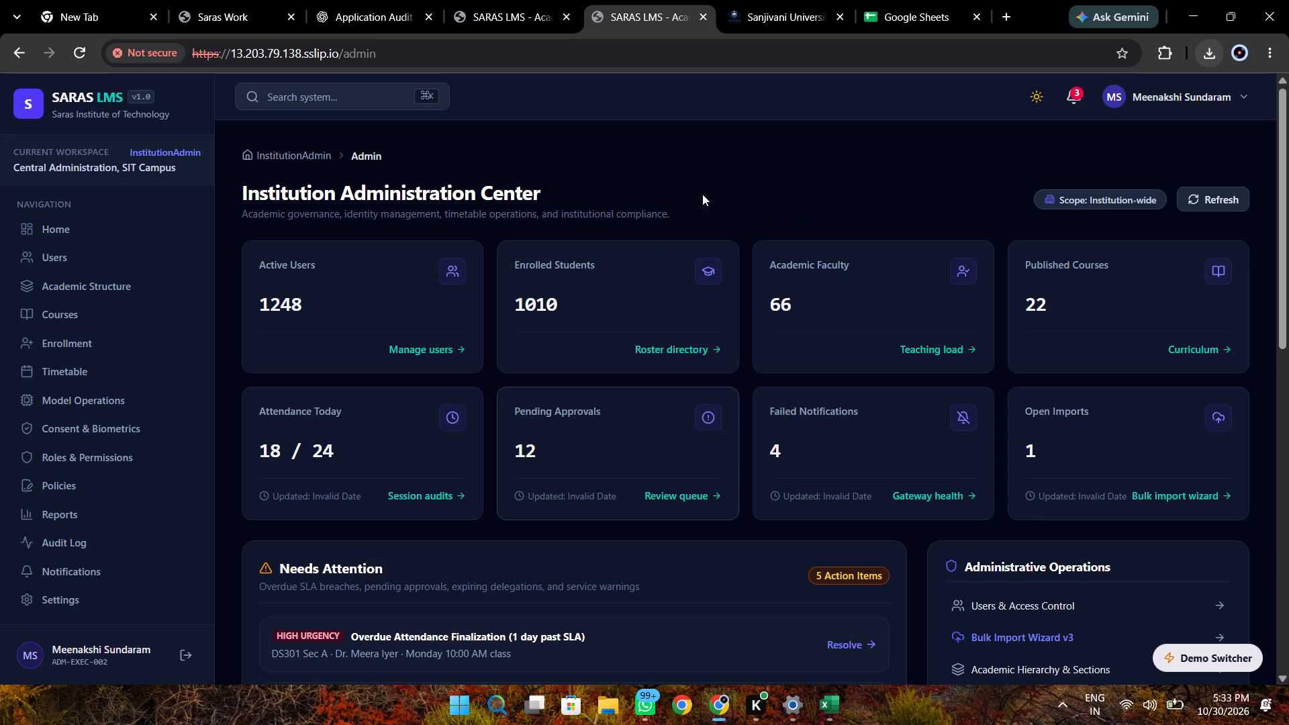
Search the Microsoft Store for google sheets and look through the results.
left_click(567, 697)
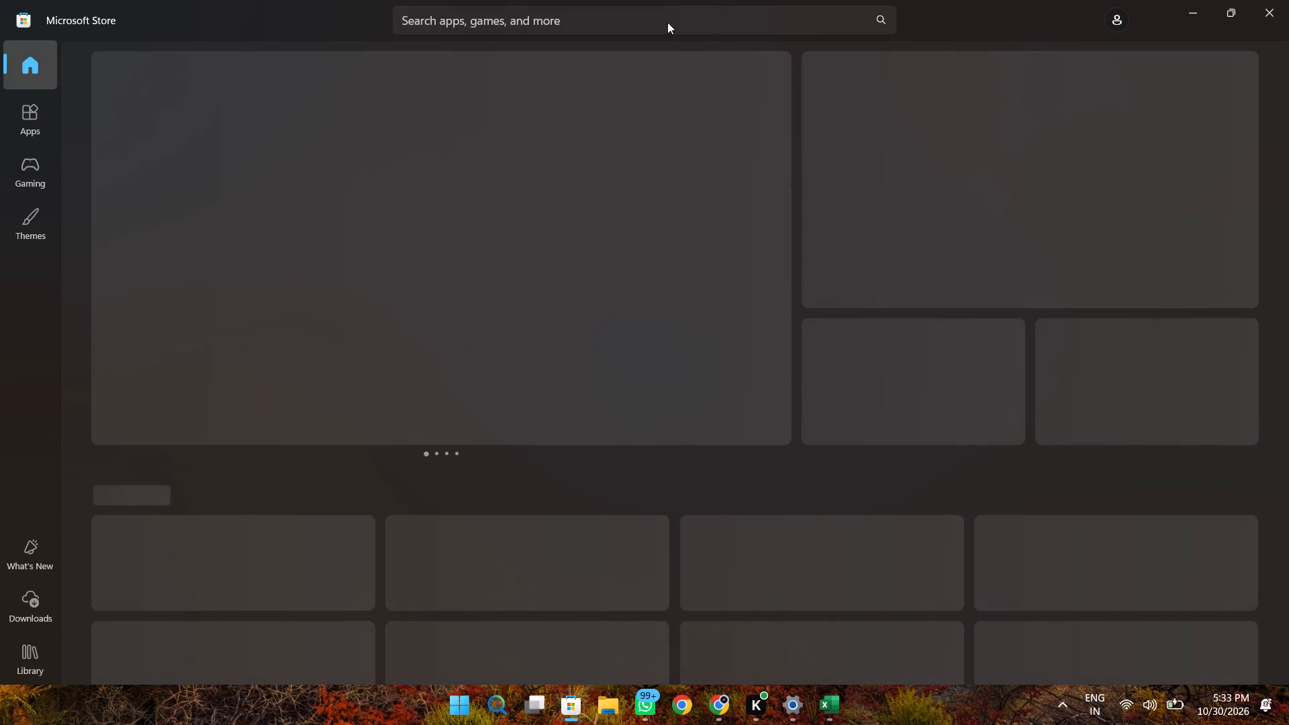
left_click(665, 16)
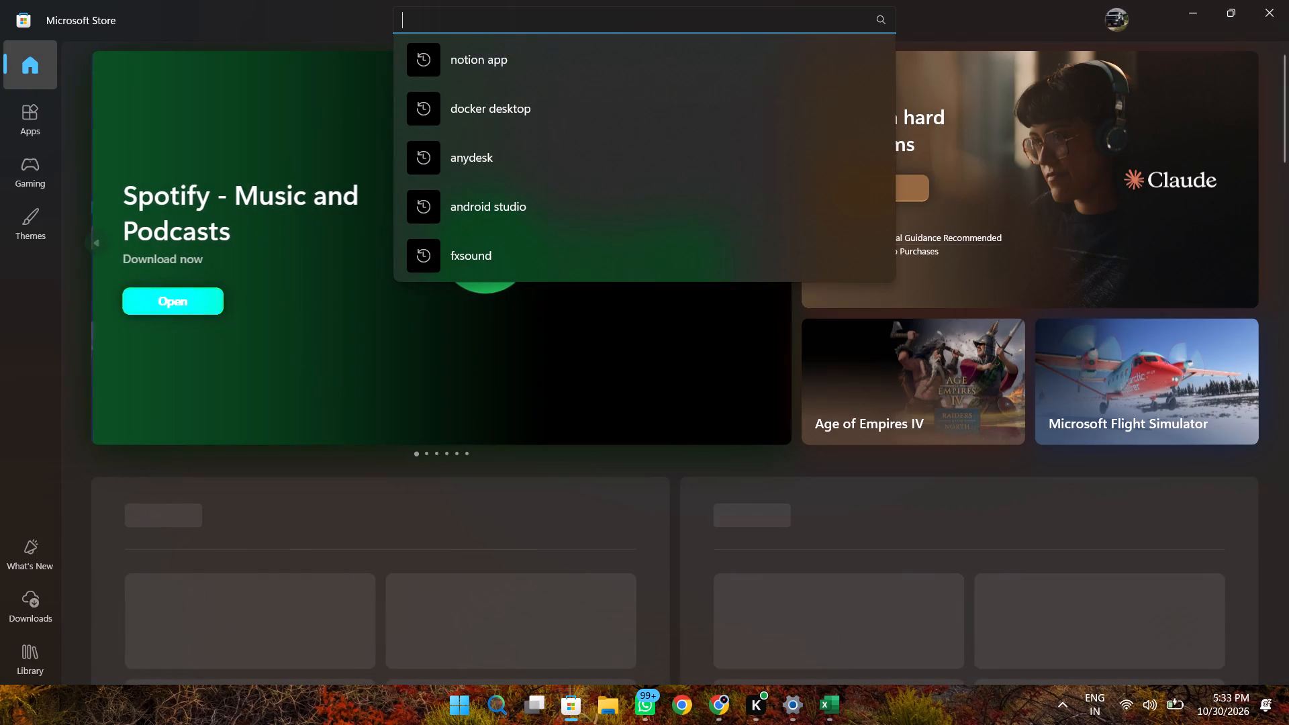
key("g")
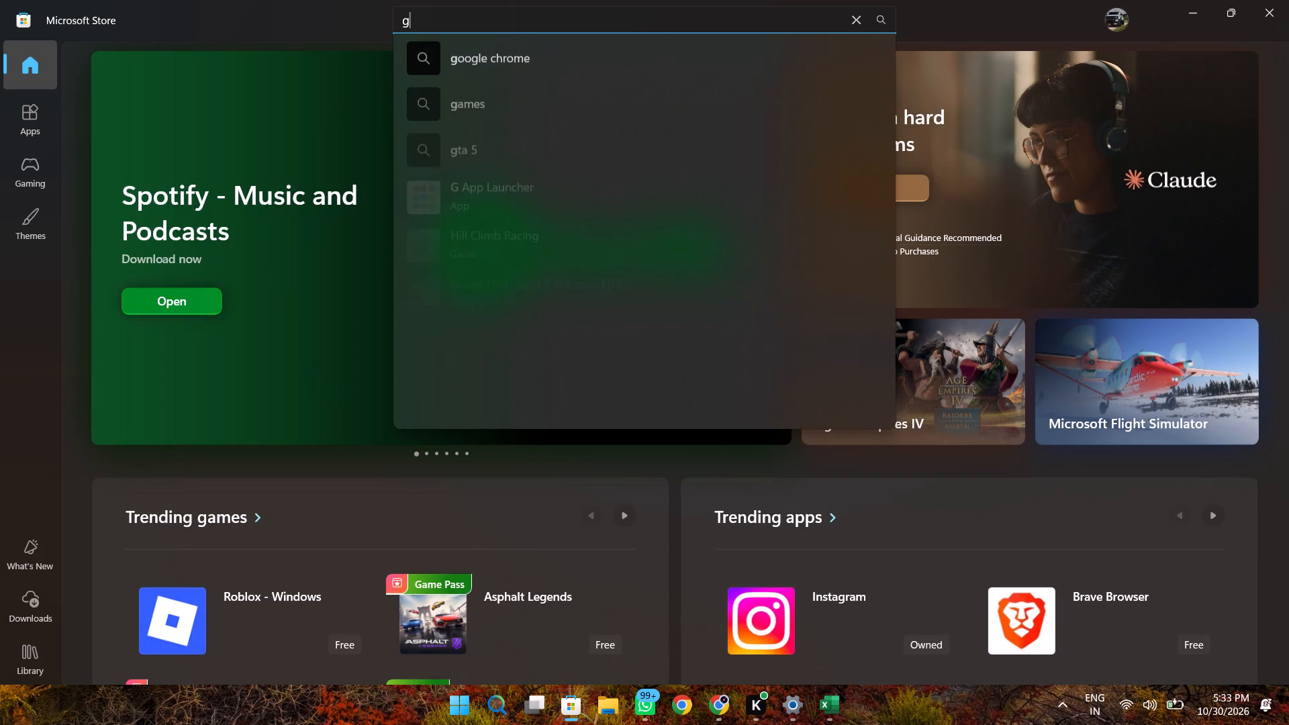
key("BackSpace")
key("BackSpace")
type("shee")
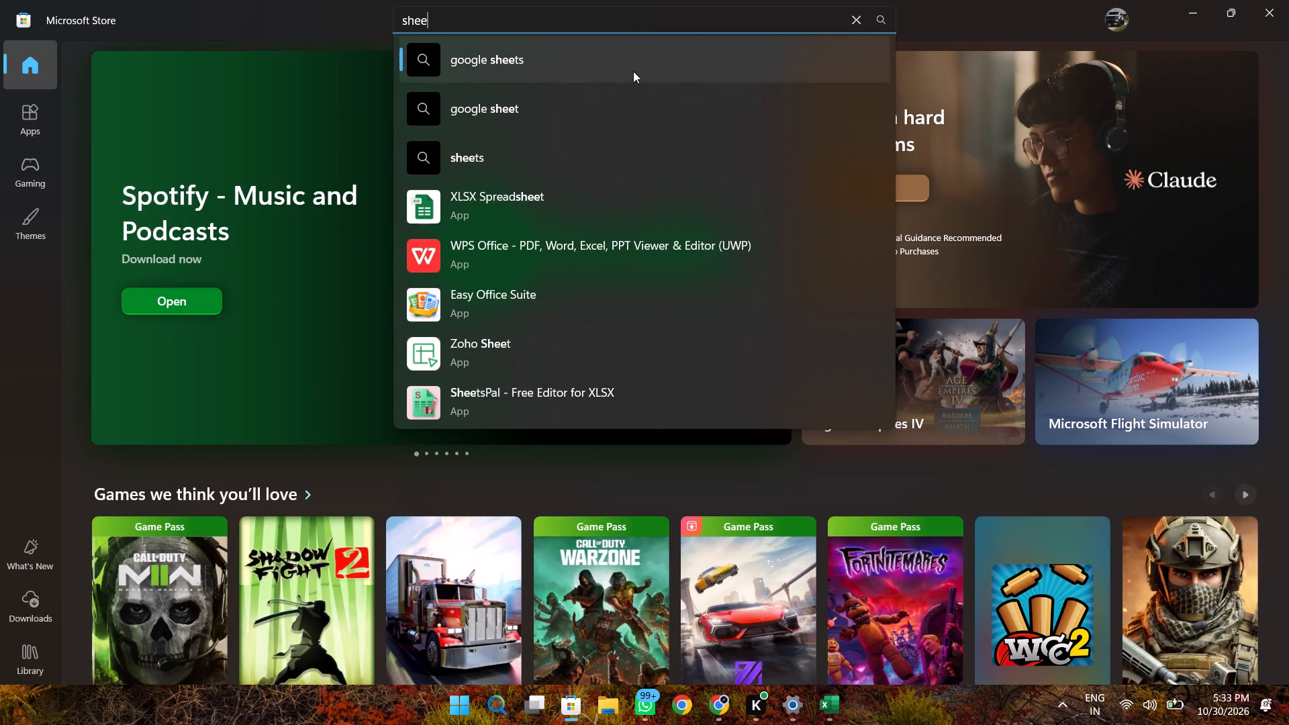
left_click(633, 71)
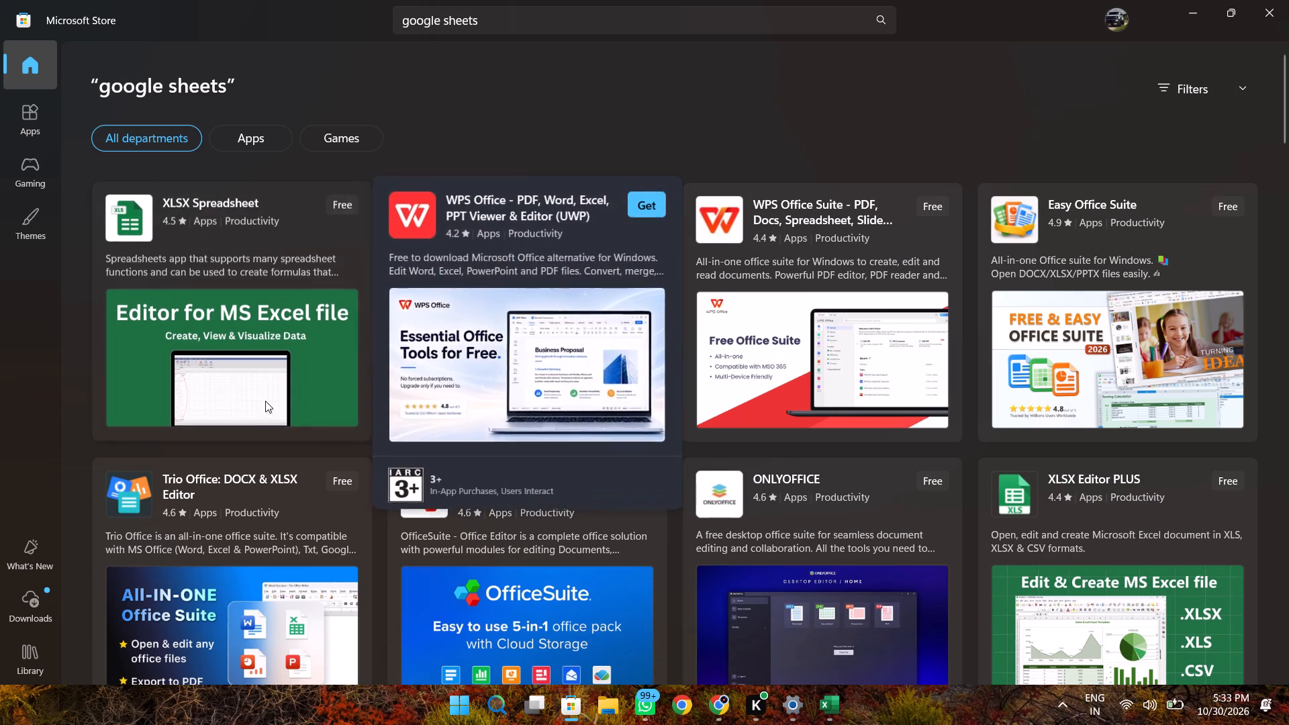
scroll(322, 373, "down", 1)
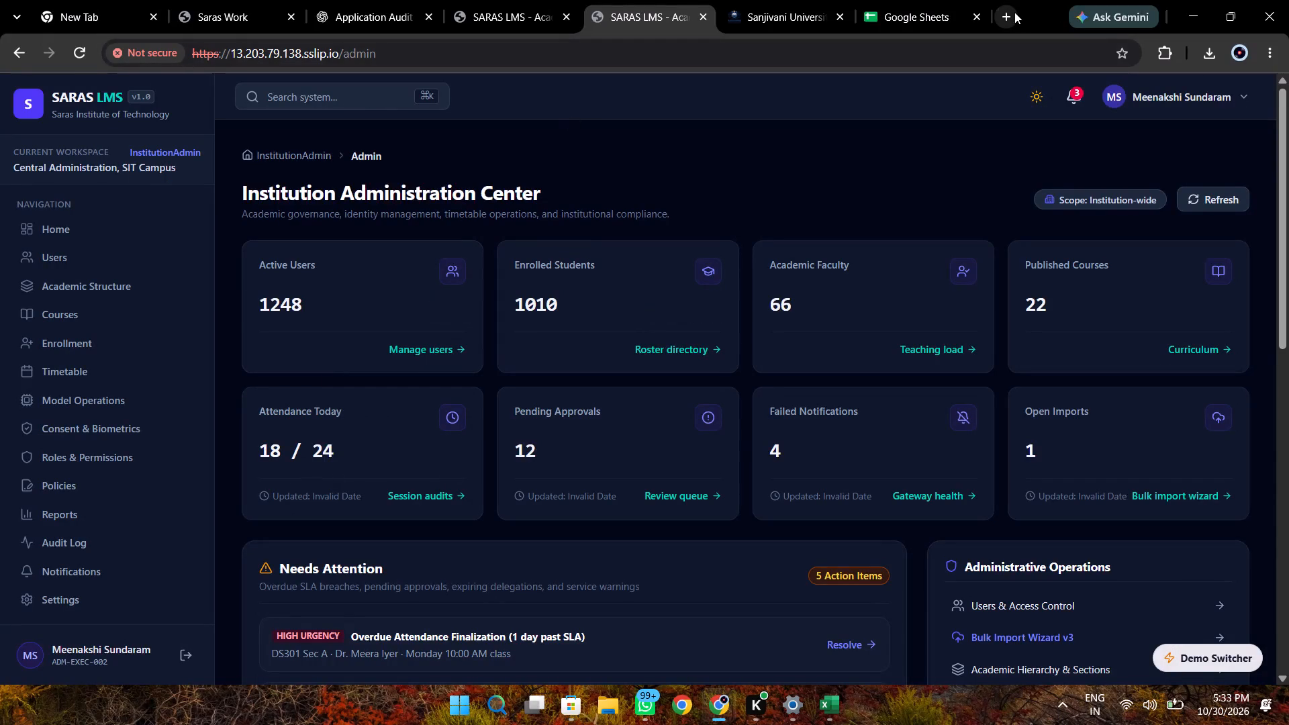
Switch to Chrome and search the web for google sheets download in a new tab.
left_click(1014, 12)
type("goog")
type("les")
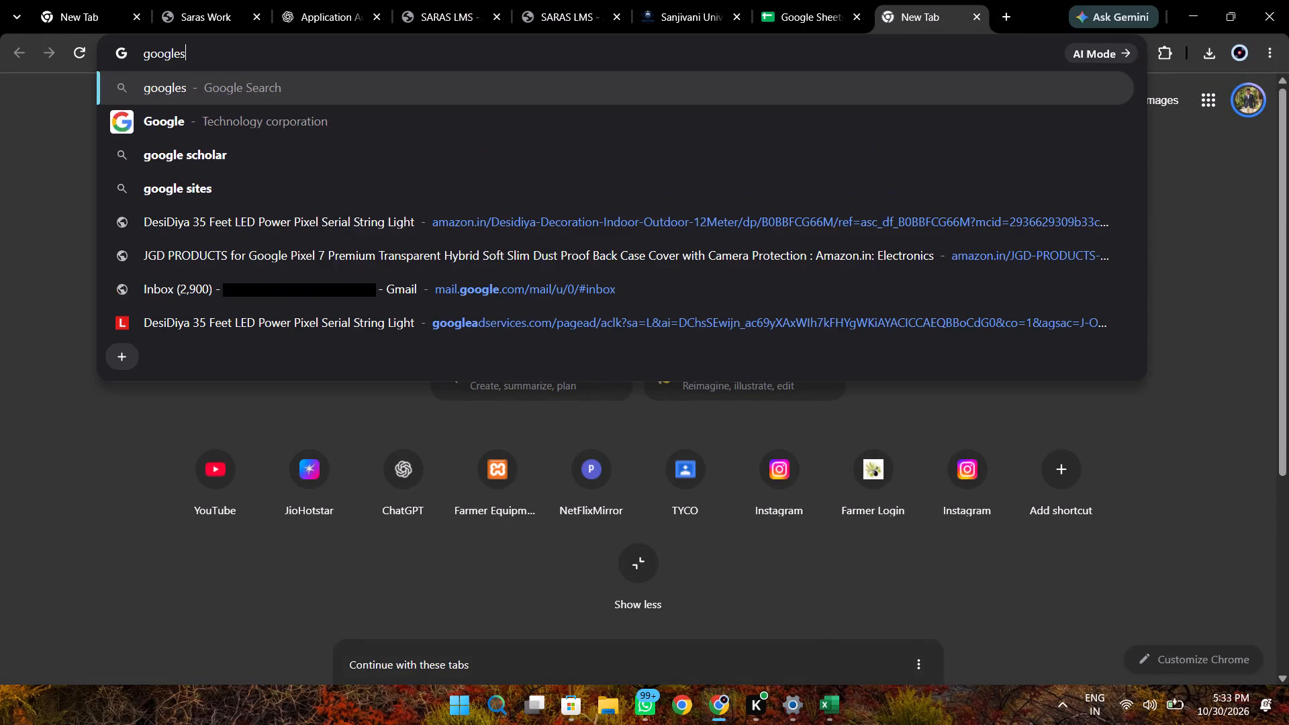
key("BackSpace")
key("space")
type("sheet")
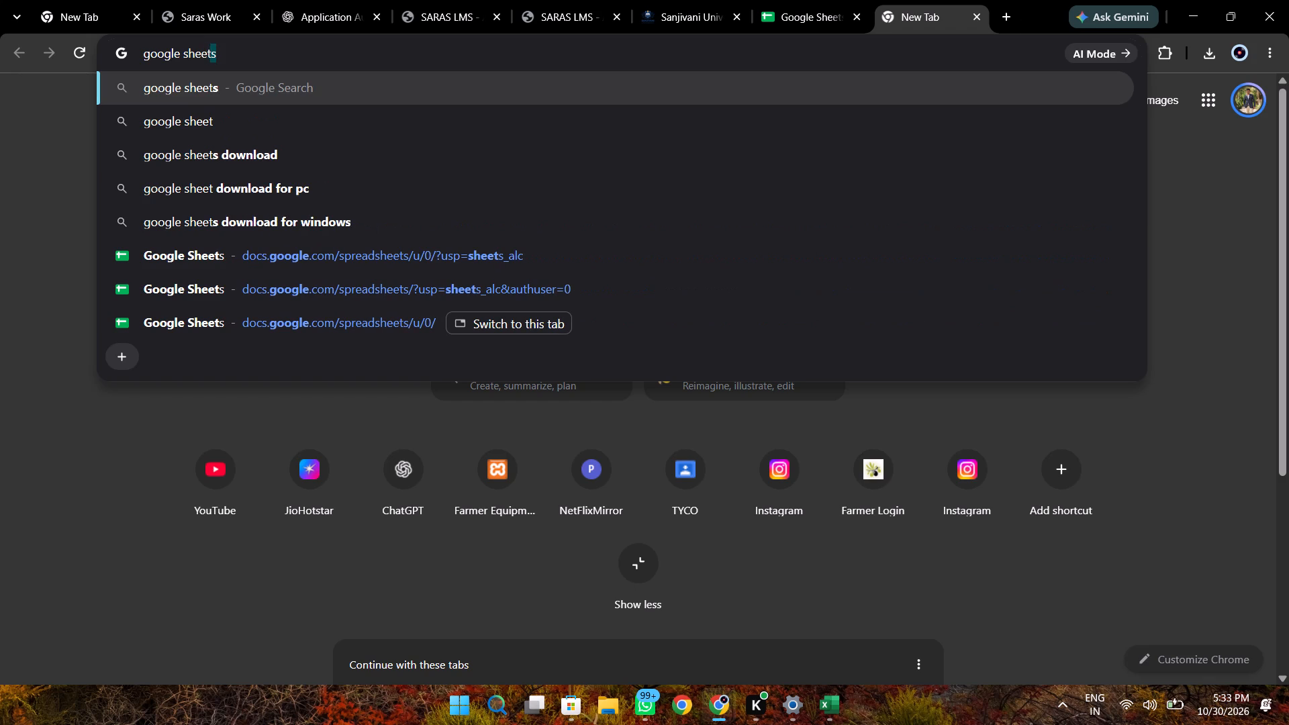
left_click(904, 158)
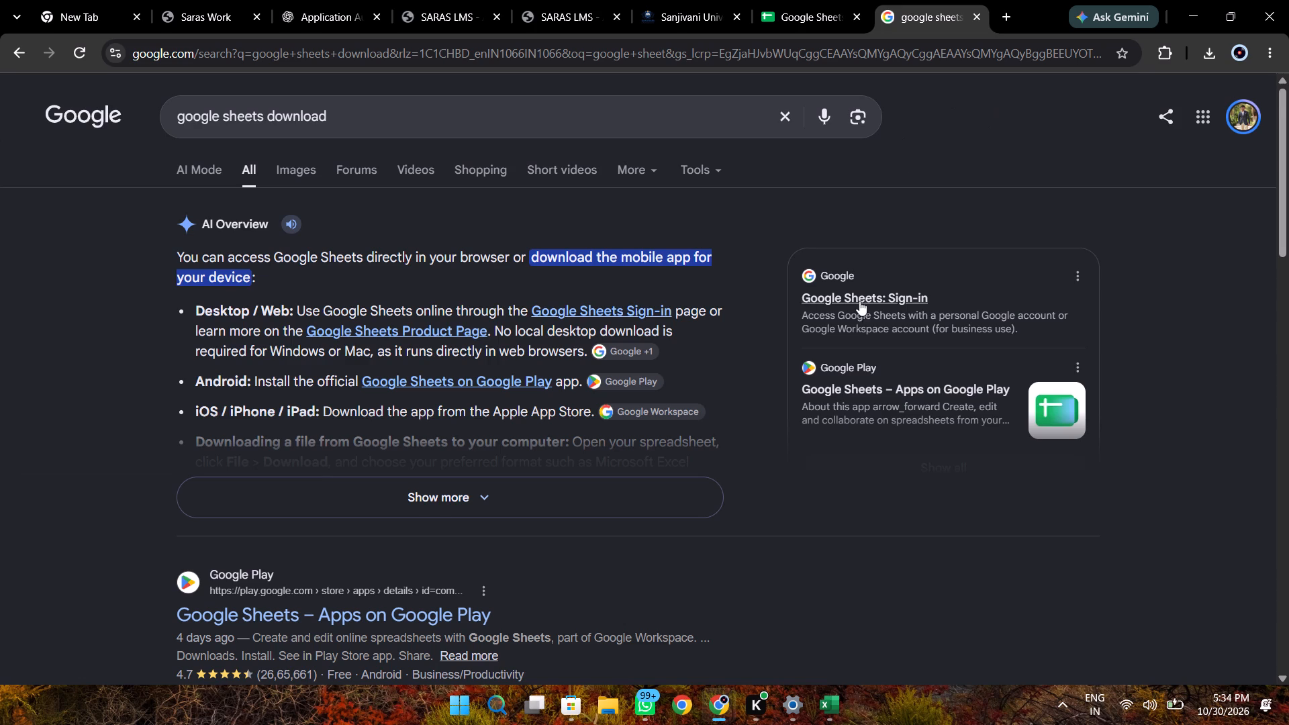
View the Google Play listing for Google Sheets and return to the search results.
scroll(597, 369, "down", 1)
left_click(381, 513)
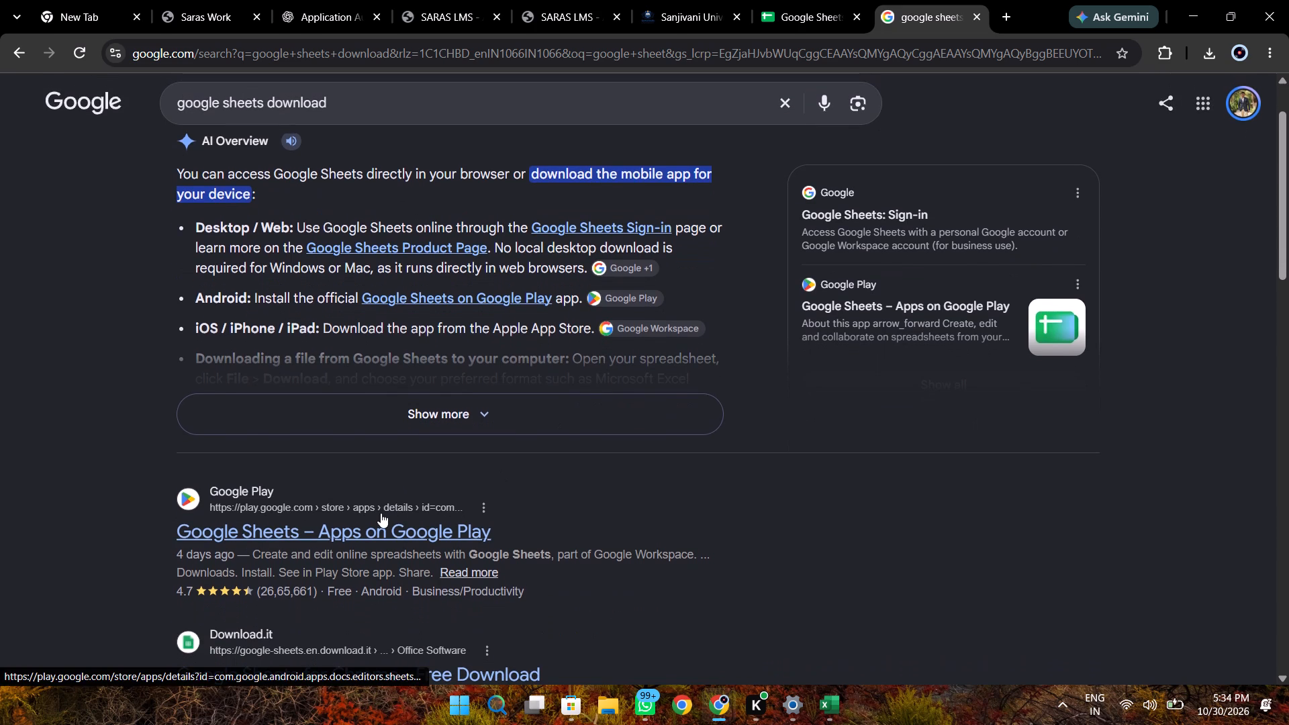
scroll(381, 513, "down", 1)
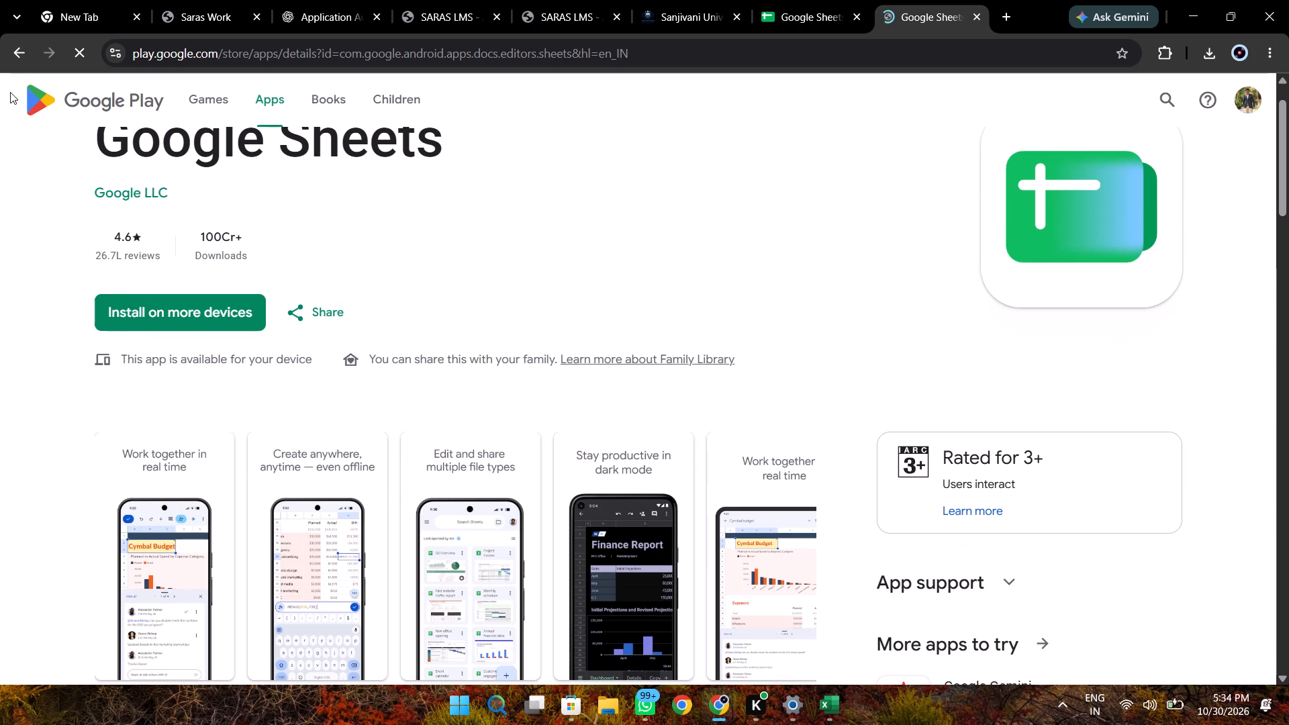
left_click(17, 58)
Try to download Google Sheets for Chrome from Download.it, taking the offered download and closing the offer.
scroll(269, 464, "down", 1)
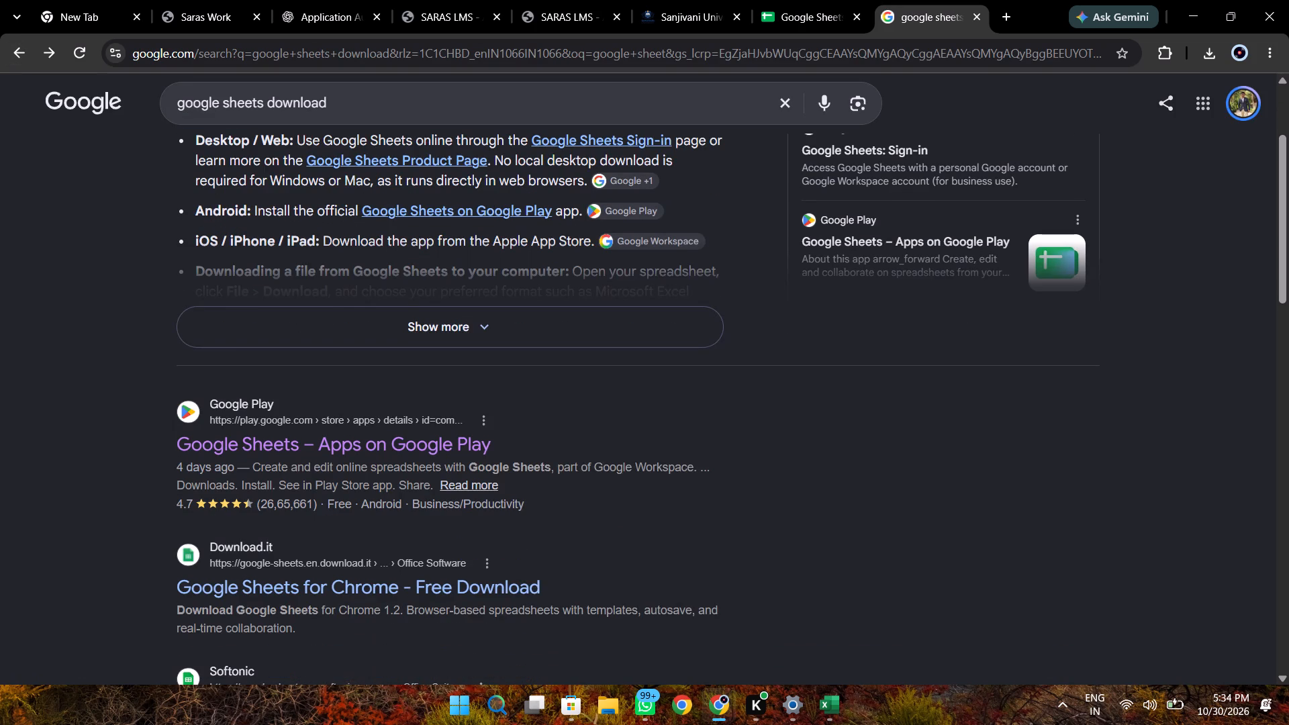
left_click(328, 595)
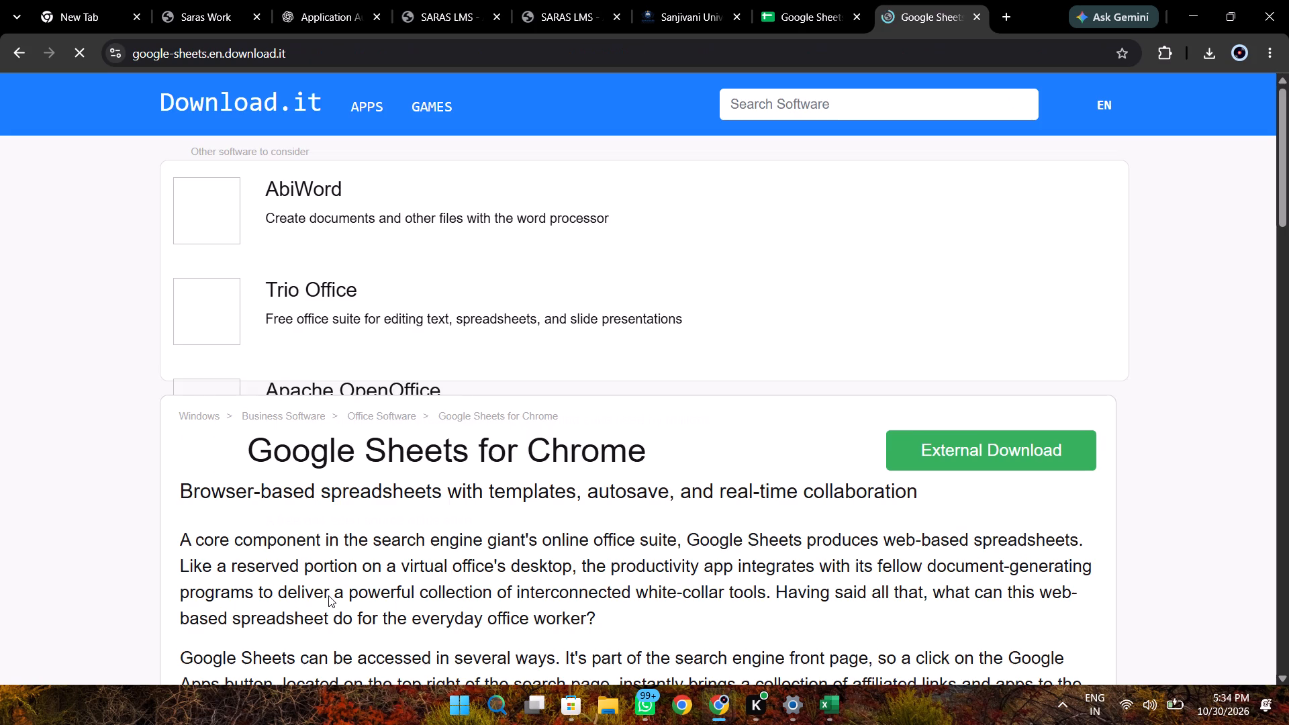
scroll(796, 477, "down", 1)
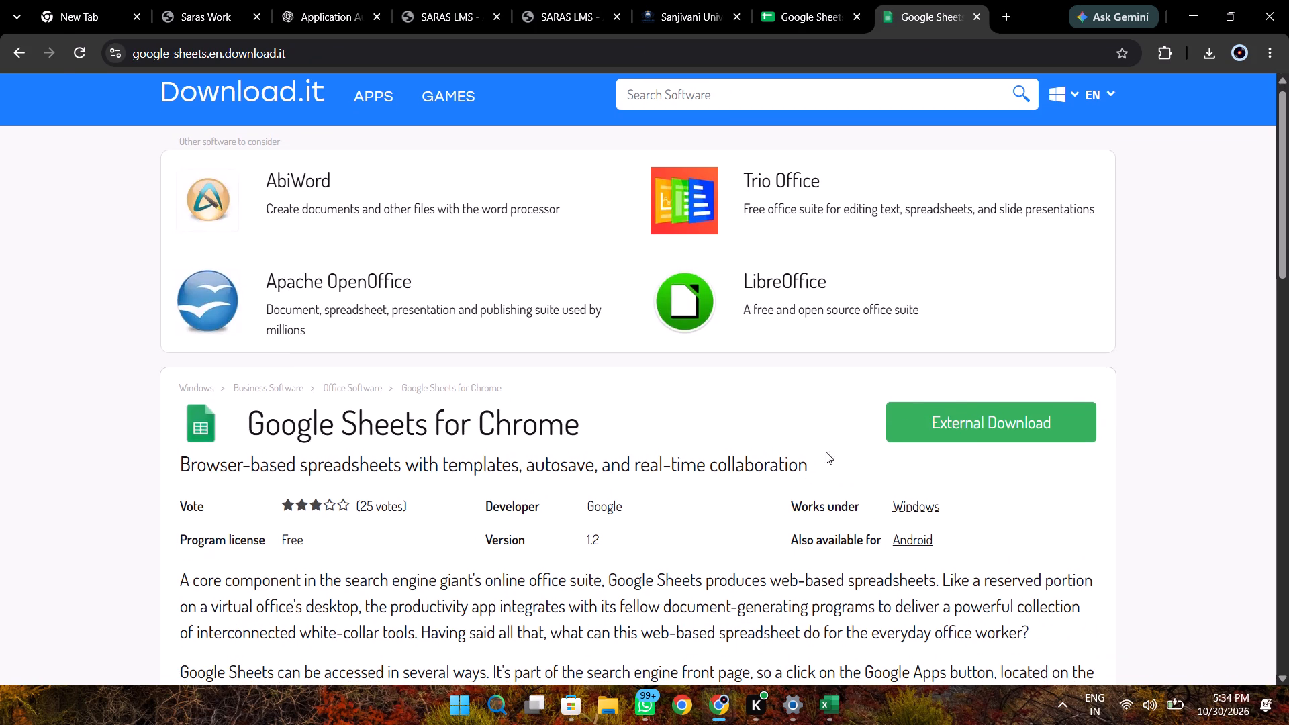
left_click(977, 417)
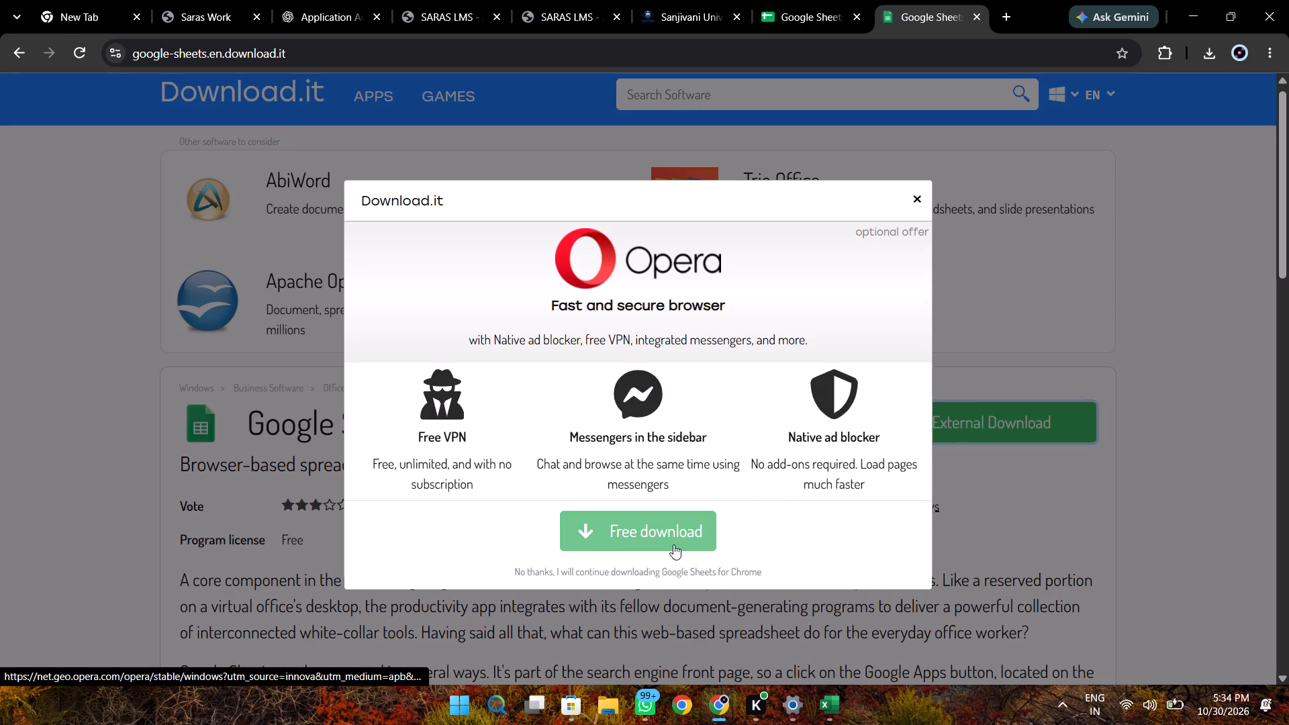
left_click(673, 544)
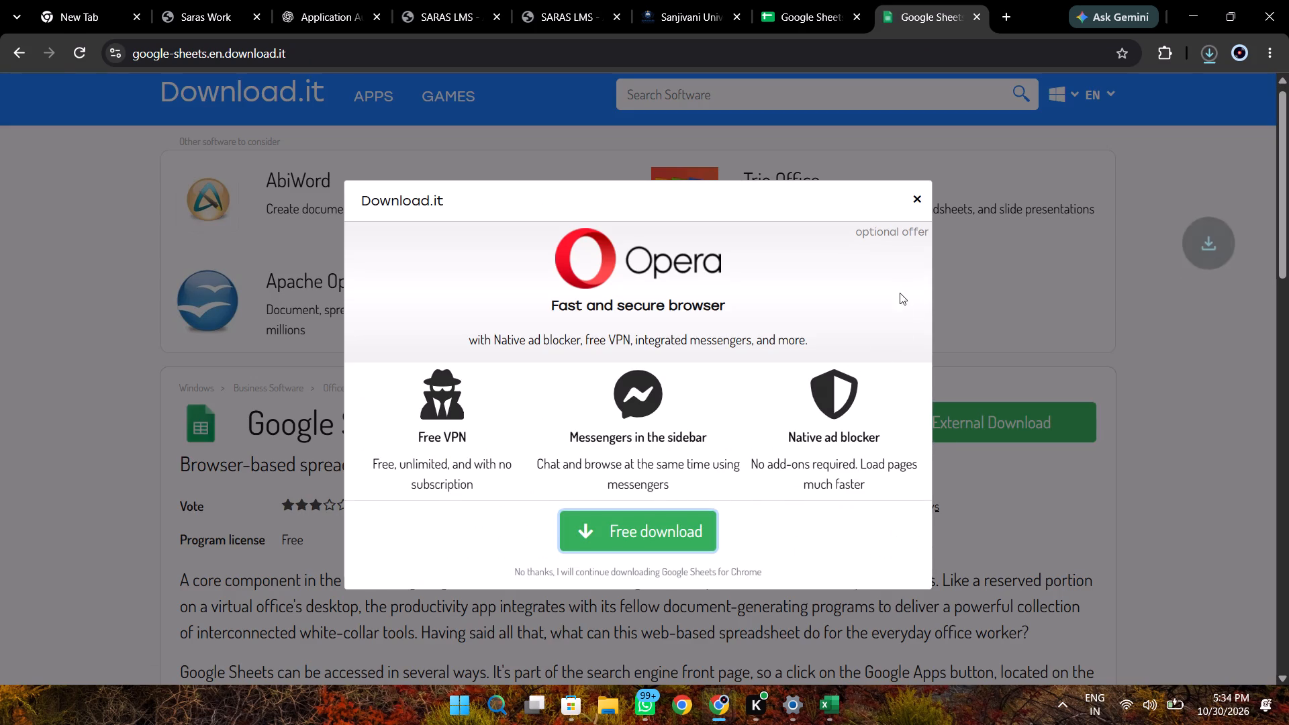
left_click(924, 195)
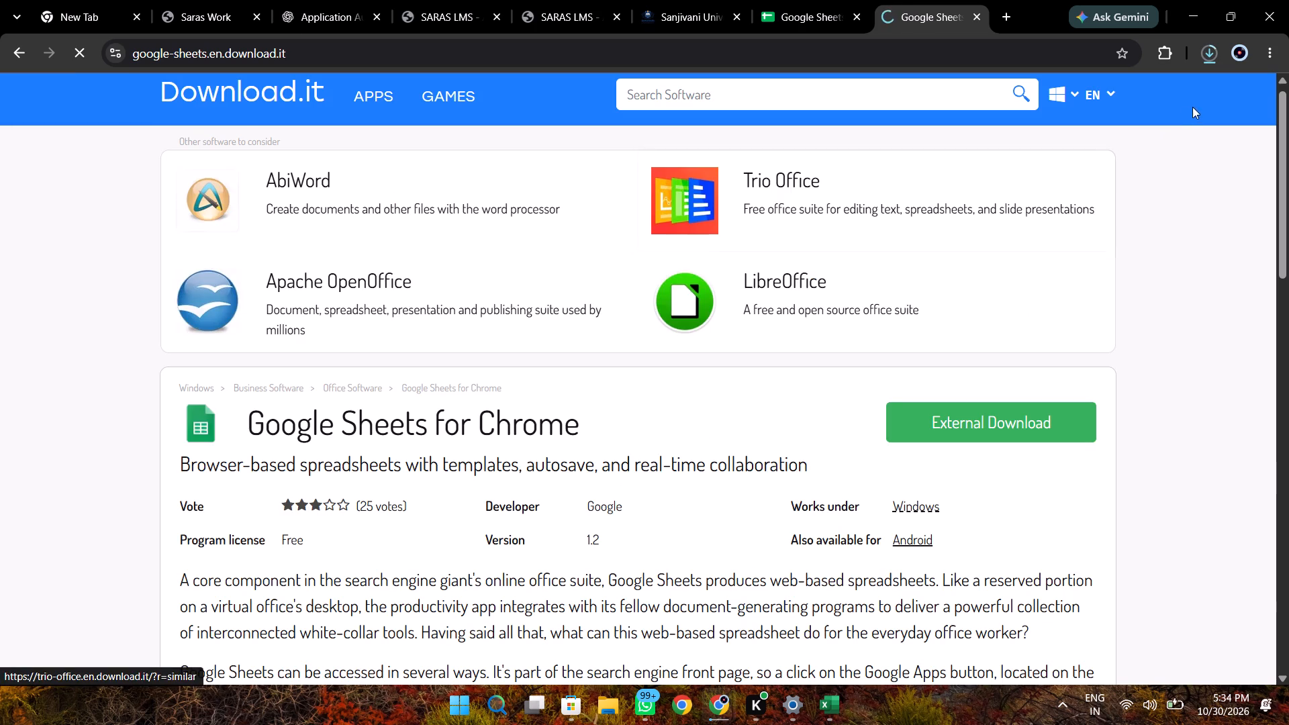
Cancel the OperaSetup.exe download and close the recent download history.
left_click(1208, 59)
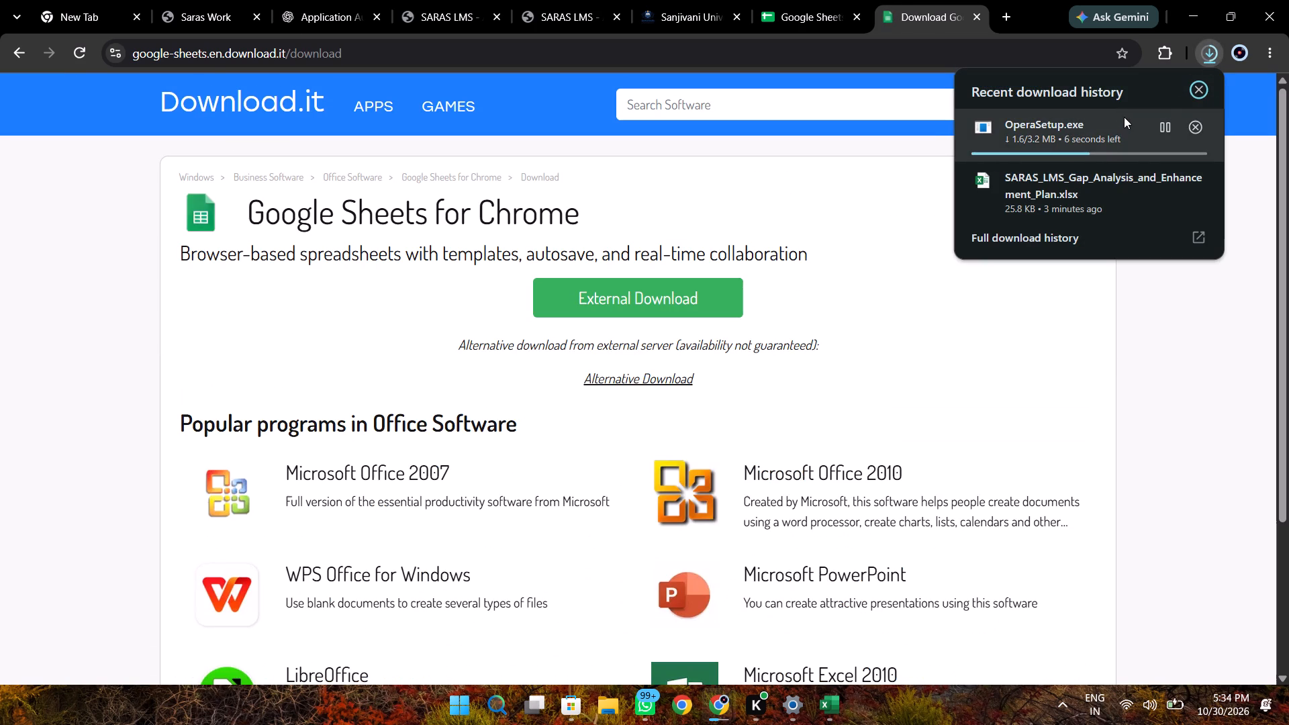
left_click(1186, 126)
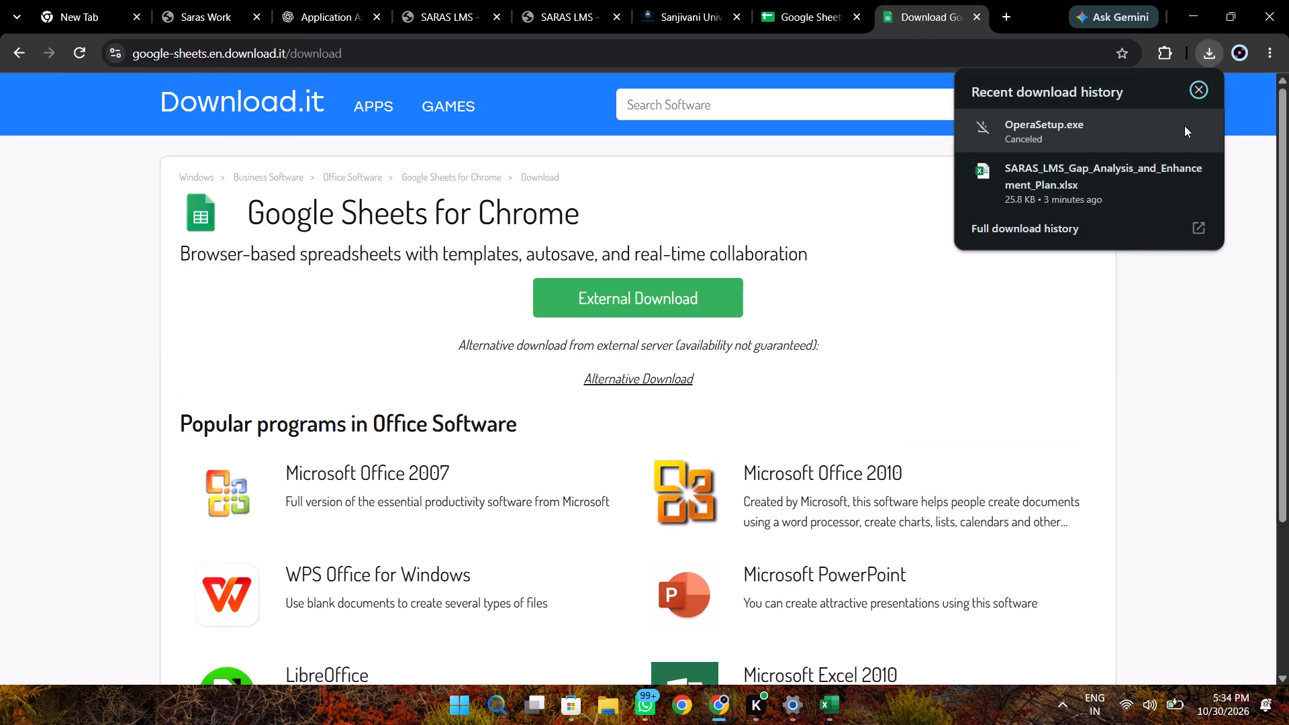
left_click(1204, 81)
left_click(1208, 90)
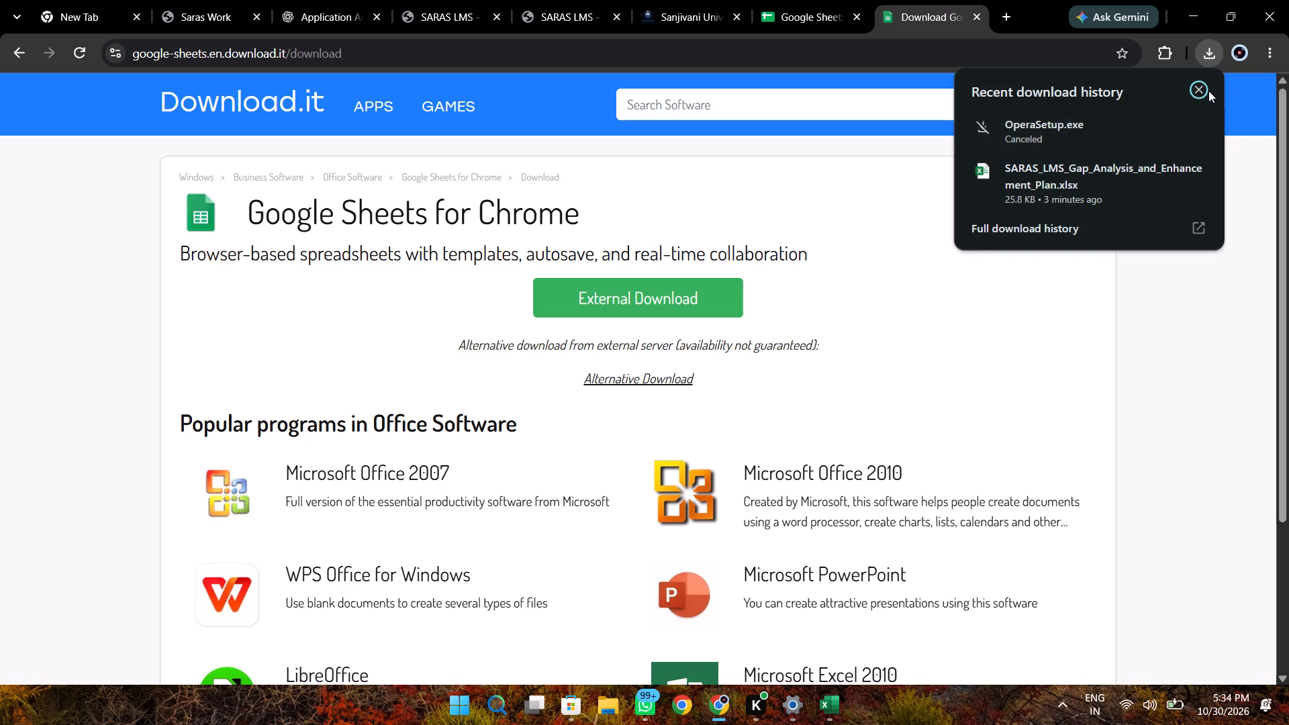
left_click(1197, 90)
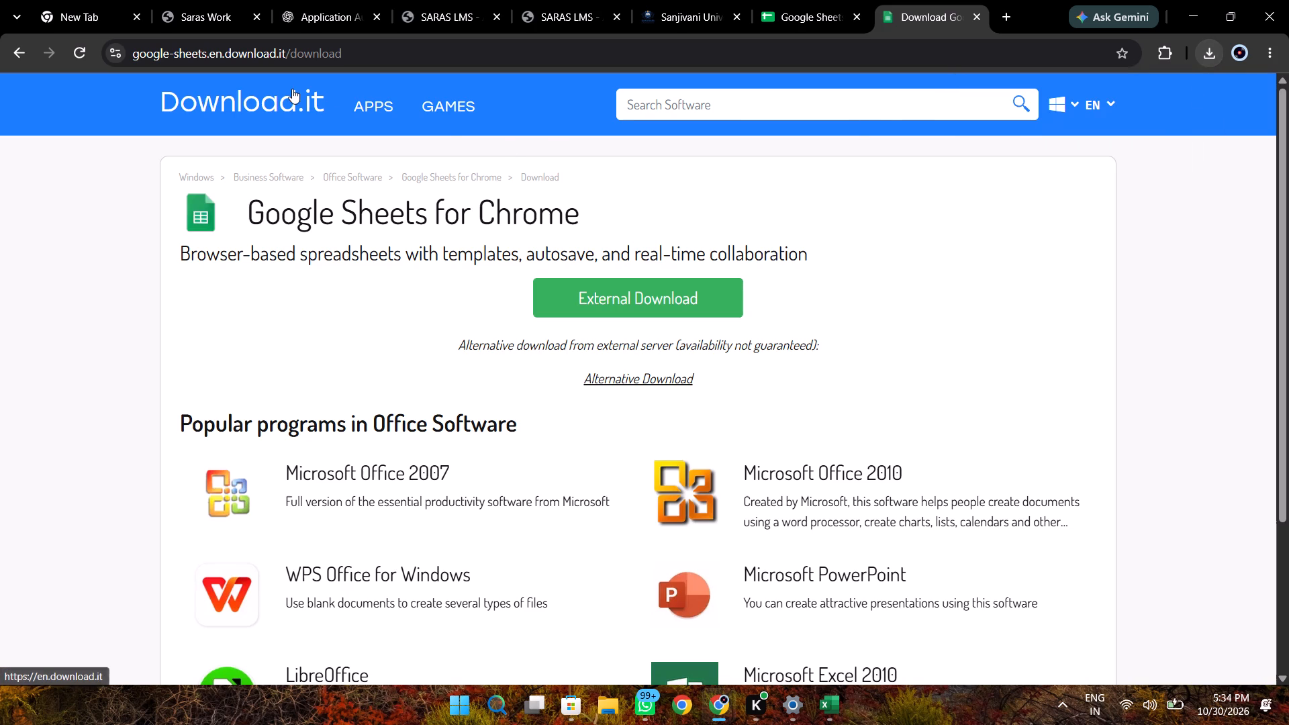
Return to the search results and open the Google Sheets: Sign-in link that creates a new spreadsheet.
left_click(7, 47)
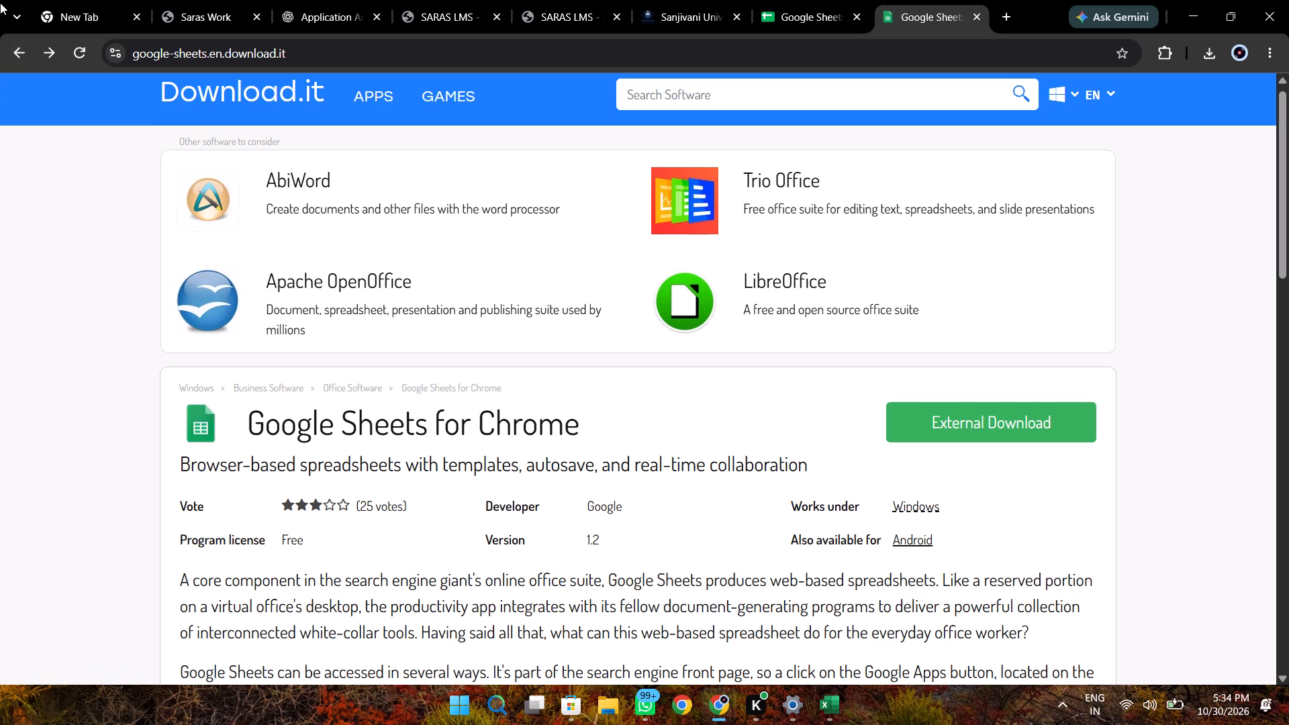
left_click(19, 54)
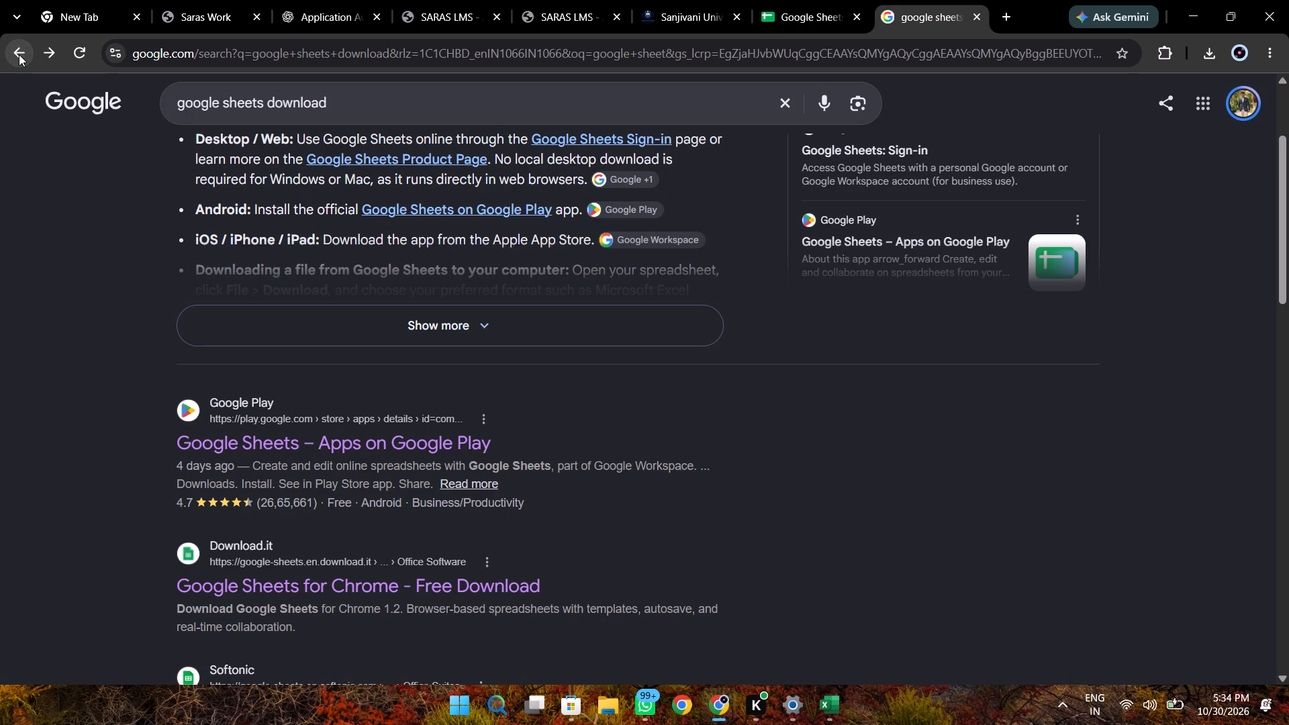
scroll(192, 489, "down", 4)
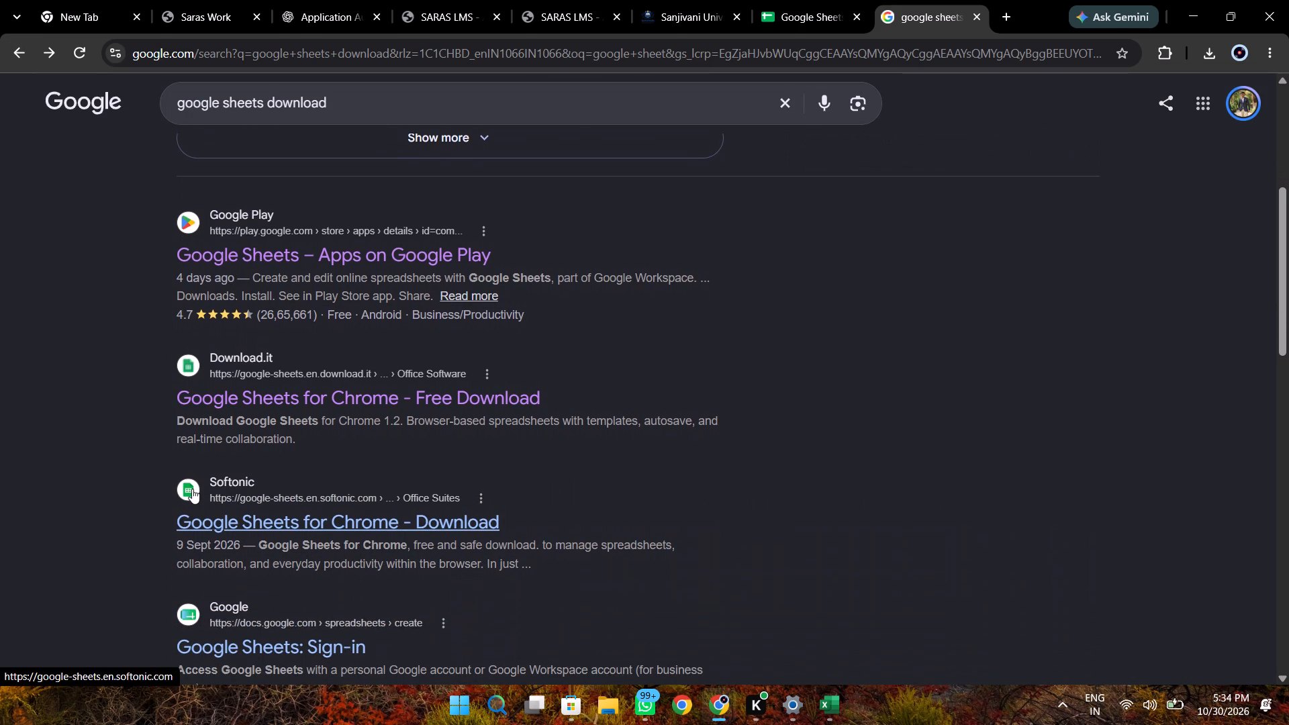
scroll(192, 489, "down", 2)
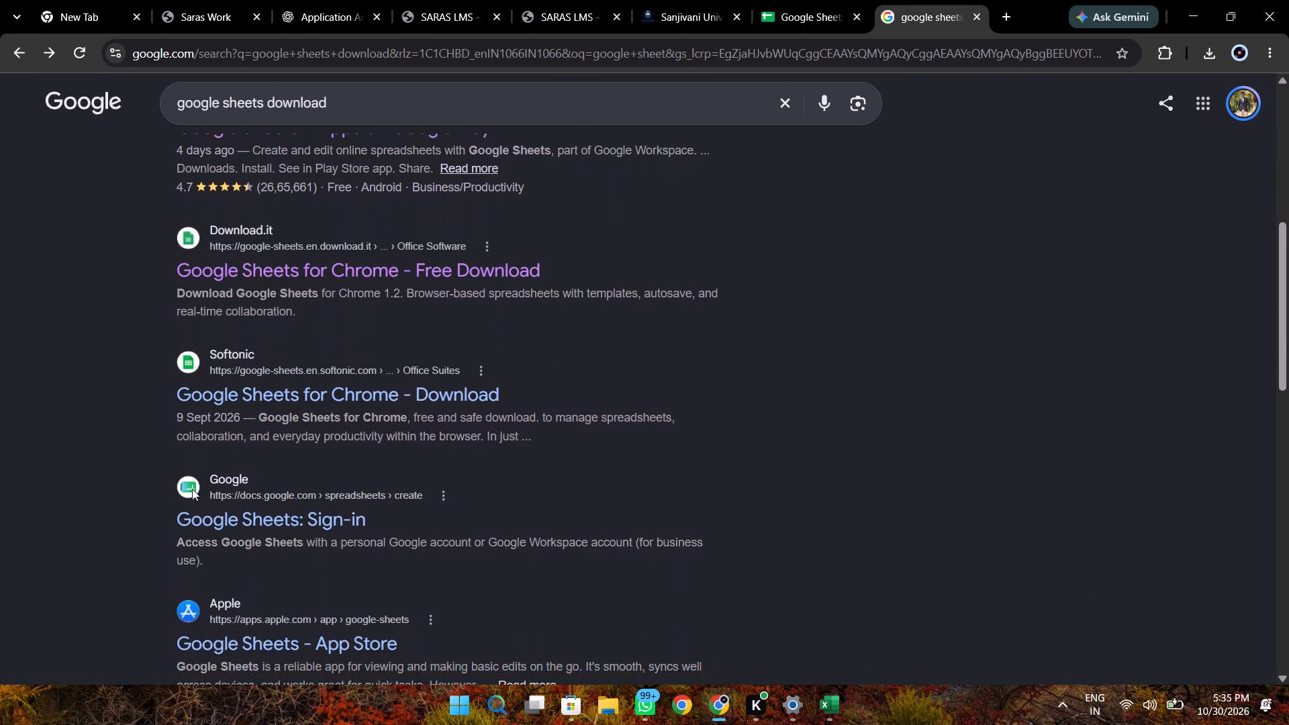
scroll(192, 489, "down", 1)
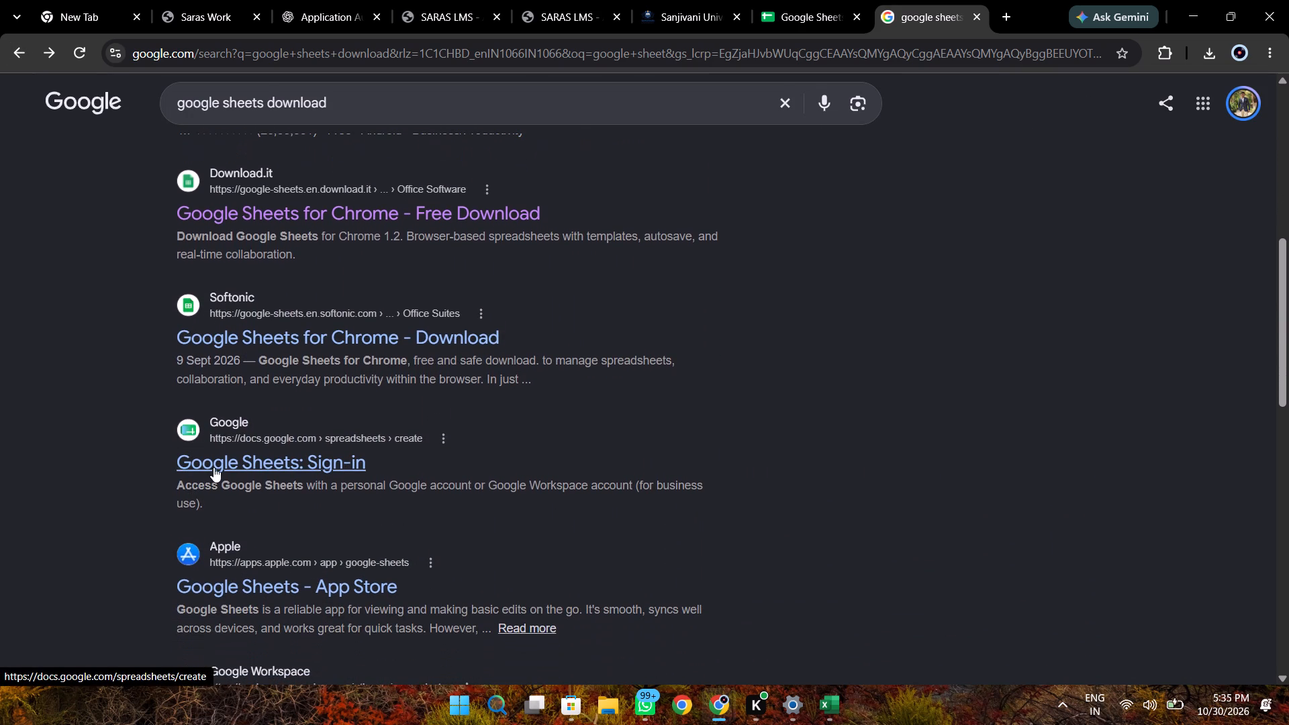
left_click(213, 467)
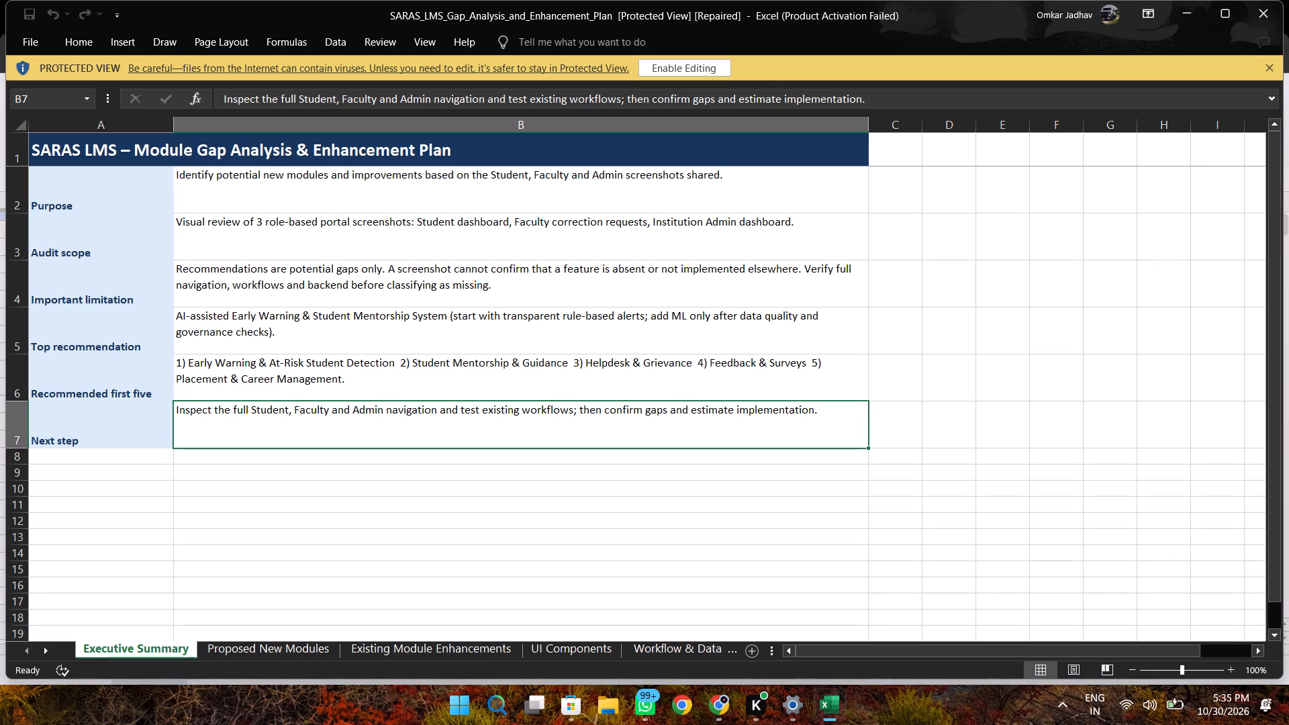
Copy rows Purpose to Next step (A2:B7) from the Excel Executive Summary sheet into the new Google spreadsheet at A1.
left_click_drag(792, 432, 150, 220)
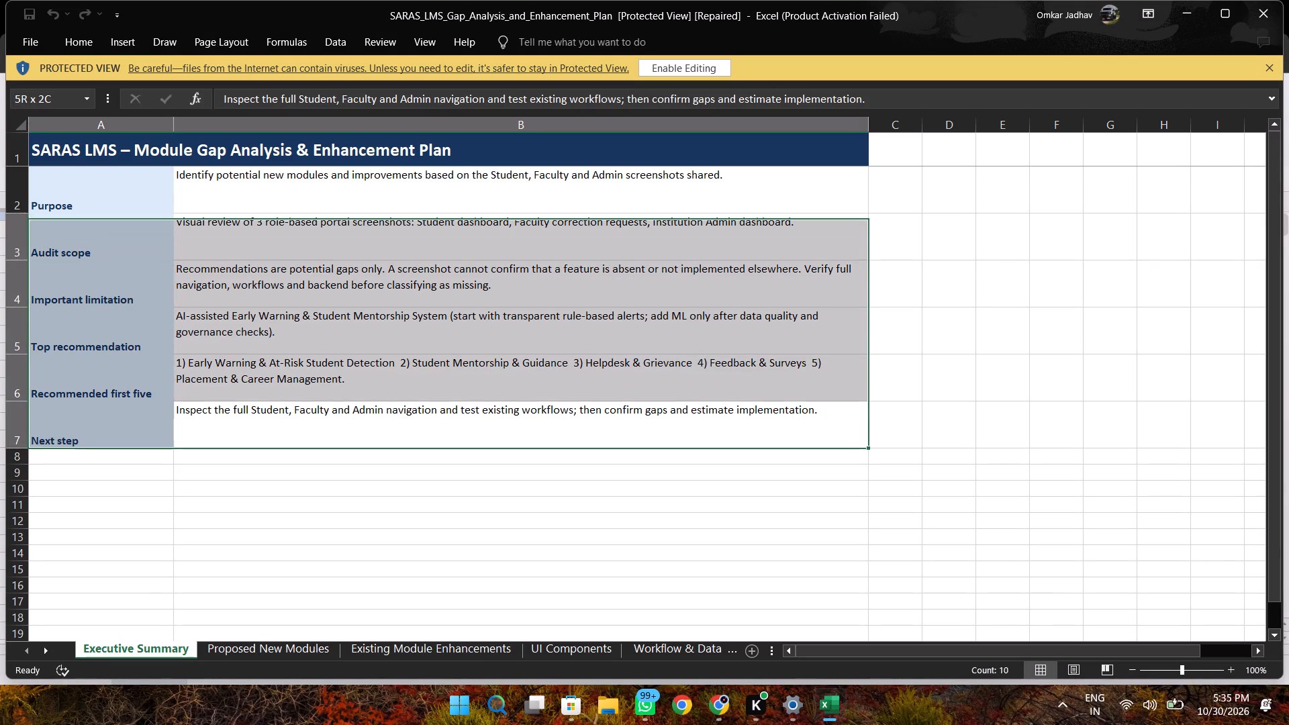
left_click_drag(150, 220, 159, 181)
key("ctrl+c")
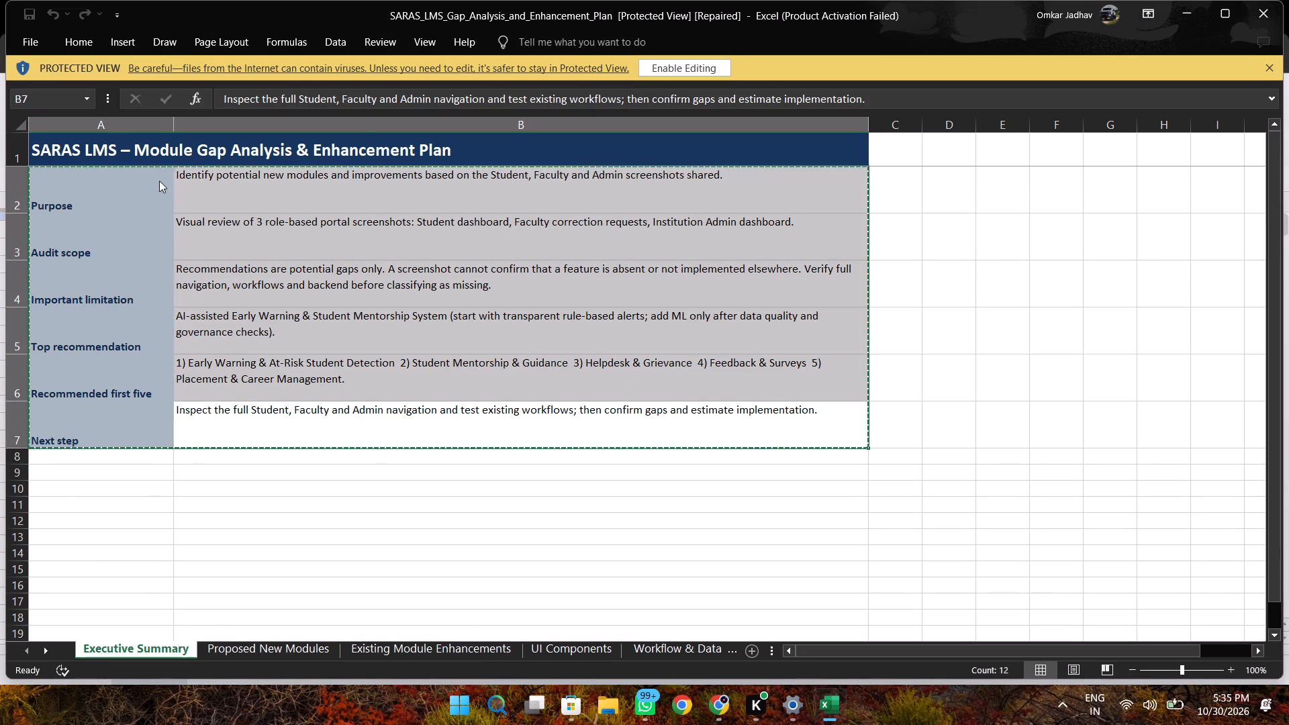
key("ctrl+v")
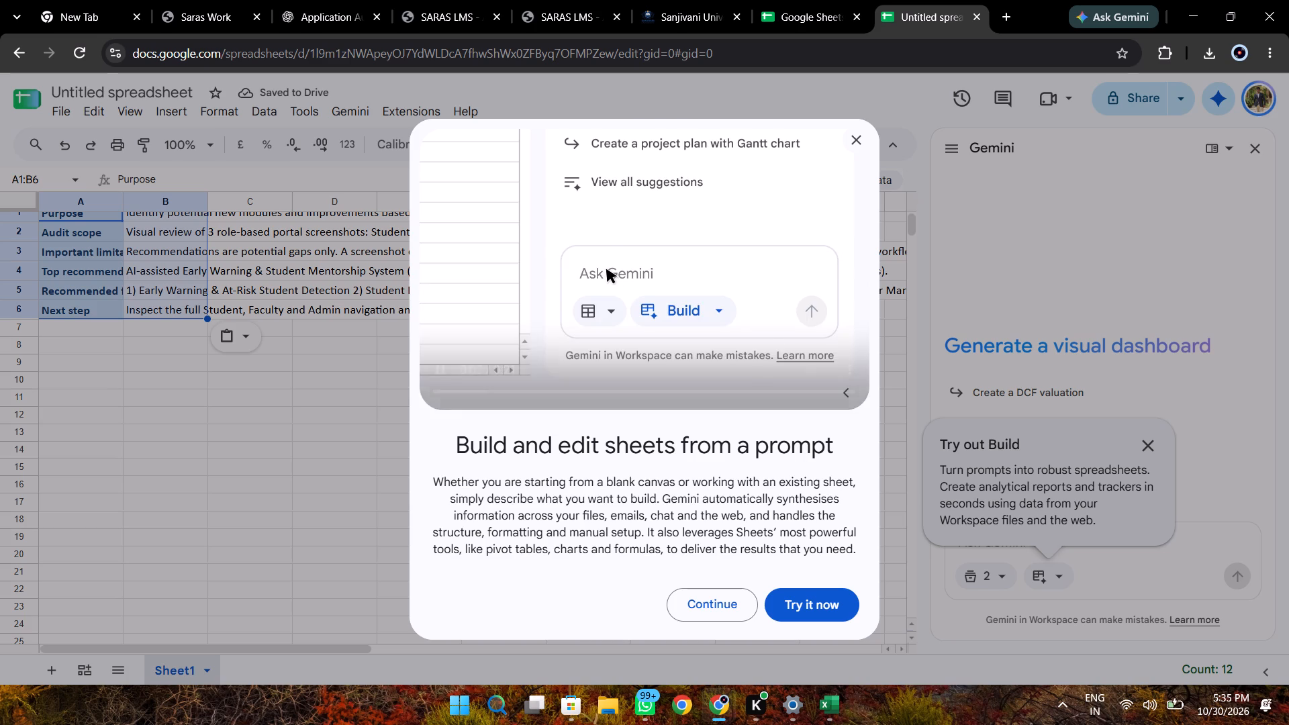
left_click(695, 592)
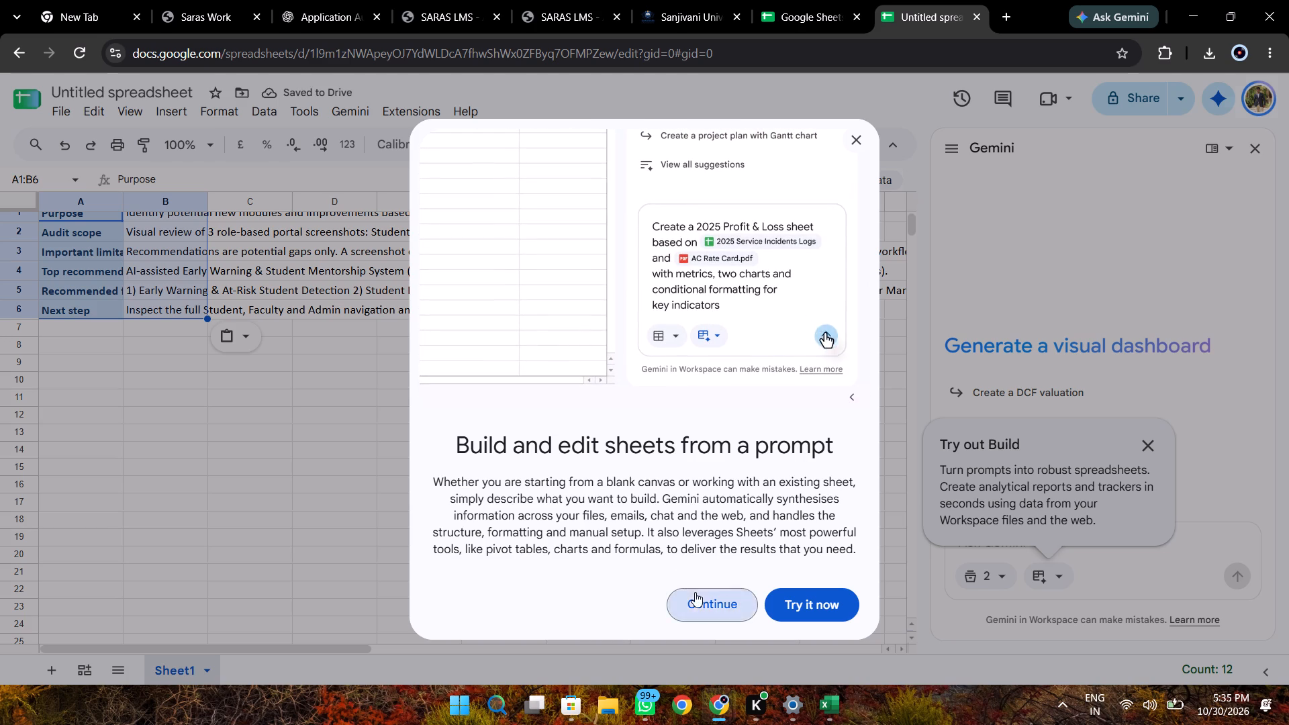
Dismiss the Gemini introduction about building sheets from a prompt.
scroll(467, 503, "up", 2)
left_click(399, 419)
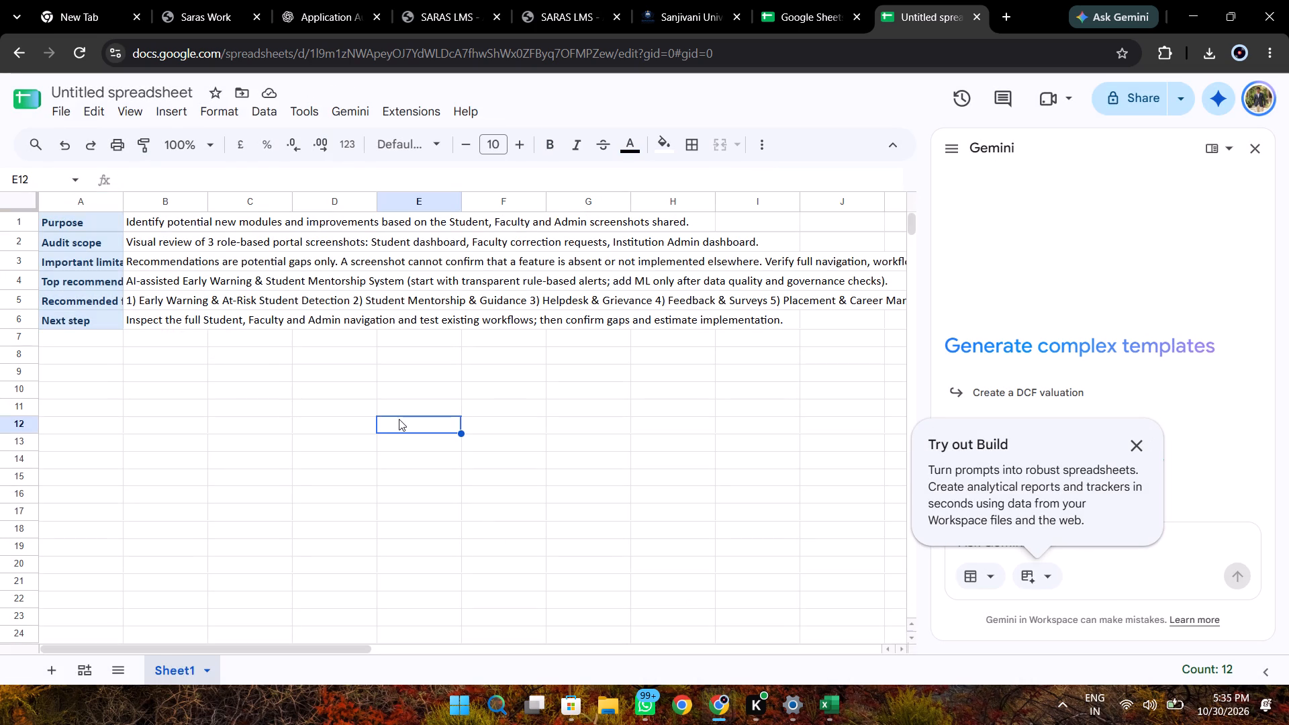
Auto-fit the widths of columns B and A to their contents.
left_click(191, 228)
left_click(269, 213)
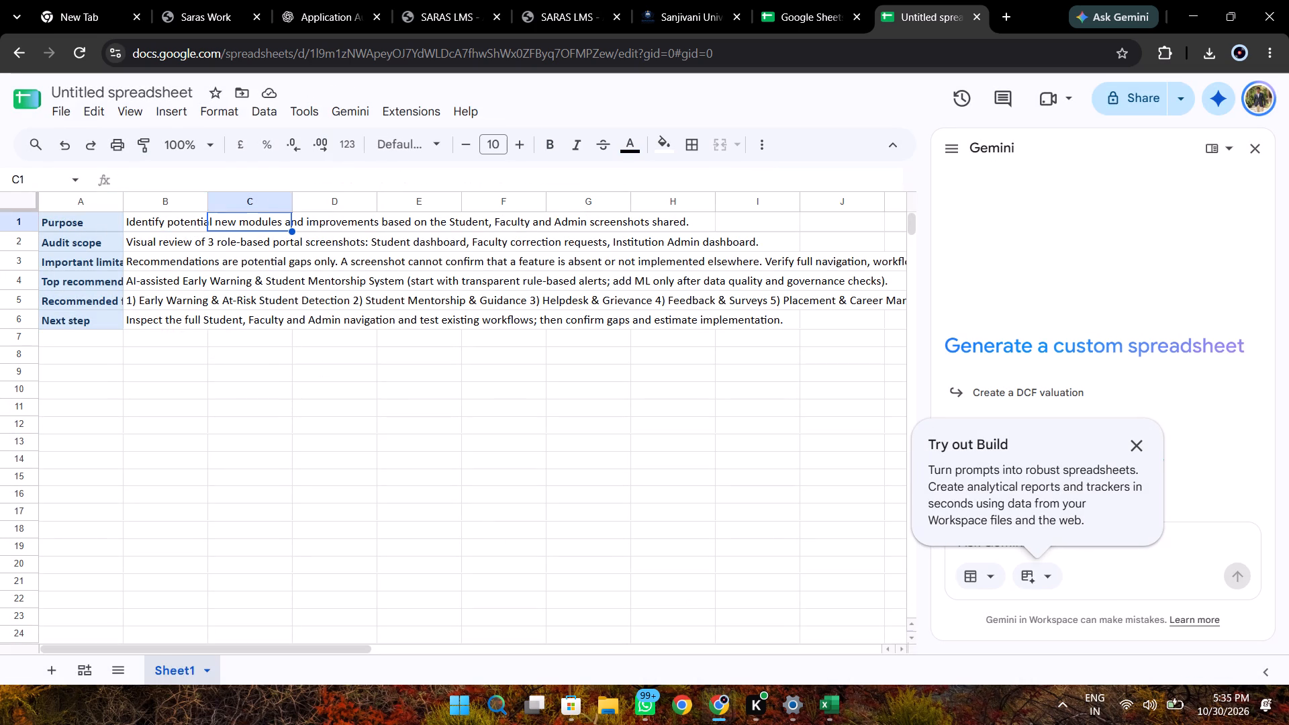
double_click(207, 196)
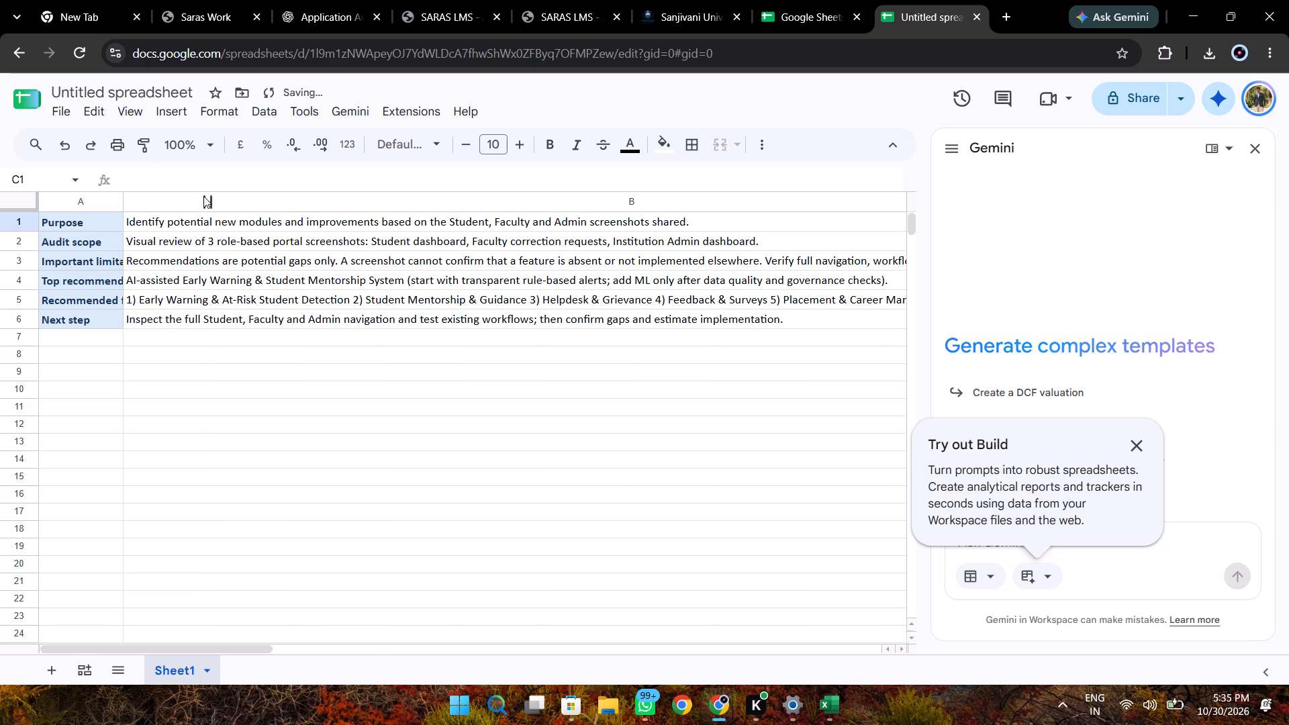
double_click(123, 199)
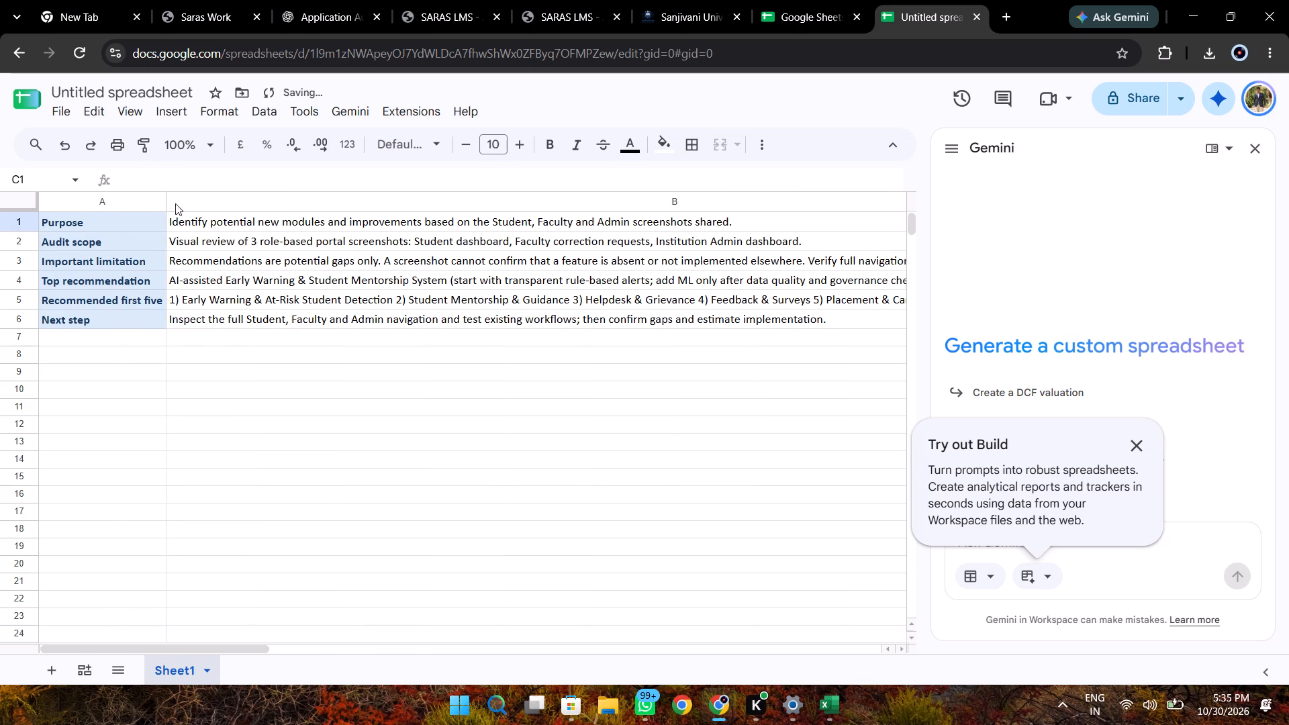
scroll(321, 369, "up", 1)
scroll(321, 369, "down", 1)
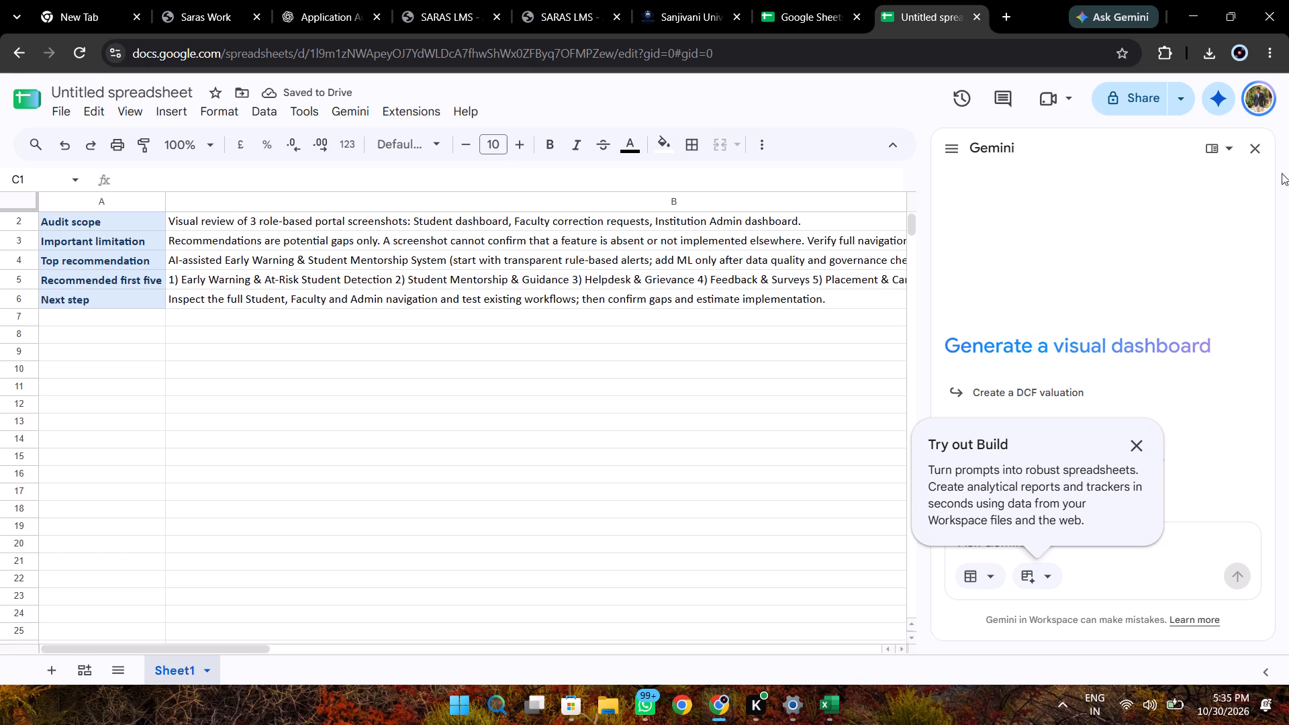
Close the Gemini side panel to give the spreadsheet the full width.
left_click(1265, 154)
scroll(1049, 316, "up", 3)
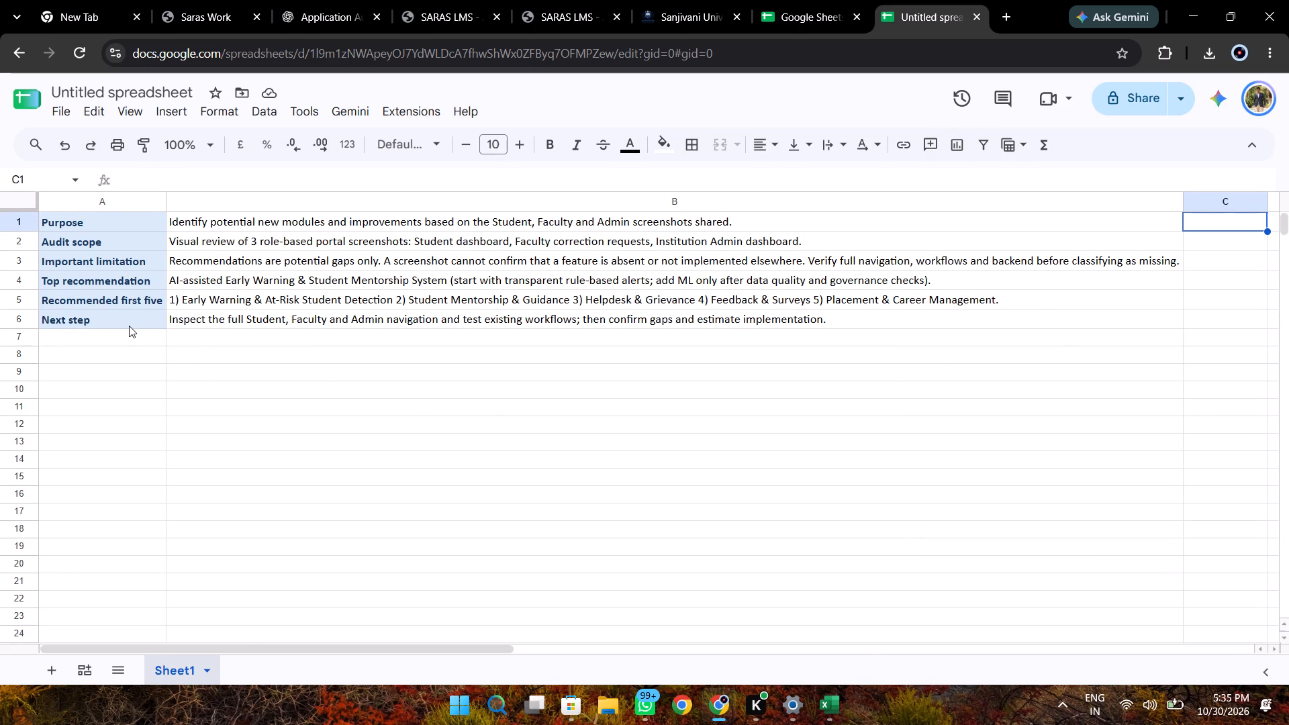
Delete the Next step label and its description from cells A6 and B6.
left_click(237, 323)
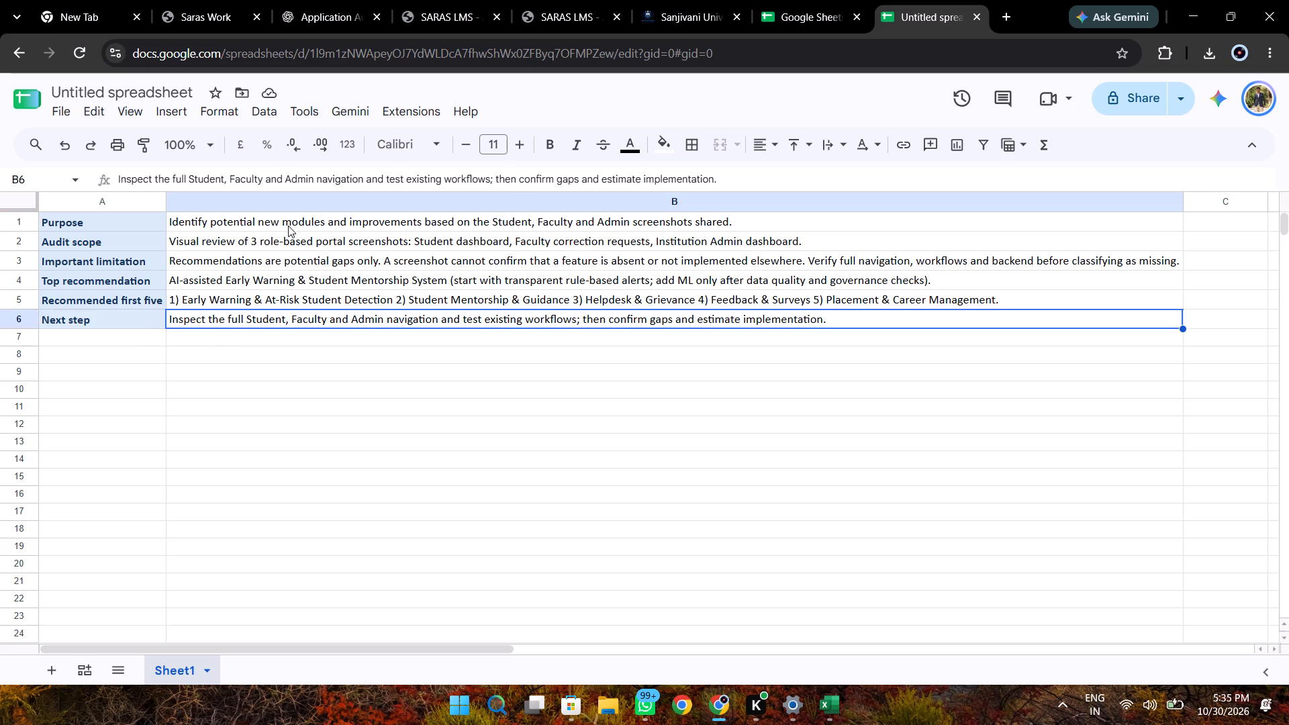
key("BackSpace")
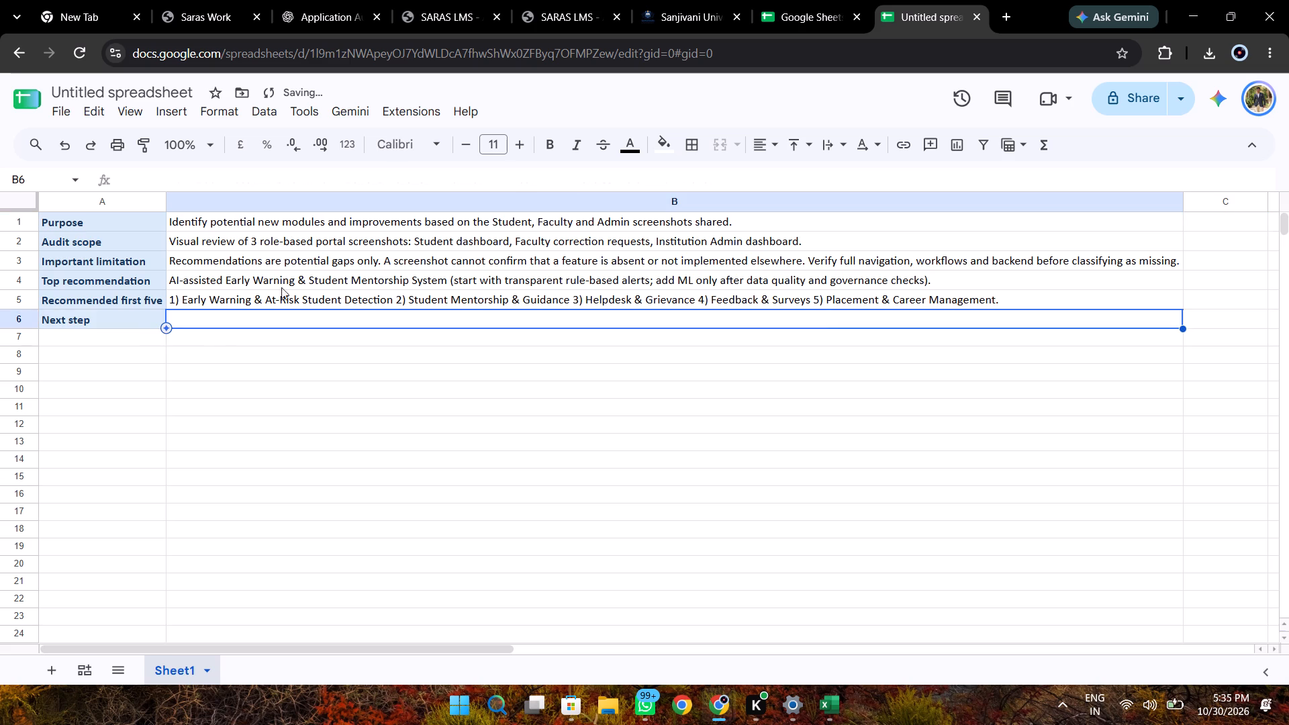
left_click(130, 317)
key("BackSpace")
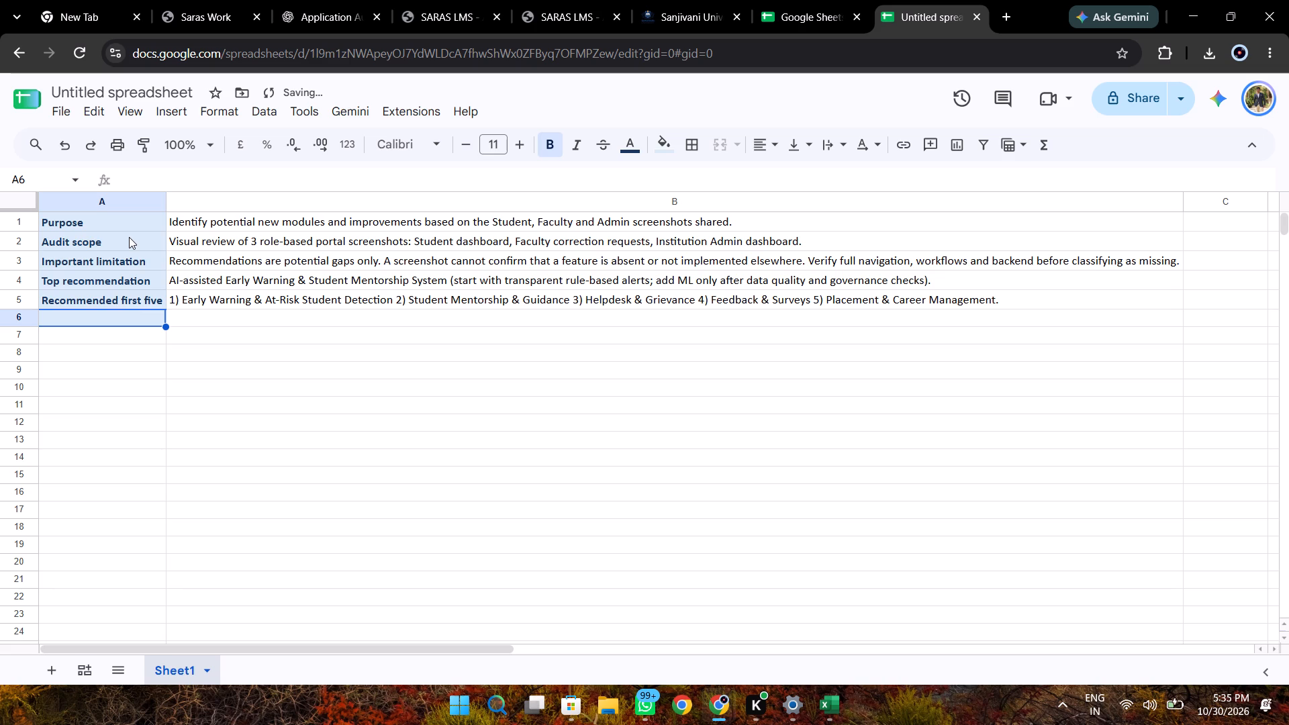
scroll(117, 290, "up", 1)
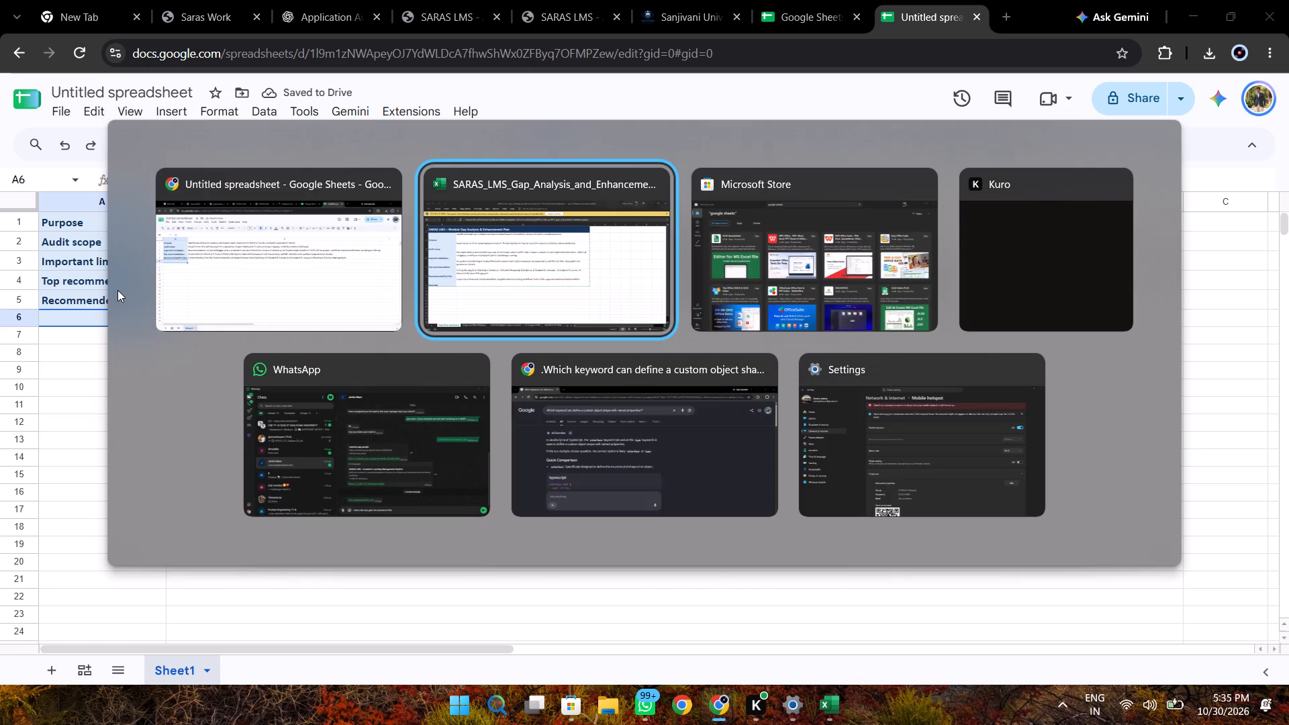
Switch to the Excel workbook and examine the Executive Summary title and its entries from Purpose to Next step.
left_click(173, 440)
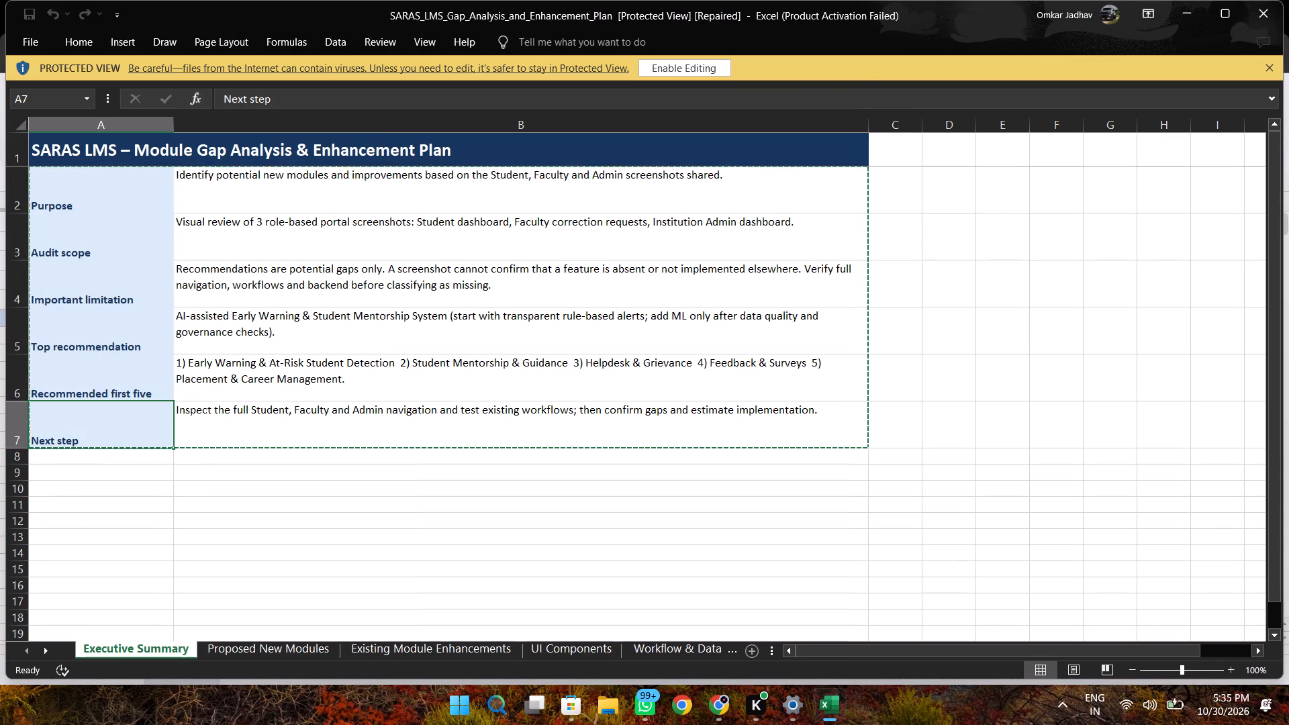
left_click(128, 301)
left_click(244, 271)
scroll(235, 219, "up", 1)
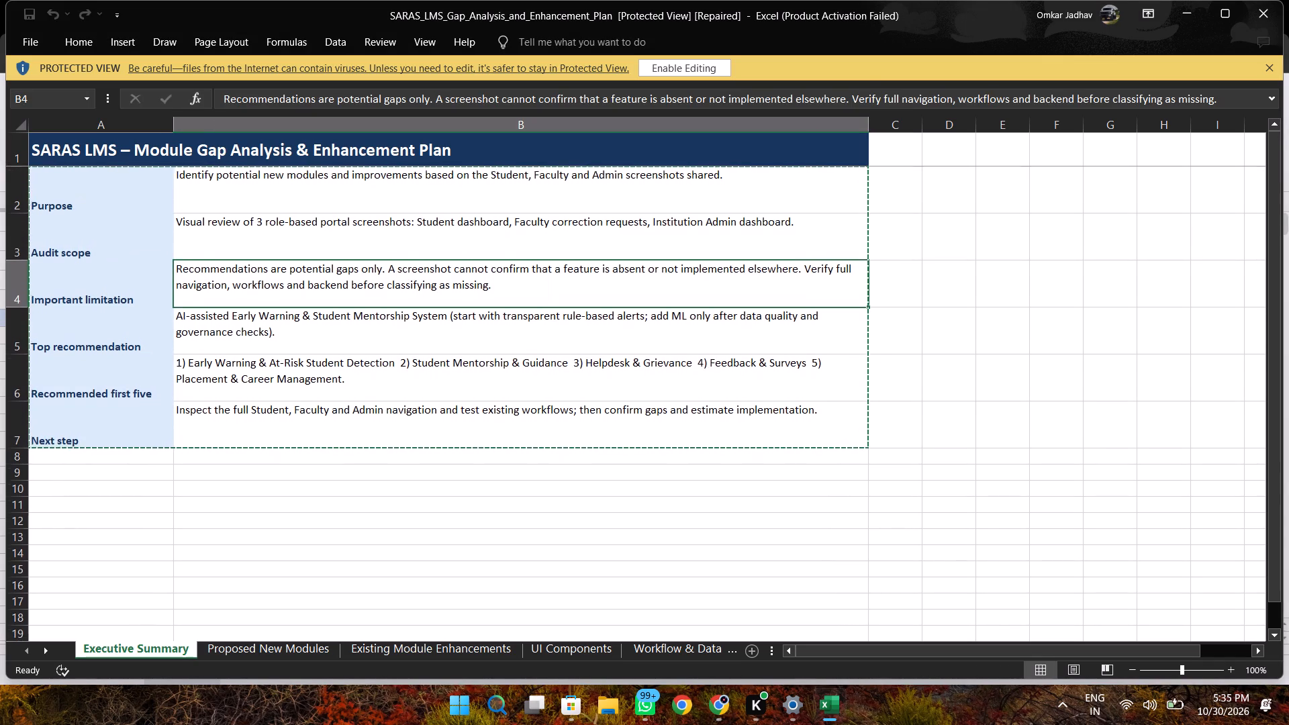
left_click(244, 209)
left_click(256, 258)
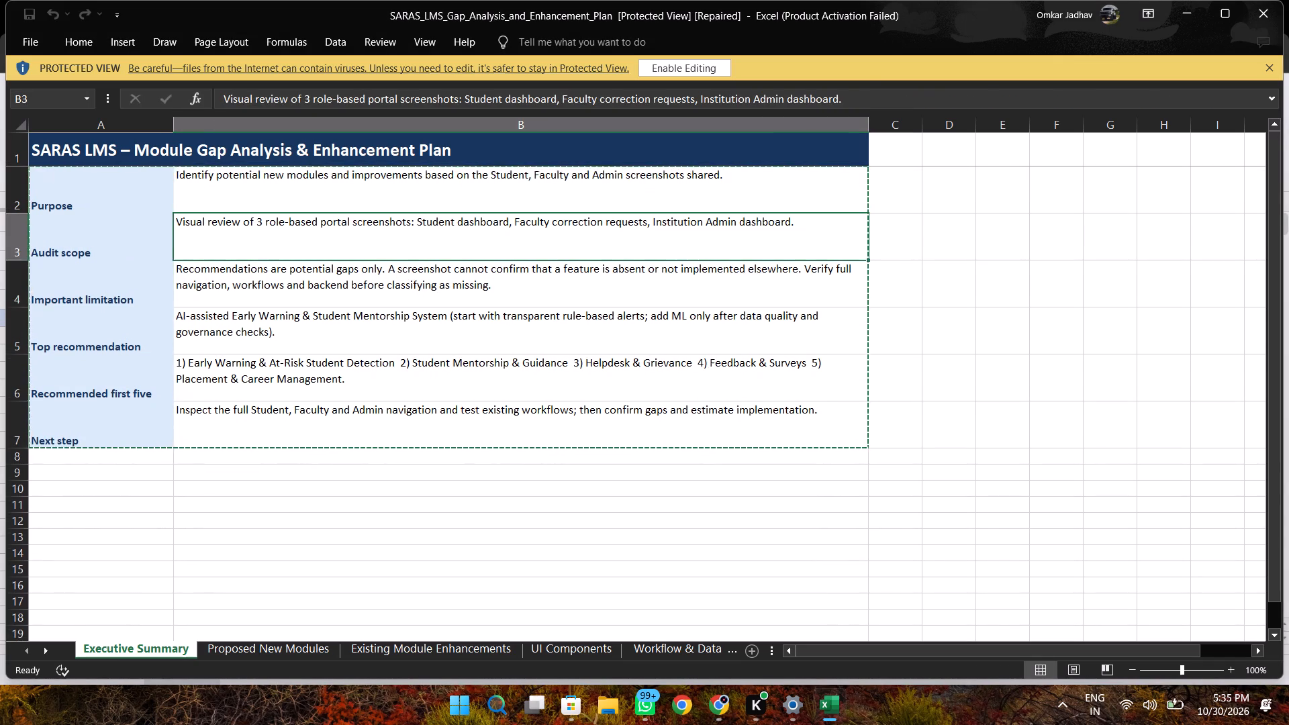
left_click(260, 295)
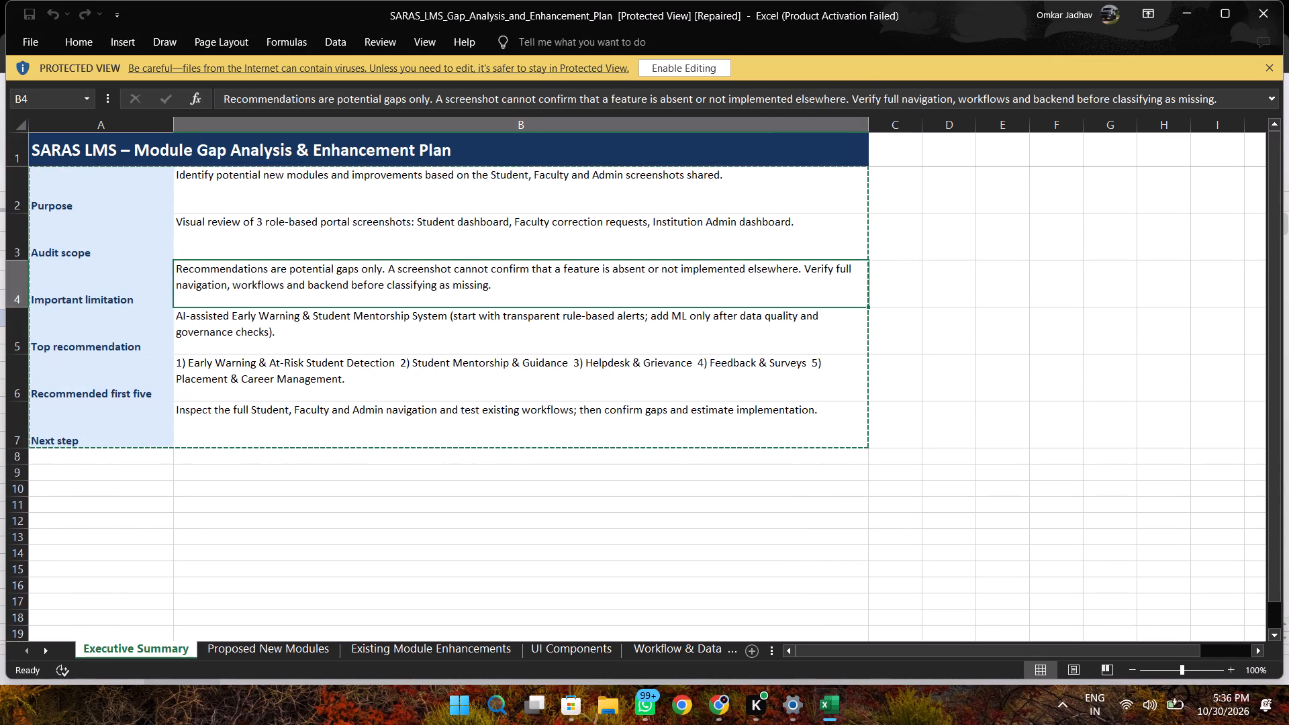
left_click(264, 330)
left_click(274, 357)
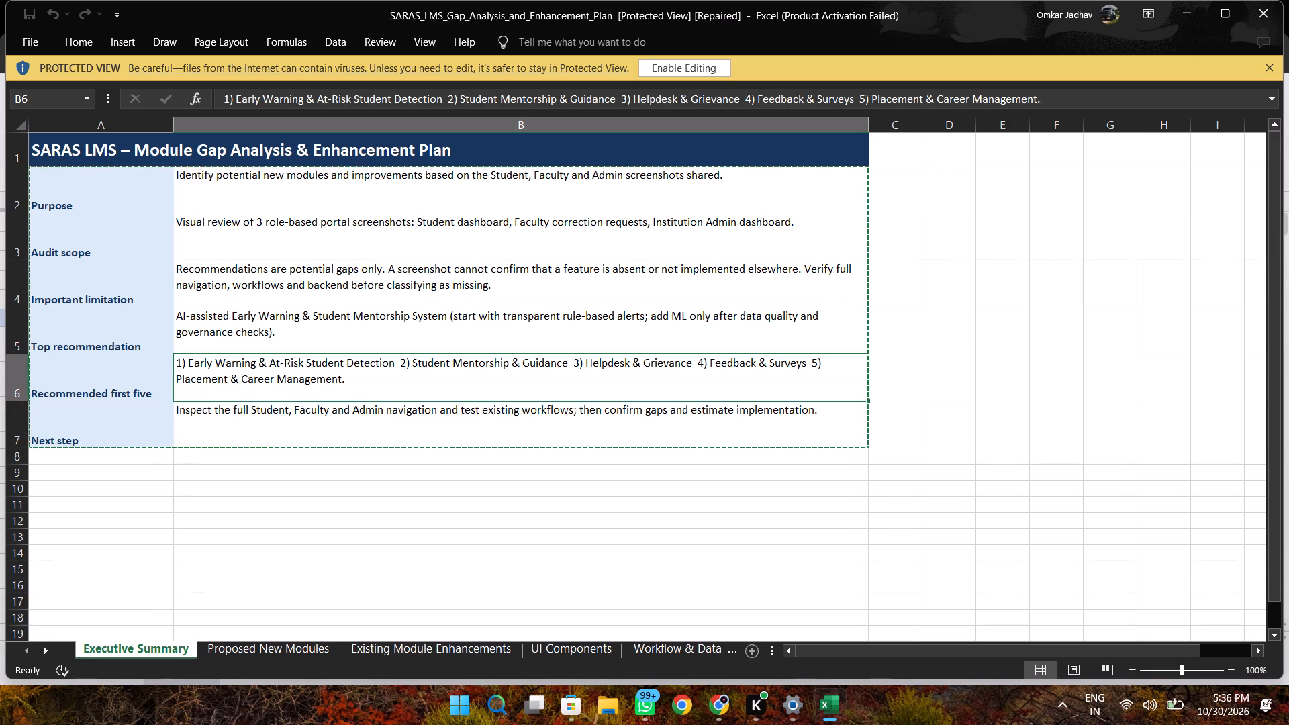
left_click(300, 424)
left_click(301, 226)
left_click(287, 158)
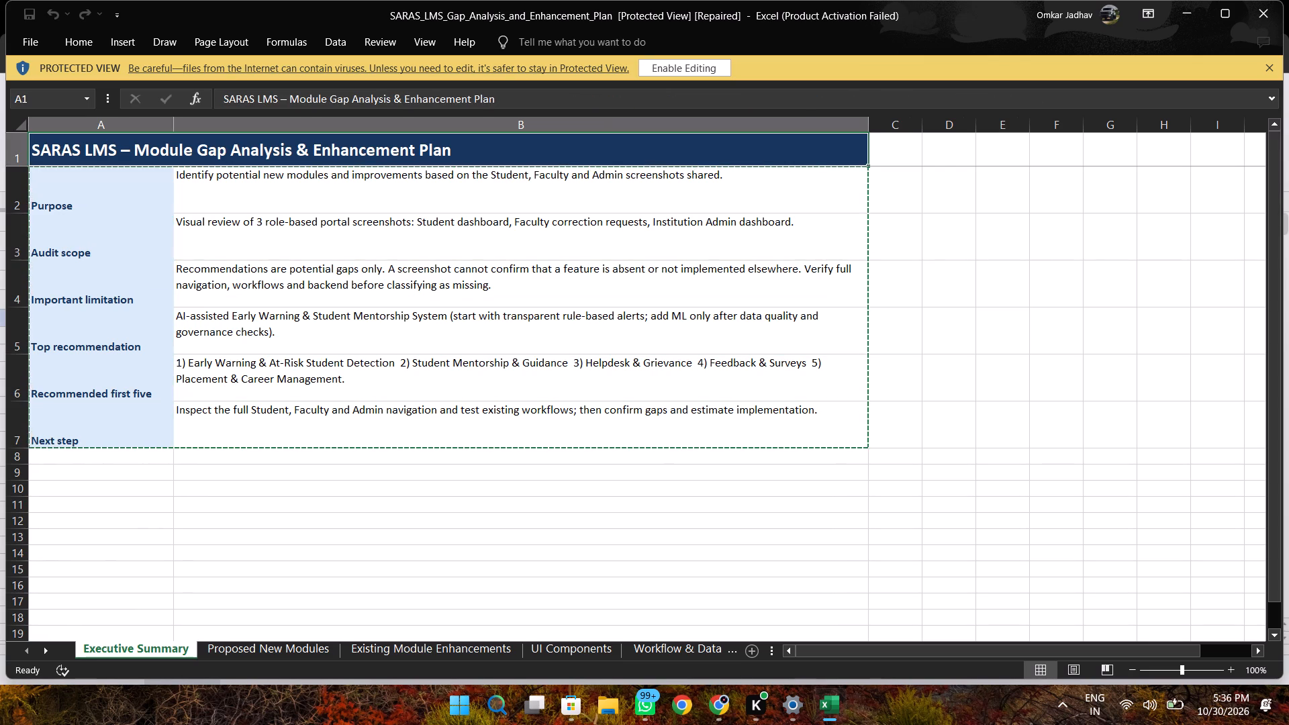
left_click(310, 207)
left_click(326, 259)
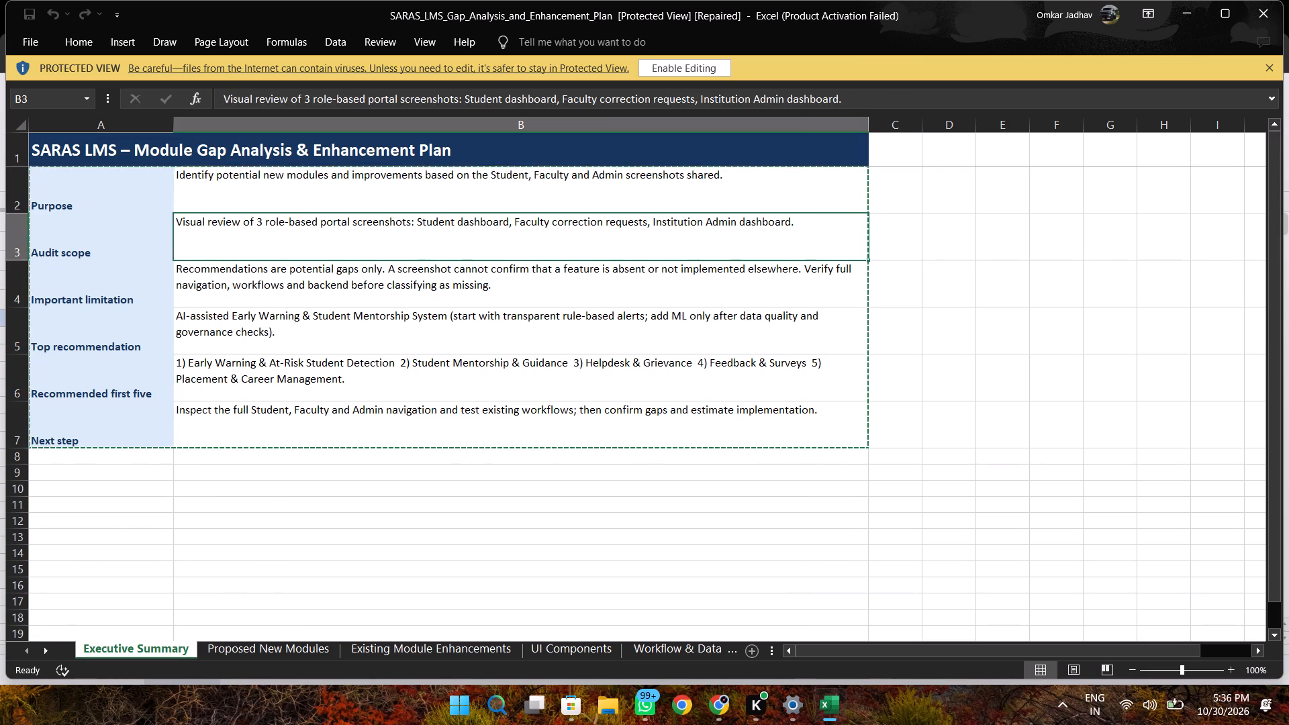
left_click(342, 300)
left_click(352, 336)
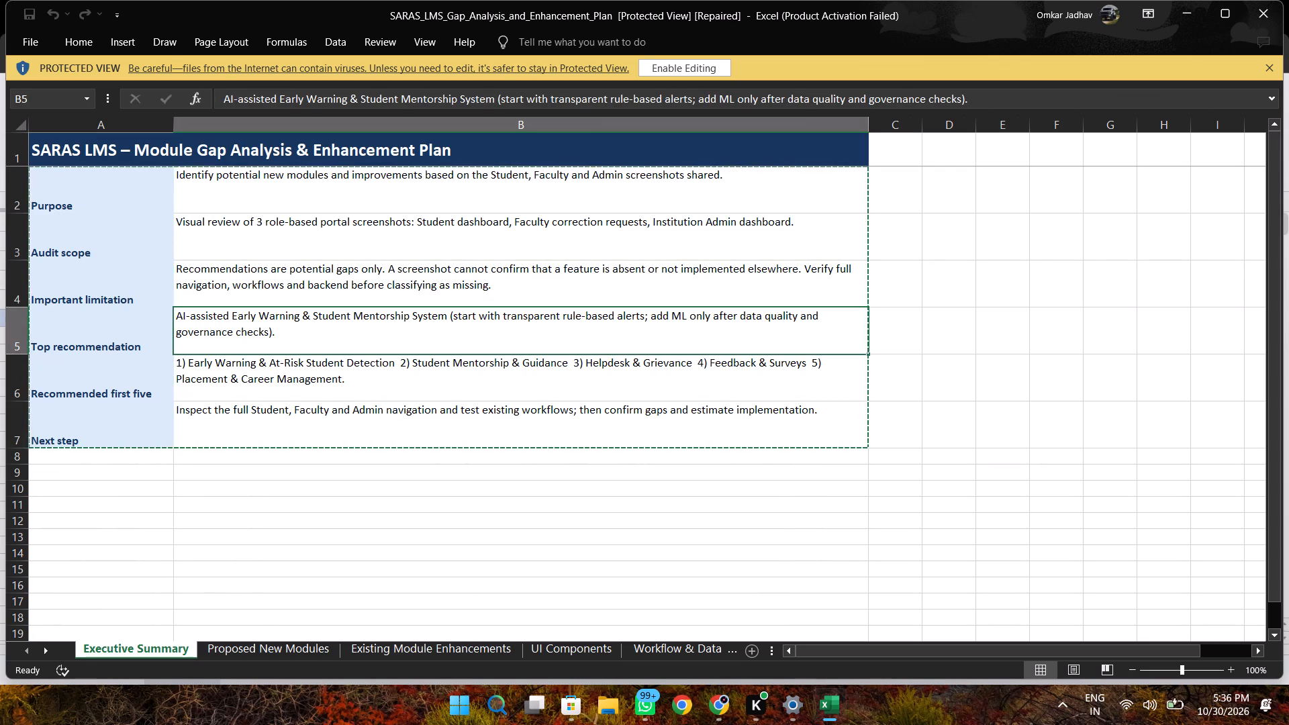
scroll(316, 322, "down", 1)
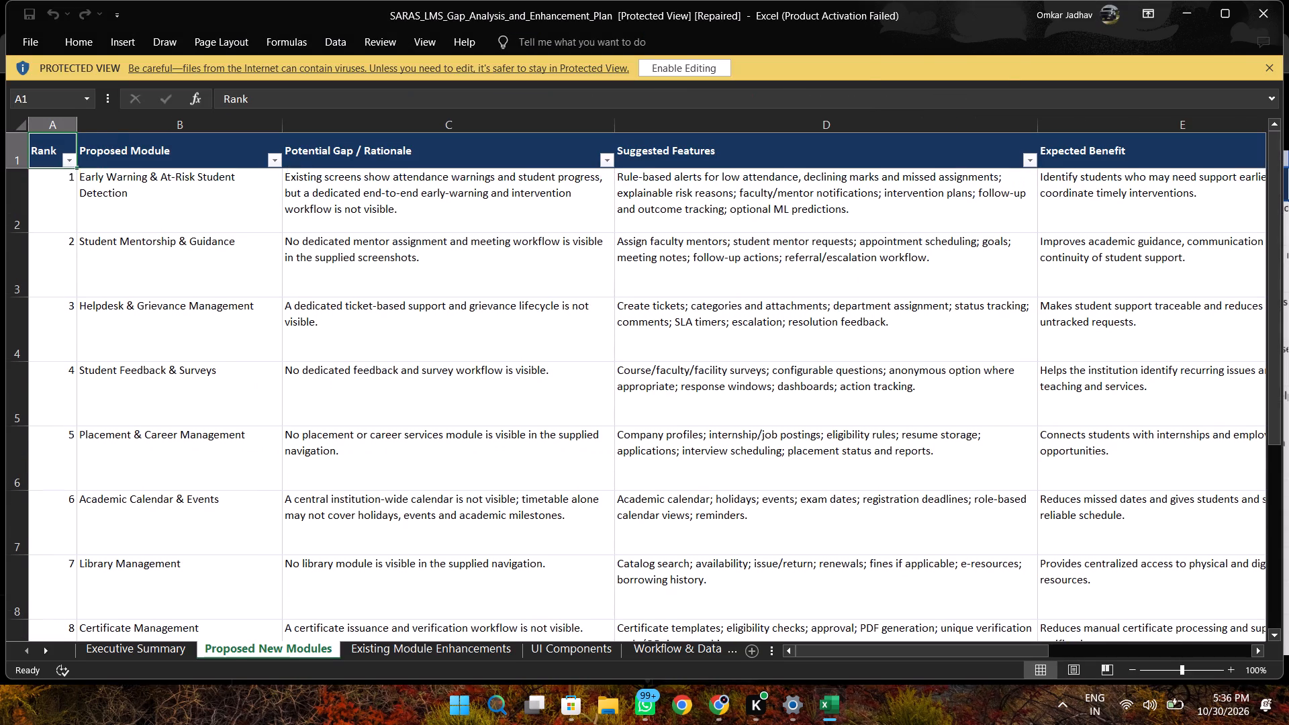
scroll(371, 489, "down", 3)
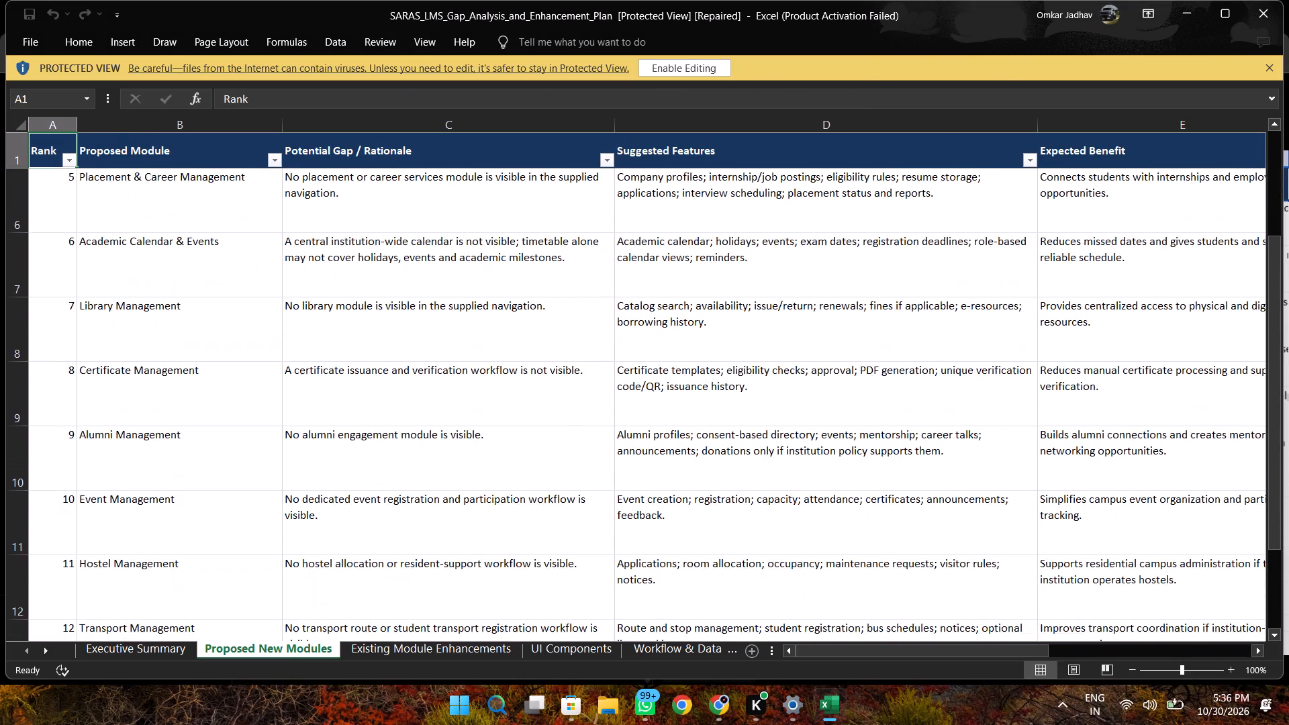
scroll(371, 489, "down", 2)
left_click(447, 642)
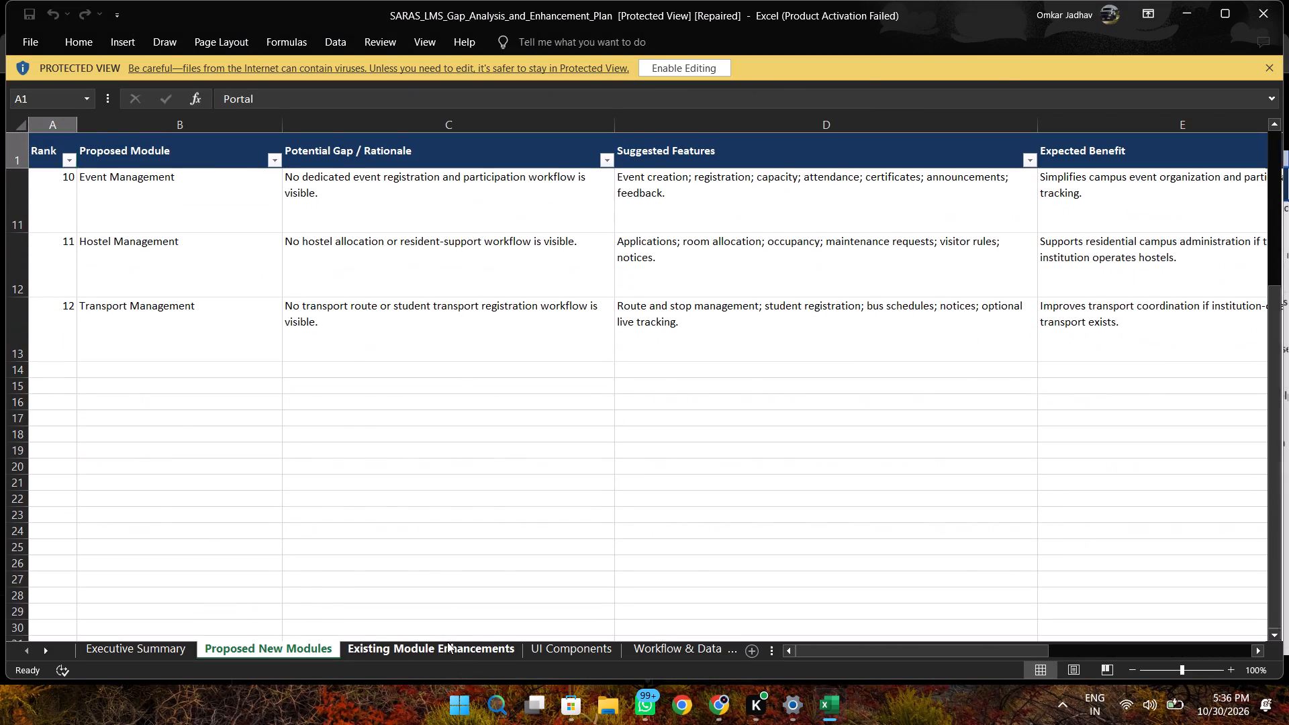
scroll(354, 583, "down", 2)
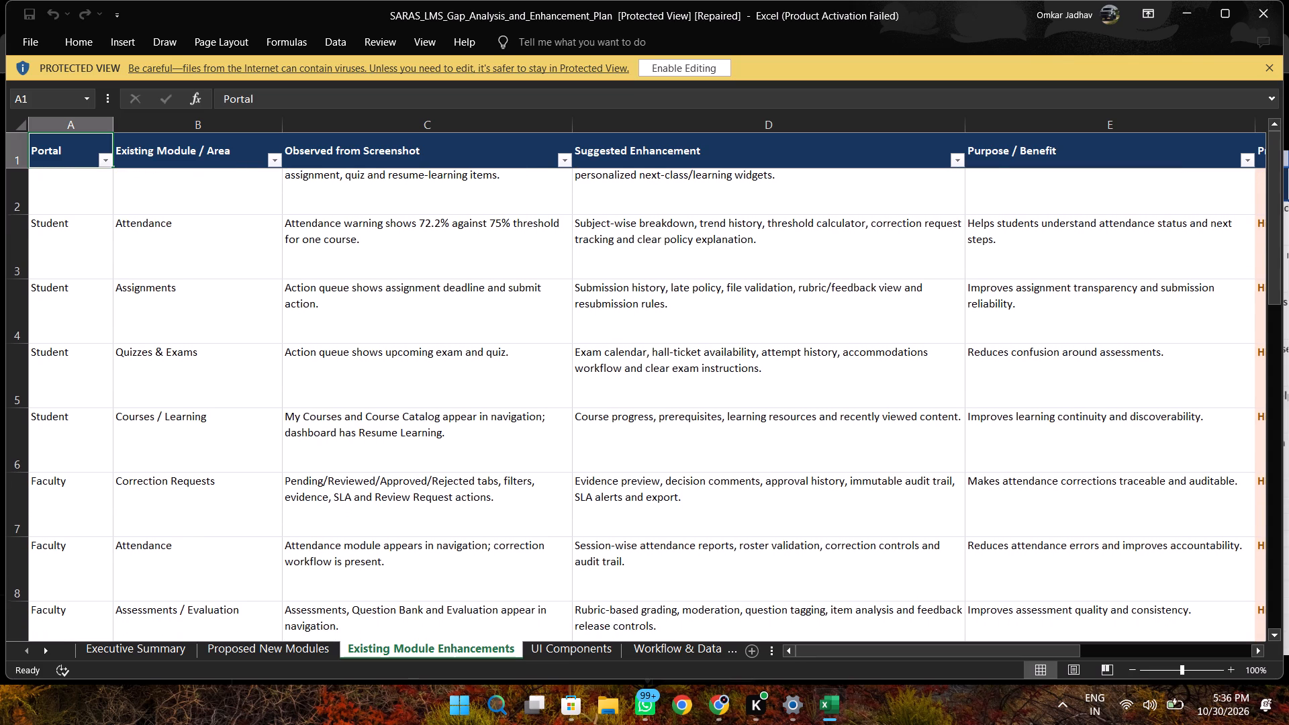
scroll(354, 583, "down", 3)
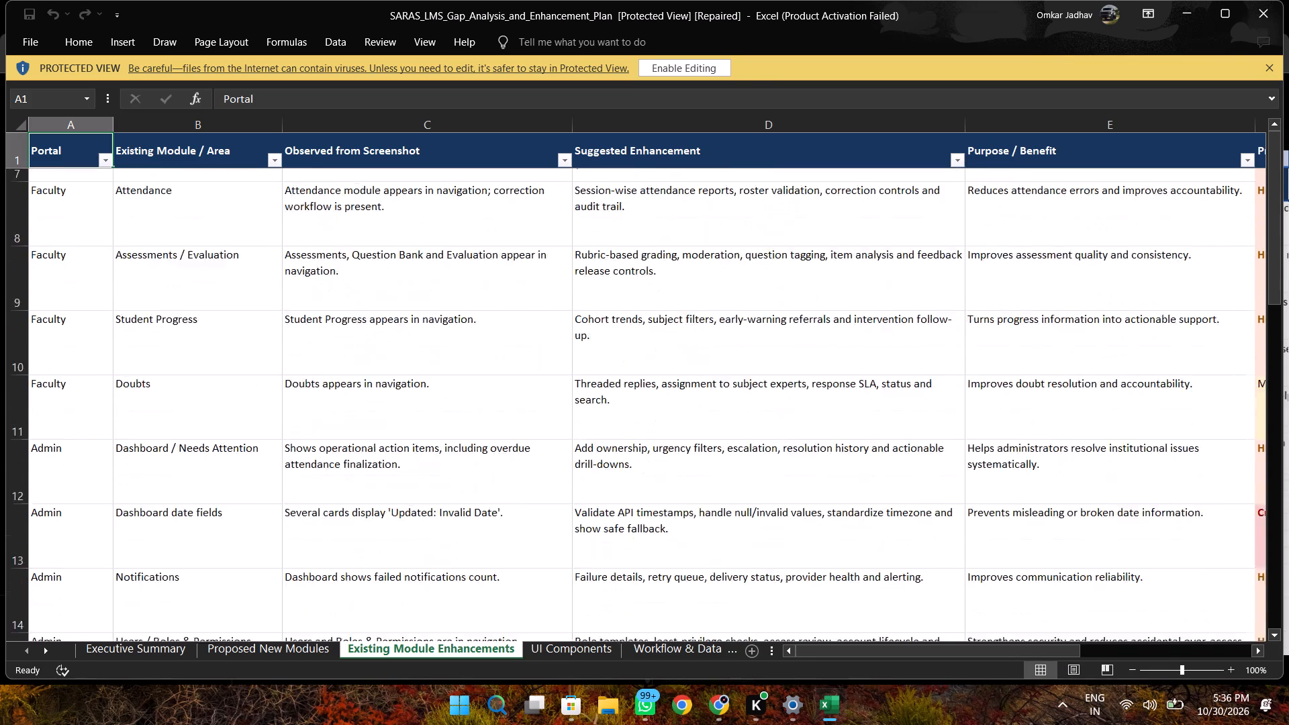
scroll(354, 583, "down", 1)
Examine the UI Components, Workflow & Data Objects, Priority Backlog and Evidence & Open Questions sheets.
left_click(585, 659)
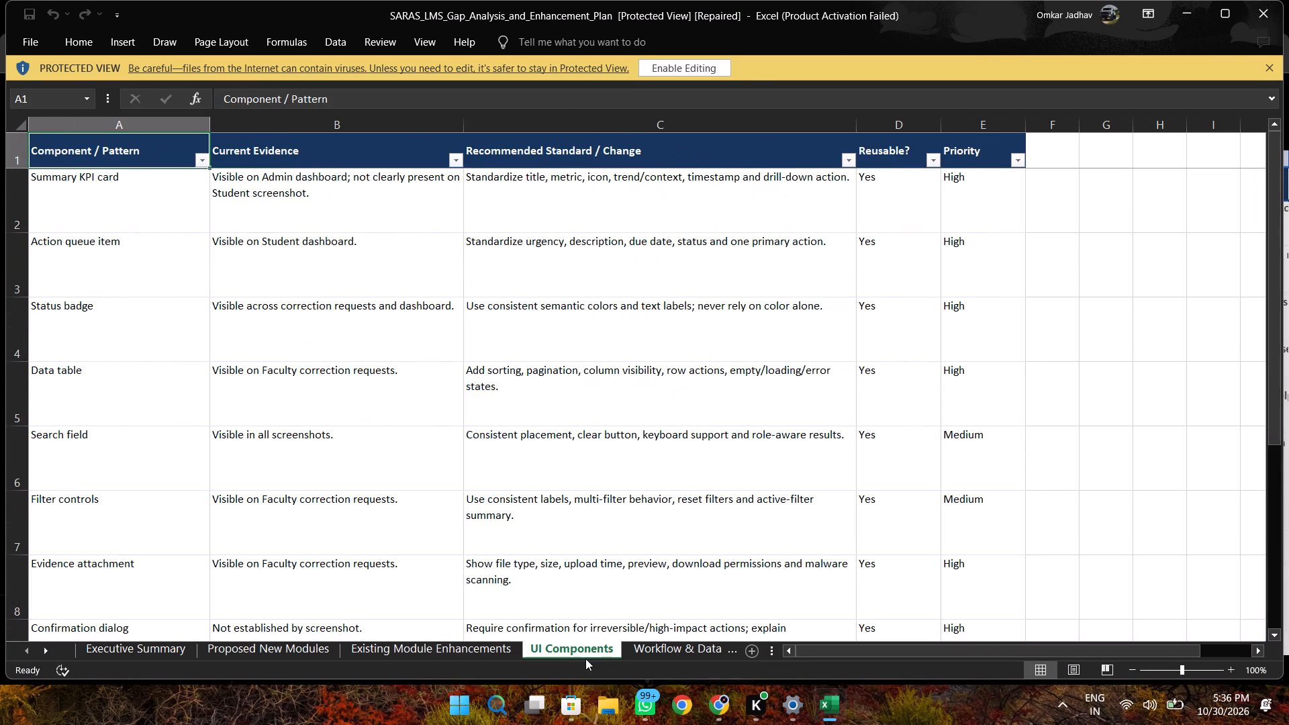
scroll(511, 580, "down", 3)
scroll(511, 580, "up", 1)
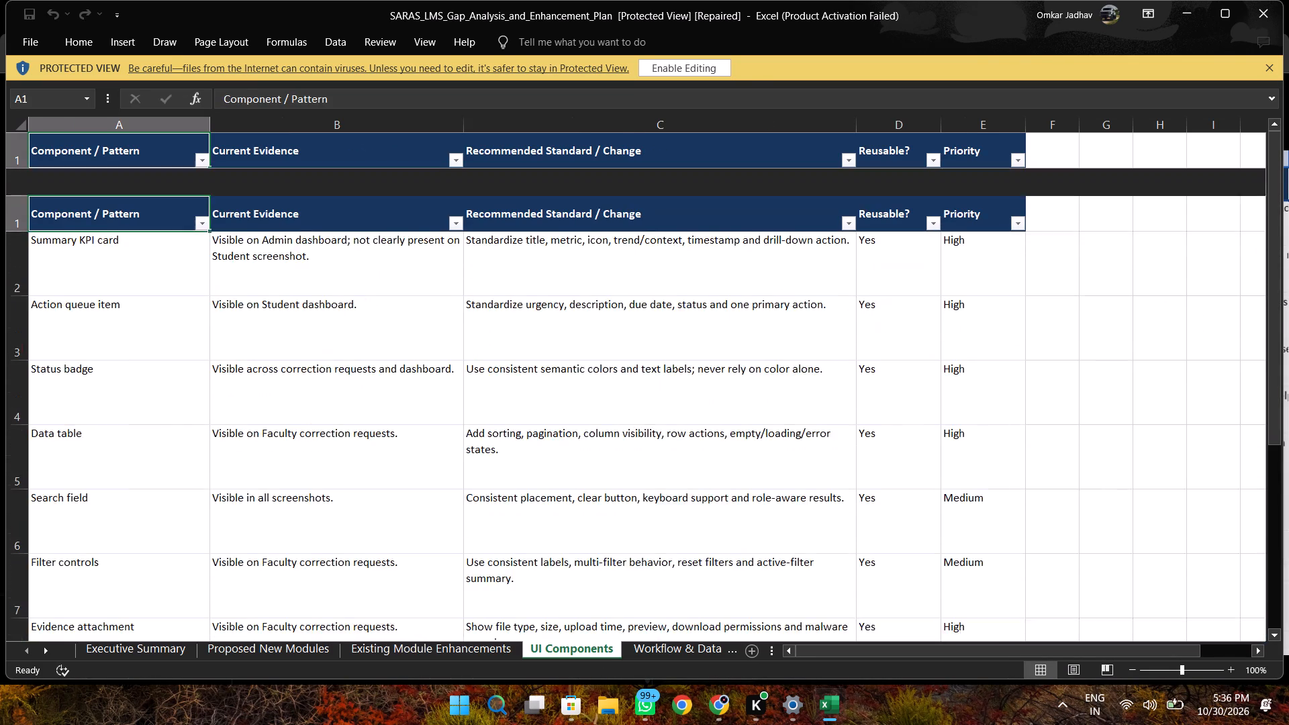
scroll(511, 580, "up", 2)
left_click(667, 658)
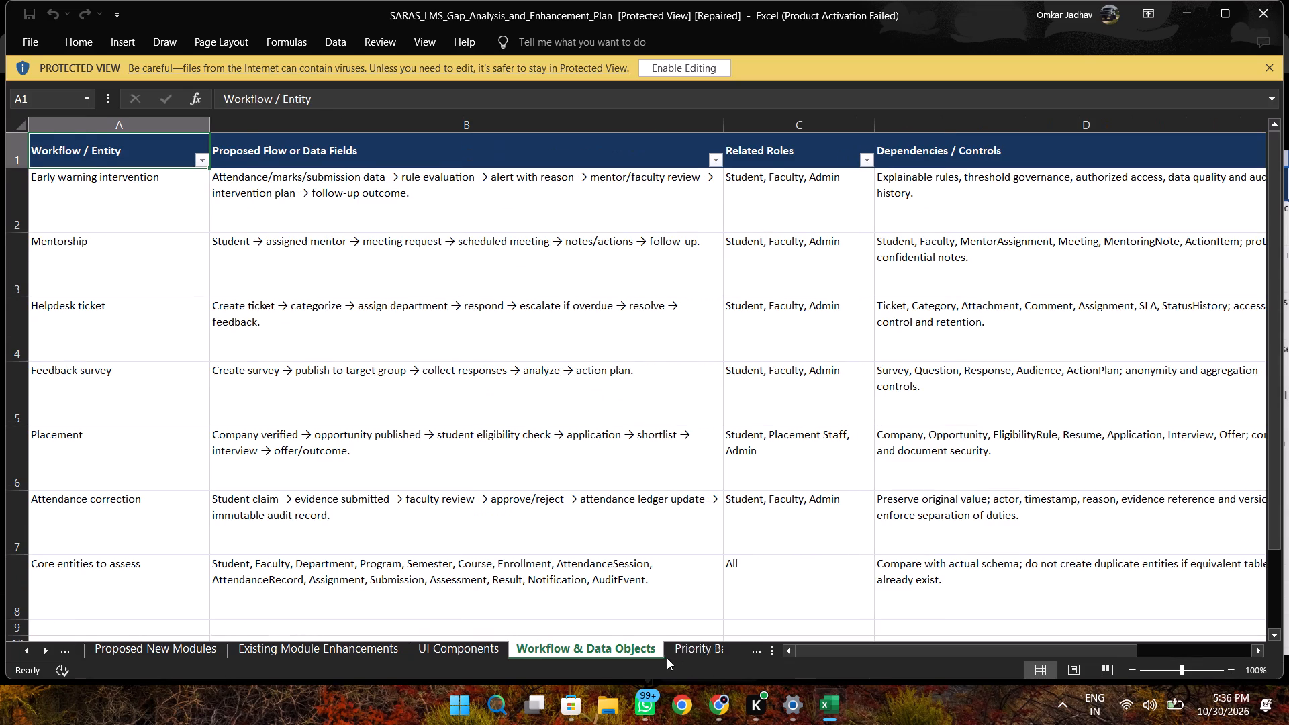
left_click(660, 648)
scroll(660, 648, "left", 1)
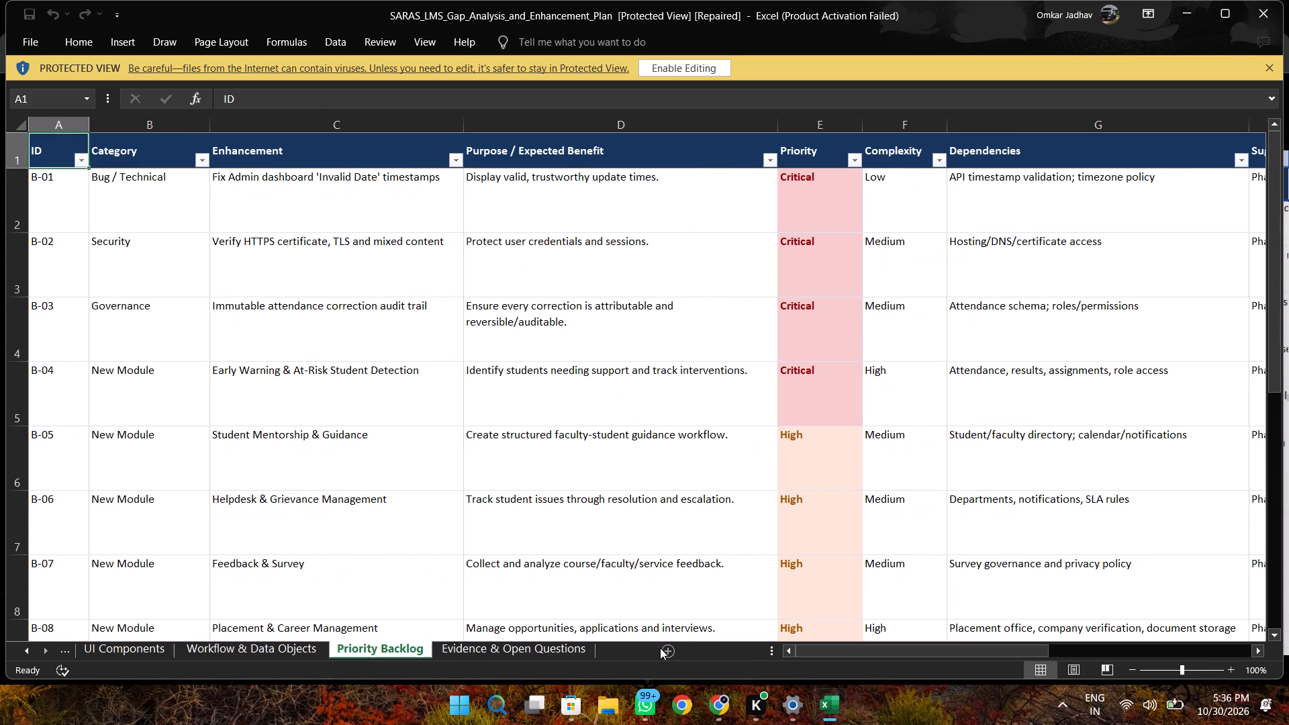
left_click(502, 657)
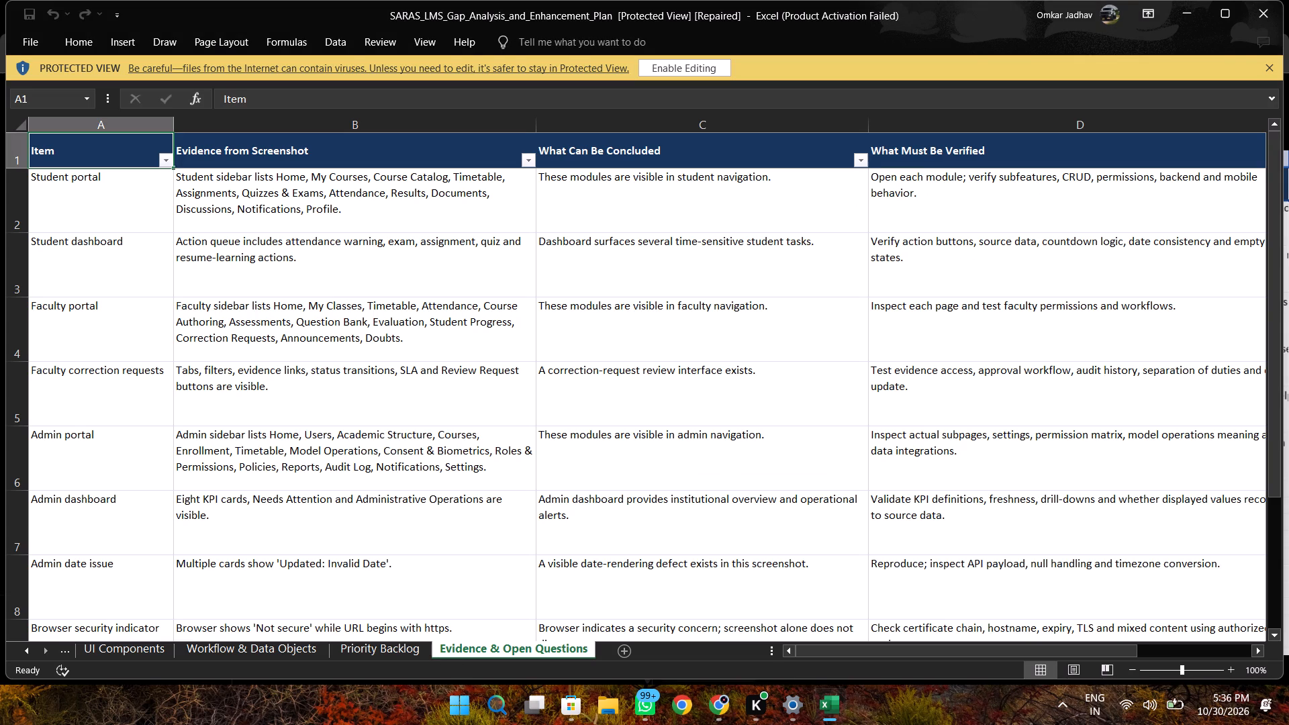
Return to the Proposed New Modules sheet and review its ranked modules from Transport Management back up to Early Warning & At-Risk Student Detection.
left_click(366, 657)
left_click(270, 657)
scroll(270, 657, "right", 3)
left_click(266, 652)
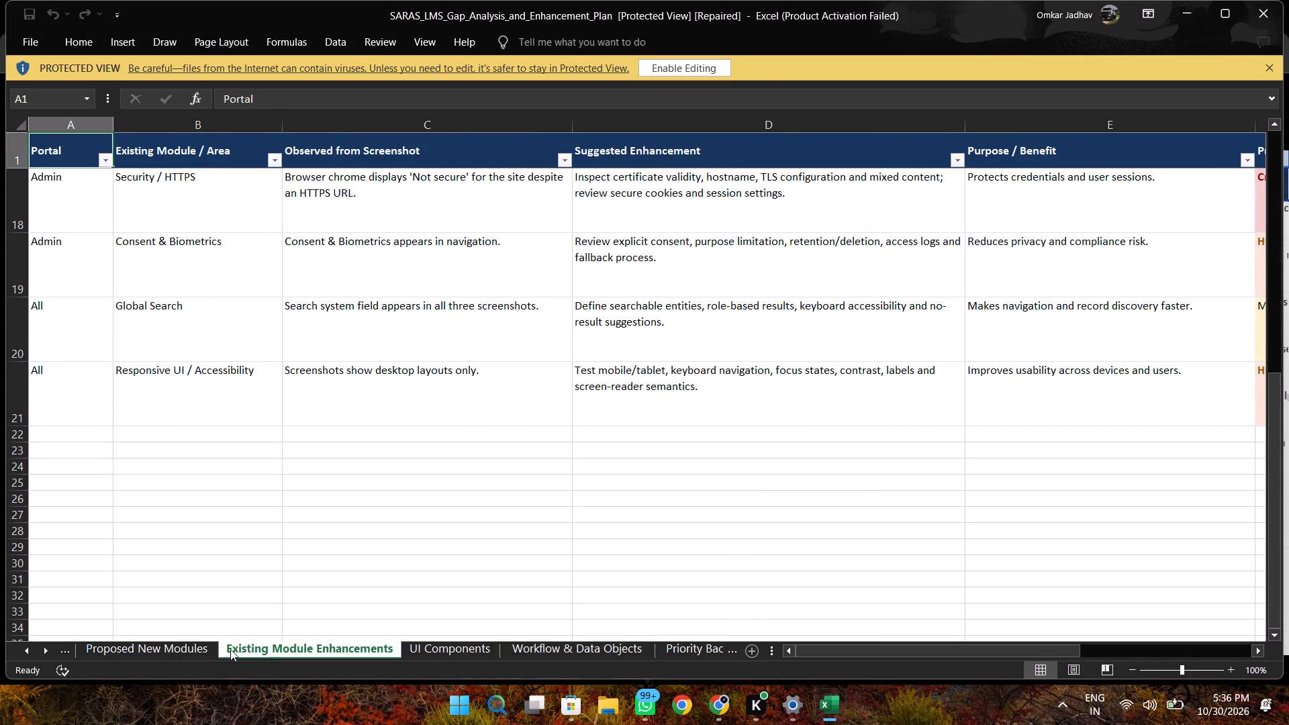
left_click(153, 650)
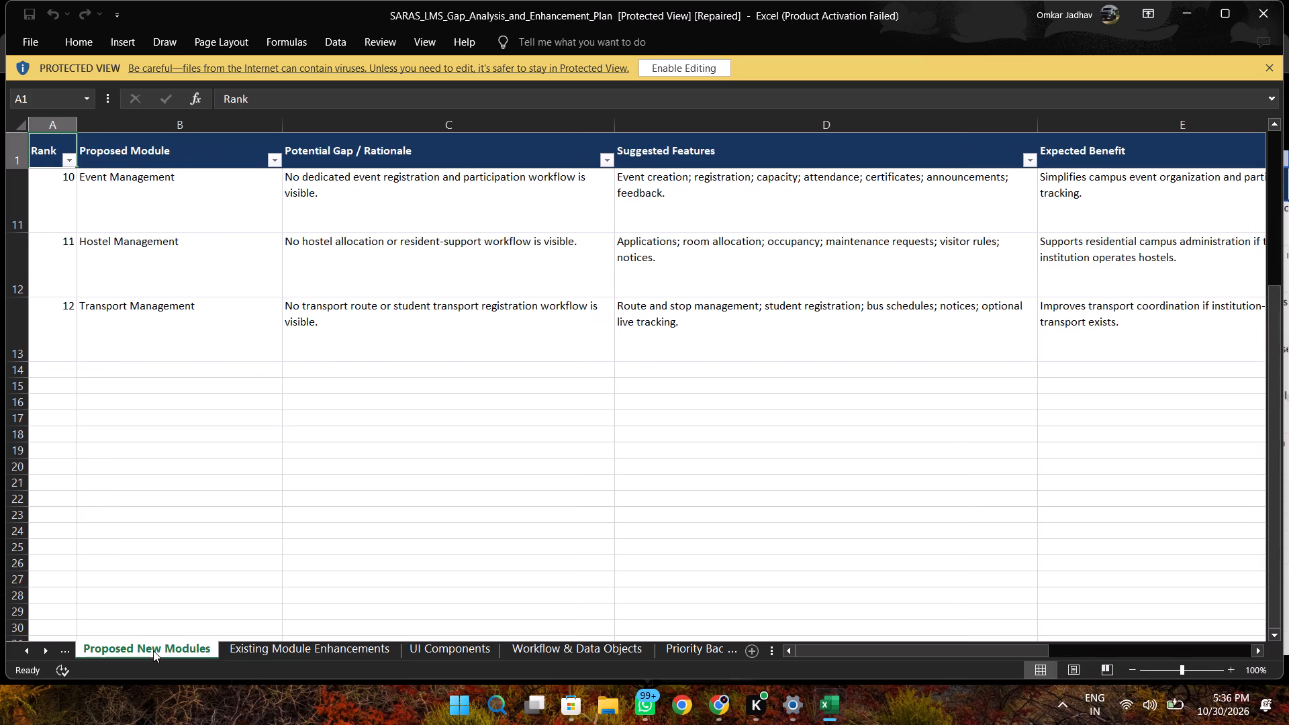
scroll(202, 508, "up", 4)
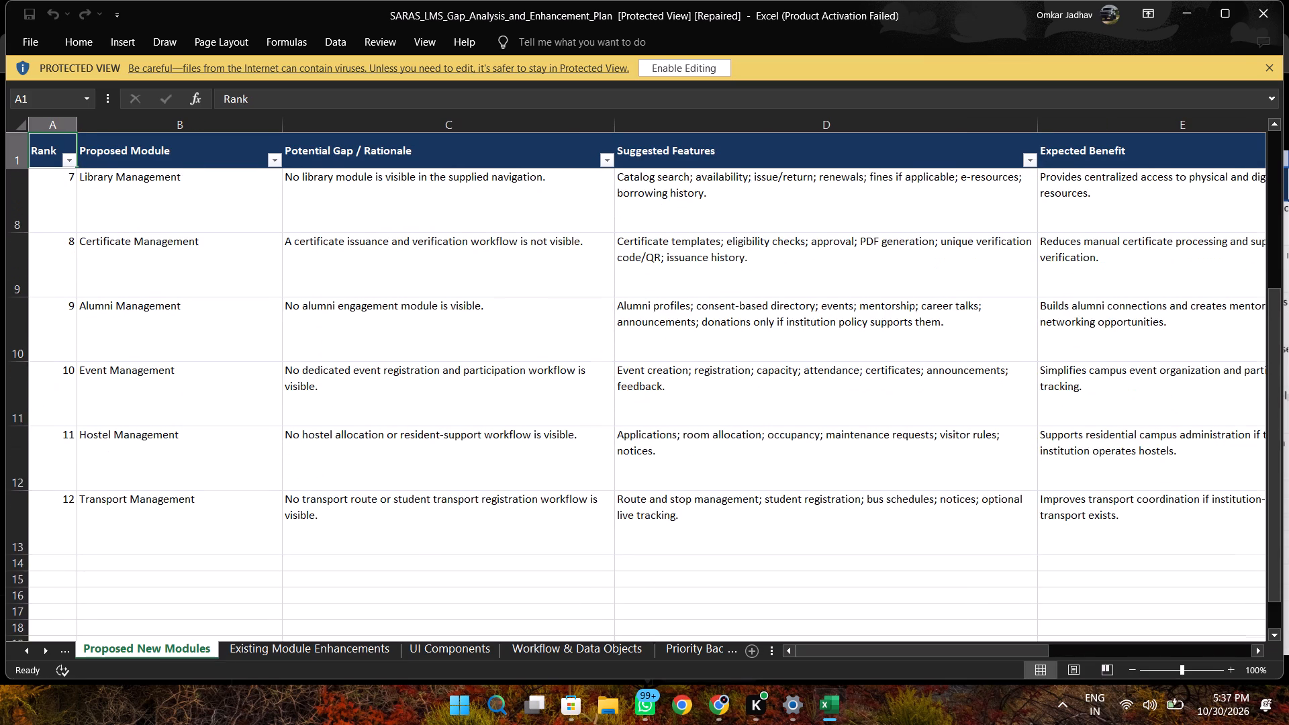
scroll(202, 508, "up", 3)
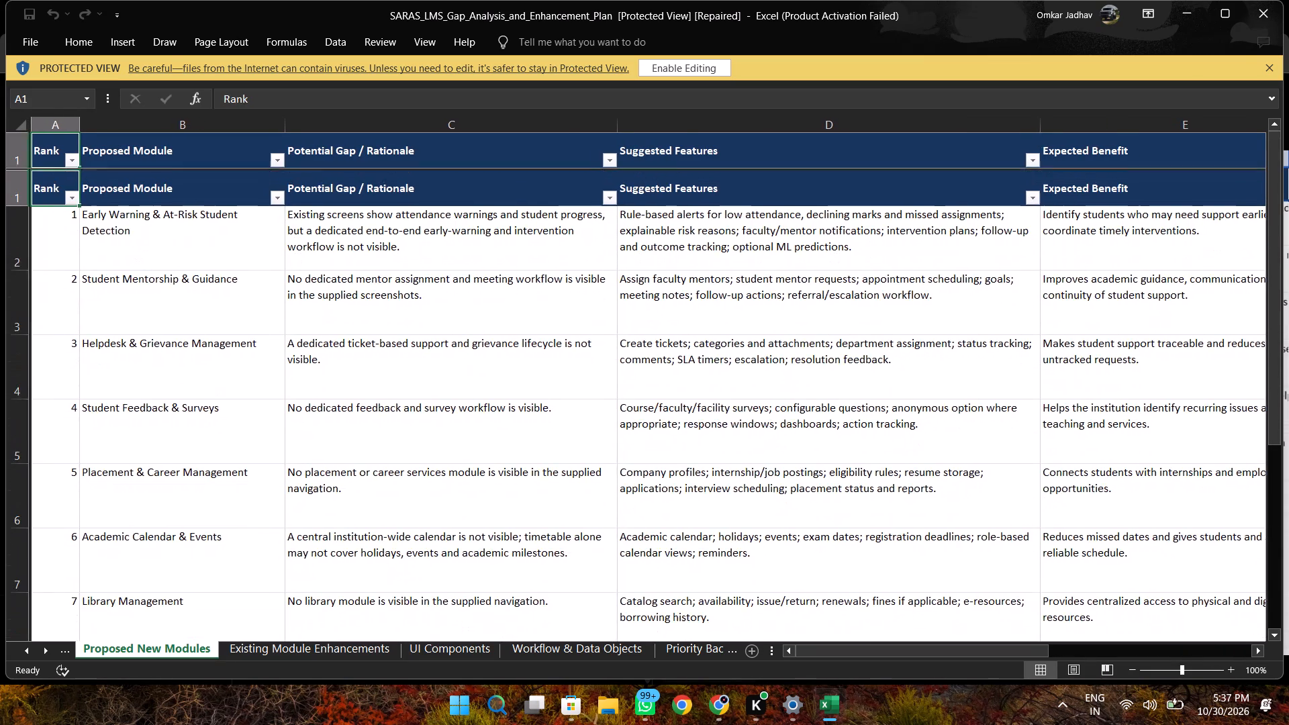
scroll(202, 508, "up", 1)
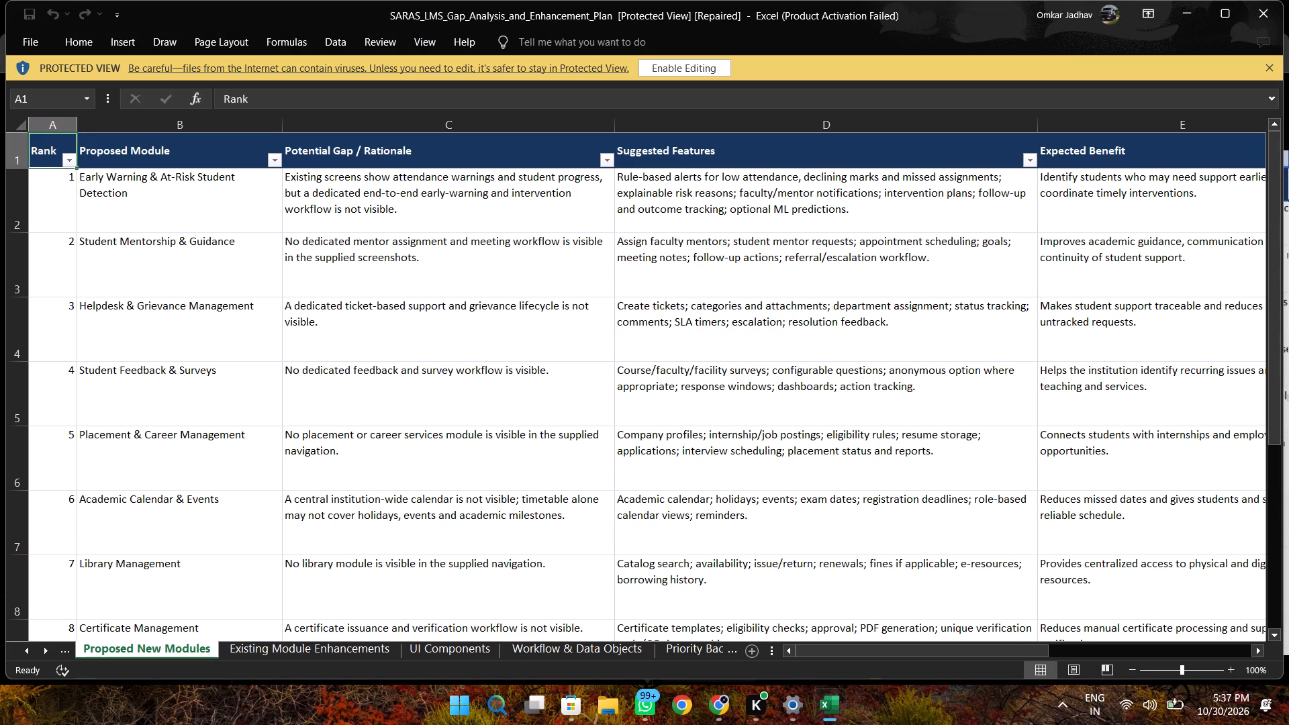
scroll(301, 477, "up", 1)
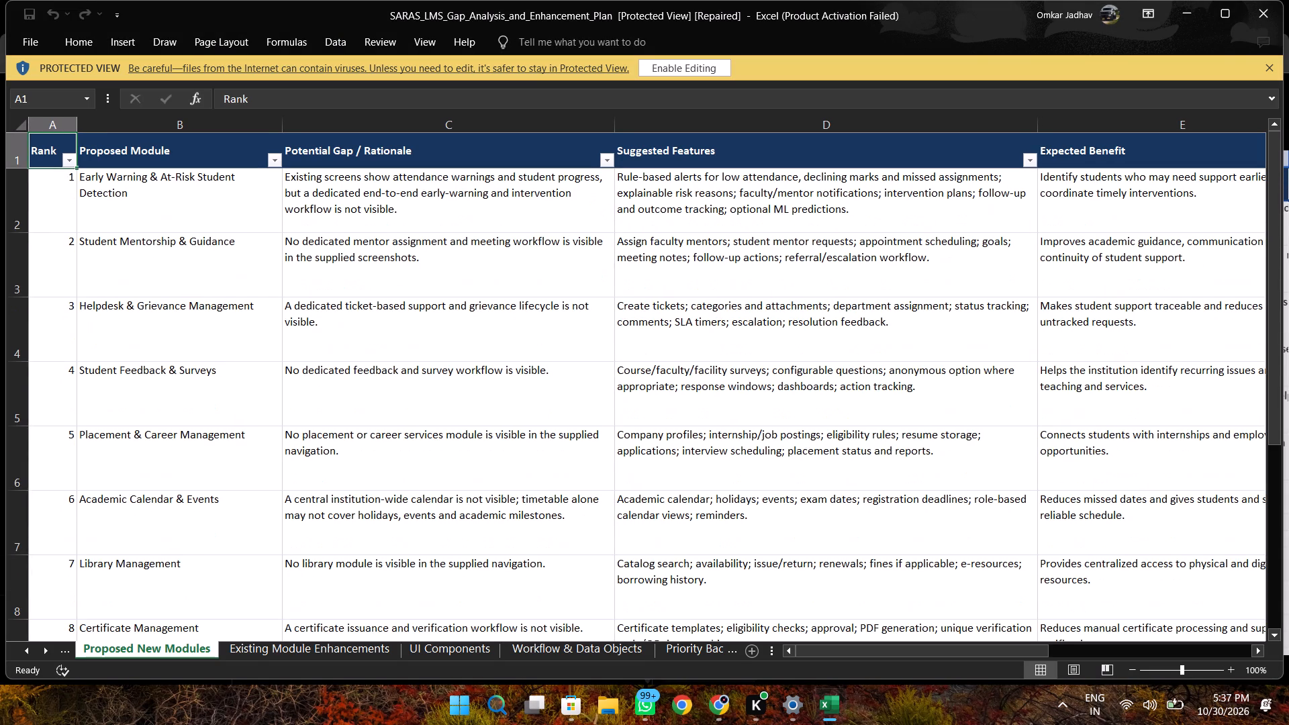
Copy the entire Proposed New Modules table, from the Rank header through the Verification Status column.
left_click_drag(40, 263, 85, 270)
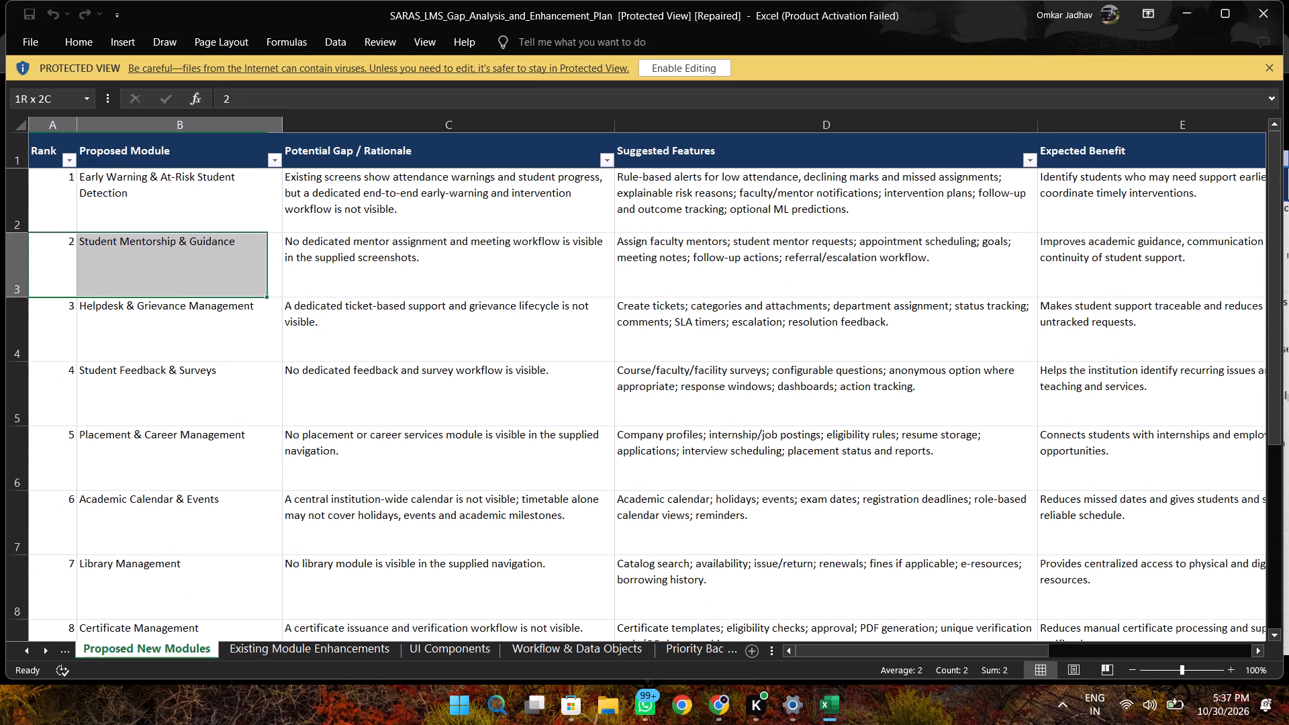
left_click_drag(85, 270, 121, 277)
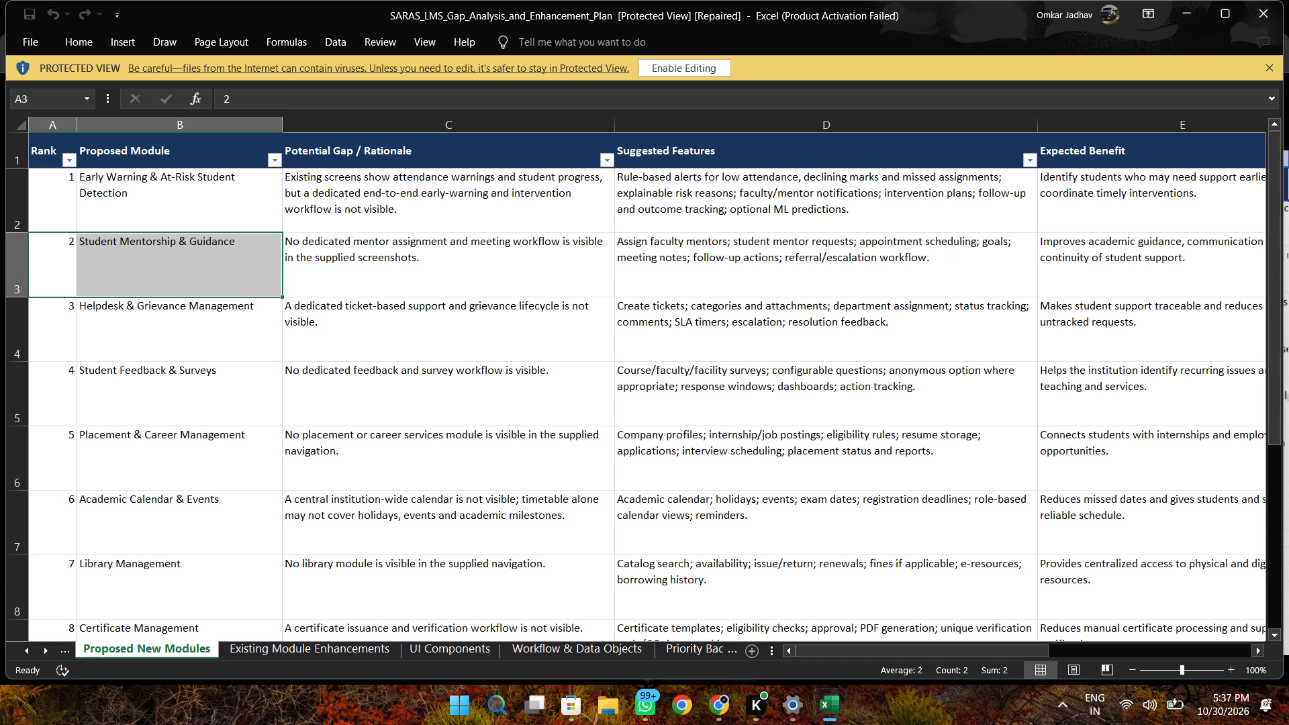
left_click(43, 156)
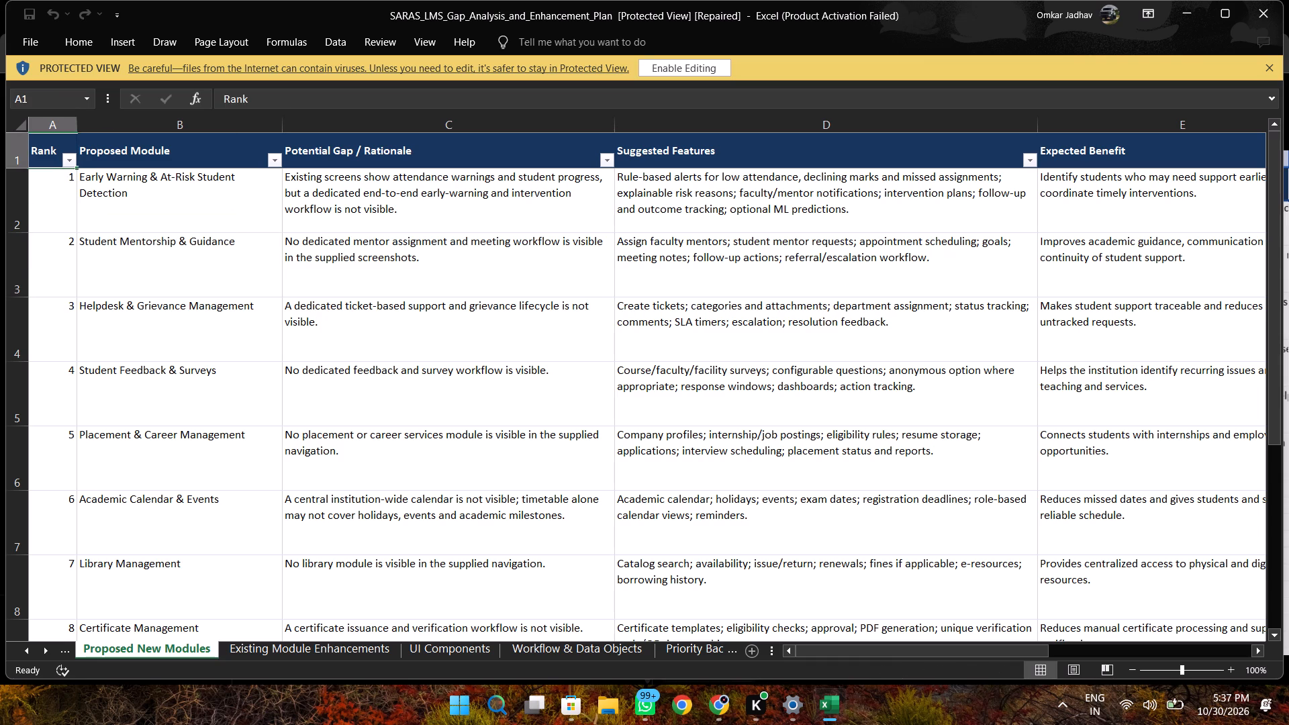
key("ctrl+a")
key("ctrl+c")
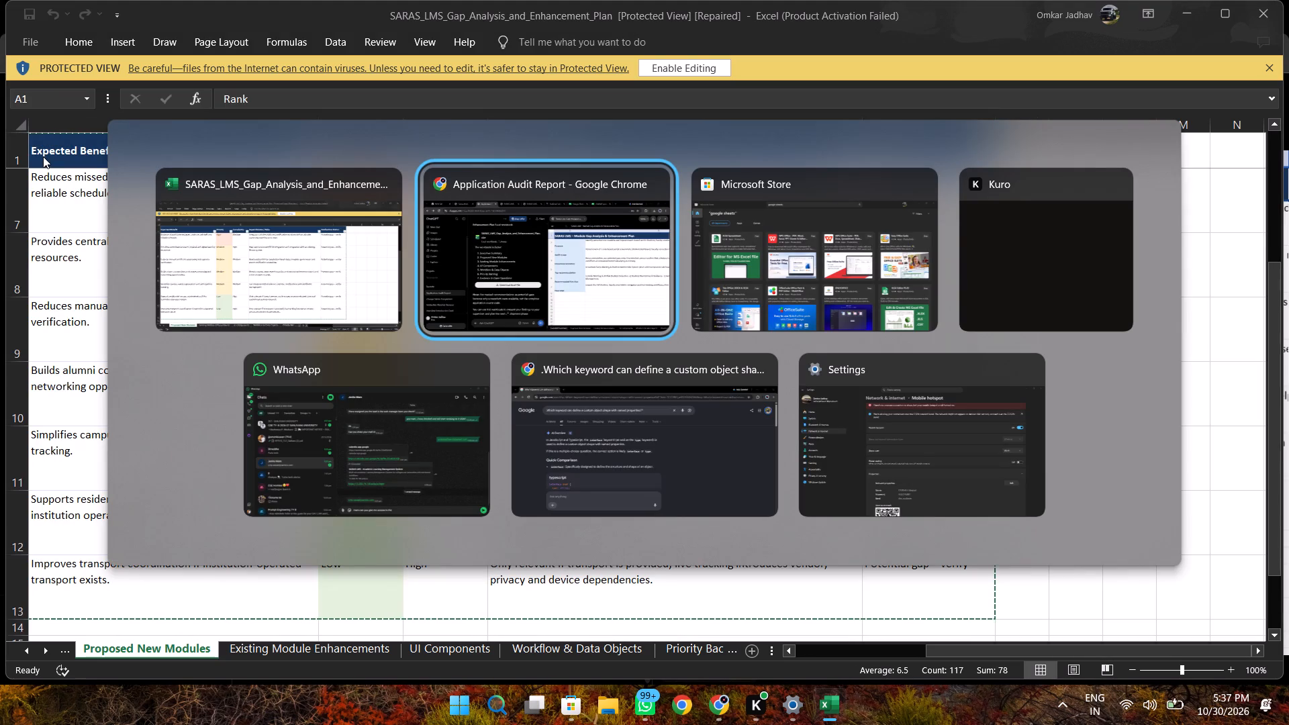
Switch to Chrome and close both the untitled spreadsheet and the Google Sheets home page.
scroll(761, 59, "right", 1)
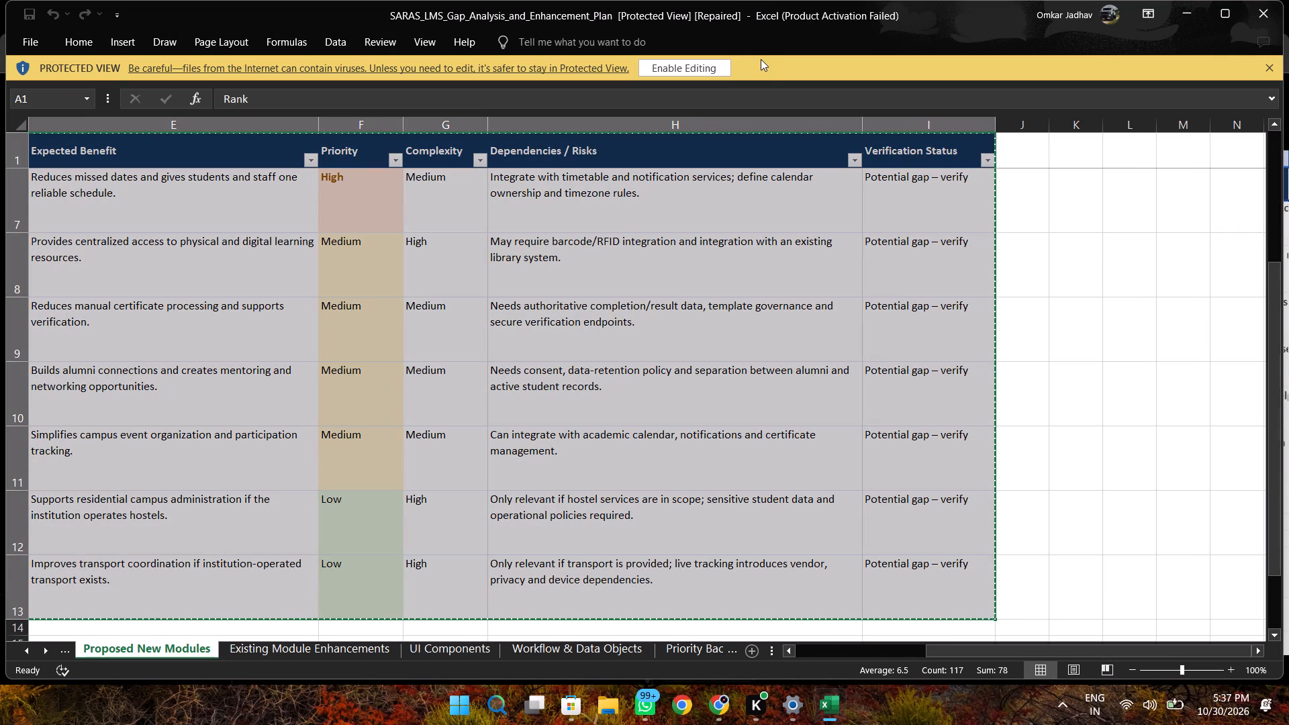
scroll(761, 59, "right", 1)
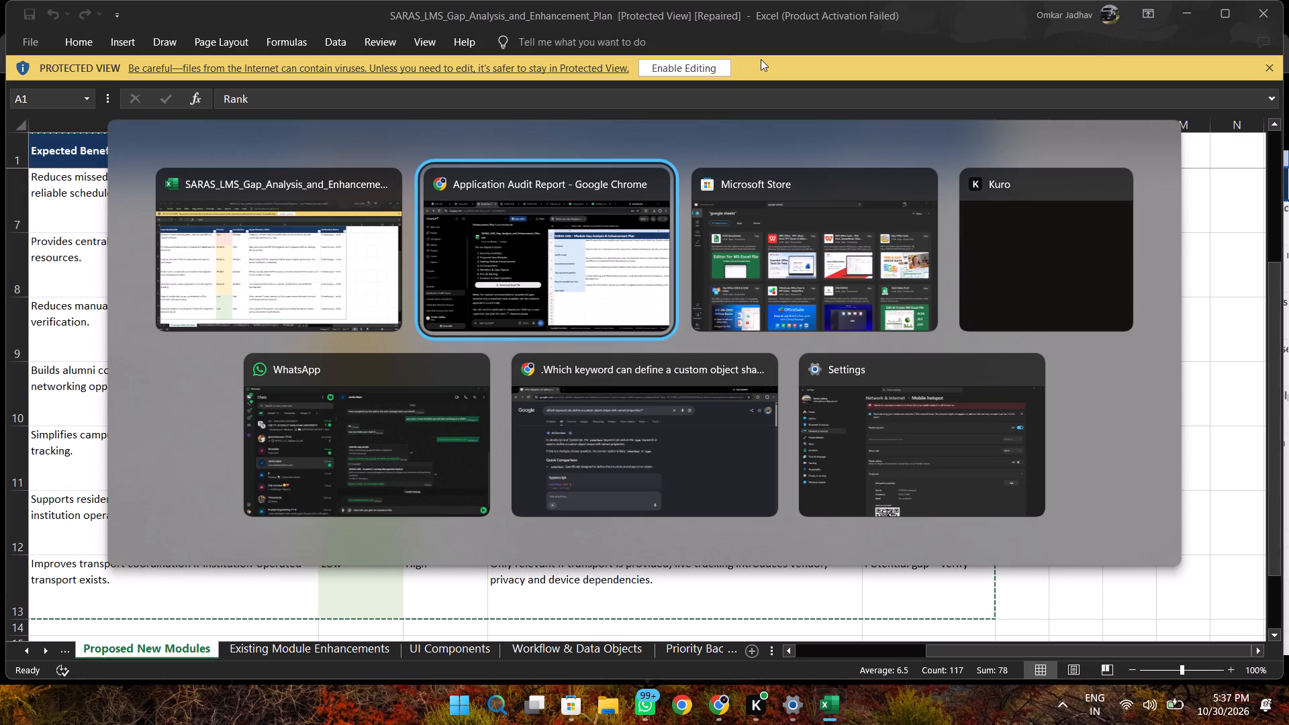
left_click(935, 11)
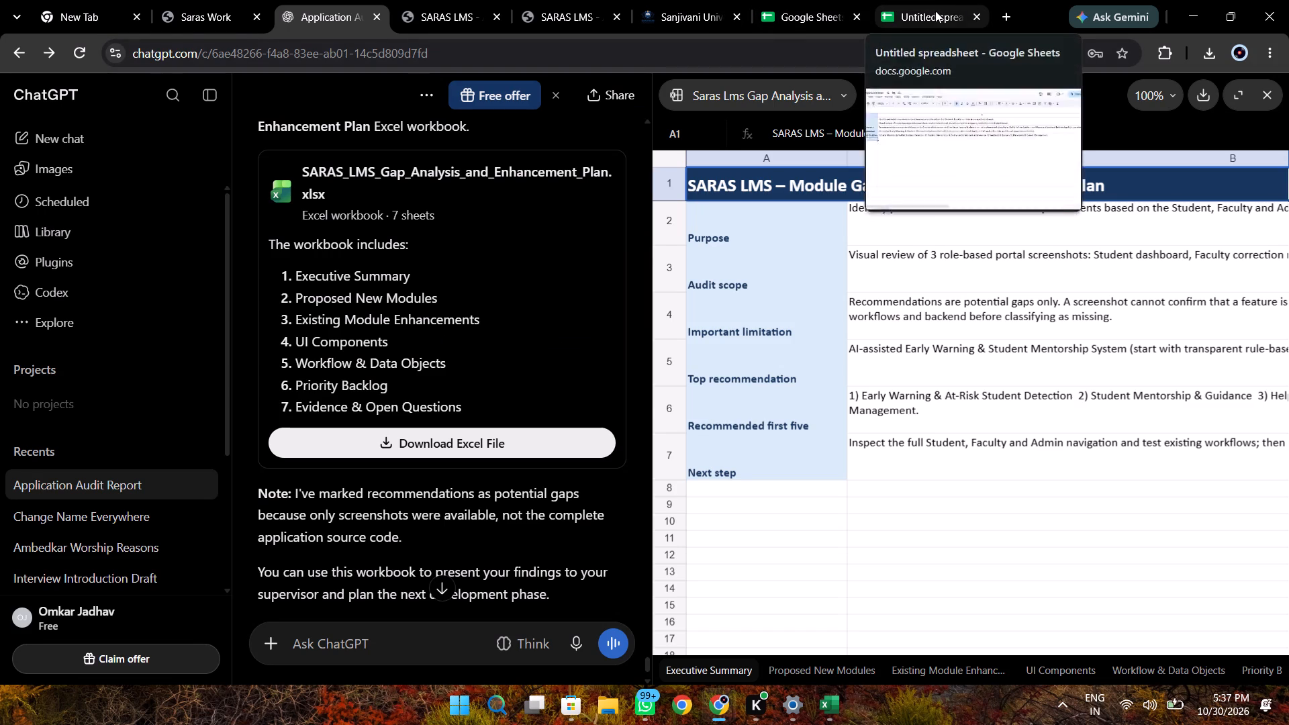
left_click(971, 17)
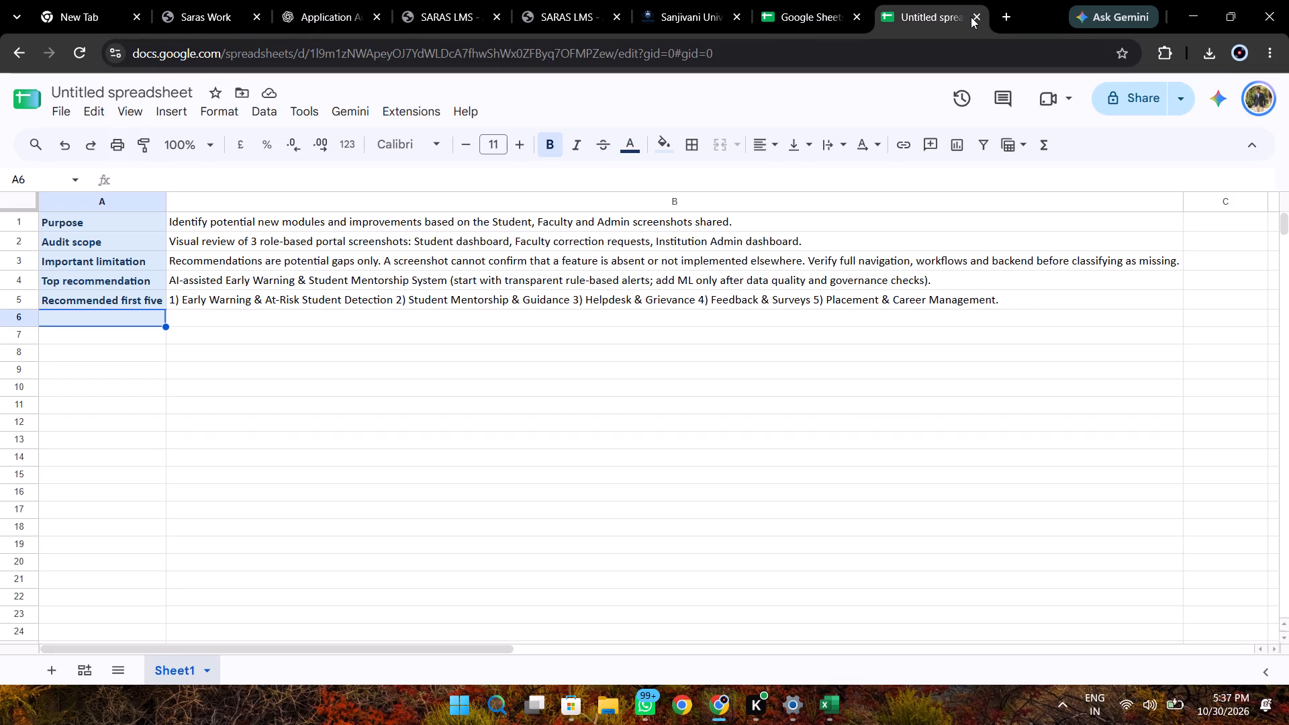
left_click(981, 13)
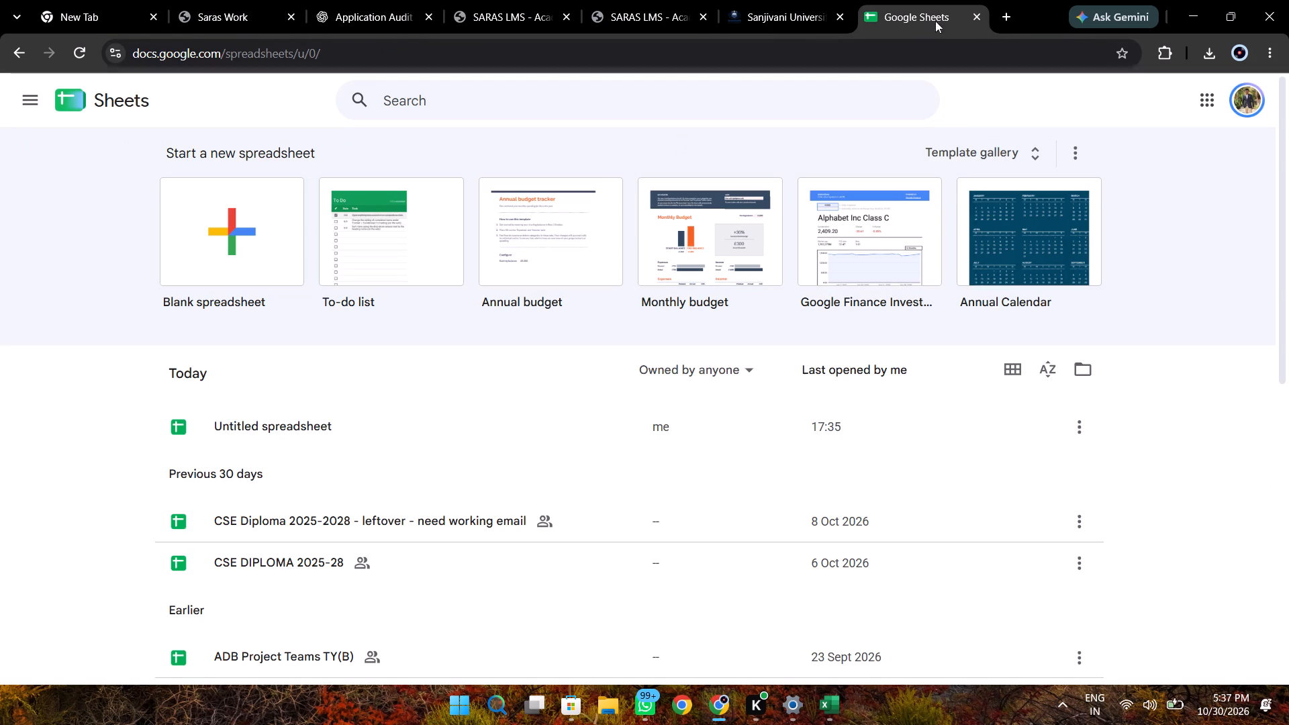
left_click(971, 15)
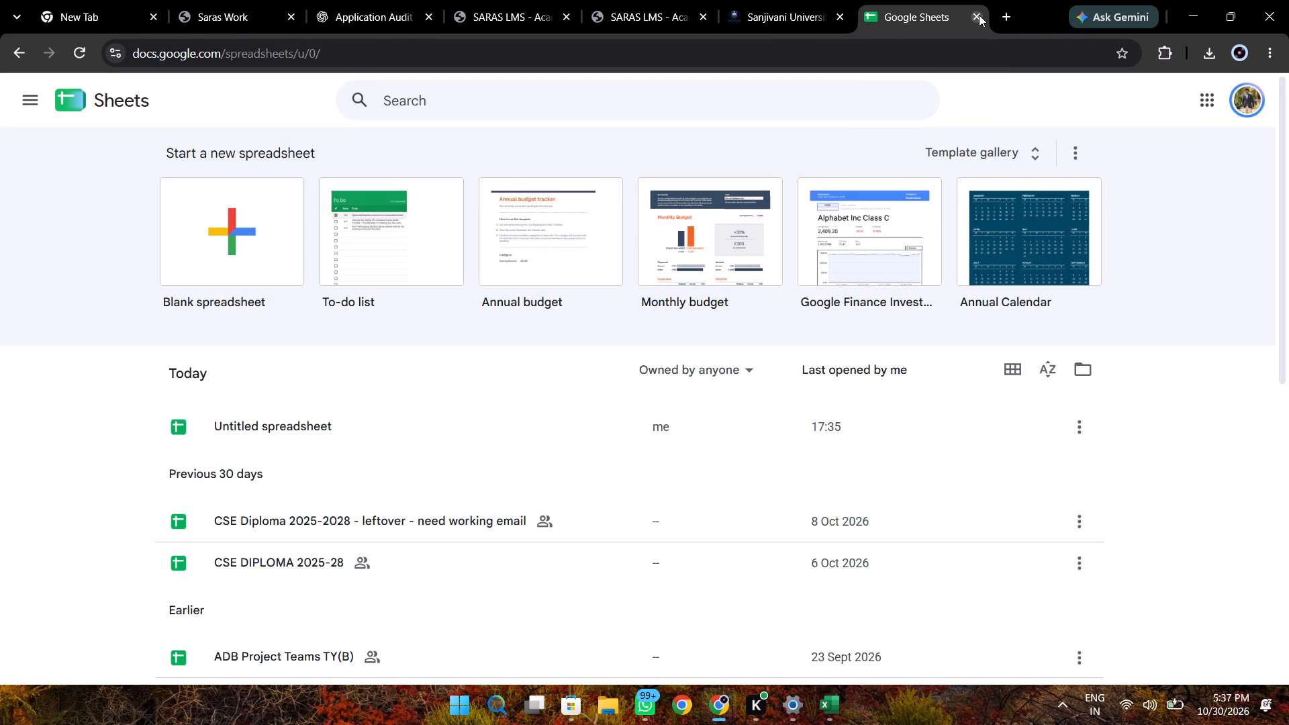
left_click(979, 15)
Open a new browser tab.
left_click(999, 18)
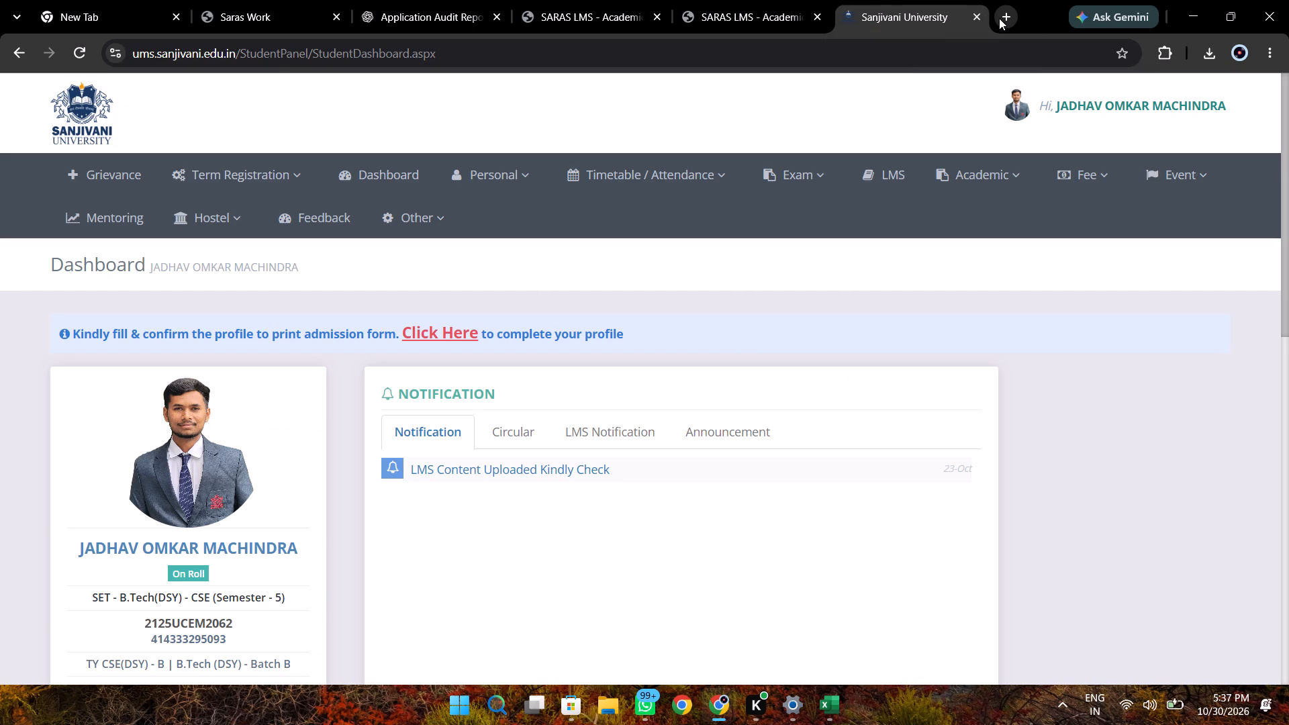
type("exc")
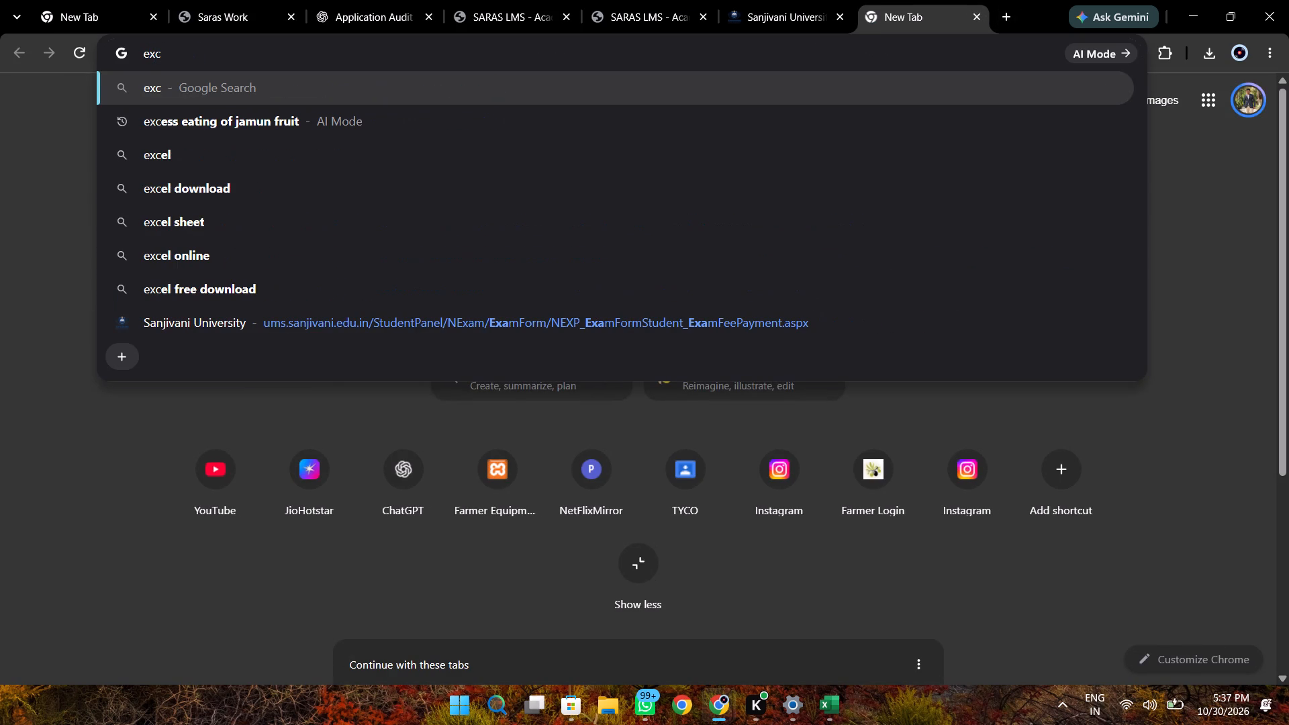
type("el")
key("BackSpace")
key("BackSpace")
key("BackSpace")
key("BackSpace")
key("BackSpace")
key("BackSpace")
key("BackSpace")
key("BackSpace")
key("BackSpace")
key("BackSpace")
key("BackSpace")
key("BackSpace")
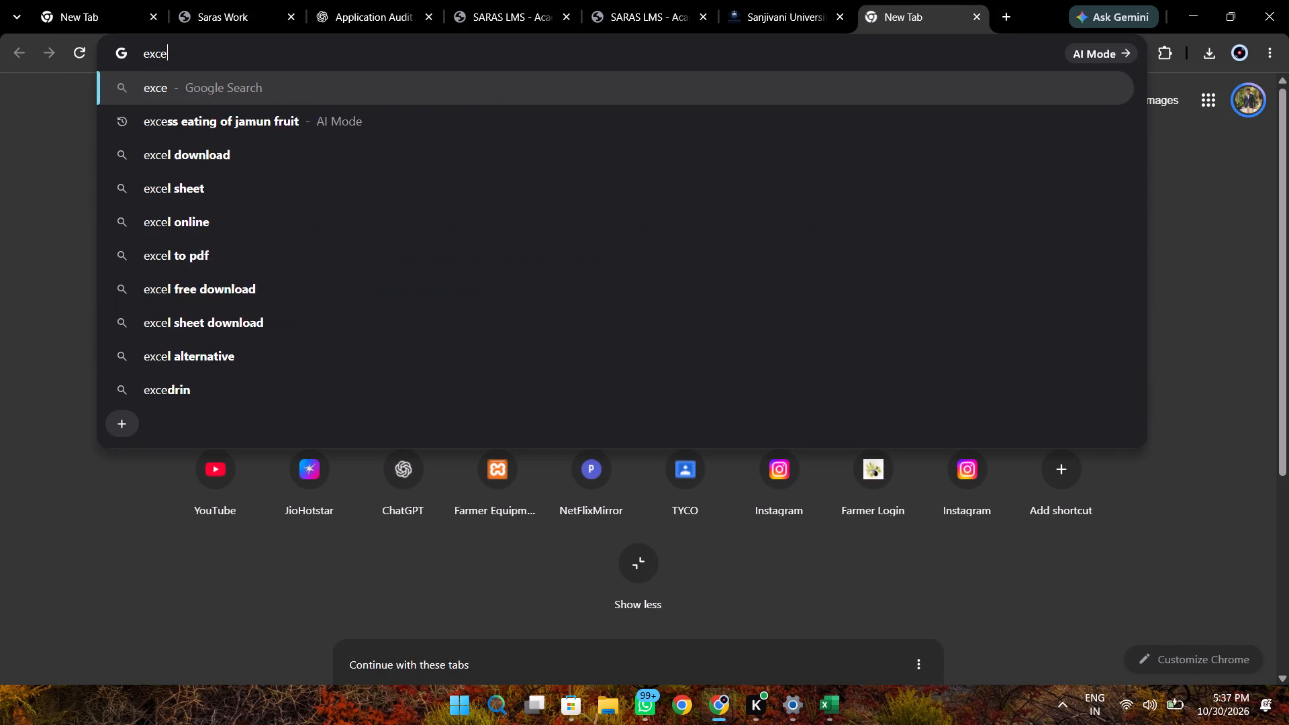
Search Google for "ms office" and open the Free Microsoft 365 Online | Word, Excel, PowerPoint result.
type("md")
key("BackSpace")
type("s")
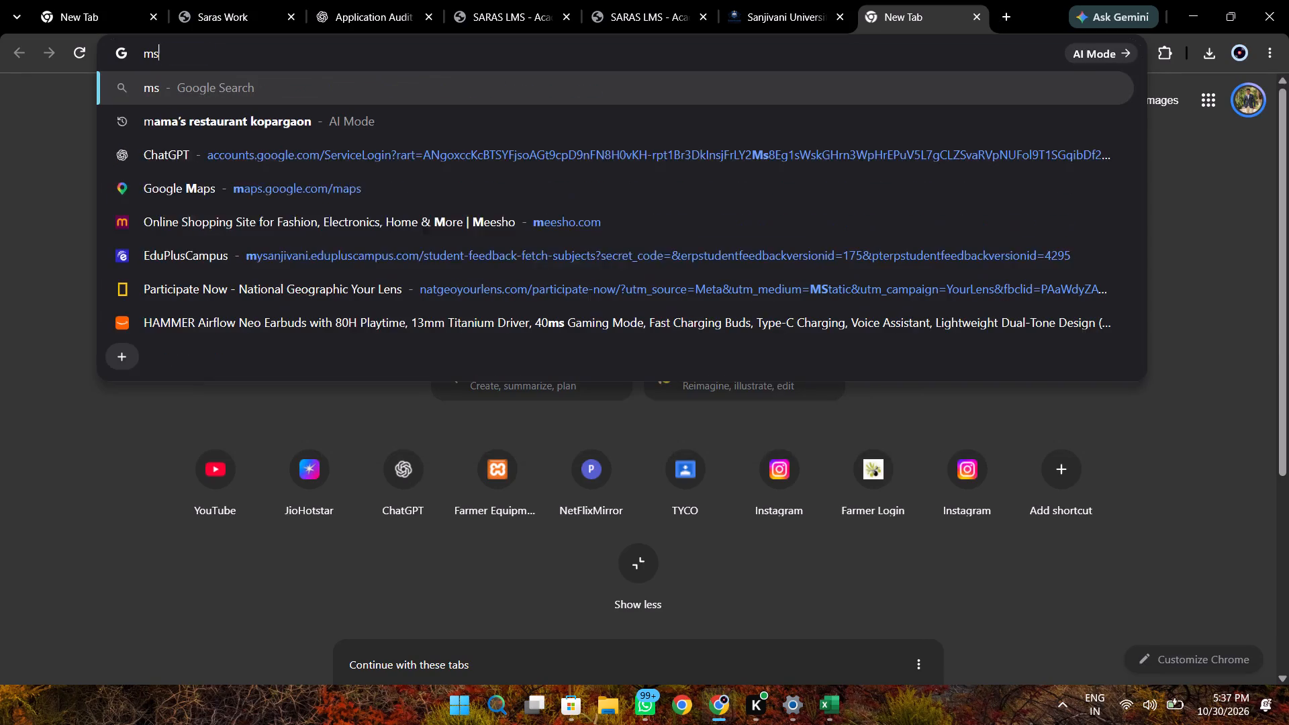
key("space")
left_click(892, 123)
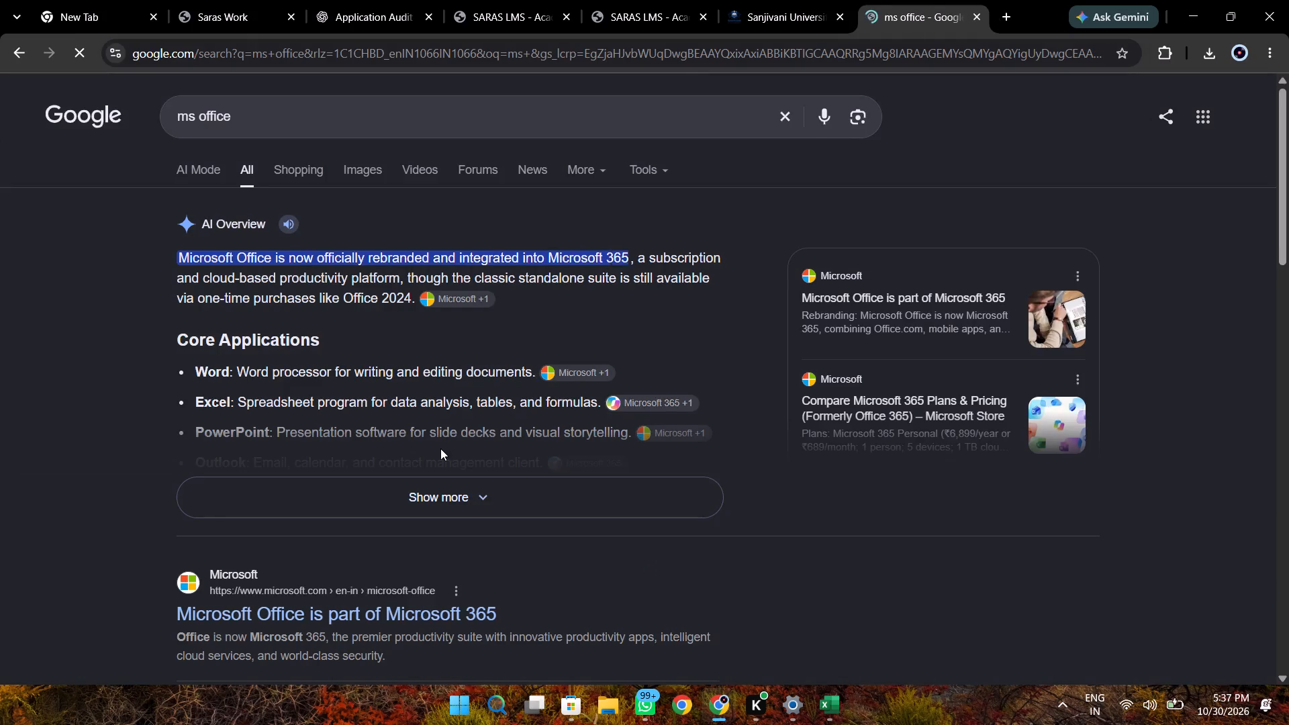
scroll(440, 448, "down", 5)
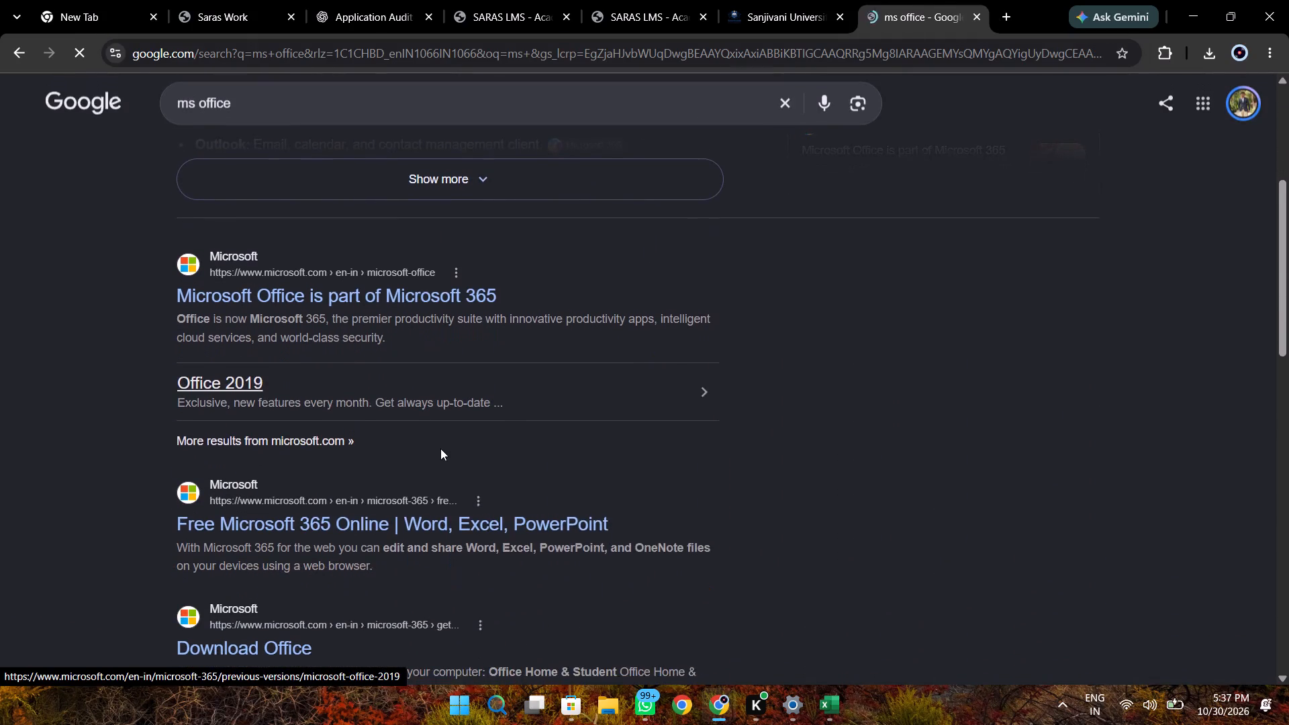
scroll(440, 448, "down", 1)
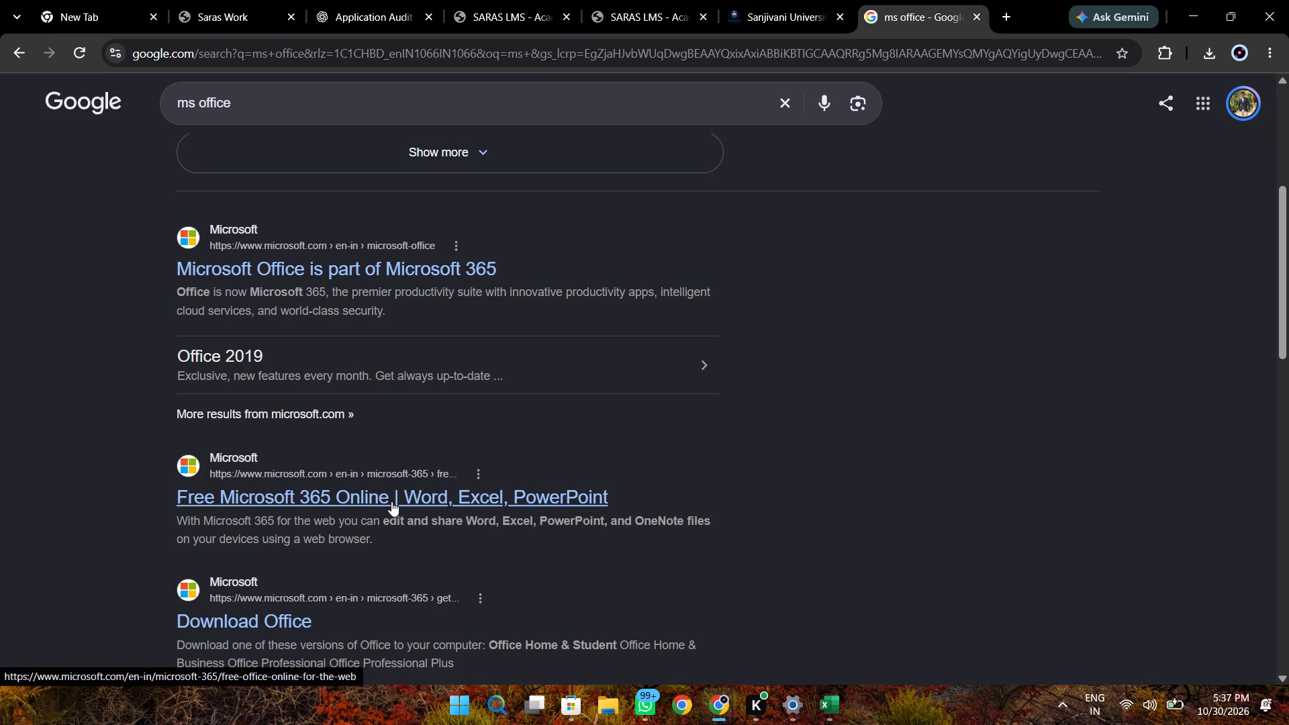
left_click(391, 501)
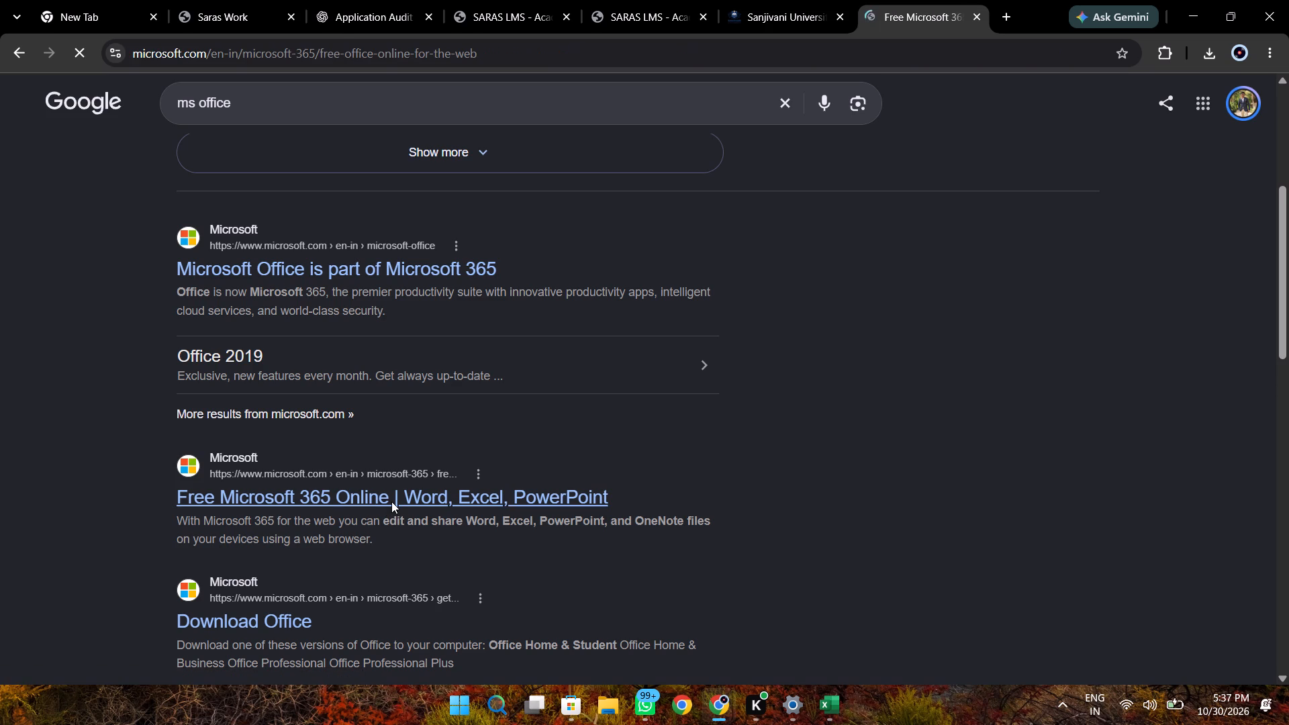
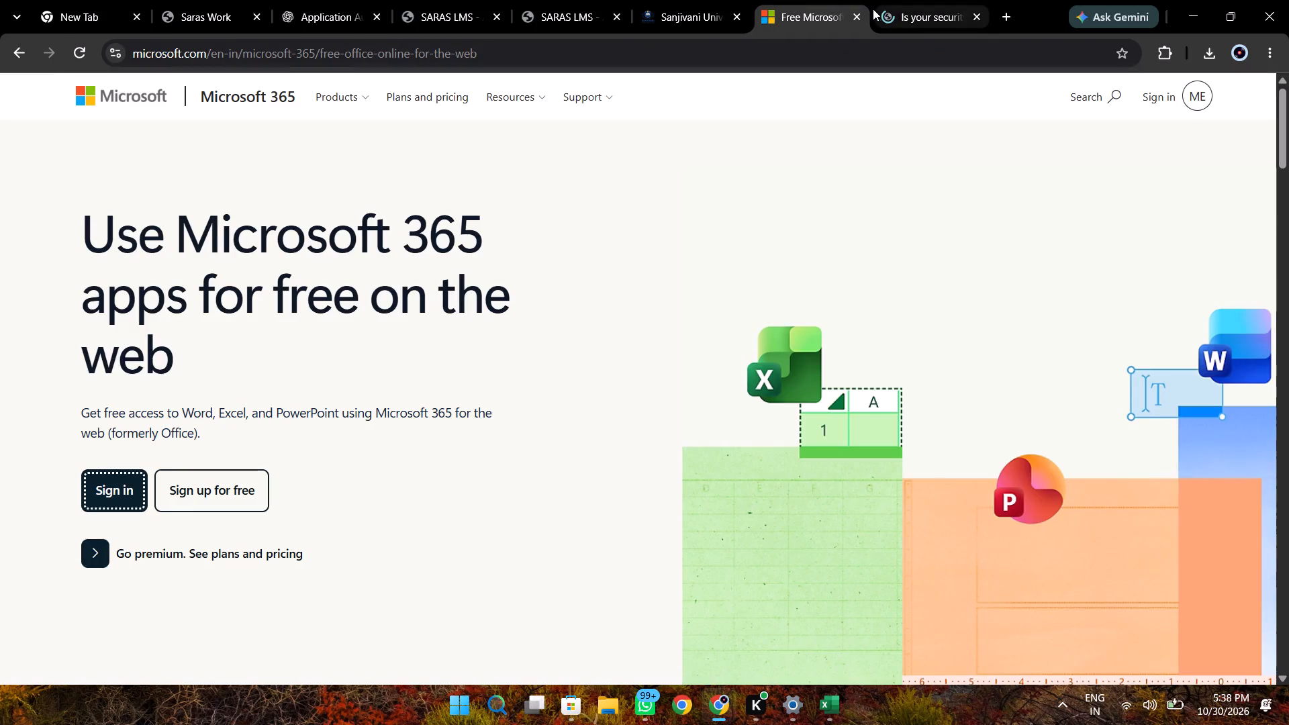
Close the Free Microsoft 365 page and confirm that the Microsoft account's security info is still accurate.
left_click(858, 22)
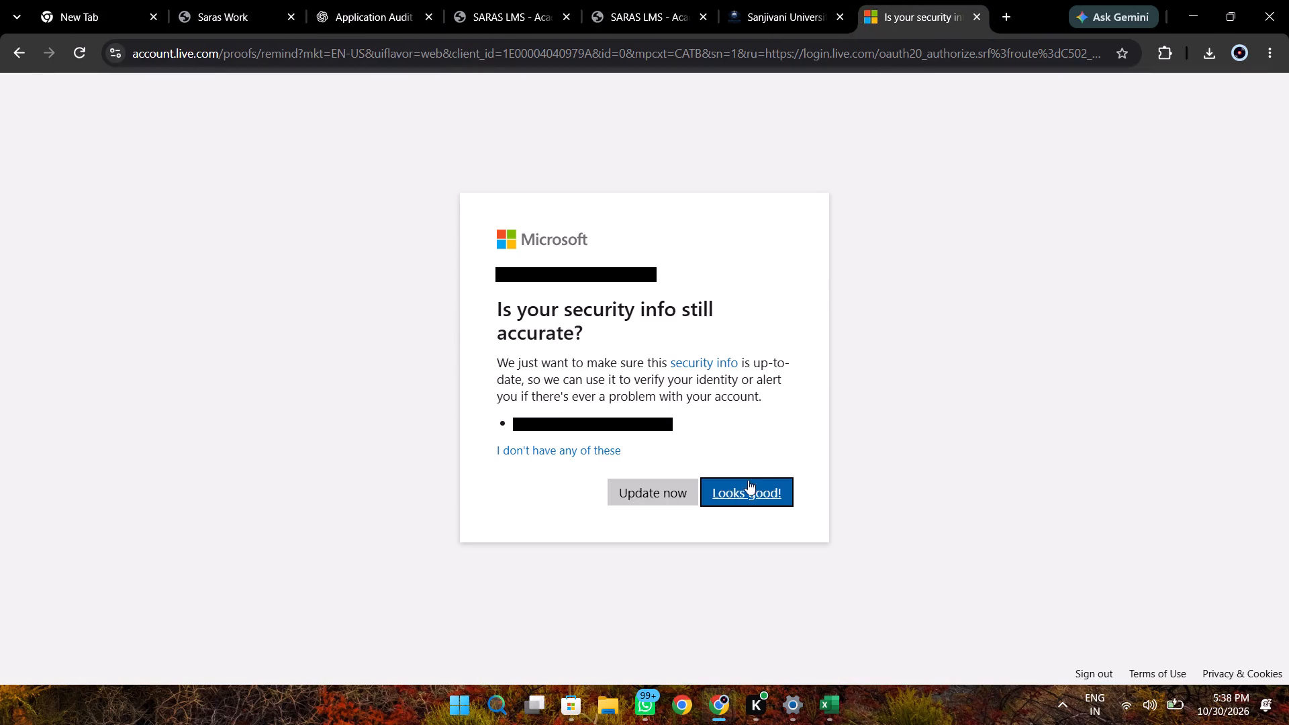
left_click(737, 487)
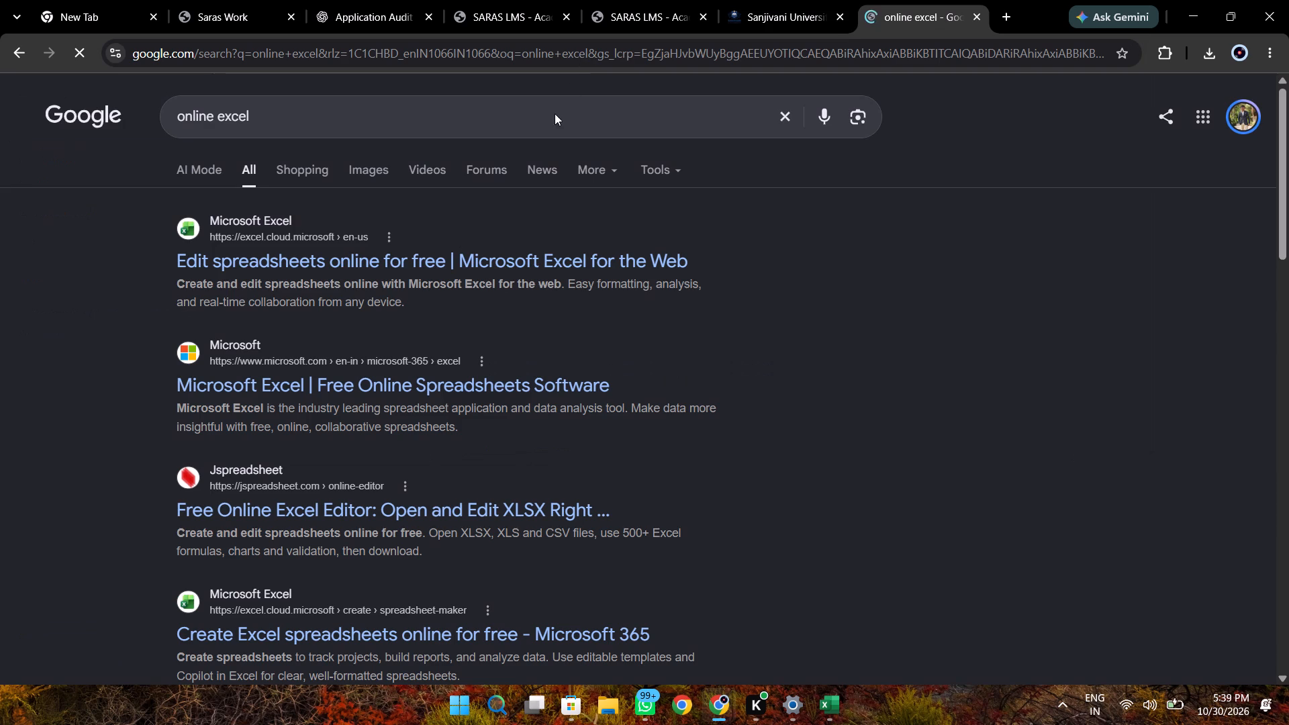
left_click(350, 258)
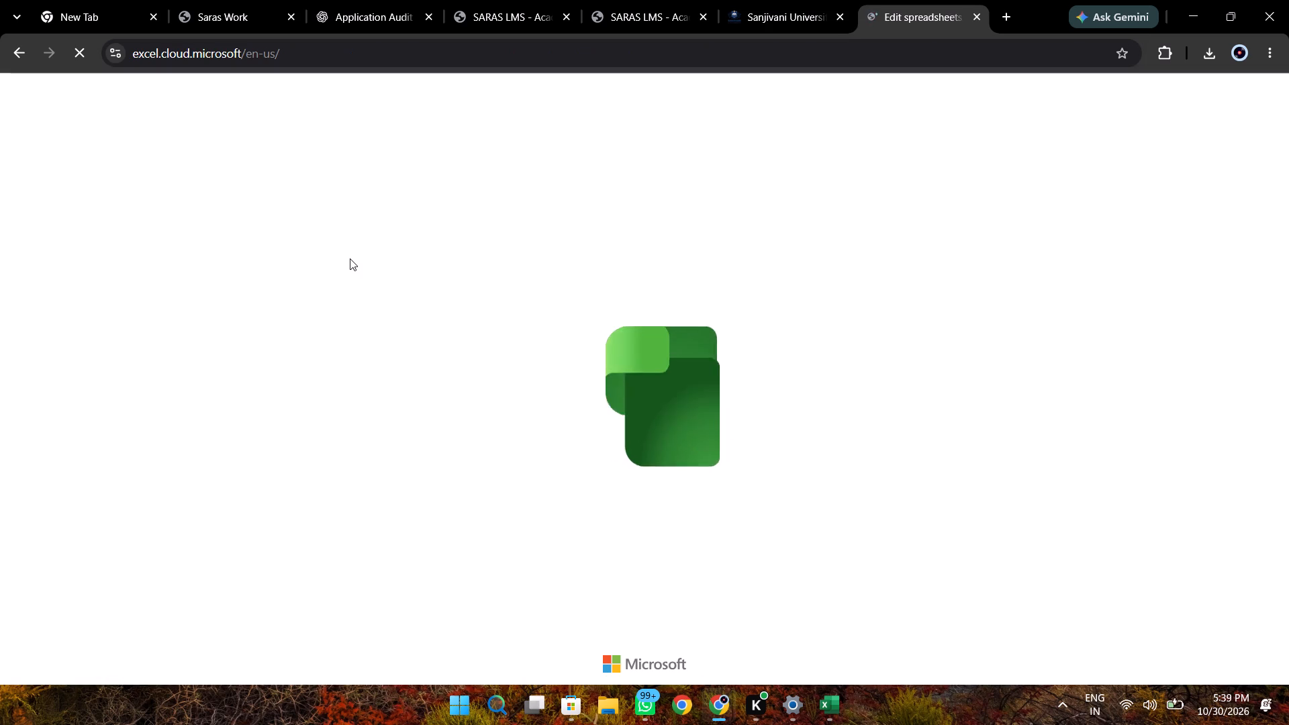
Upload the SARAS_LMS_Gap_Analysis_and_Enhancement_Plan workbook from the Downloads folder to Excel for the web.
scroll(535, 279, "down", 1)
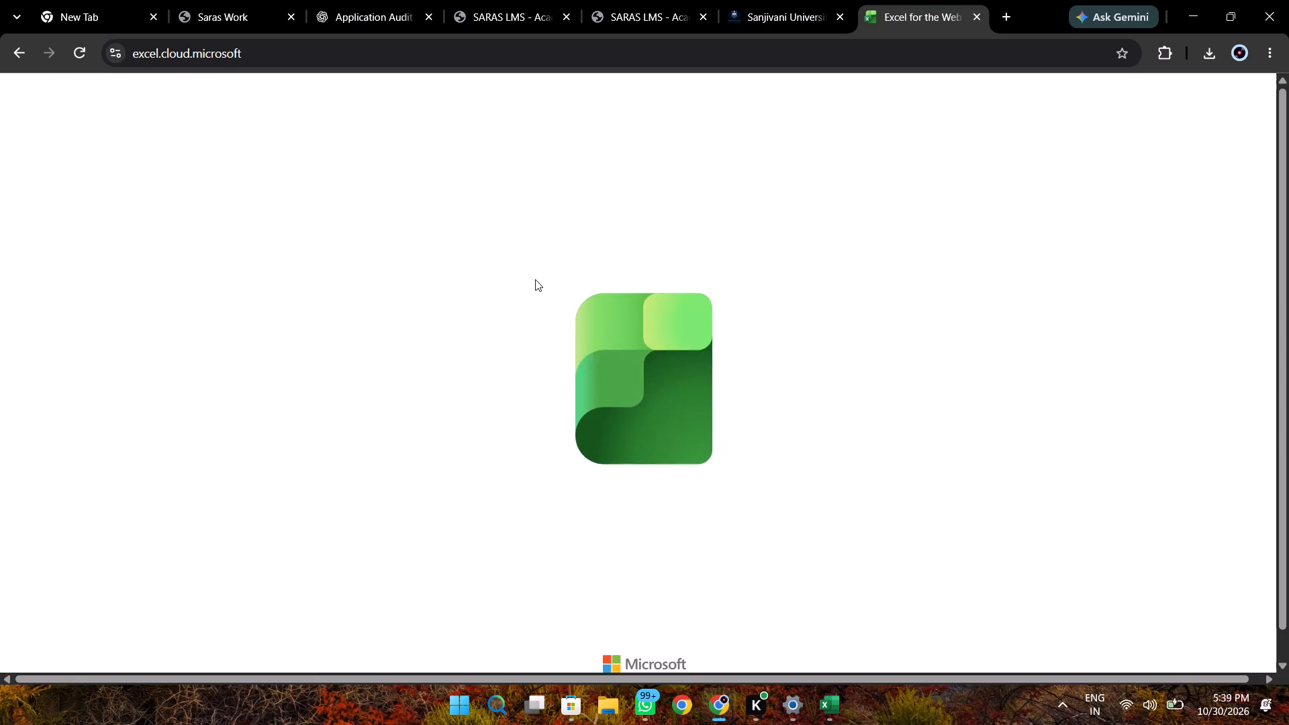
scroll(509, 340, "down", 1)
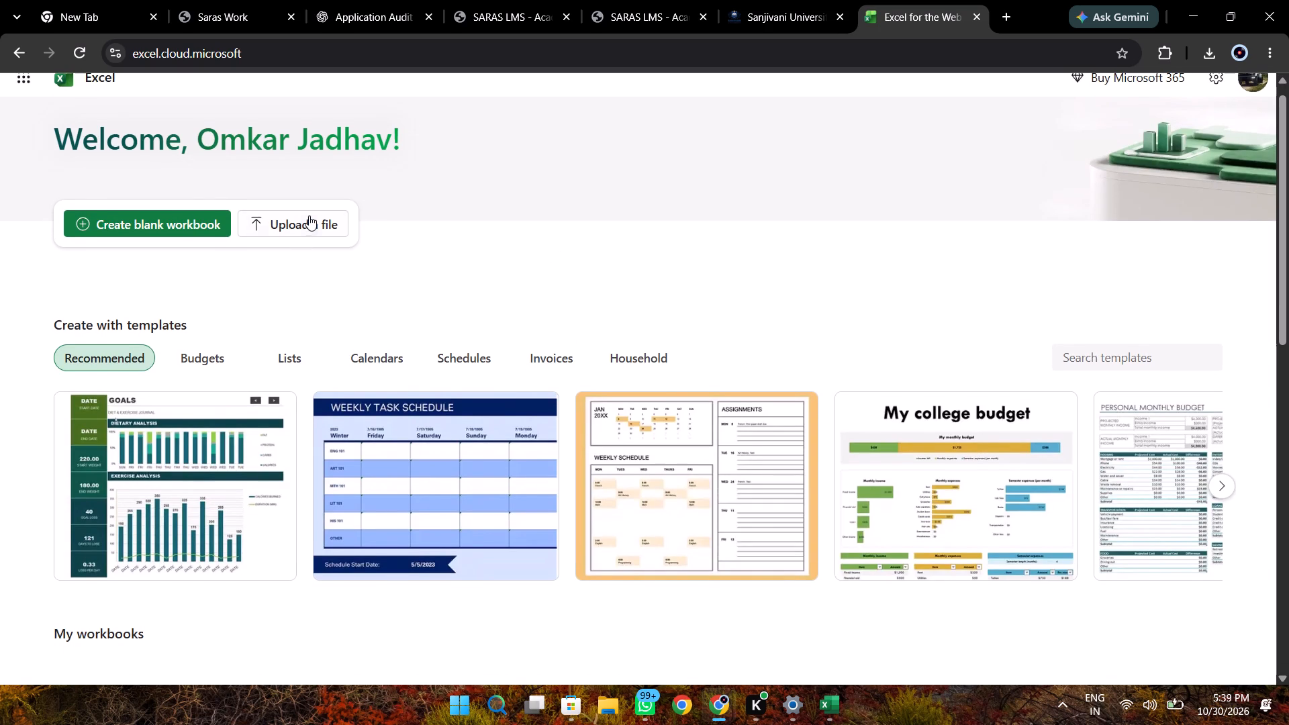
left_click(309, 215)
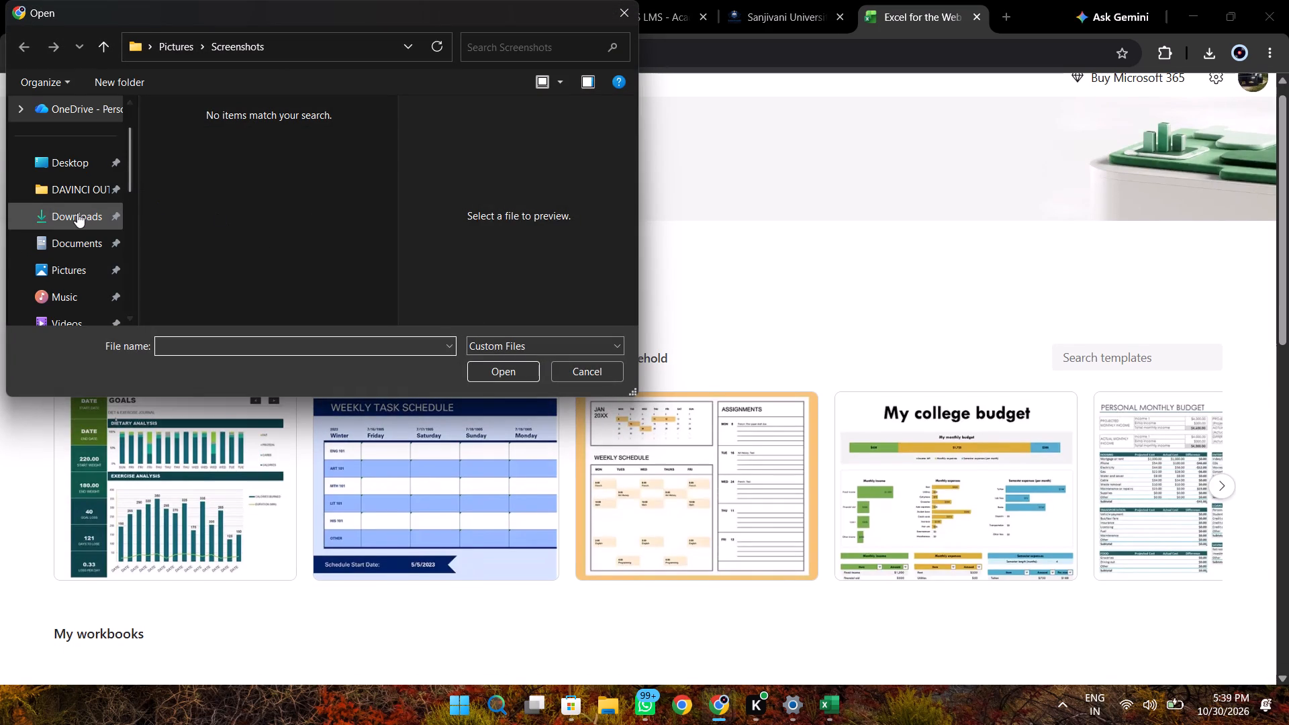
left_click(77, 213)
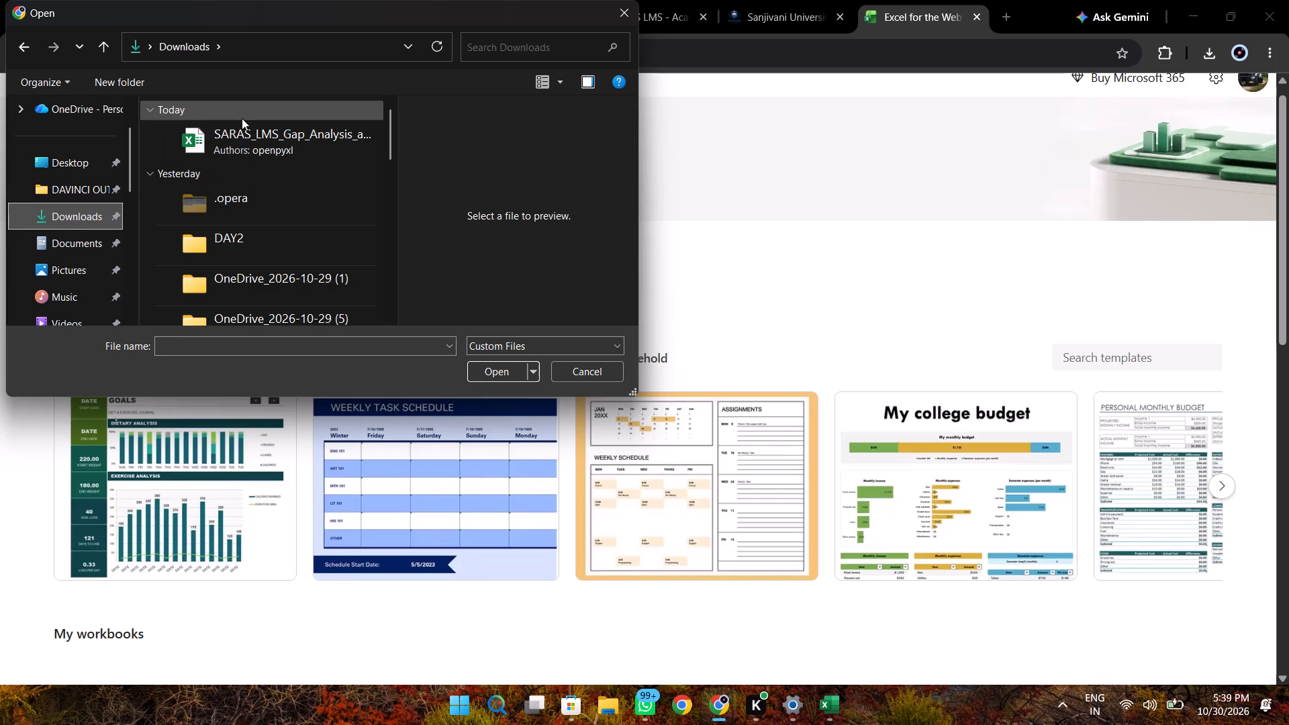
left_click(242, 118)
left_click(240, 142)
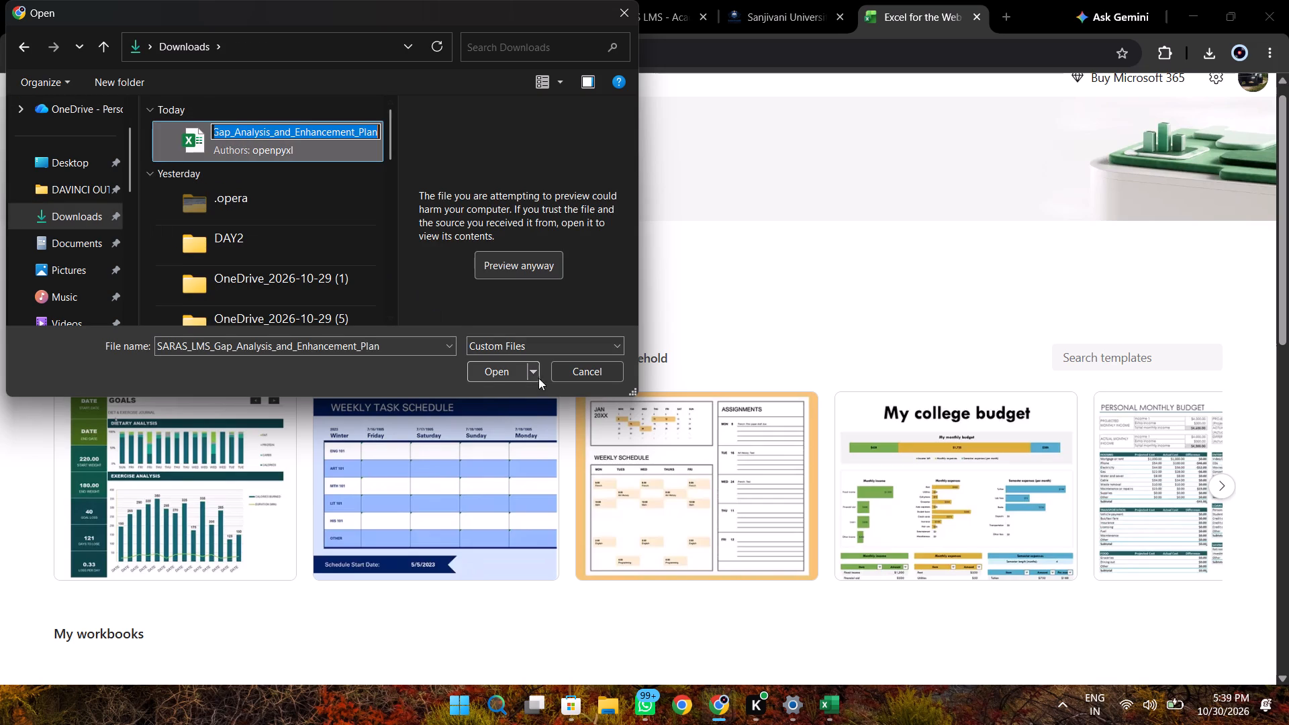
left_click(507, 361)
left_click(504, 373)
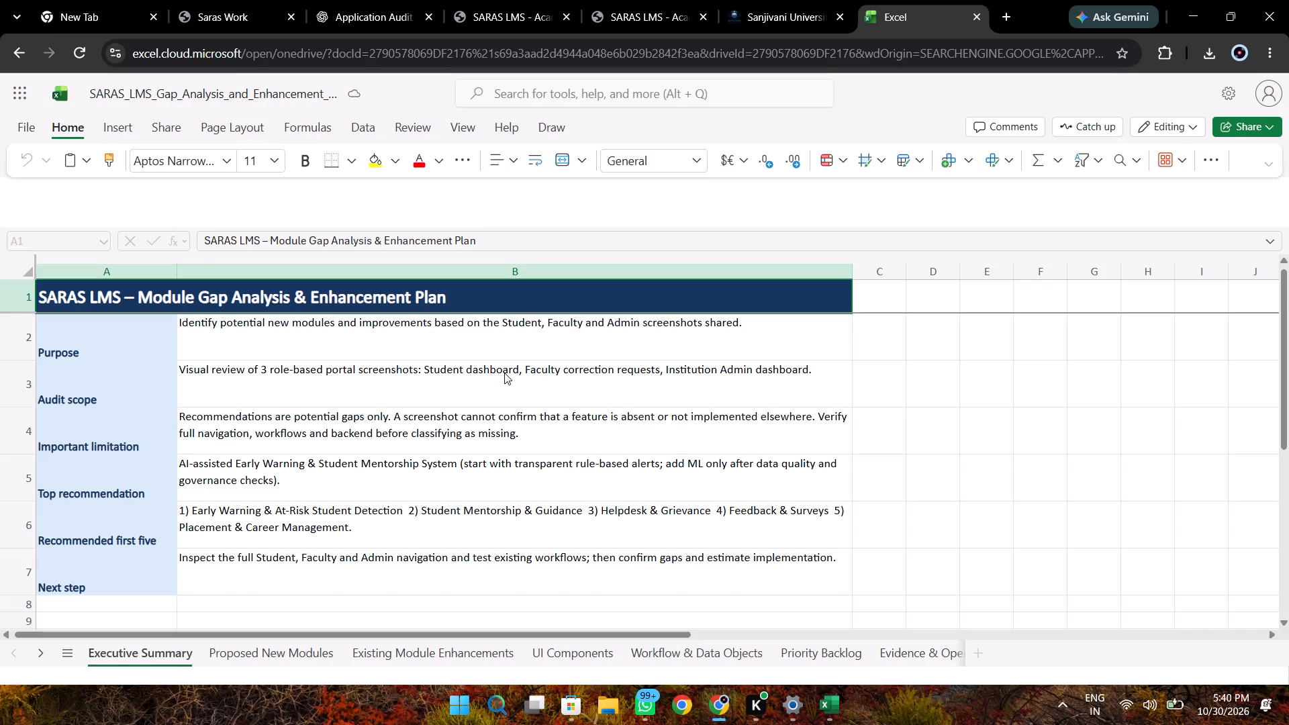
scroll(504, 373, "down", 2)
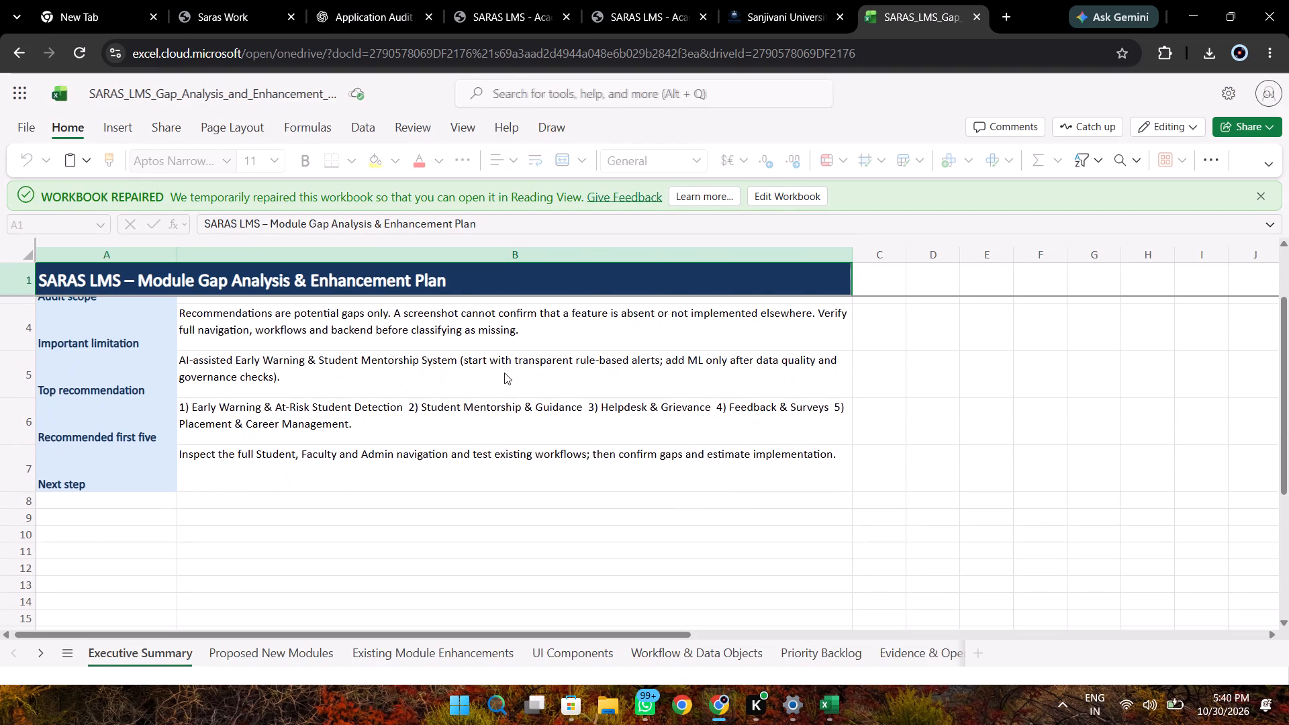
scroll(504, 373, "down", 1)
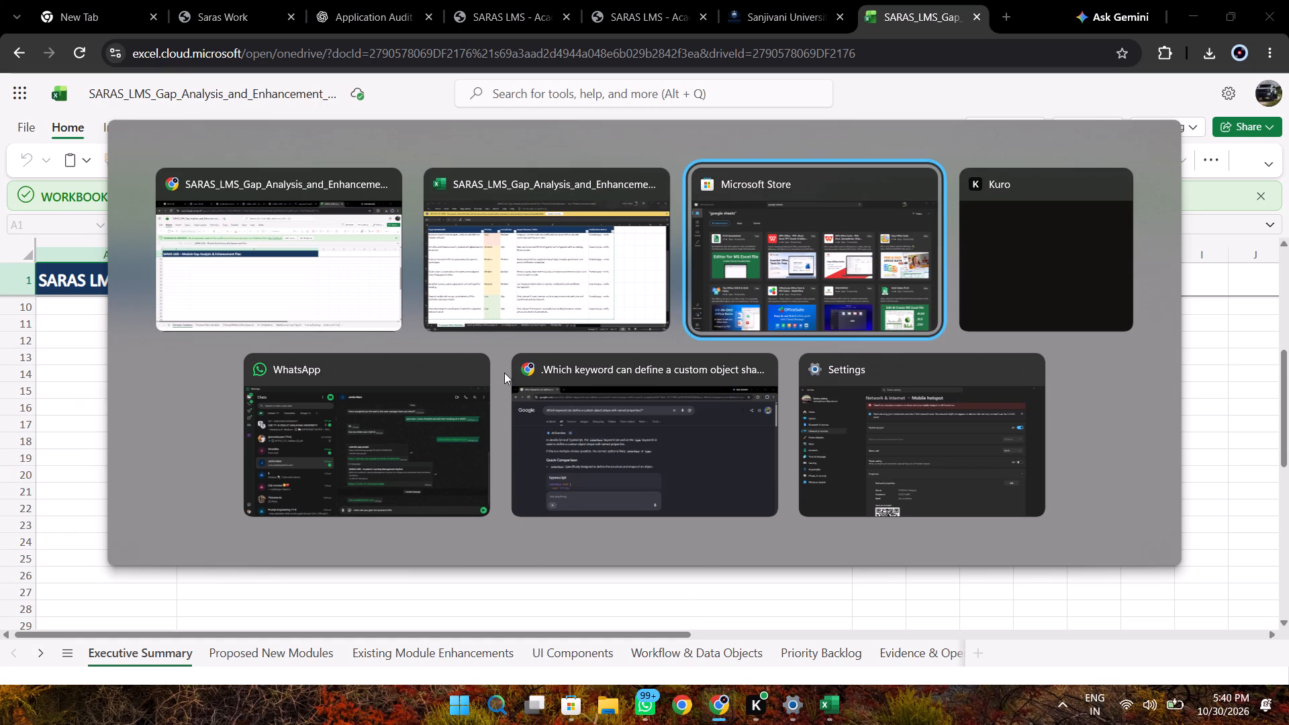
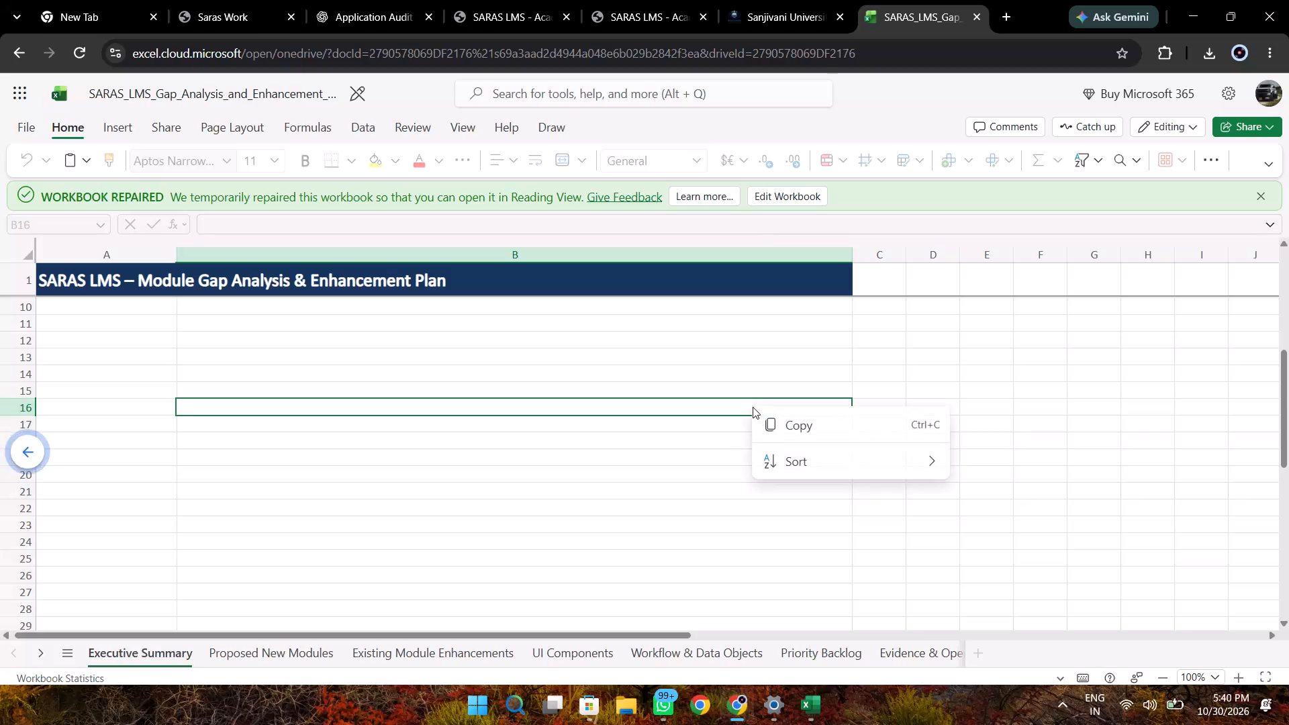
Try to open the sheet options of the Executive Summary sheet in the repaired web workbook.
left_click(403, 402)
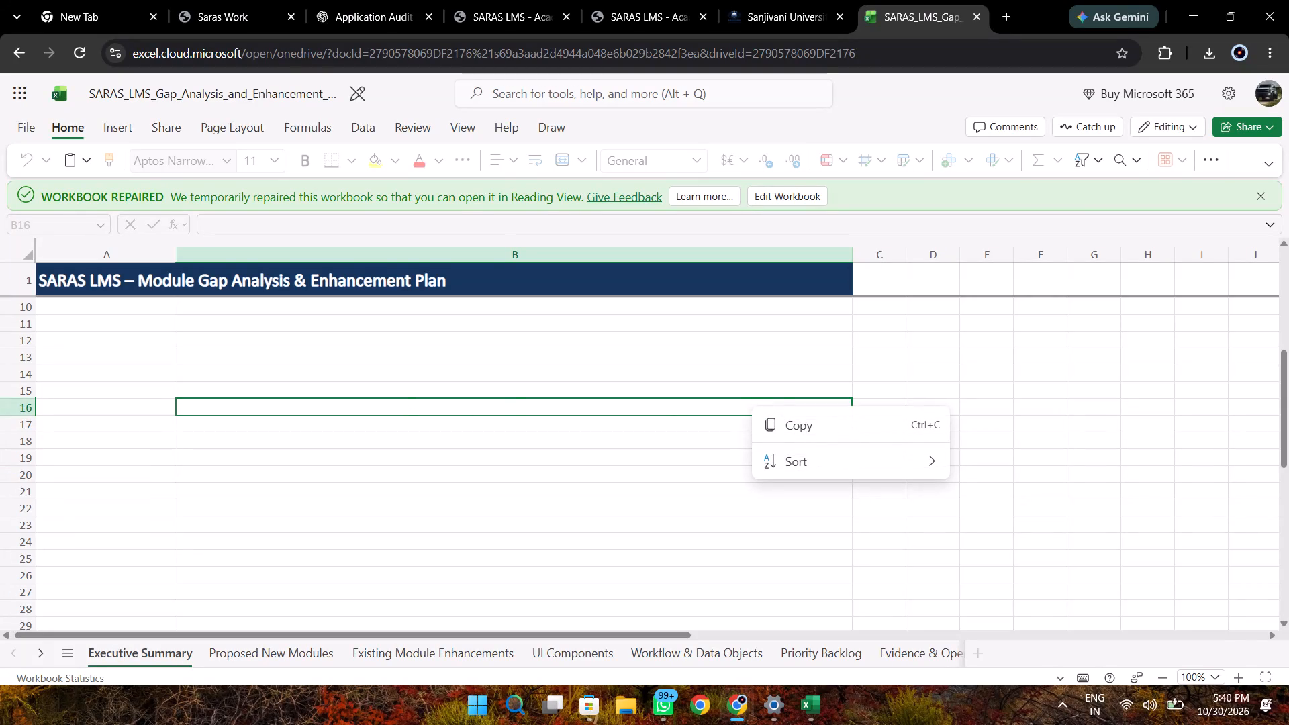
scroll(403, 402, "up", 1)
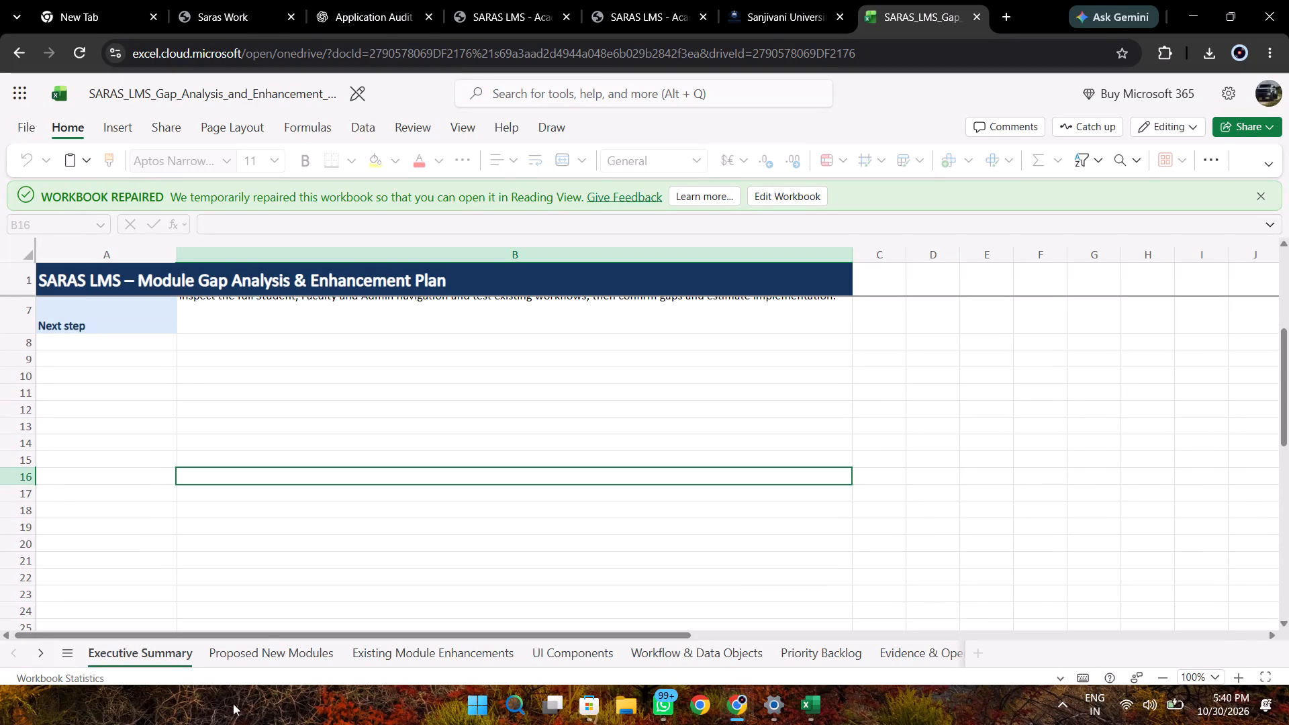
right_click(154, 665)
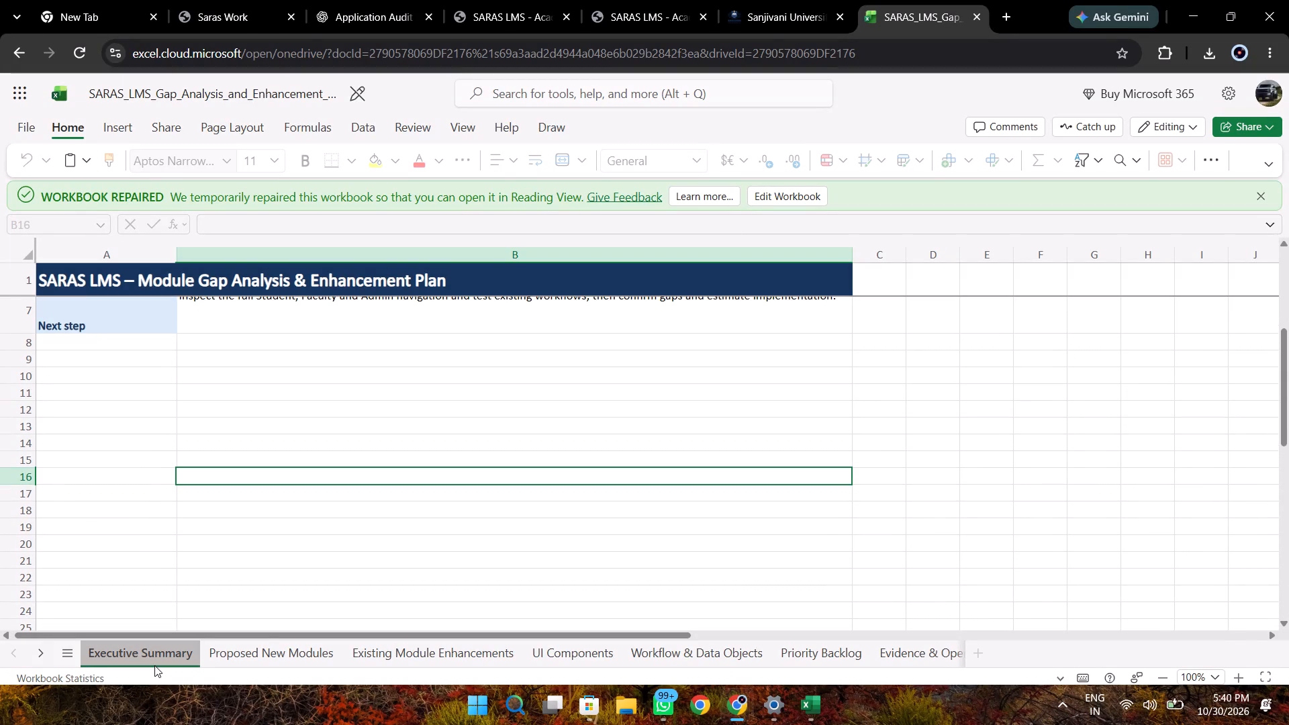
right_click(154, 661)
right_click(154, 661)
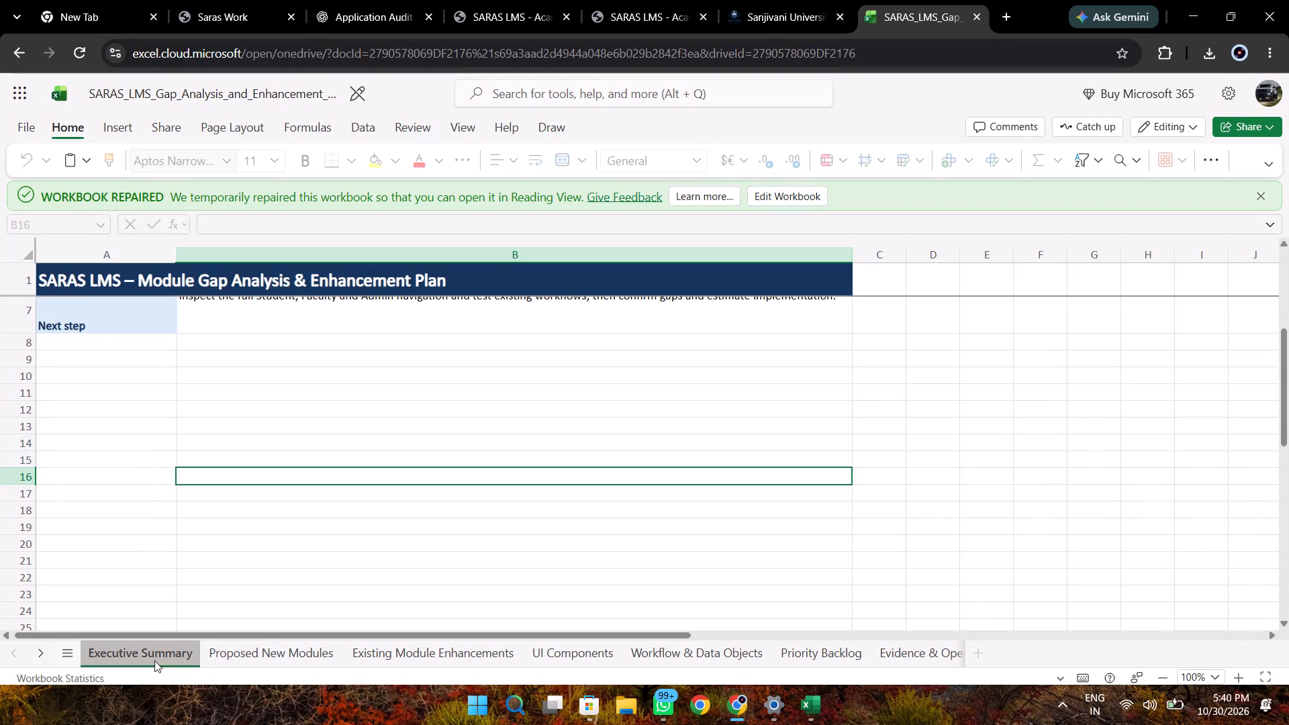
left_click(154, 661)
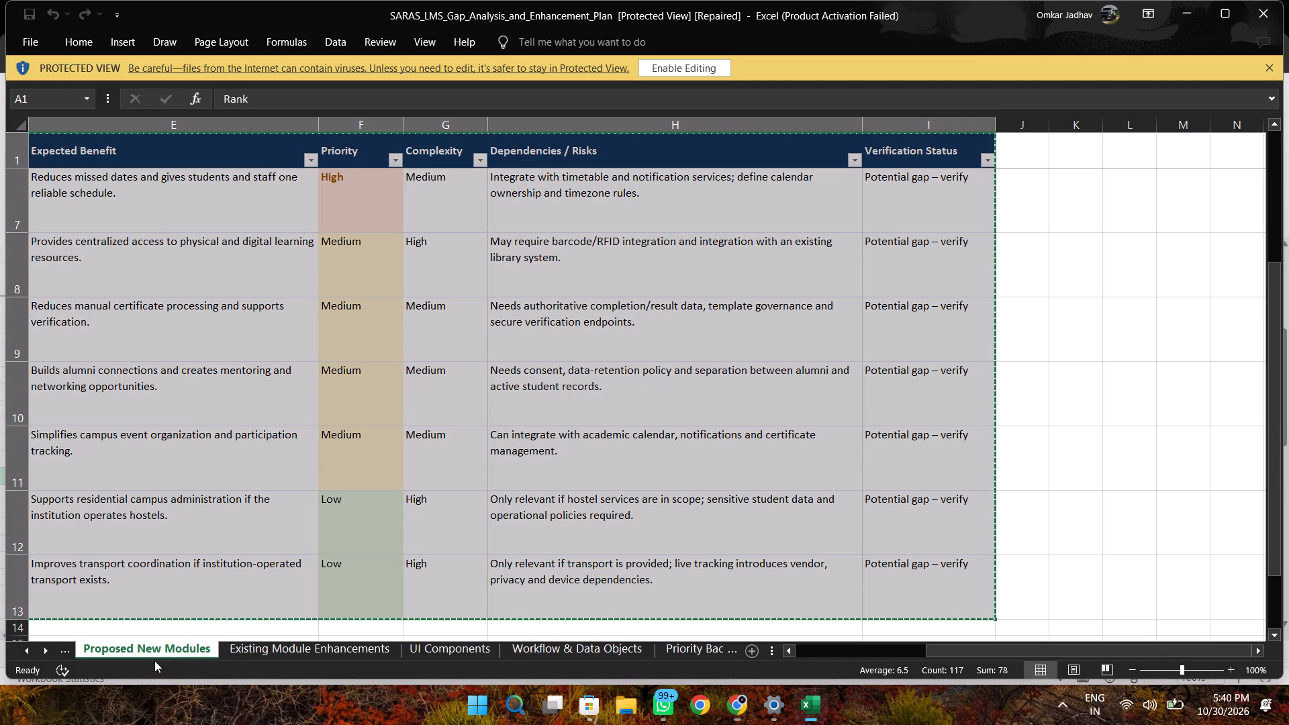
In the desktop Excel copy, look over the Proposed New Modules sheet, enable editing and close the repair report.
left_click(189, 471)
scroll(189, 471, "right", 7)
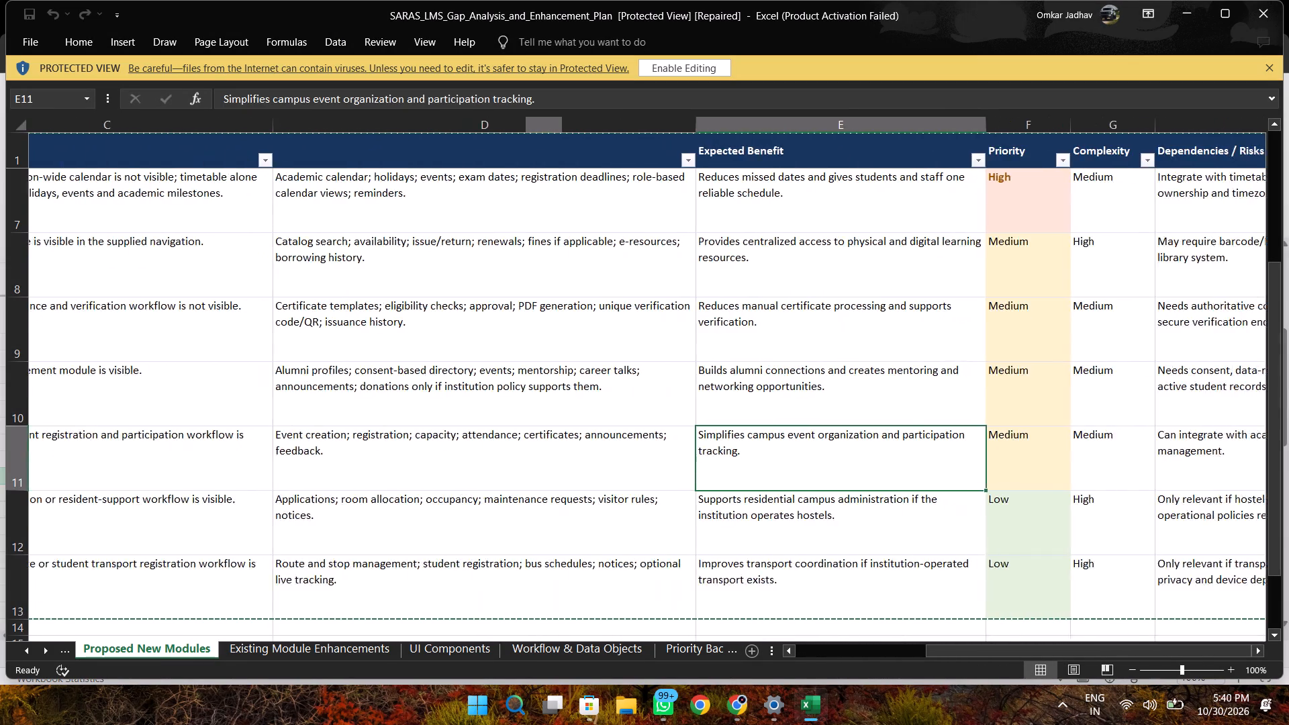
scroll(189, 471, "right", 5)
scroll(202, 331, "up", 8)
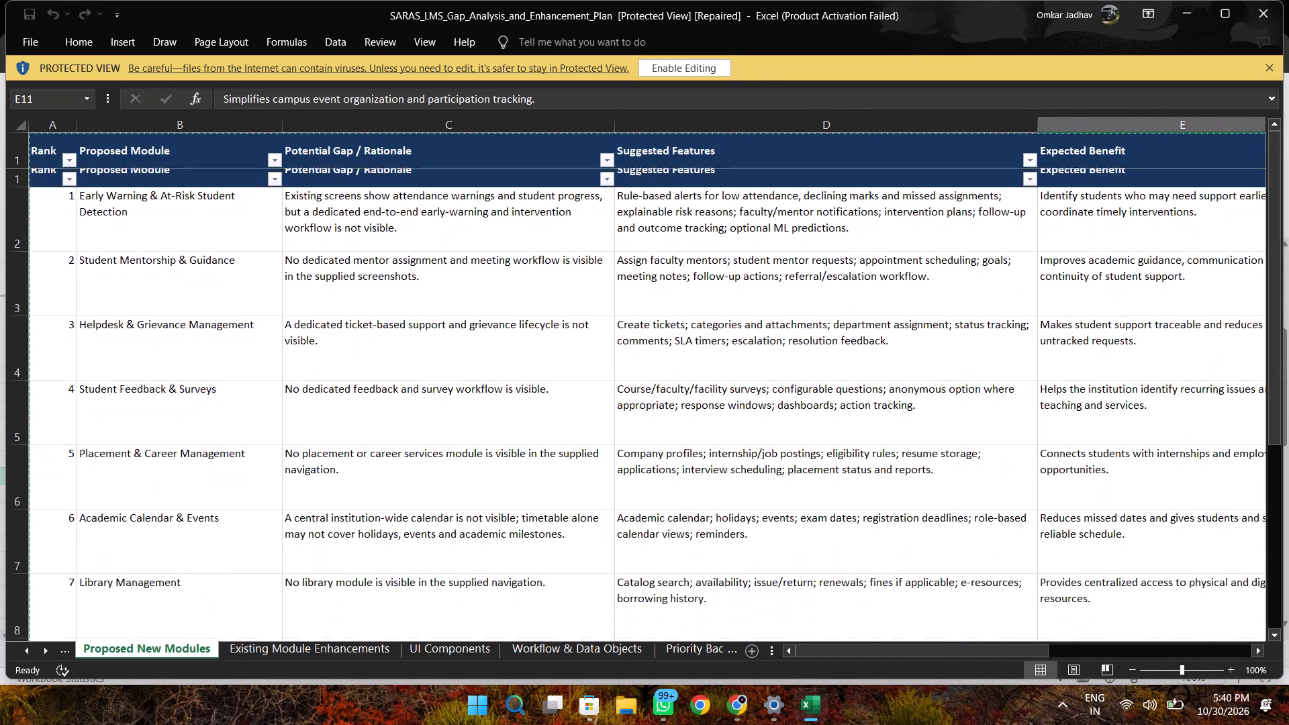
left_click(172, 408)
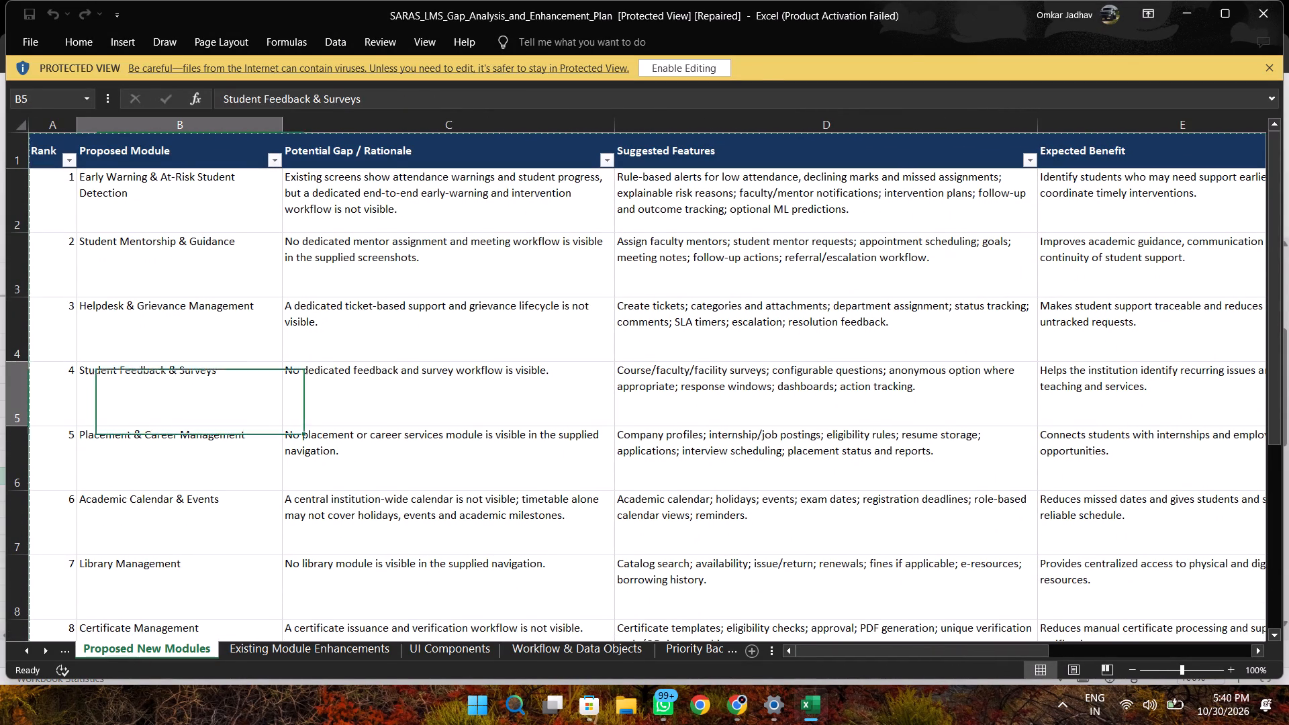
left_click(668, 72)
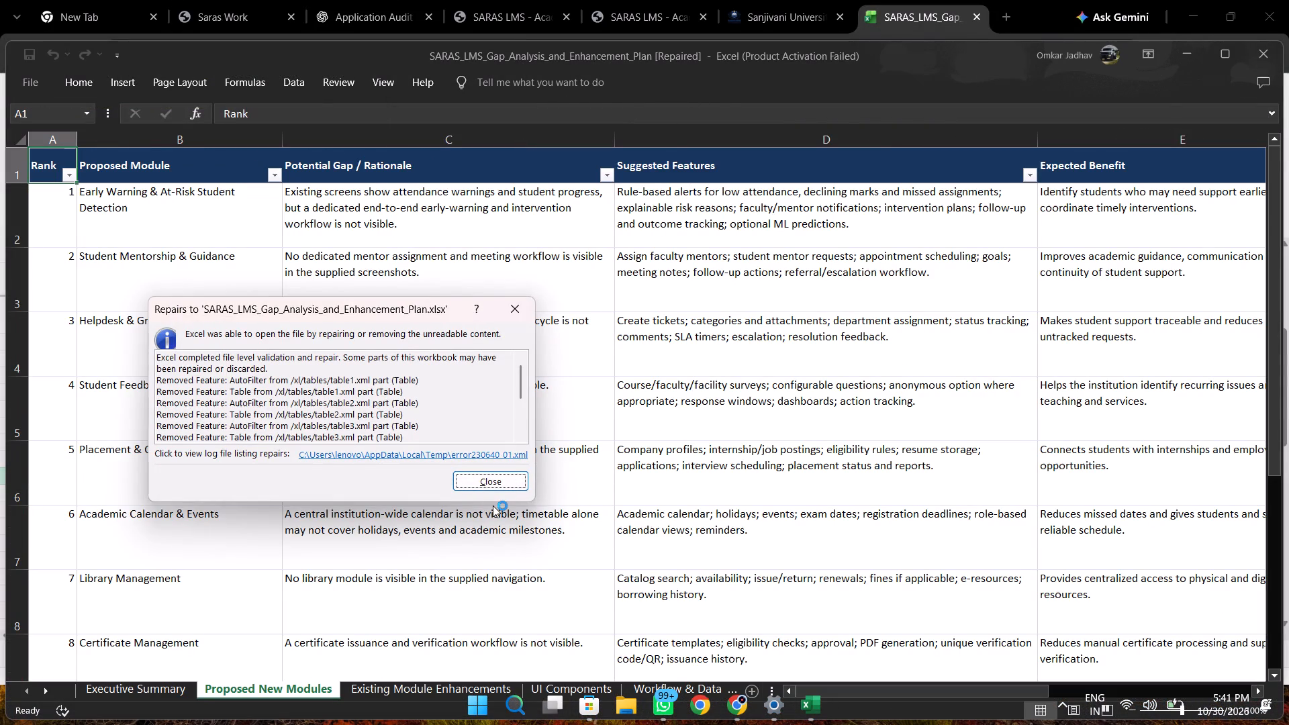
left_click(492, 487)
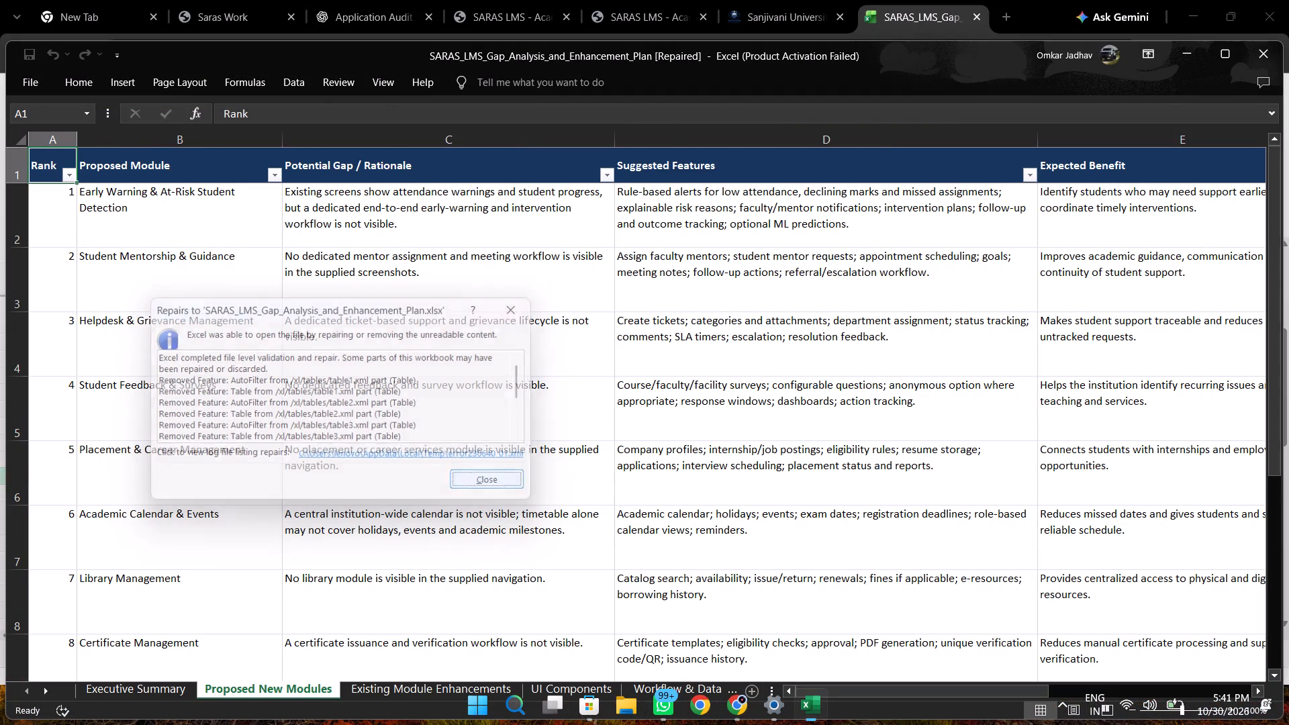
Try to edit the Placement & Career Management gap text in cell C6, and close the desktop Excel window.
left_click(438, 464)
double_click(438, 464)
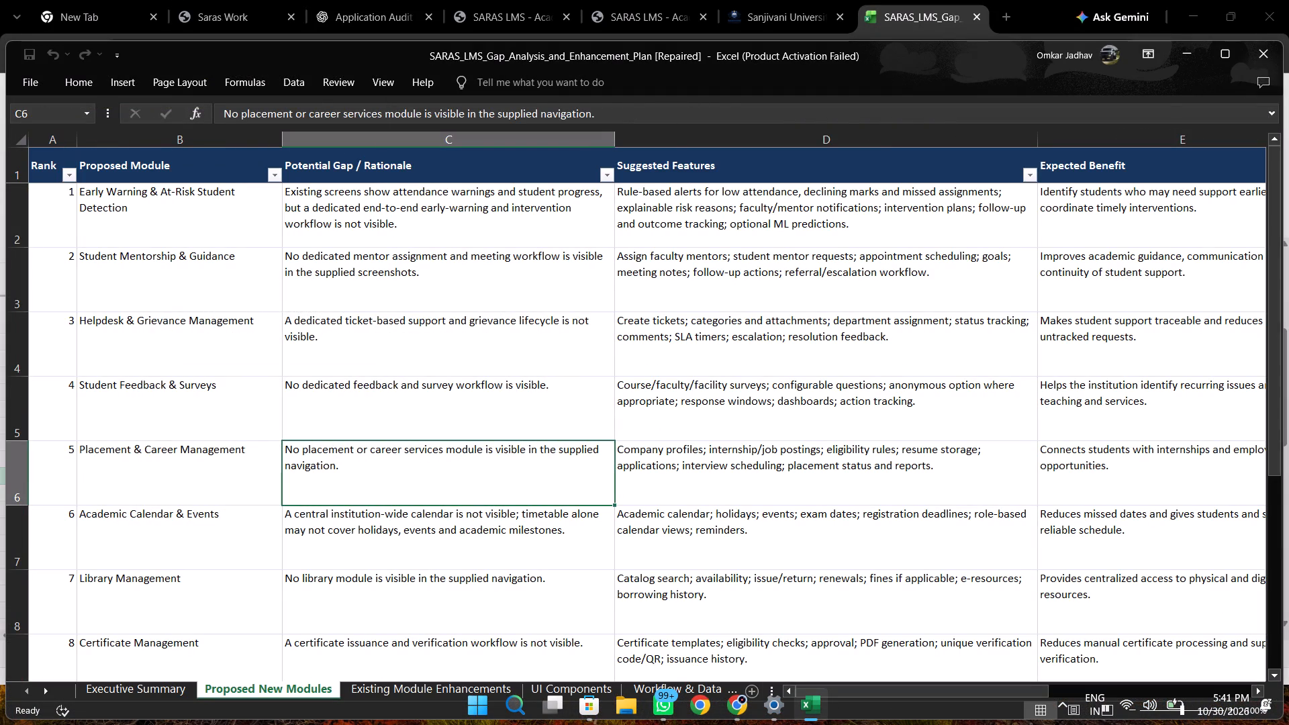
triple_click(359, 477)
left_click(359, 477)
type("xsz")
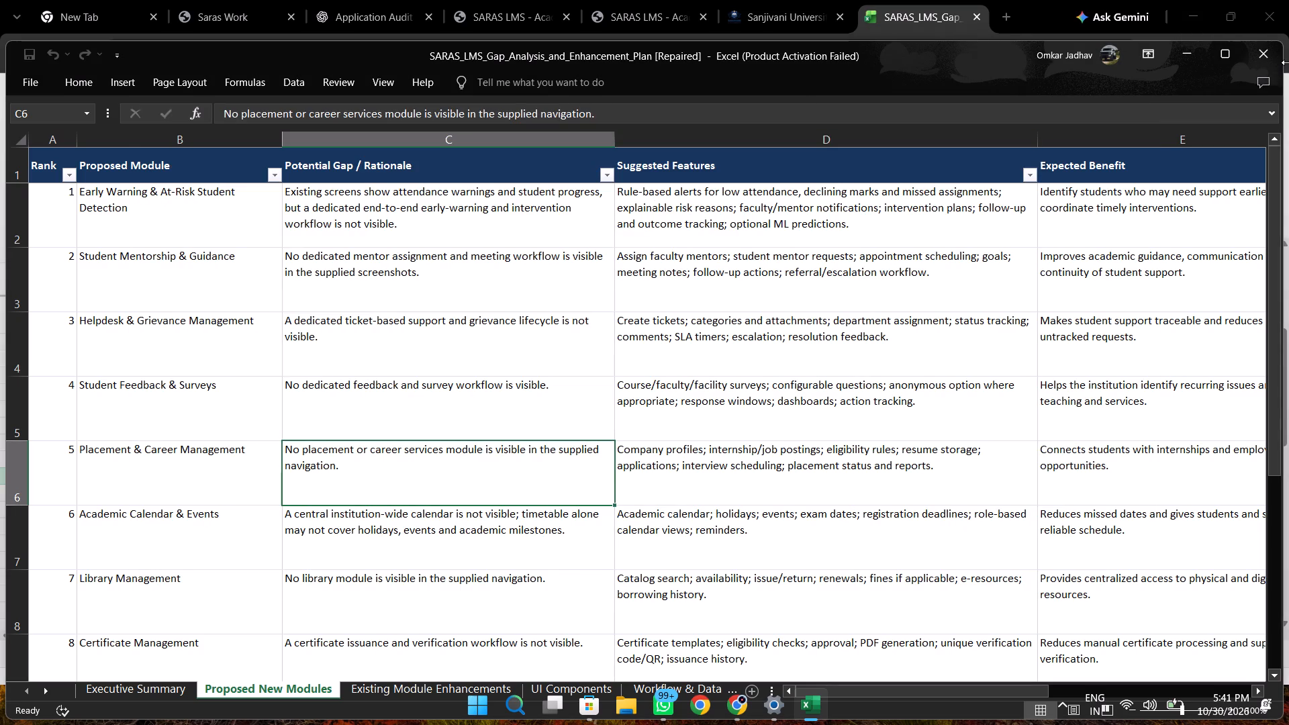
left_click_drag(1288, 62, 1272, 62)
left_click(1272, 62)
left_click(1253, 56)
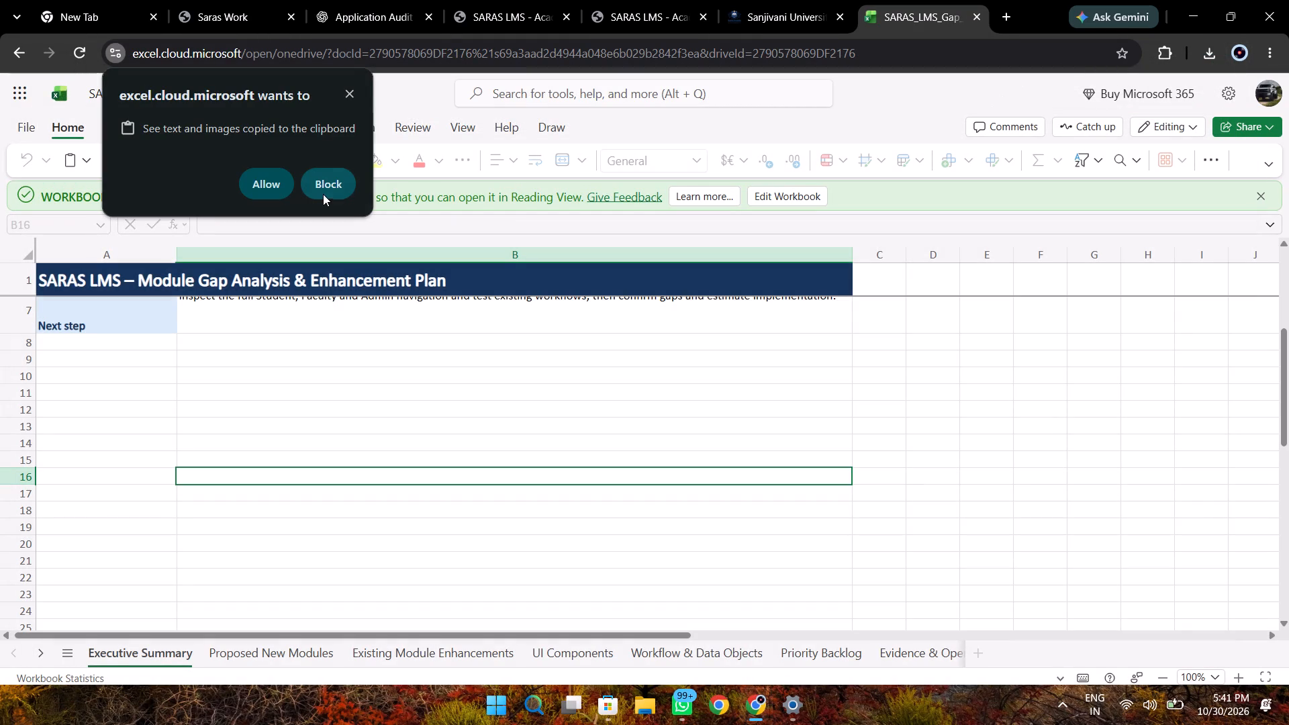
Allow excel.cloud.microsoft to see text and images copied to the clipboard.
left_click(285, 192)
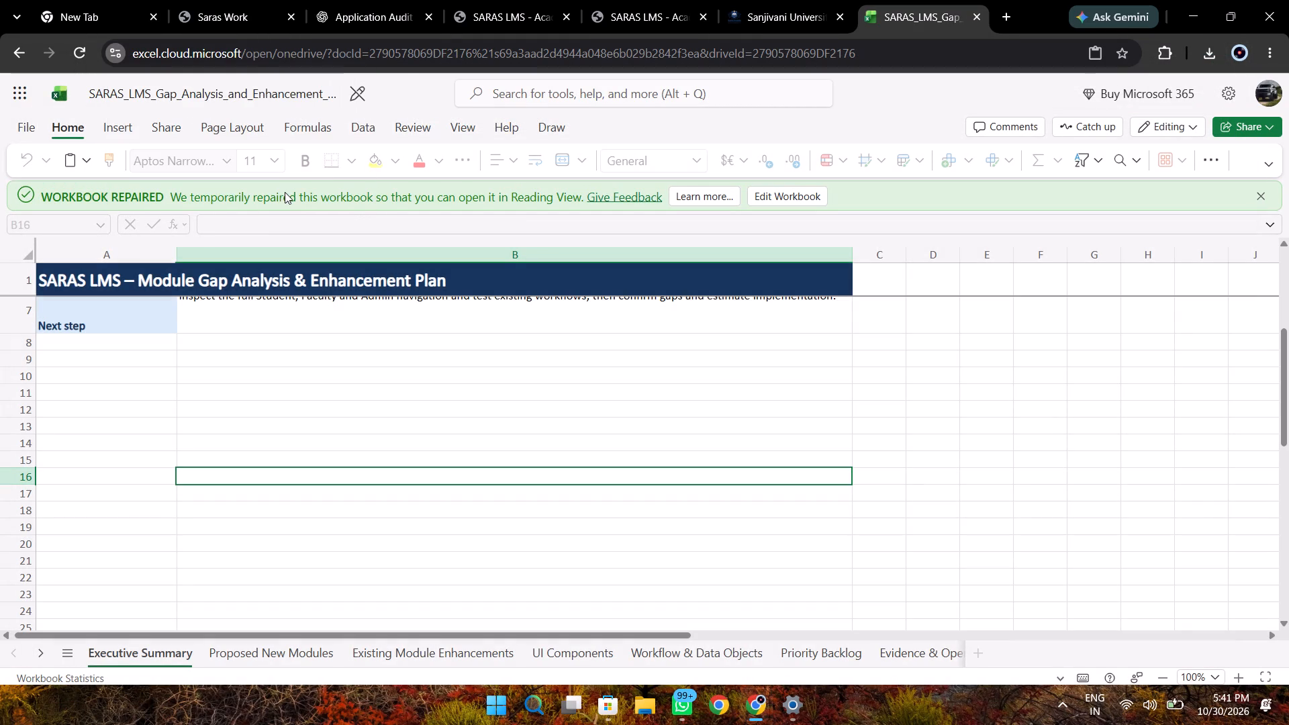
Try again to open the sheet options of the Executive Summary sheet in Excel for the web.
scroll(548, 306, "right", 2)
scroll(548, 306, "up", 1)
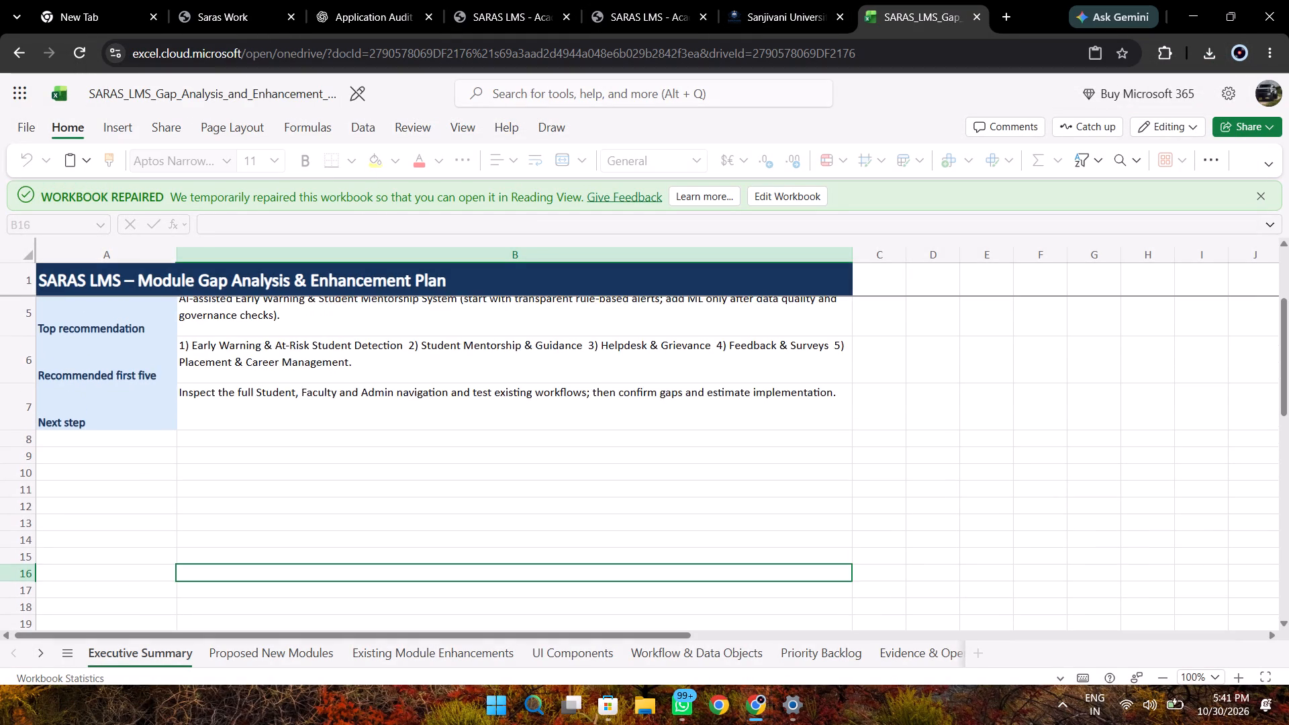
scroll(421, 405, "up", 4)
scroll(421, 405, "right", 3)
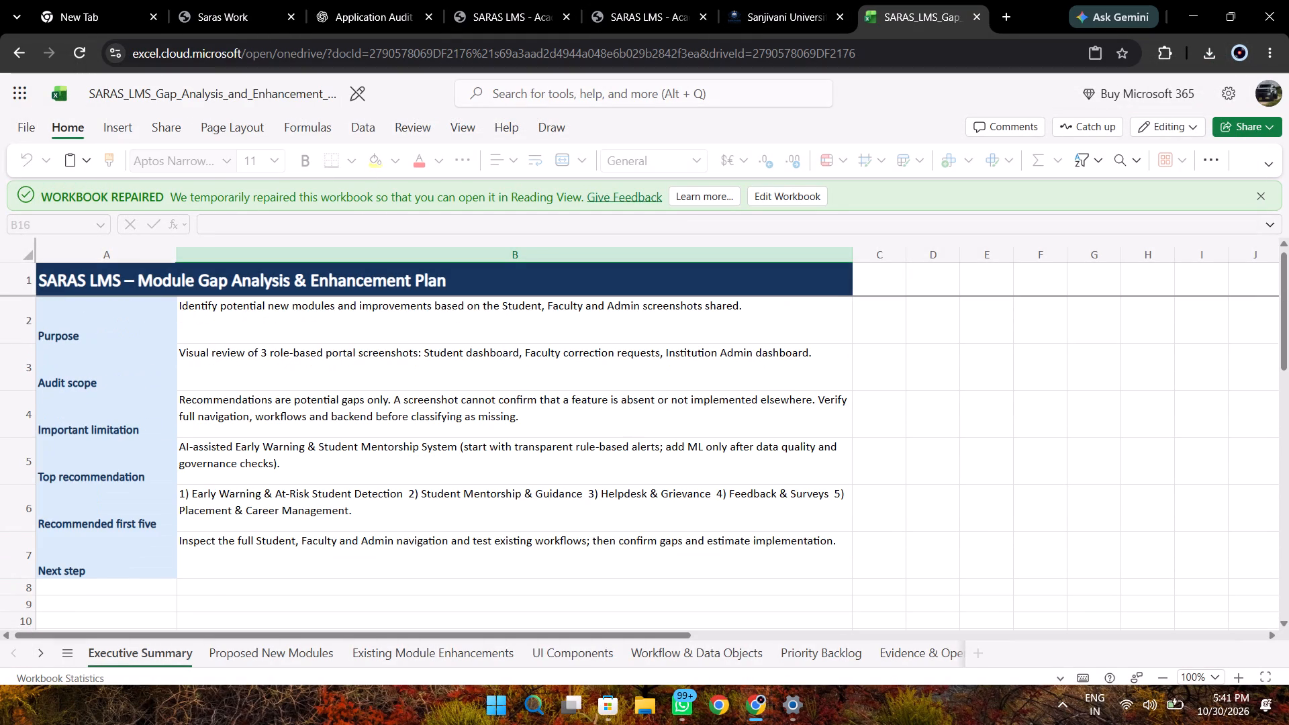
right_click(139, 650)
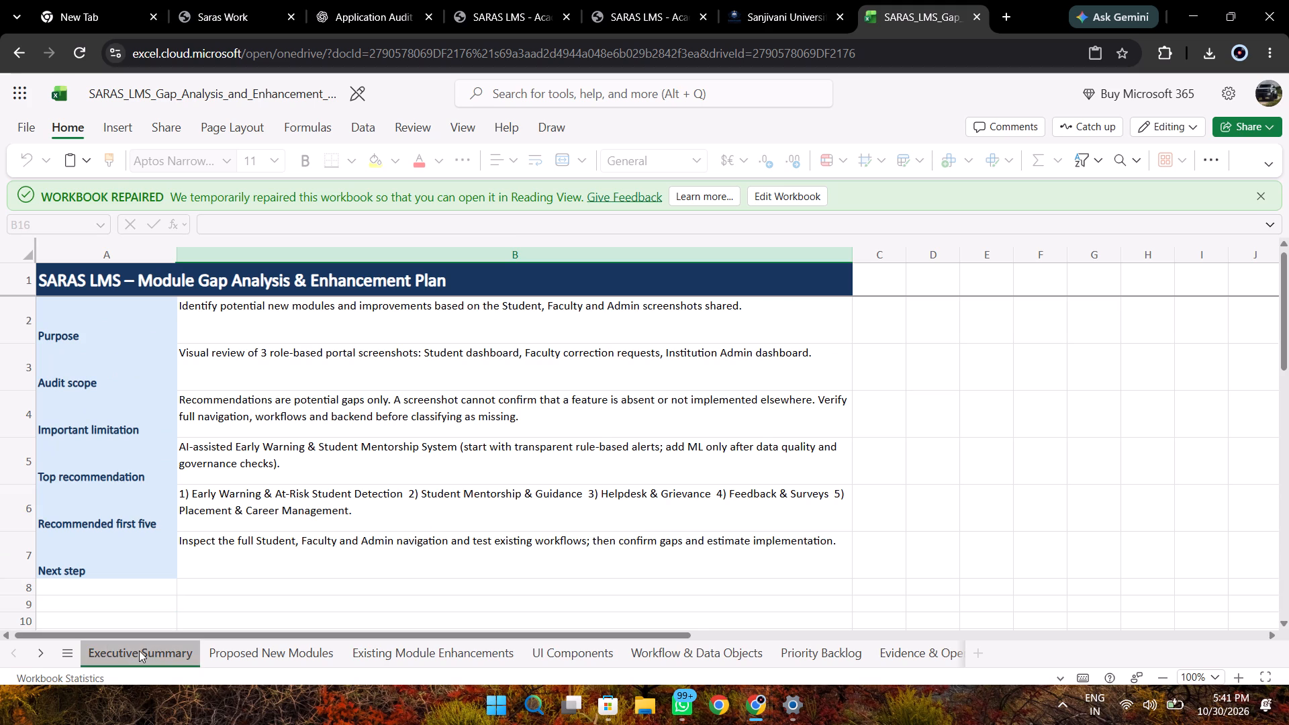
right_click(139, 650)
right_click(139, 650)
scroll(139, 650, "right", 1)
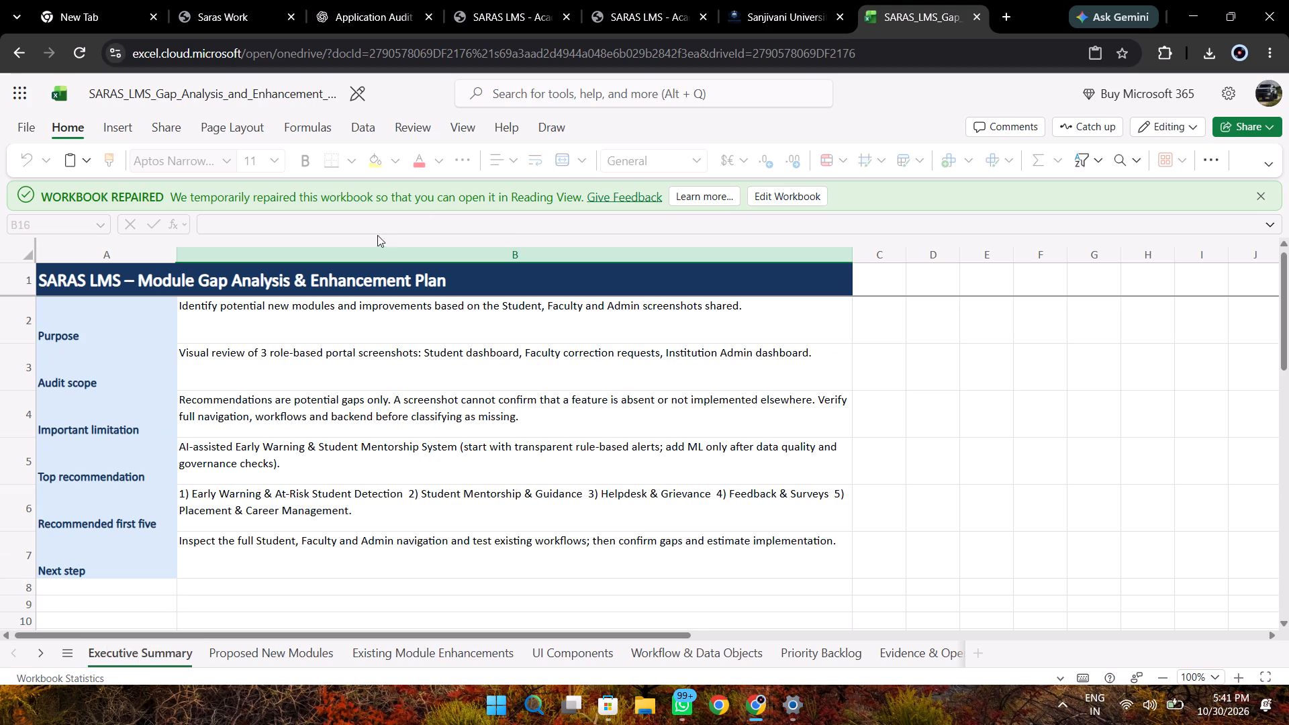
Switch the repaired web workbook to editing and have its damage fixed.
left_click(767, 203)
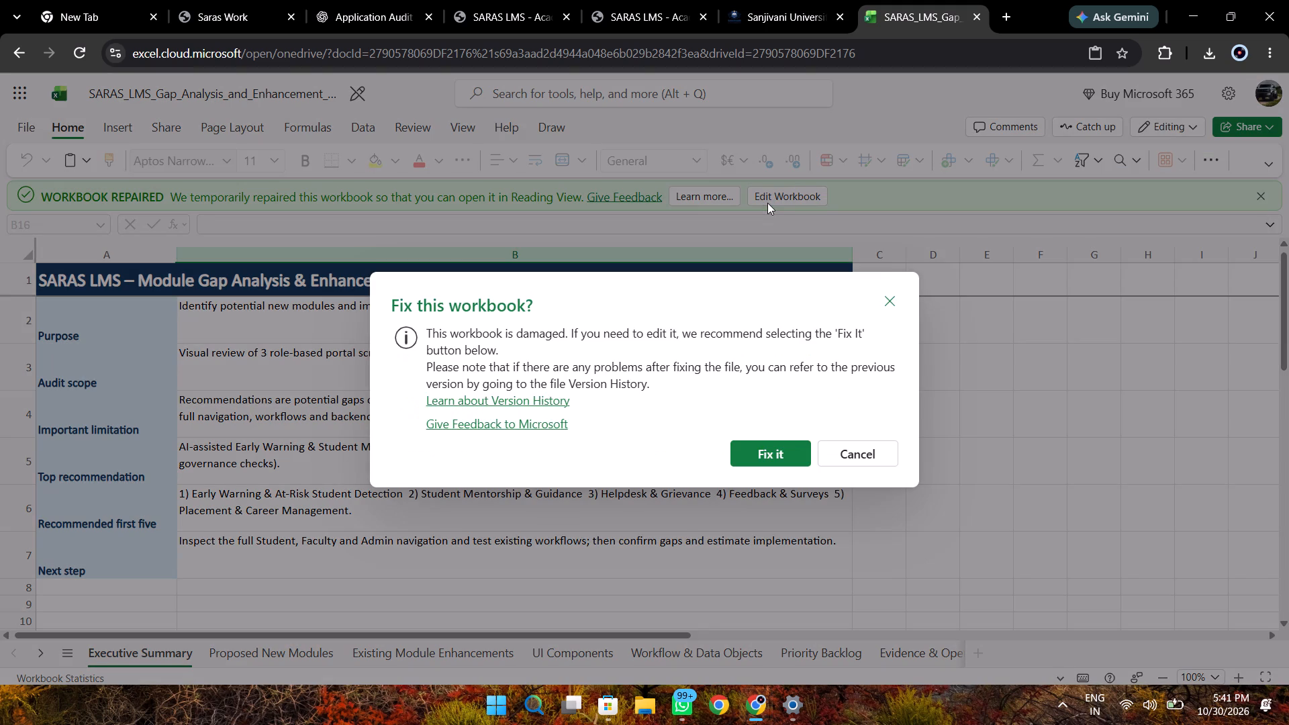
left_click(800, 458)
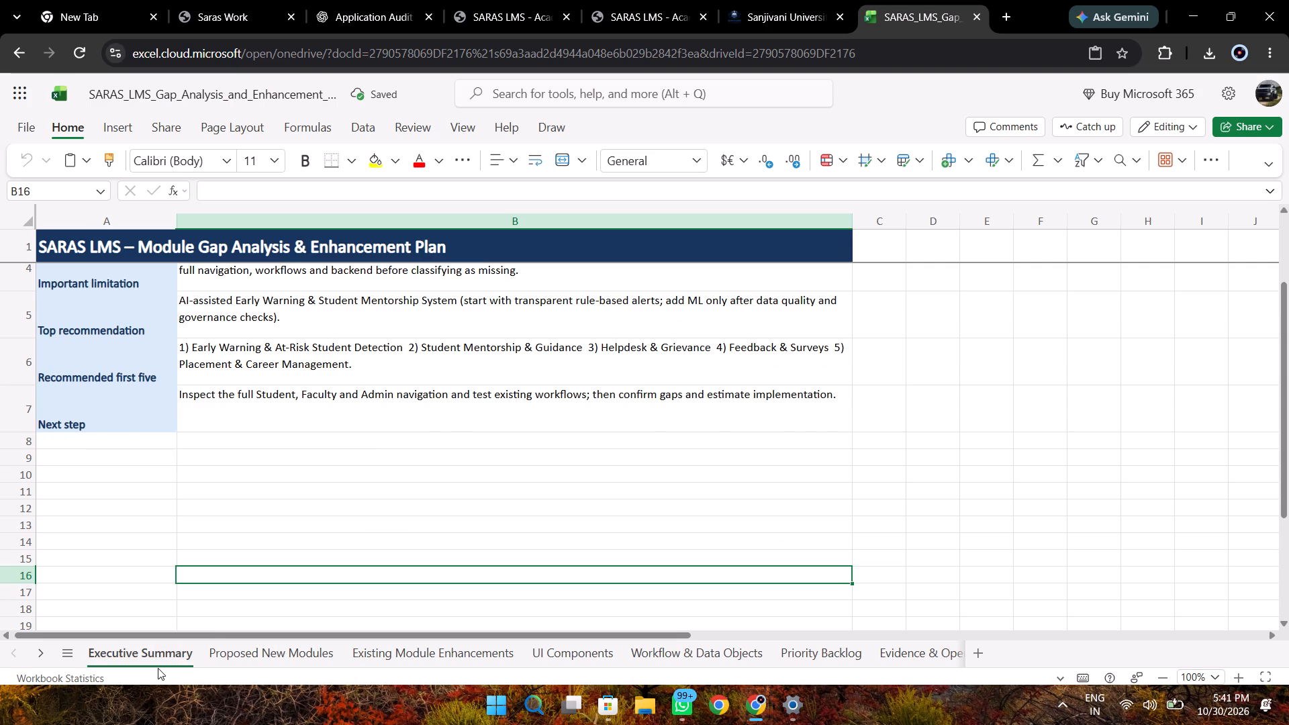
Delete the Executive Summary sheet from the workbook.
right_click(149, 643)
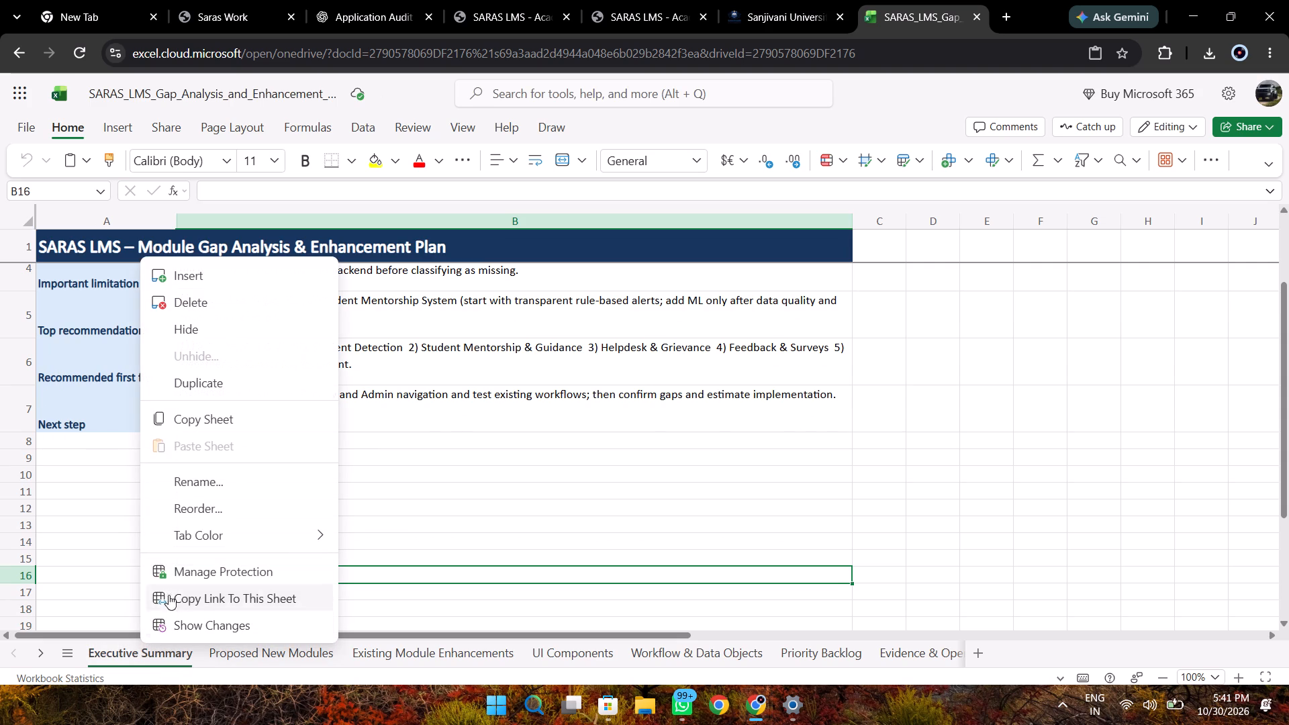
left_click(197, 309)
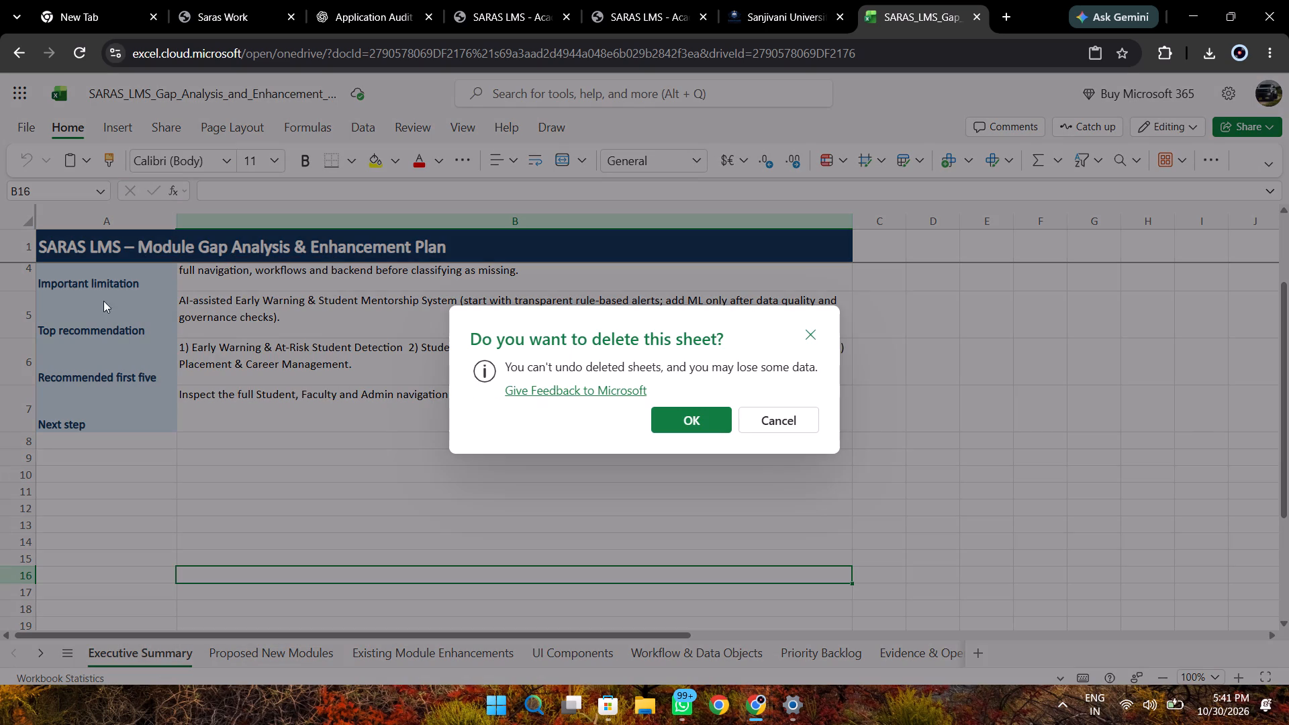
left_click(678, 422)
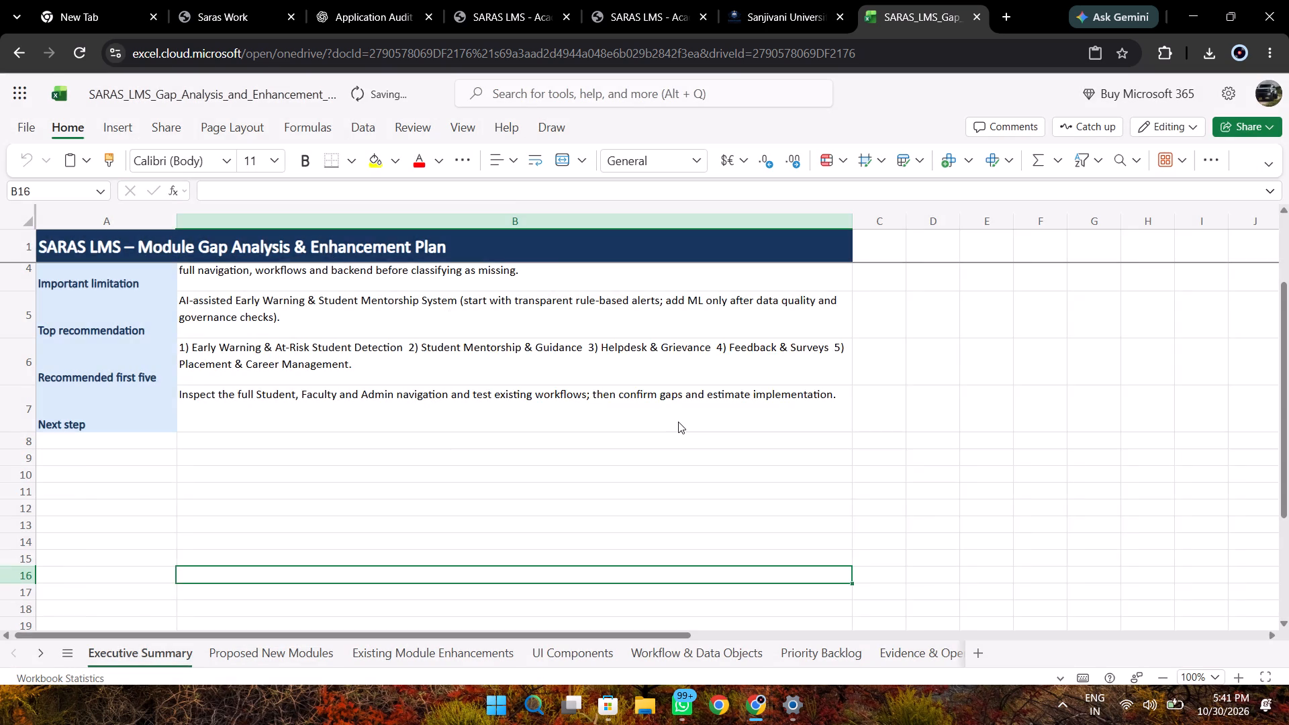
Hide row 2, the Early Warning & At-Risk Student Detection module, on the Proposed New Modules sheet.
scroll(117, 533, "up", 1)
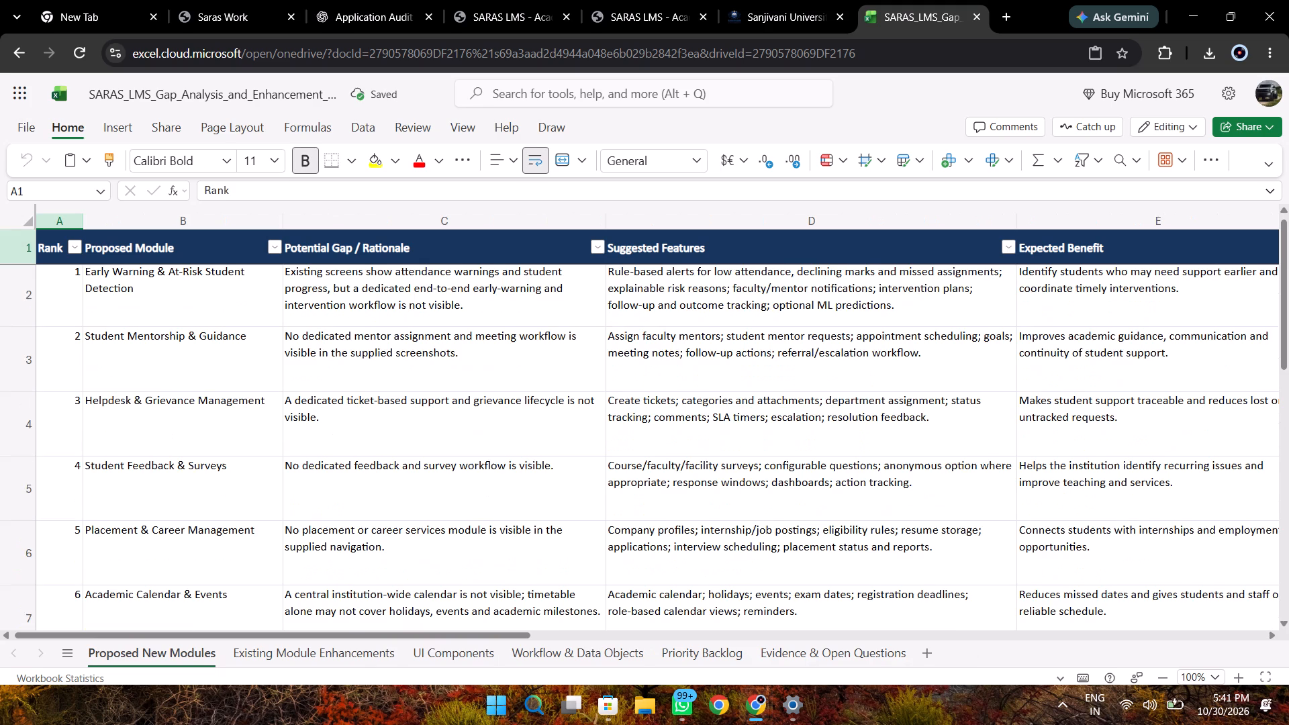
scroll(117, 533, "right", 1)
scroll(117, 533, "up", 2)
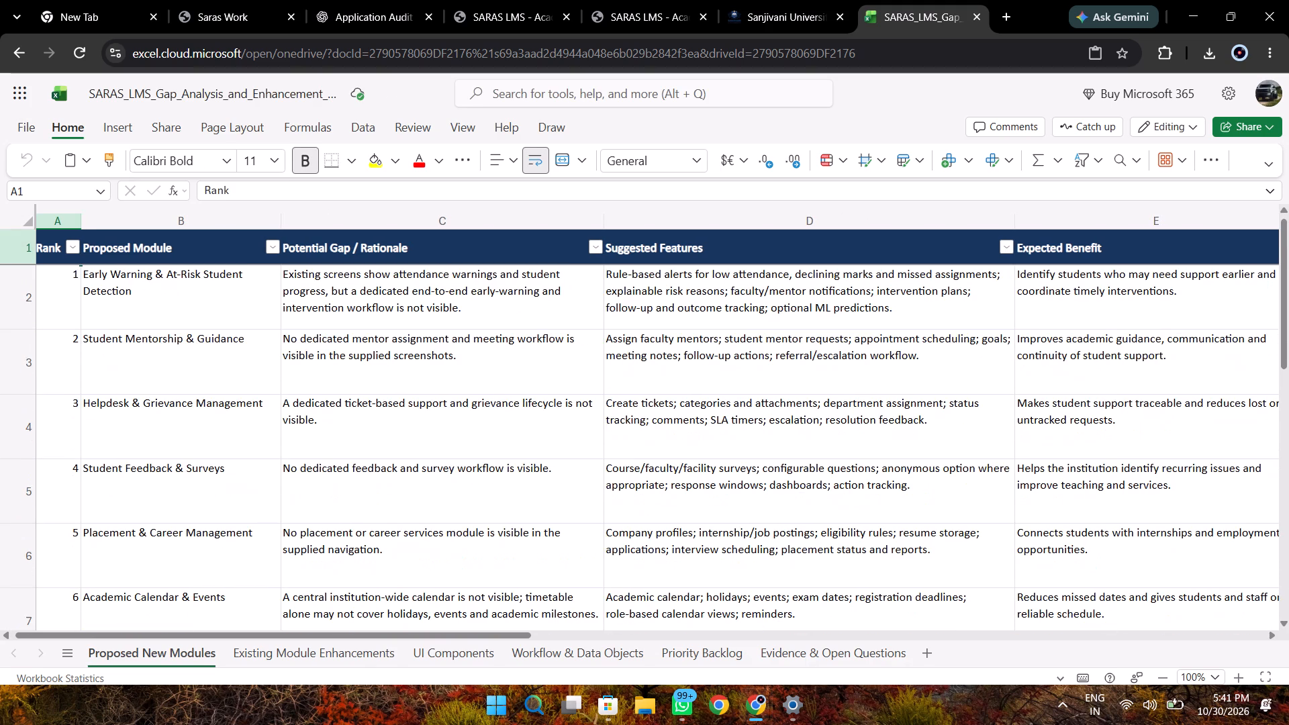
scroll(84, 472, "right", 1)
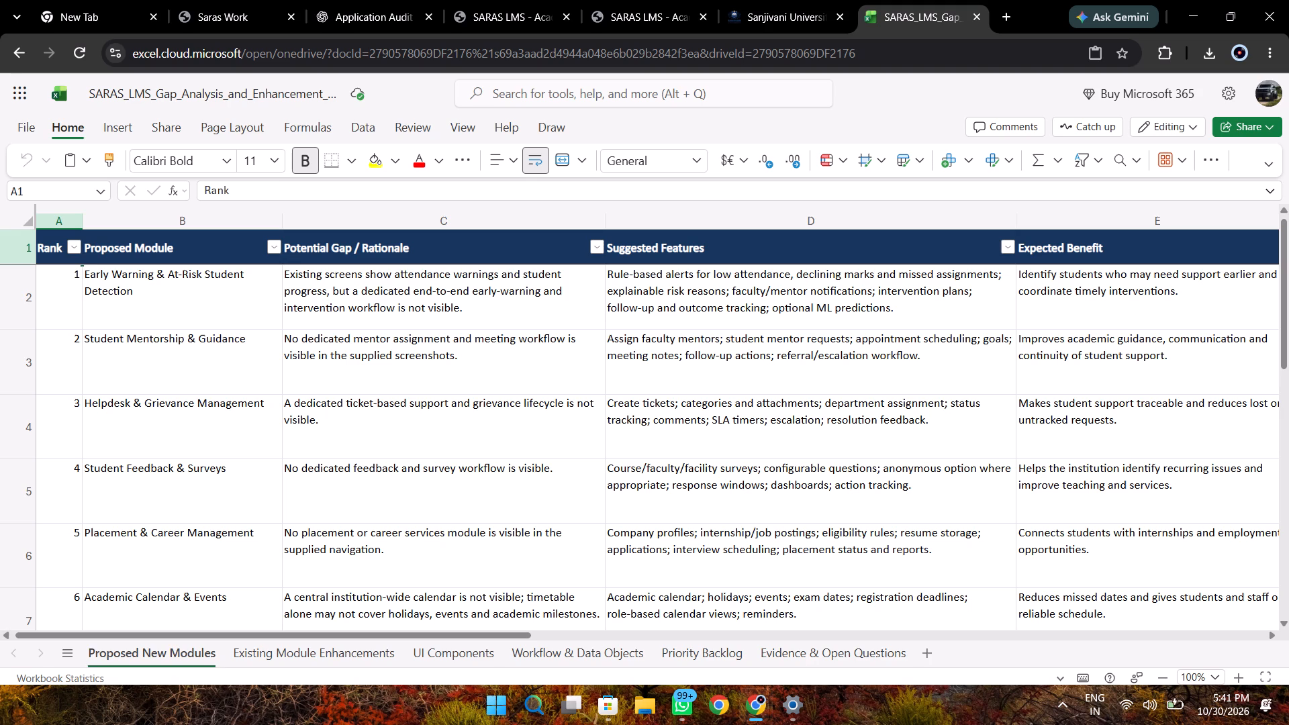
scroll(315, 328, "up", 1)
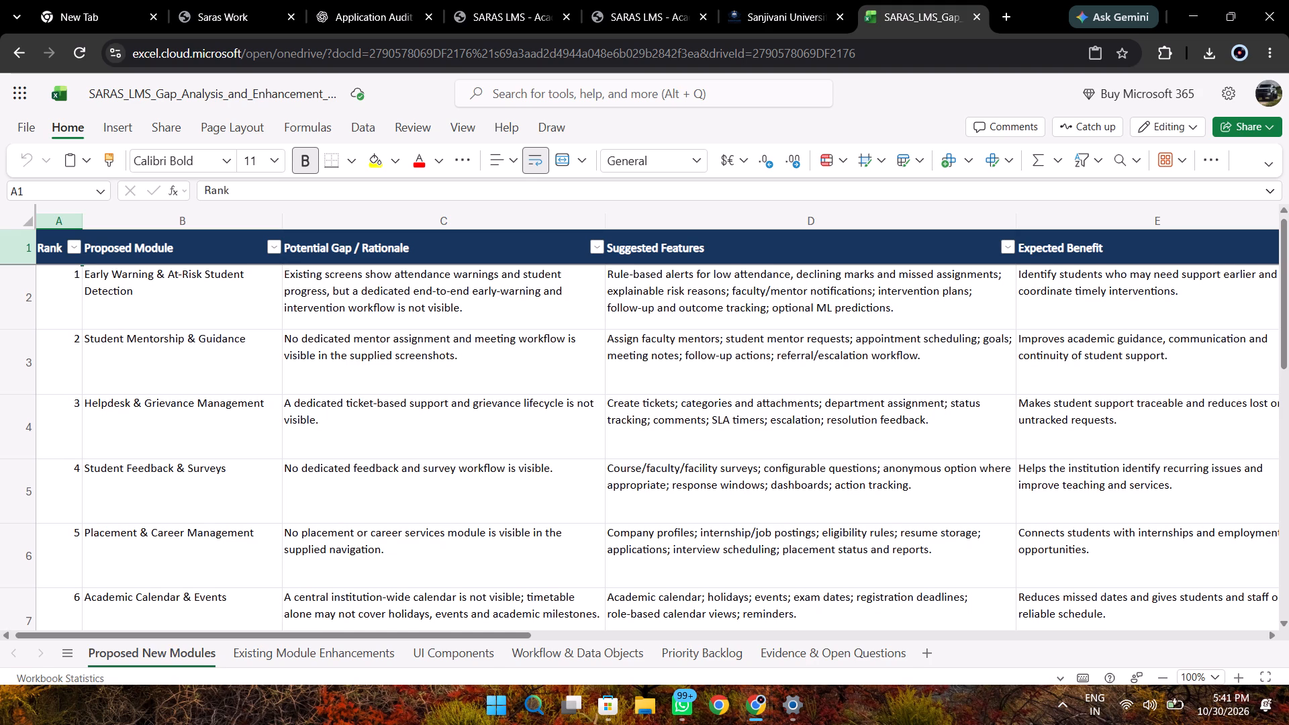
left_click(40, 297)
left_click(15, 303)
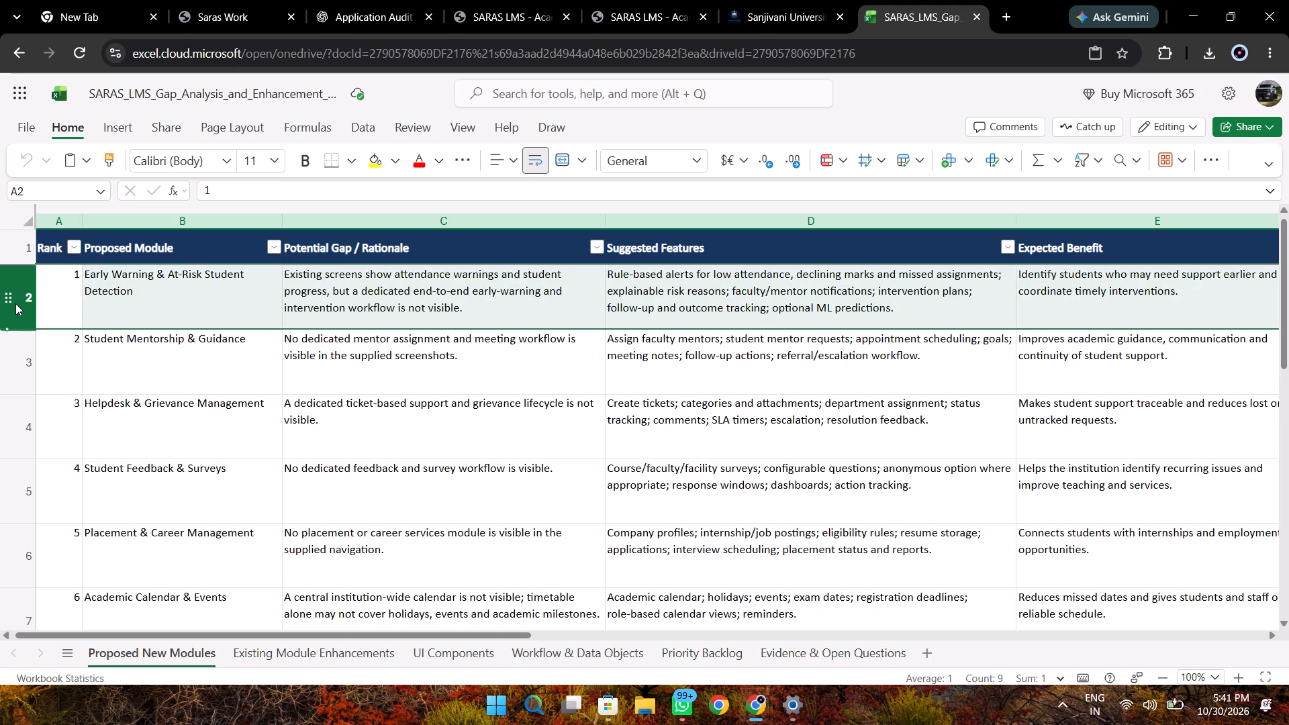
right_click(15, 303)
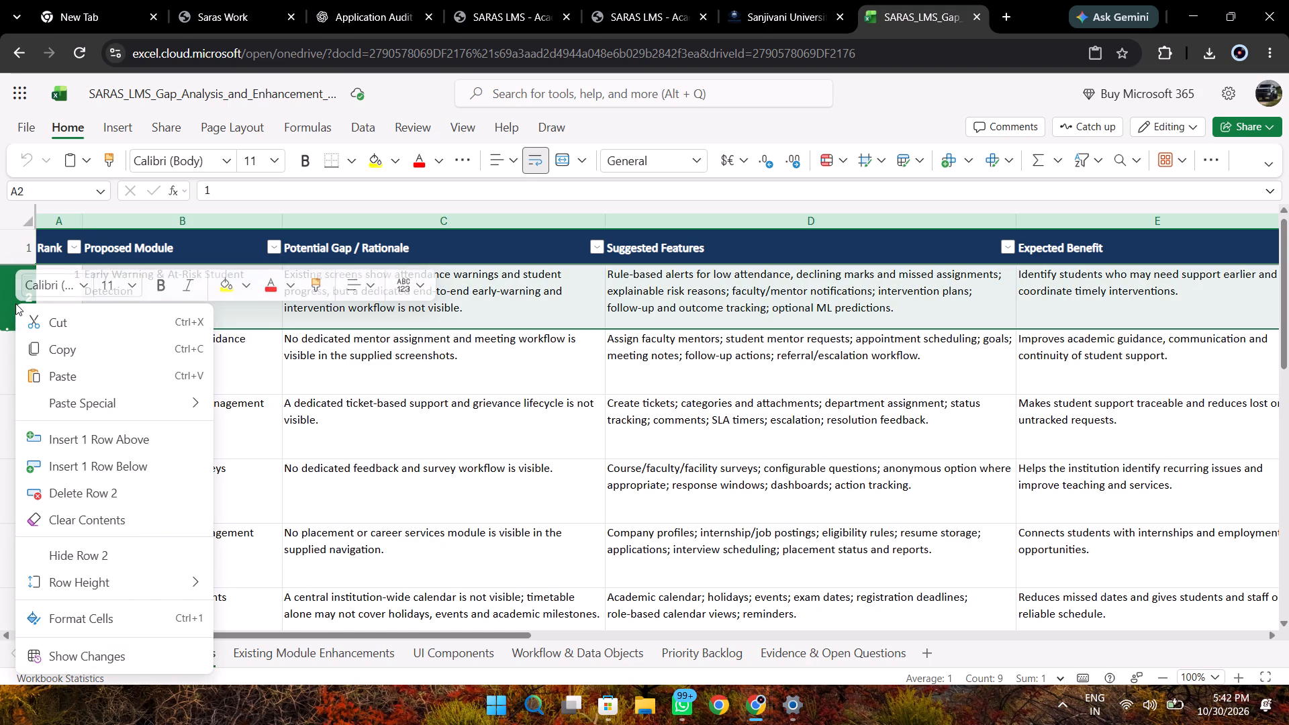
left_click(62, 562)
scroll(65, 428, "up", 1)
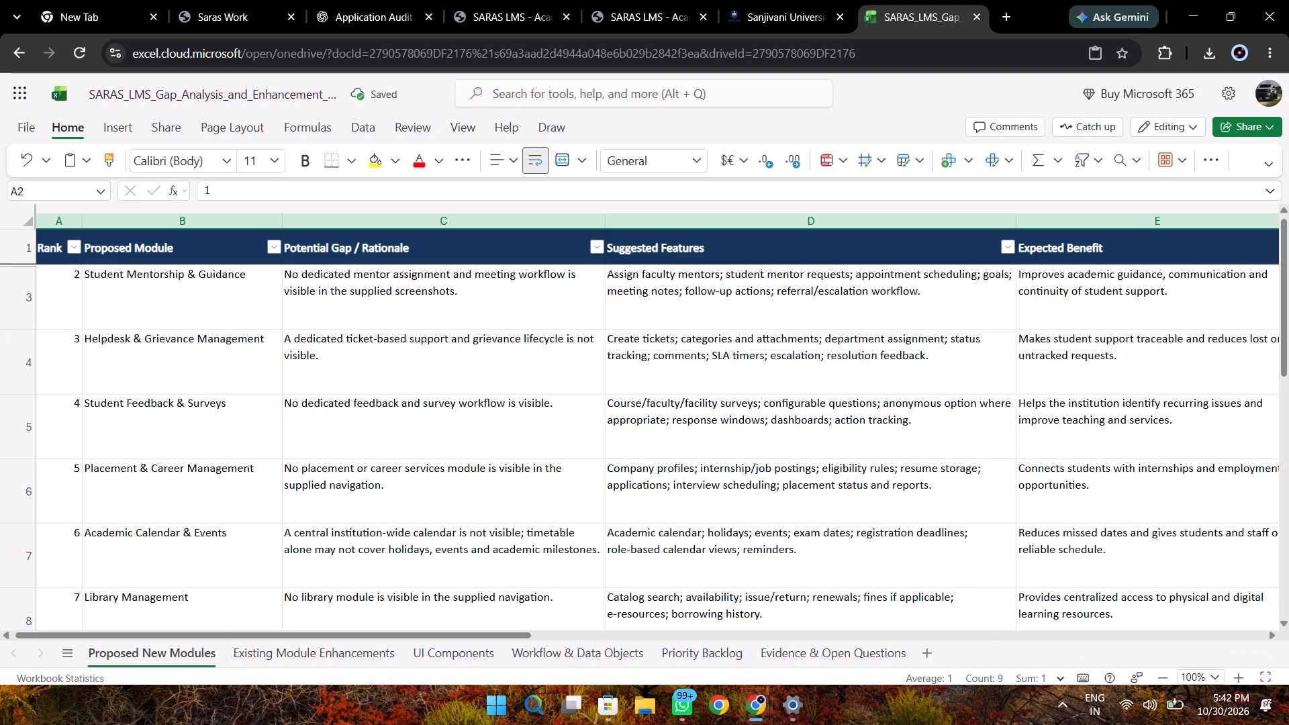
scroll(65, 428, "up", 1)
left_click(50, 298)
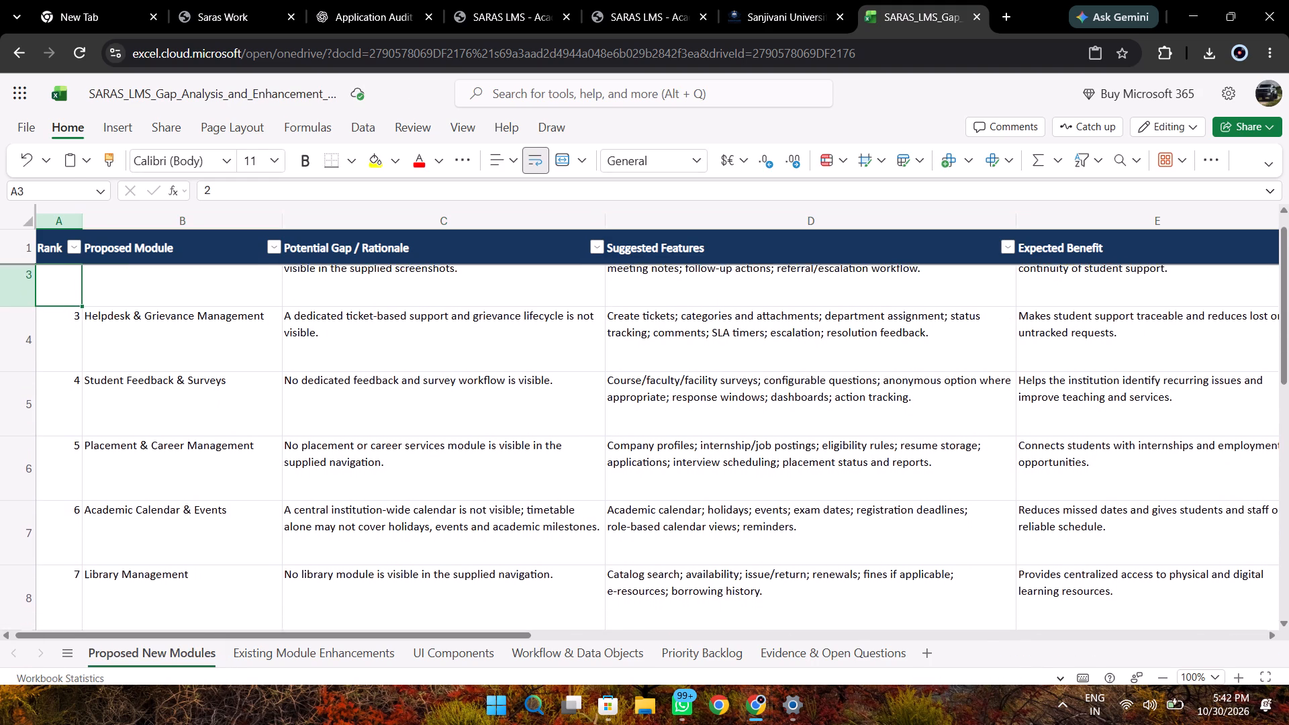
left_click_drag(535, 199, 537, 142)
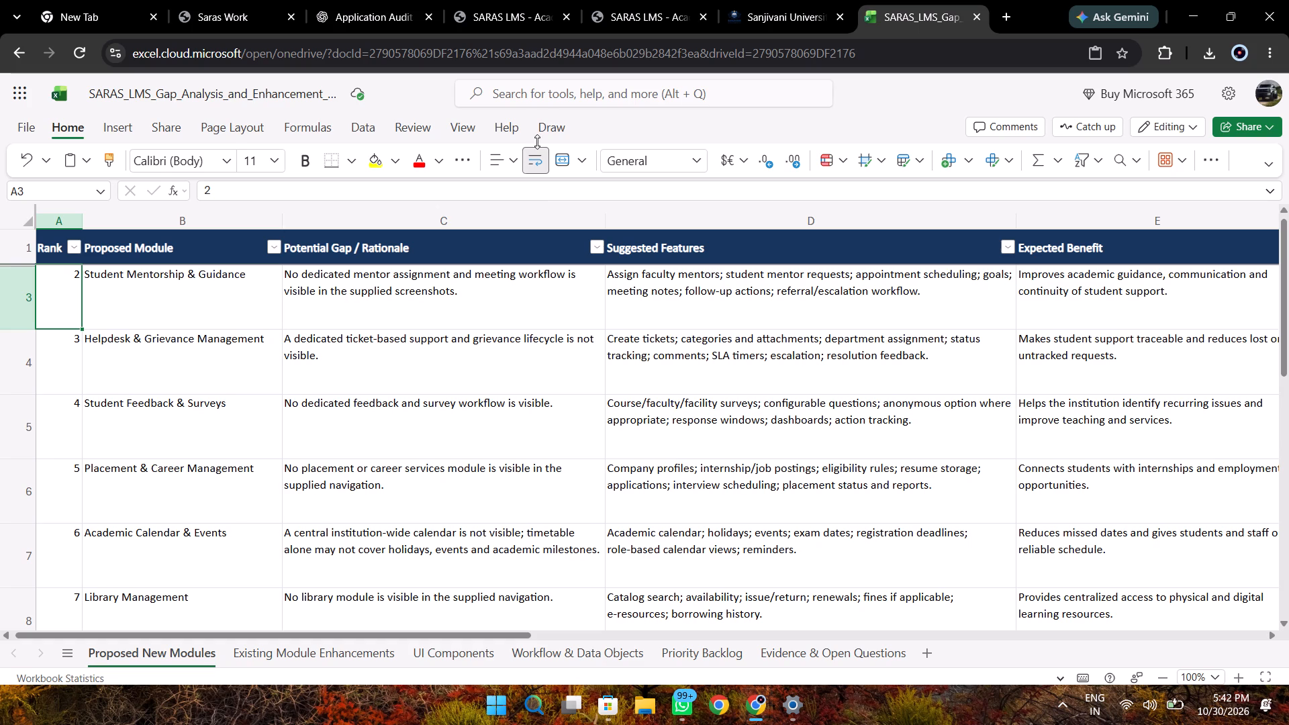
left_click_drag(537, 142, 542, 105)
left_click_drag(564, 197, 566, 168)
Look over the remaining module rows and columns of the Proposed New Modules sheet.
scroll(389, 171, "down", 1)
scroll(426, 448, "down", 1)
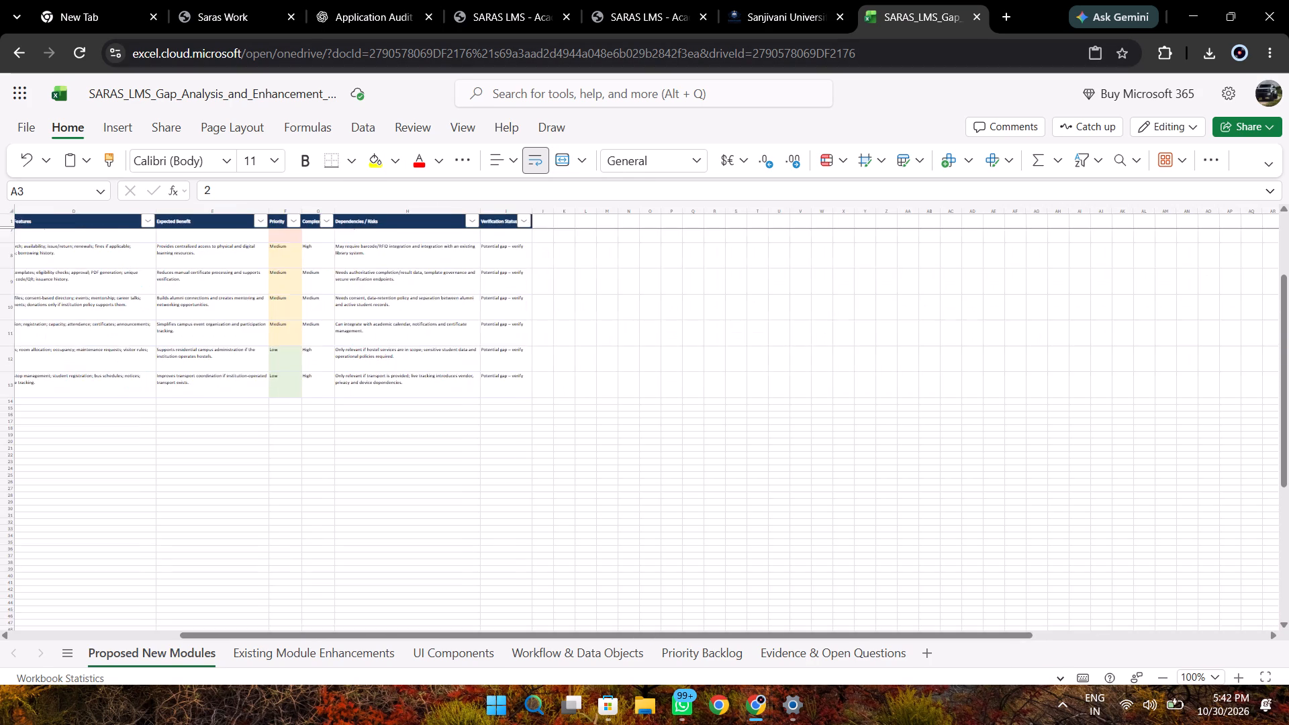
scroll(428, 398, "up", 2)
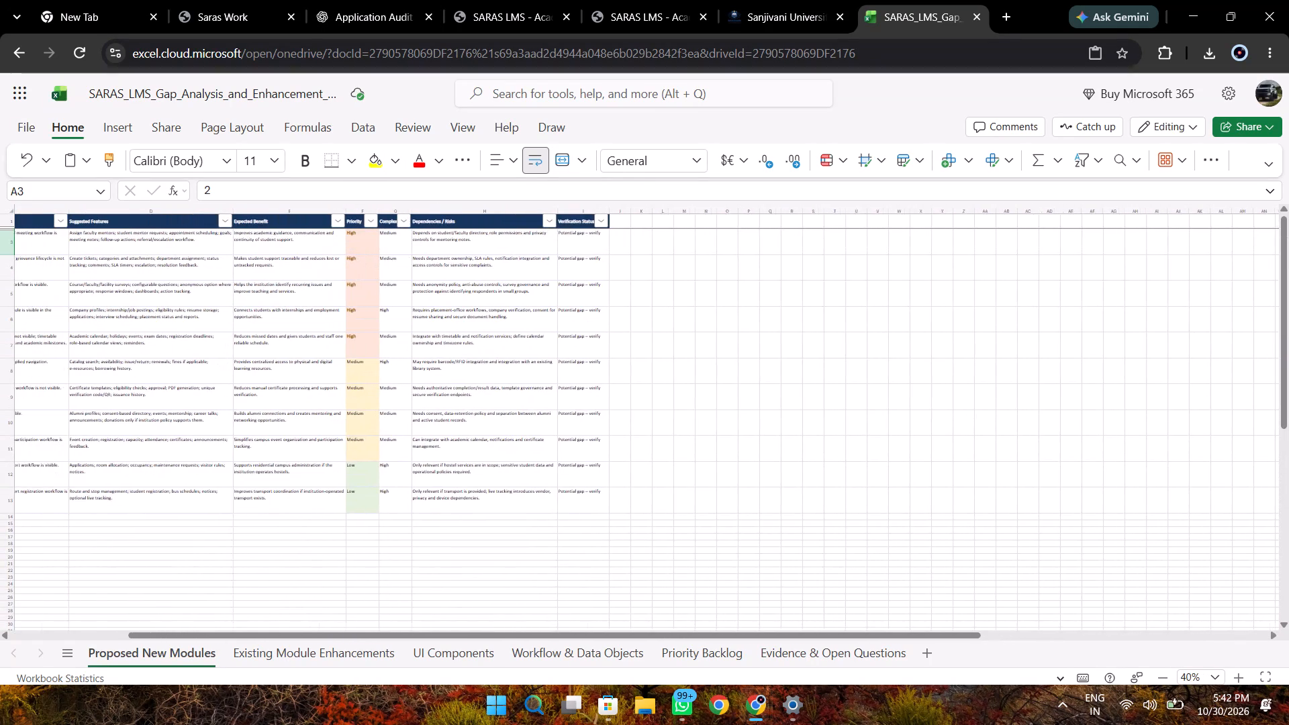
scroll(428, 398, "up", 1)
scroll(428, 398, "right", 3)
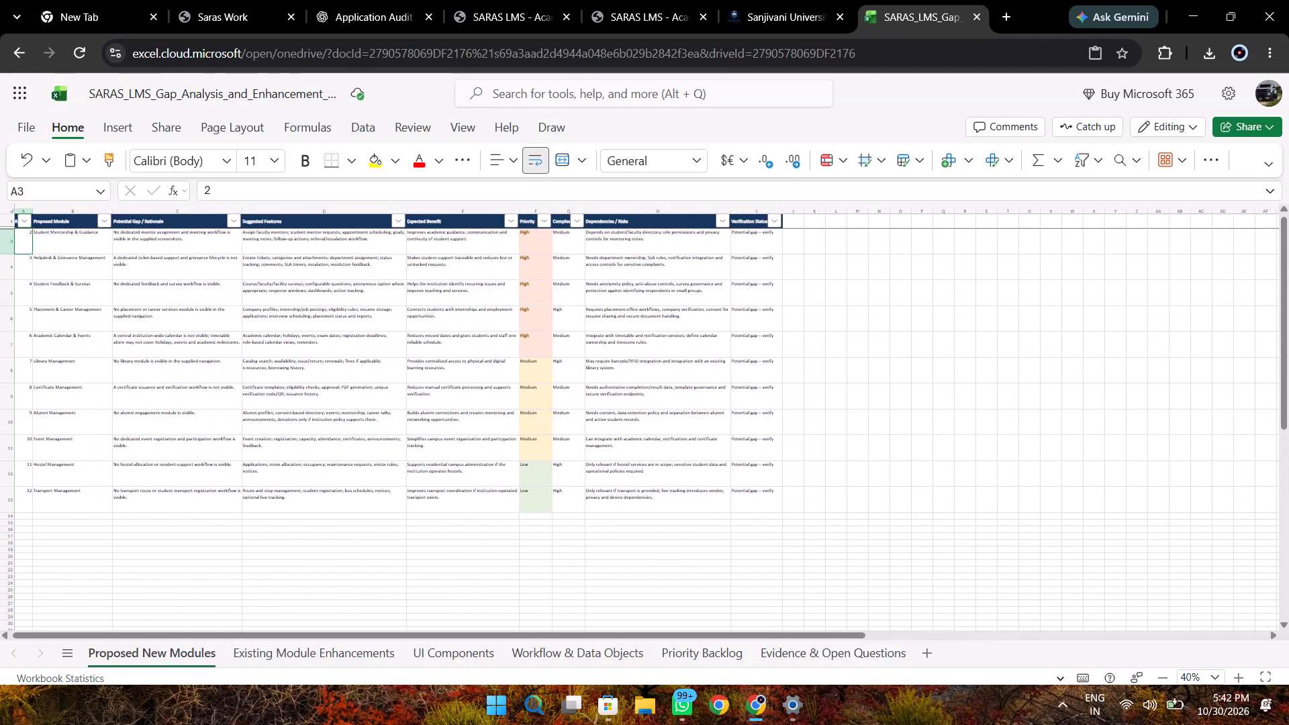
left_click(711, 403)
left_click(647, 349)
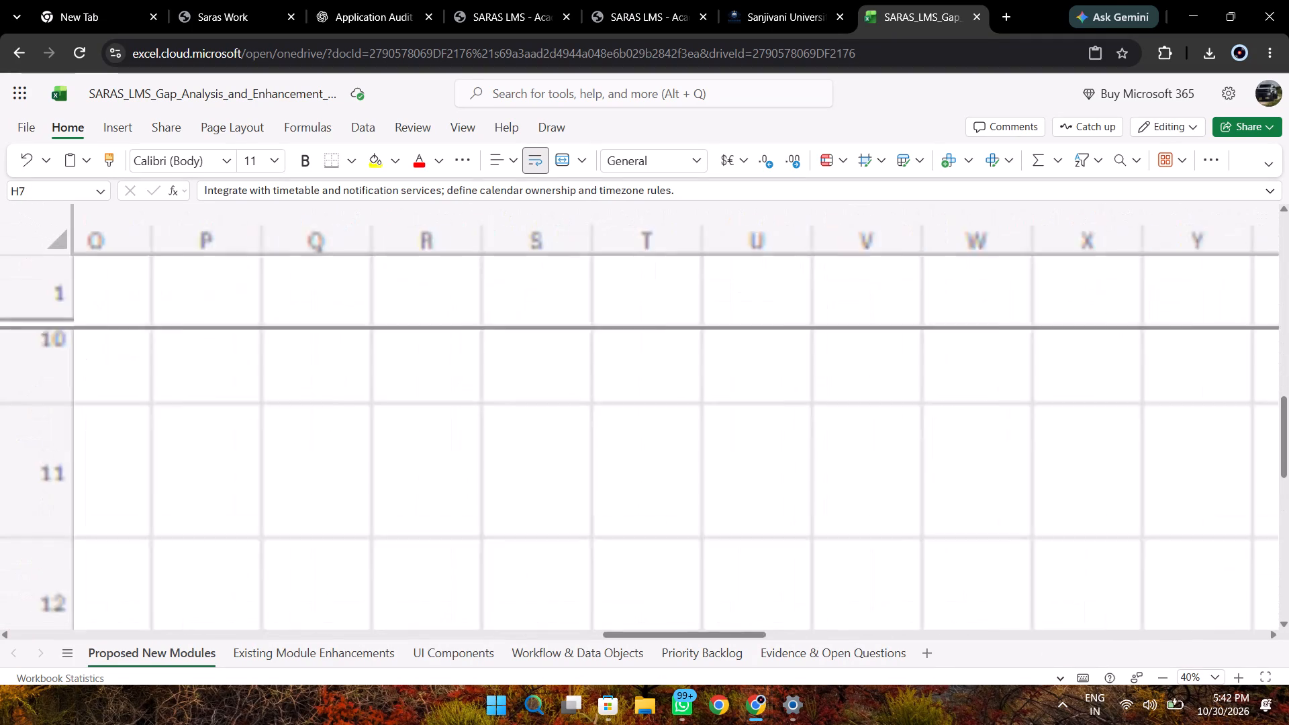
scroll(647, 349, "right", 4)
scroll(647, 349, "left", 1)
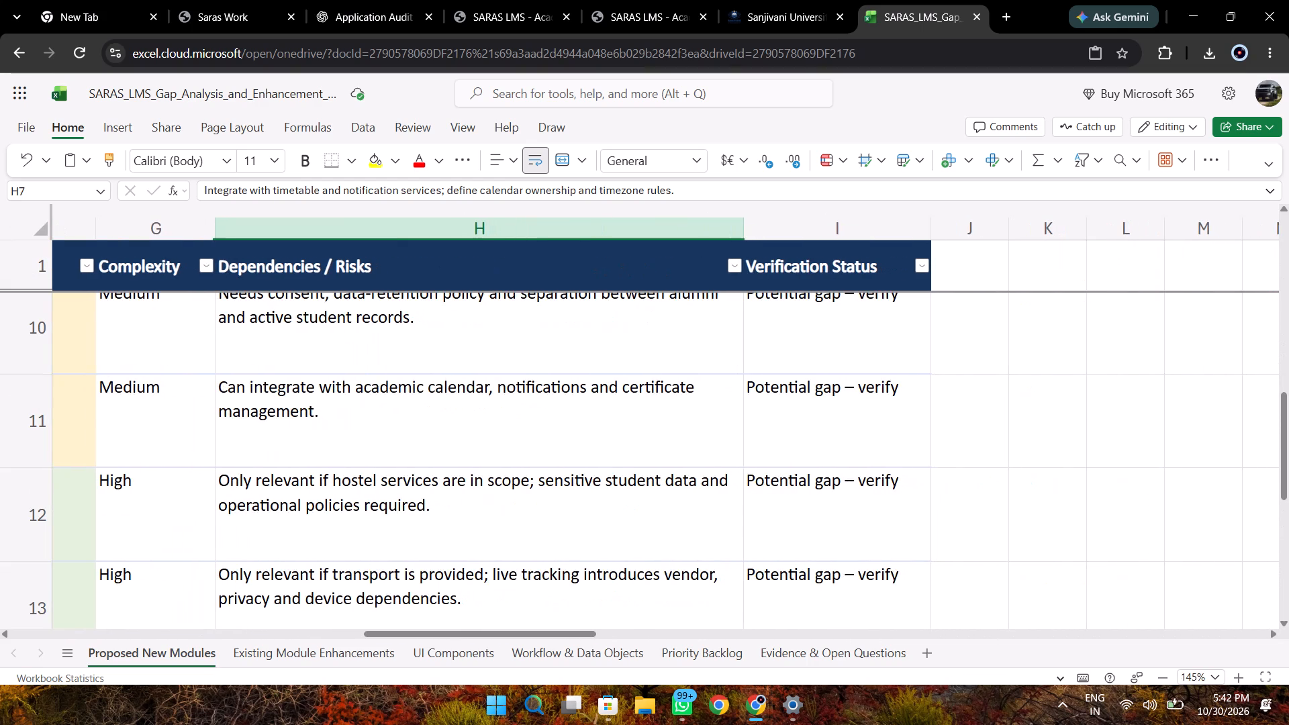
scroll(722, 403, "up", 5)
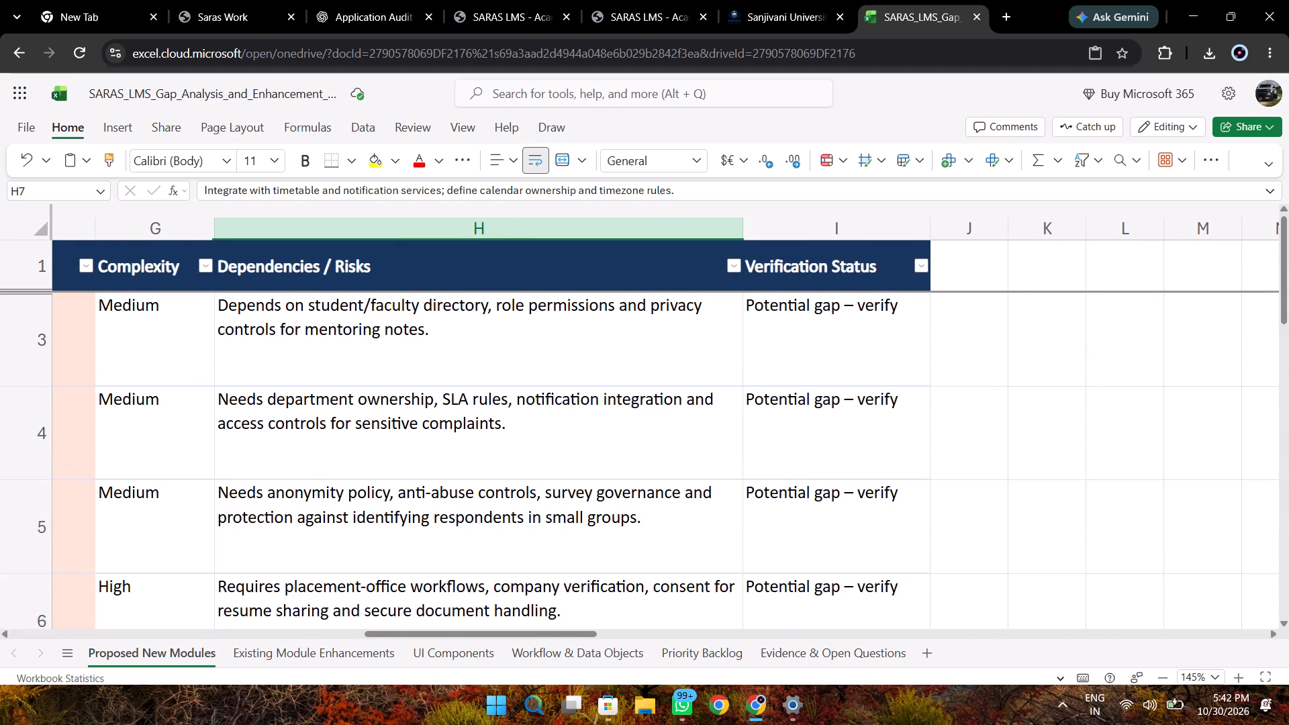
Delete the Priority column from the Proposed New Modules sheet.
scroll(722, 403, "right", 4)
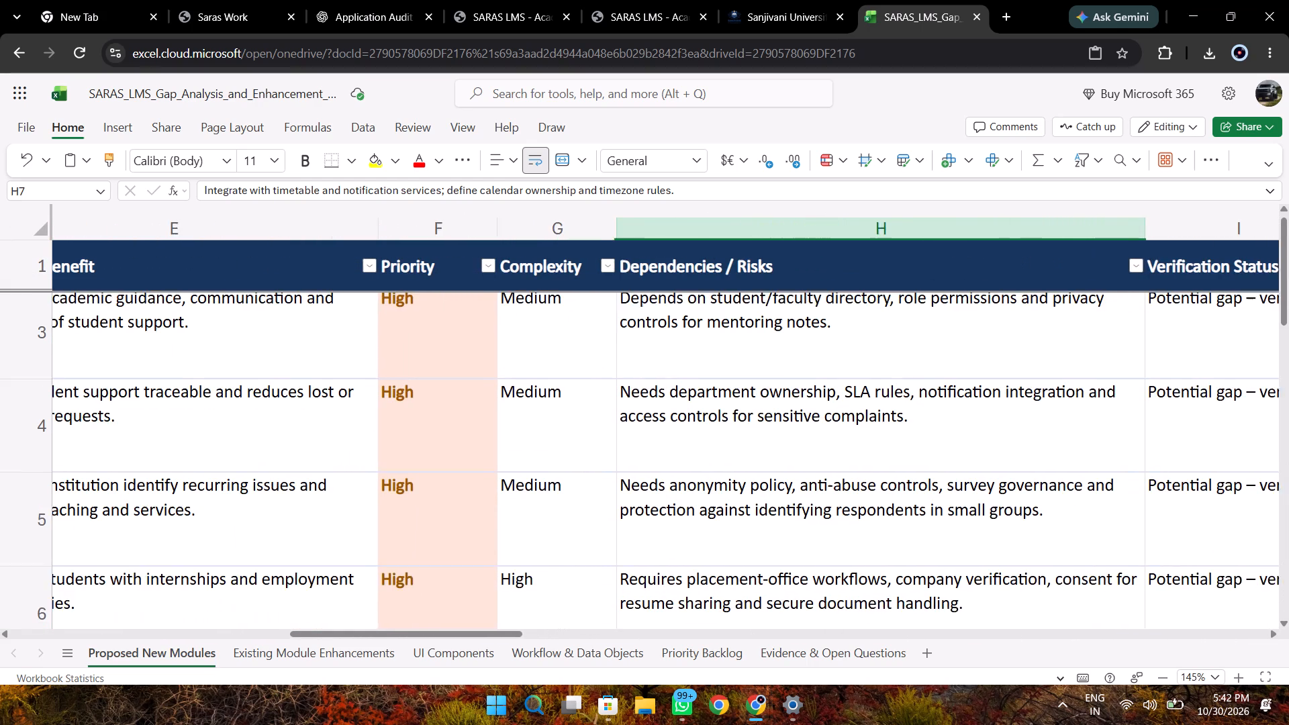
scroll(722, 403, "right", 1)
left_click(452, 256)
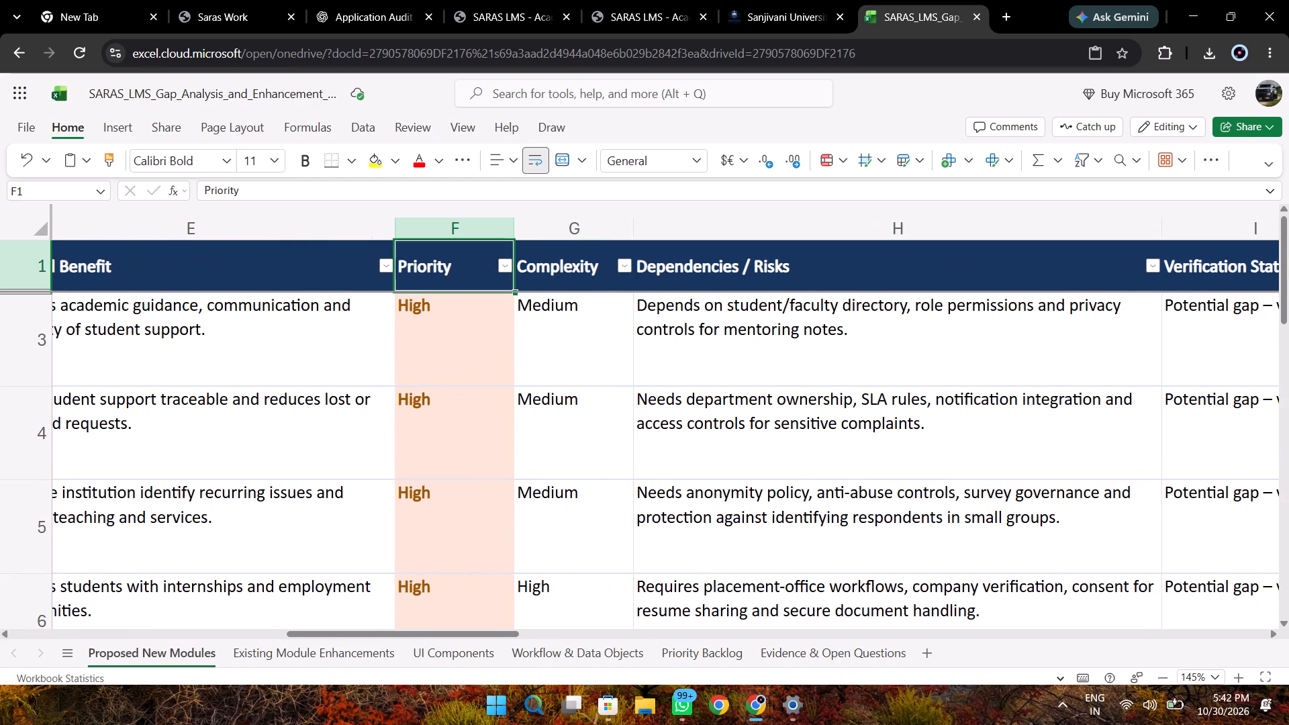
left_click(435, 284)
left_click(445, 320)
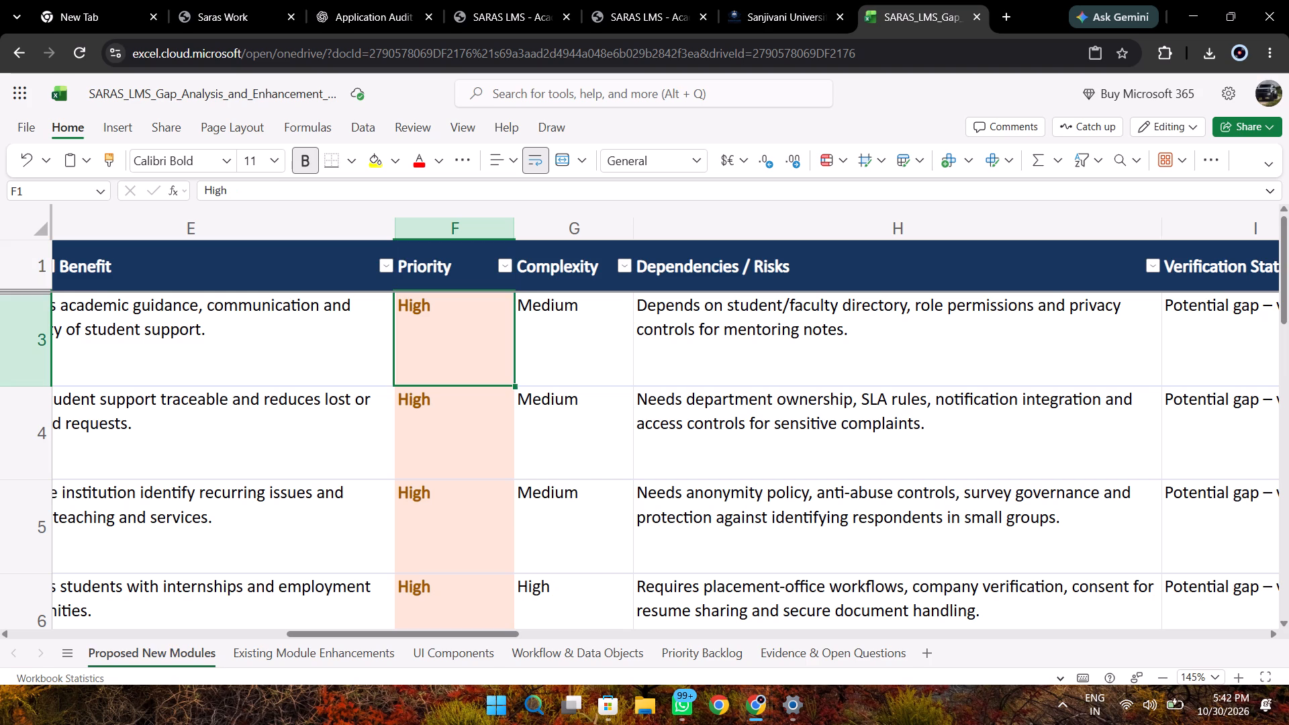
left_click(450, 226)
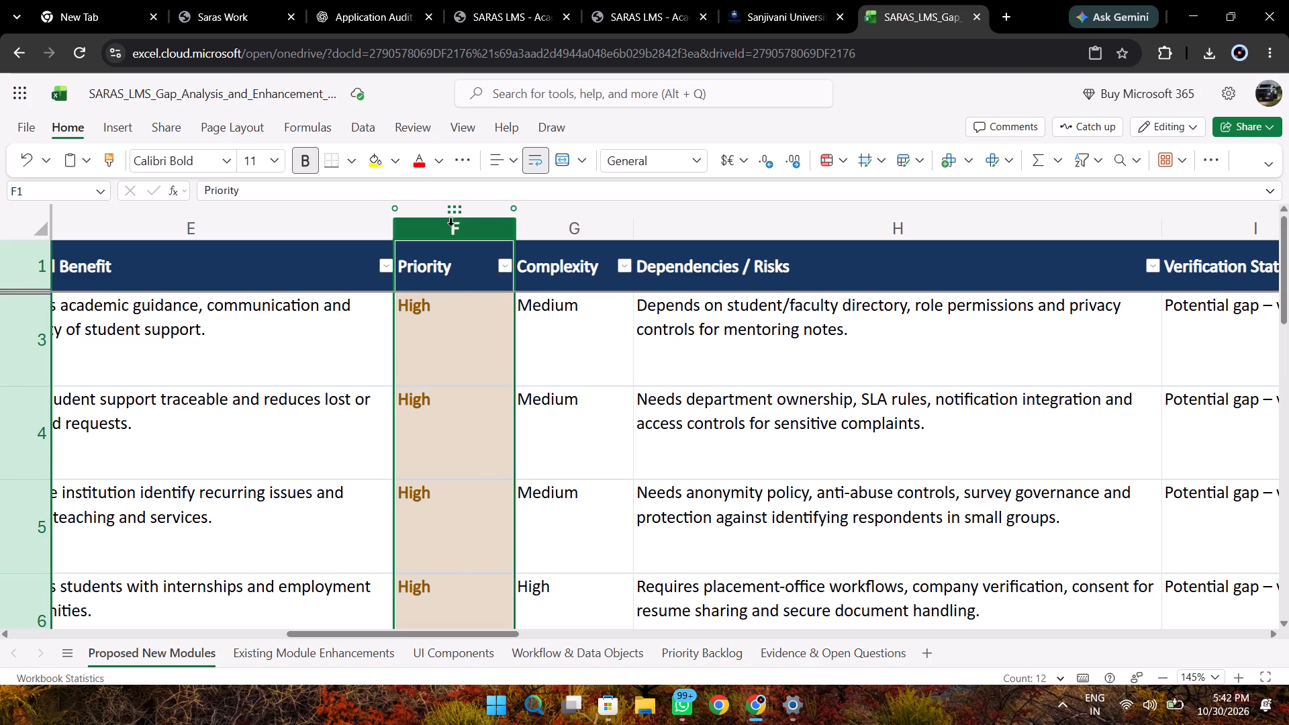
right_click(450, 226)
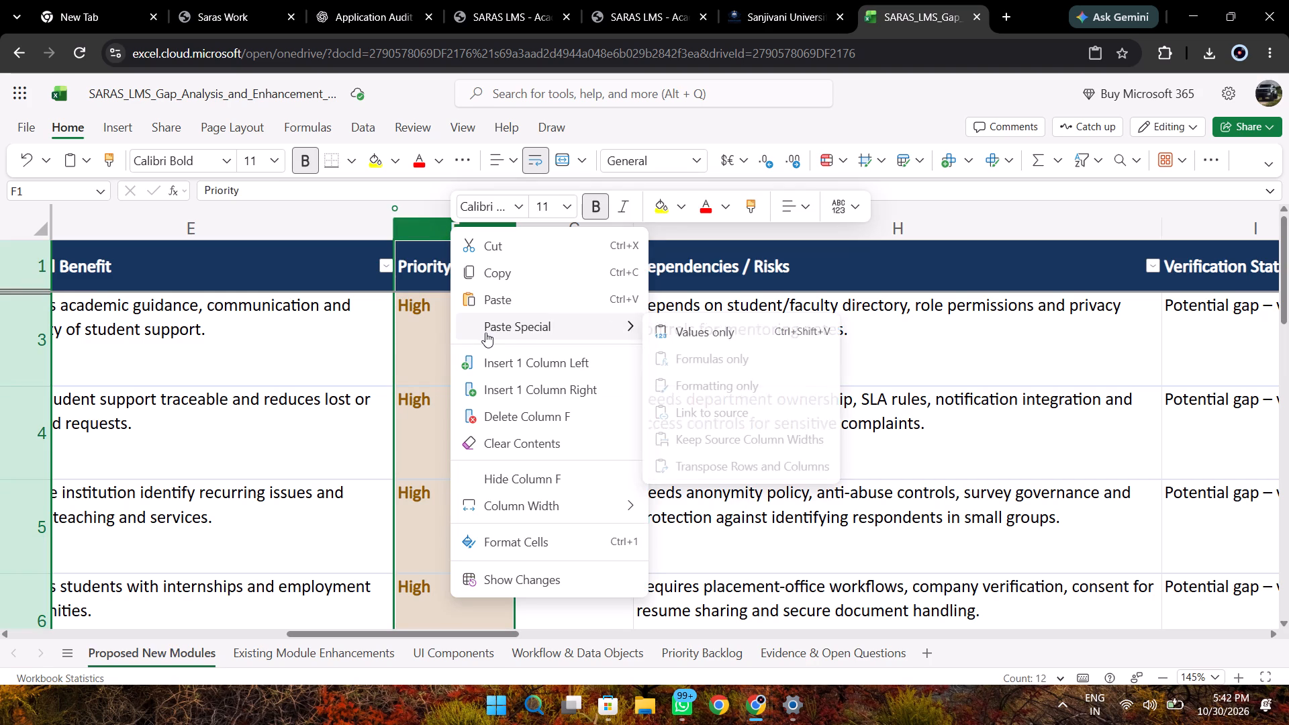
left_click(508, 414)
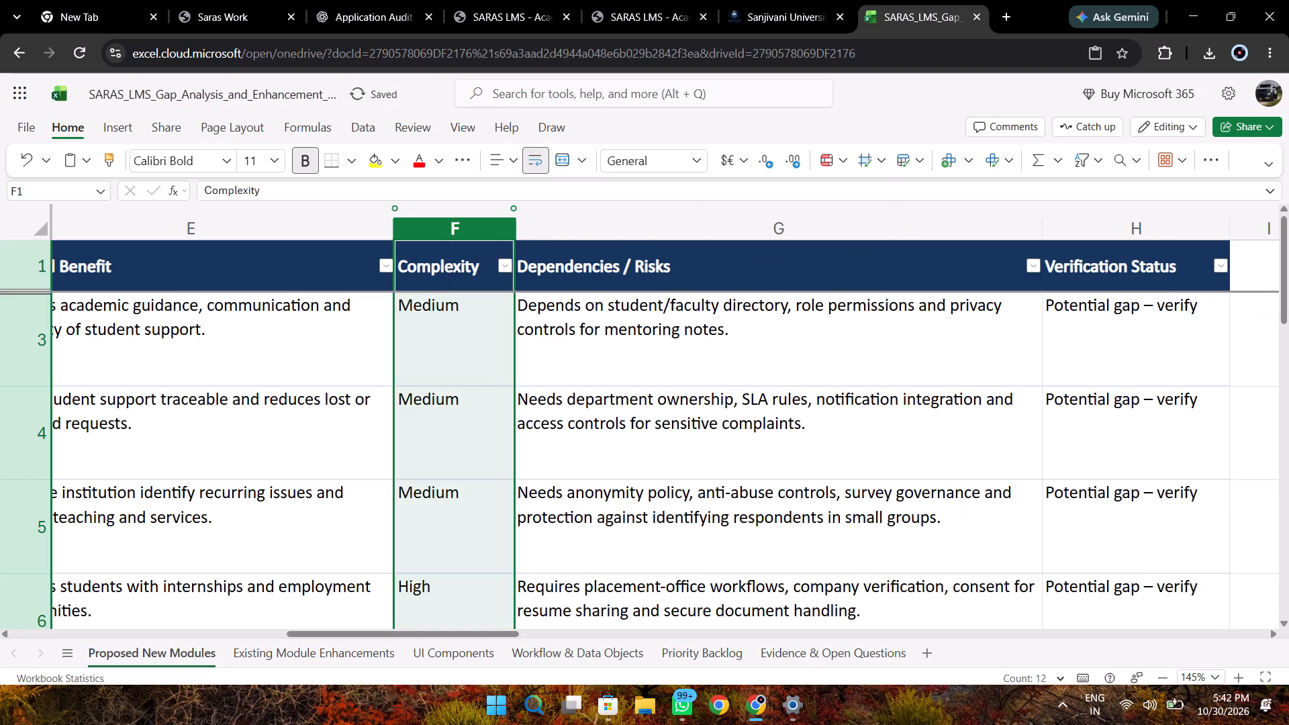
Delete the Complexity column from the Proposed New Modules sheet.
right_click(463, 227)
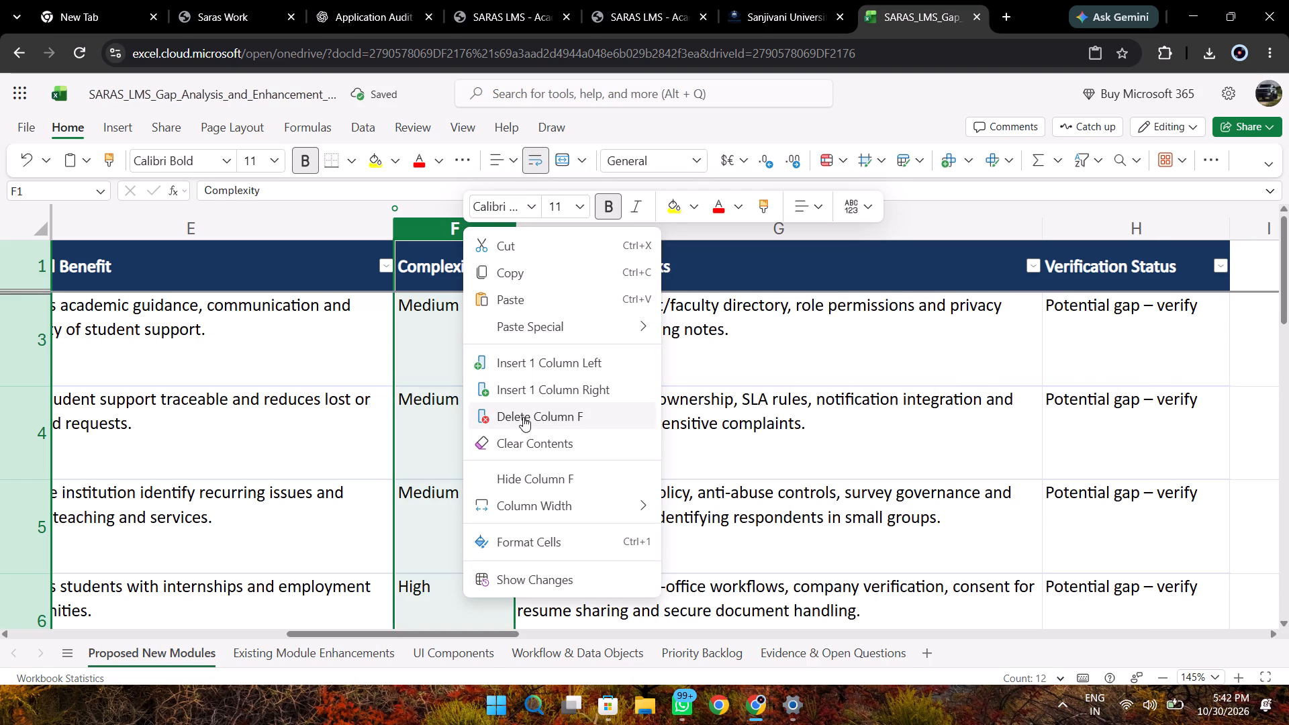
left_click(530, 419)
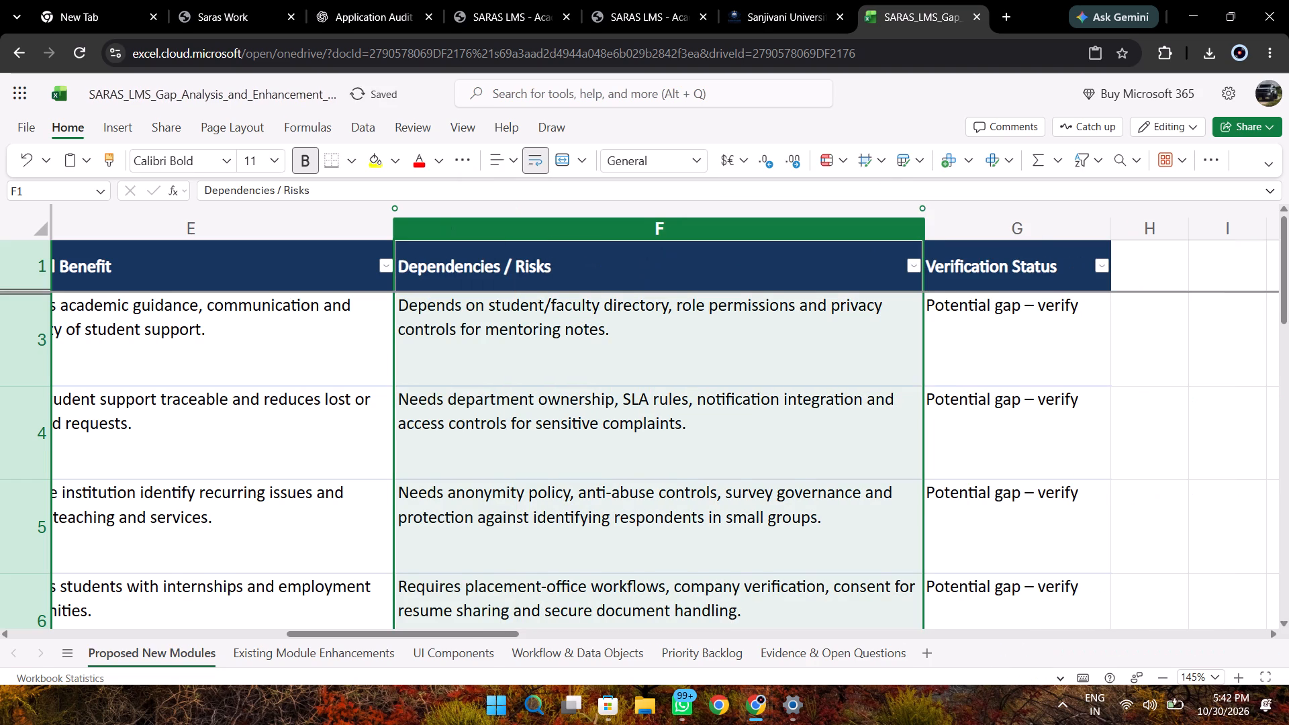
Delete the Verification Status column from the Proposed New Modules sheet.
scroll(574, 441, "left", 1)
left_click(574, 441)
scroll(574, 441, "up", 1)
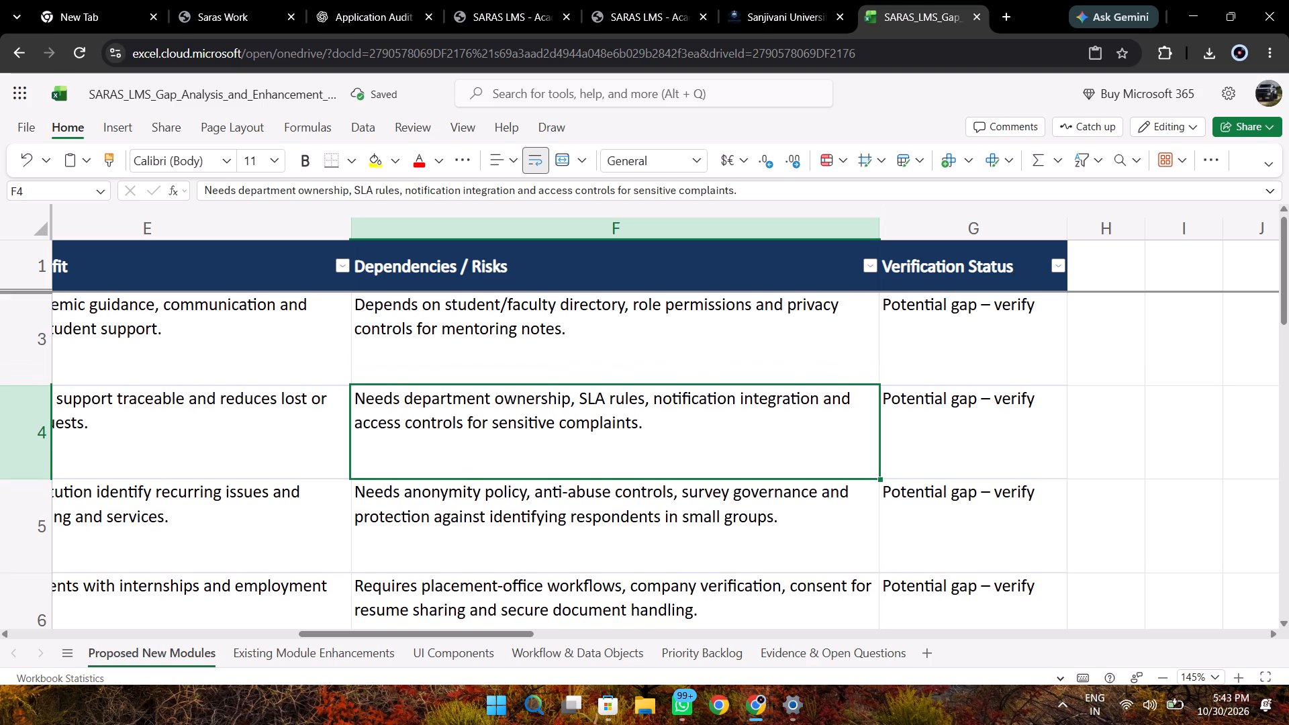
scroll(574, 441, "up", 1)
left_click(563, 367)
left_click(522, 405)
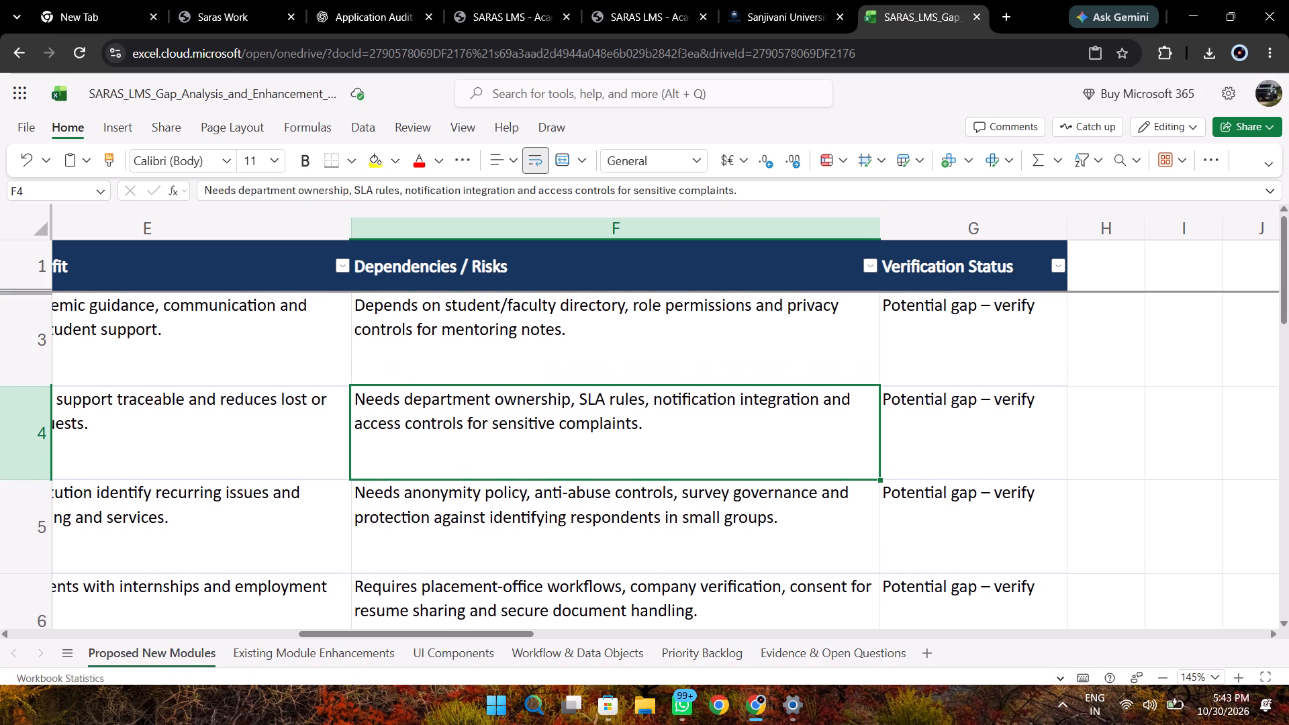
scroll(522, 405, "up", 1)
left_click(945, 274)
right_click(945, 274)
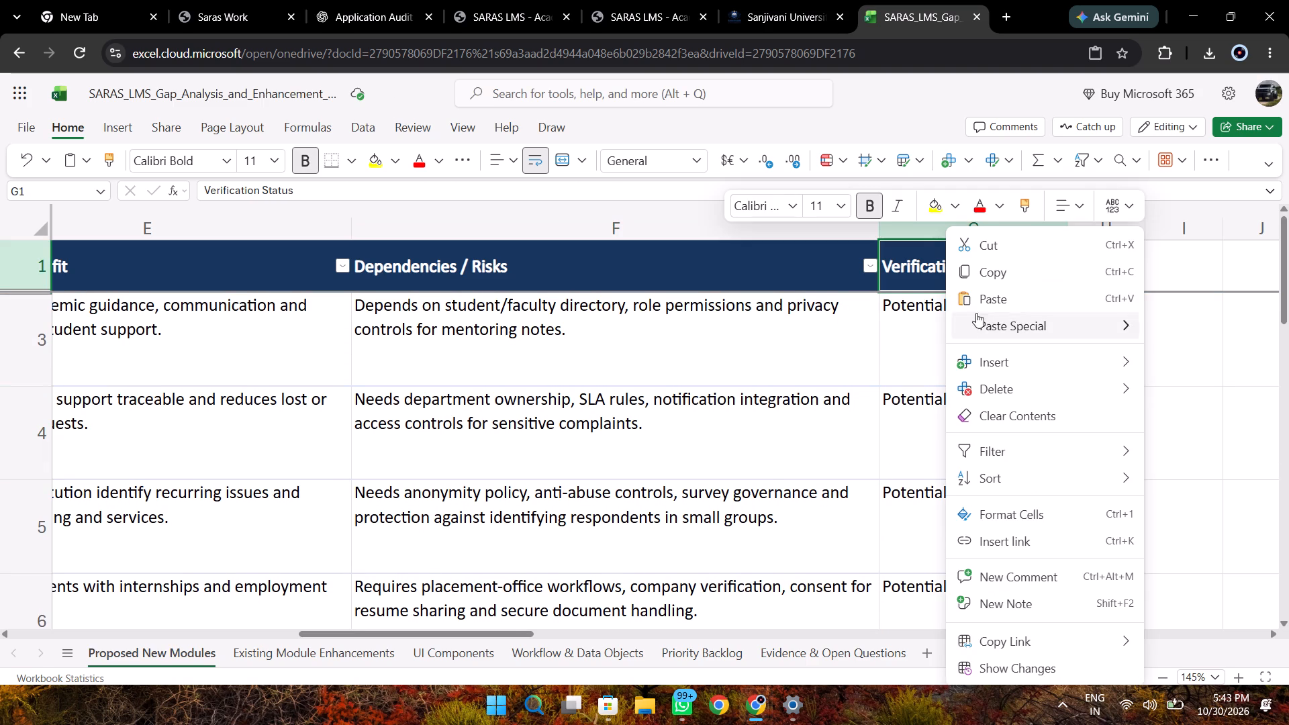
left_click(993, 377)
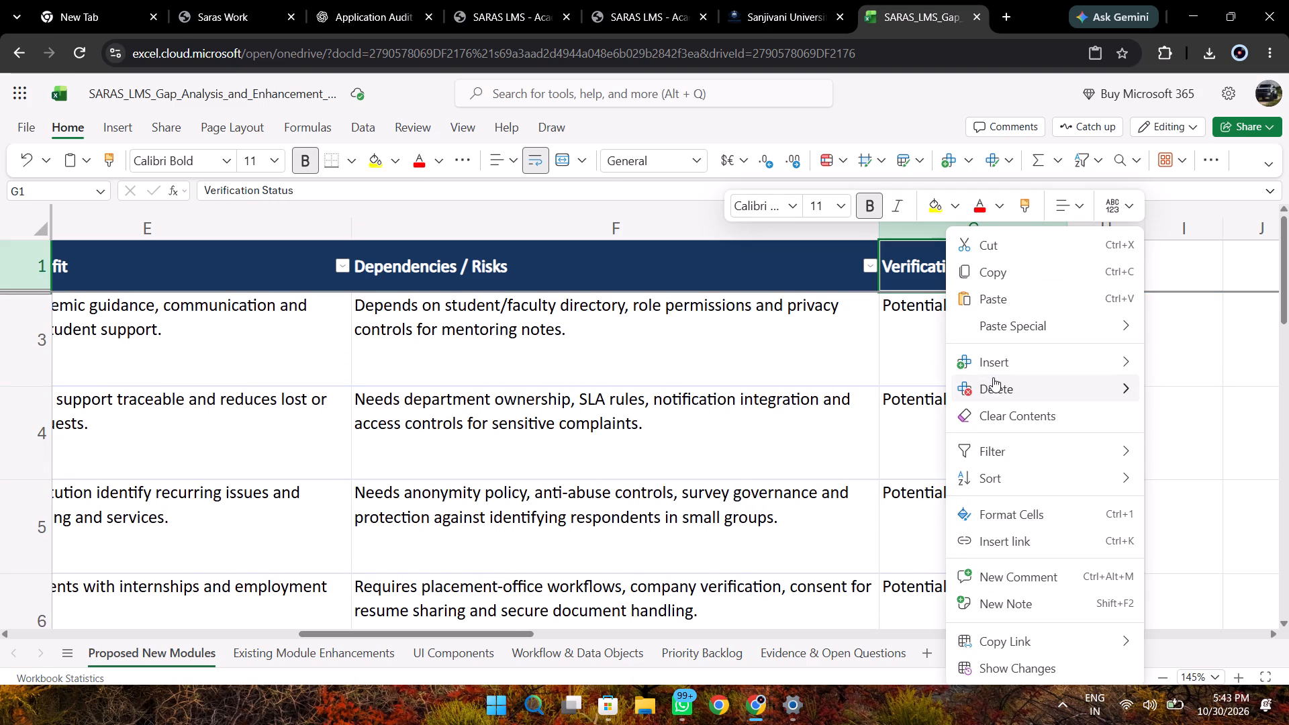
left_click(988, 387)
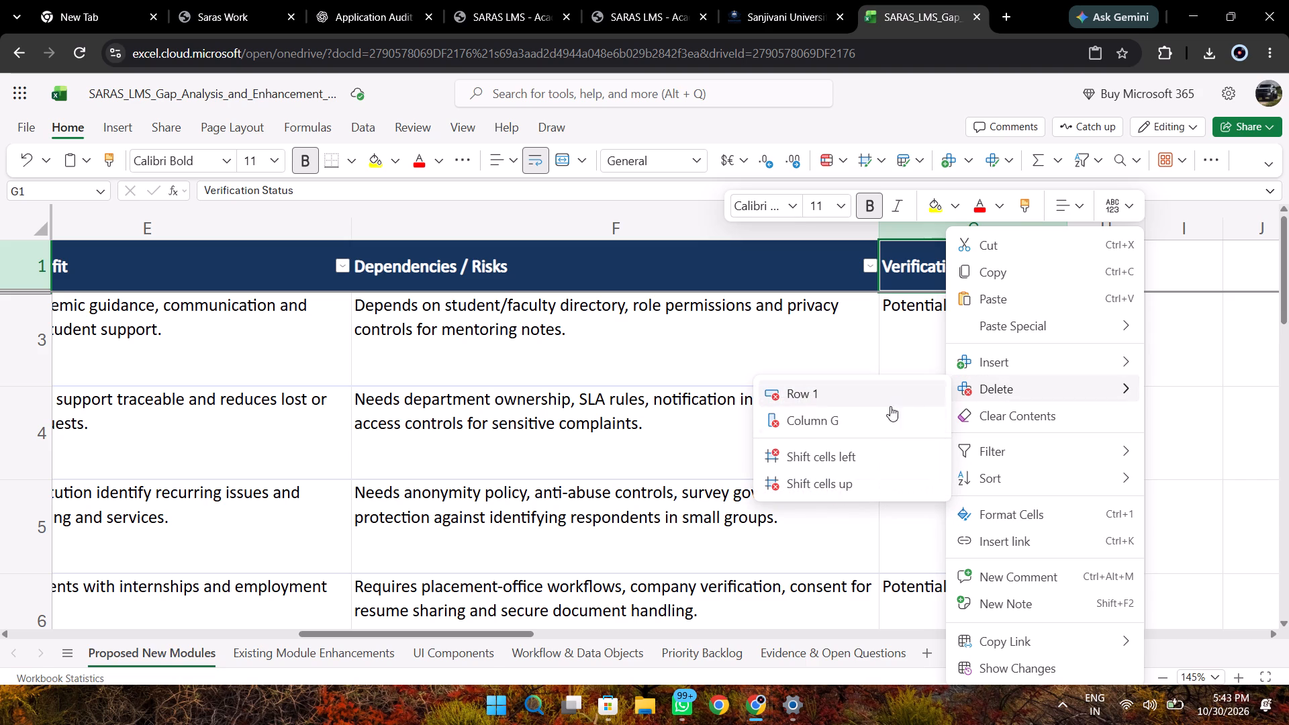
left_click(883, 417)
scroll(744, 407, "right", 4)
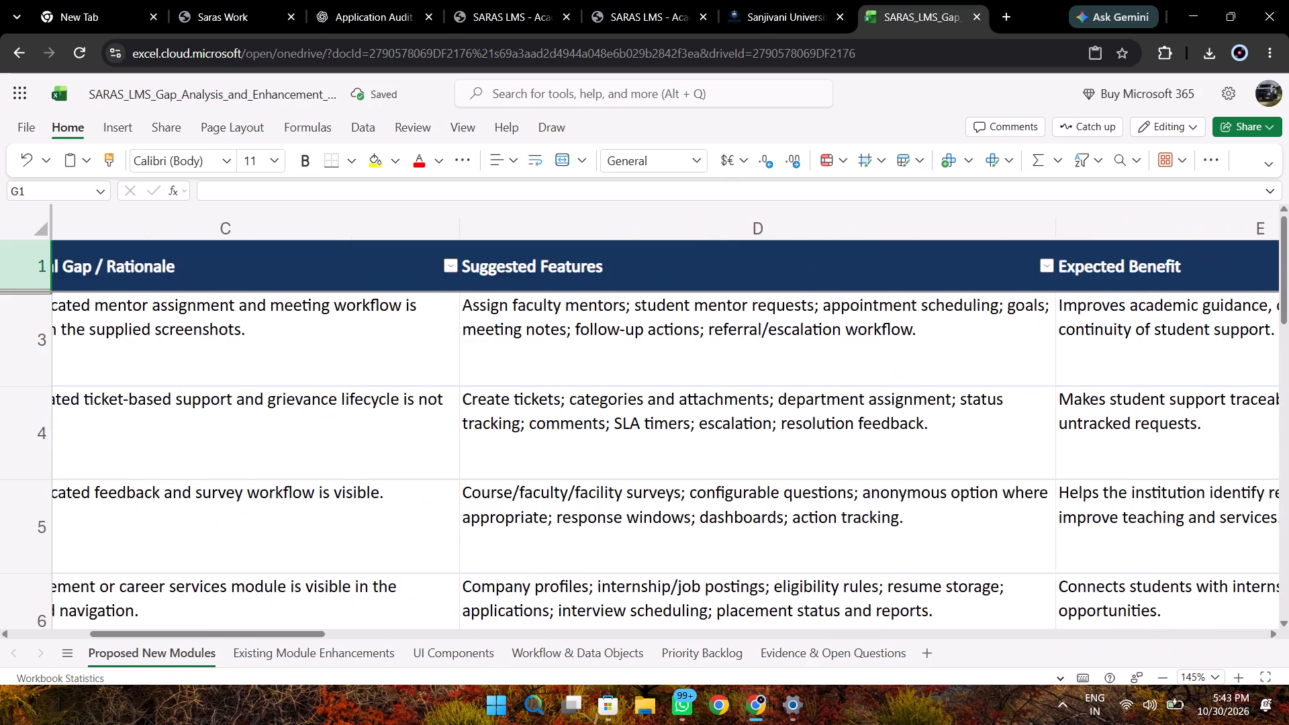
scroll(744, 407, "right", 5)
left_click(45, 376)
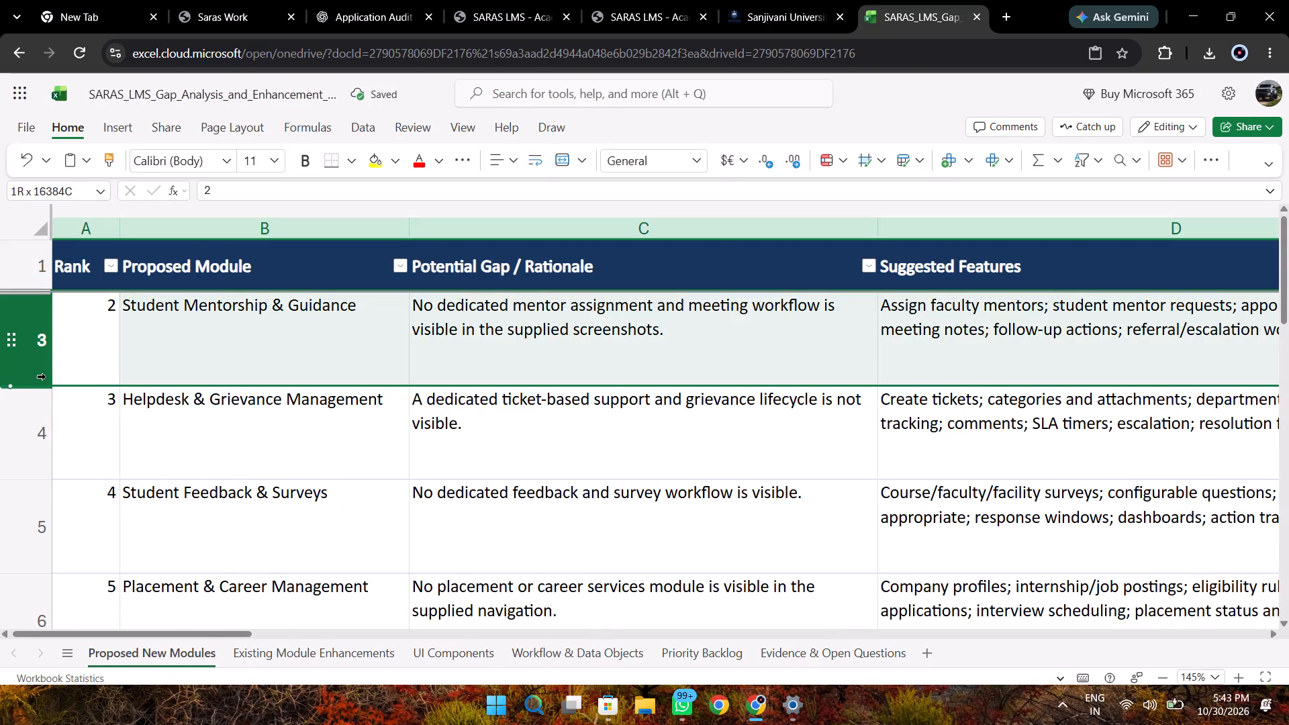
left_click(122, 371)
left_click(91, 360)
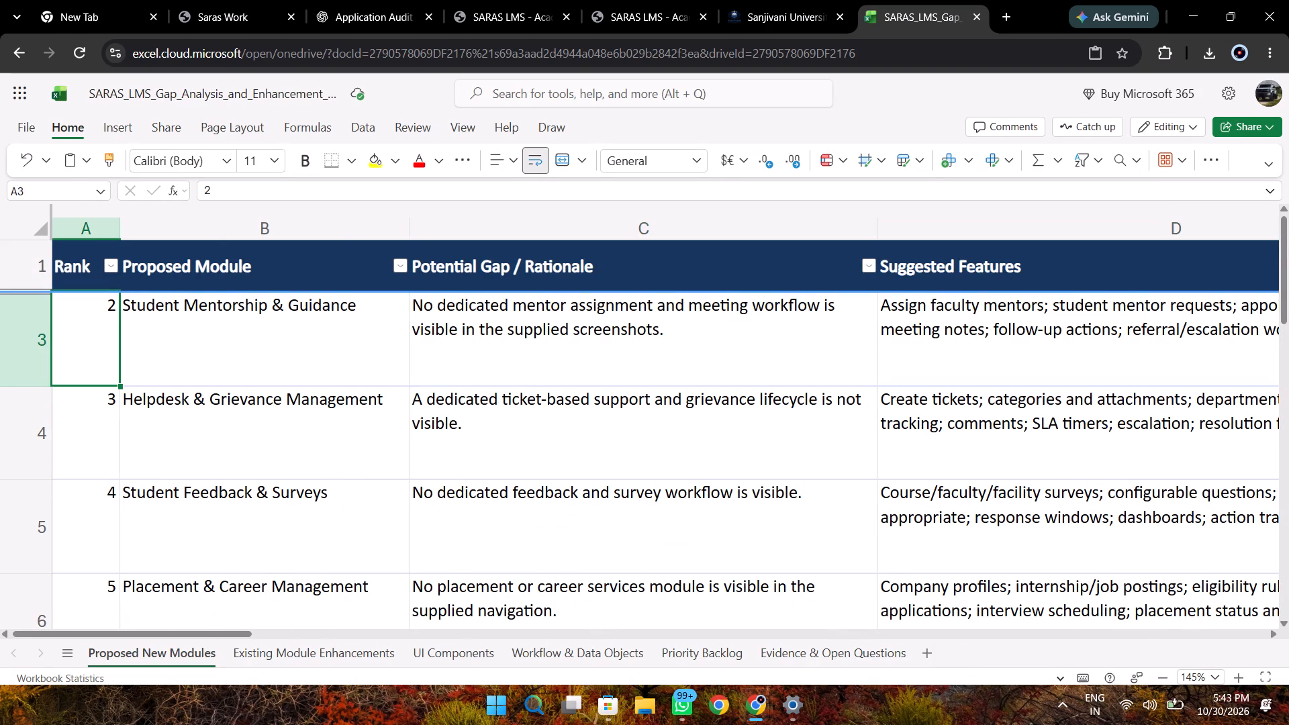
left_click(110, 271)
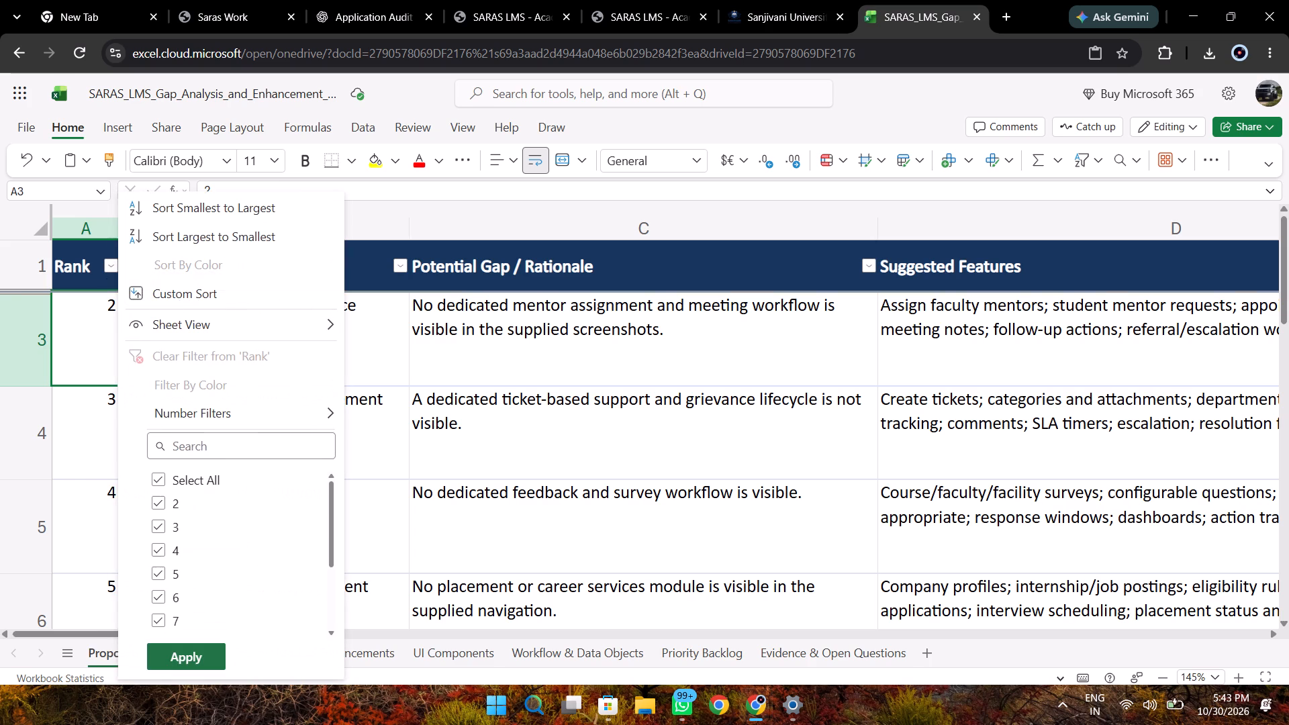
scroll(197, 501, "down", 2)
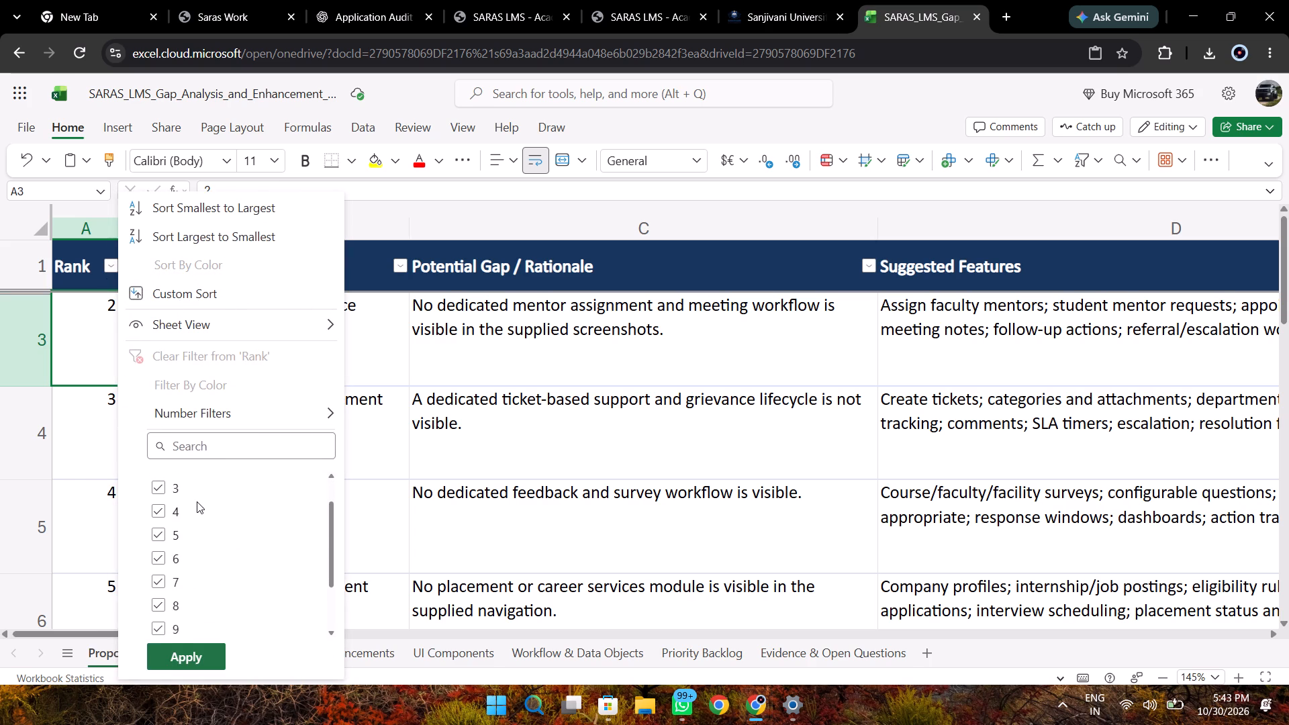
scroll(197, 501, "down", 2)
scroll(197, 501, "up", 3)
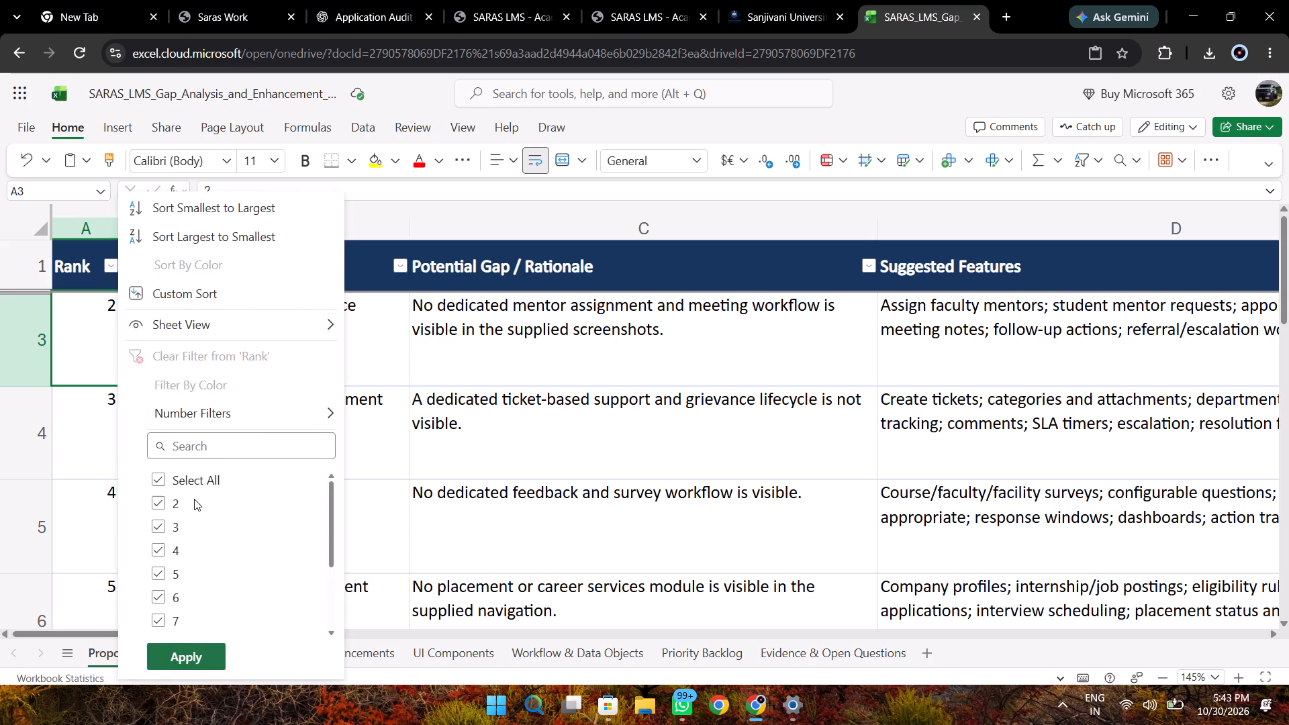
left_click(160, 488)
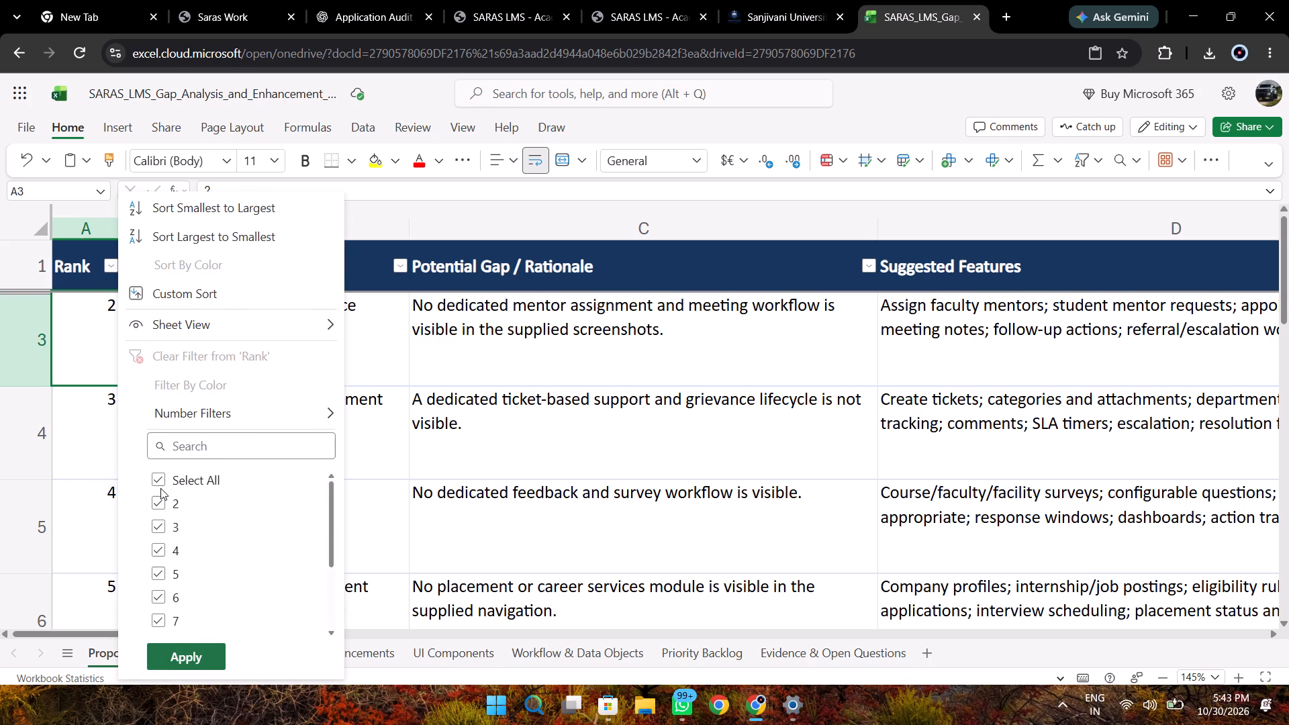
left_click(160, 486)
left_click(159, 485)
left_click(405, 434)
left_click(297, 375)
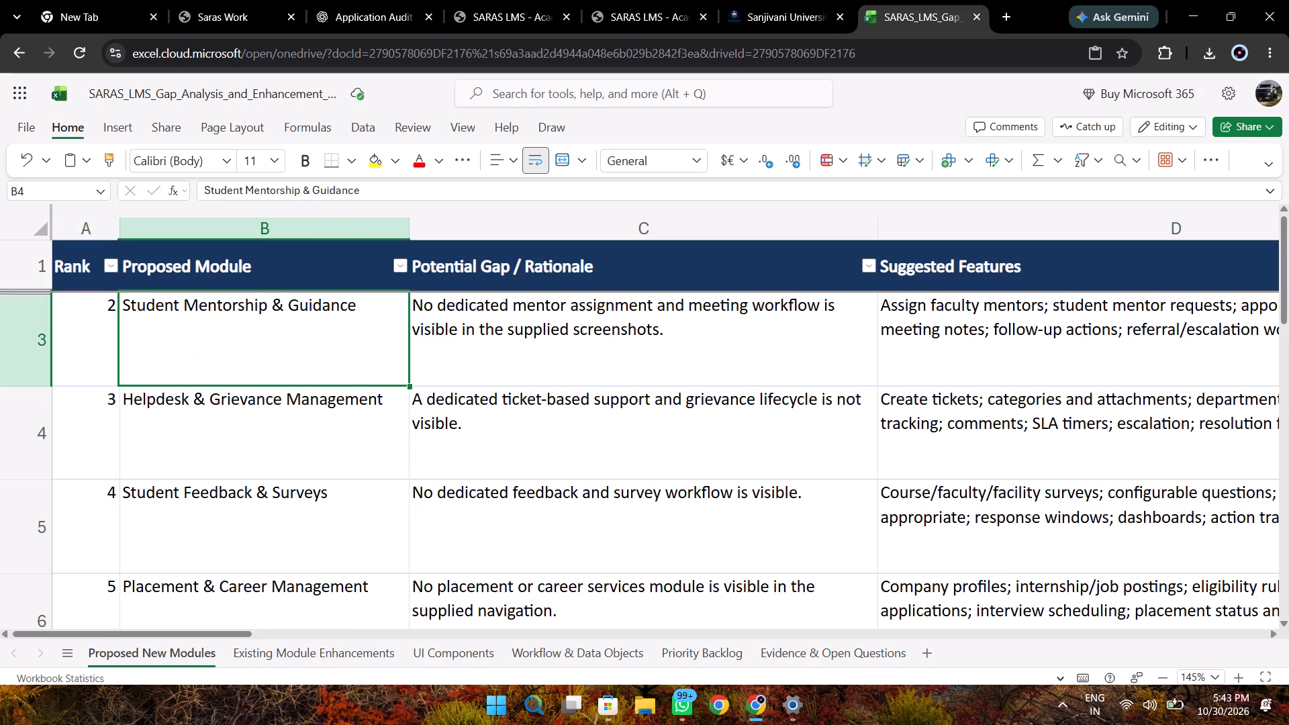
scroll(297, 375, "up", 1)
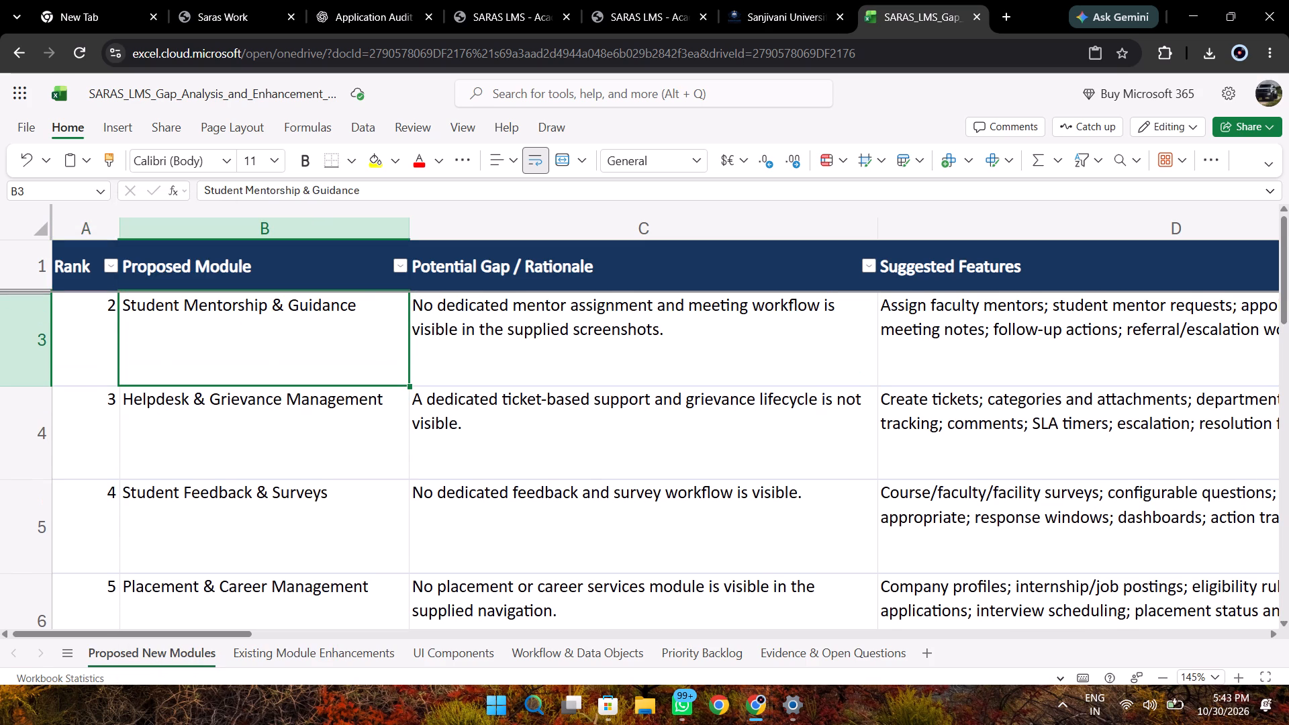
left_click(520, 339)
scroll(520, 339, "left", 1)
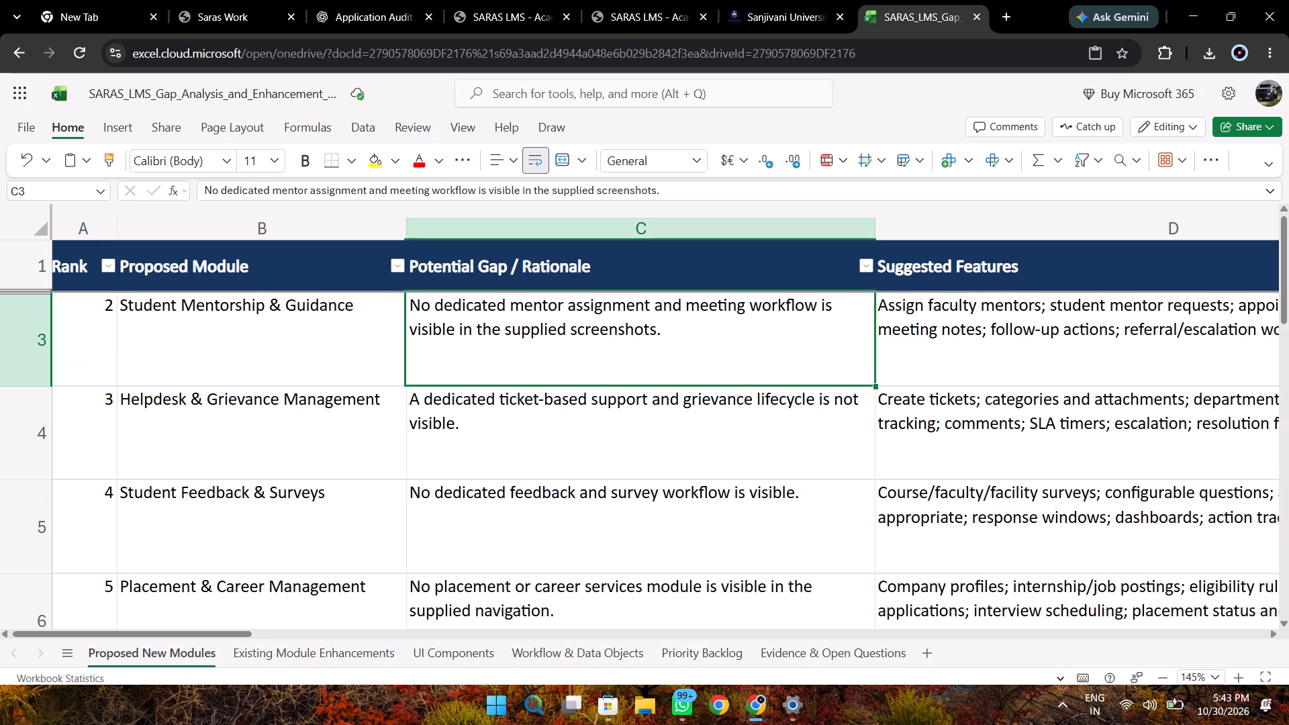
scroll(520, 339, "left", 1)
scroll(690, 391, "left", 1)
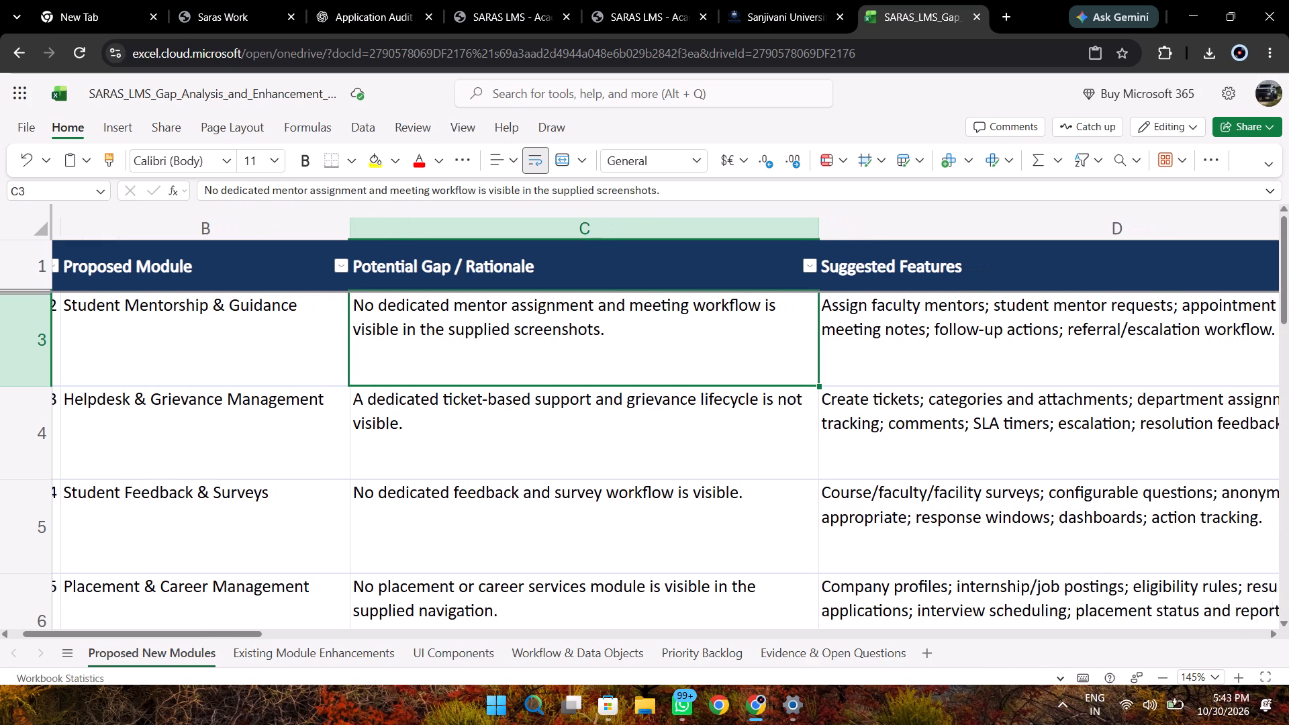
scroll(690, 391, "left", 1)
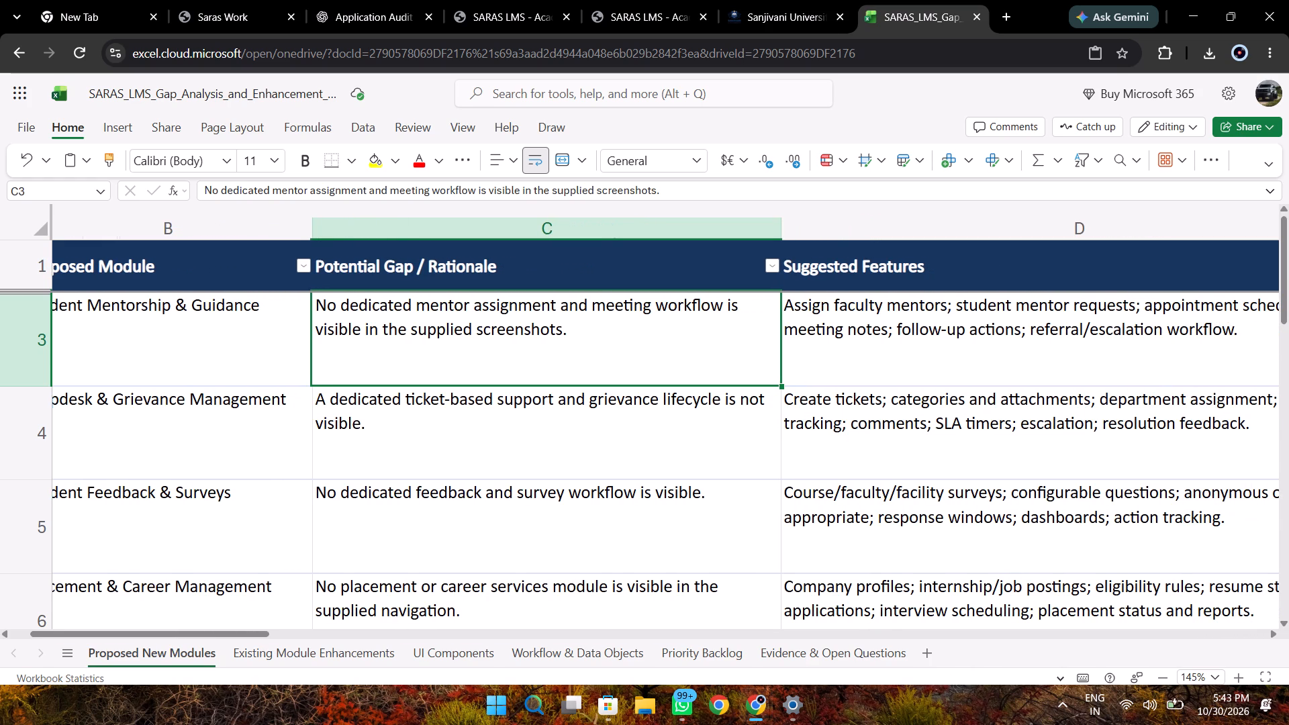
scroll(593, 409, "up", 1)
Delete the Potential Gap / Rationale column from the Proposed New Modules sheet.
left_click(577, 265)
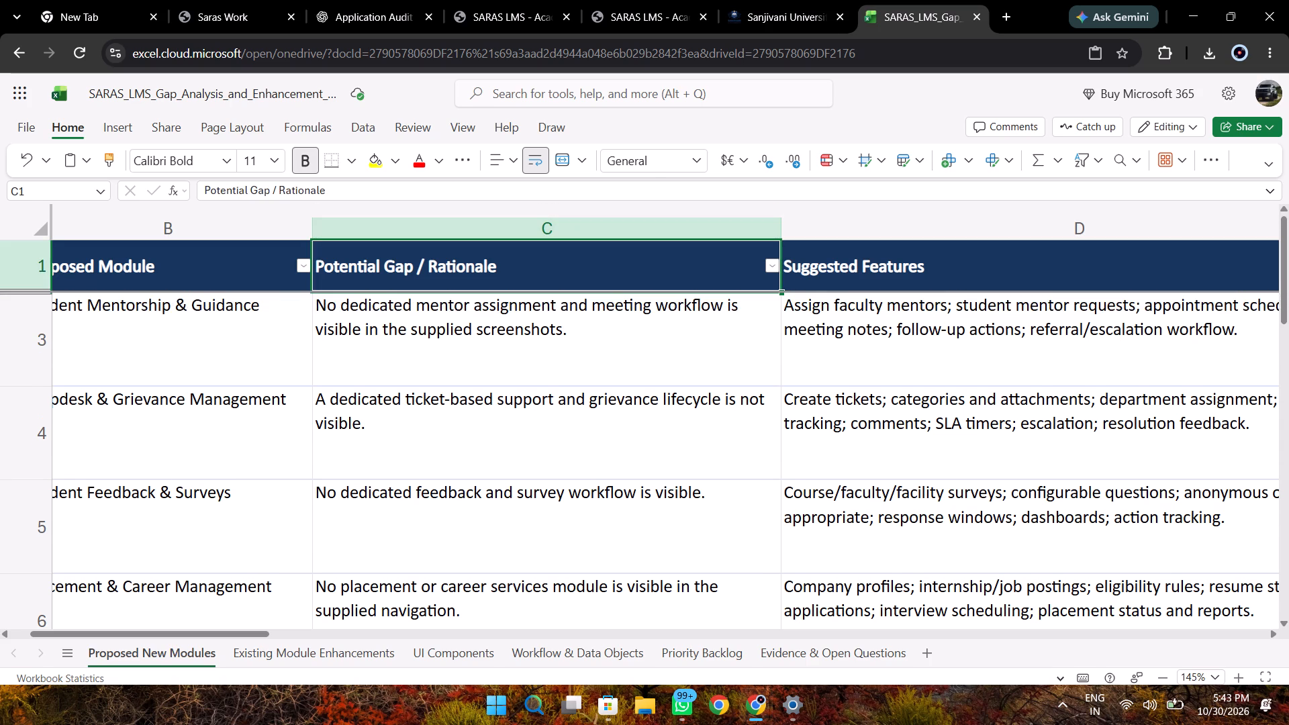
left_click(610, 226)
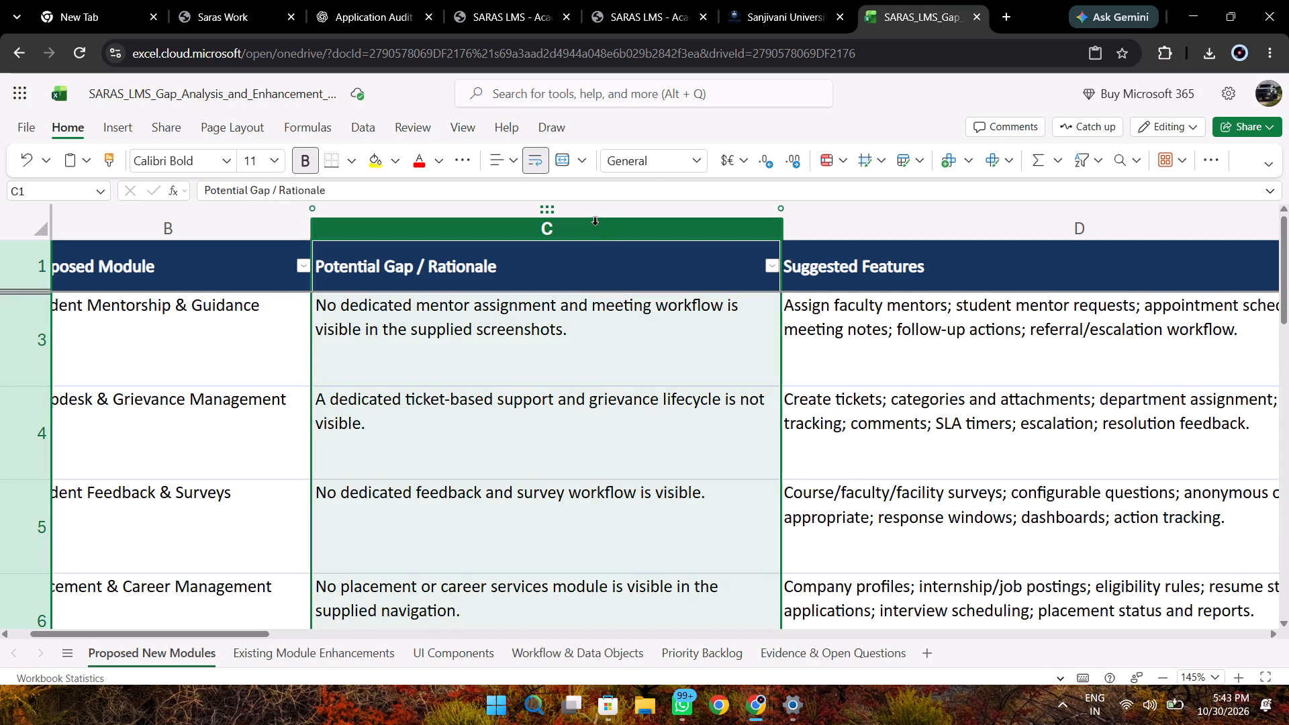
right_click(595, 226)
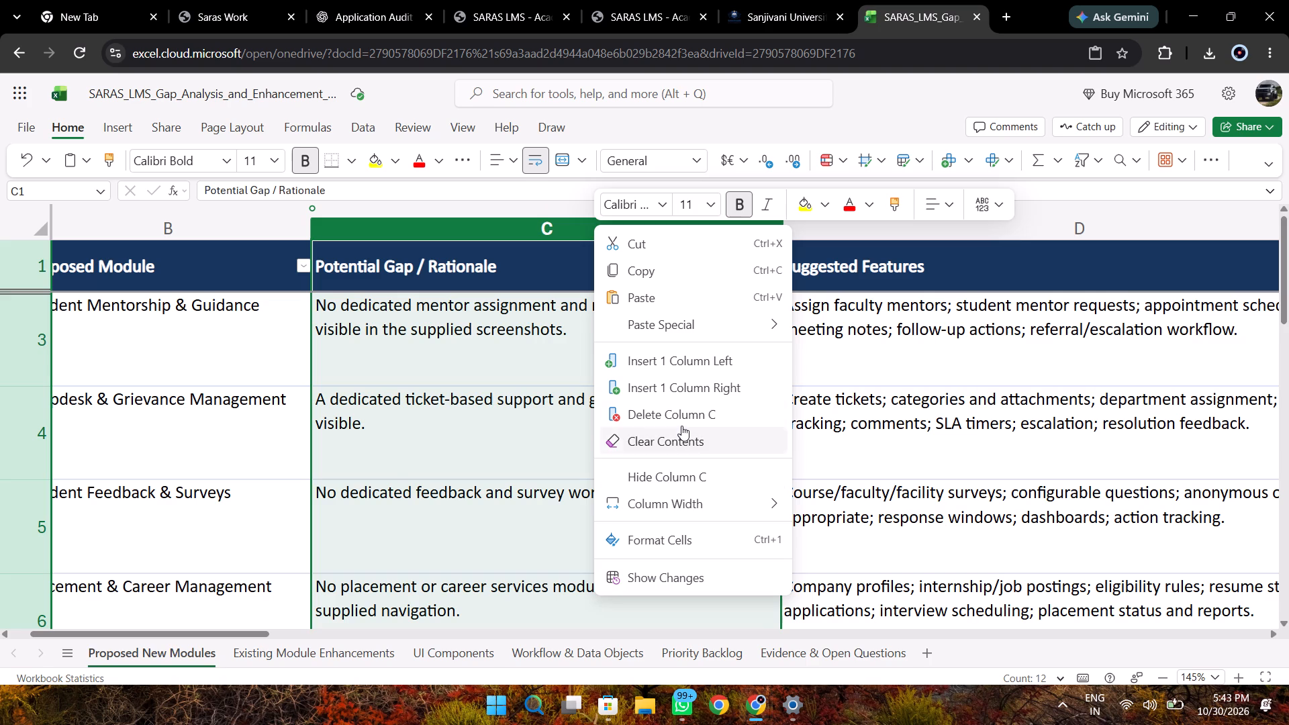
left_click(679, 414)
Check the remaining rows and columns of the Proposed New Modules sheet and switch to the Existing Module Enhancements sheet.
scroll(623, 482, "left", 1)
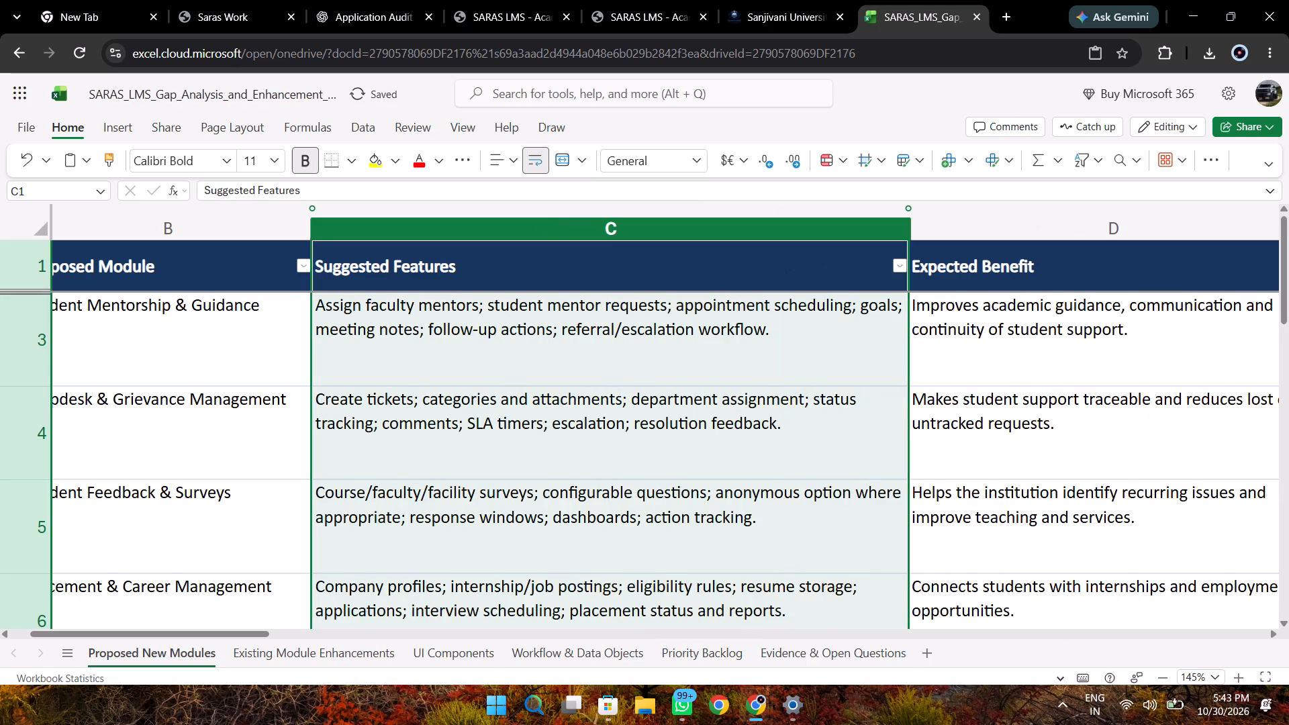
scroll(623, 482, "left", 4)
scroll(623, 482, "down", 2)
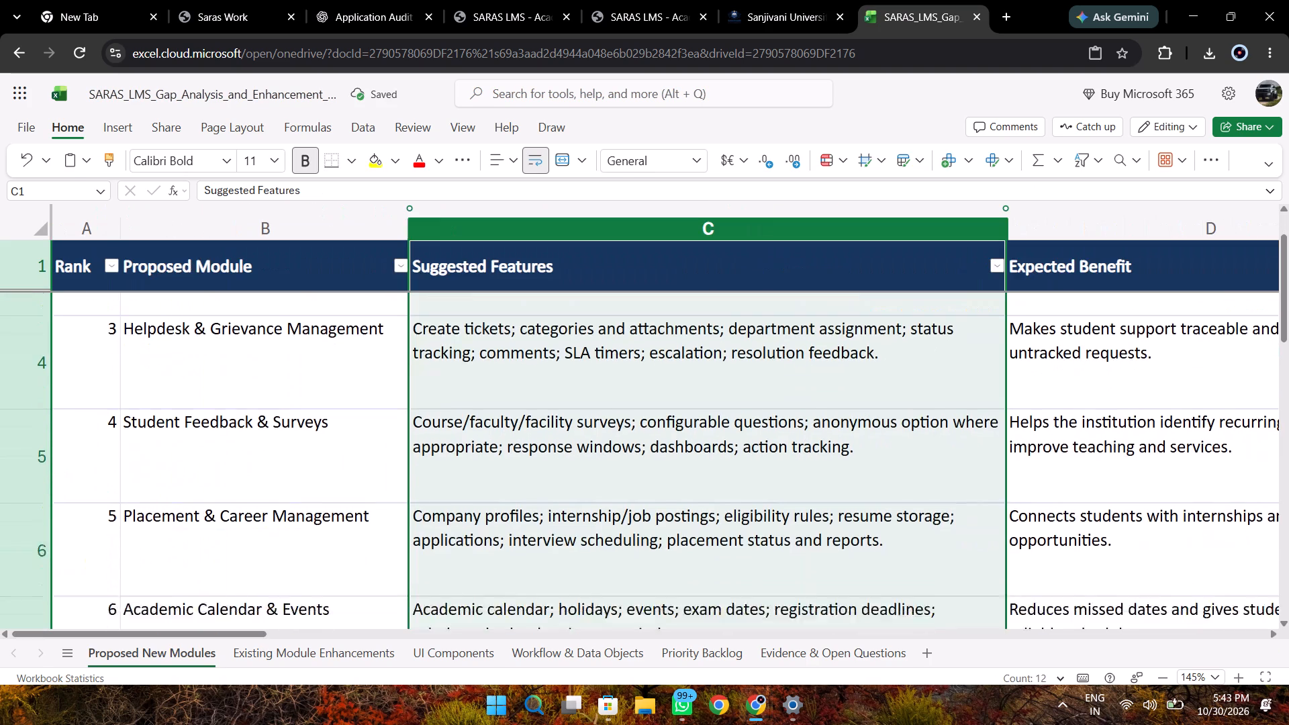
scroll(623, 482, "down", 2)
scroll(623, 482, "up", 2)
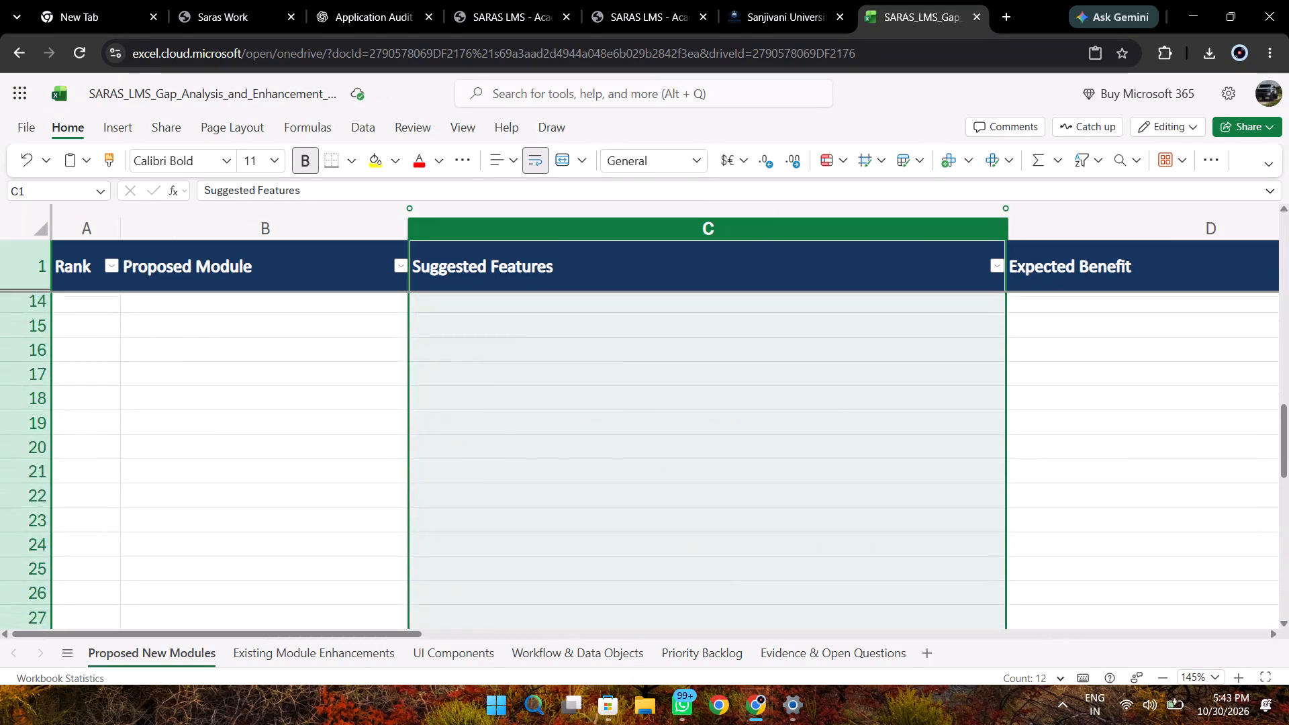
scroll(623, 482, "up", 4)
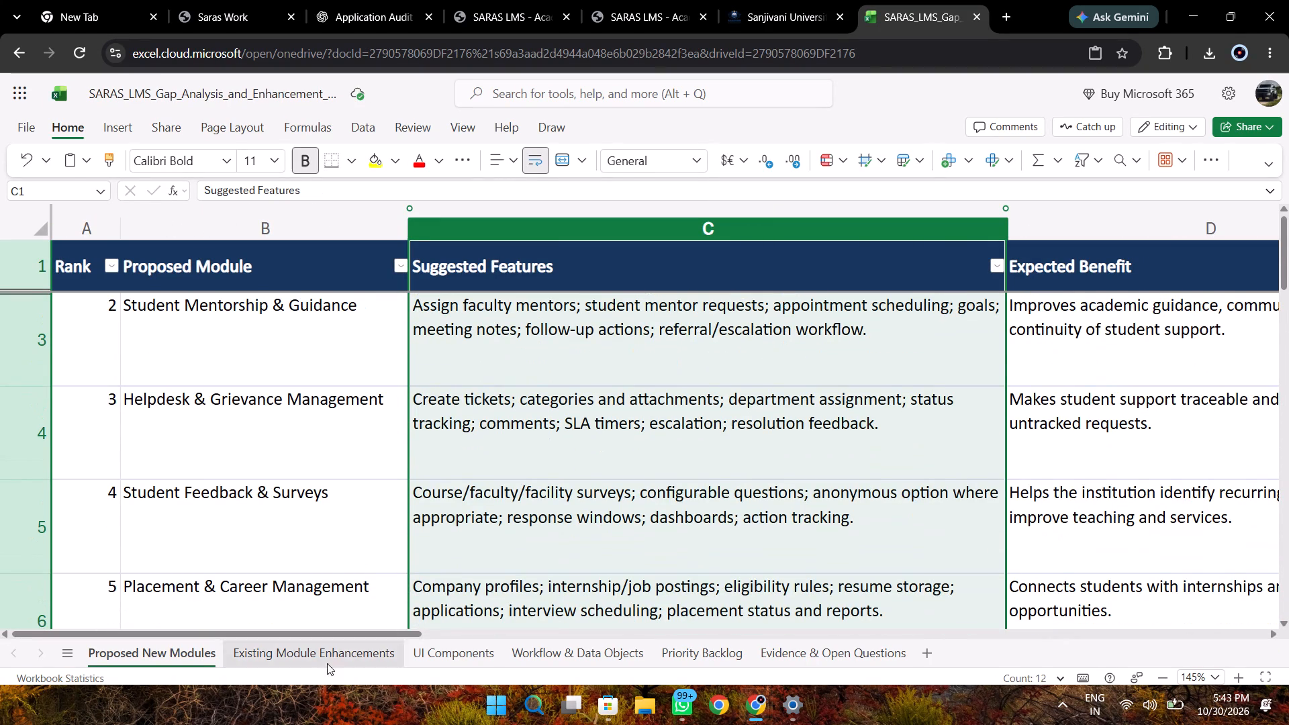
left_click(328, 663)
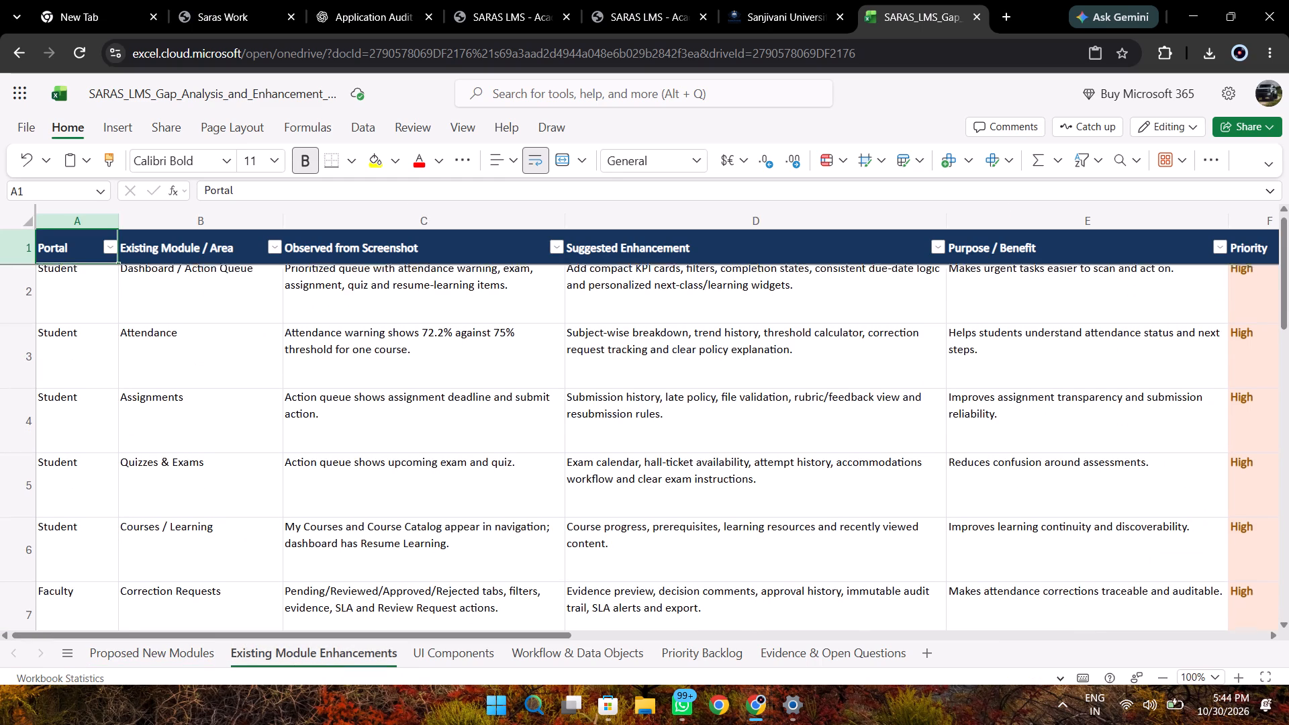
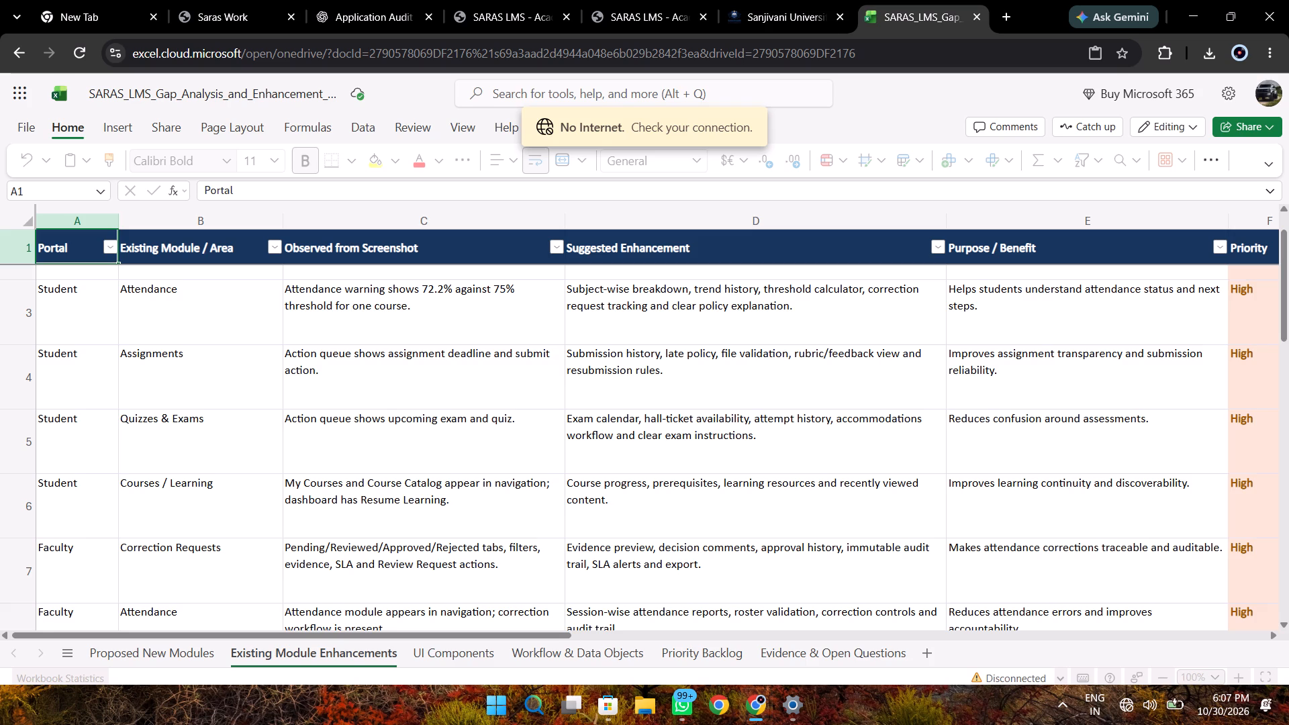
Connect the computer to the Pixel 7 phone hotspot over Wi-Fi and return to the workbook.
left_click(1146, 718)
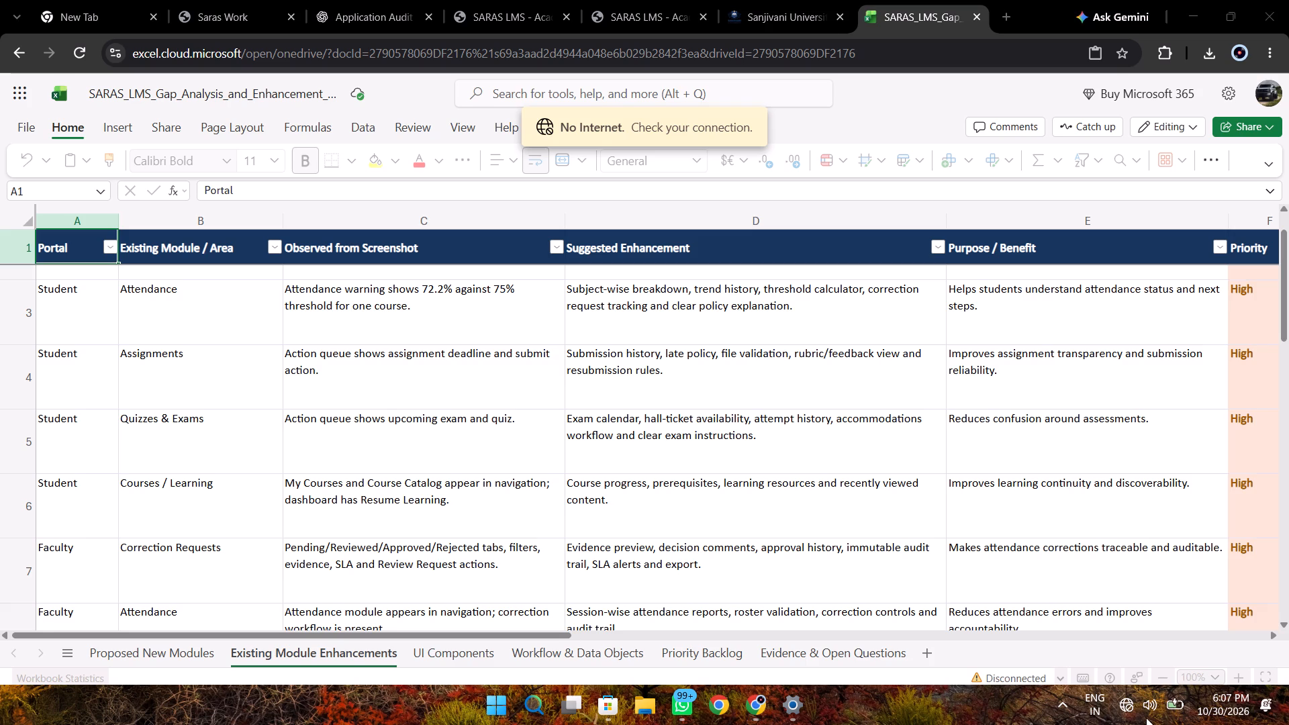
left_click(1066, 386)
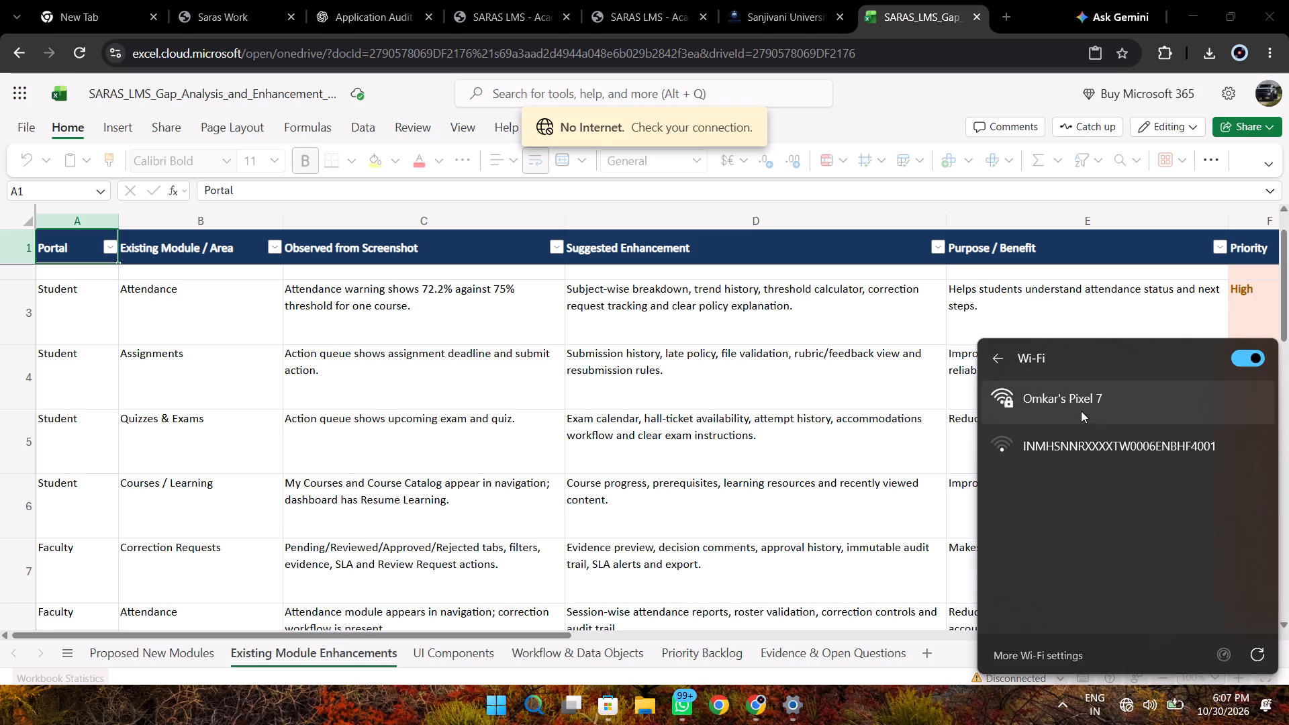
left_click(1080, 409)
left_click(1150, 476)
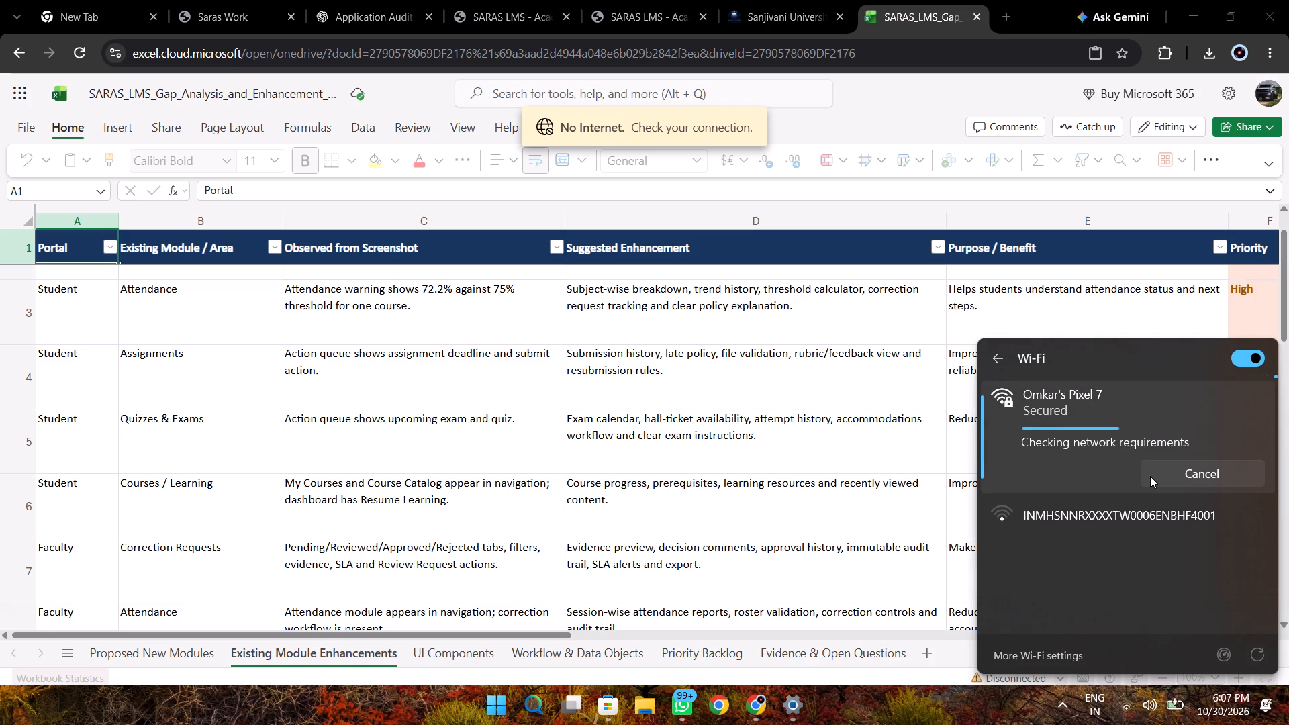
left_click(958, 473)
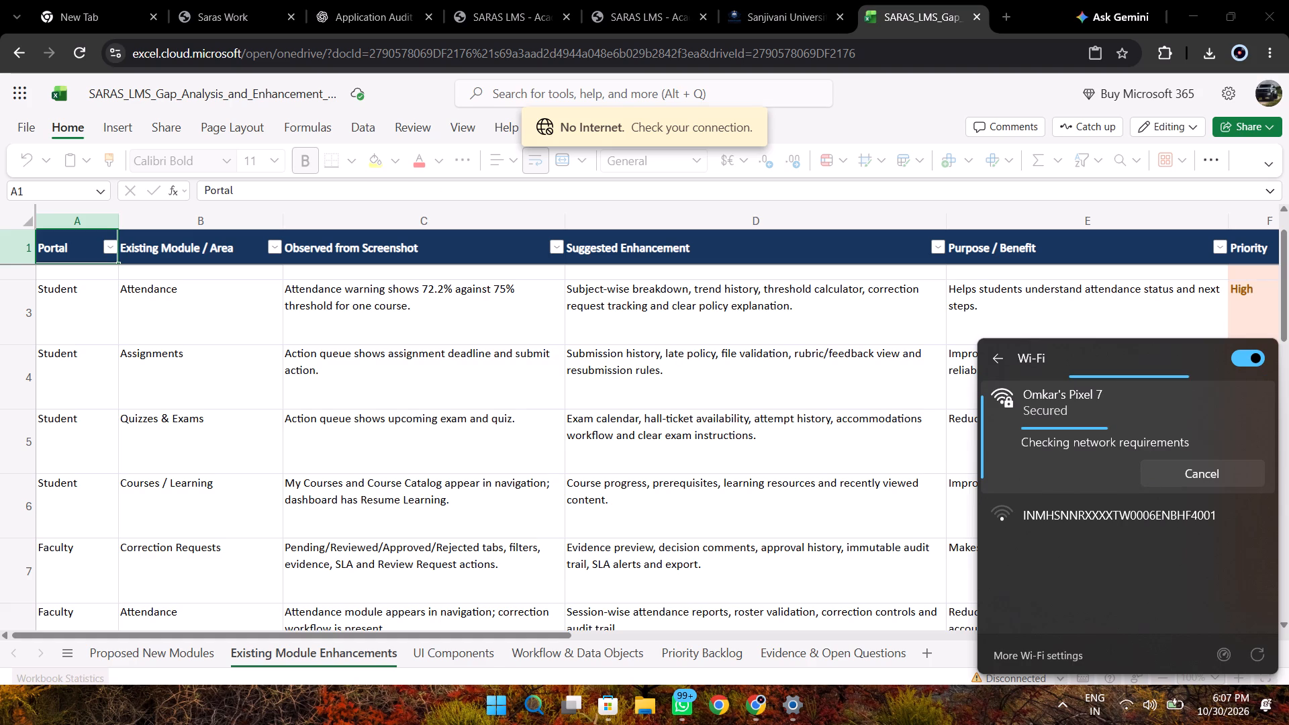
Examine the Student and Faculty rows of the Existing Module Enhancements sheet, from the Dashboard / Action Queue entry onward.
left_click(820, 397)
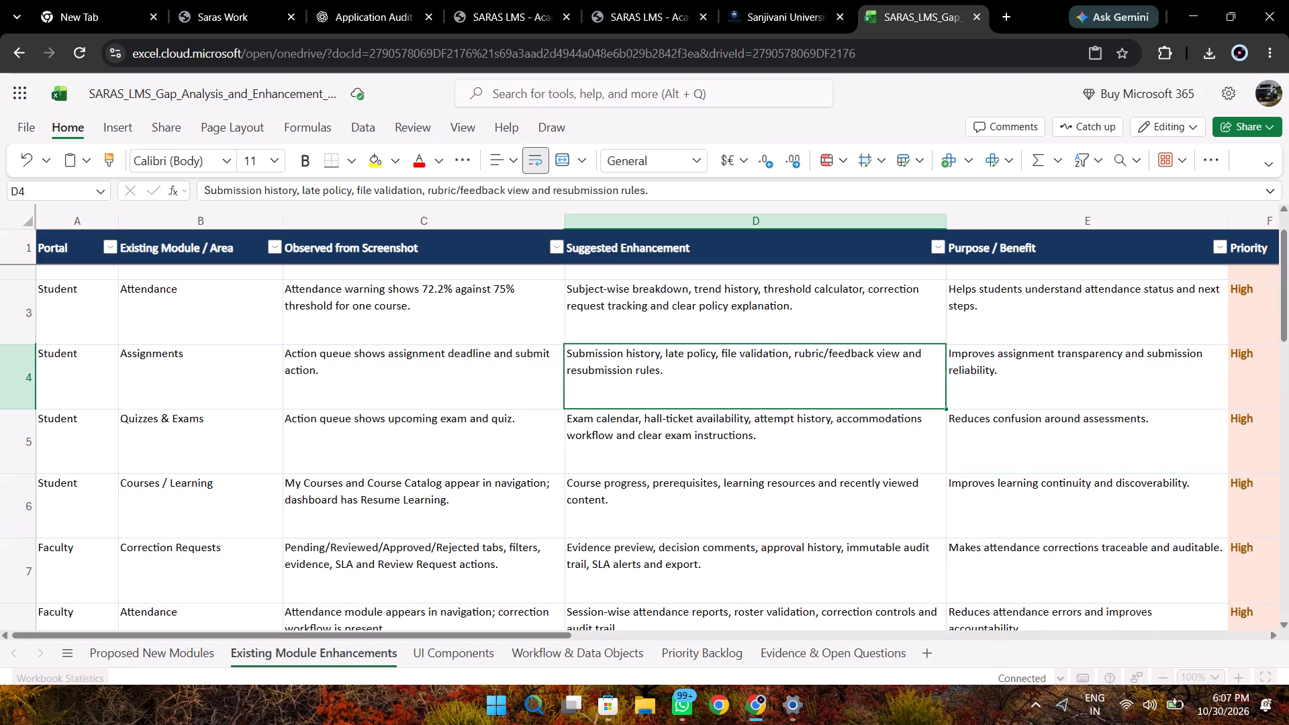
left_click(692, 271)
scroll(694, 354, "up", 3)
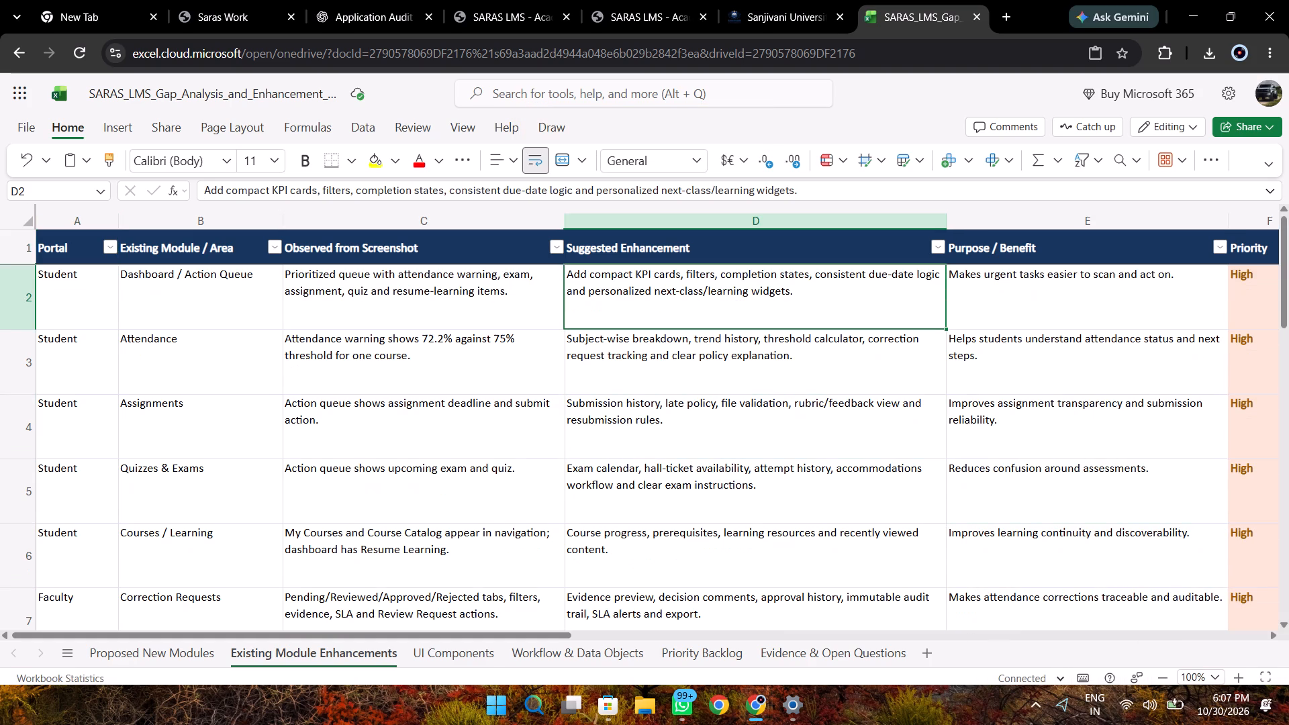
scroll(389, 510, "right", 1)
scroll(121, 403, "right", 1)
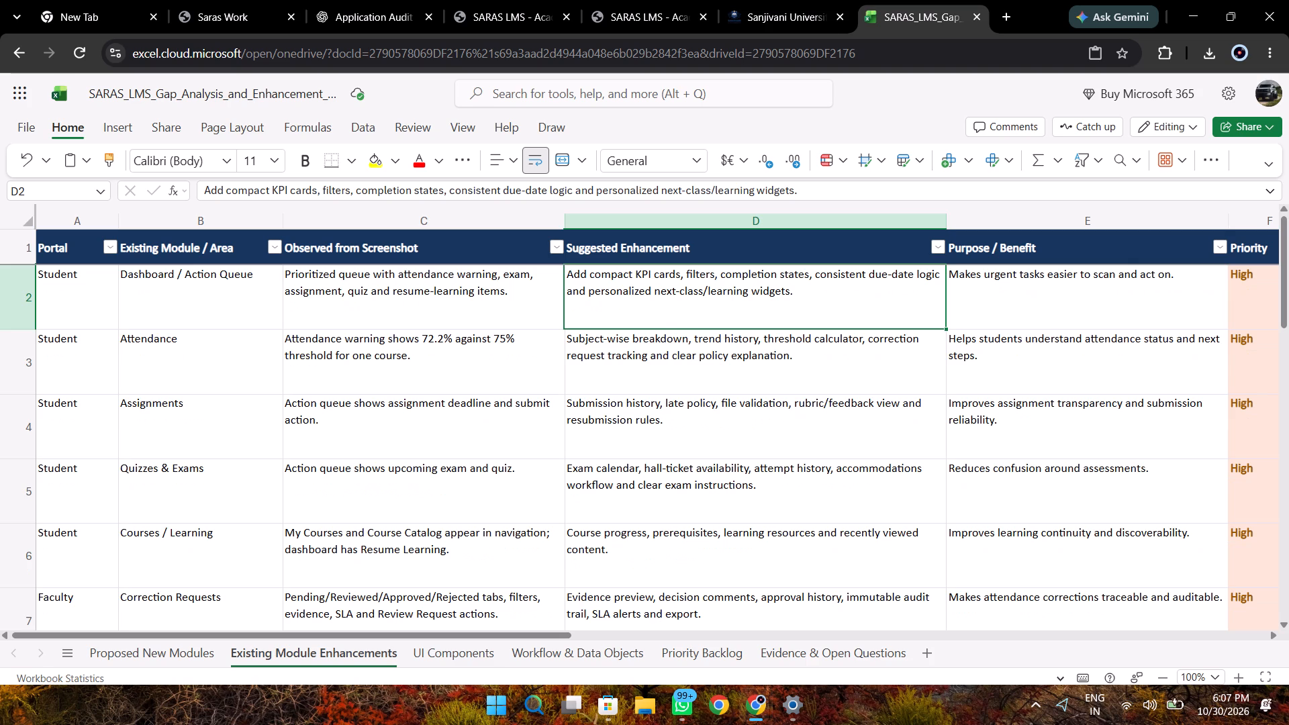
scroll(86, 388, "up", 1)
scroll(86, 388, "right", 1)
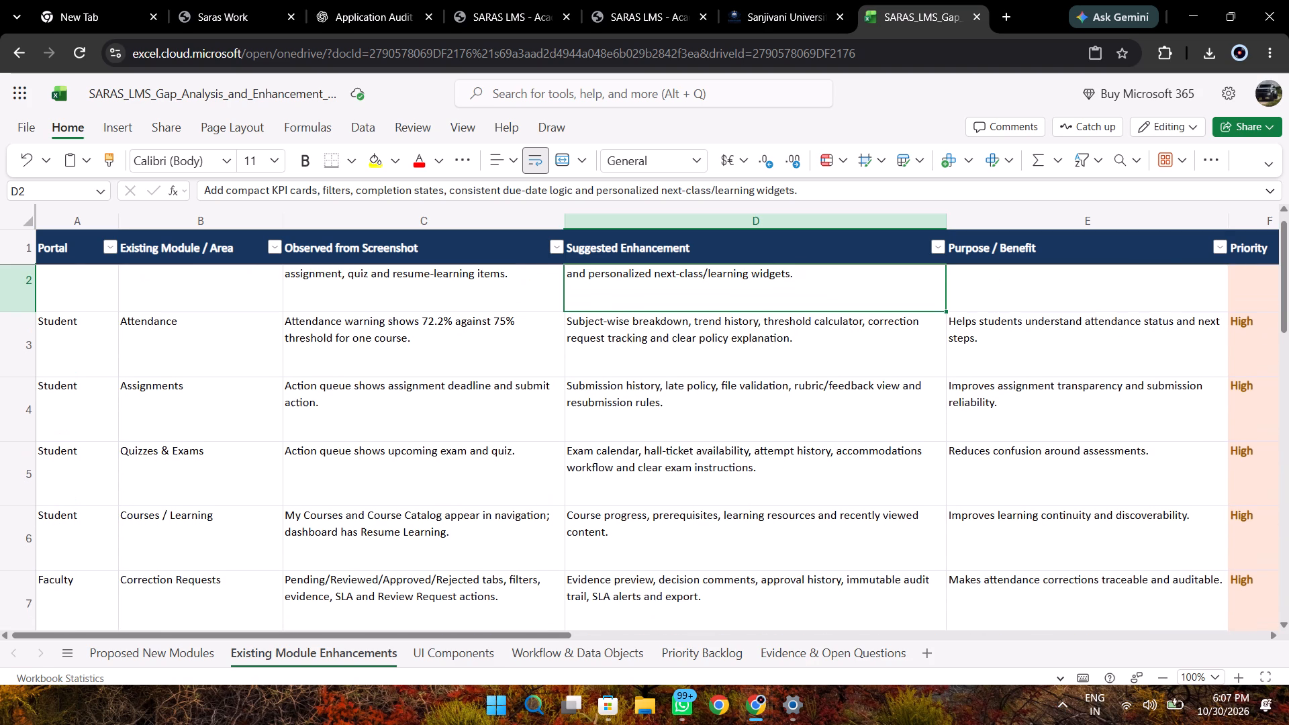
left_click(88, 320)
left_click(99, 369)
scroll(99, 369, "down", 1)
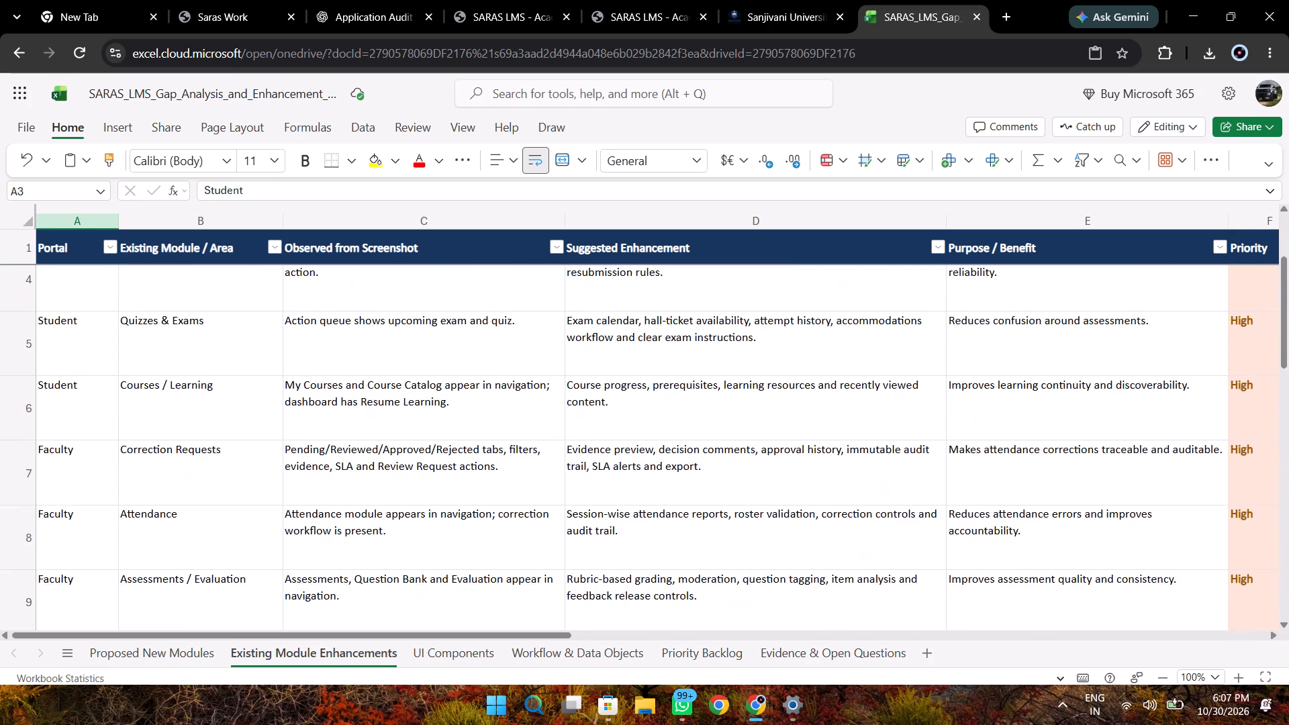
Review the Faculty and Admin rows of the Existing Module Enhancements sheet, then return to the Proposed New Modules sheet.
scroll(99, 369, "down", 3)
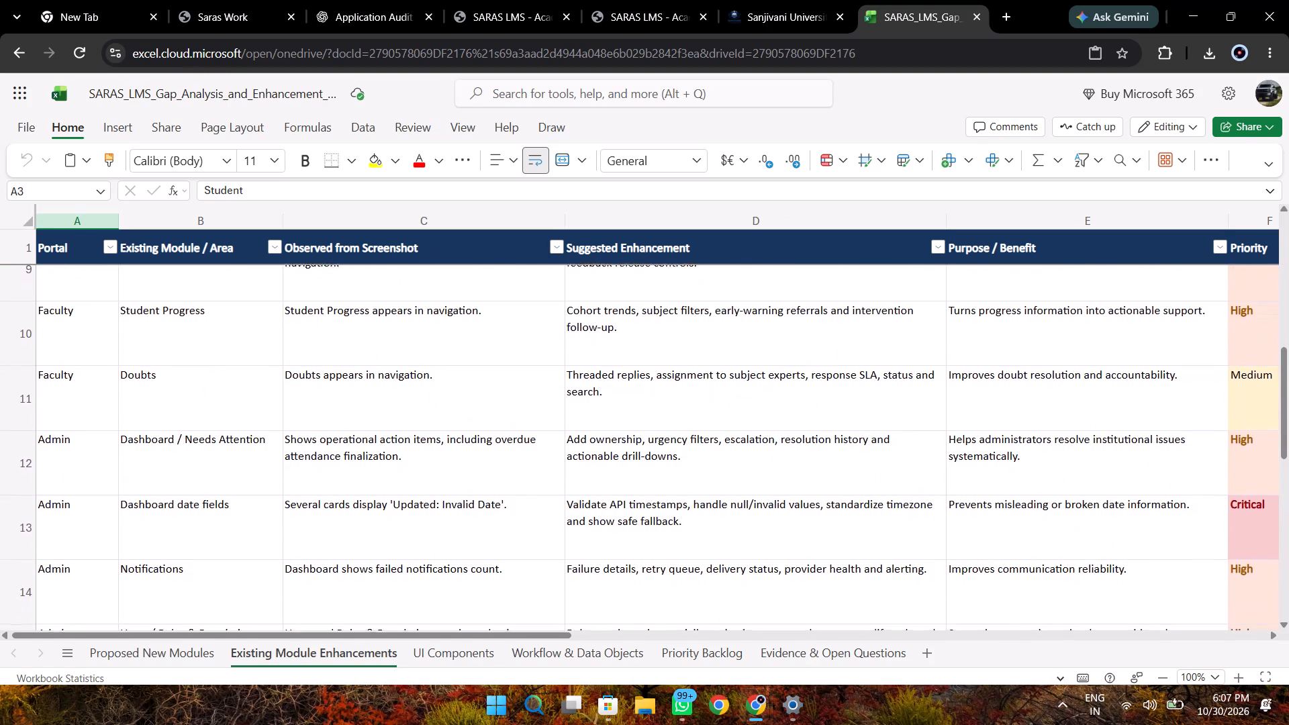
left_click(136, 475)
left_click(159, 530)
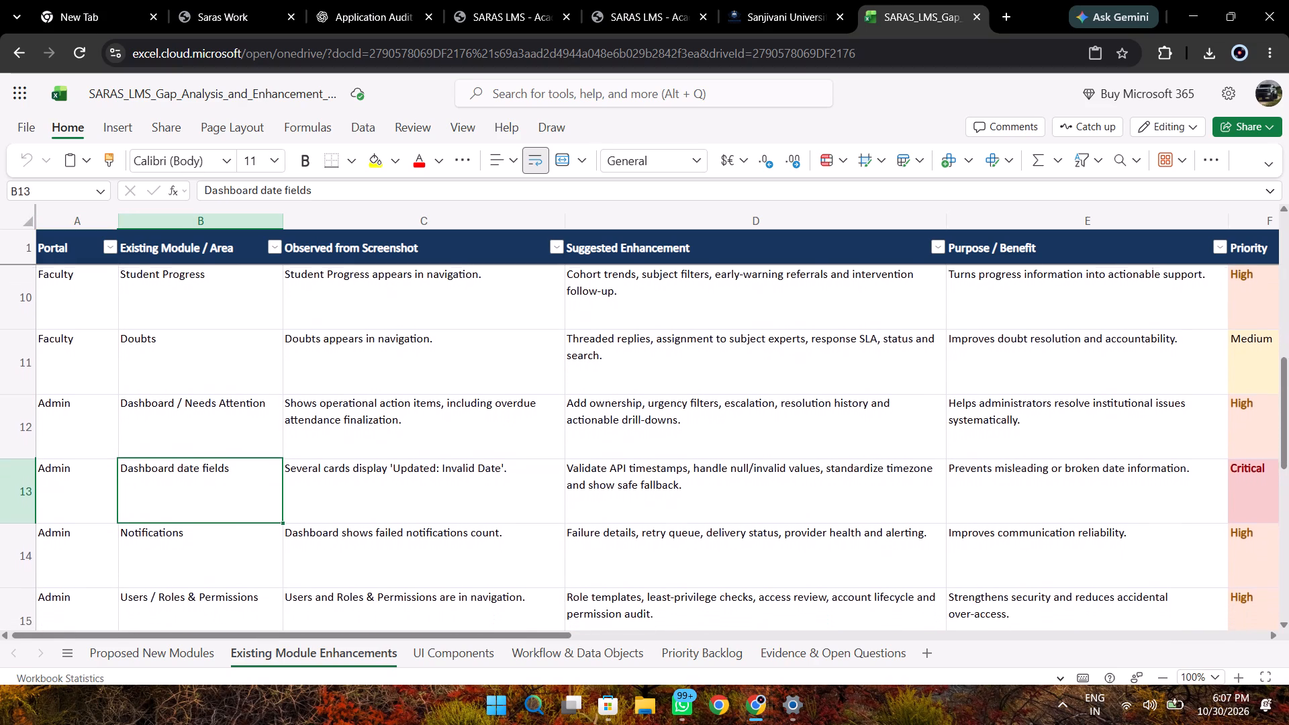
left_click(187, 657)
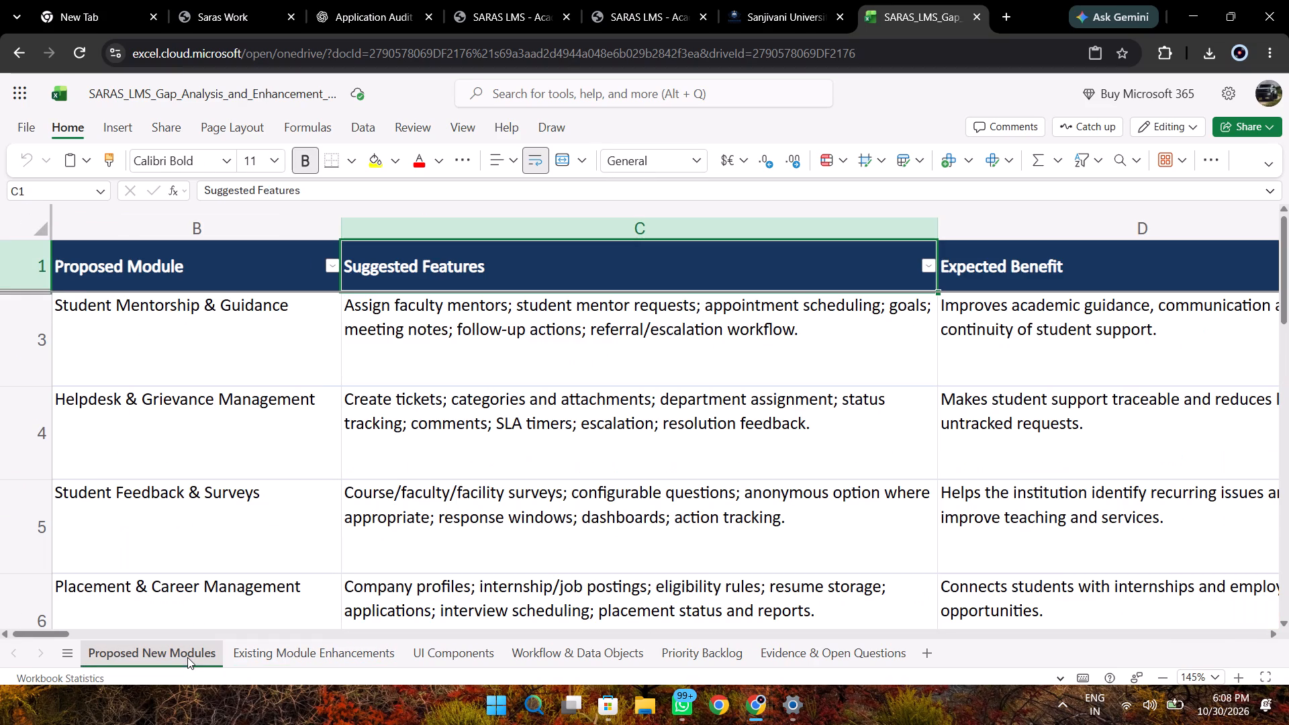
Open the UI Components sheet and read the current evidence and recommended changes for its upper rows, down to Search field.
left_click(417, 650)
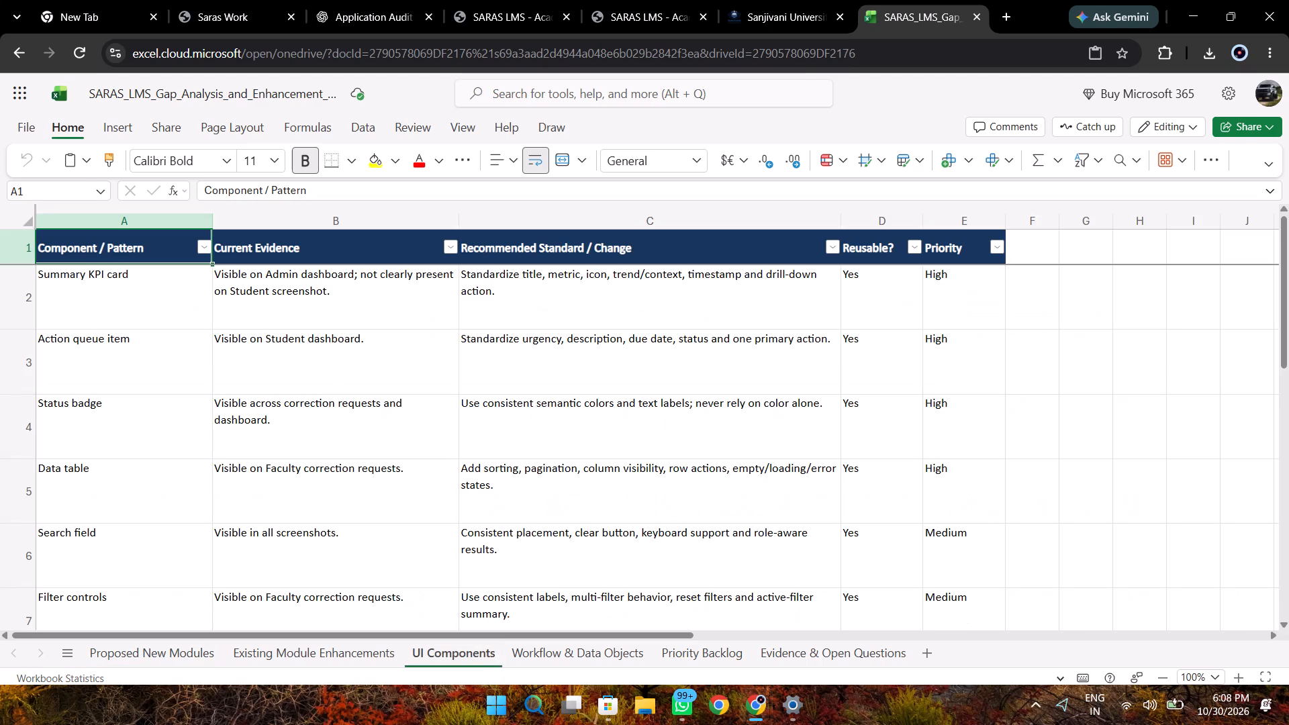
scroll(371, 517, "right", 1)
scroll(355, 362, "up", 1)
left_click(311, 297)
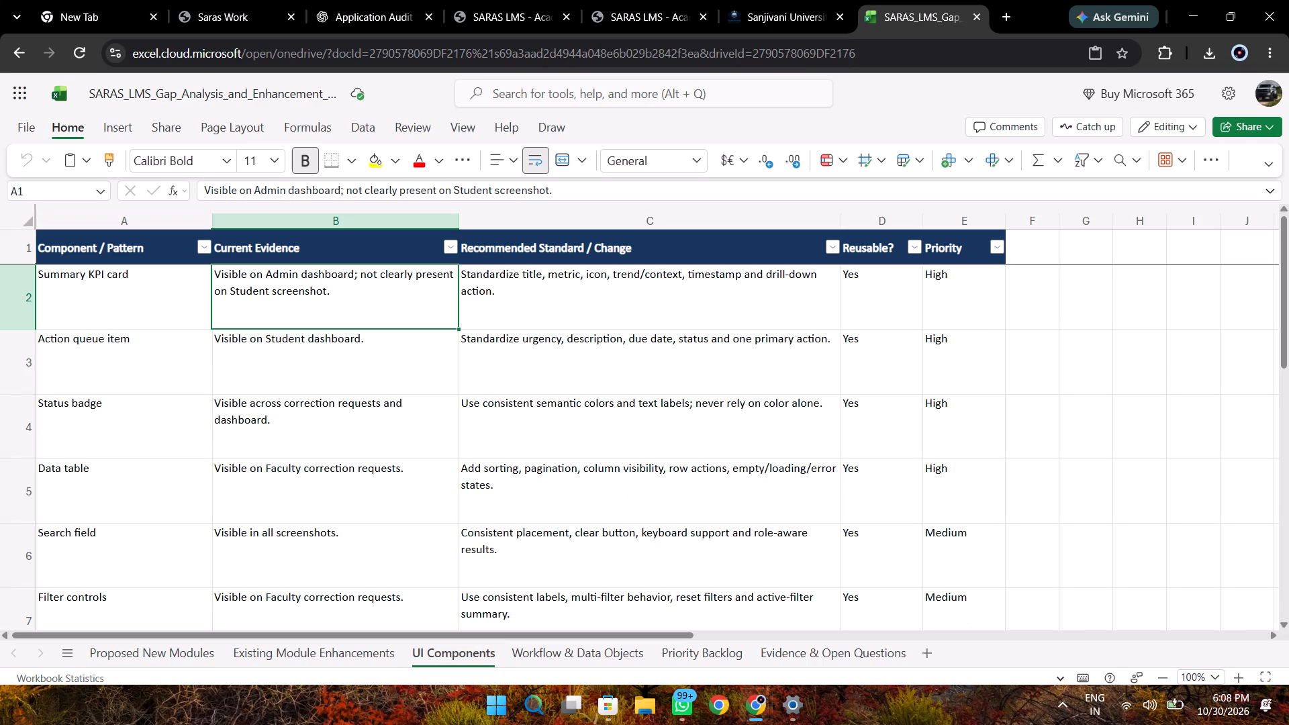
left_click(267, 363)
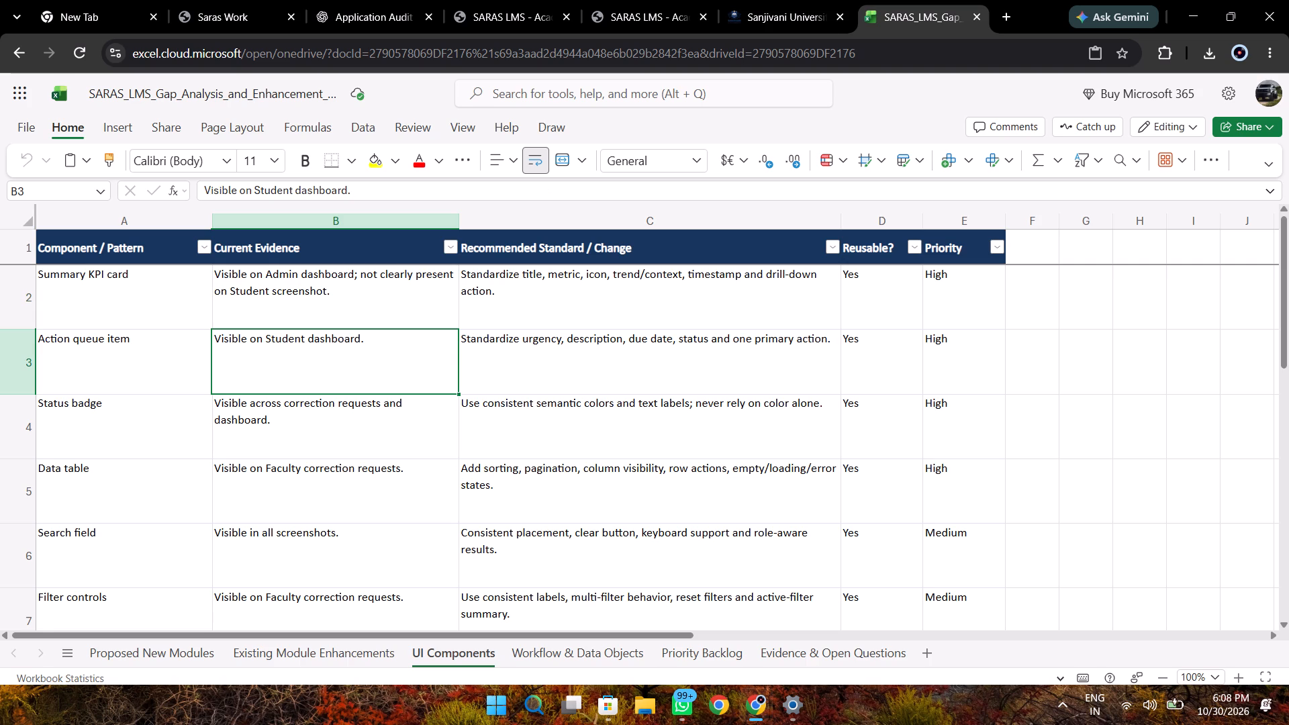
left_click(296, 418)
scroll(296, 418, "down", 1)
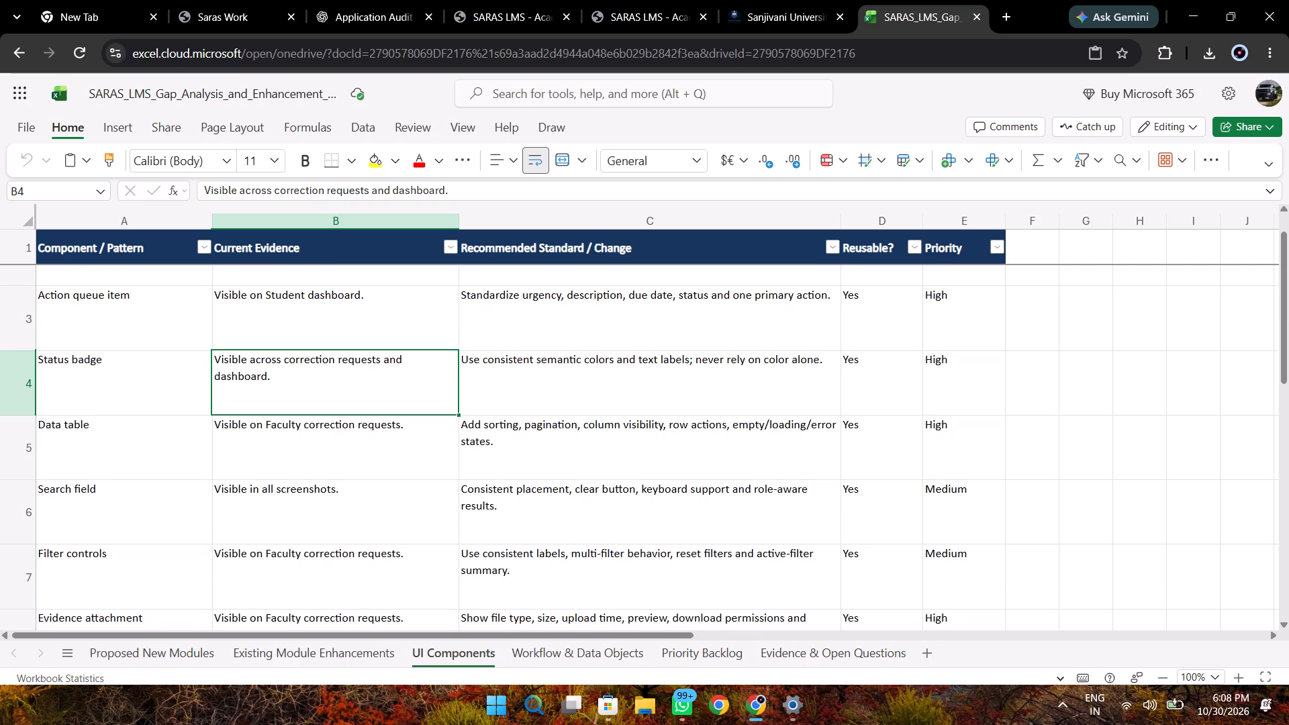
left_click(185, 438)
left_click(285, 467)
scroll(285, 467, "down", 1)
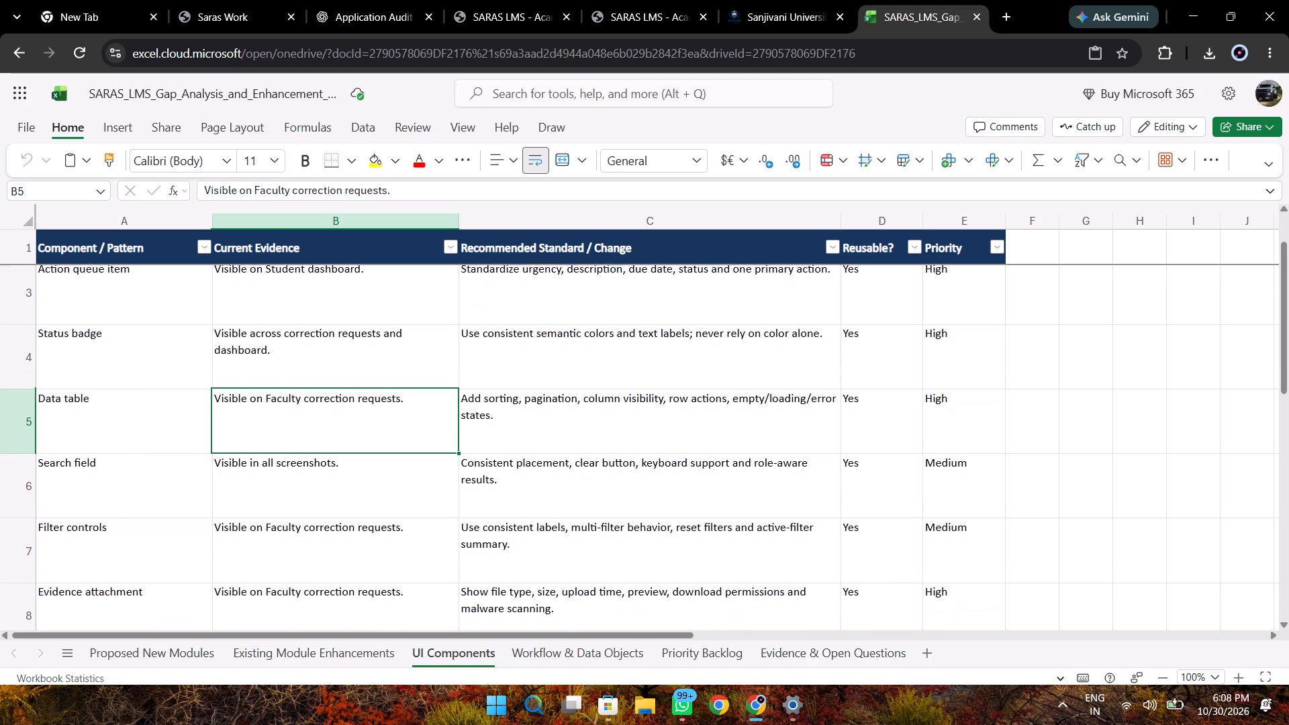
scroll(285, 467, "down", 2)
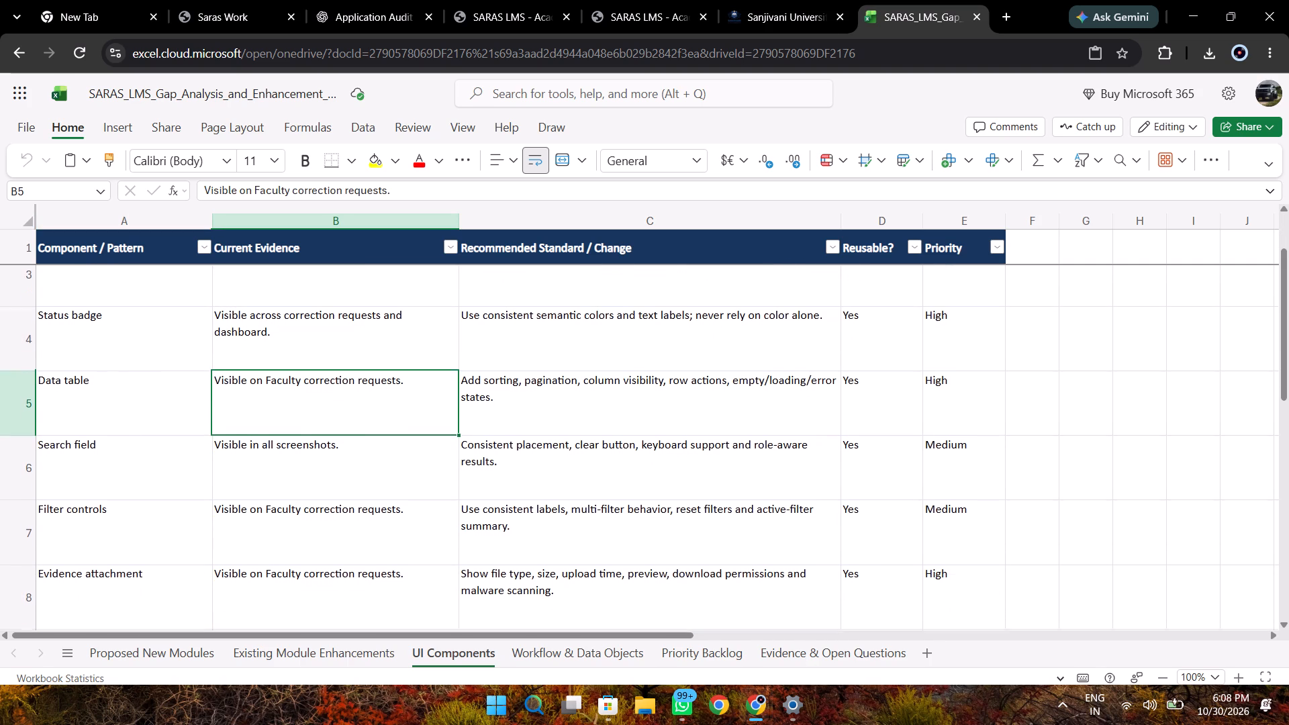
scroll(285, 467, "down", 1)
left_click(473, 403)
left_click(505, 466)
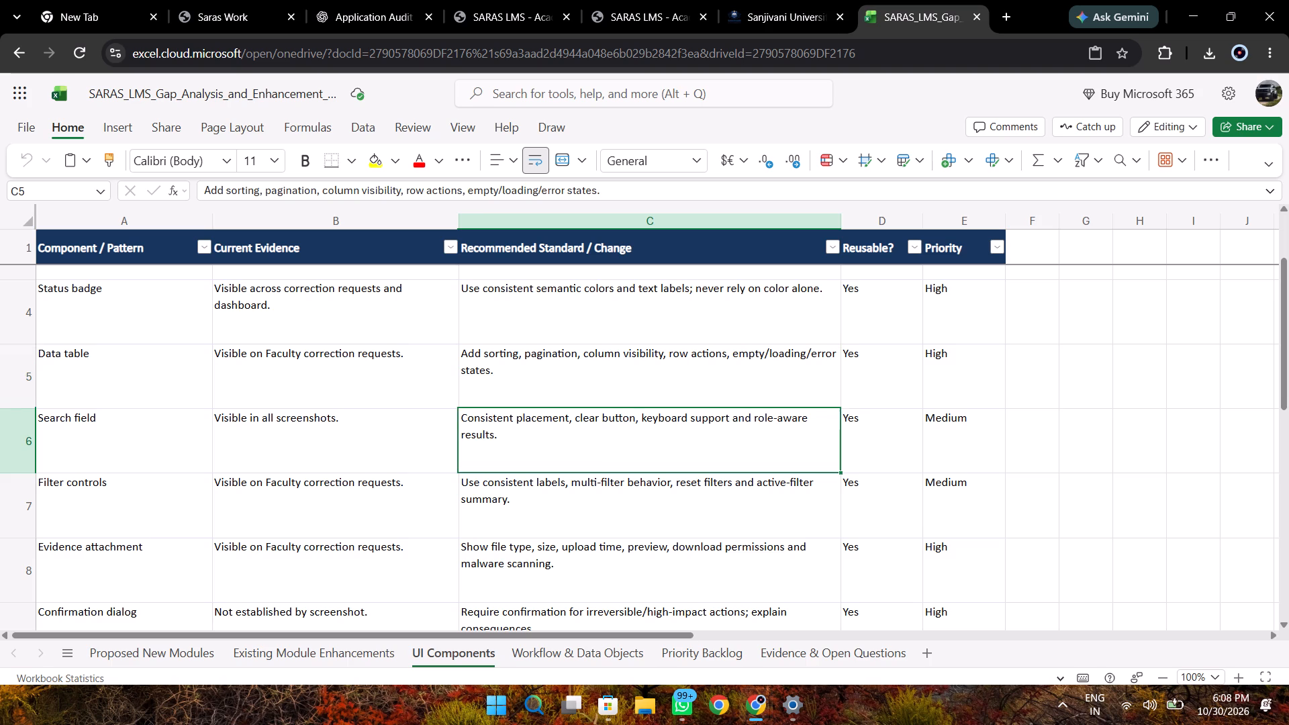
Examine the remaining UI Components rows, including Loading / empty / error states and Navigation sidebar, to the end of the table.
scroll(505, 466, "up", 3)
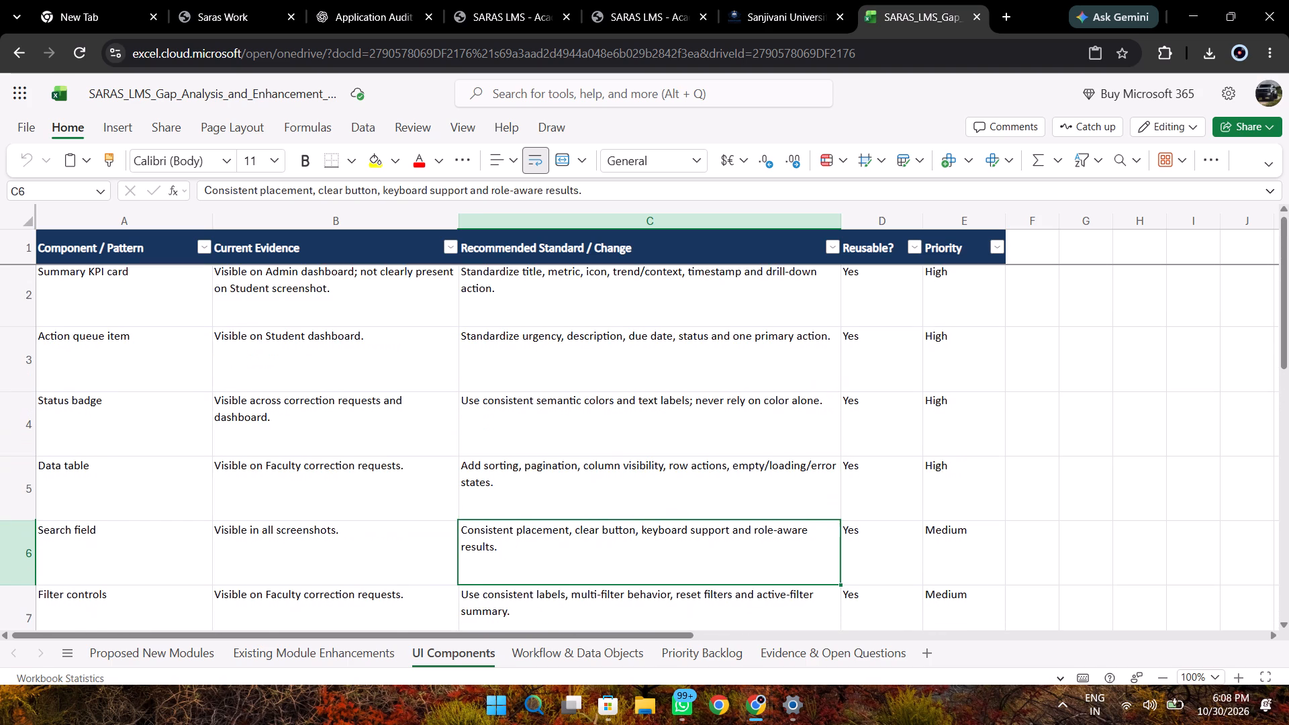
scroll(505, 466, "down", 2)
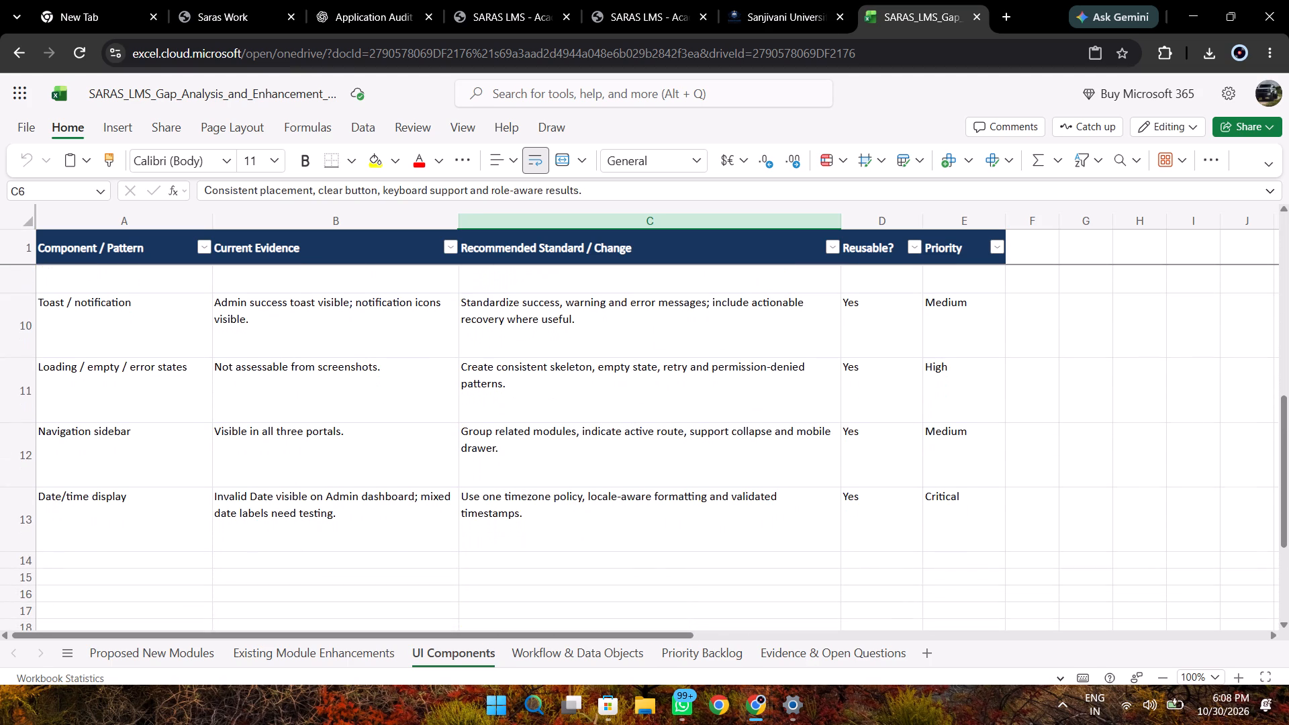
scroll(505, 466, "down", 1)
left_click(381, 384)
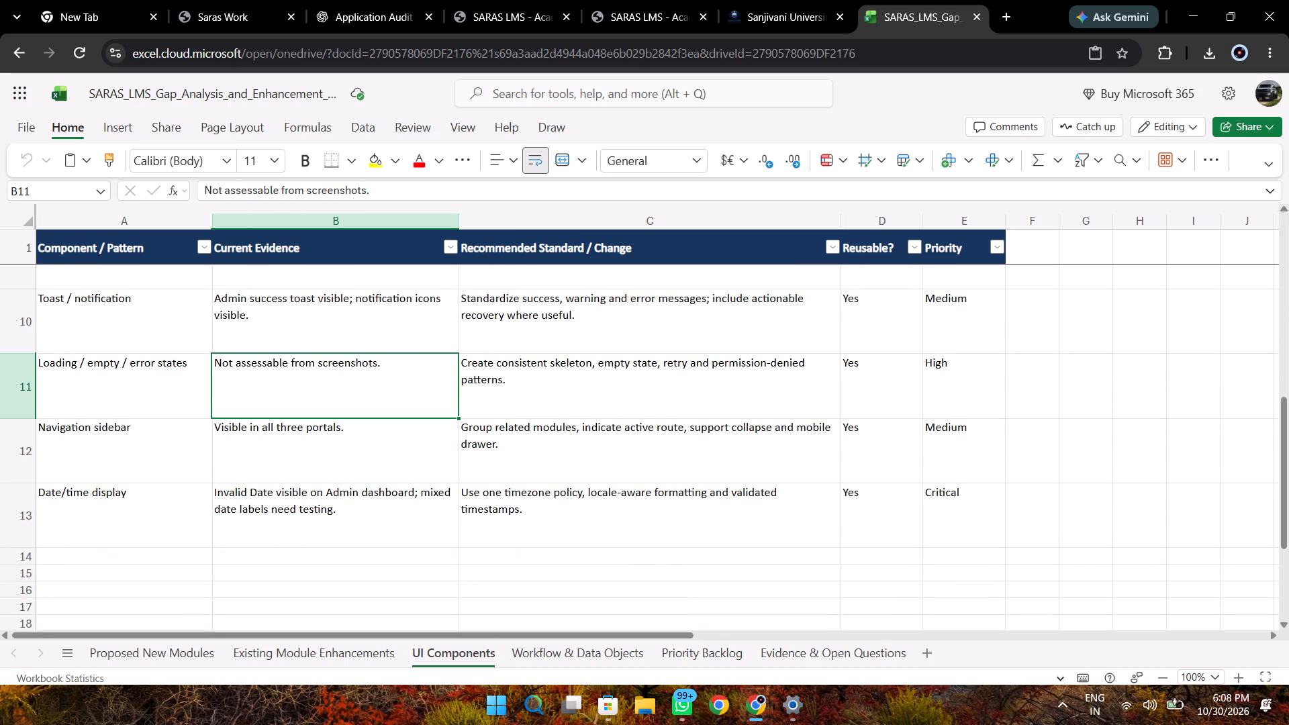
left_click(169, 411)
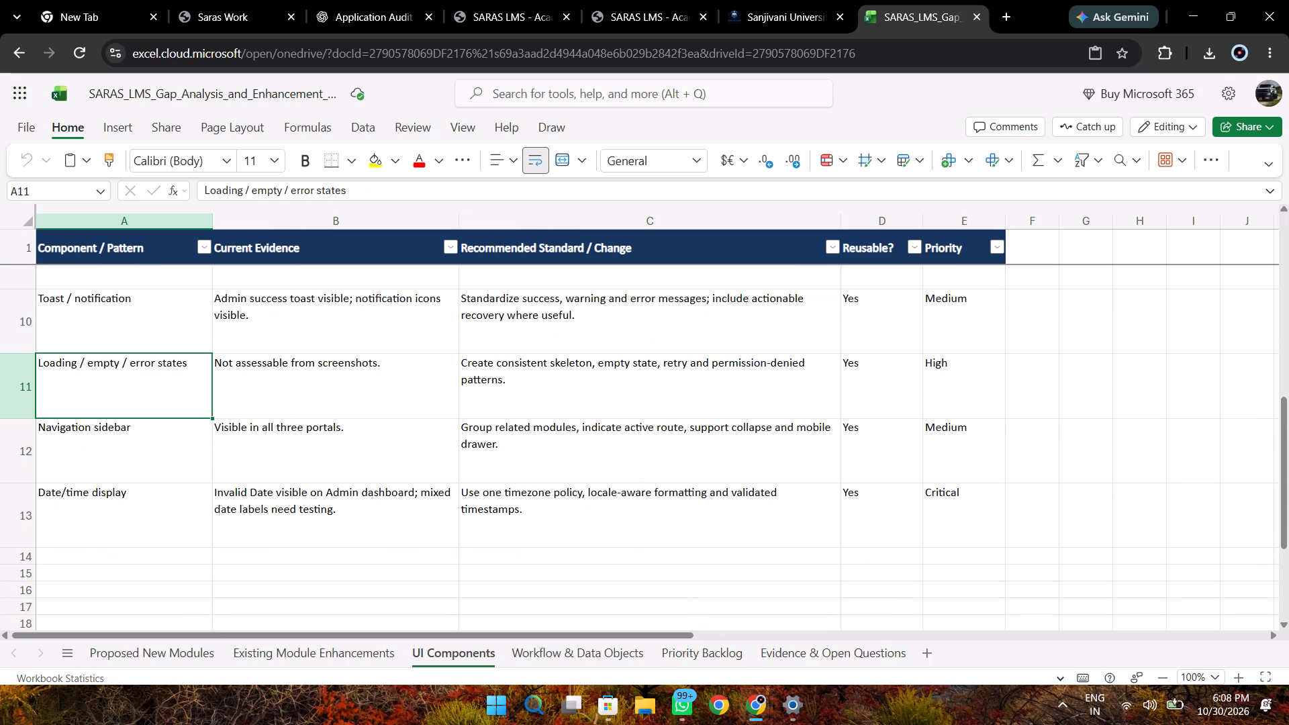
left_click(272, 409)
left_click(502, 392)
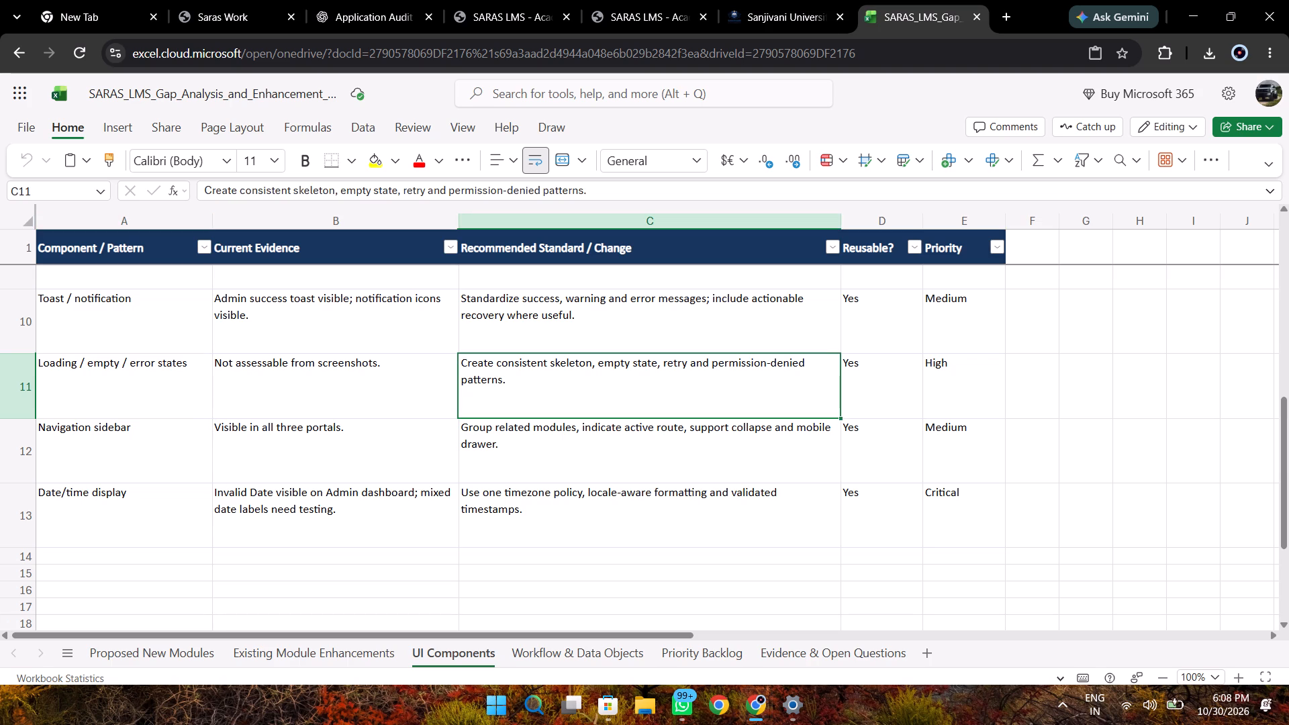
scroll(304, 458, "down", 2)
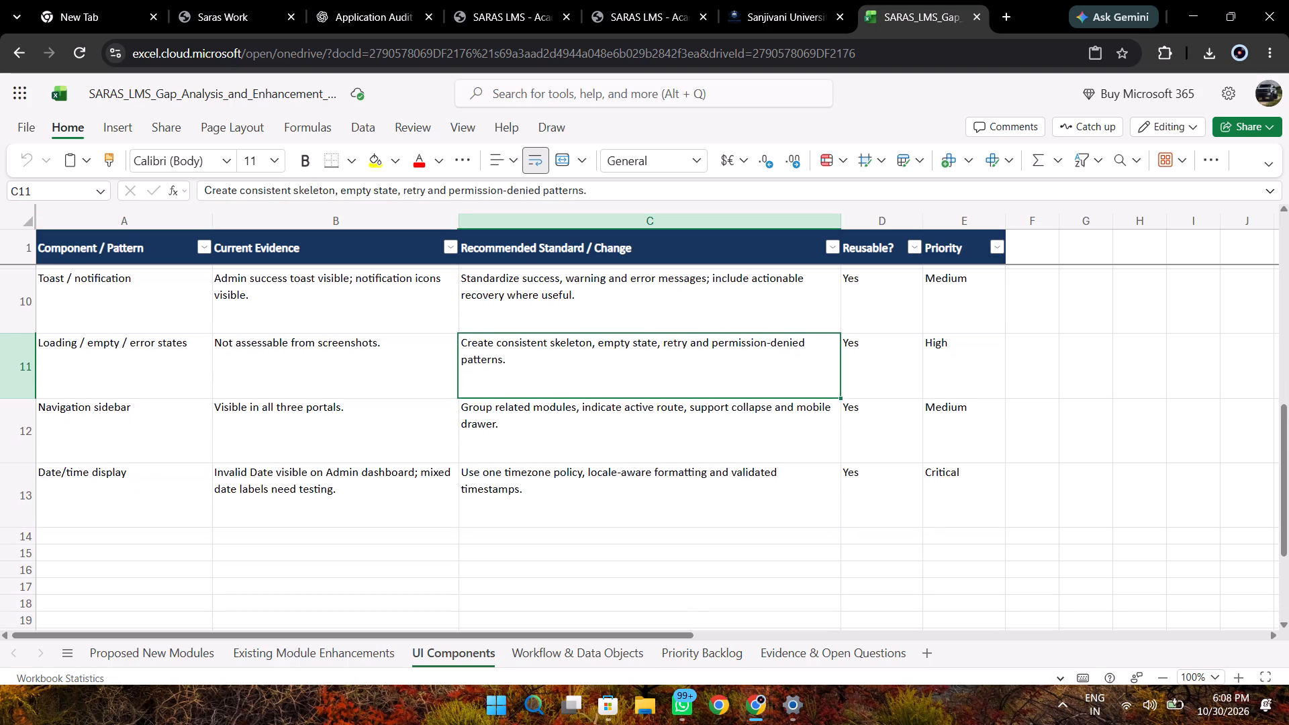
scroll(304, 458, "down", 1)
left_click(519, 403)
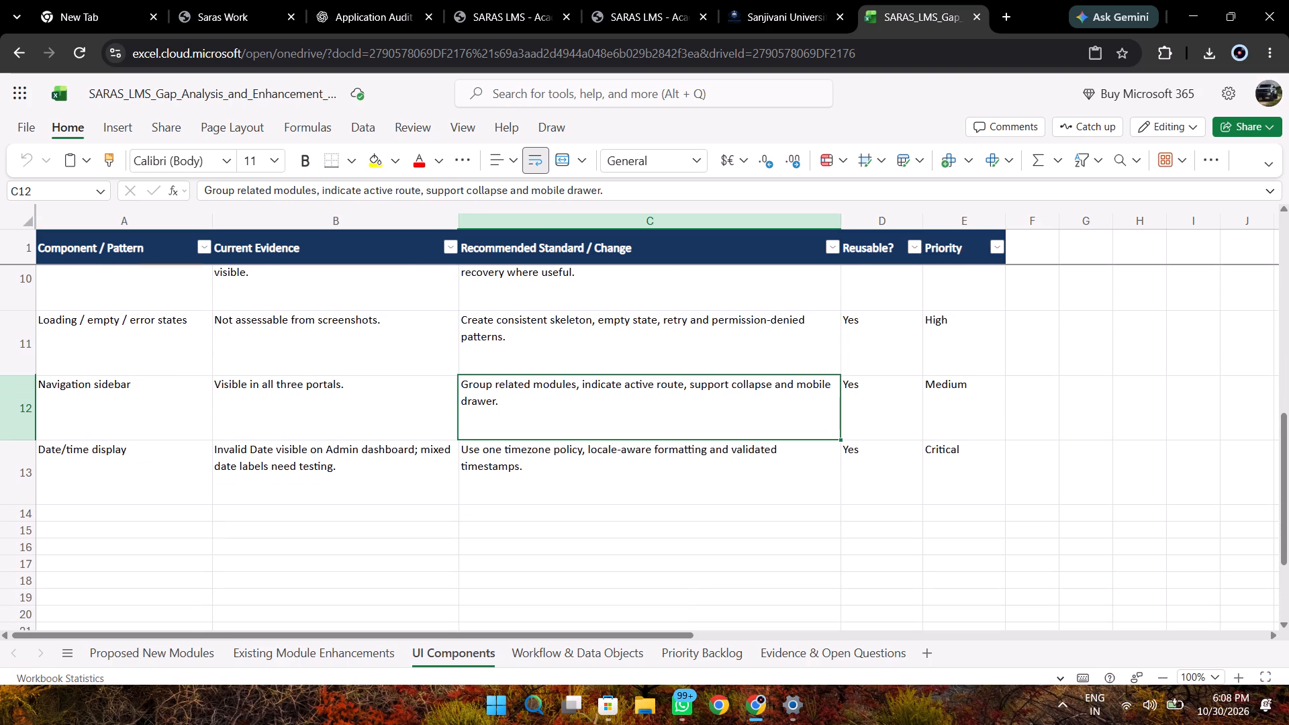
scroll(519, 403, "down", 1)
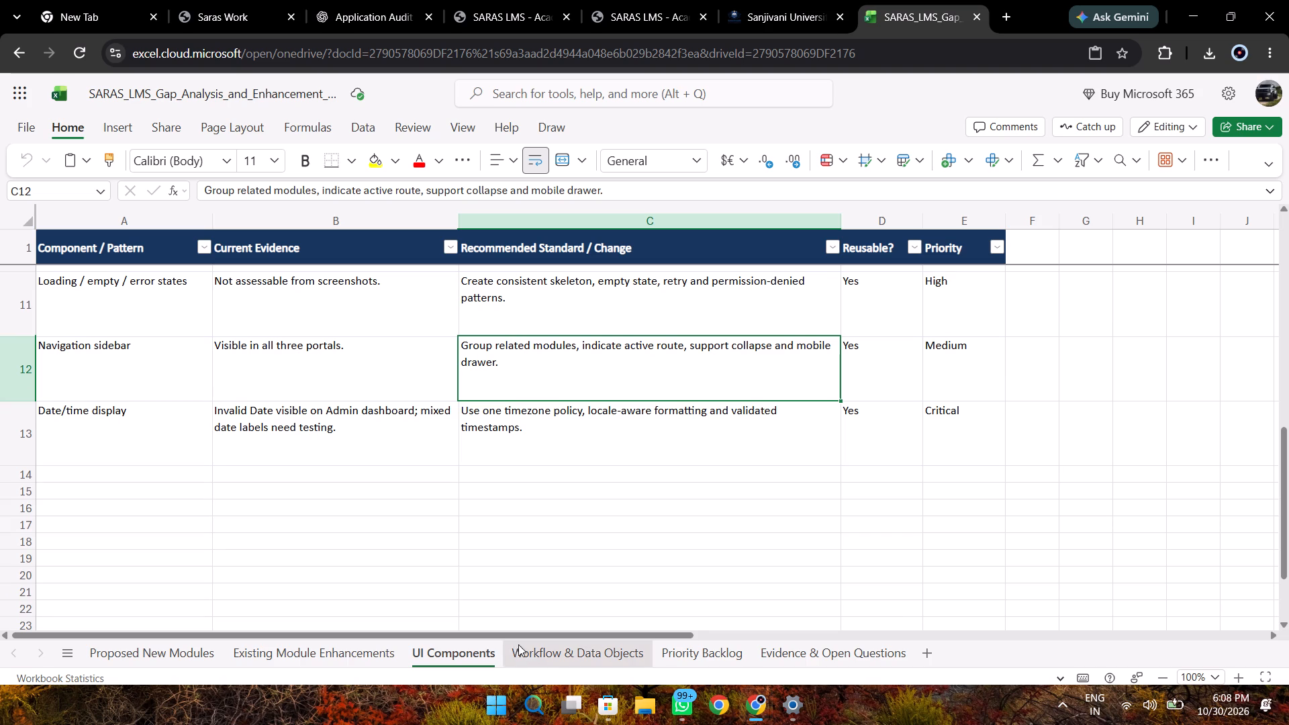
Look through the Priority Backlog and Evidence & Open Questions sheets to see what they contain.
left_click(694, 657)
scroll(540, 563, "right", 1)
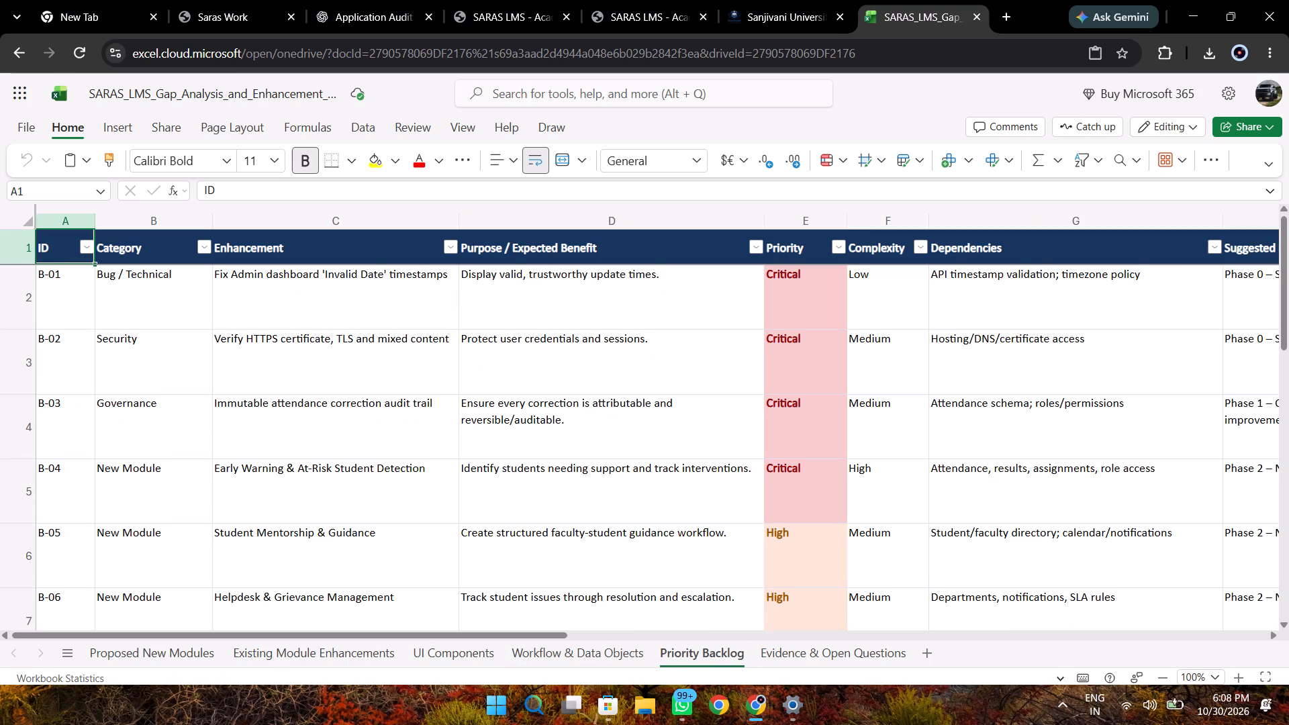
scroll(540, 563, "down", 3)
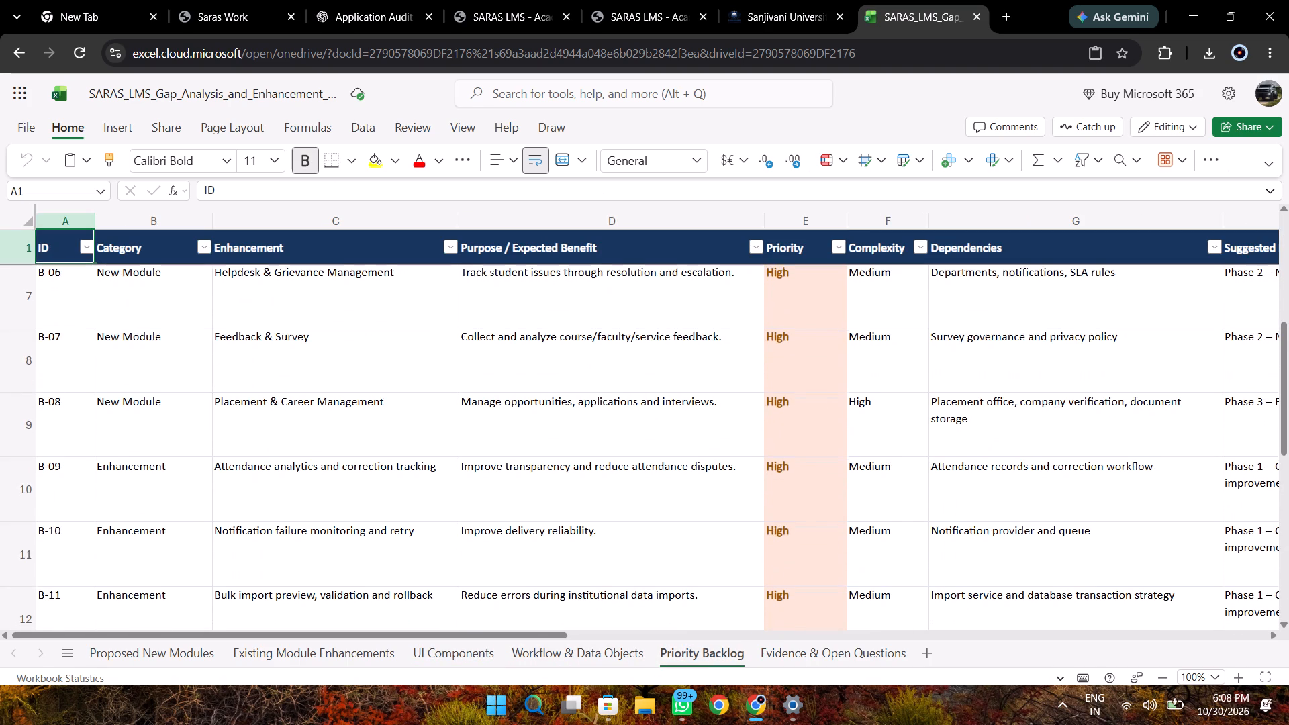
left_click(786, 645)
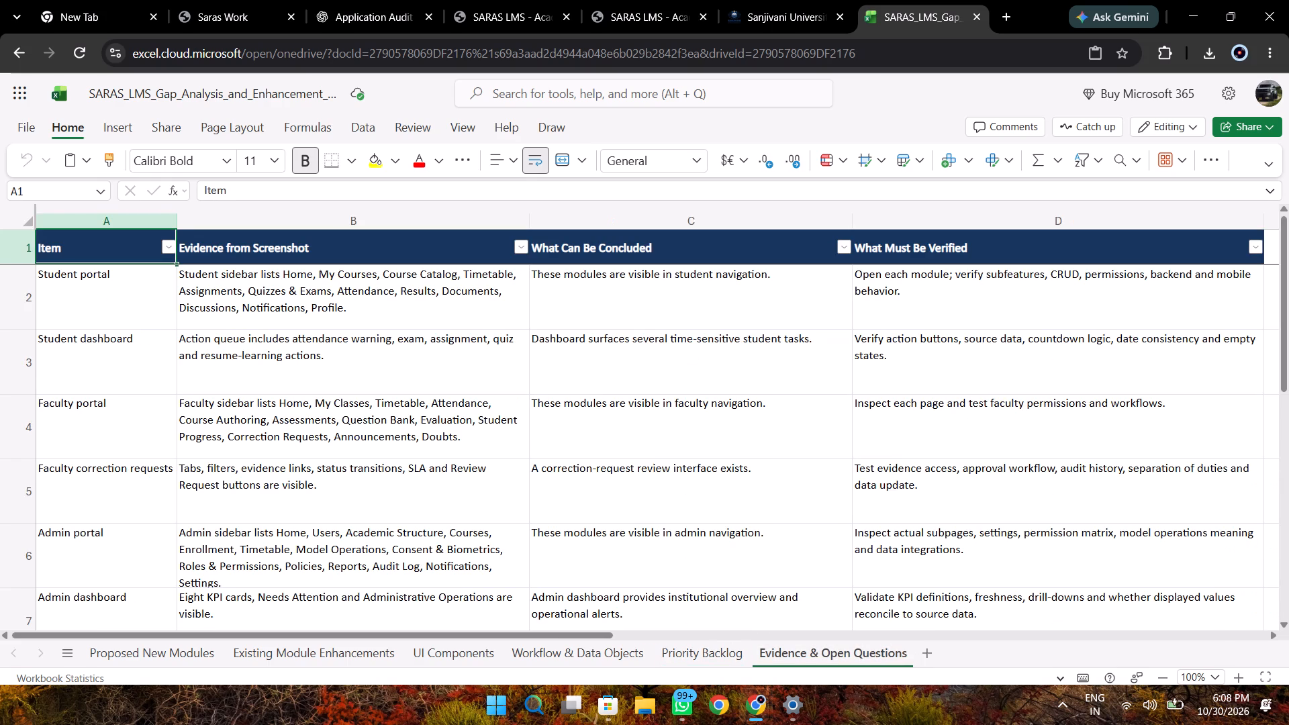
scroll(617, 547, "right", 1)
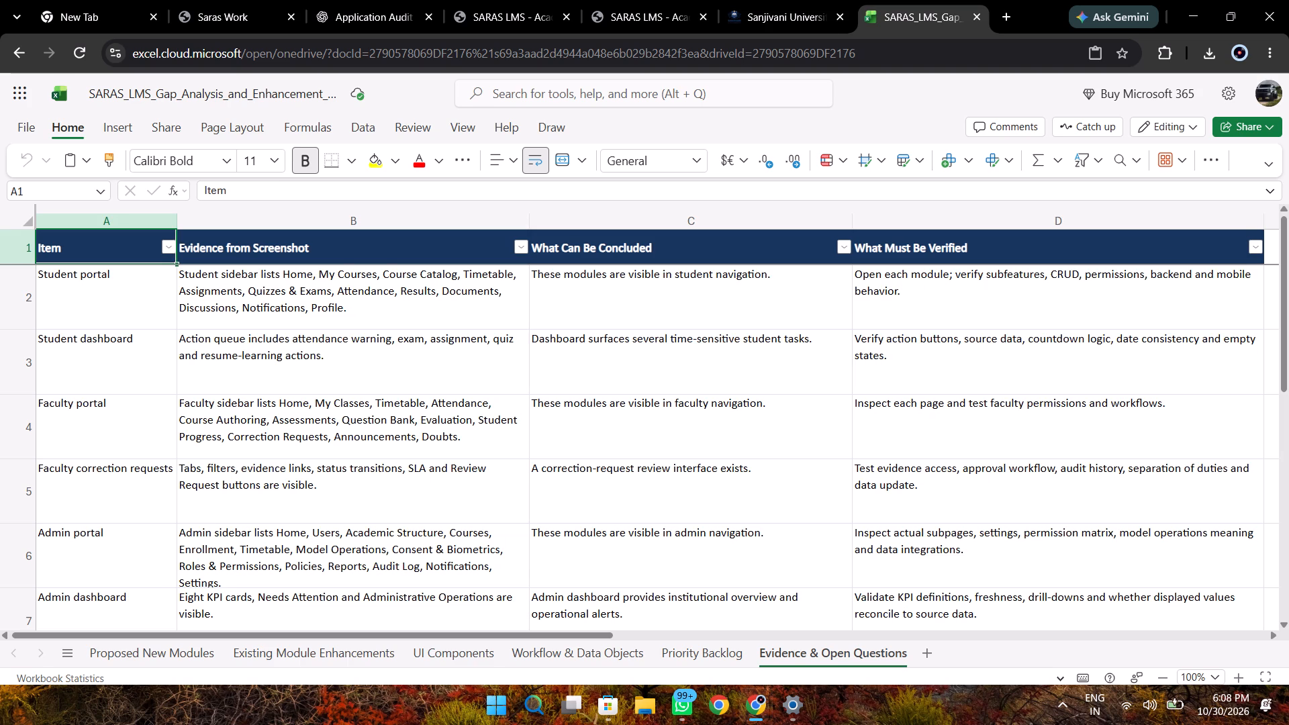
scroll(539, 530, "down", 2)
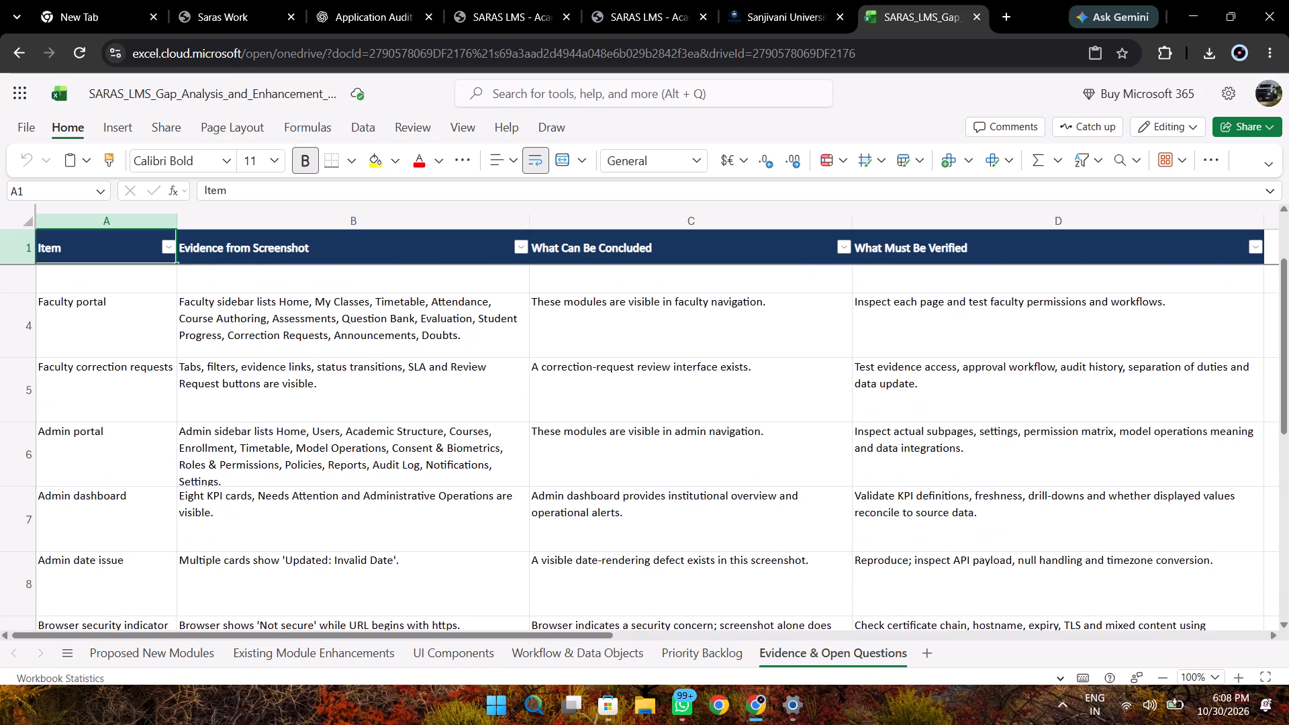
scroll(539, 577, "down", 1)
Return to the Proposed New Modules sheet and review the listed modules with their suggested features.
left_click(175, 657)
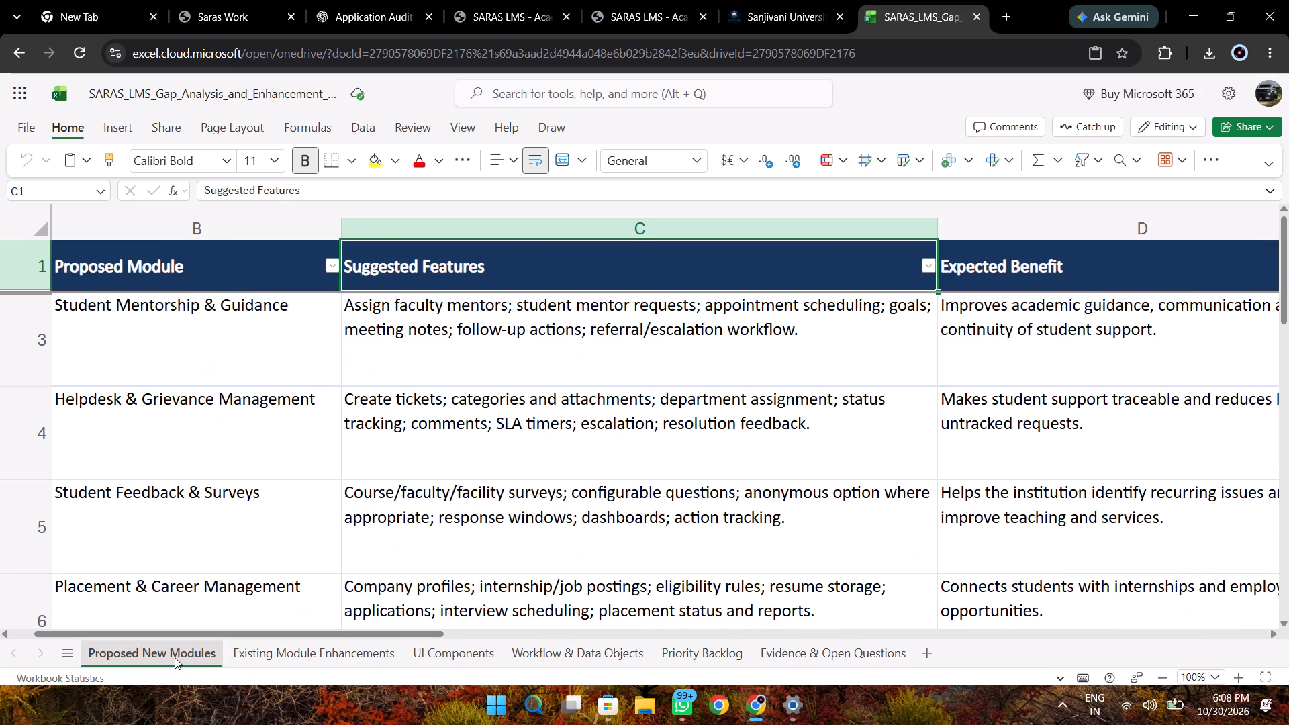
scroll(205, 467, "down", 1)
scroll(205, 467, "up", 1)
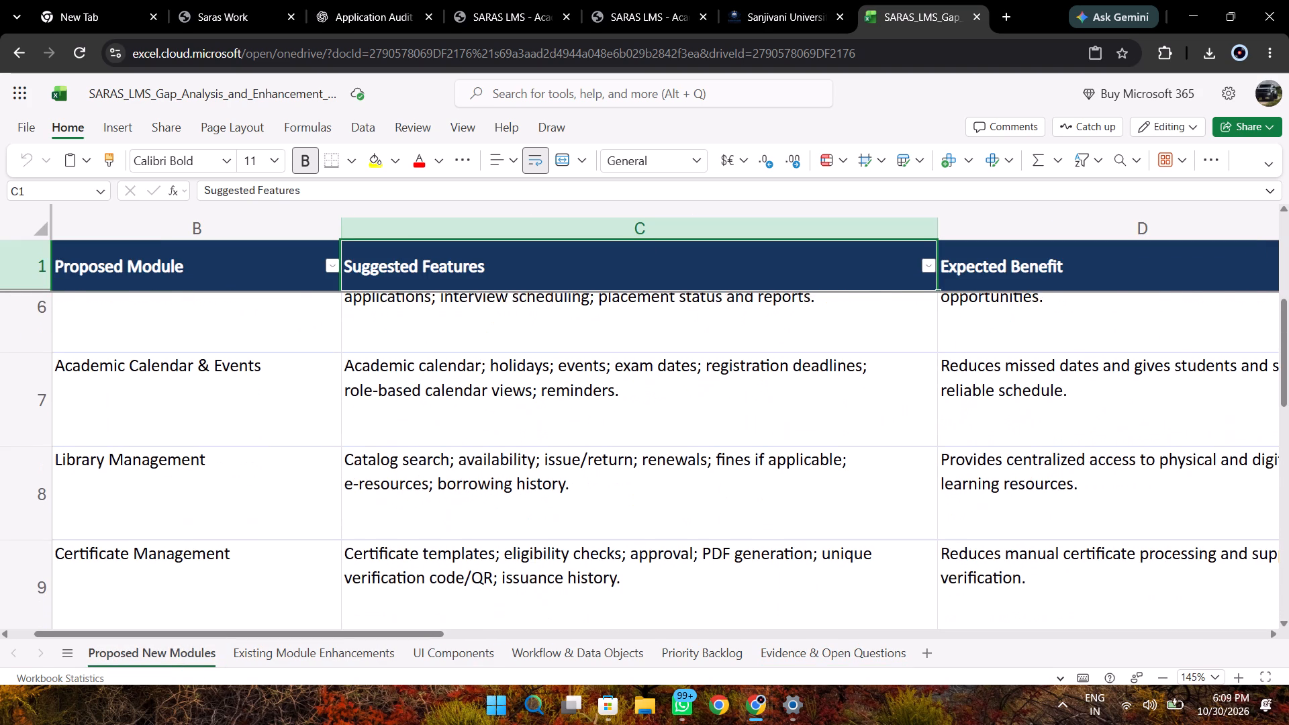
scroll(205, 467, "up", 1)
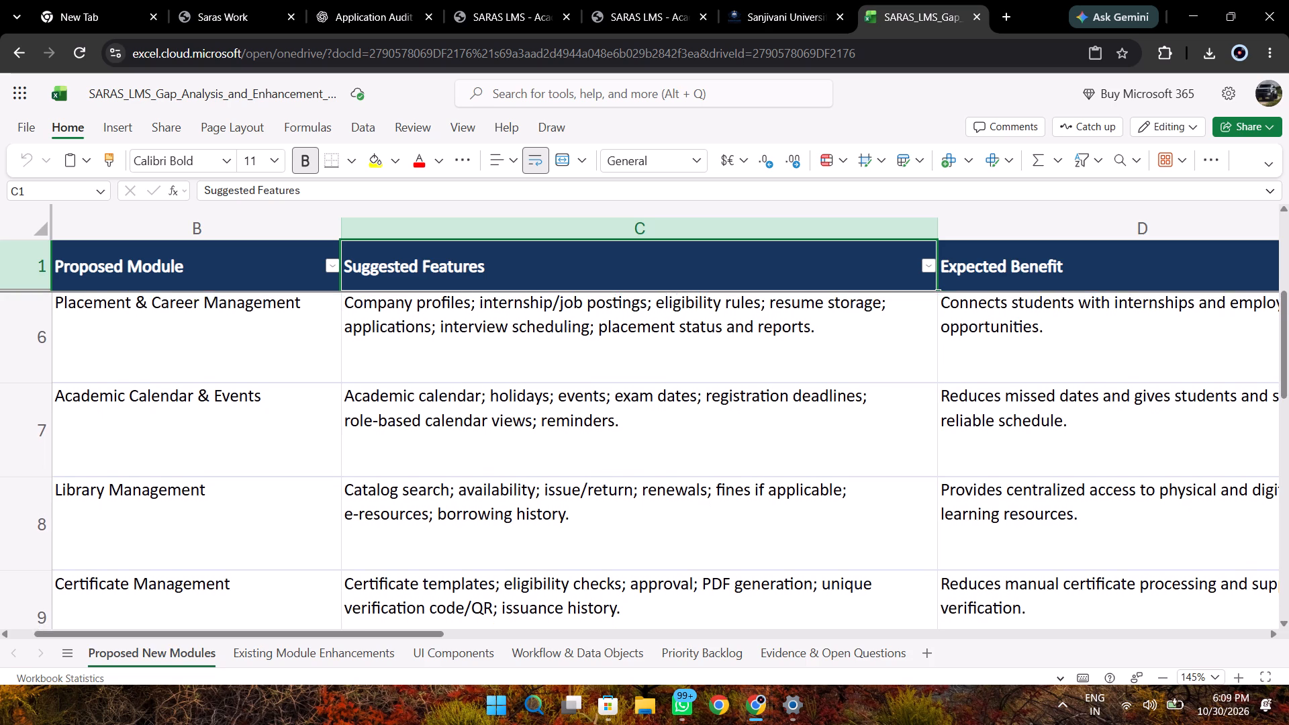
scroll(205, 467, "down", 1)
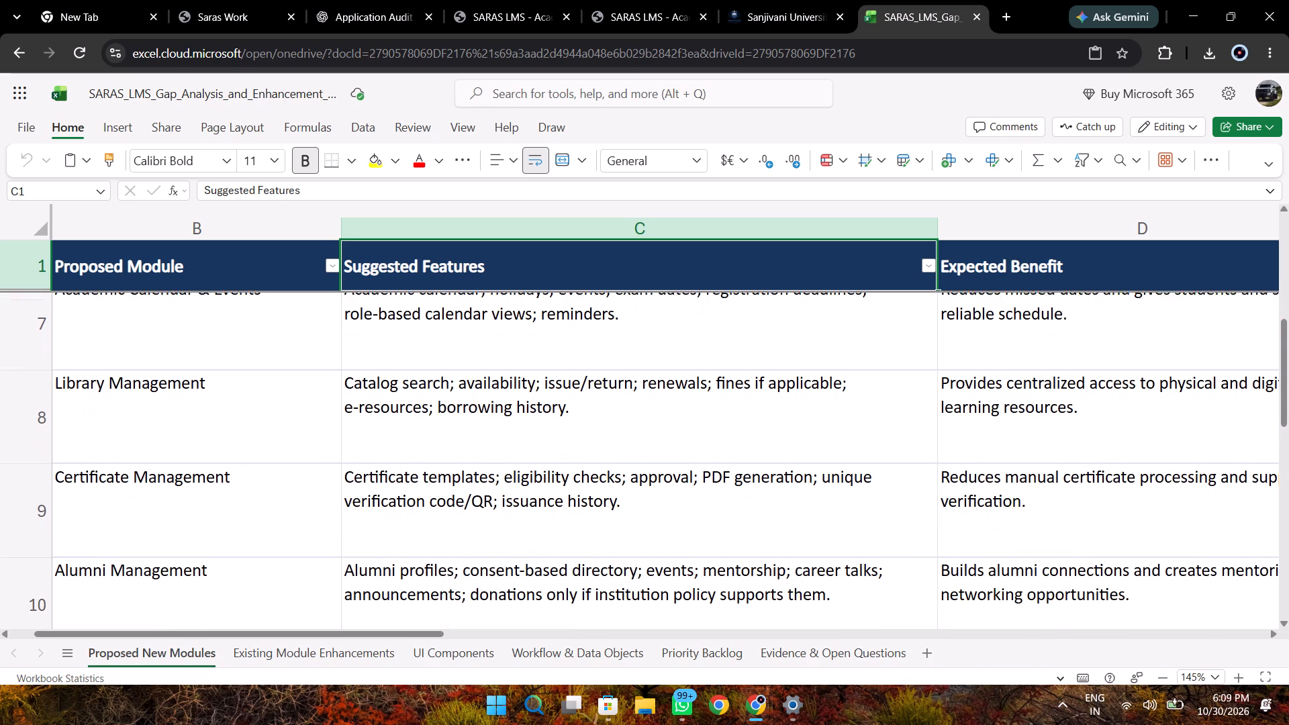
scroll(205, 467, "down", 2)
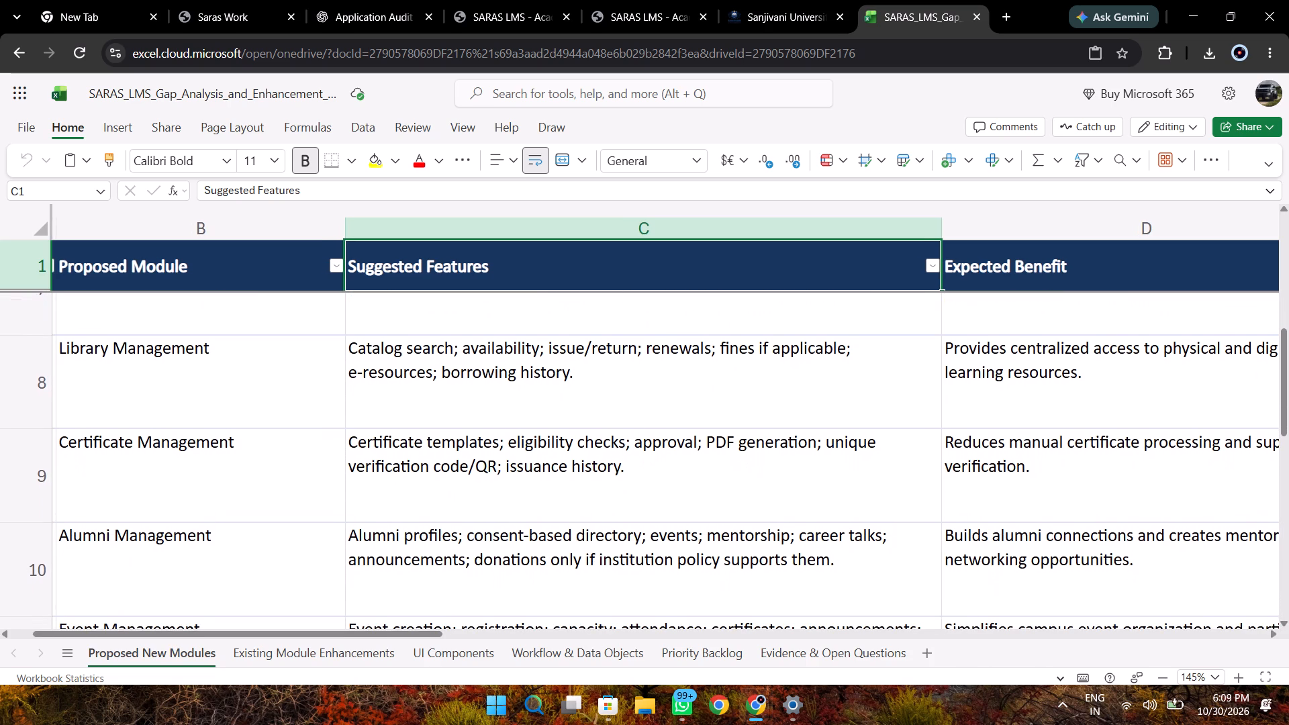
scroll(205, 467, "down", 1)
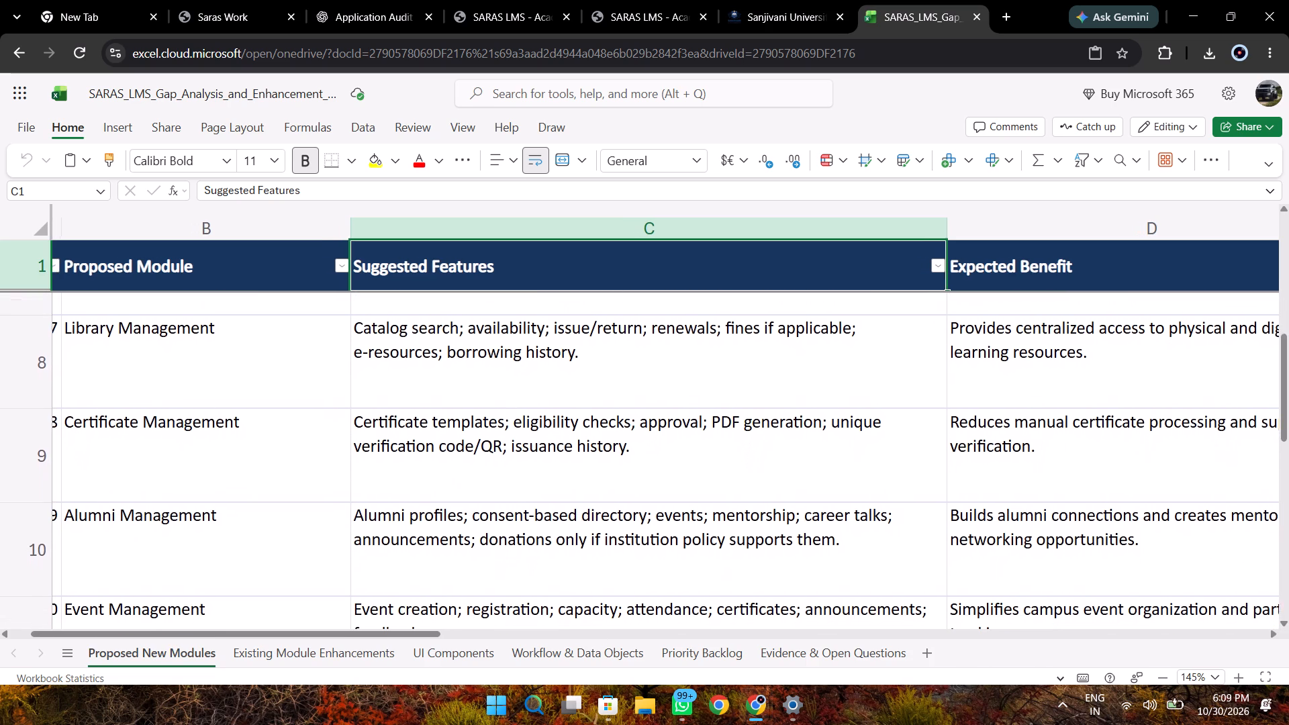
scroll(205, 467, "down", 1)
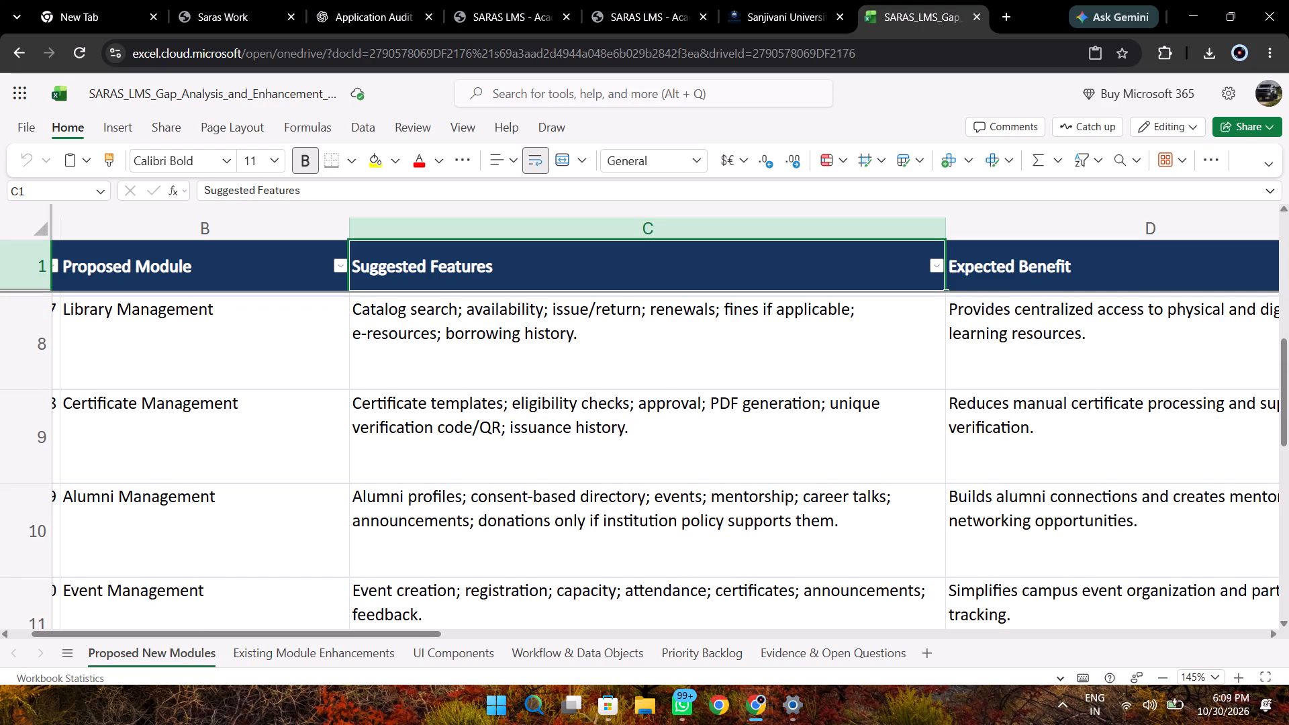
Examine the Expected Benefit and Dependencies / Risks columns of the Proposed New Modules sheet.
scroll(205, 467, "left", 3)
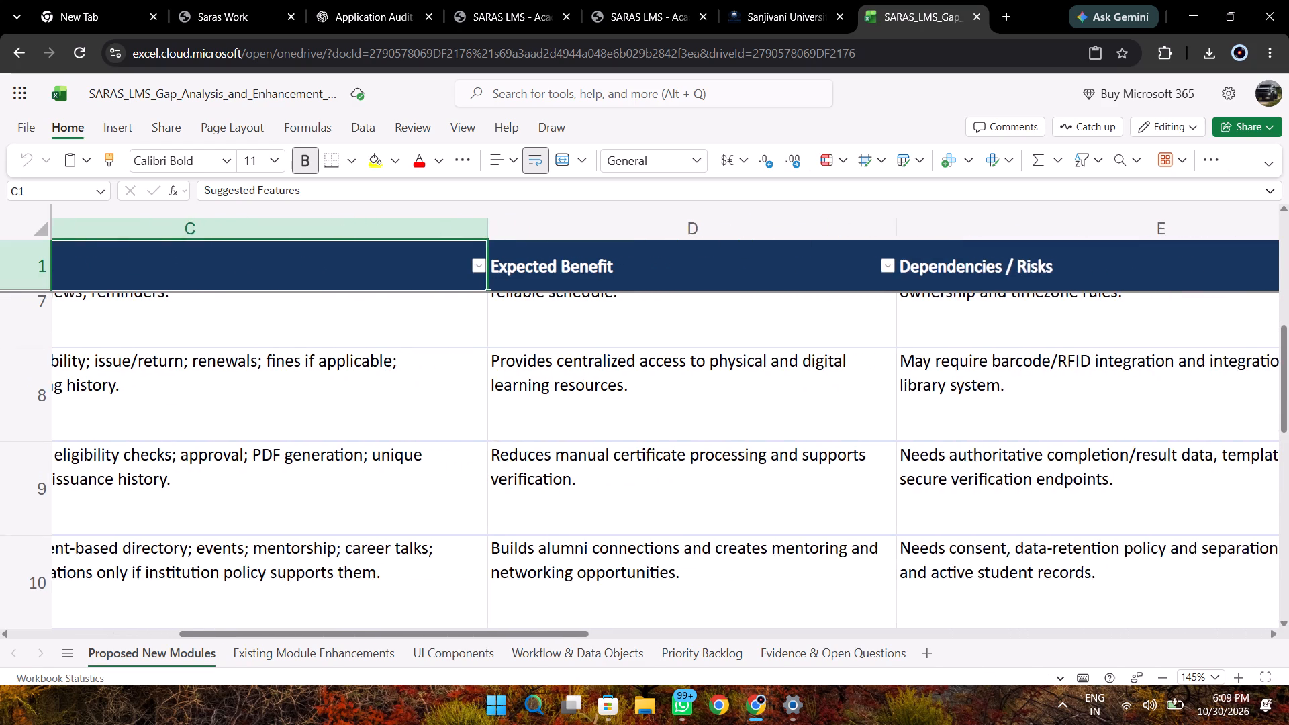
scroll(205, 467, "left", 3)
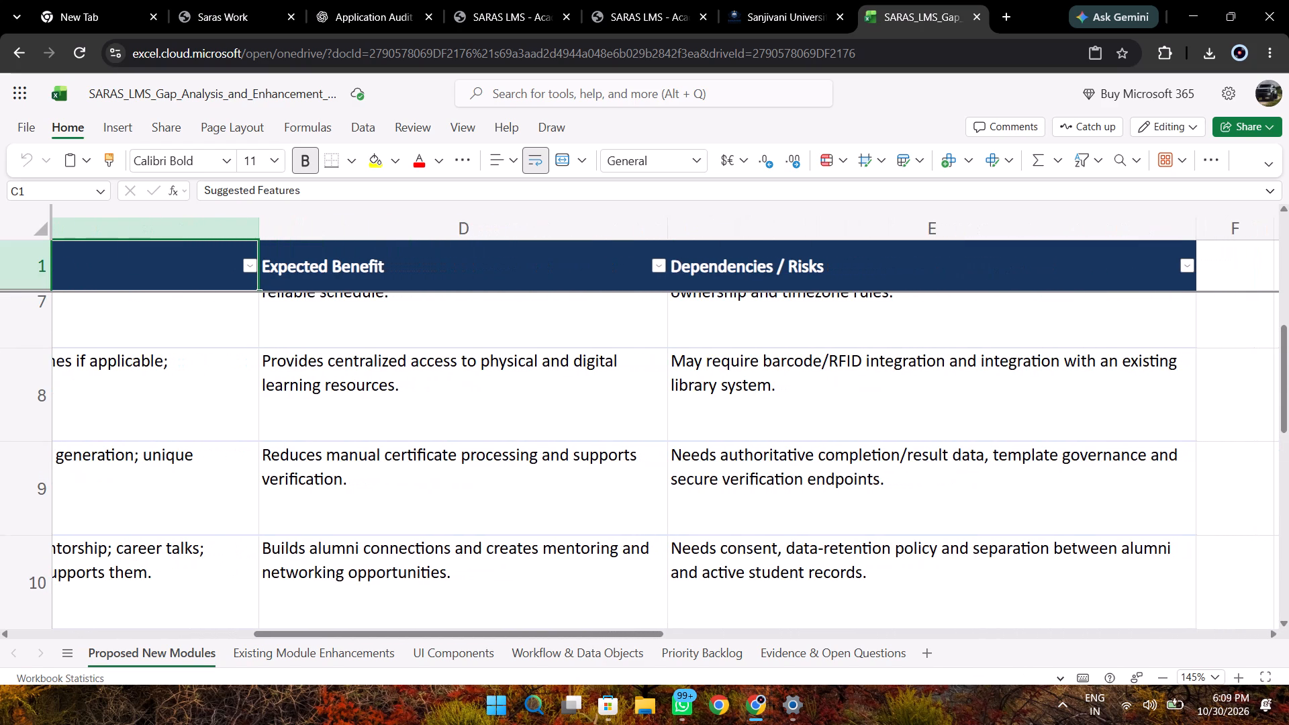
scroll(205, 467, "up", 5)
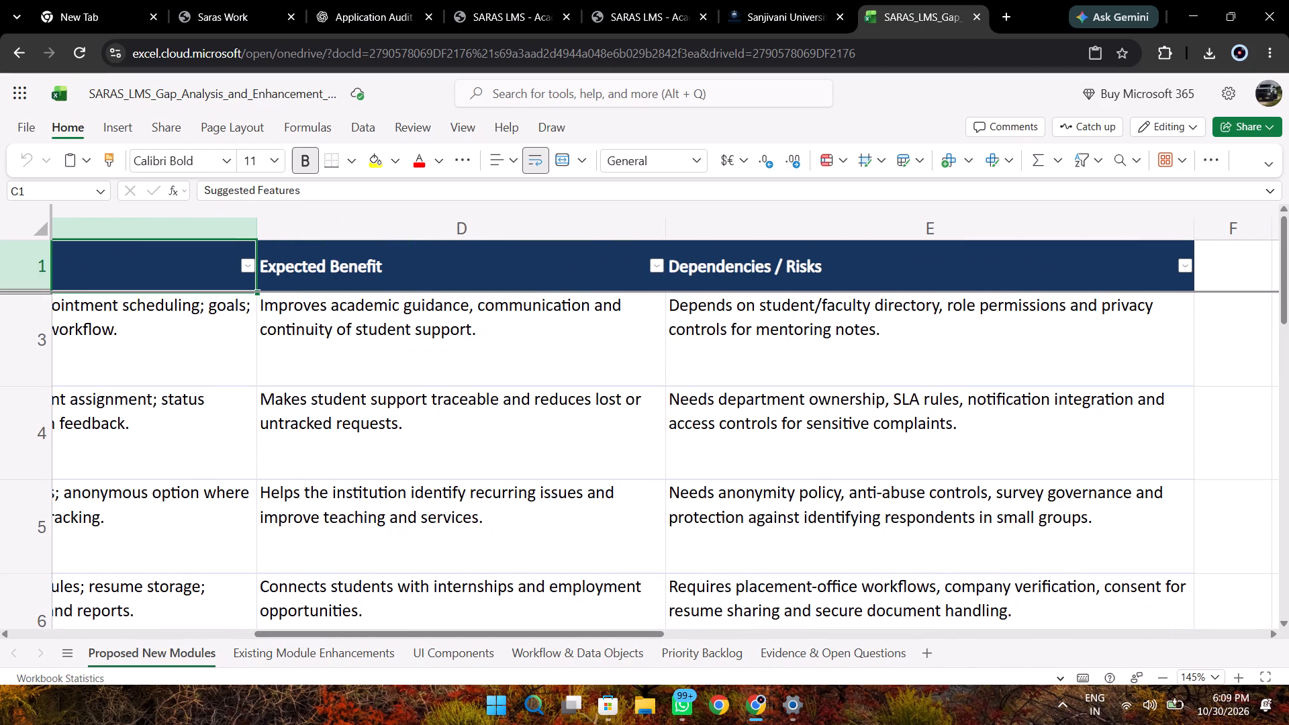
scroll(385, 345, "right", 1)
scroll(385, 345, "left", 2)
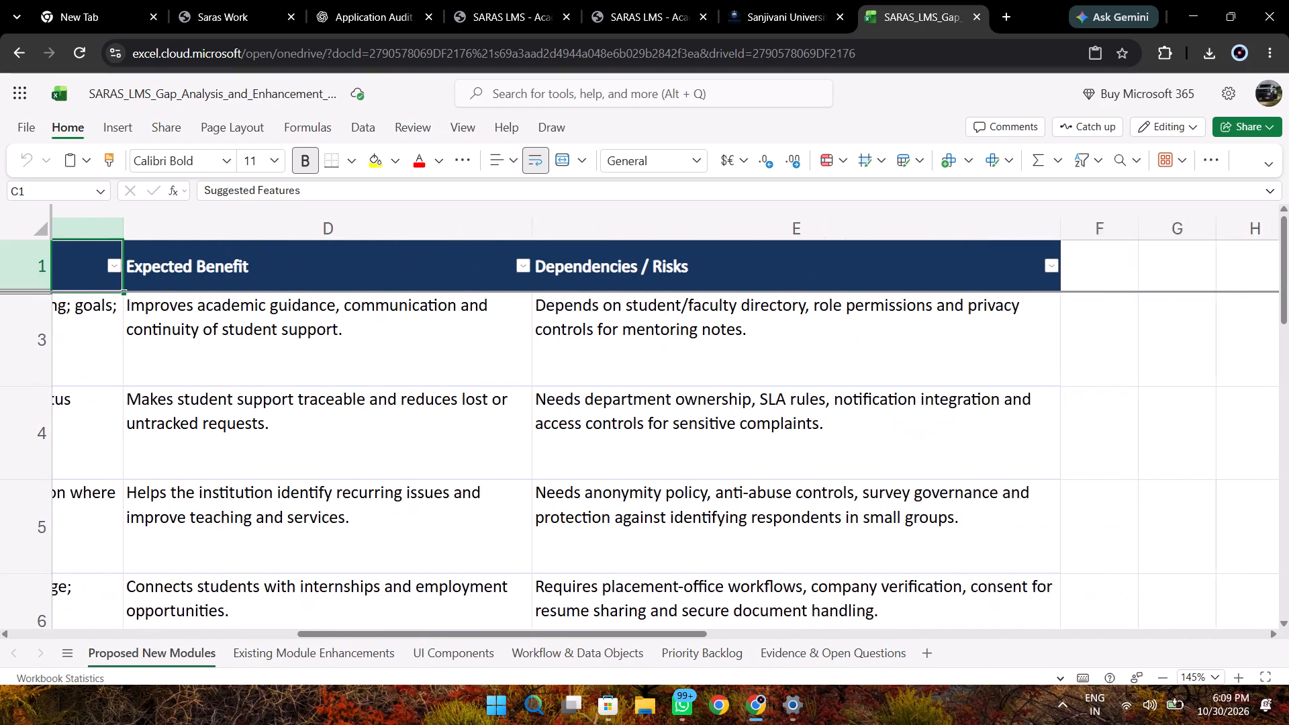
Delete the Dependencies / Risks column from the Proposed New Modules sheet.
left_click(686, 213)
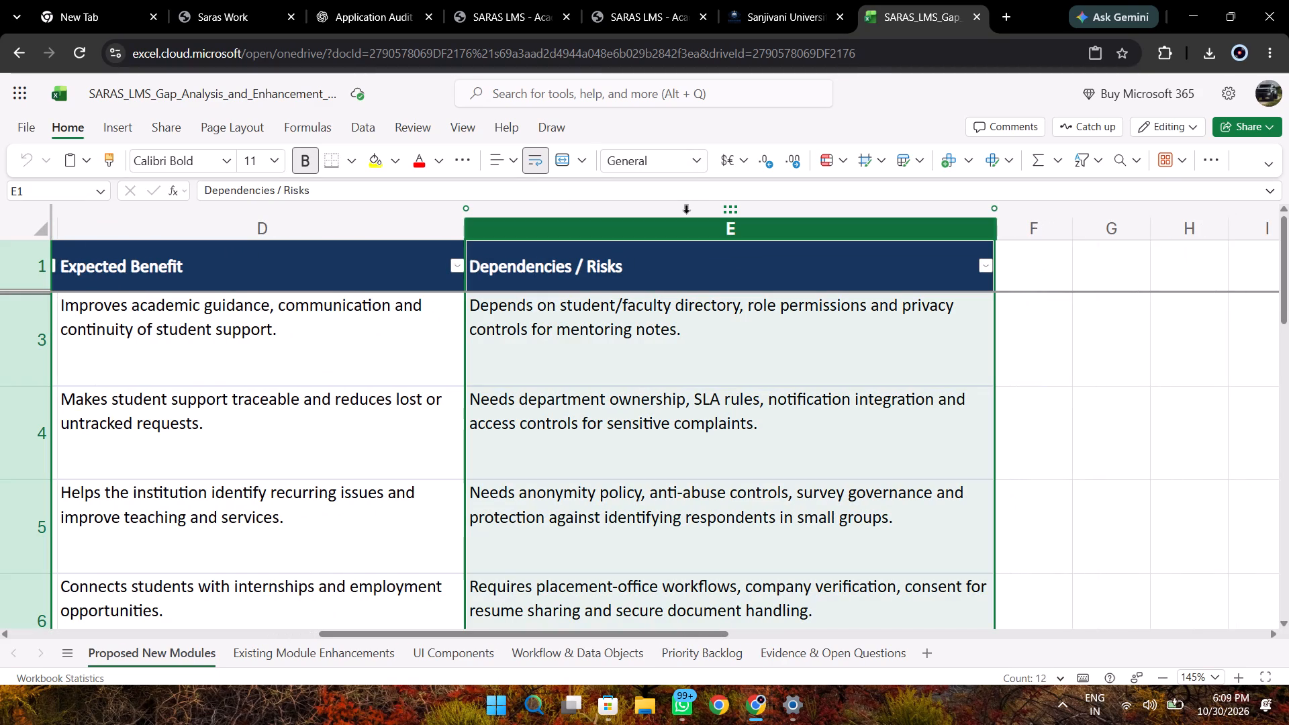
right_click(686, 213)
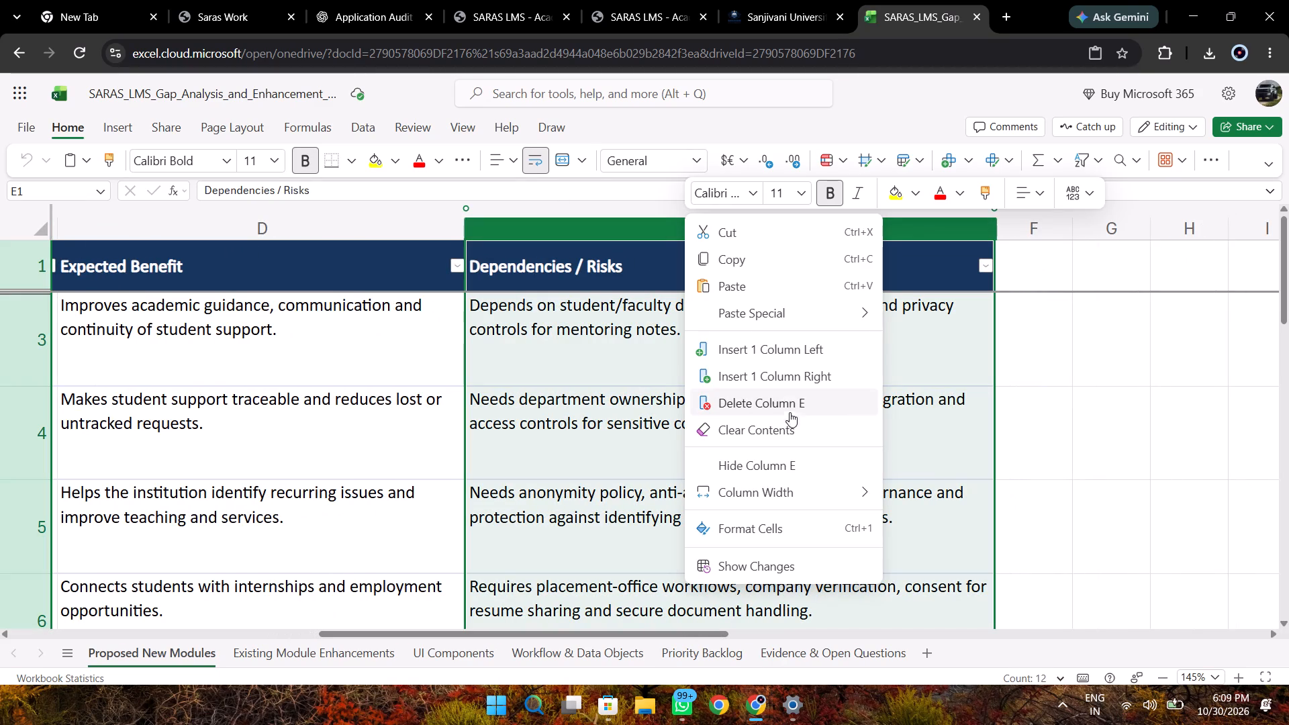
left_click(787, 398)
scroll(542, 397, "right", 2)
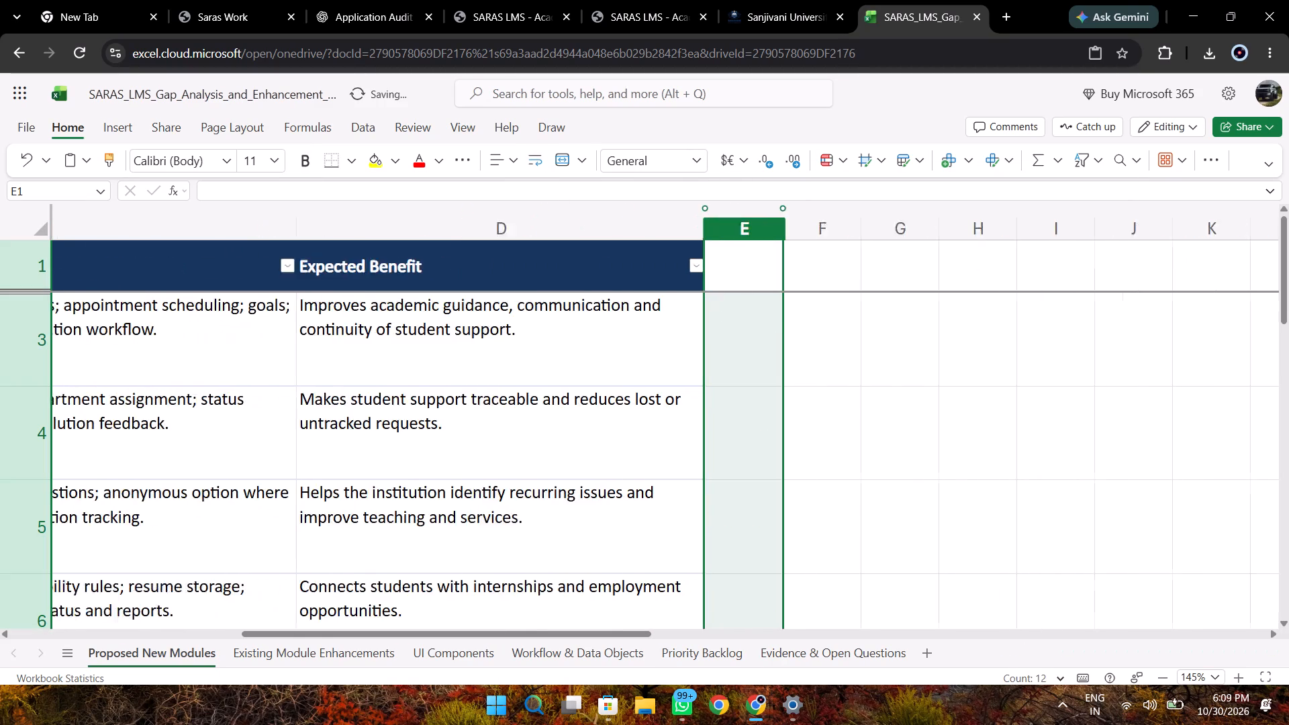
scroll(542, 397, "right", 6)
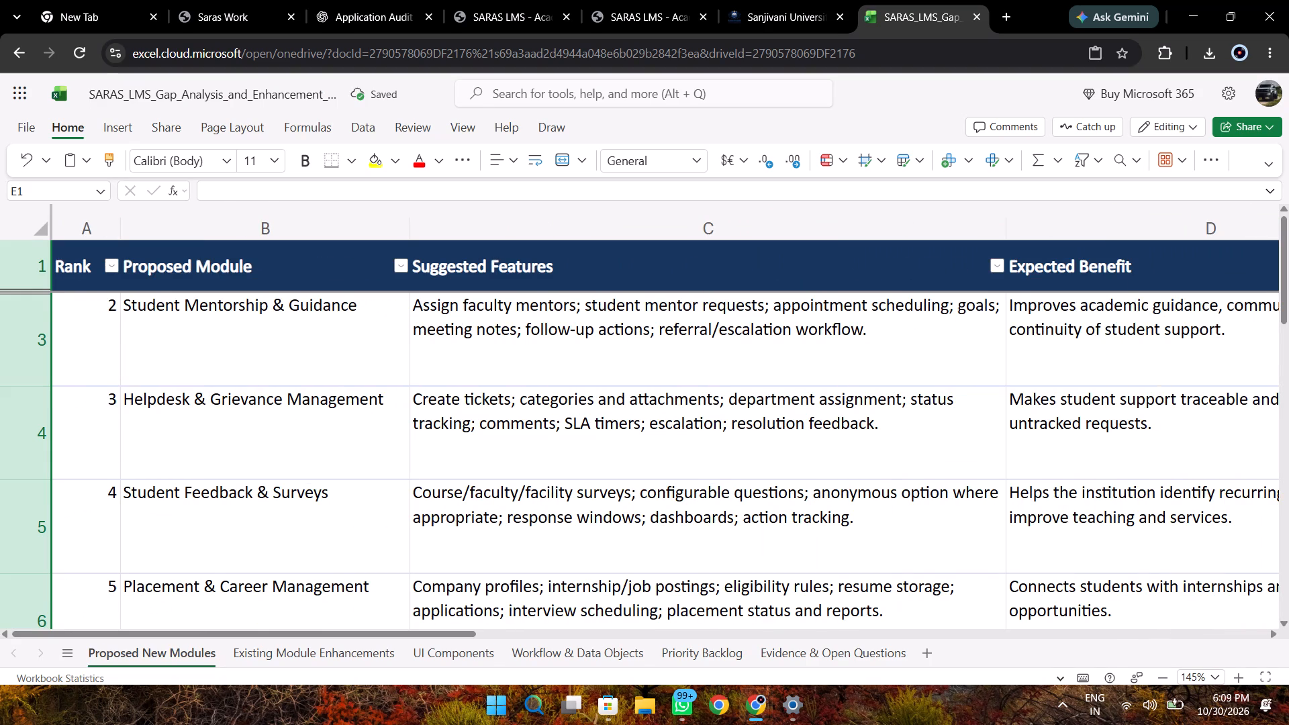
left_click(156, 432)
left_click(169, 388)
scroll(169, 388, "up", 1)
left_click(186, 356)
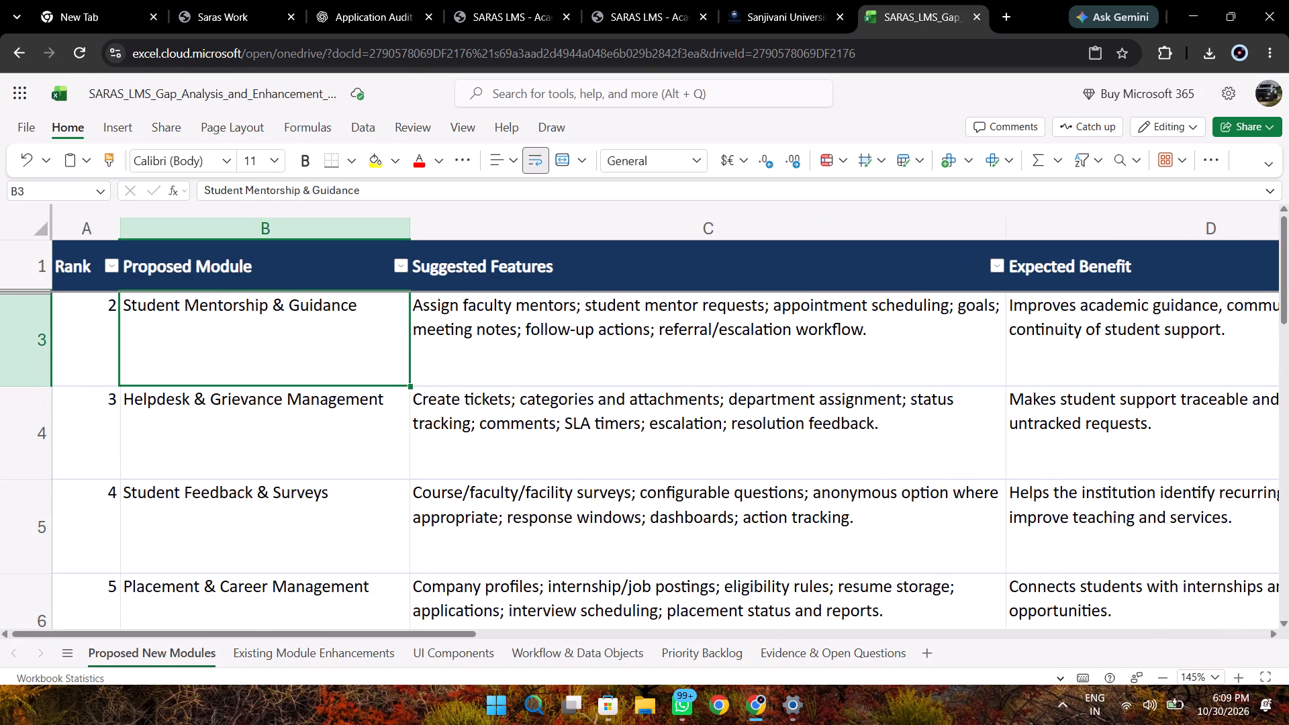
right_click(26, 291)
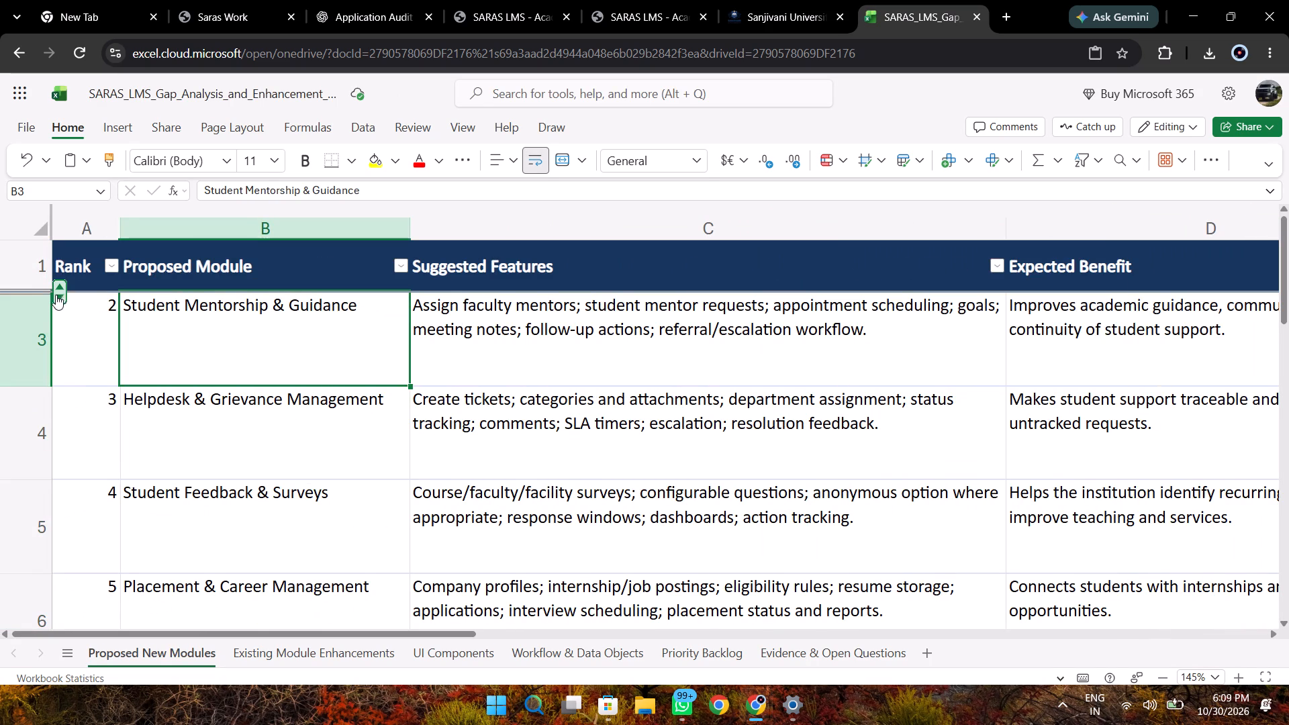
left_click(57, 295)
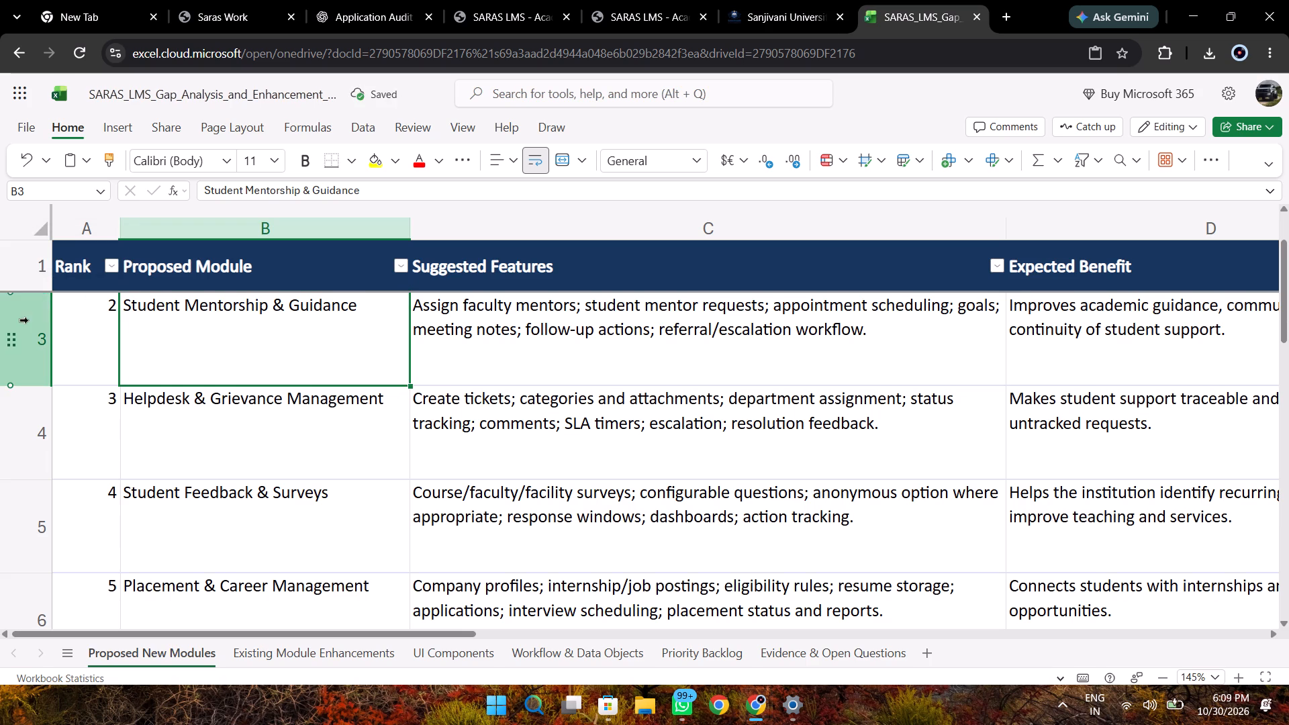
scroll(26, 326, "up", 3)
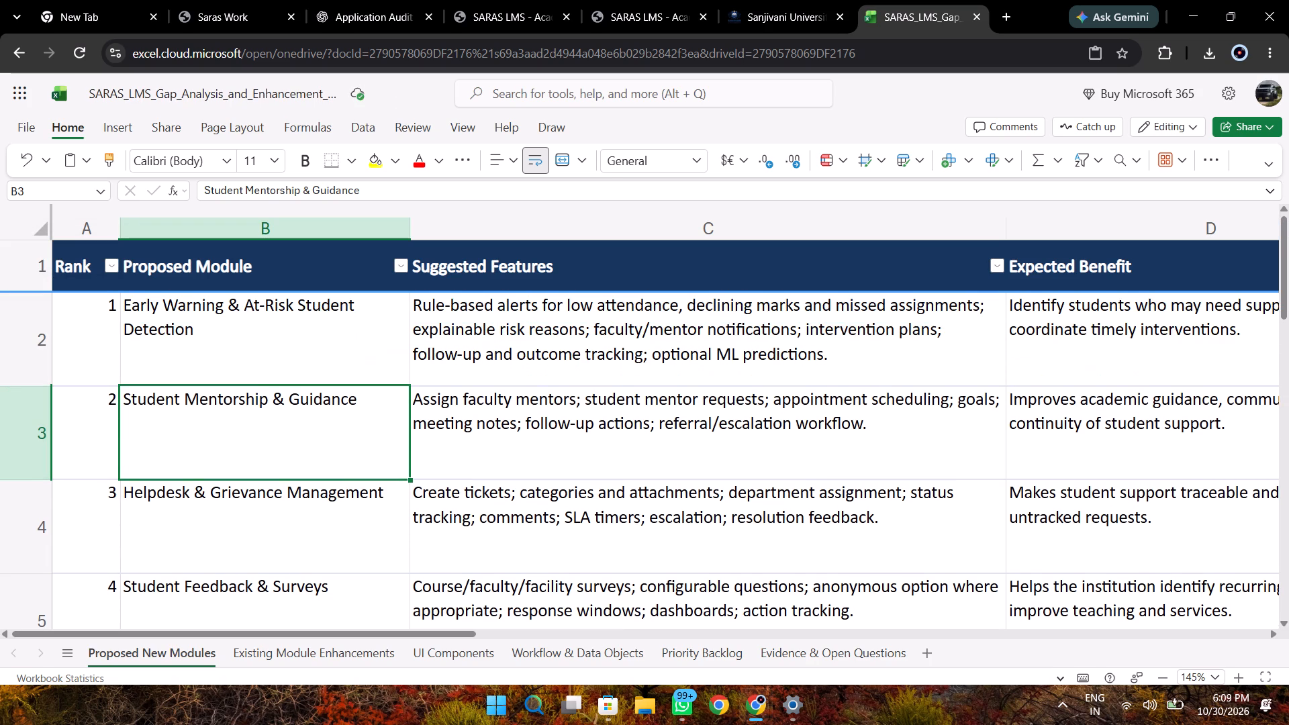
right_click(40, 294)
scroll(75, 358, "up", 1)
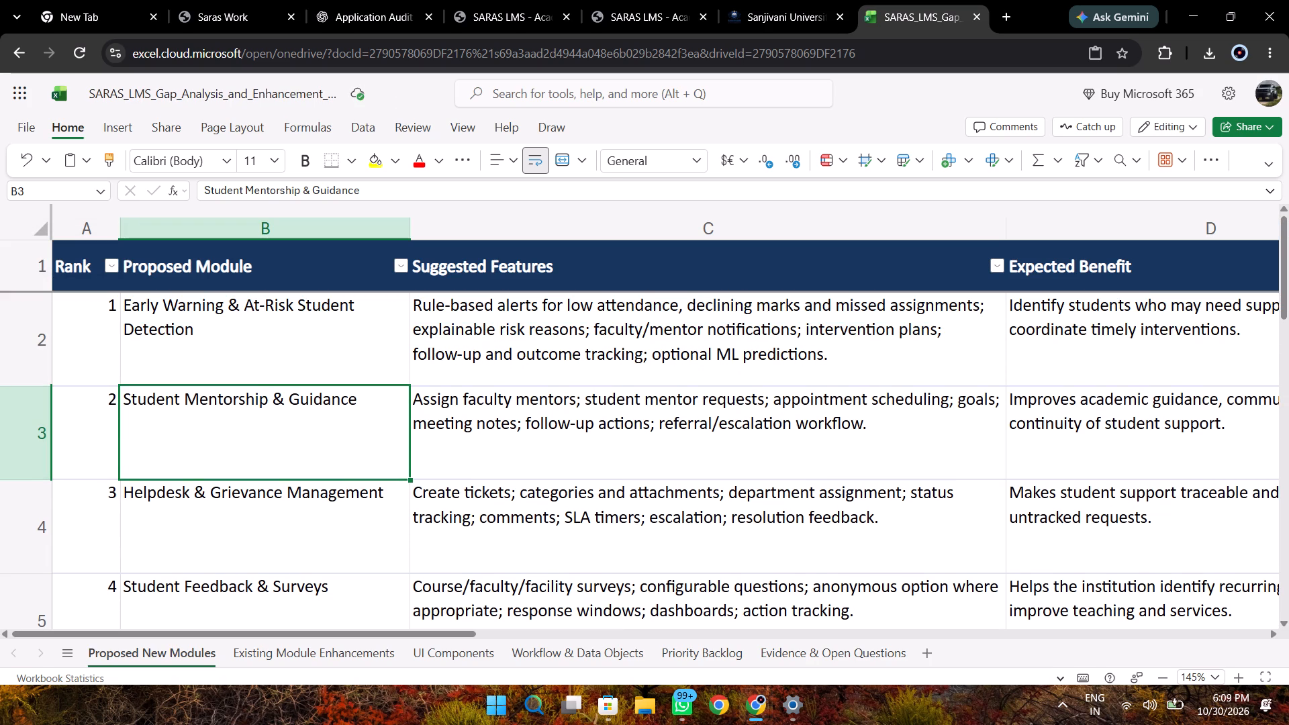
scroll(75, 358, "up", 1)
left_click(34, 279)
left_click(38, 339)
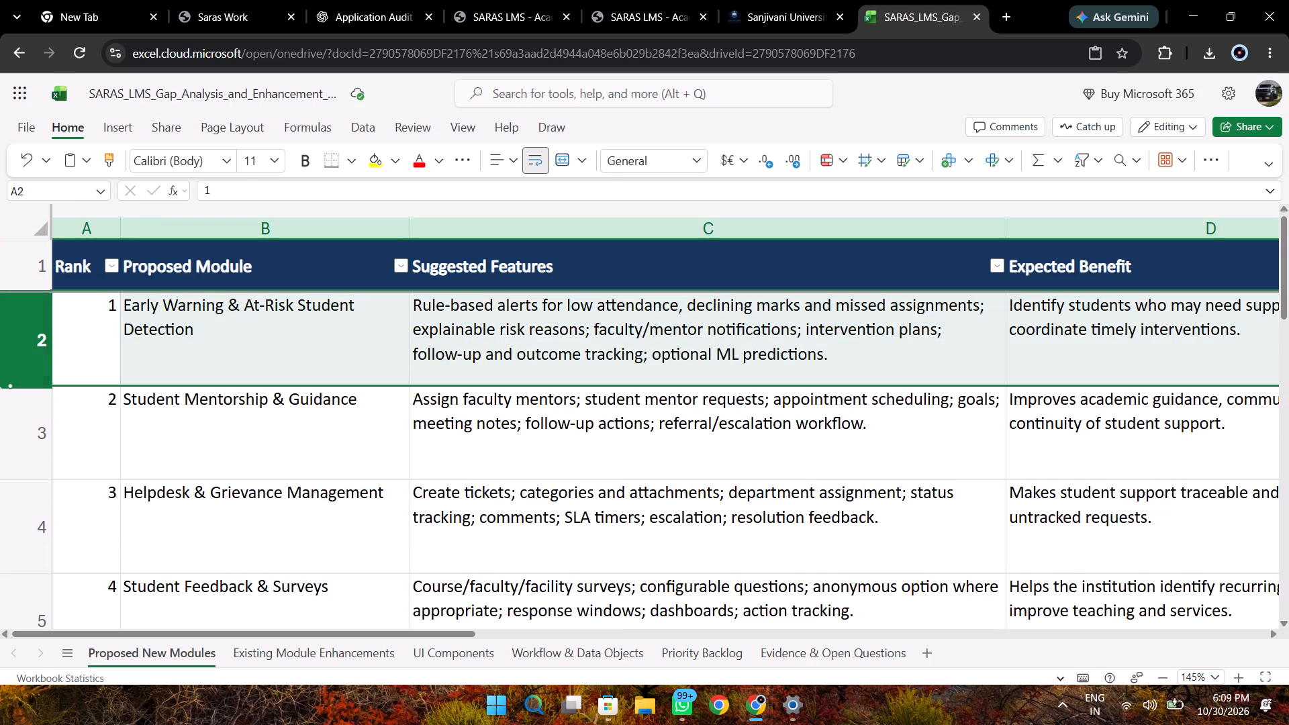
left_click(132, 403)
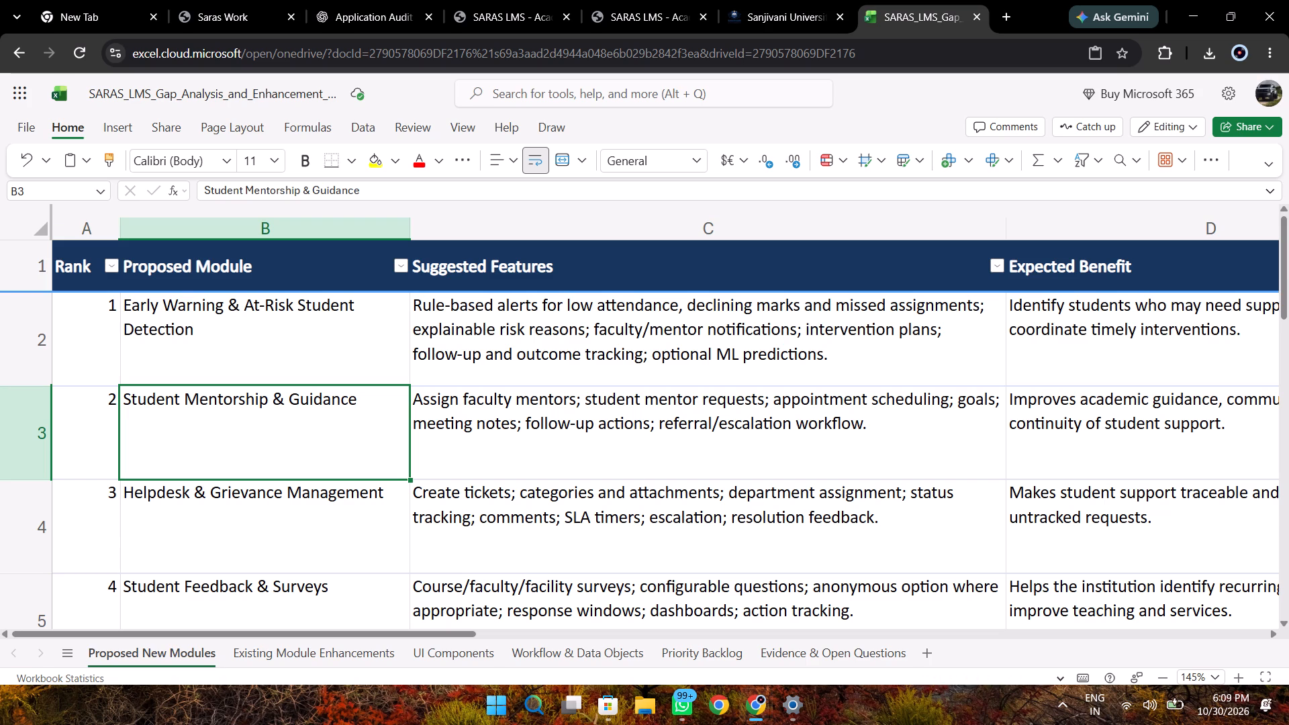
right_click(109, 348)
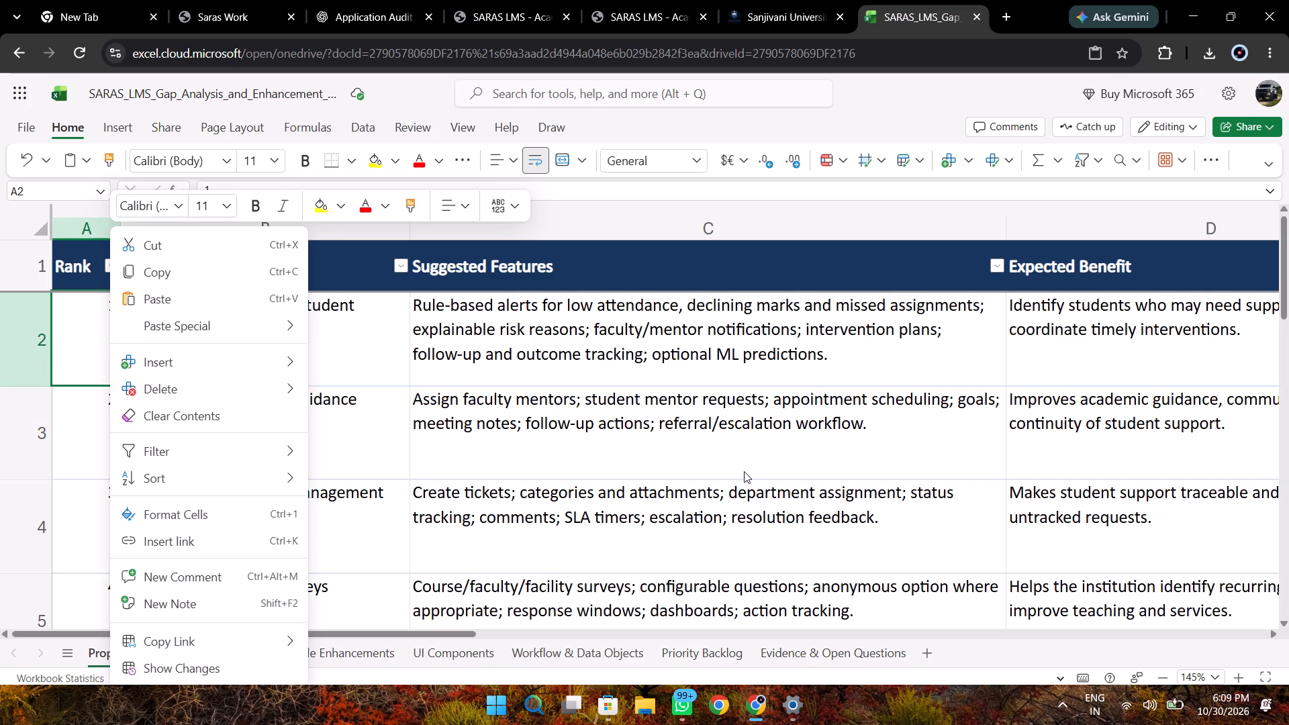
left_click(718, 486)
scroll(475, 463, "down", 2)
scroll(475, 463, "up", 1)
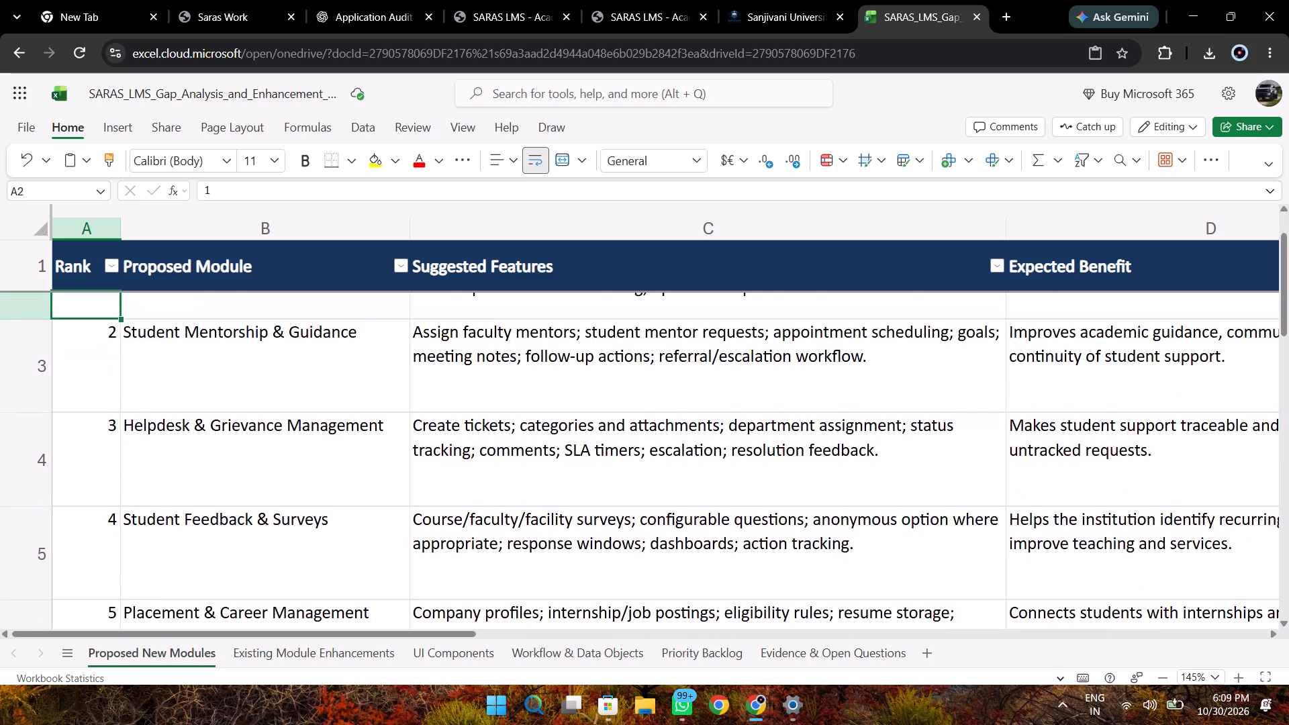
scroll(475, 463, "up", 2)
left_click(201, 362)
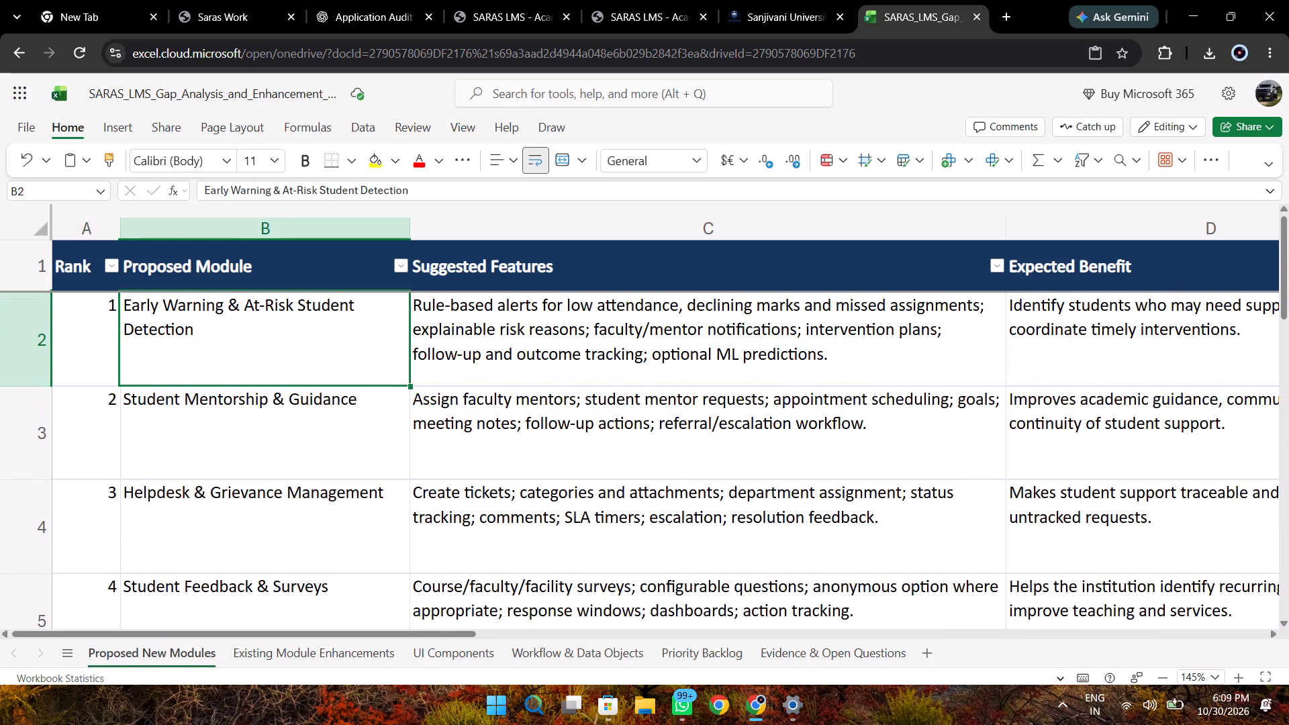
left_click(99, 381)
left_click(147, 499)
left_click(289, 512)
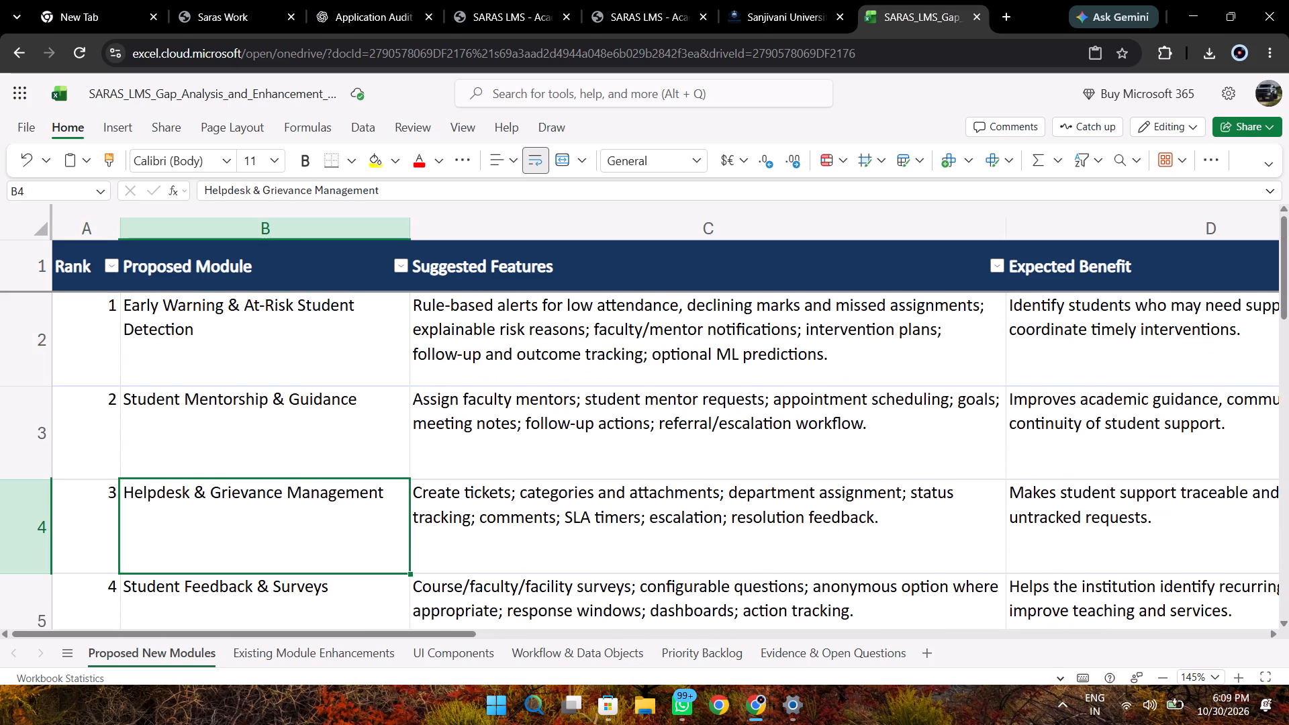
scroll(289, 512, "down", 3)
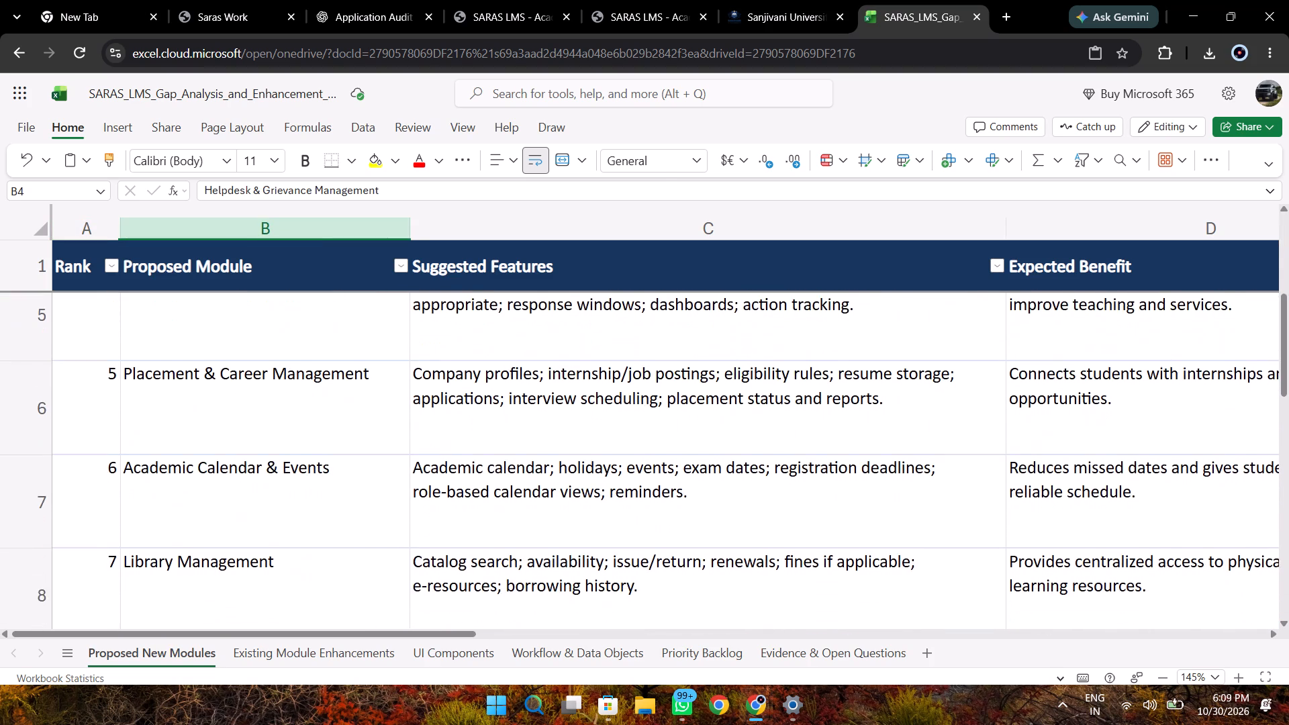
scroll(289, 512, "down", 5)
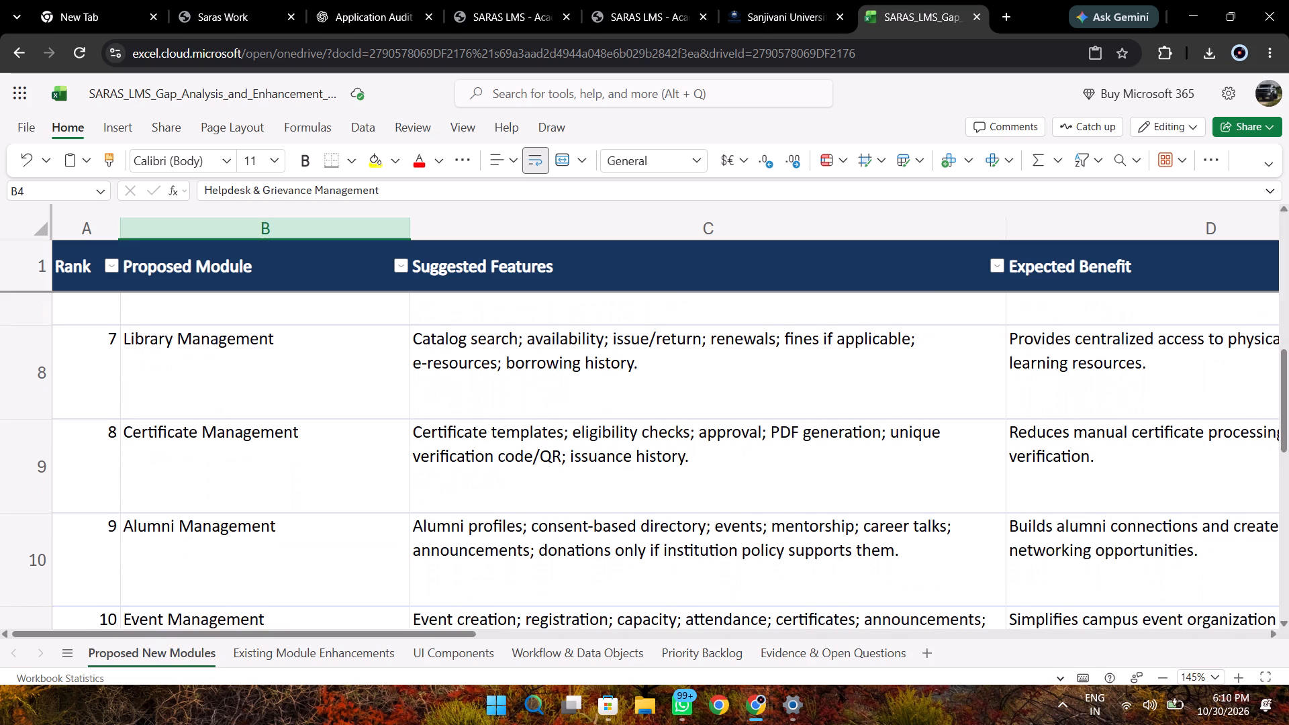
scroll(289, 512, "down", 1)
left_click(289, 512)
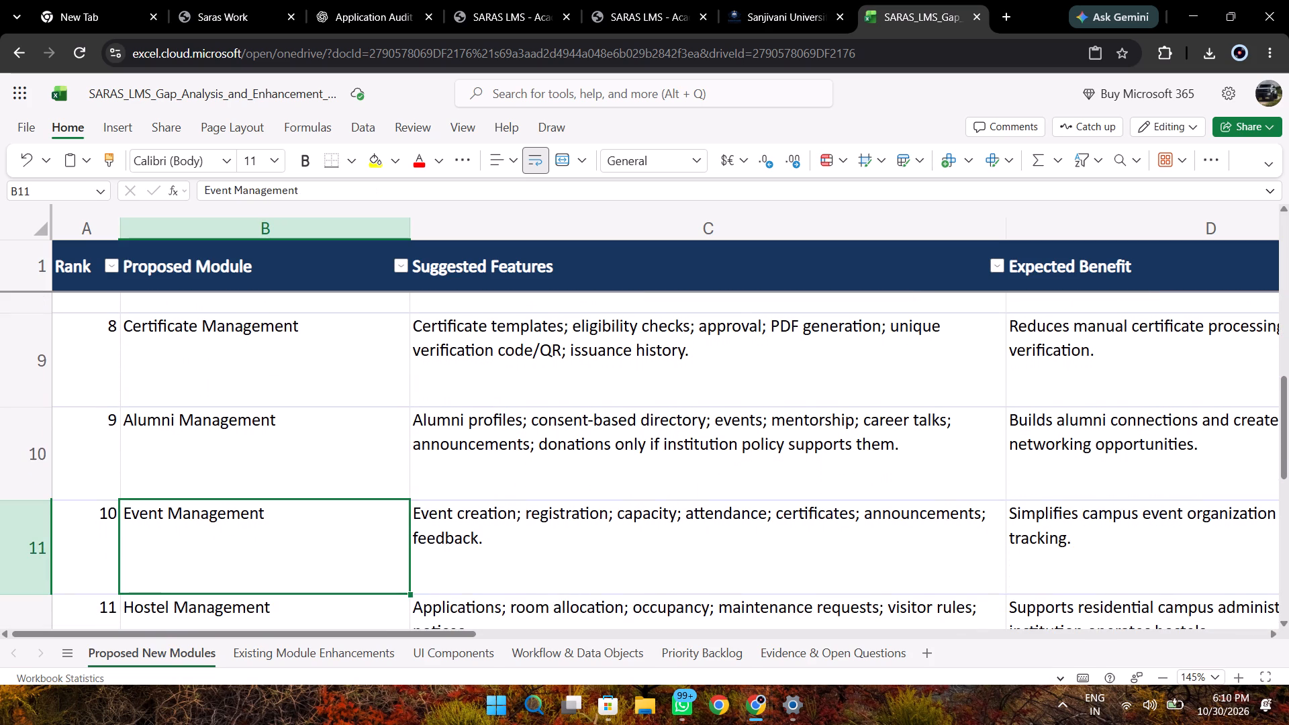
left_click(289, 477)
scroll(289, 477, "down", 1)
left_click(287, 532)
scroll(287, 532, "down", 1)
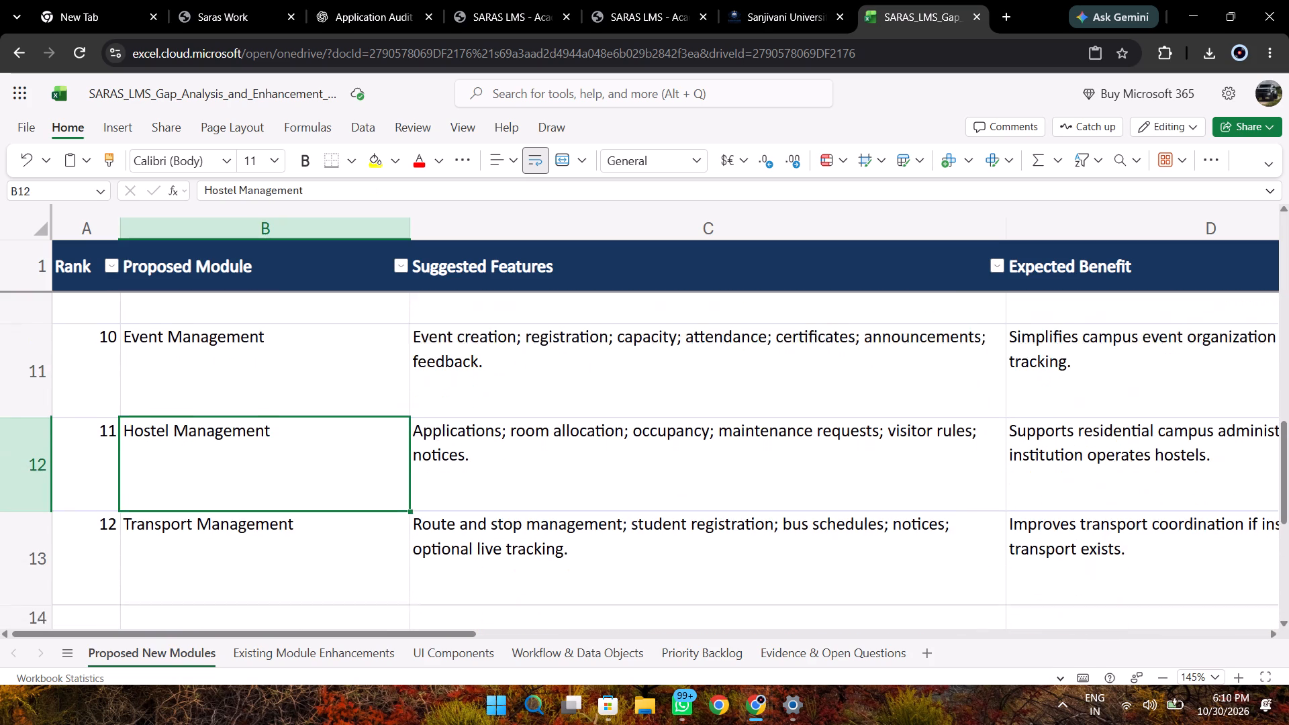
scroll(287, 532, "down", 1)
left_click(287, 532)
scroll(295, 560, "down", 1)
scroll(295, 560, "up", 1)
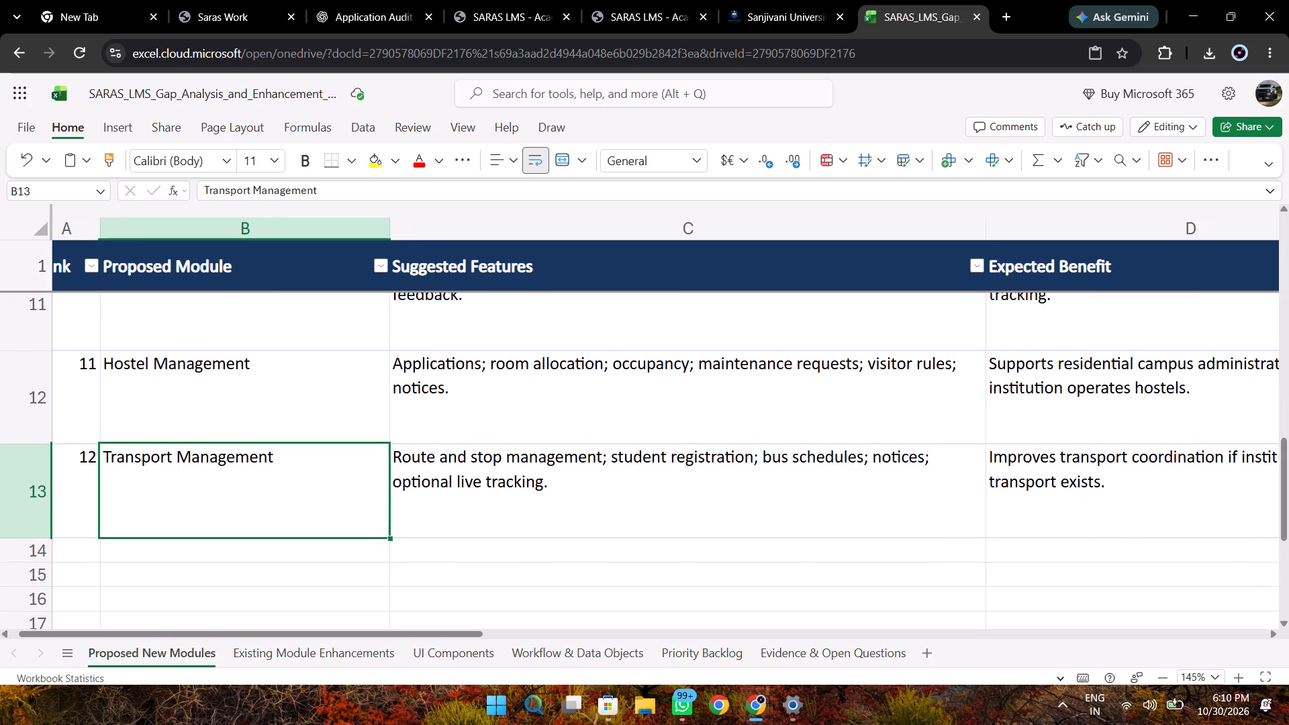
scroll(295, 560, "up", 1)
scroll(295, 560, "right", 1)
scroll(295, 560, "up", 4)
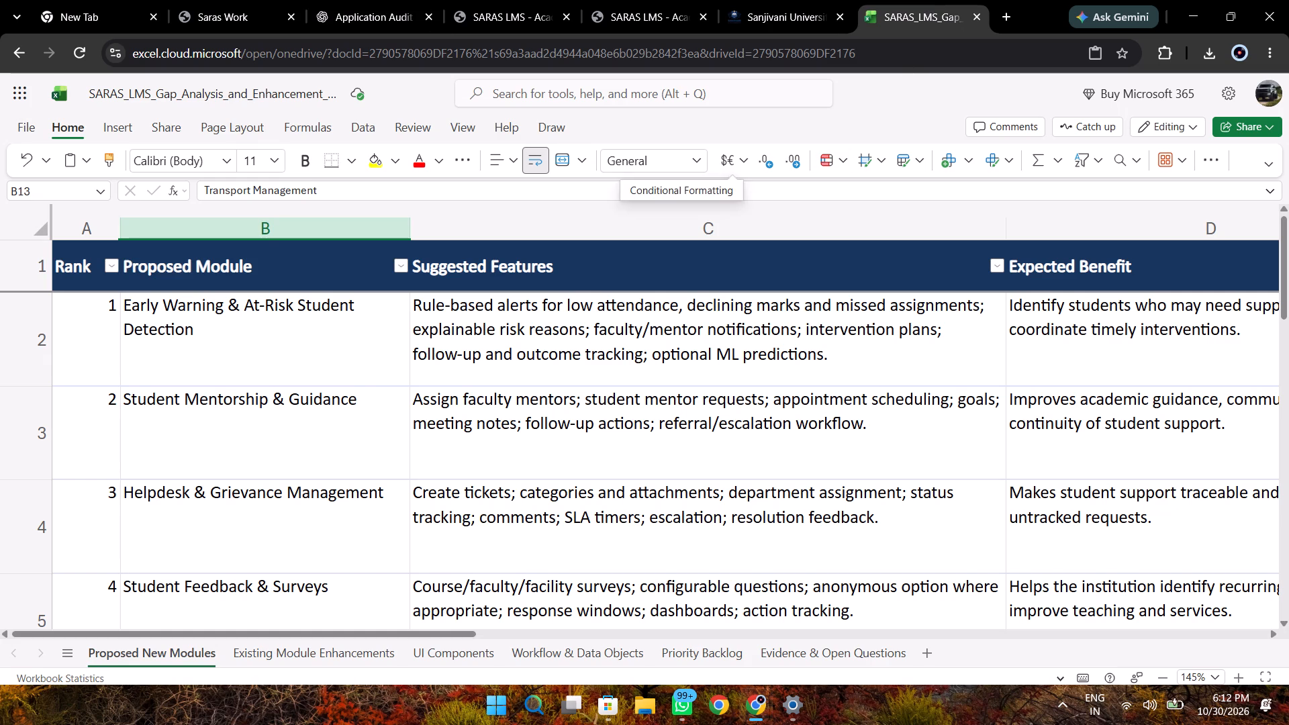
scroll(523, 367, "down", 1)
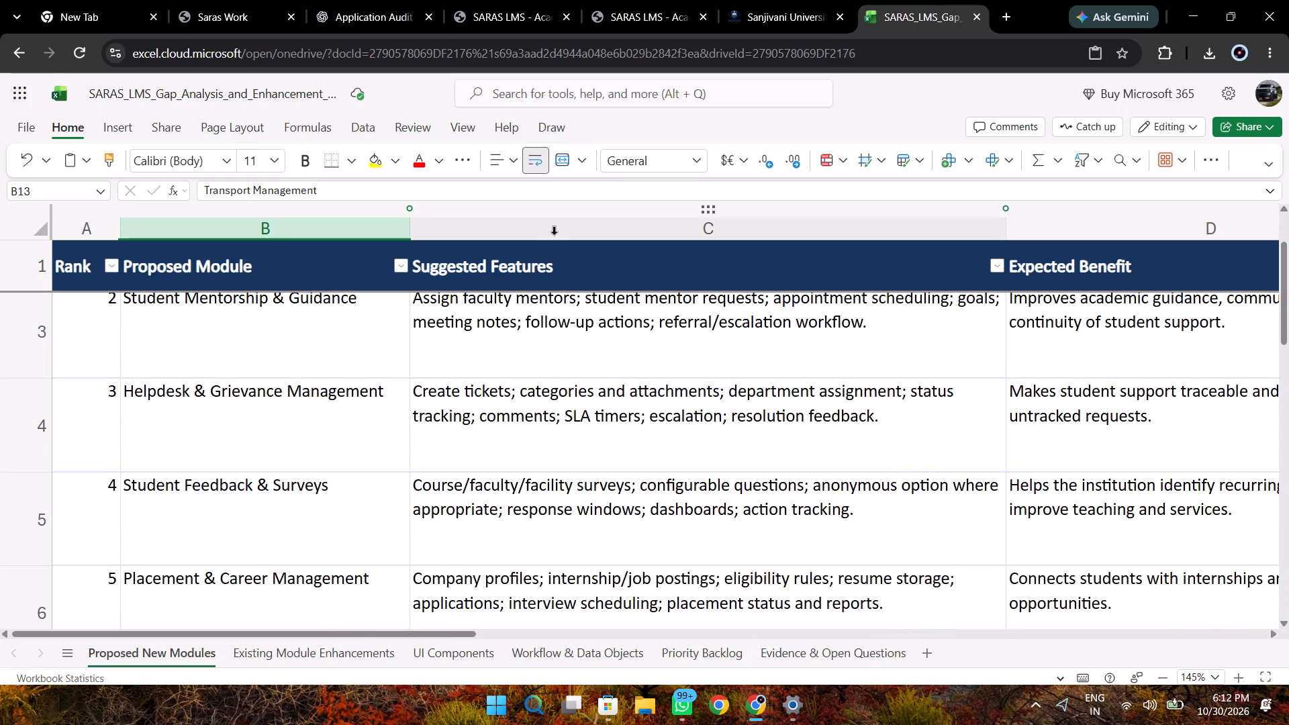
left_click_drag(465, 203, 468, 183)
left_click_drag(455, 225, 459, 207)
left_click(495, 209)
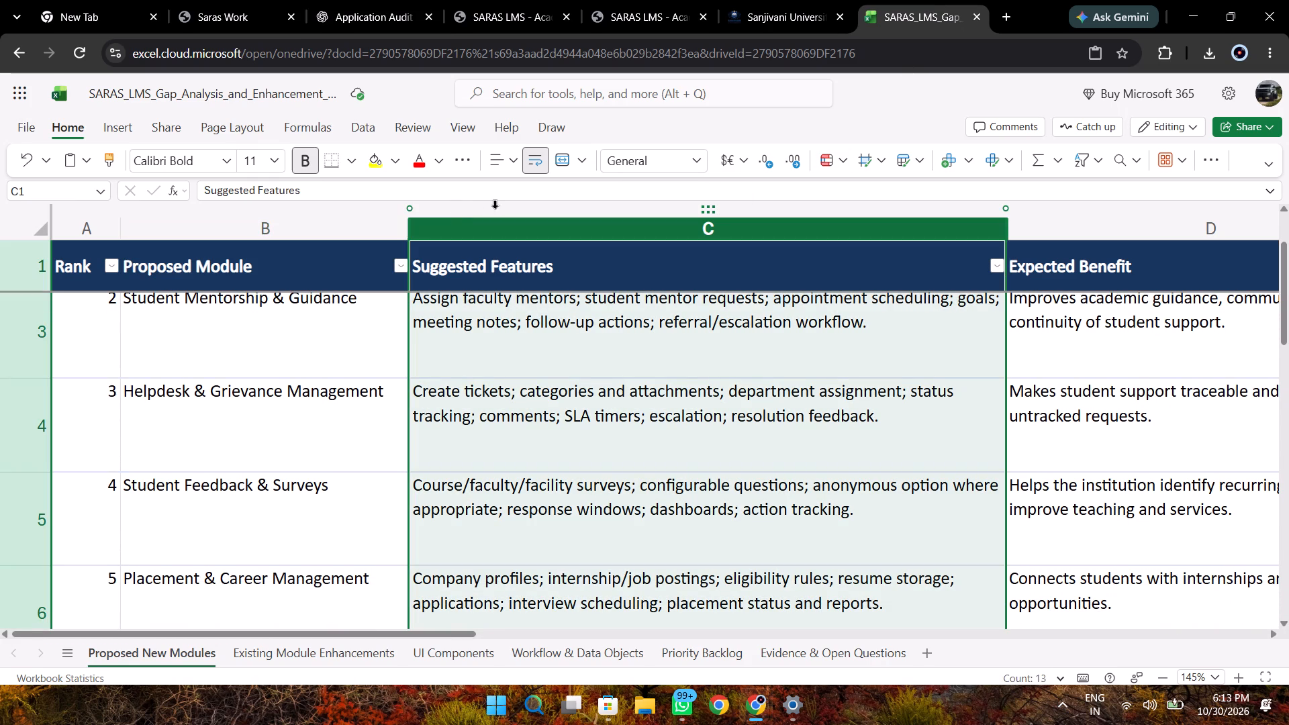
left_click(299, 655)
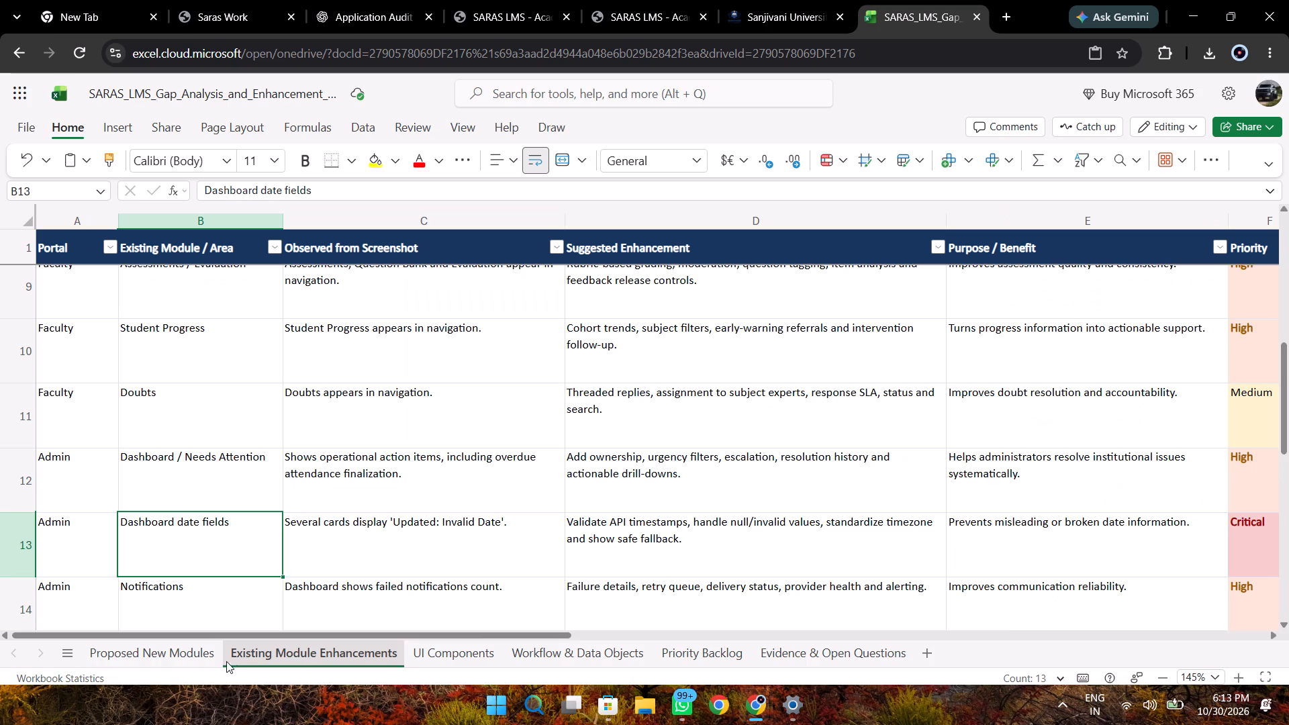
left_click(172, 655)
scroll(281, 552, "down", 2)
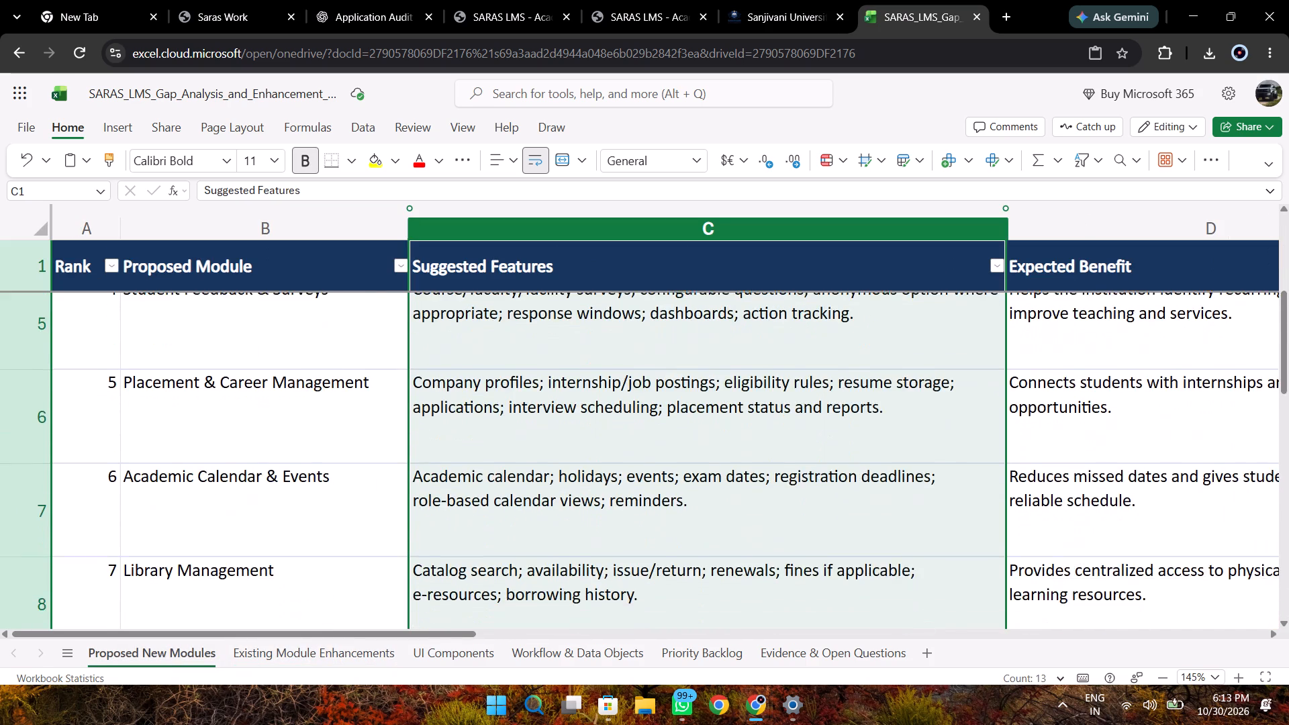
scroll(281, 552, "down", 1)
left_click(96, 522)
scroll(96, 522, "down", 2)
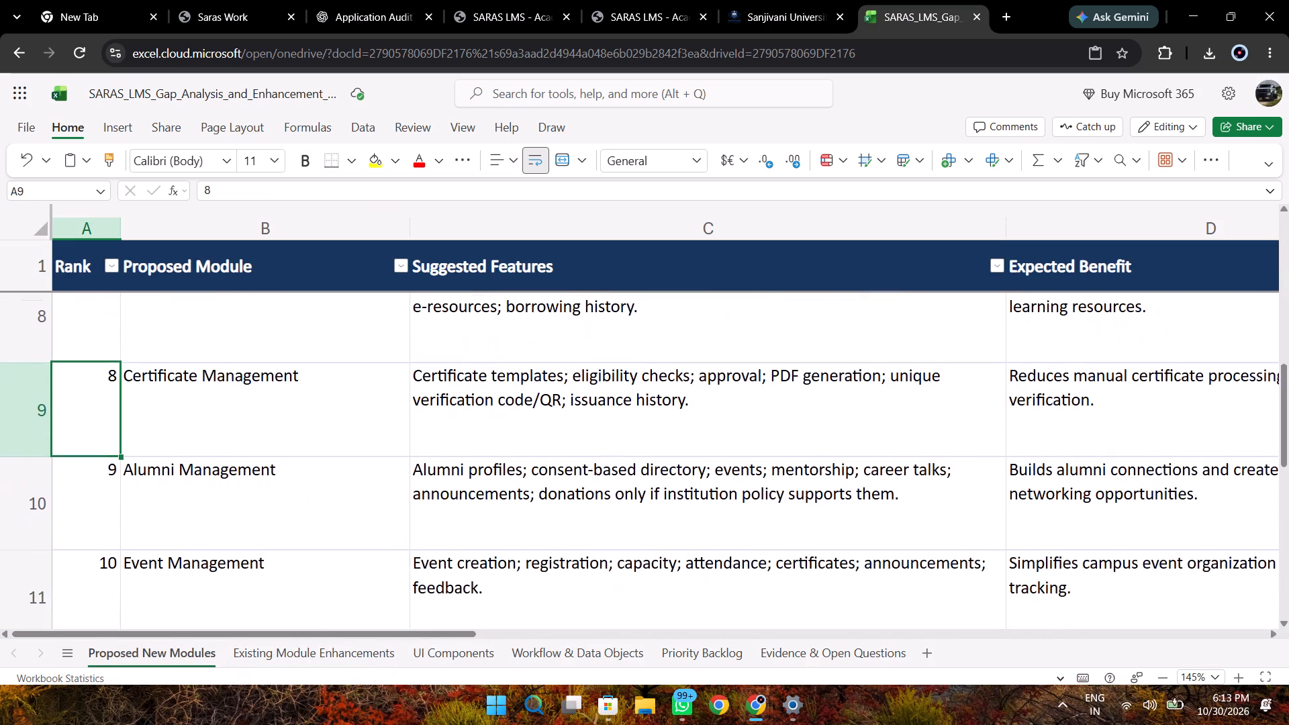
scroll(96, 522, "down", 3)
left_click(96, 521)
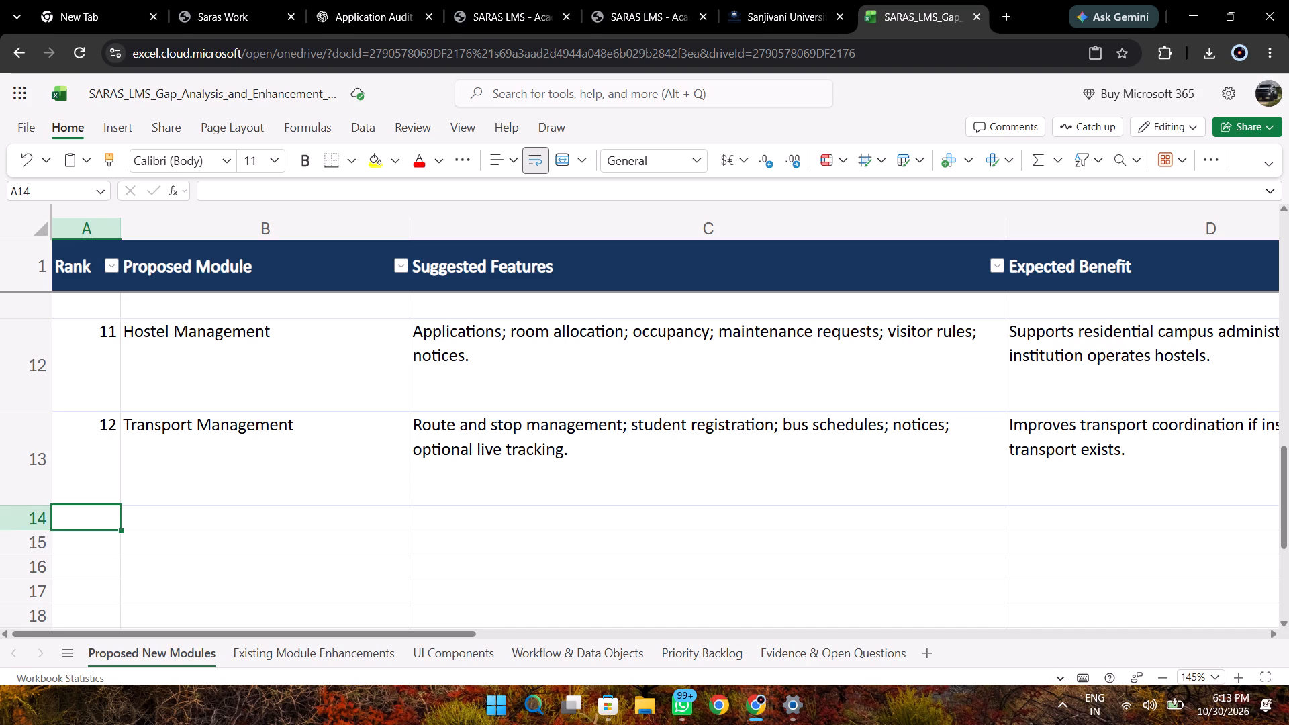
double_click(96, 521)
type("13")
left_click(167, 510)
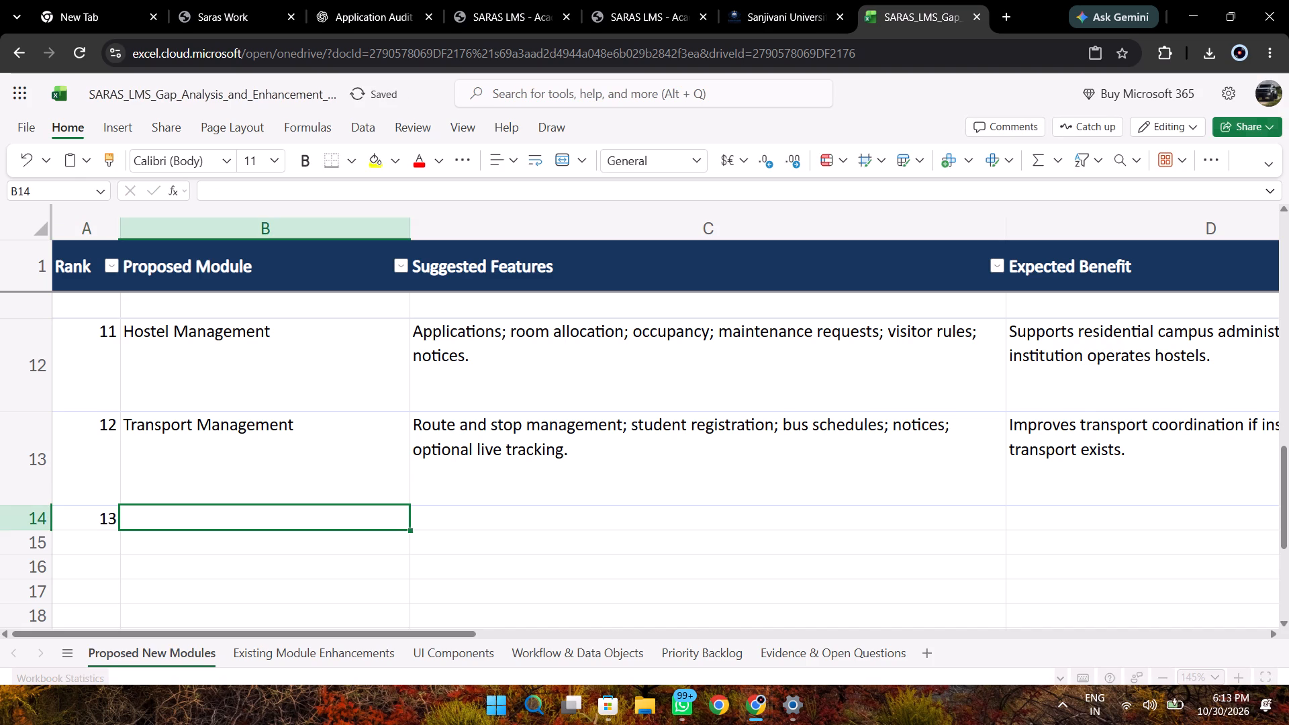
double_click(167, 510)
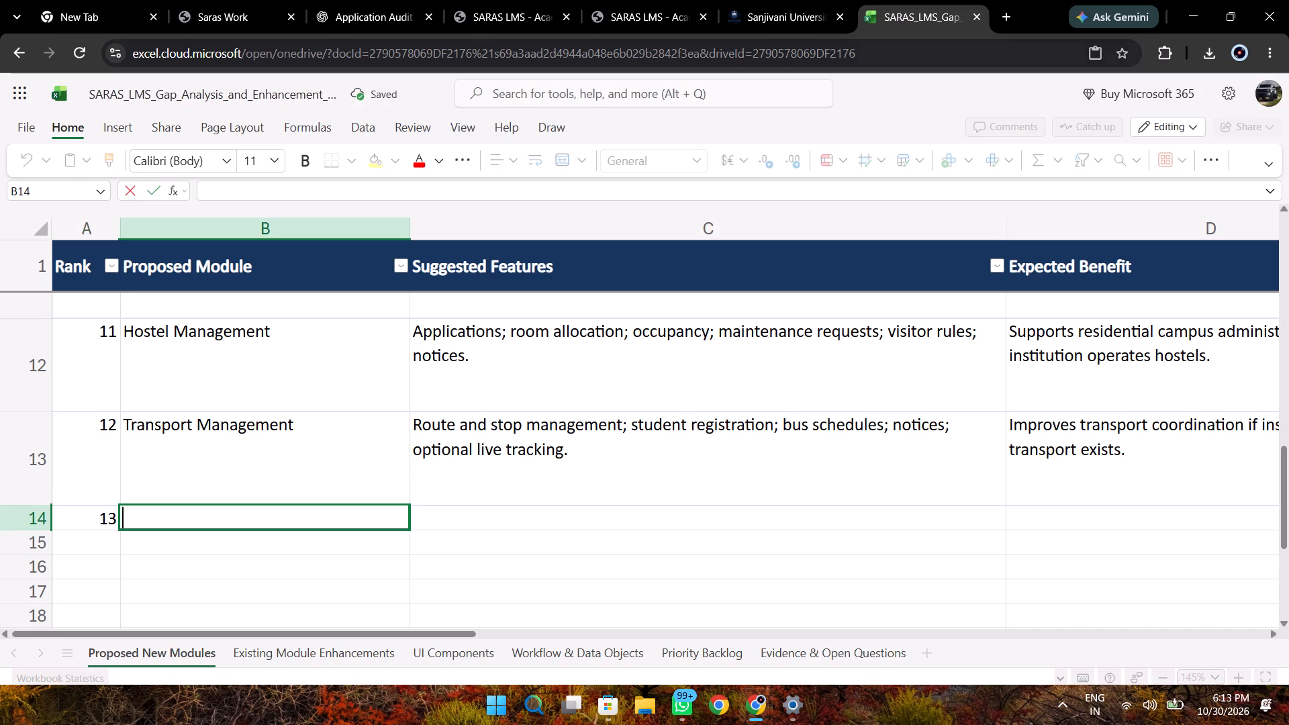
Compare the navigation modules of the SARAS LMS admin portal with those on the Sanjivani University student dashboard.
left_click(594, 0)
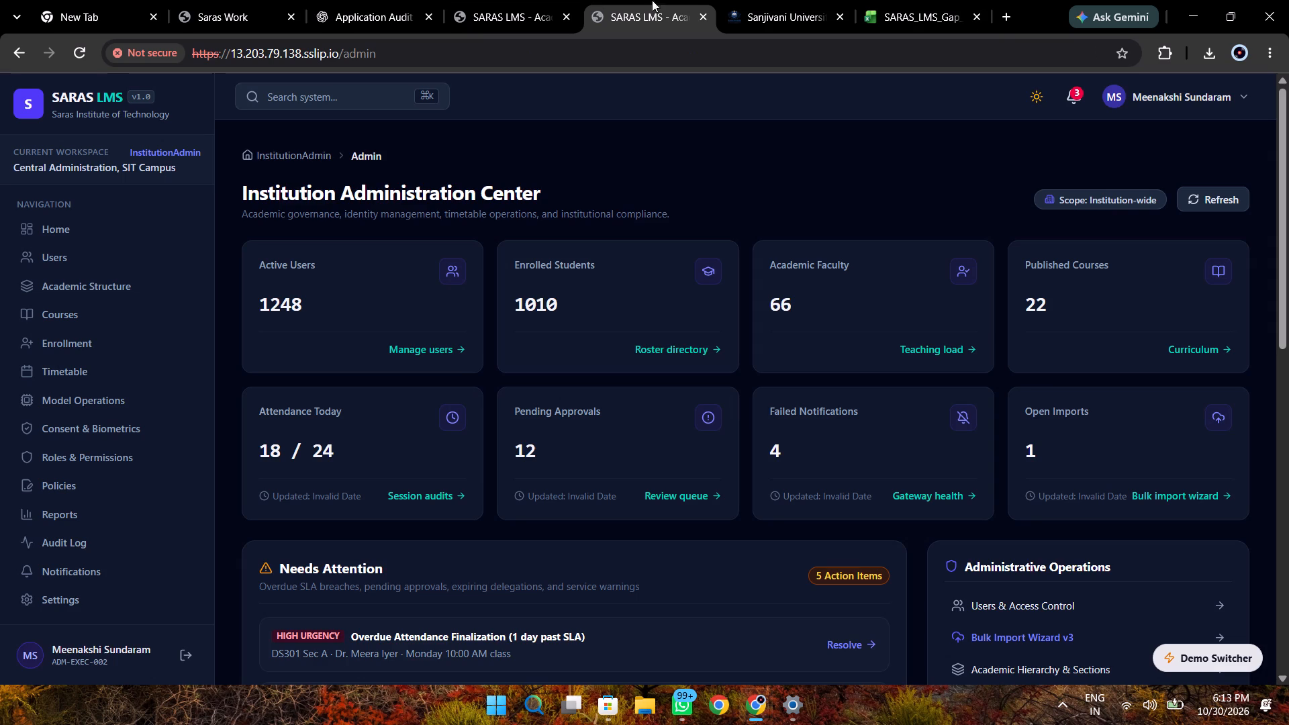
left_click(738, 0)
left_click(600, 0)
left_click(752, 1)
left_click(585, 173)
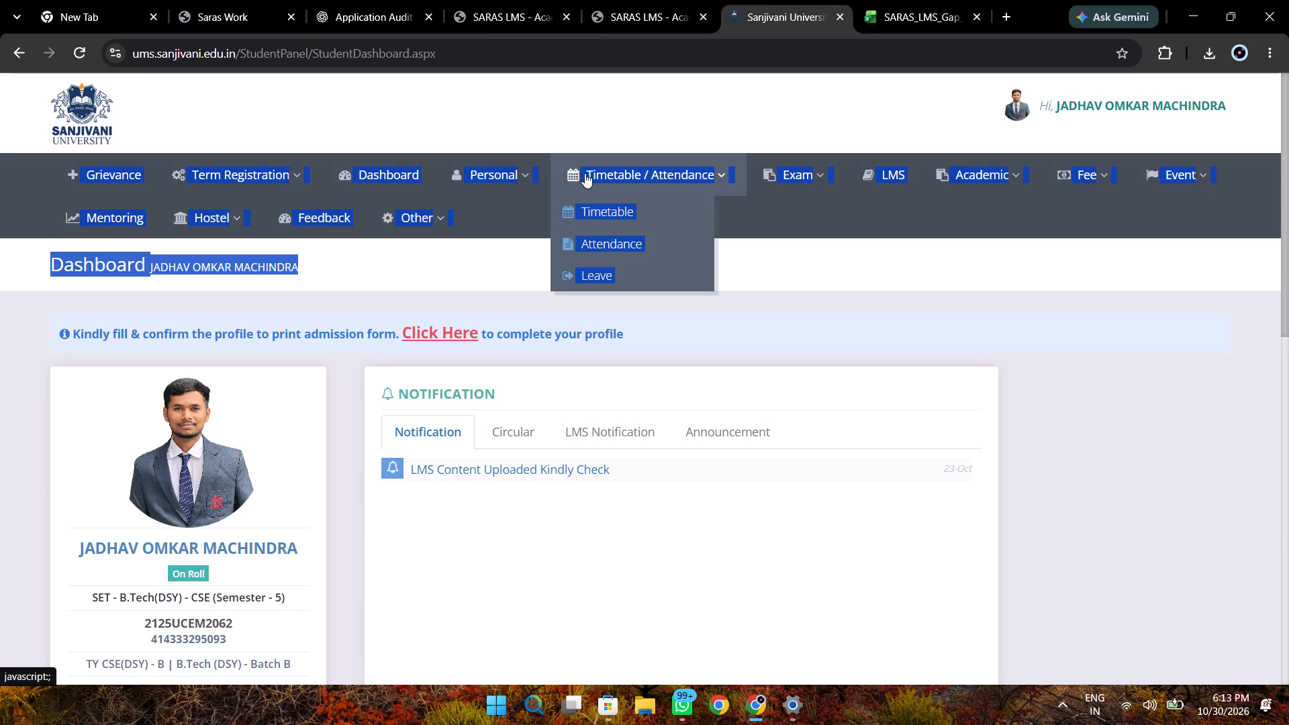
left_click(620, 101)
left_click(654, 0)
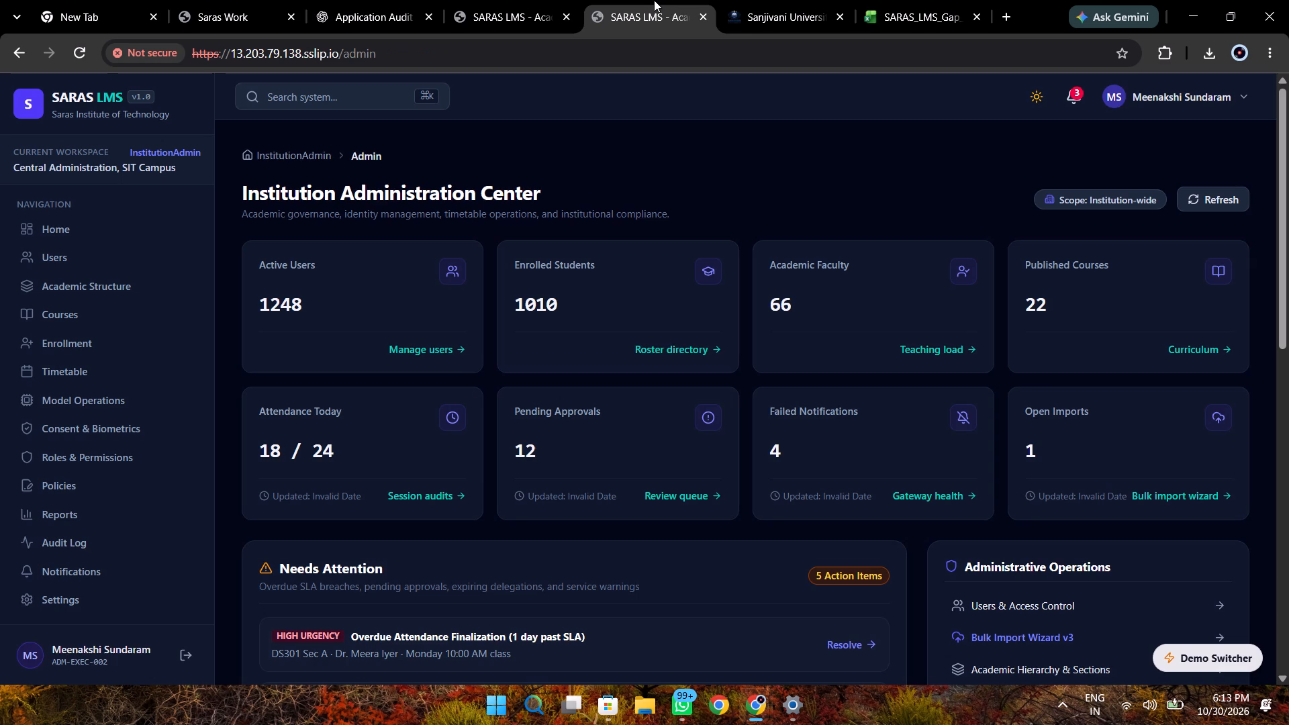
left_click(743, 8)
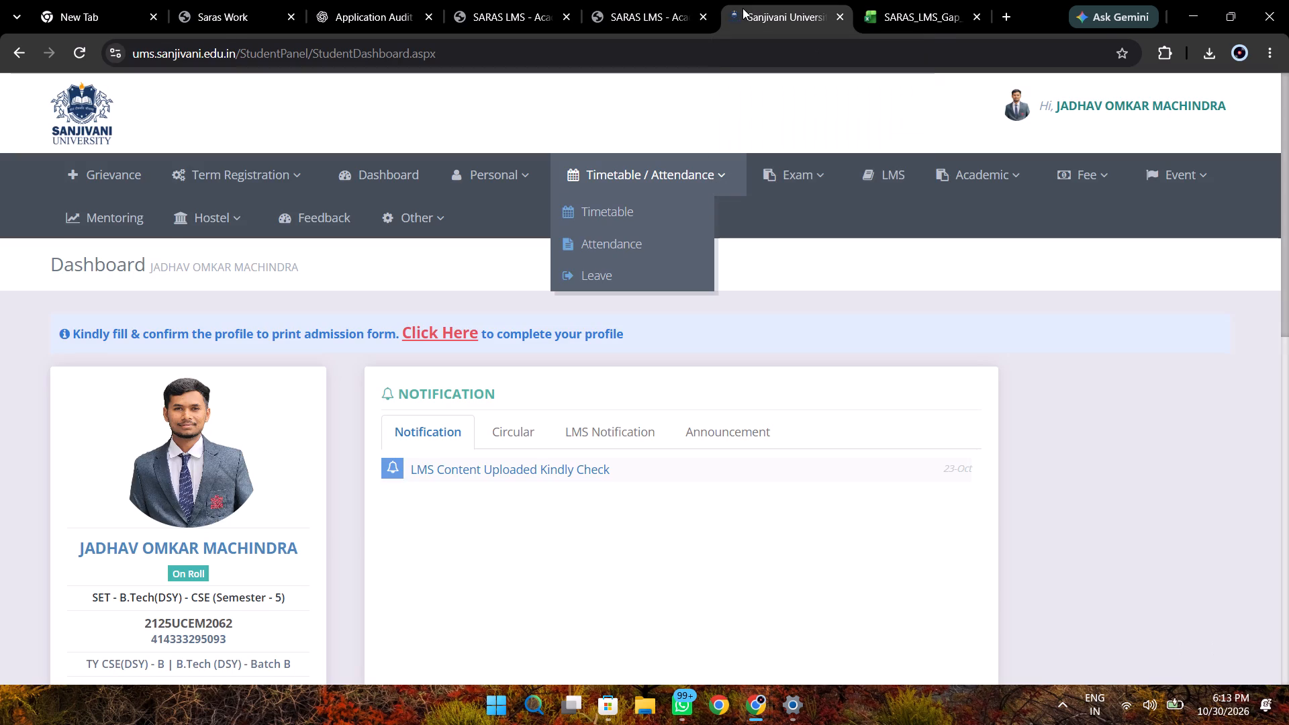
left_click(630, 0)
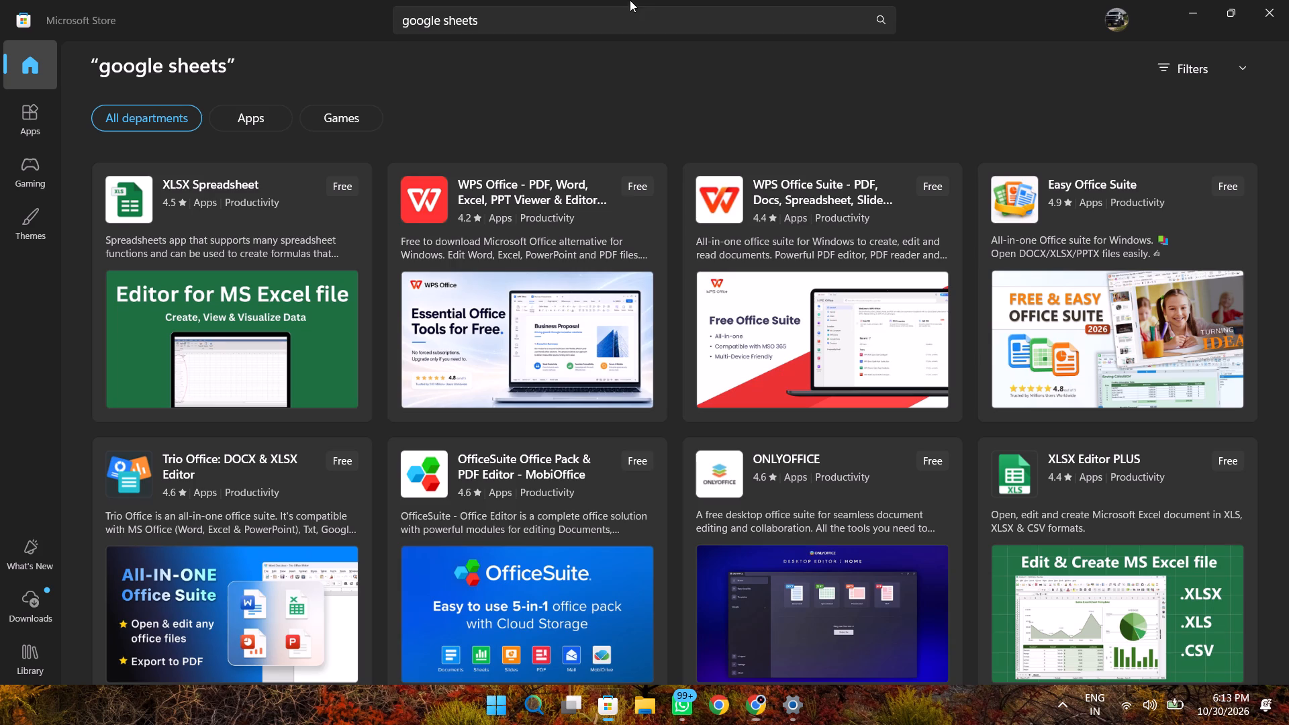
Search the computer for "ku" and launch the Kuro app.
left_click(534, 705)
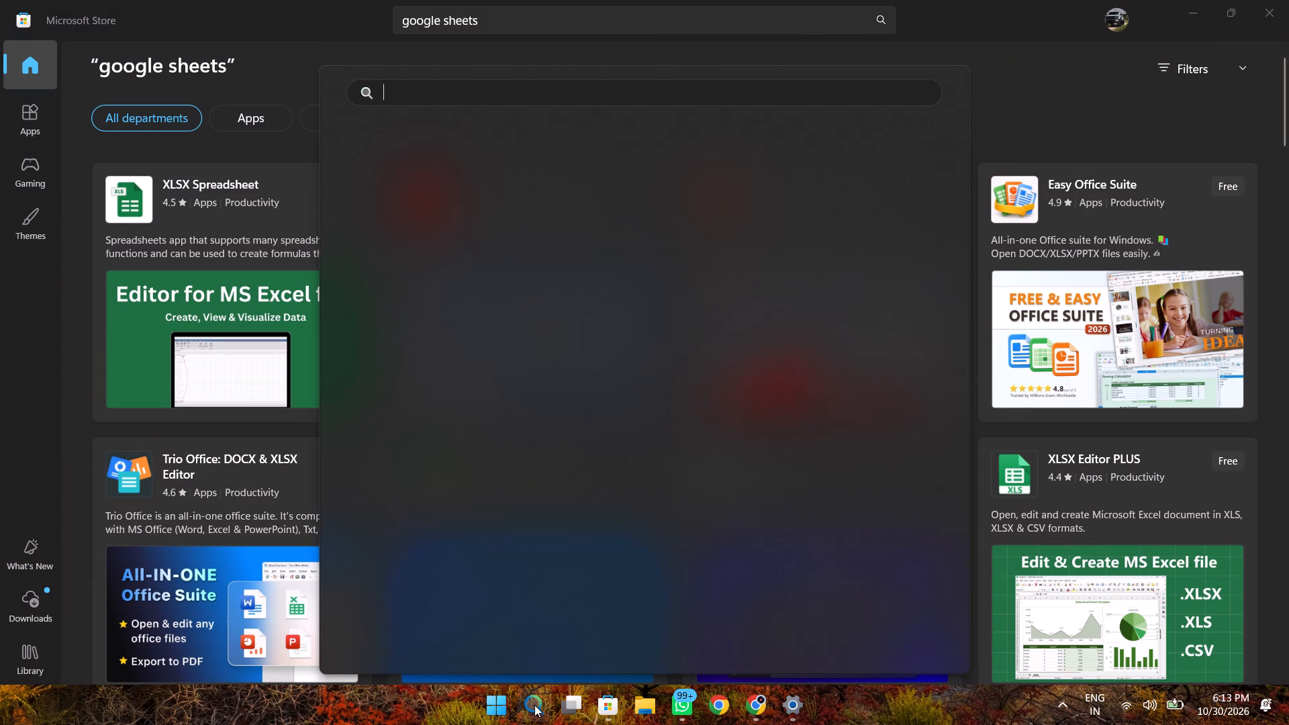
type("ku")
key("Return")
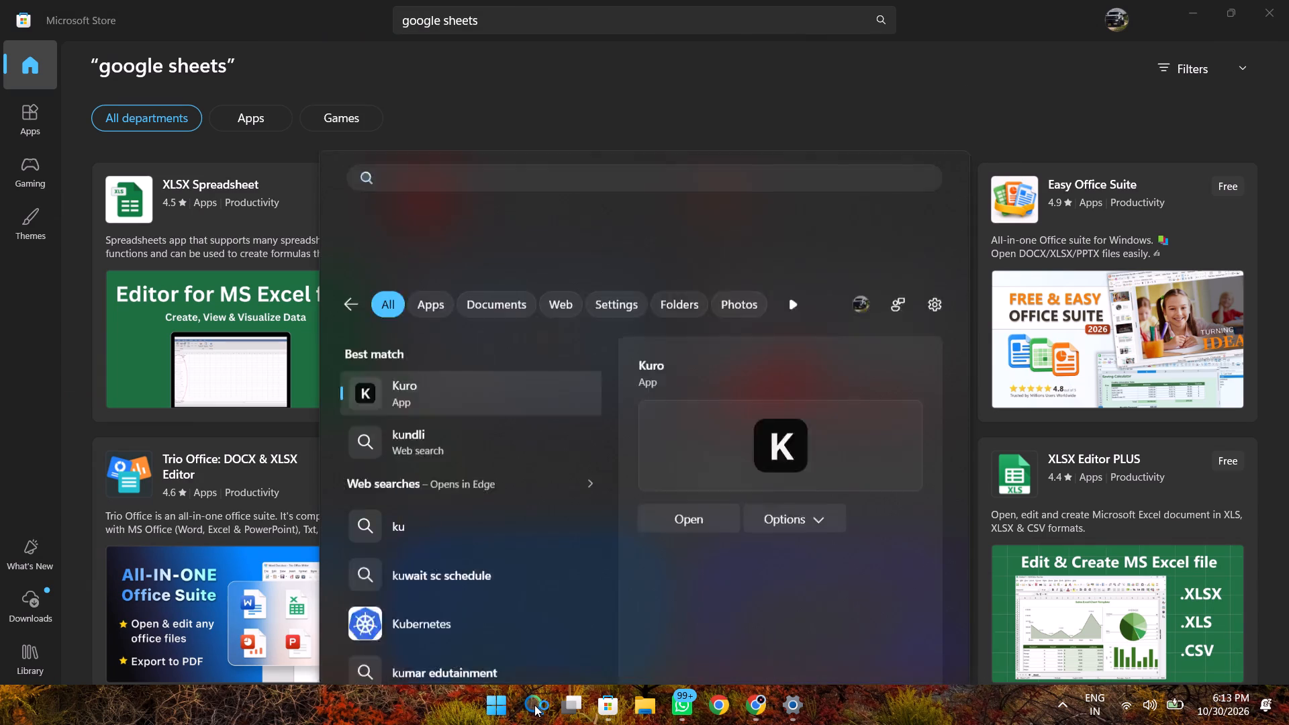
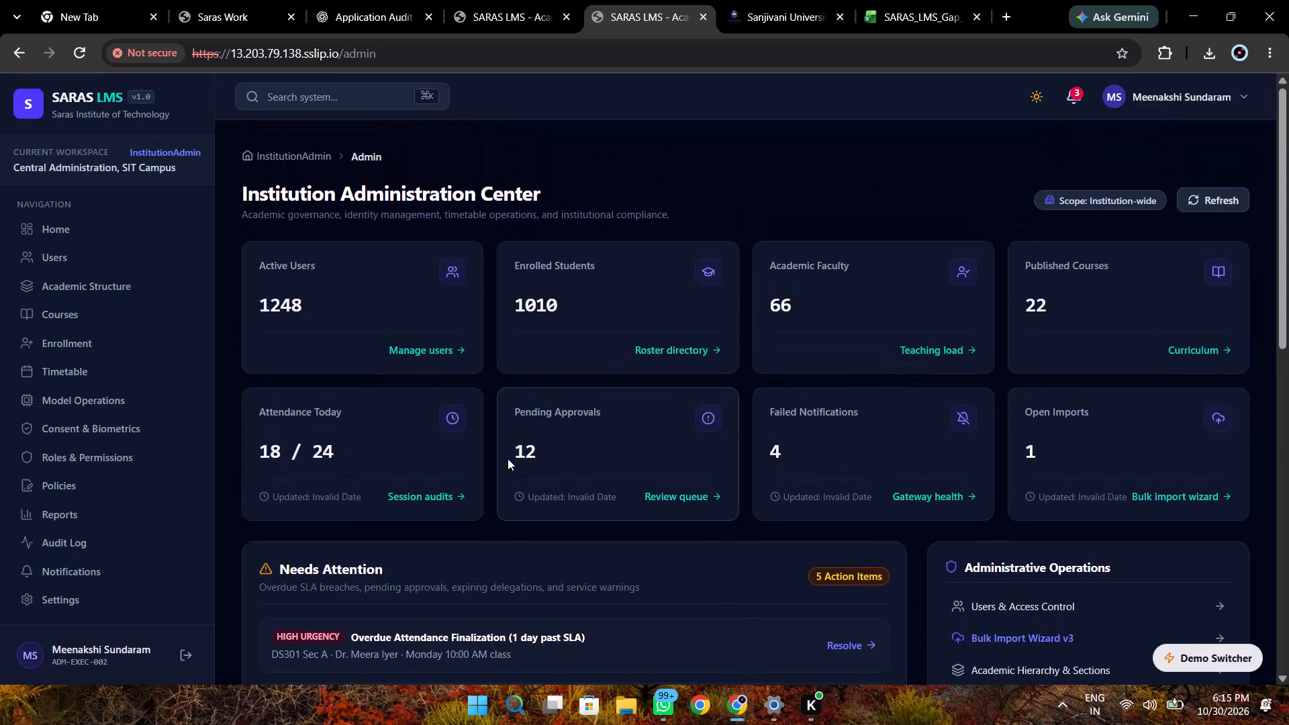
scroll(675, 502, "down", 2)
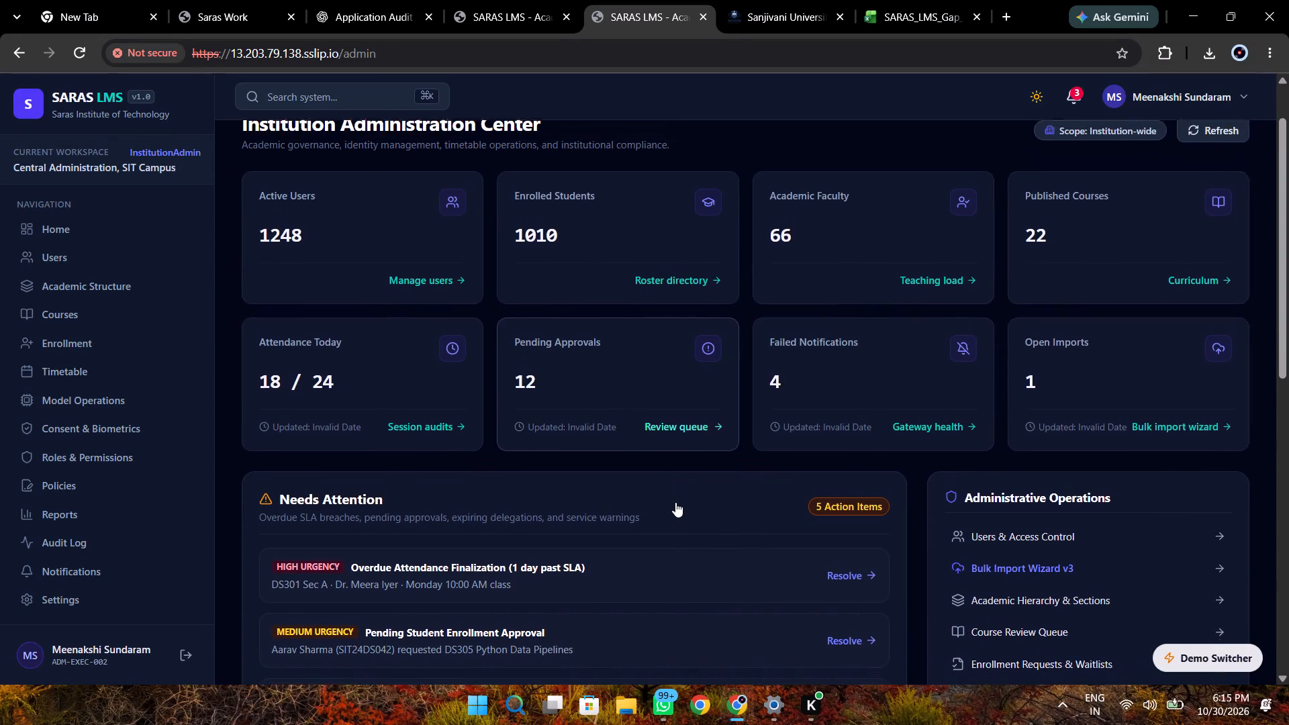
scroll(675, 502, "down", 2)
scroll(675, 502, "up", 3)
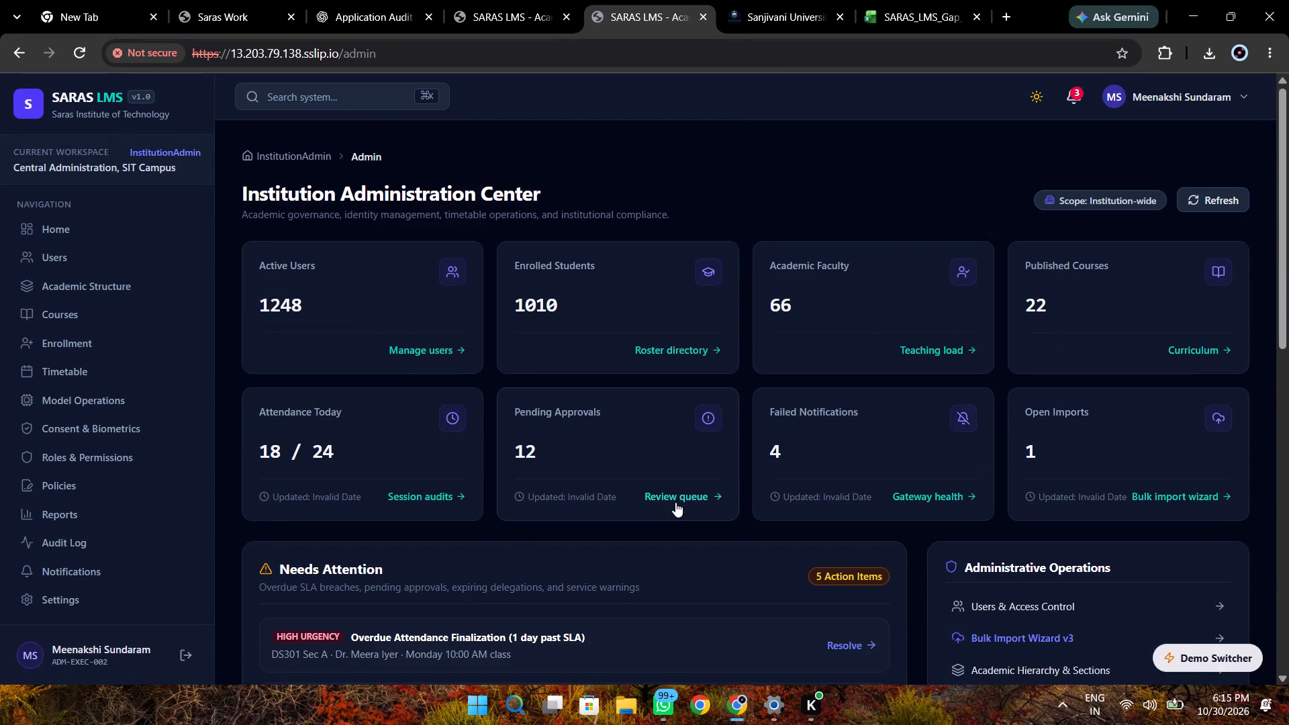
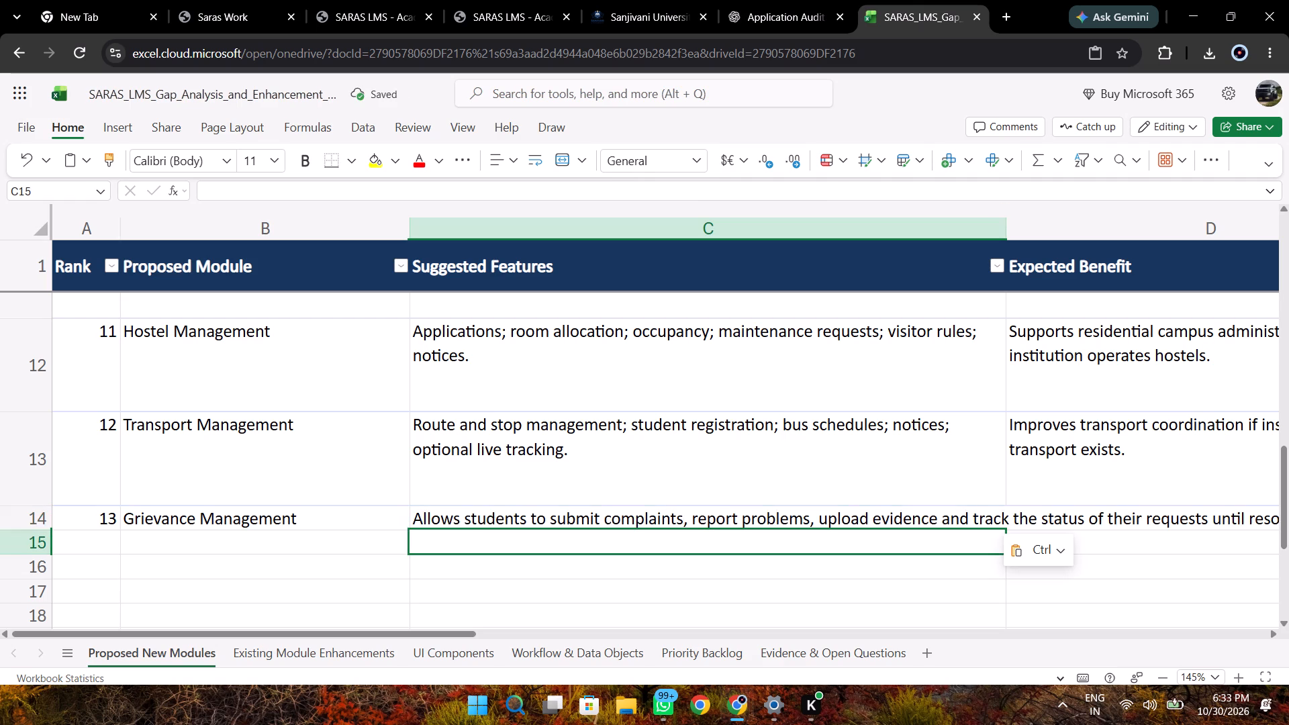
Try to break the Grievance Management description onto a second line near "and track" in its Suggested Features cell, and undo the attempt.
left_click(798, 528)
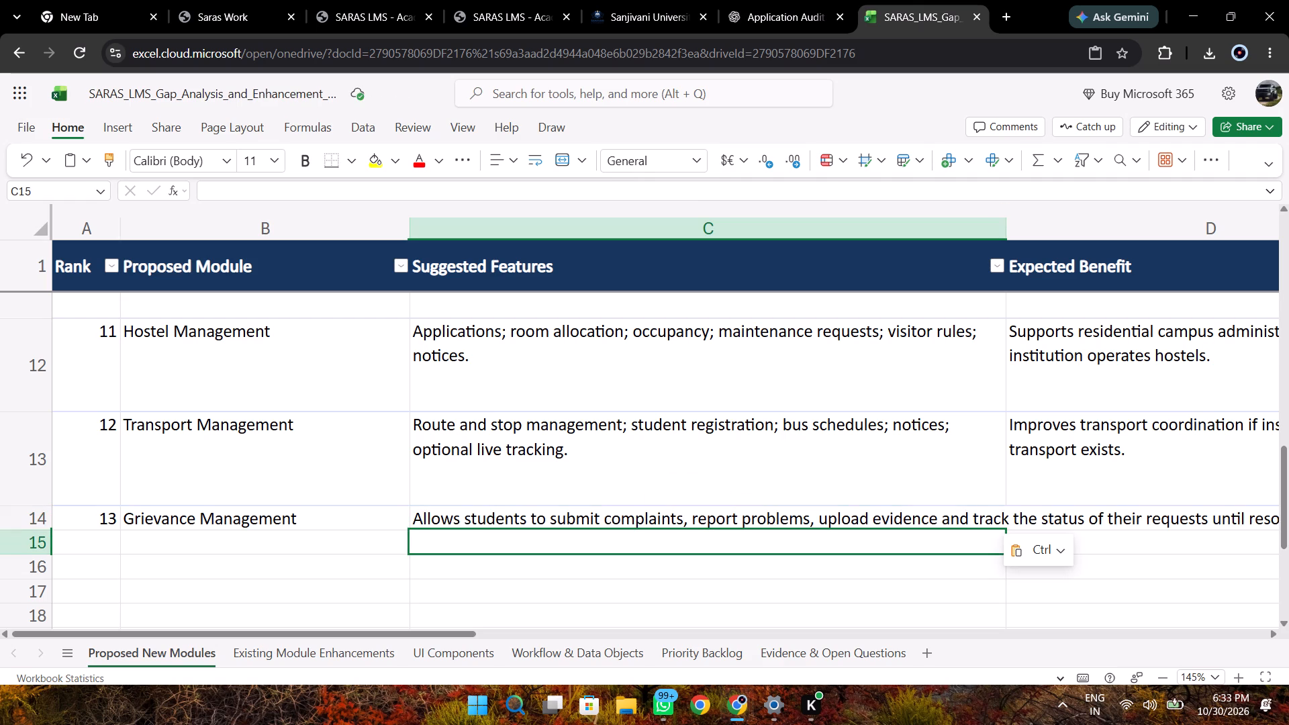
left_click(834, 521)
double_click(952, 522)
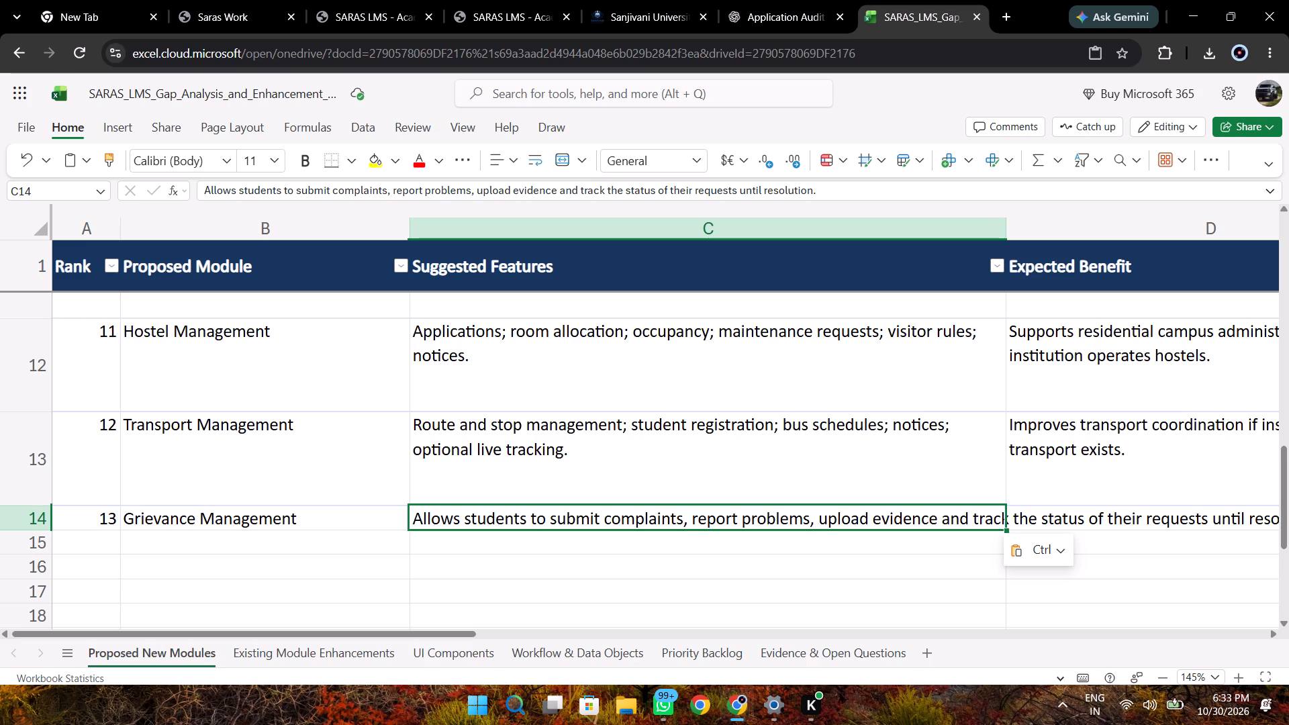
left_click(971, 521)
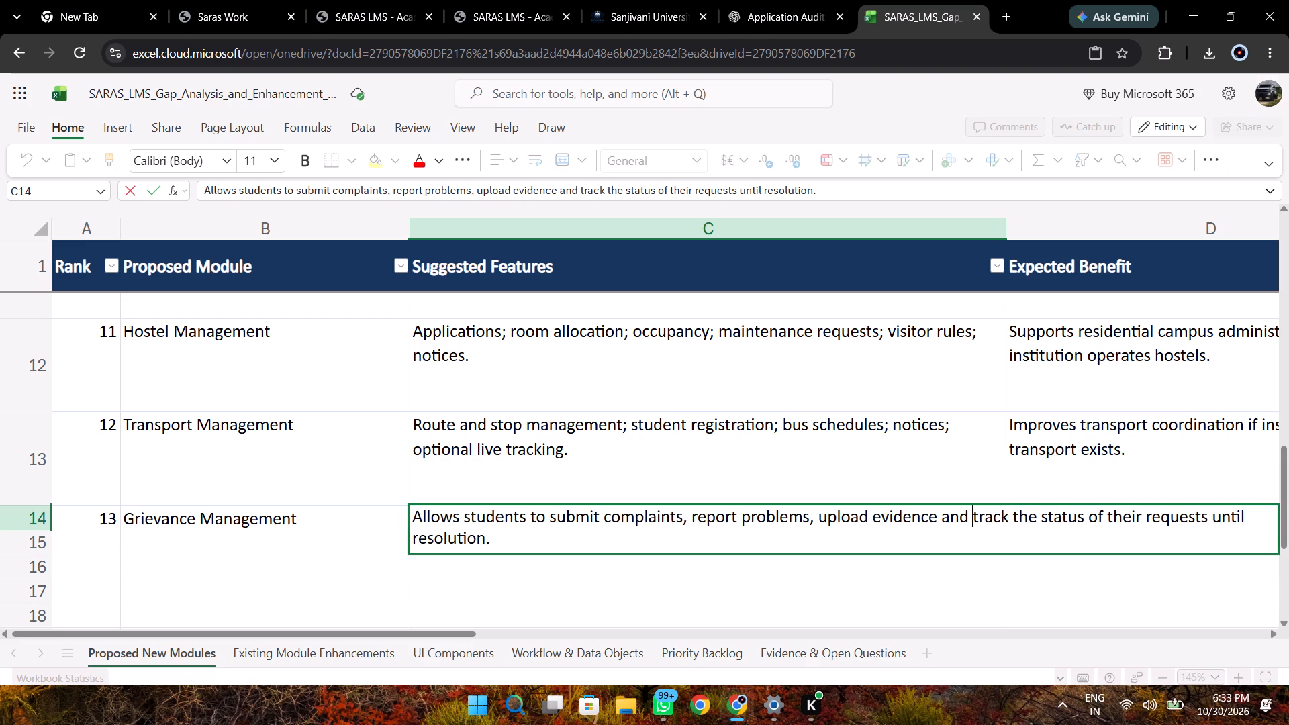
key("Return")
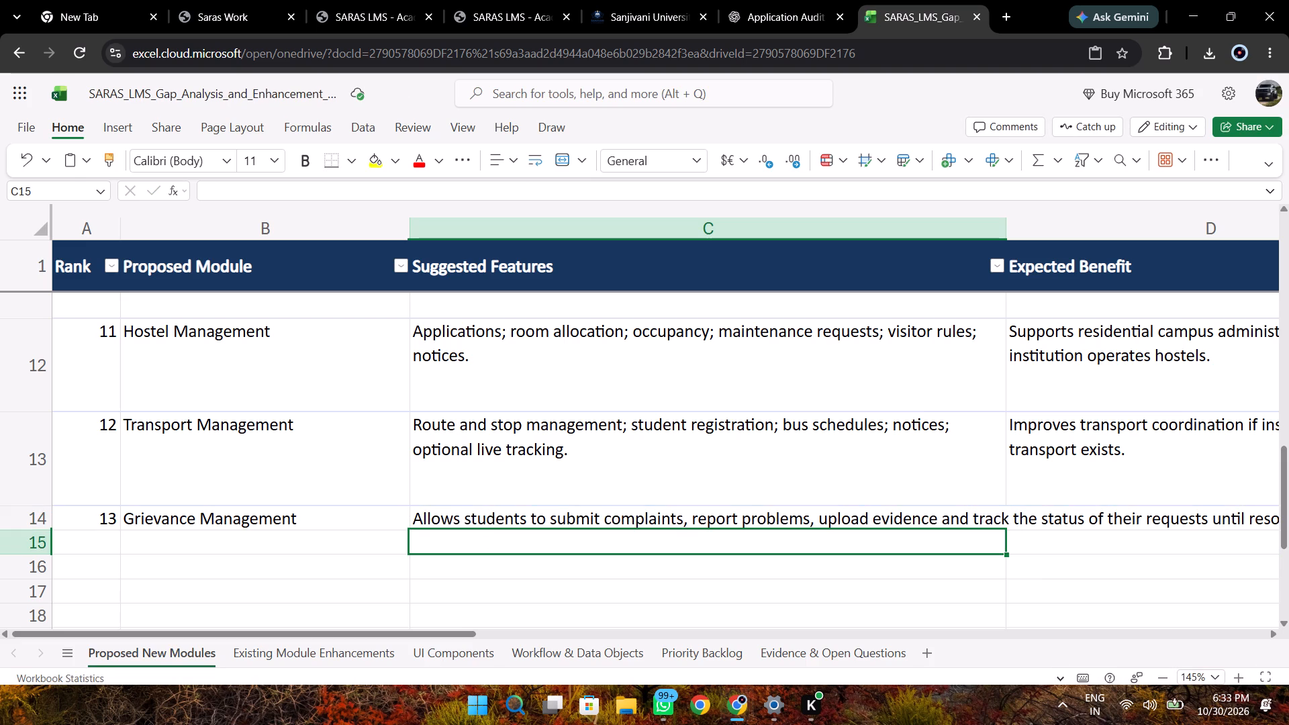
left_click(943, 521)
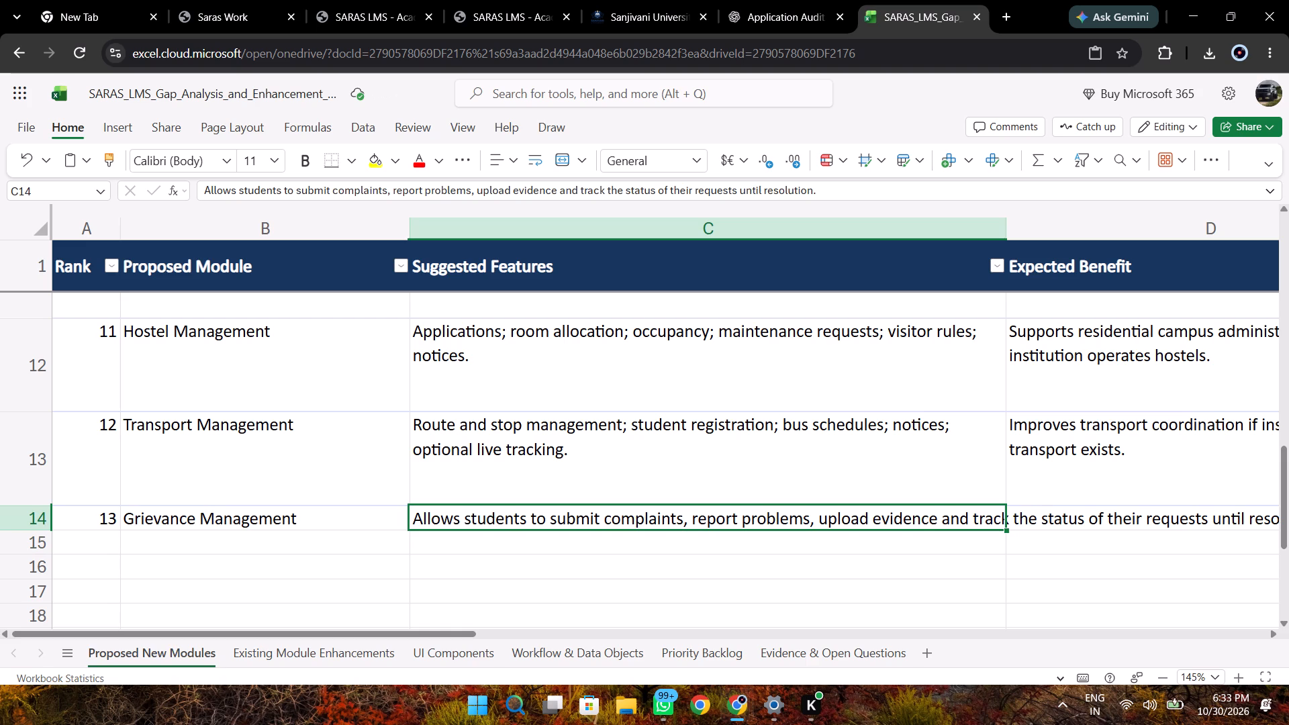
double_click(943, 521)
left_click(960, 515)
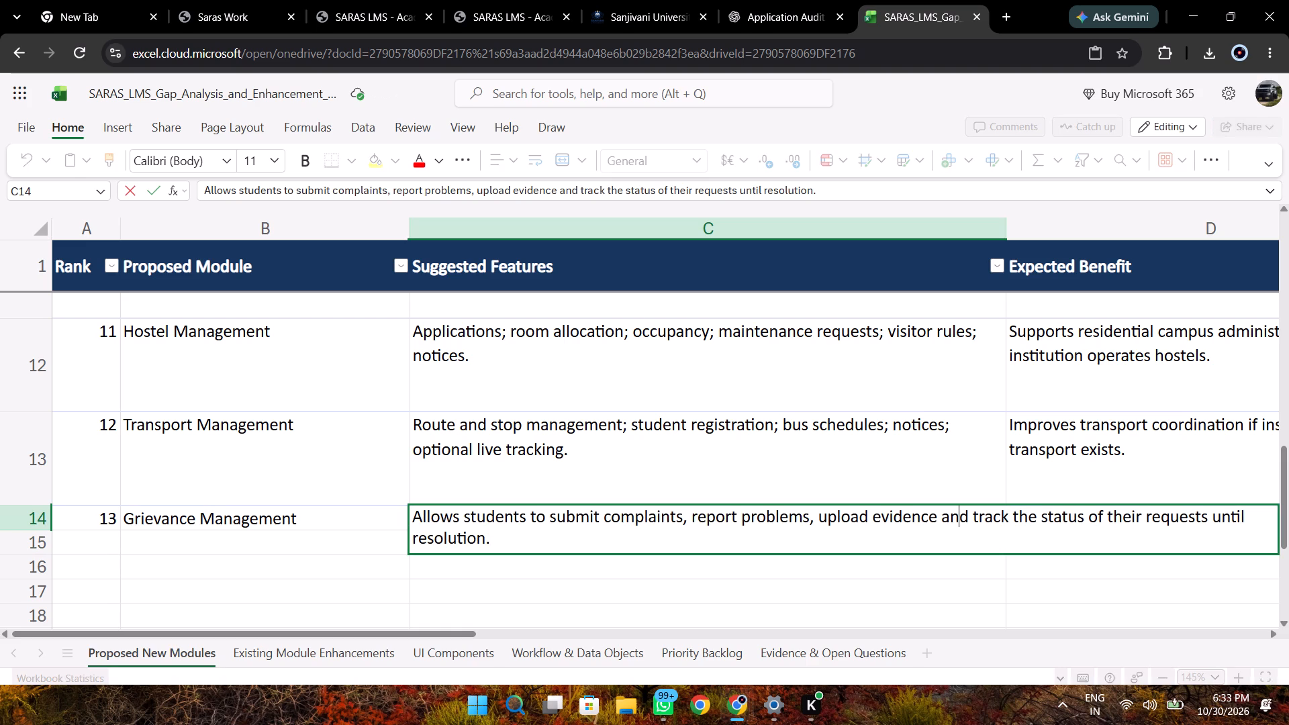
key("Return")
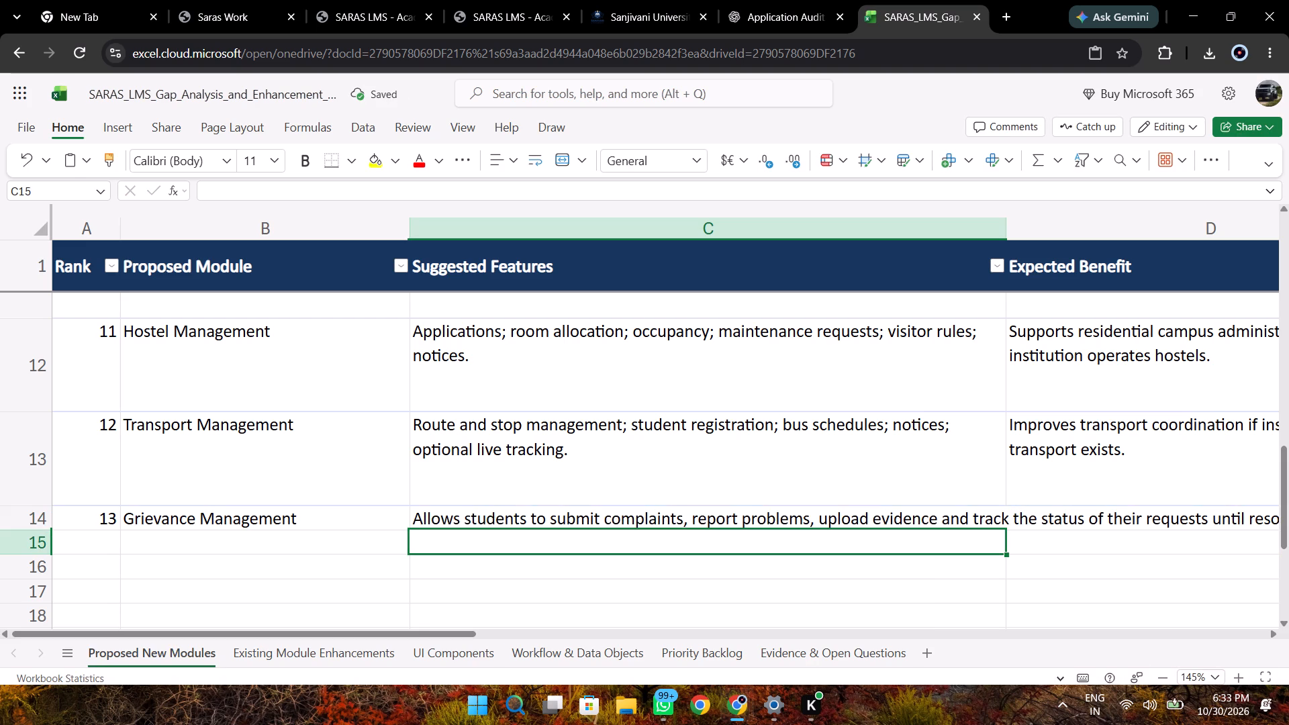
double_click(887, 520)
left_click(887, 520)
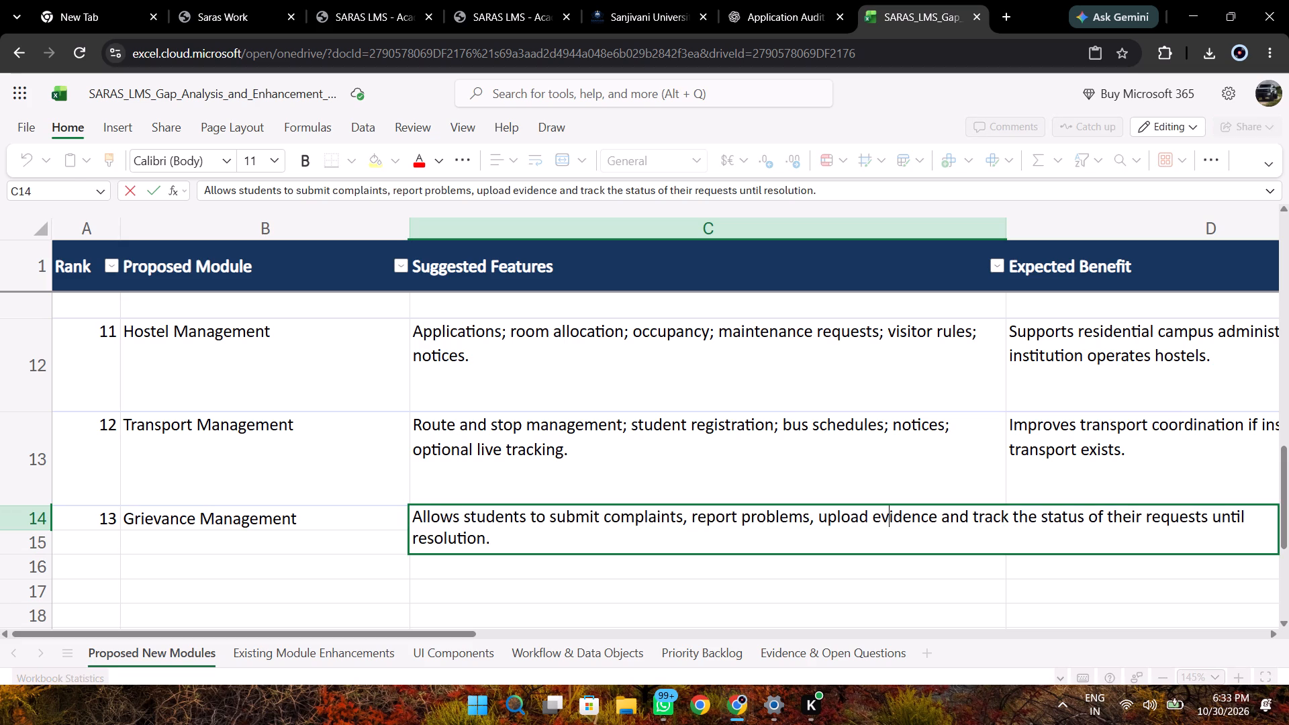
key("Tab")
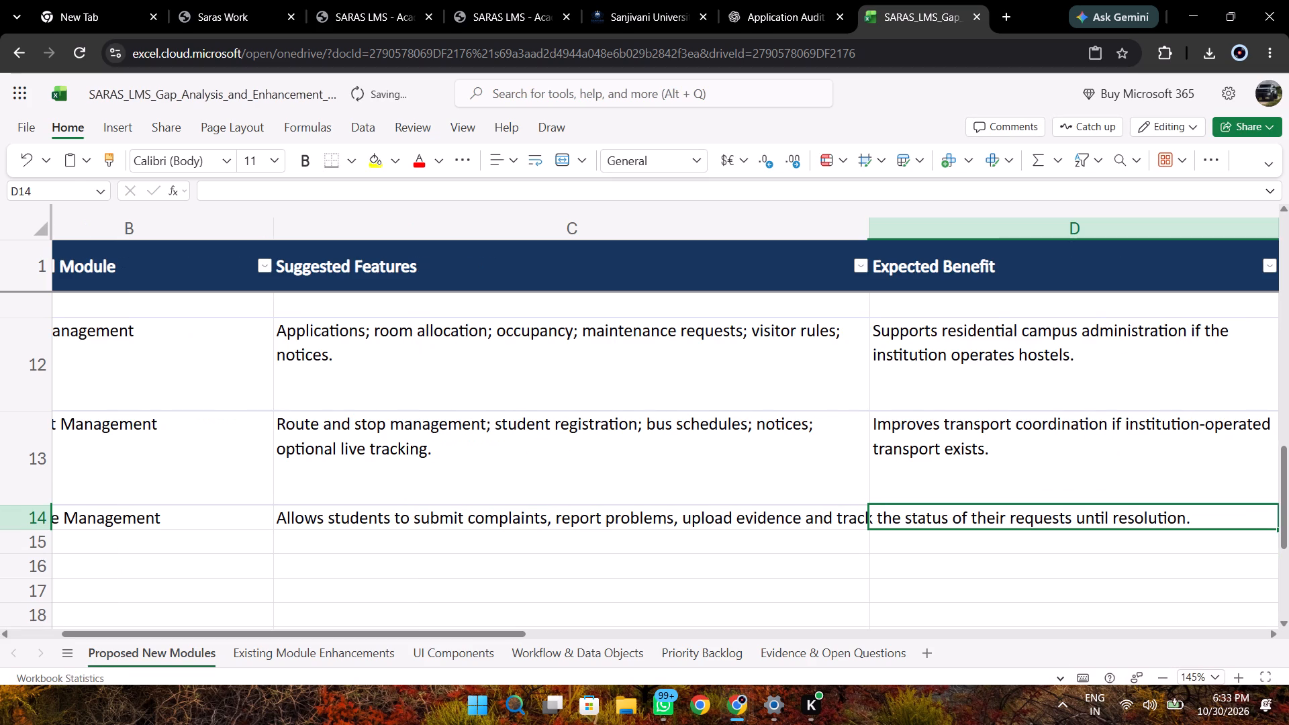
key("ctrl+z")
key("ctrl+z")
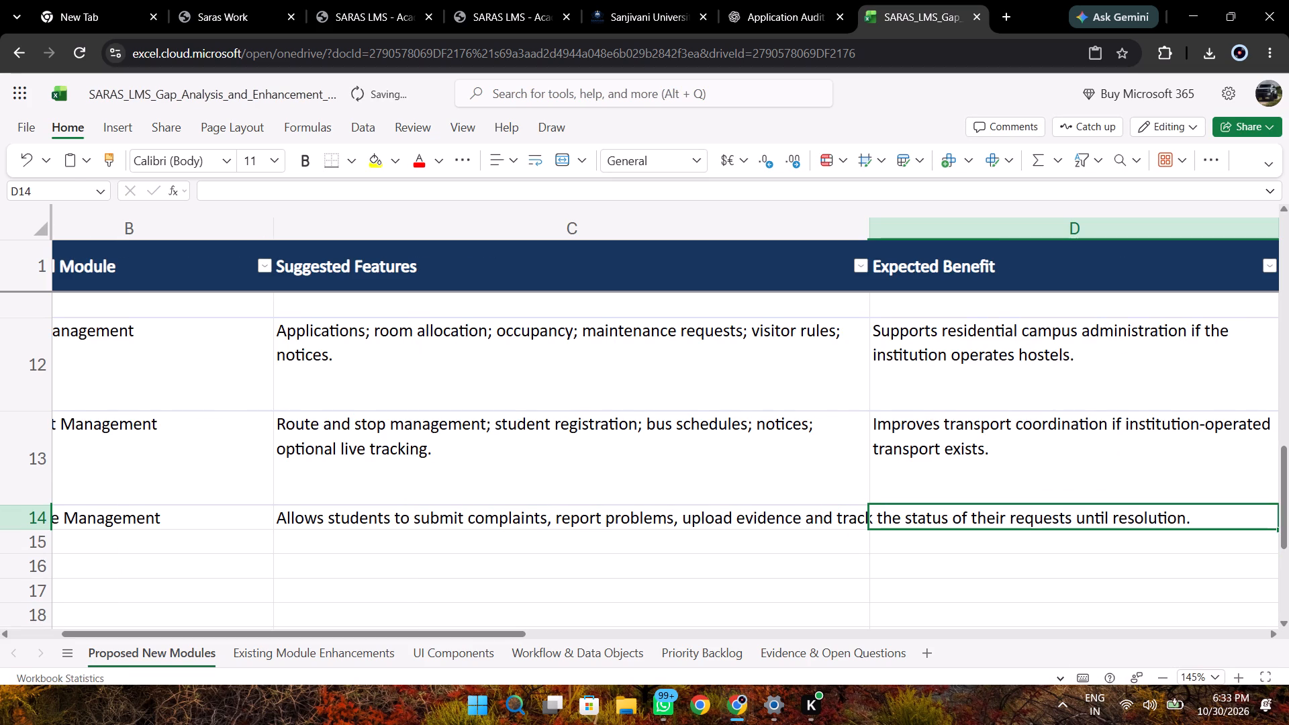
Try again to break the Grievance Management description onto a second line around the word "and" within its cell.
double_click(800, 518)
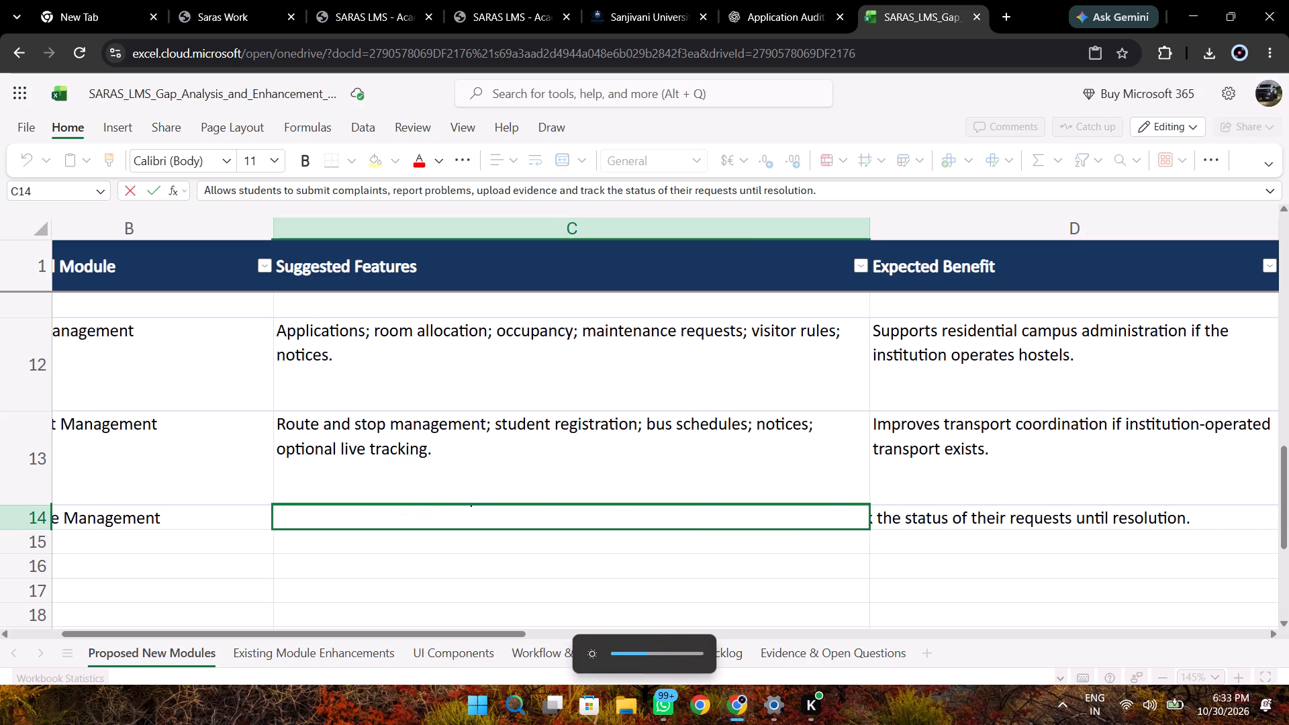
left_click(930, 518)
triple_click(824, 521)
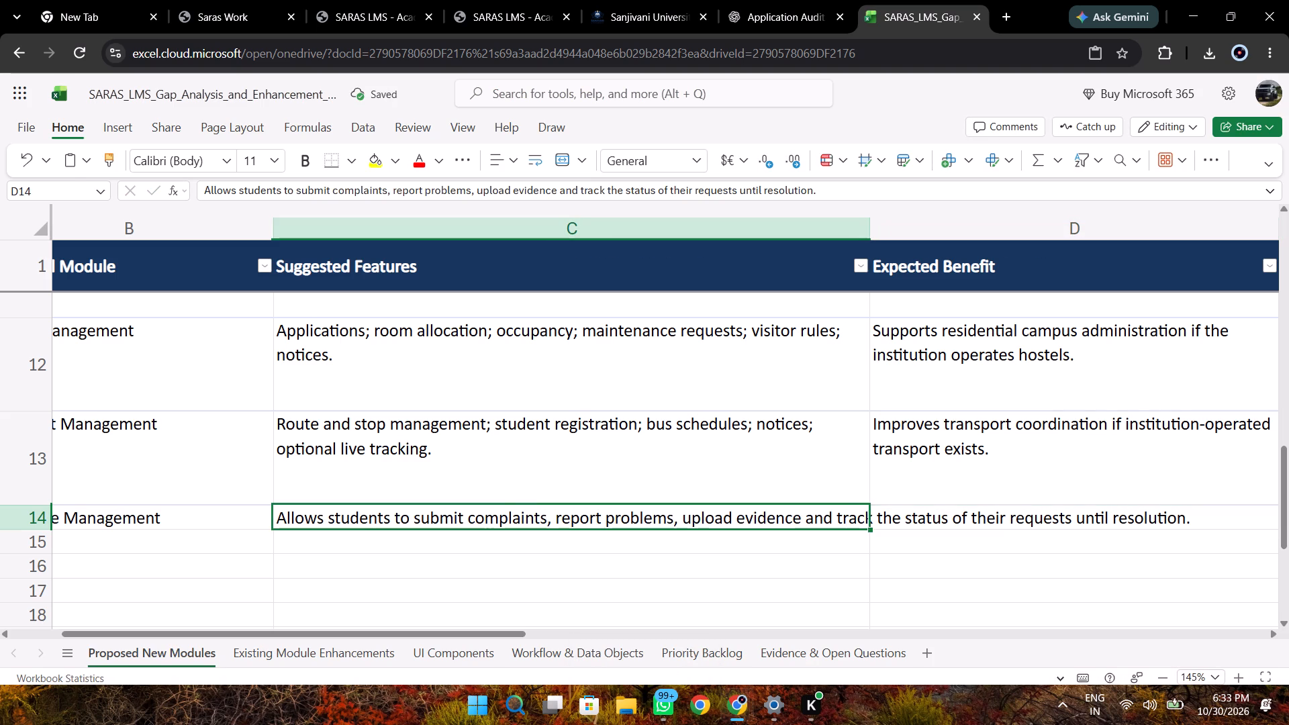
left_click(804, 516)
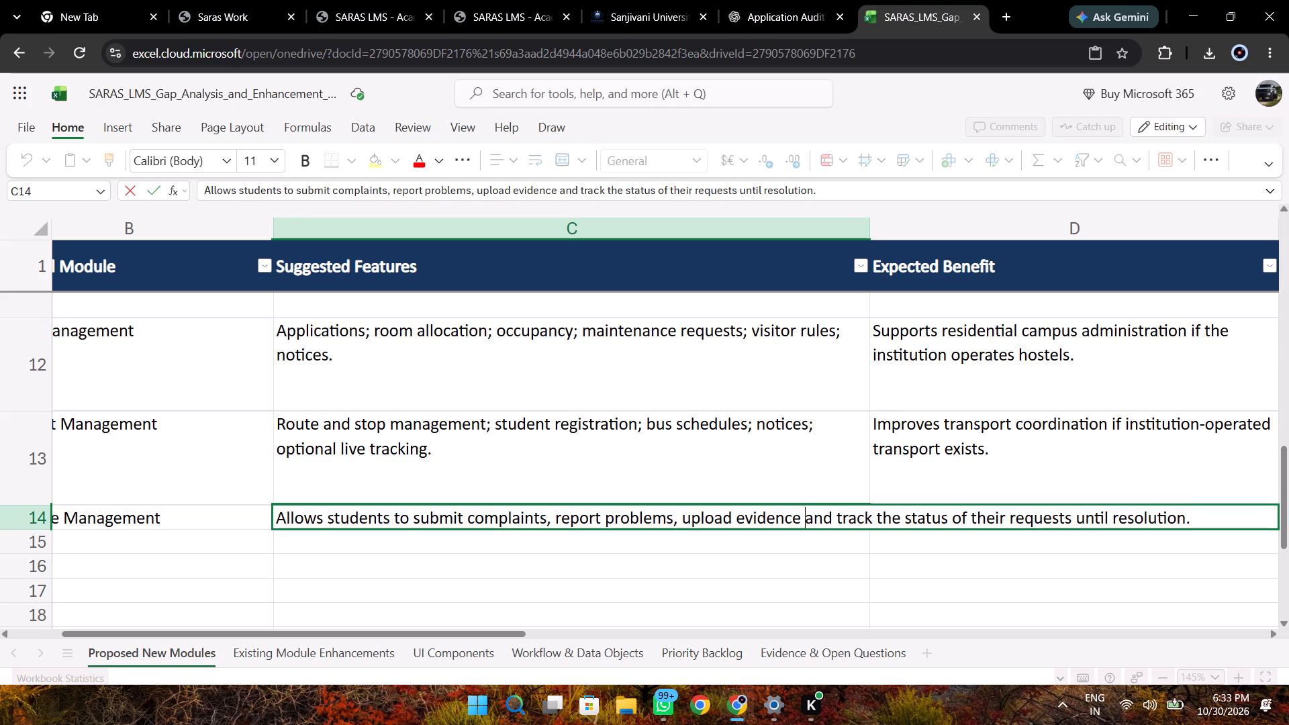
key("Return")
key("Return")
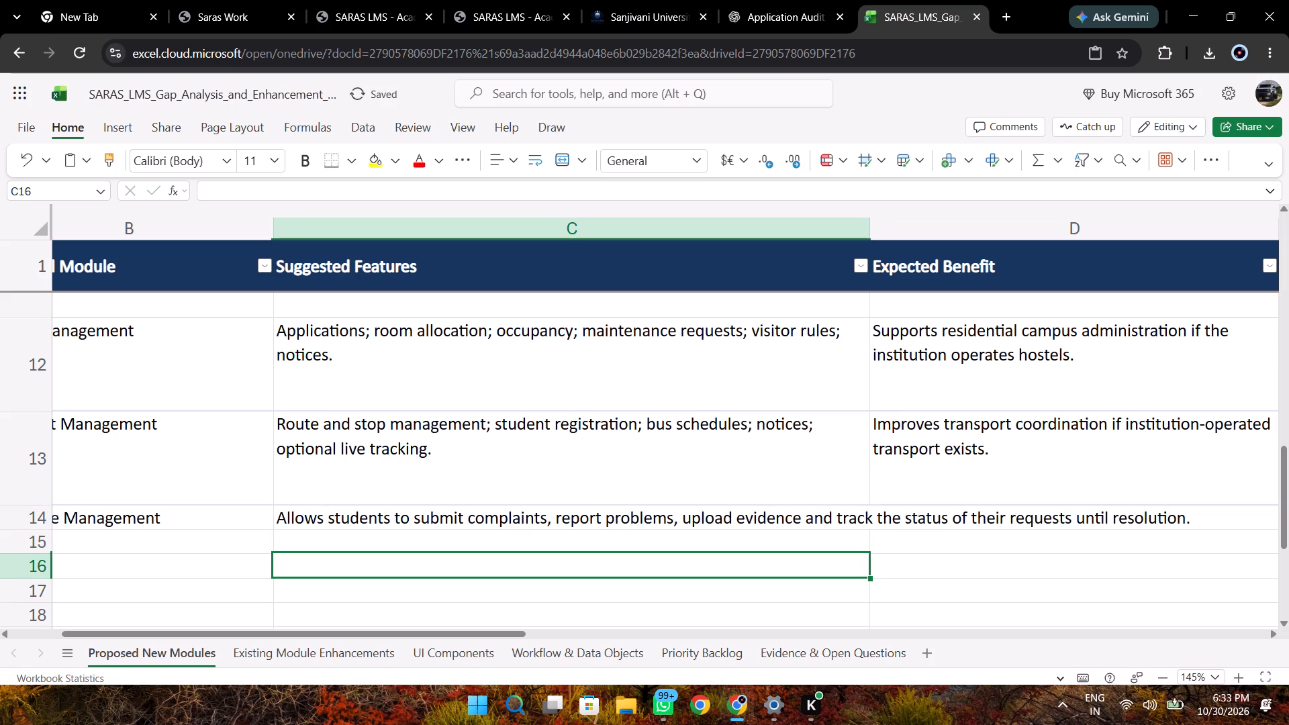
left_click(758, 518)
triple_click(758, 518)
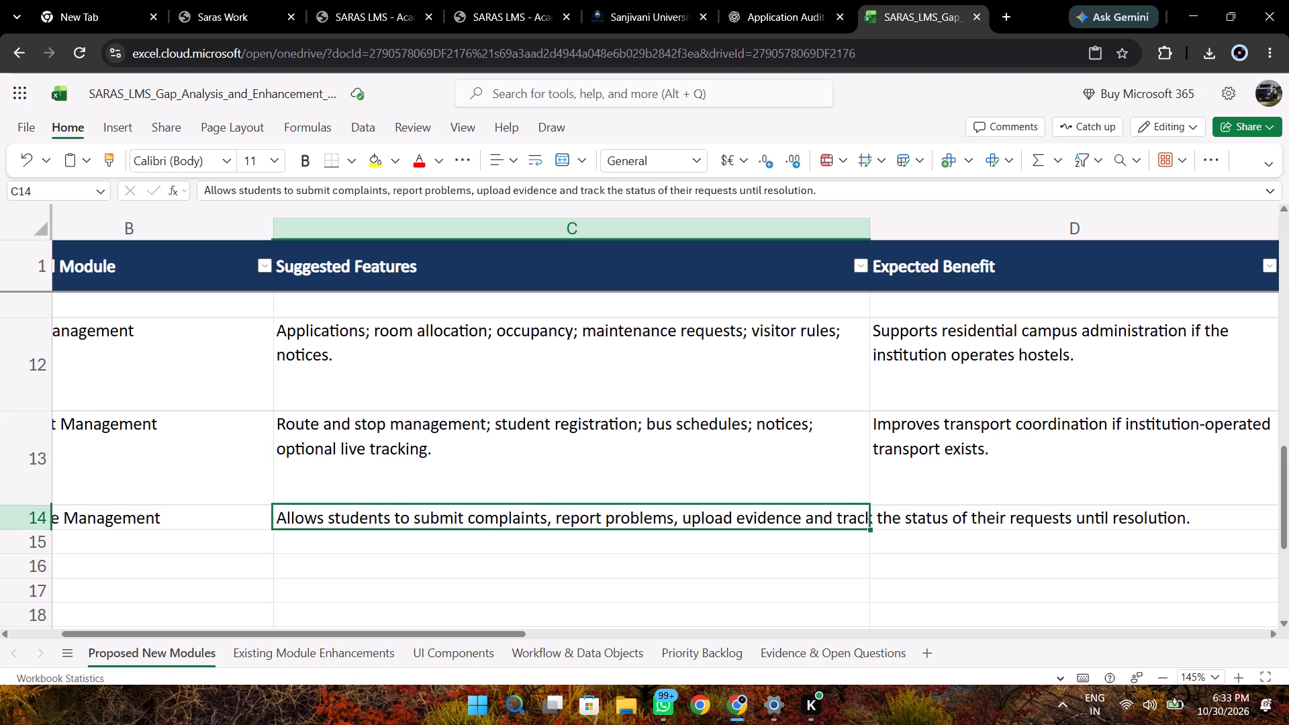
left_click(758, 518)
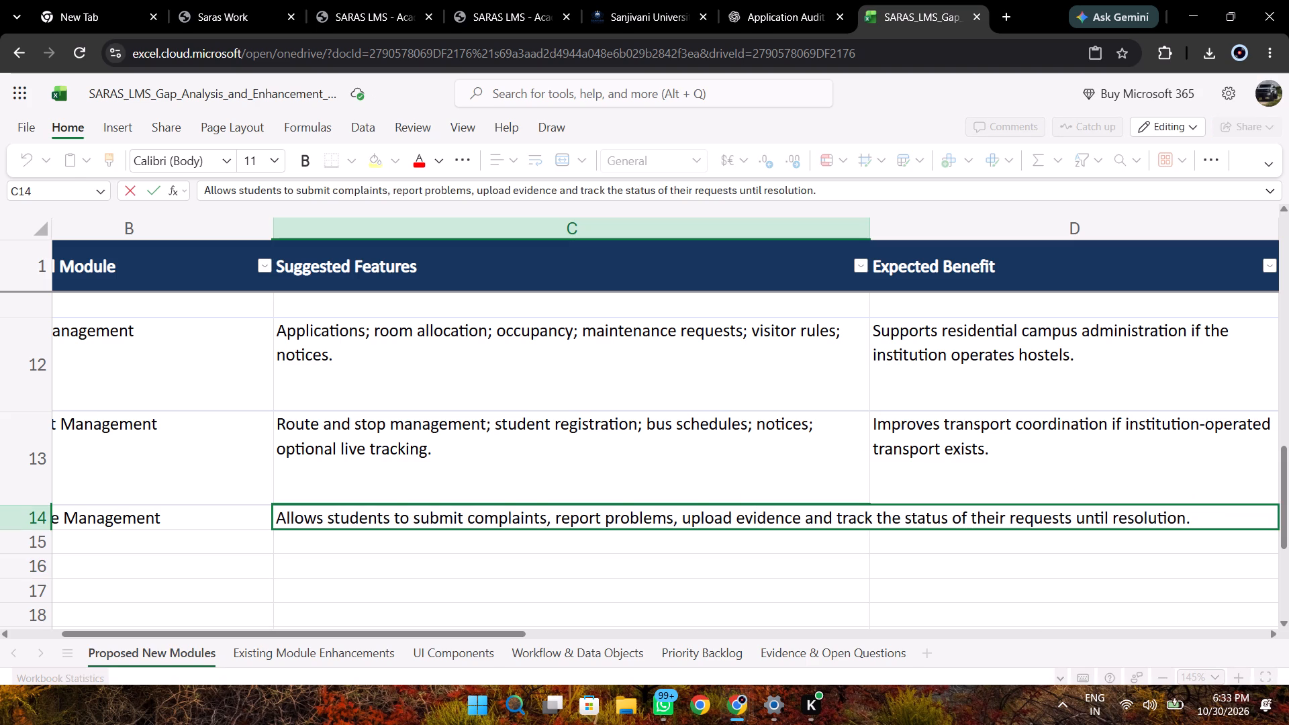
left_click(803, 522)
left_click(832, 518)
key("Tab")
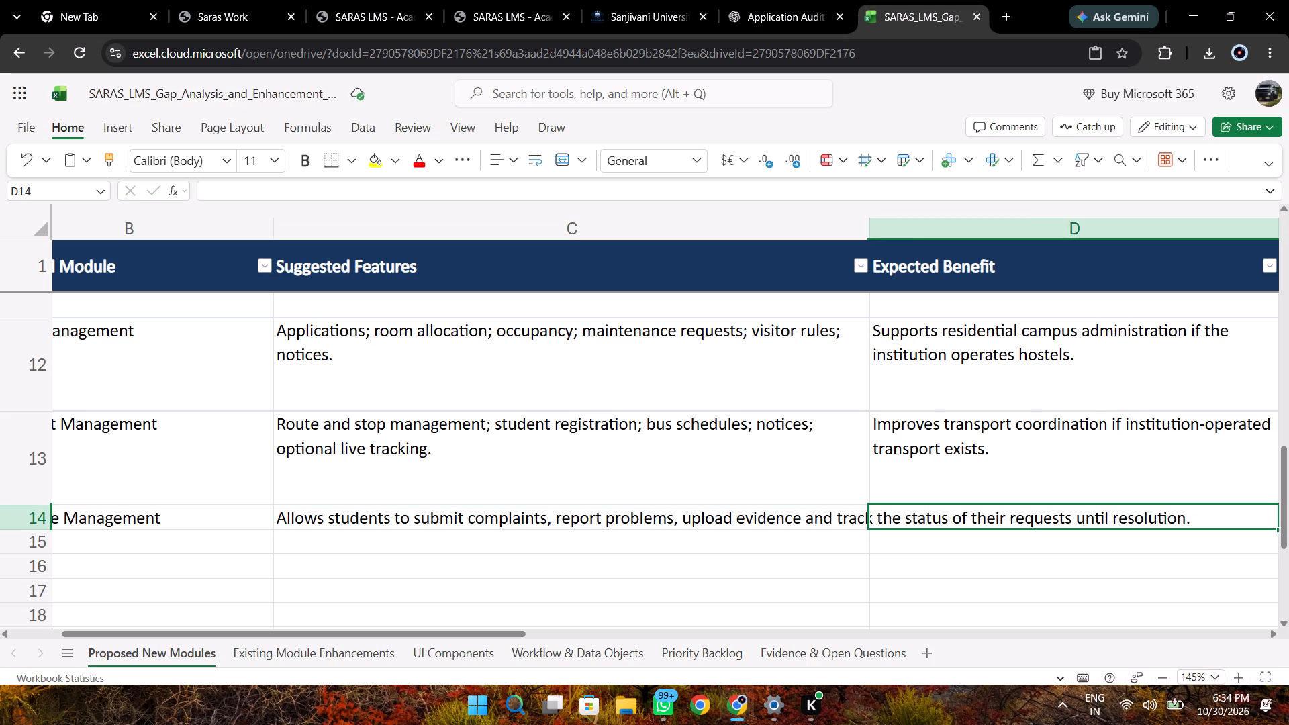
Replace every semicolon with a comma in Transport Management's Suggested Features text.
double_click(830, 424)
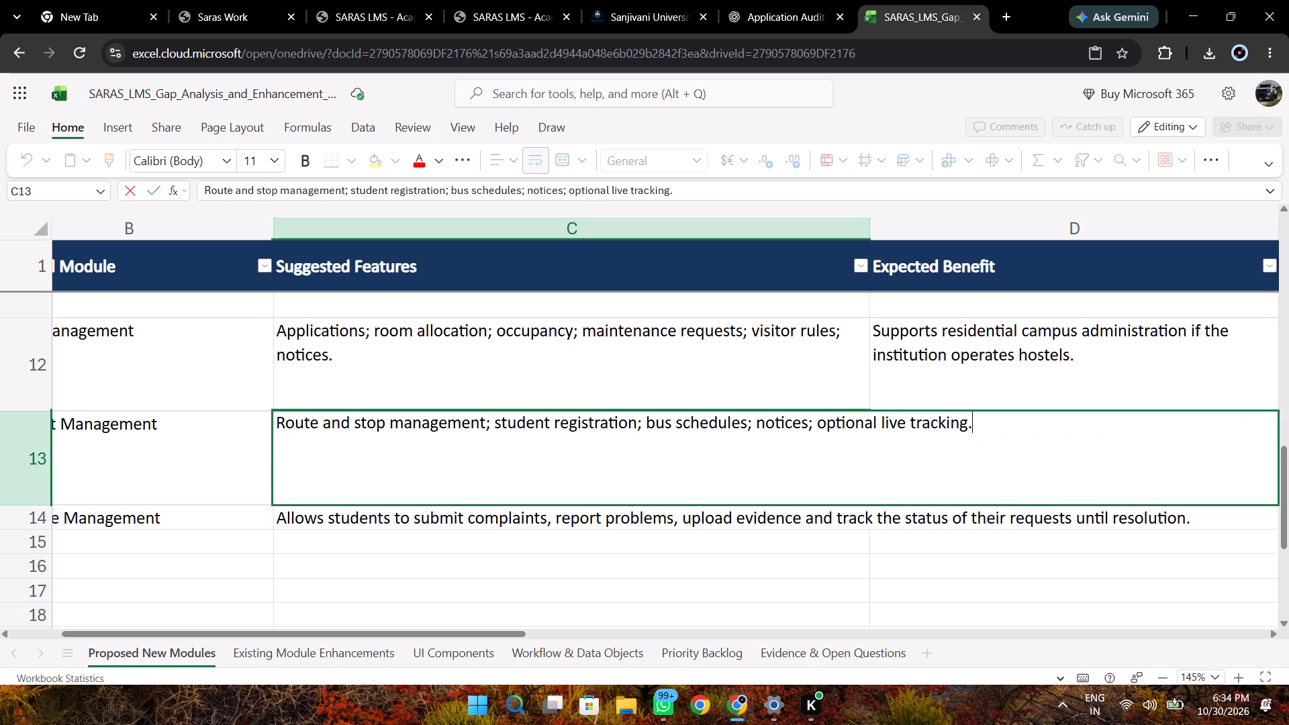
left_click(813, 424)
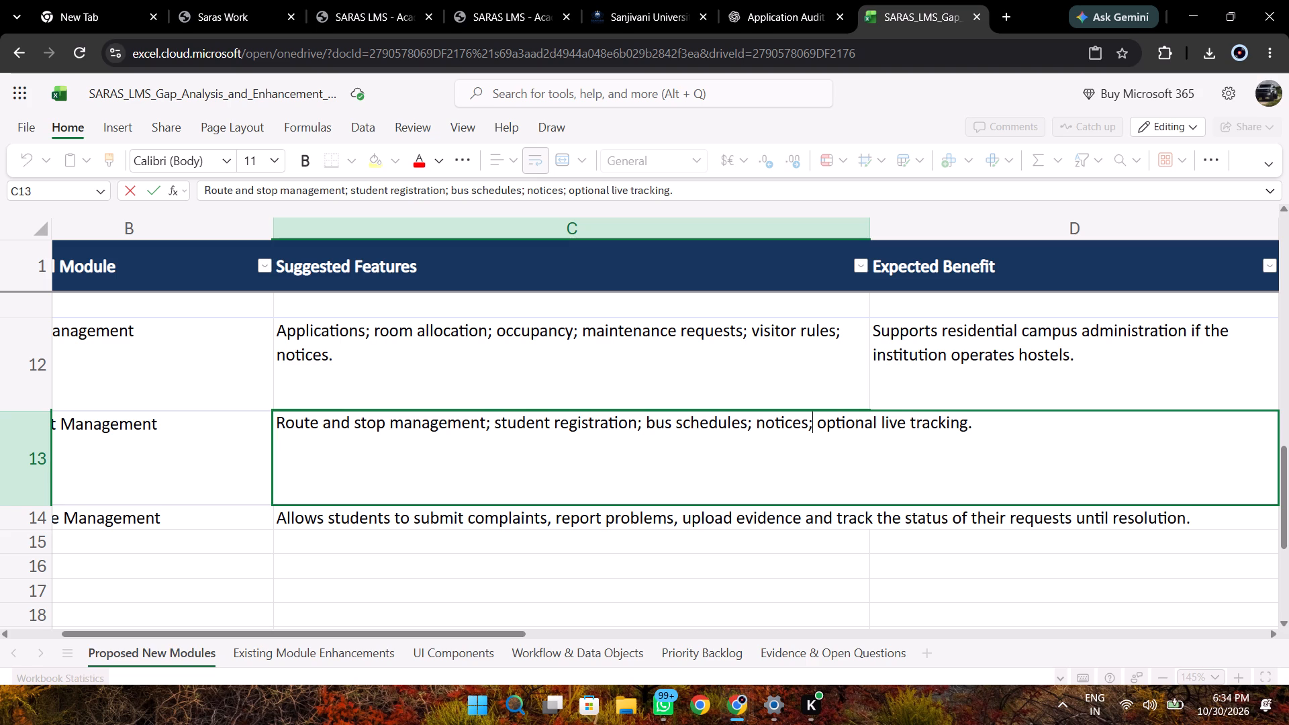
key("BackSpace")
key("comma")
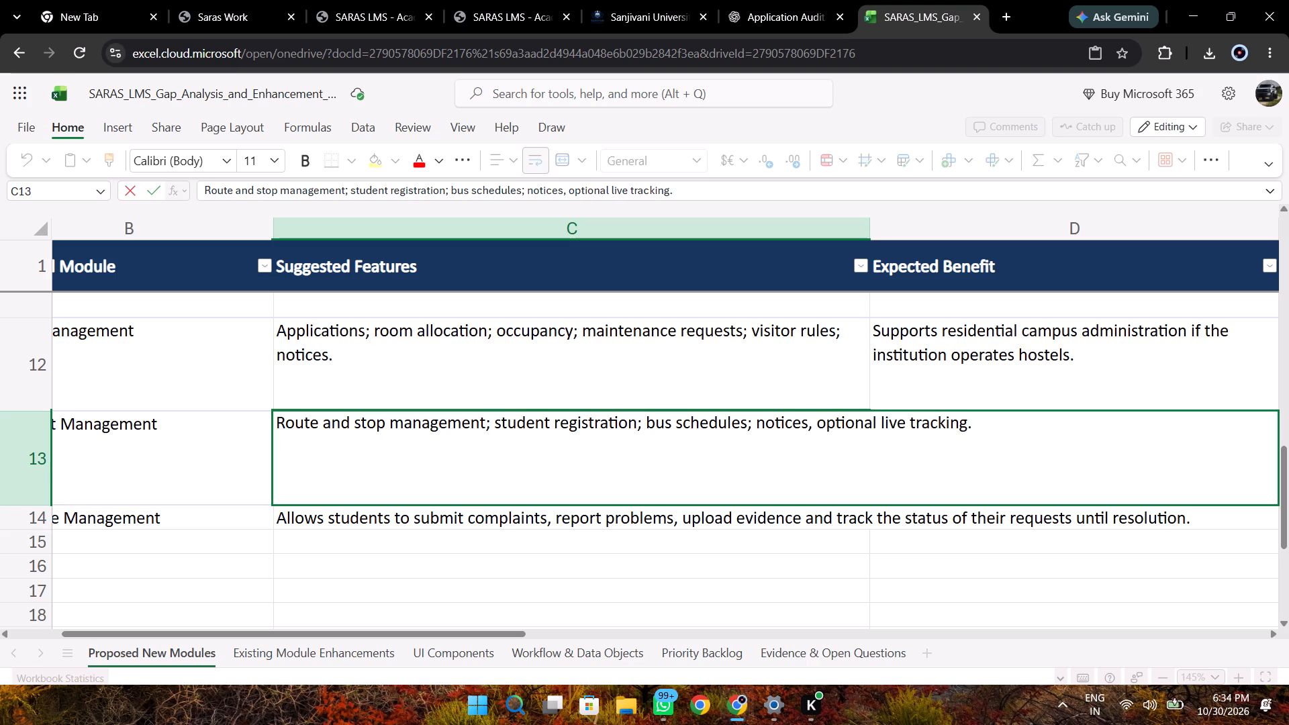
key("Left")
key("Left")
key("Left")
key("Left")
key("Left")
key("Left")
key("Left")
key("Left")
key("Left")
key("BackSpace")
key("comma")
key("Left")
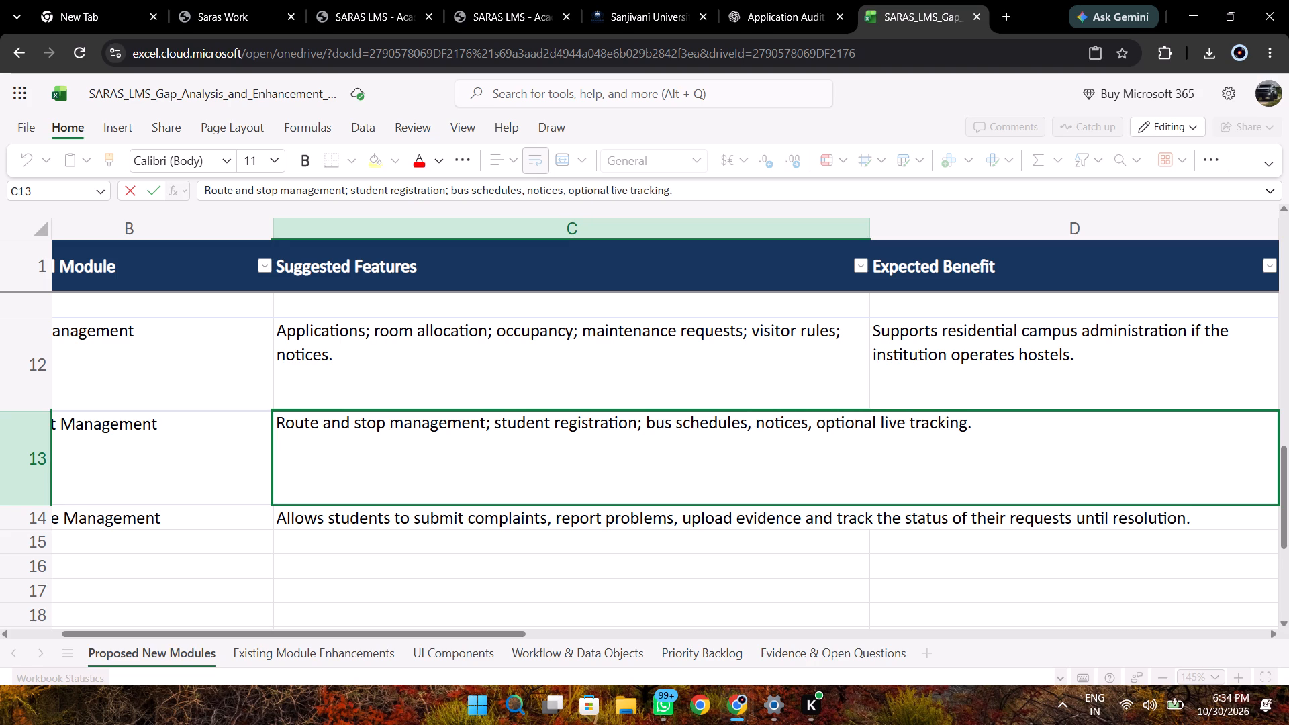
key("Left")
key("Left")
key("Left")
key("Left")
key("Left")
key("Left")
key("Left")
key("Left")
key("Left")
key("Left")
key("Left")
key("Left")
key("Left")
key("Left")
key("BackSpace")
key("comma")
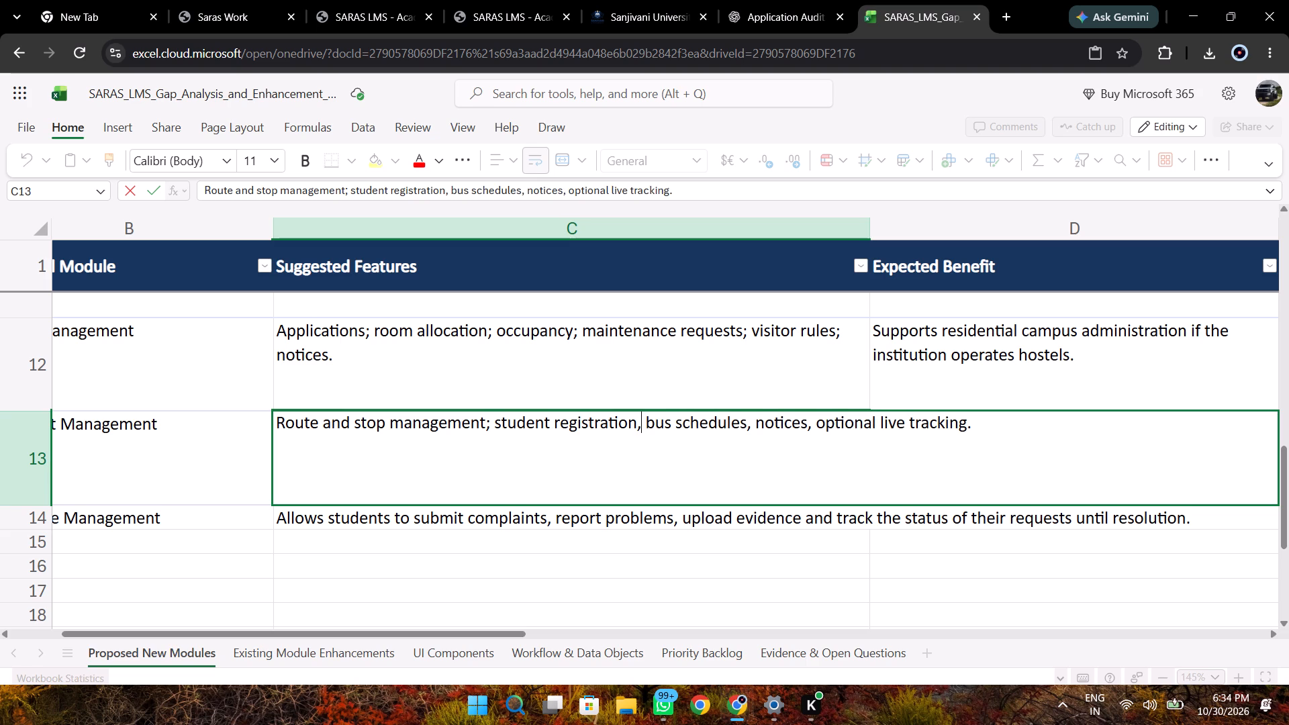
key("Left")
key("Left")
key("Left")
key("Left")
key("Left")
key("Left")
key("Left")
key("Left")
key("Left")
key("Left")
key("Left")
key("Left")
key("Left")
key("Left")
key("Left")
key("Left")
key("Left")
key("Left")
key("Left")
key("Left")
key("Left")
key("Left")
key("BackSpace")
key("comma")
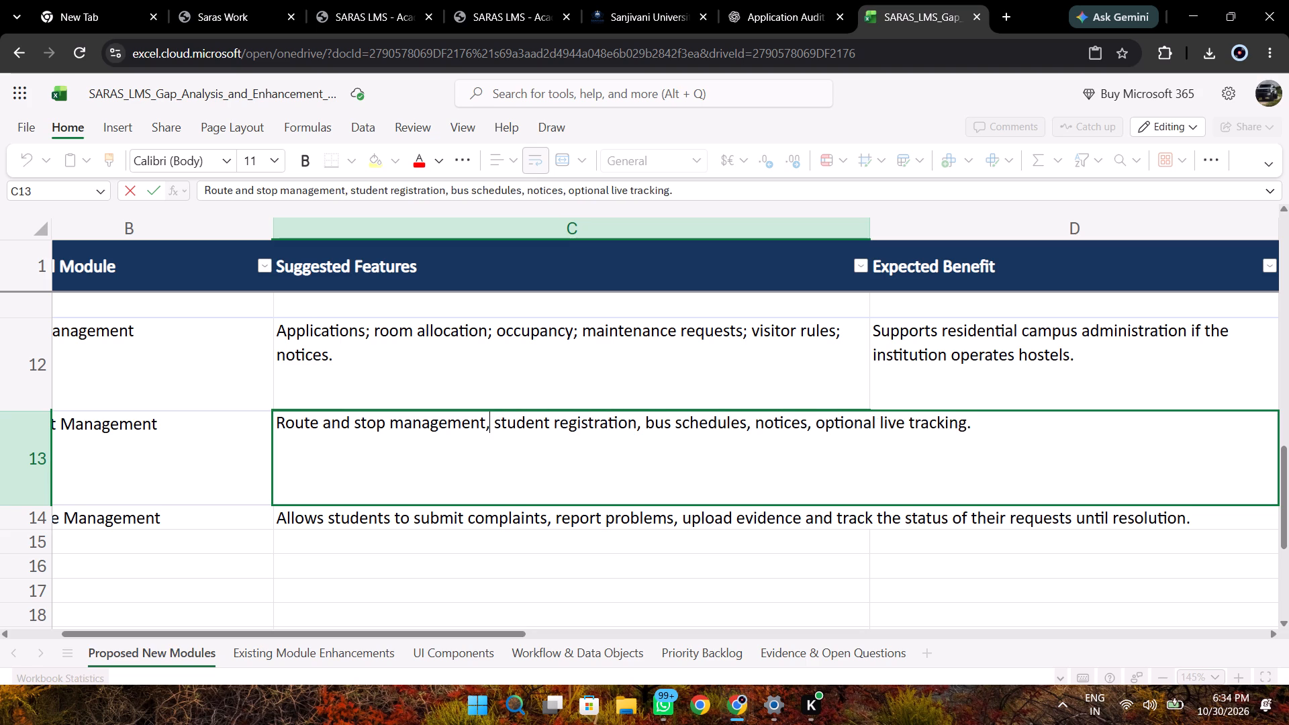
left_click(759, 376)
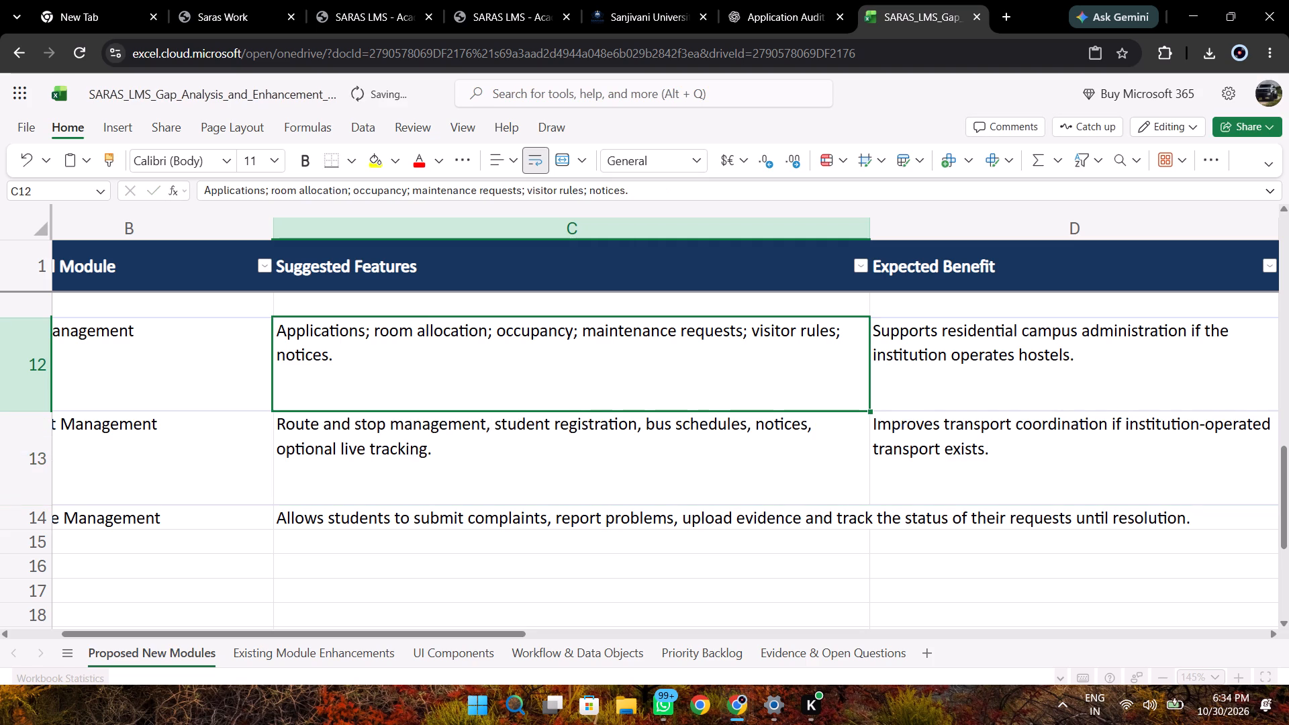
Replace every semicolon with a comma in row 12's Suggested Features text, which covers applications, room allocation and occupancy.
double_click(773, 385)
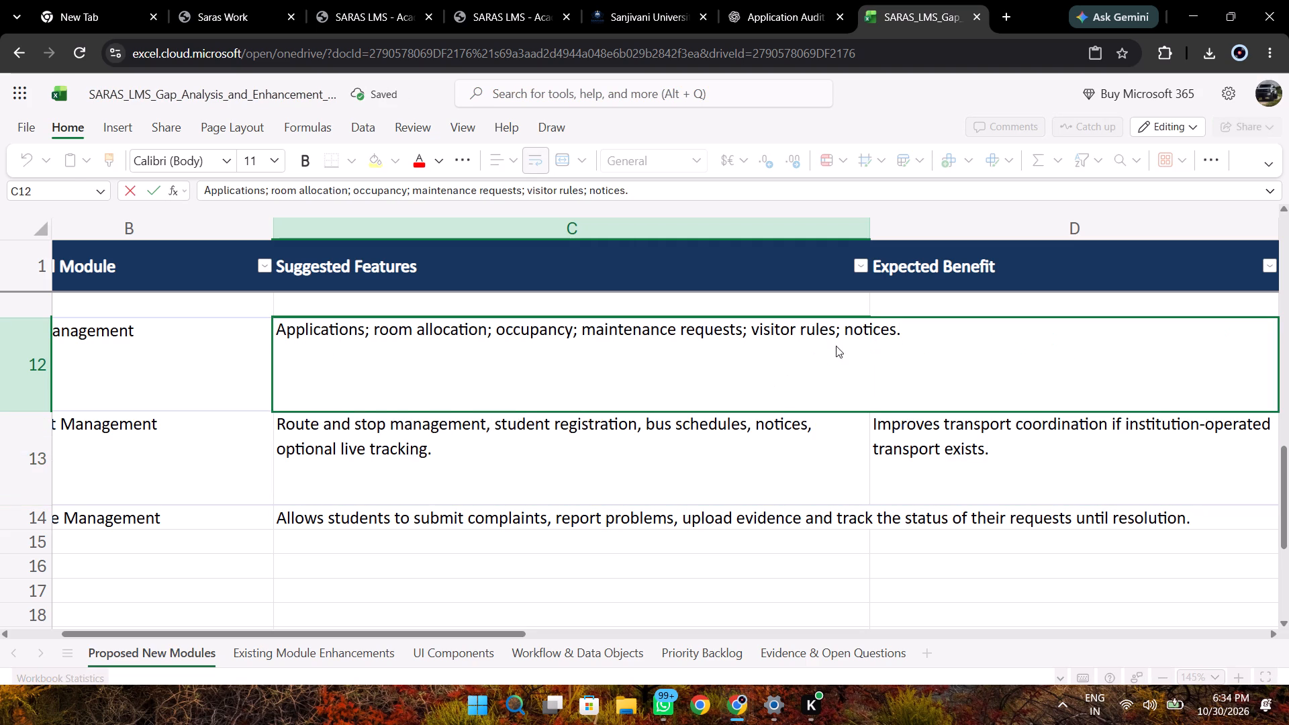
left_click(840, 325)
key("BackSpace")
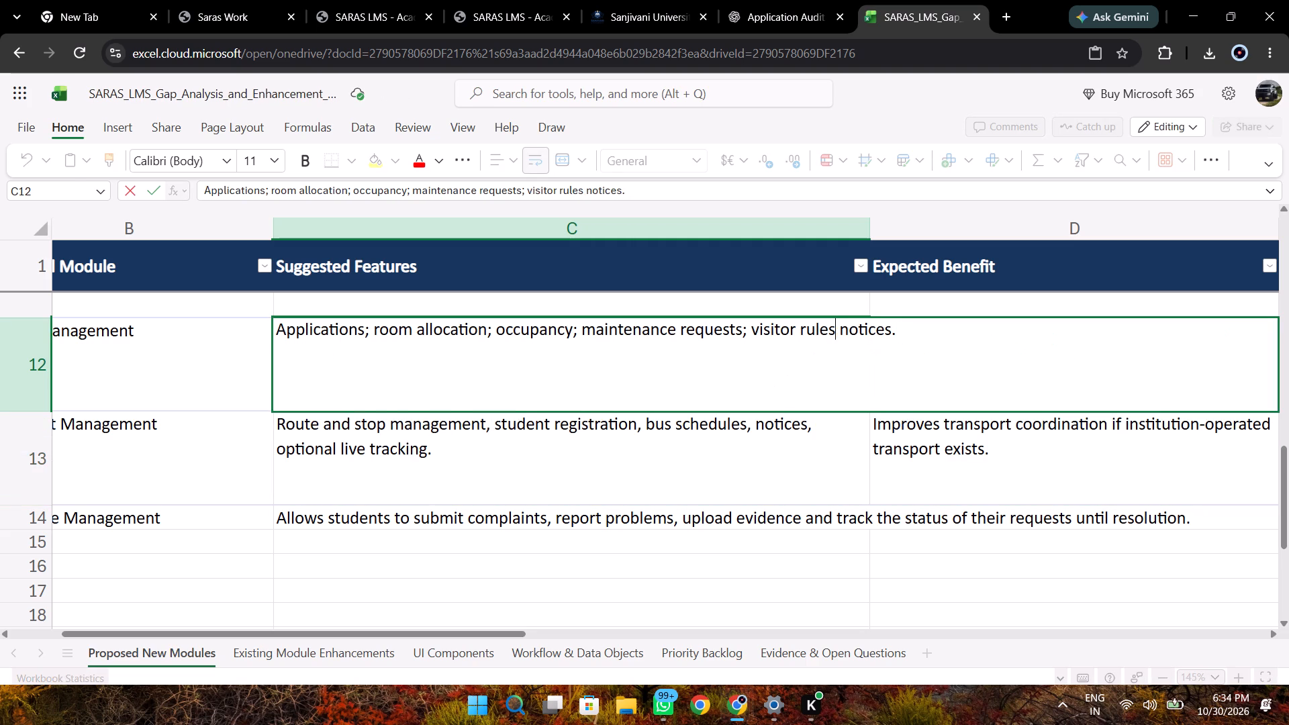
key("comma")
key("Left")
key("Left")
key("Left")
key("Left")
key("Left")
key("Left")
key("Left")
key("Left")
key("Left")
key("Left")
key("Left")
key("Left")
key("Left")
key("Left")
key("Left")
key("Left")
key("Down")
key("Left")
key("Left")
key("Left")
key("Left")
key("Left")
key("Left")
key("Left")
key("Left")
key("Left")
key("Left")
key("Left")
key("Left")
key("Left")
key("Left")
key("Left")
key("Left")
key("Left")
key("Left")
key("Left")
key("Left")
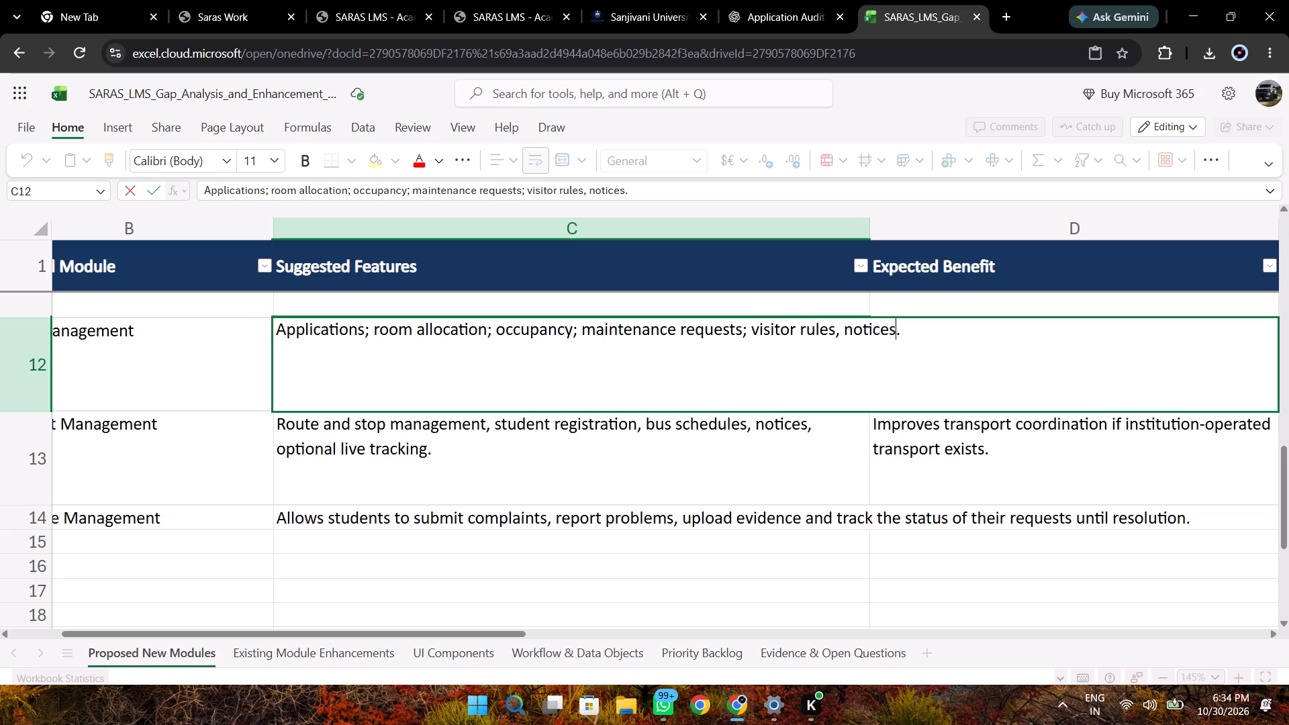
key("Left")
key("Left")
key("Left")
key("Left")
key("BackSpace")
key("comma")
key("Left")
key("Left")
key("Left")
key("Left")
key("Left")
key("Left")
key("Left")
key("Left")
key("Left")
key("Left")
key("Left")
key("Left")
key("Left")
key("Left")
key("Left")
key("Left")
key("Left")
key("Left")
key("Left")
key("Left")
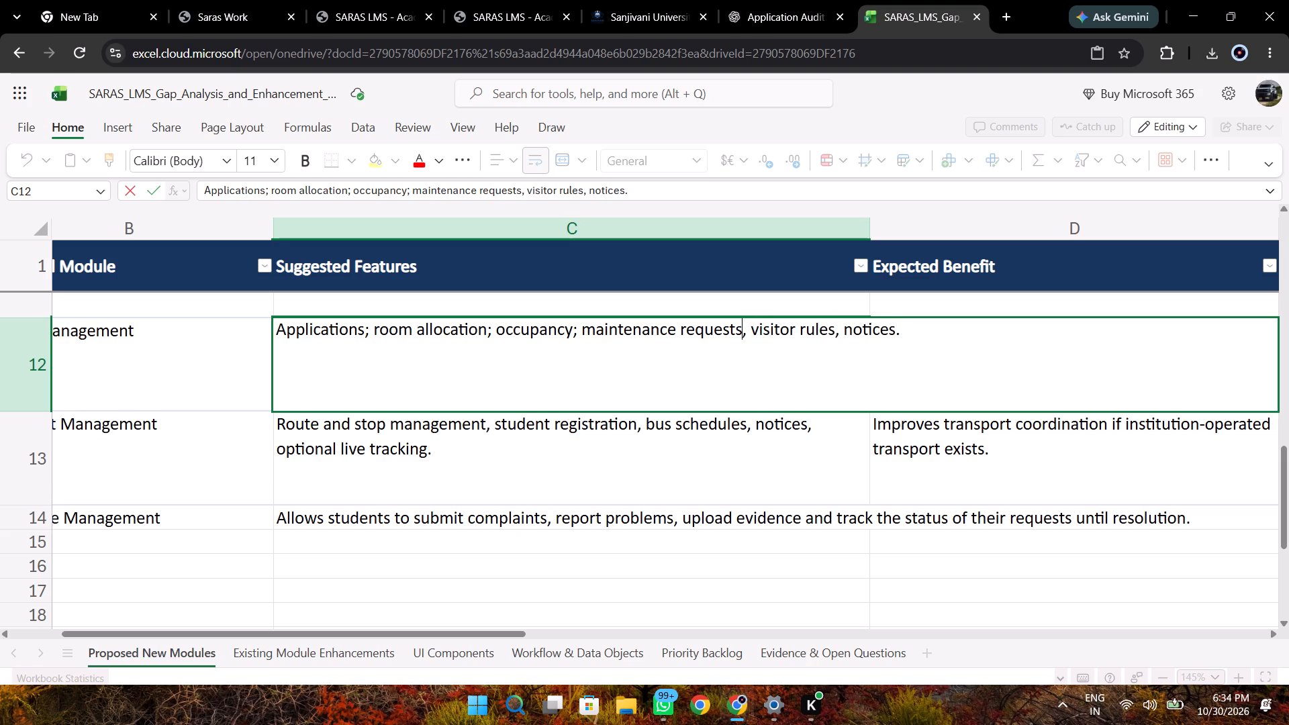
key("Left")
key("Left")
key("BackSpace")
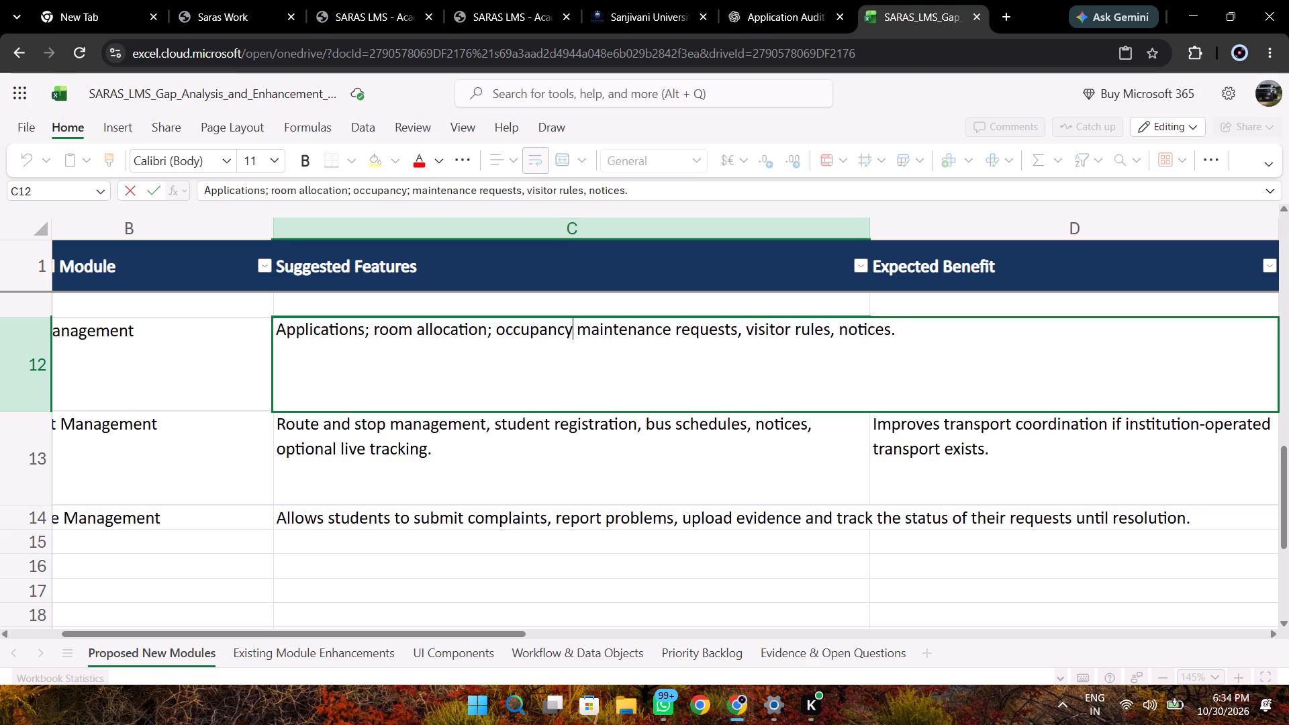
key("comma")
scroll(840, 325, "up", 1)
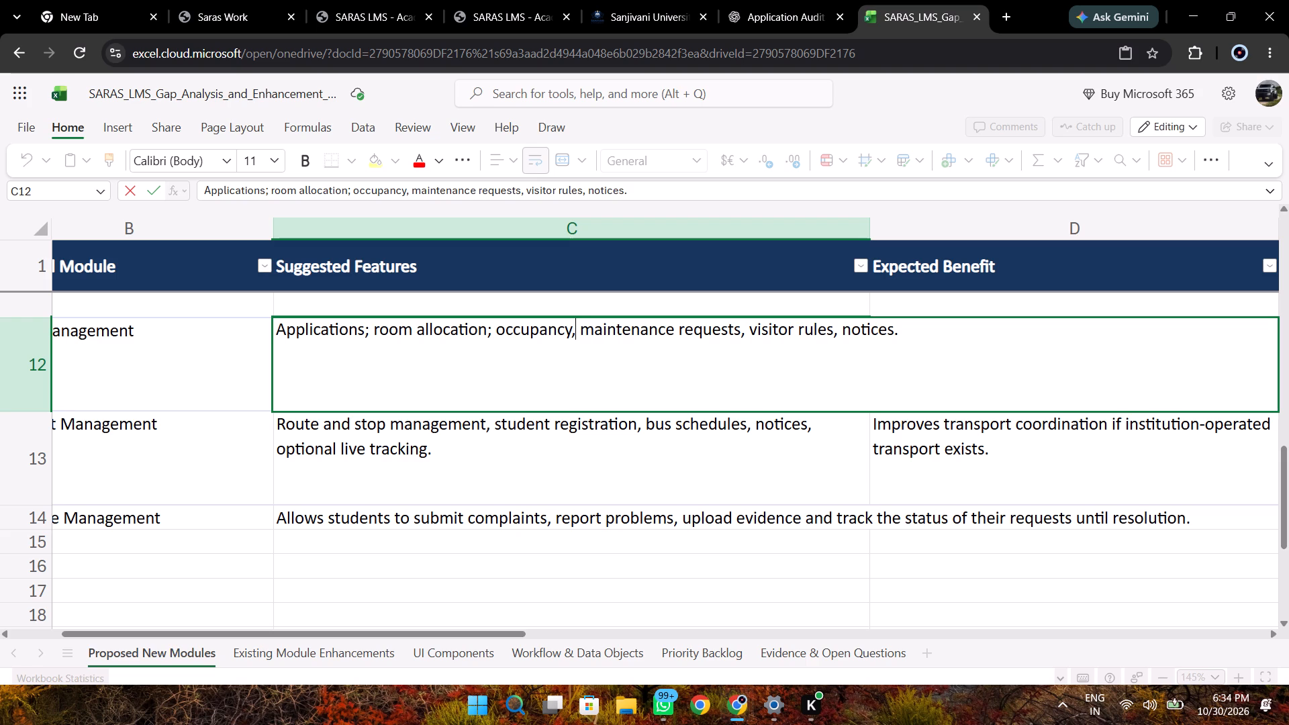
scroll(840, 325, "up", 1)
scroll(544, 339, "up", 1)
key("Left")
key("Left")
key("Left")
key("Left")
key("Left")
key("Left")
key("Left")
key("Left")
key("Left")
key("Left")
key("Left")
key("BackSpace")
key("comma")
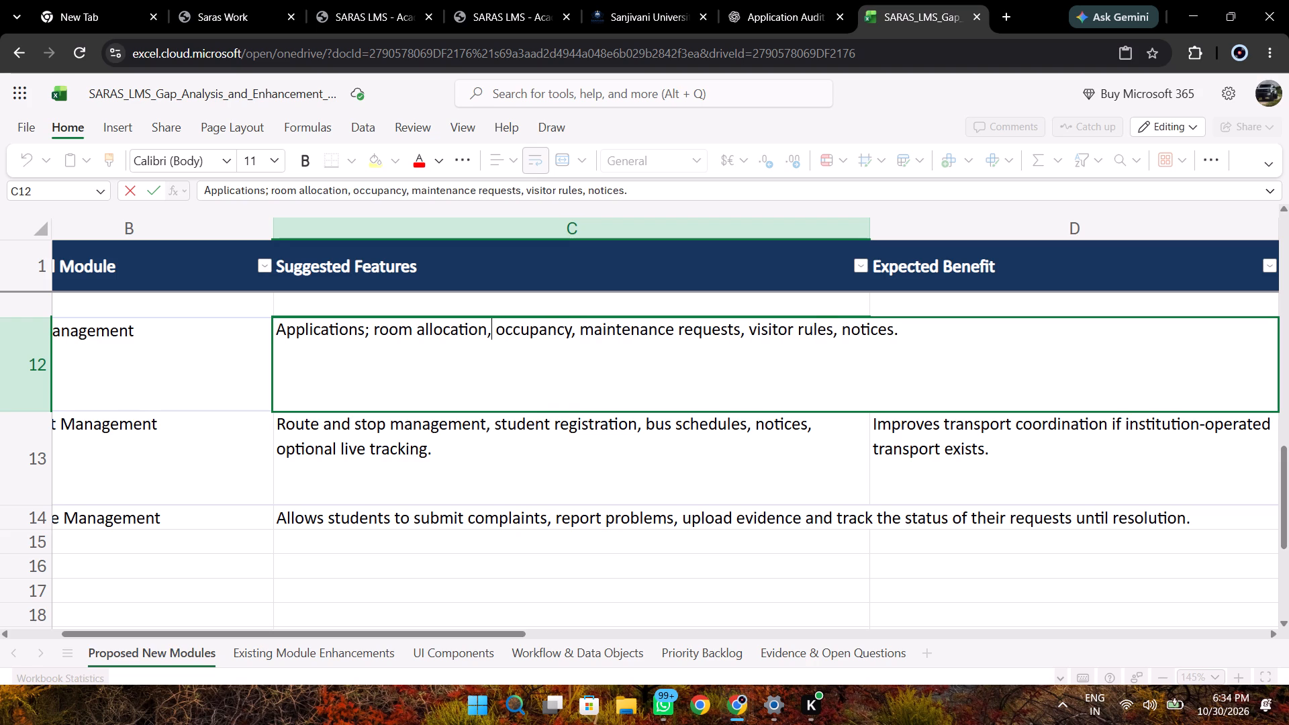
key("Left")
key("Left")
key("Left")
key("Left")
key("Left")
key("Left")
key("Left")
key("Left")
key("Left")
key("Left")
key("Left")
key("Left")
key("Left")
key("Left")
key("Left")
key("Left")
key("Left")
key("BackSpace")
key("comma")
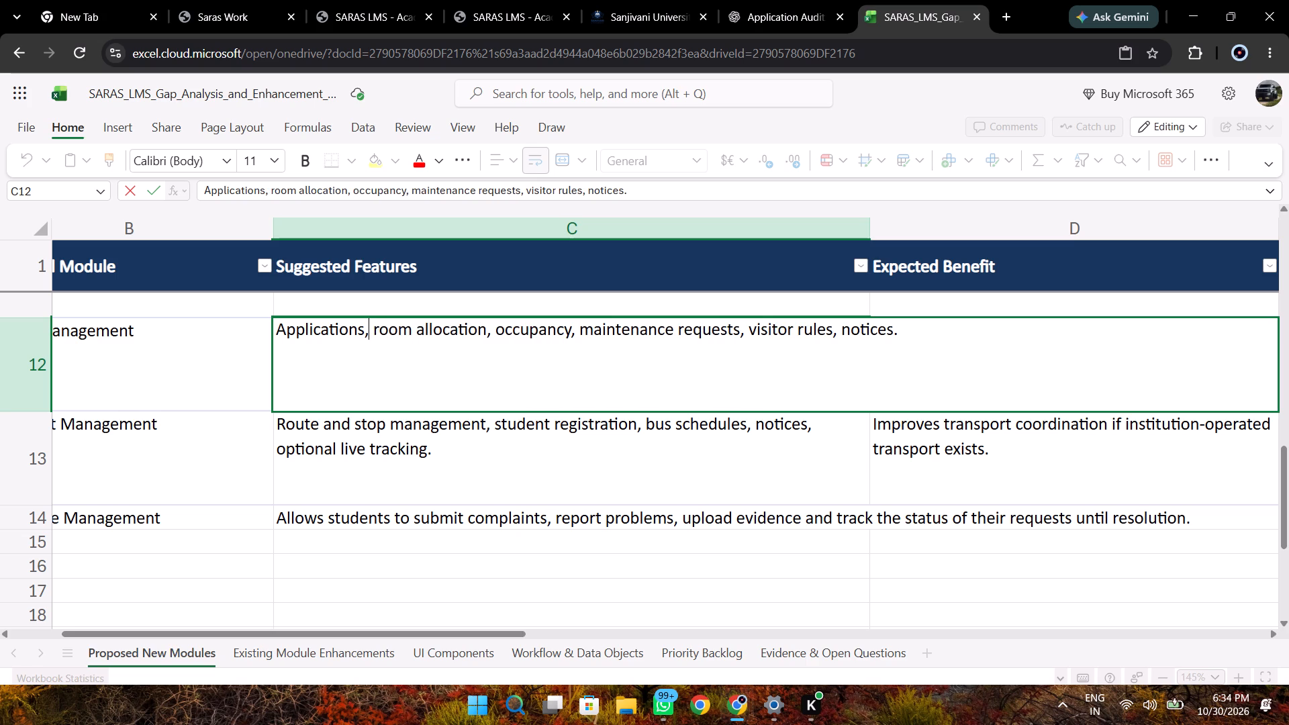
Replace every semicolon with a comma in row 11's Suggested Features text, which covers event creation, registration and capacity.
scroll(521, 338, "up", 1)
scroll(557, 430, "up", 2)
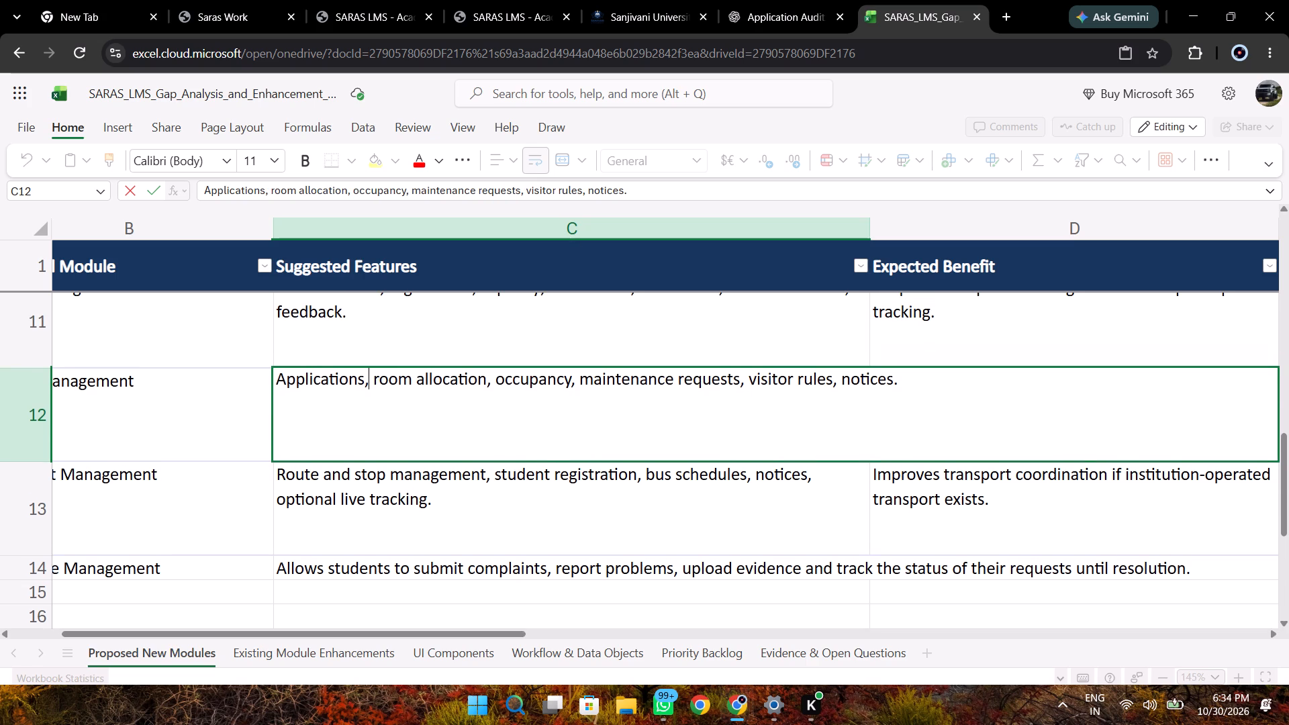
scroll(588, 358, "up", 1)
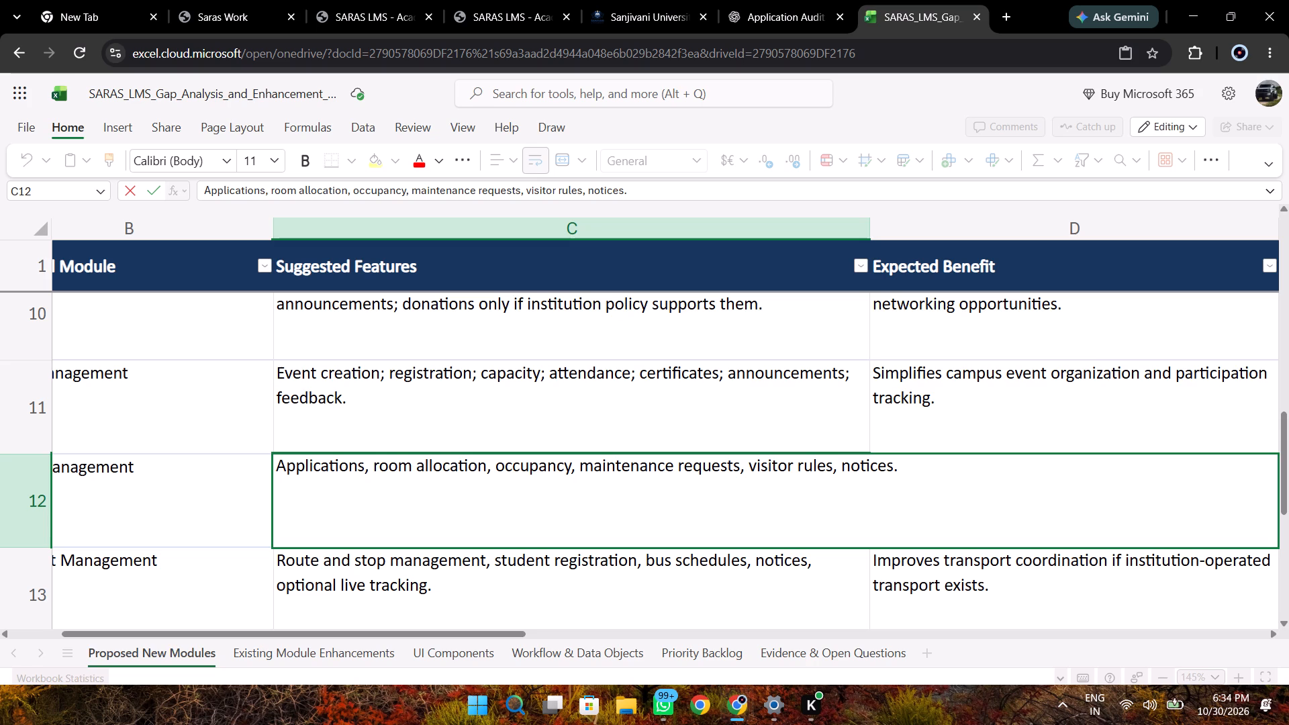
left_click(538, 412)
double_click(538, 412)
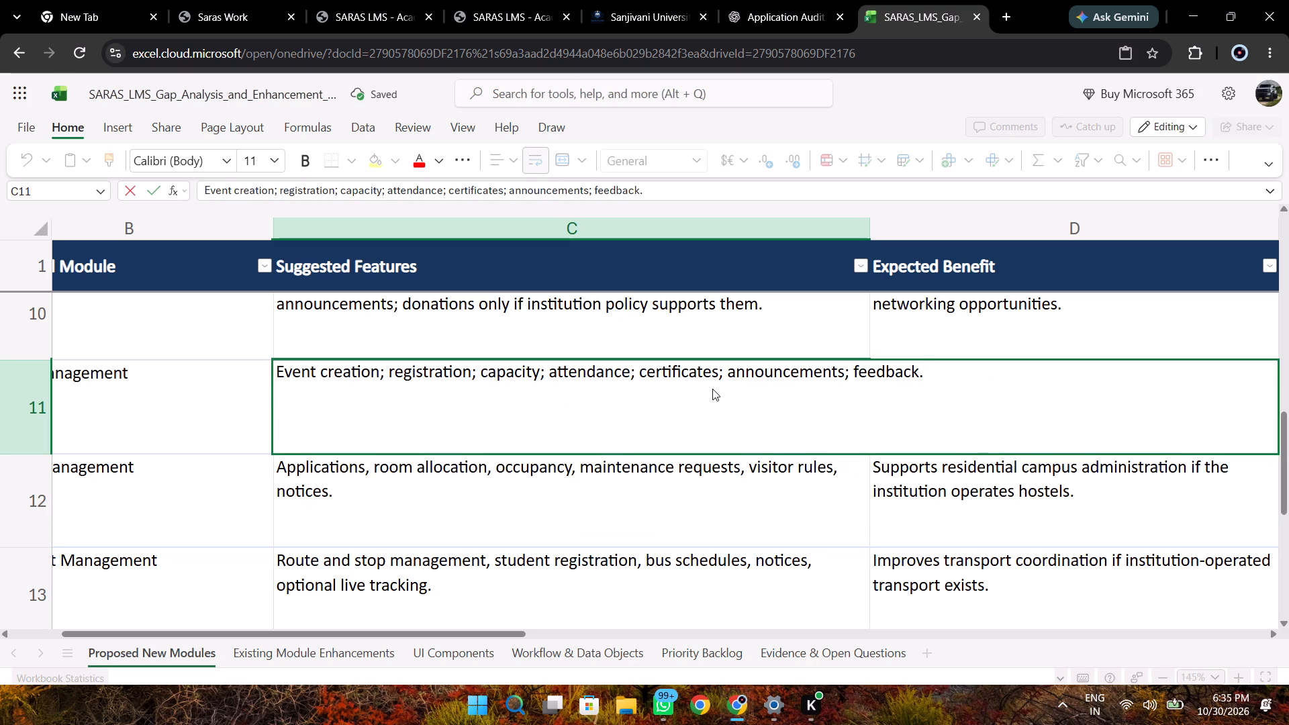
key("Left")
key("Left")
key("Left")
key("Left")
key("Left")
key("Left")
key("Left")
key("Left")
key("Left")
key("Left")
key("Left")
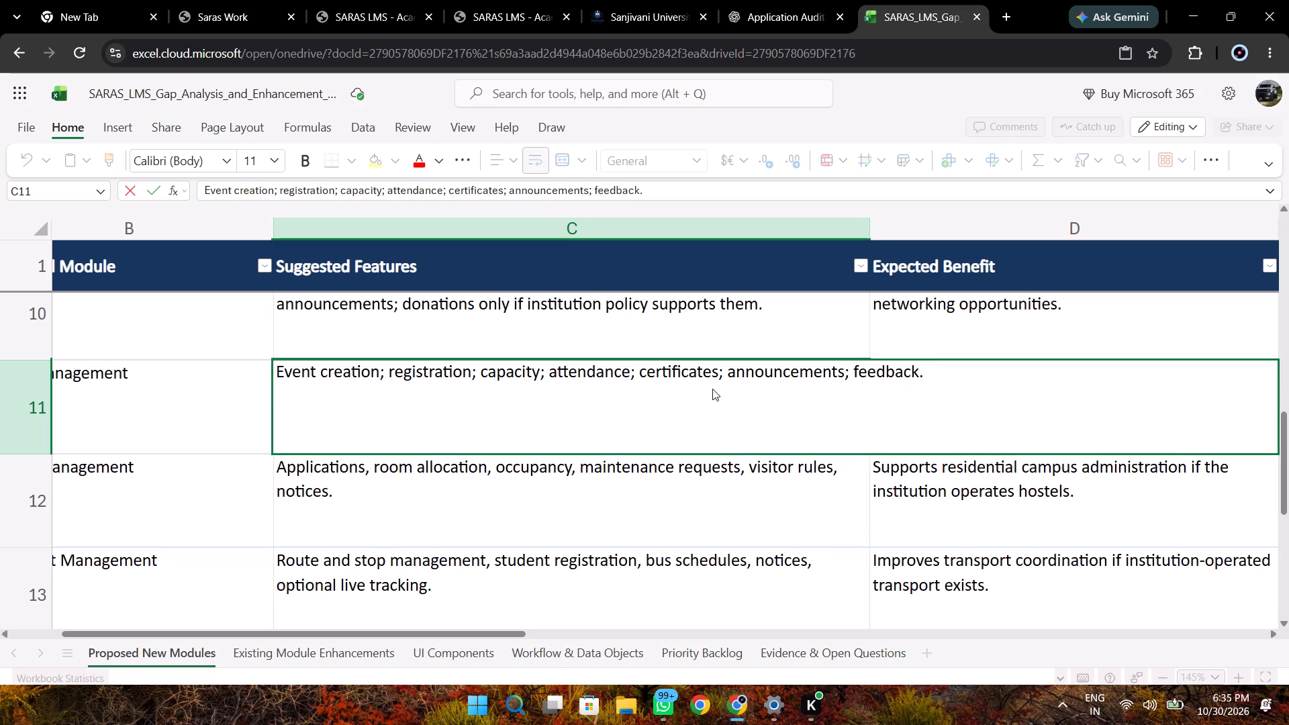
key("Right")
key("BackSpace")
key("comma")
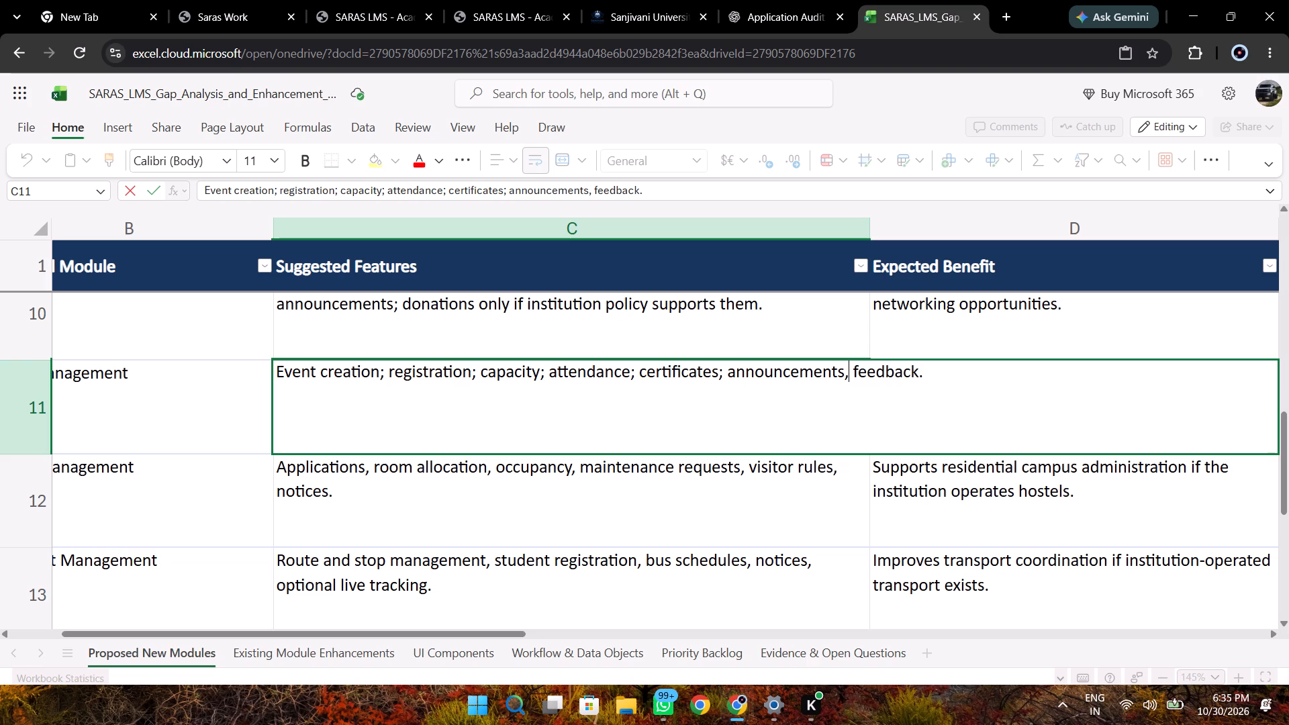
key("Left")
key("Left")
key("Left")
key("Left")
key("Left")
key("Left")
key("Left")
key("Left")
key("Left")
key("Left")
key("Left")
key("Left")
key("Left")
key("Left")
key("Left")
key("BackSpace")
key("comma")
key("Left")
key("Left")
key("Left")
key("Left")
key("Left")
key("Left")
key("Left")
key("Left")
key("Left")
key("Left")
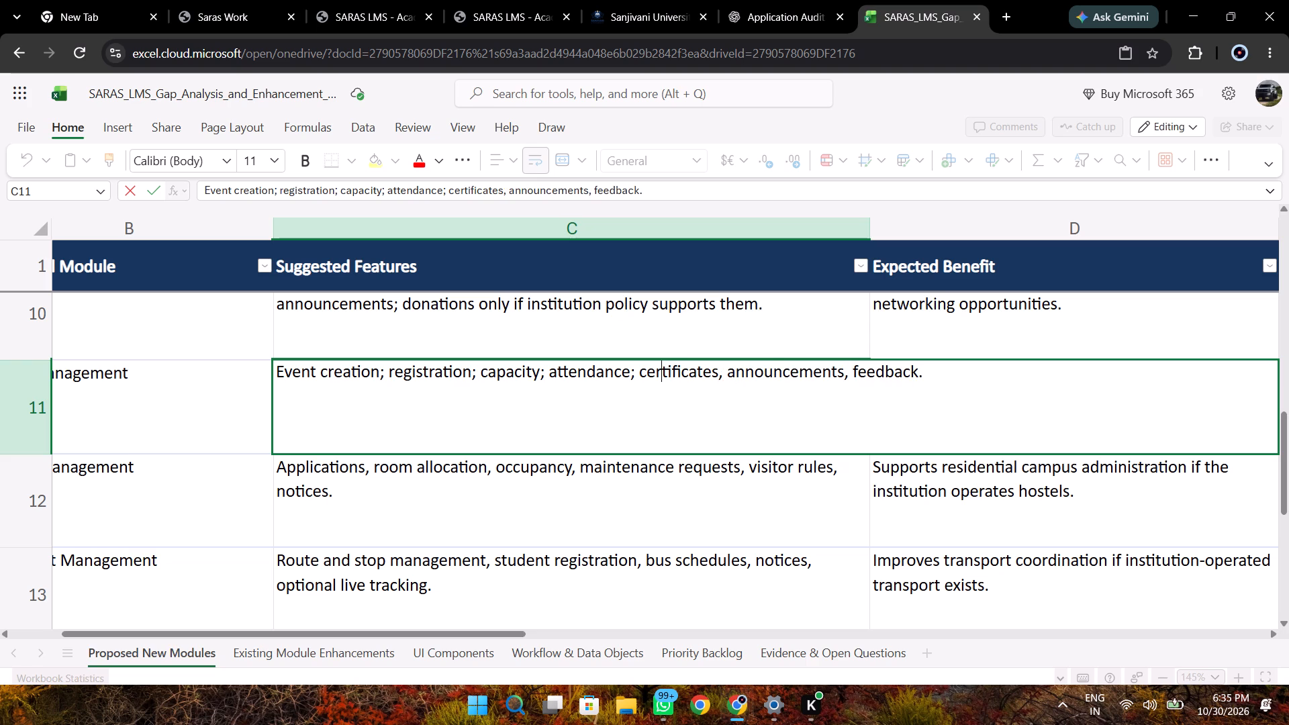
key("Left")
key("Left")
key("Left")
key("Left")
key("BackSpace")
key("comma")
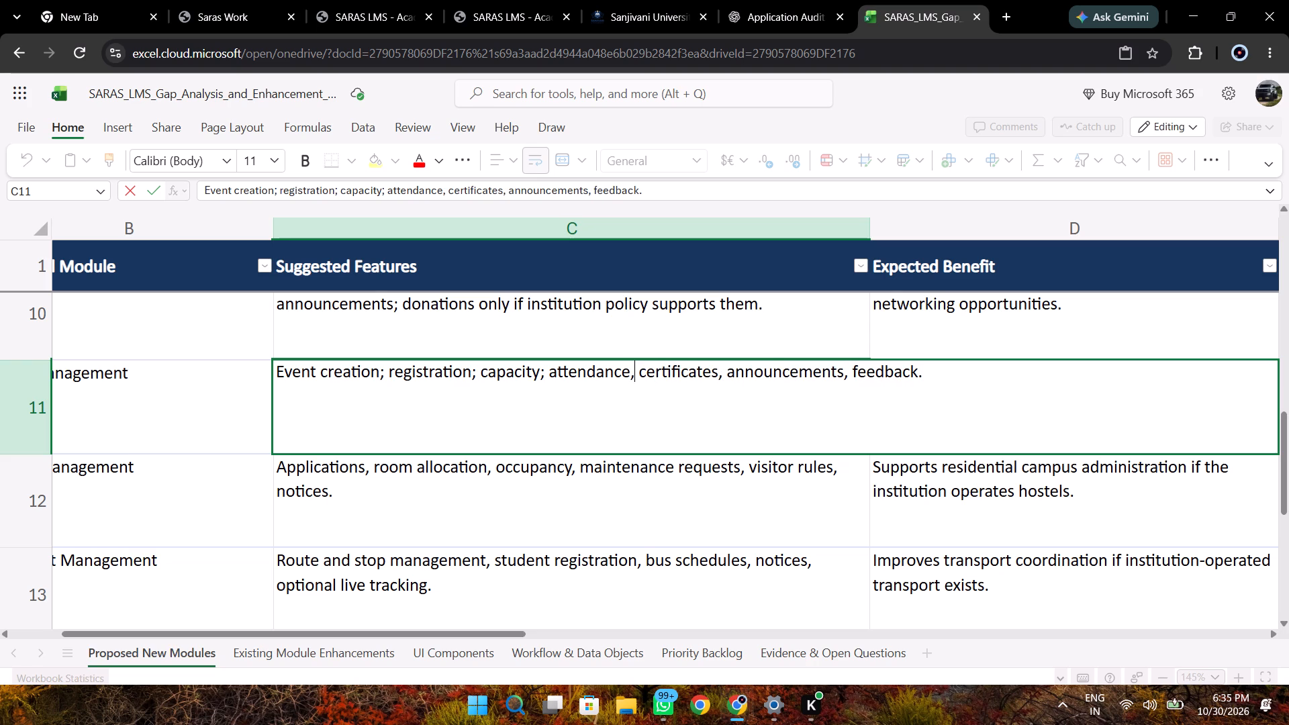
key("Left")
key("Left")
key("Left")
key("Left")
key("Left")
key("Left")
key("Left")
key("Left")
key("Left")
key("Left")
key("Left")
key("Left")
key("BackSpace")
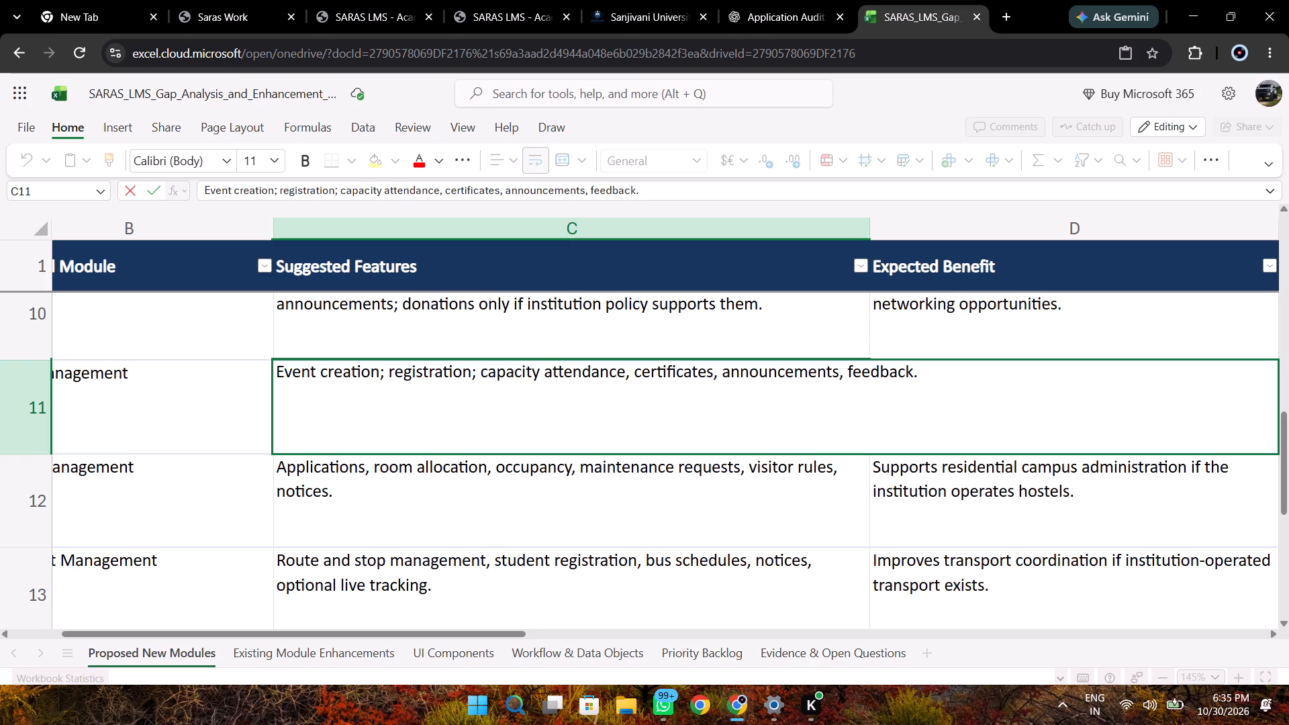
key("comma")
key("Left")
key("Left")
key("Left")
key("Left")
key("Left")
key("Left")
key("Left")
key("Left")
key("Left")
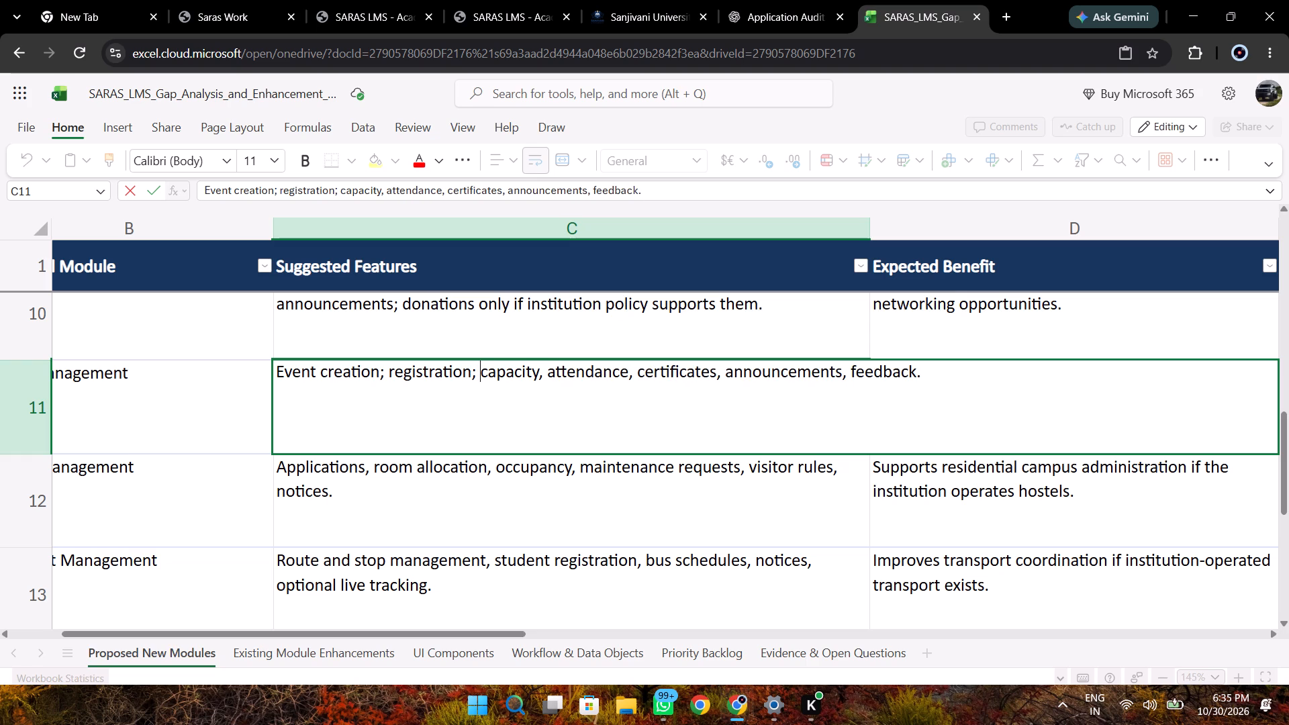
key("Left")
key("BackSpace")
key("comma")
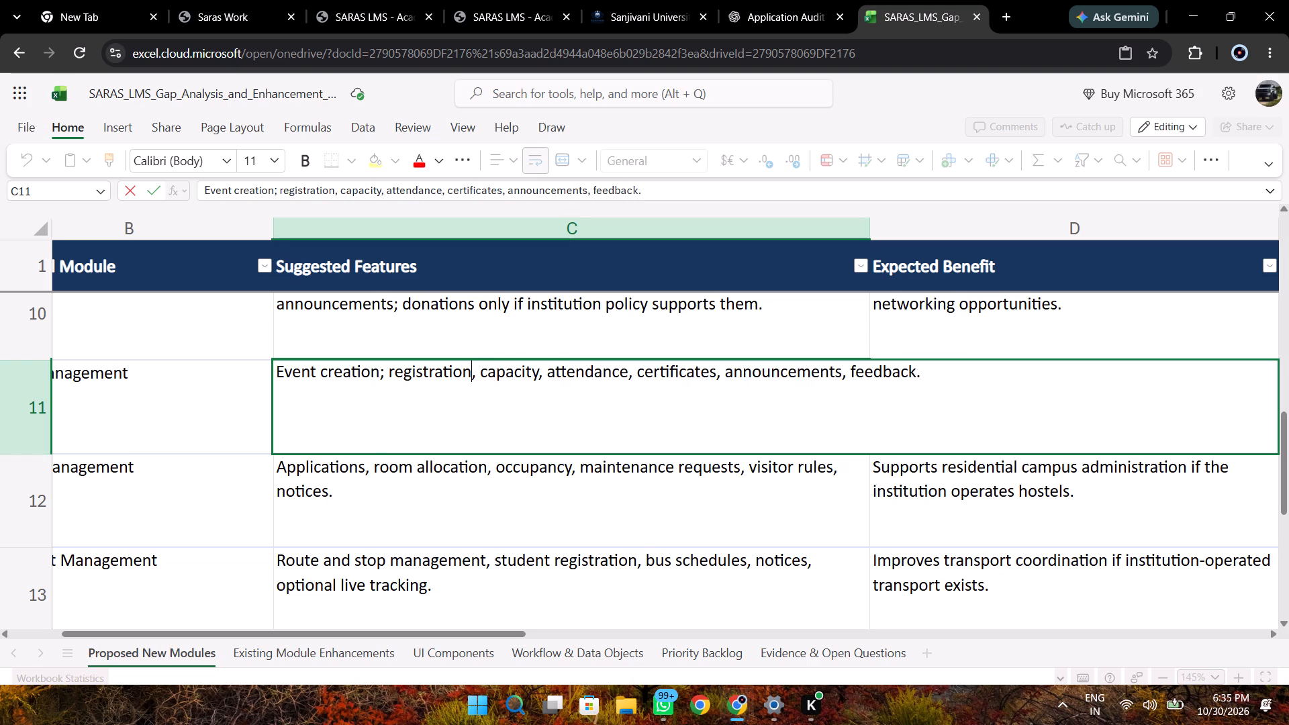
key("Left")
key("Left")
key("Left")
key("Left")
key("Left")
key("Left")
key("Left")
key("Left")
key("Left")
key("Left")
key("Left")
key("Left")
key("Left")
key("Left")
key("BackSpace")
key("comma")
scroll(712, 389, "up", 1)
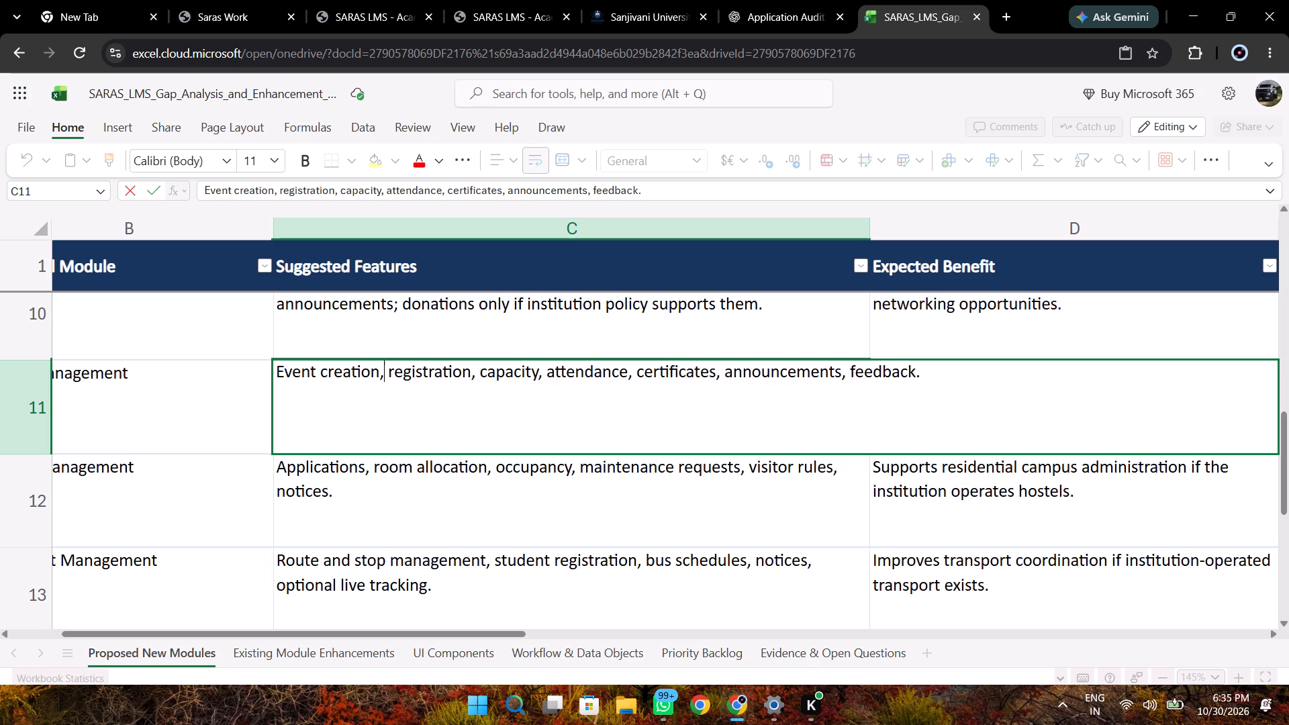
scroll(712, 389, "up", 1)
scroll(782, 413, "up", 1)
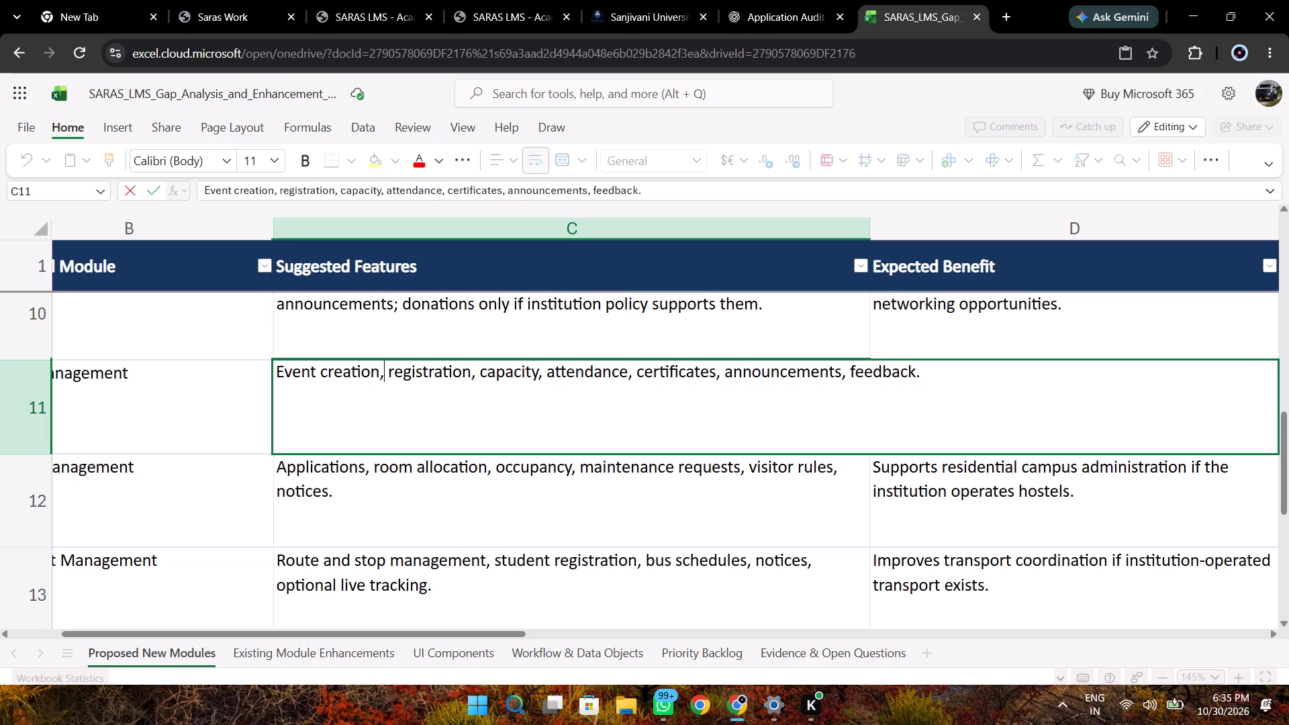
left_click(767, 356)
Delete the entire row for the rank 1 module, Early Warning & At-Risk Student Detection.
scroll(726, 365, "up", 3)
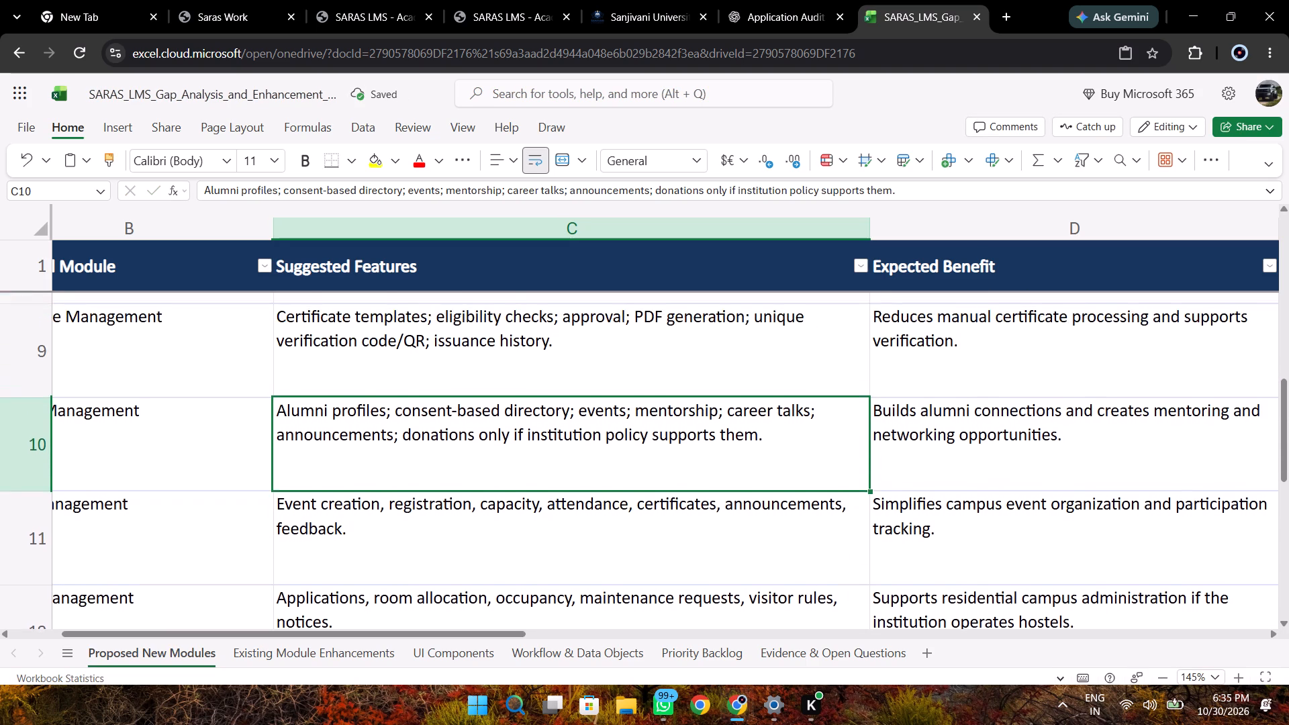
scroll(726, 365, "up", 2)
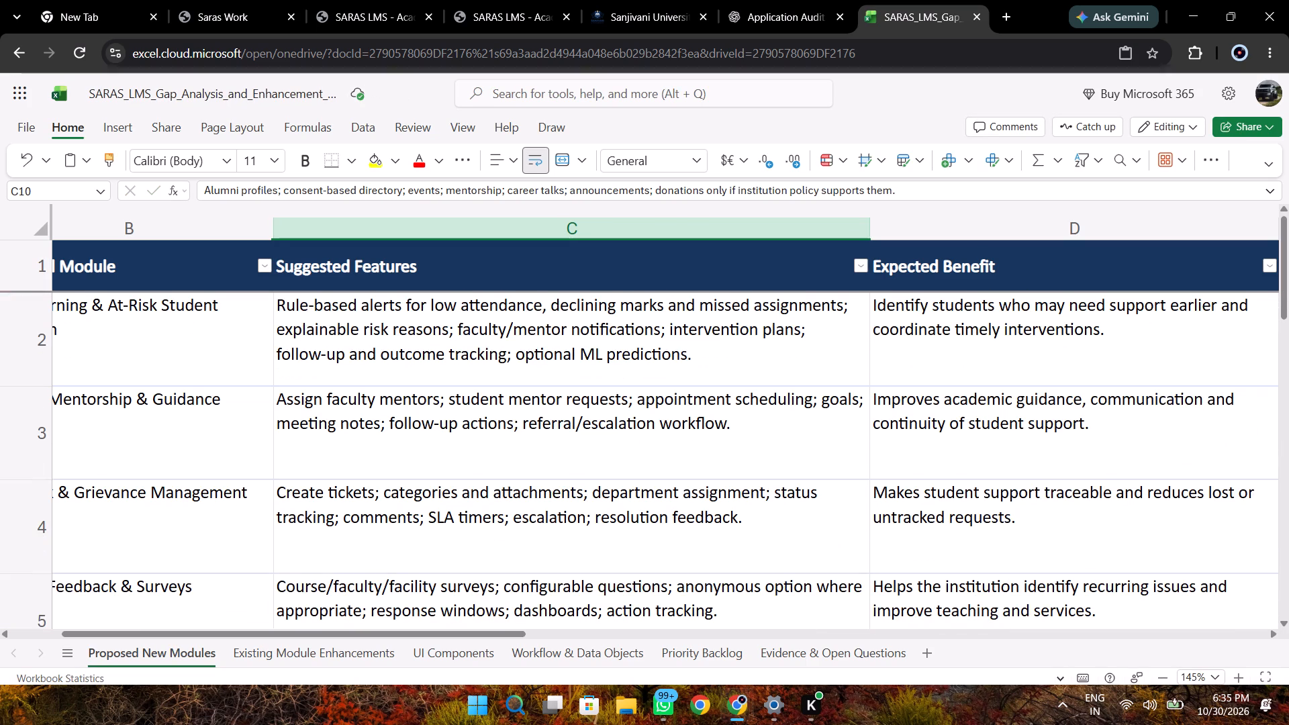
scroll(726, 365, "up", 1)
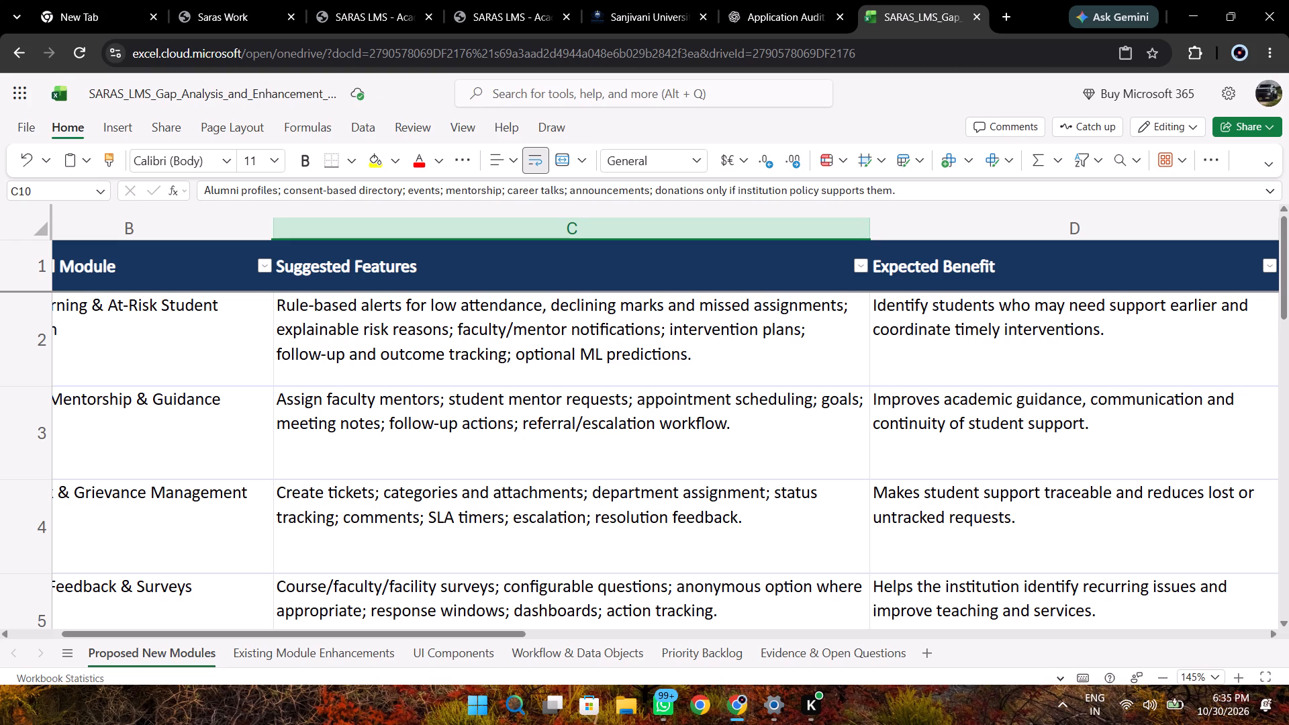
scroll(726, 442, "right", 4)
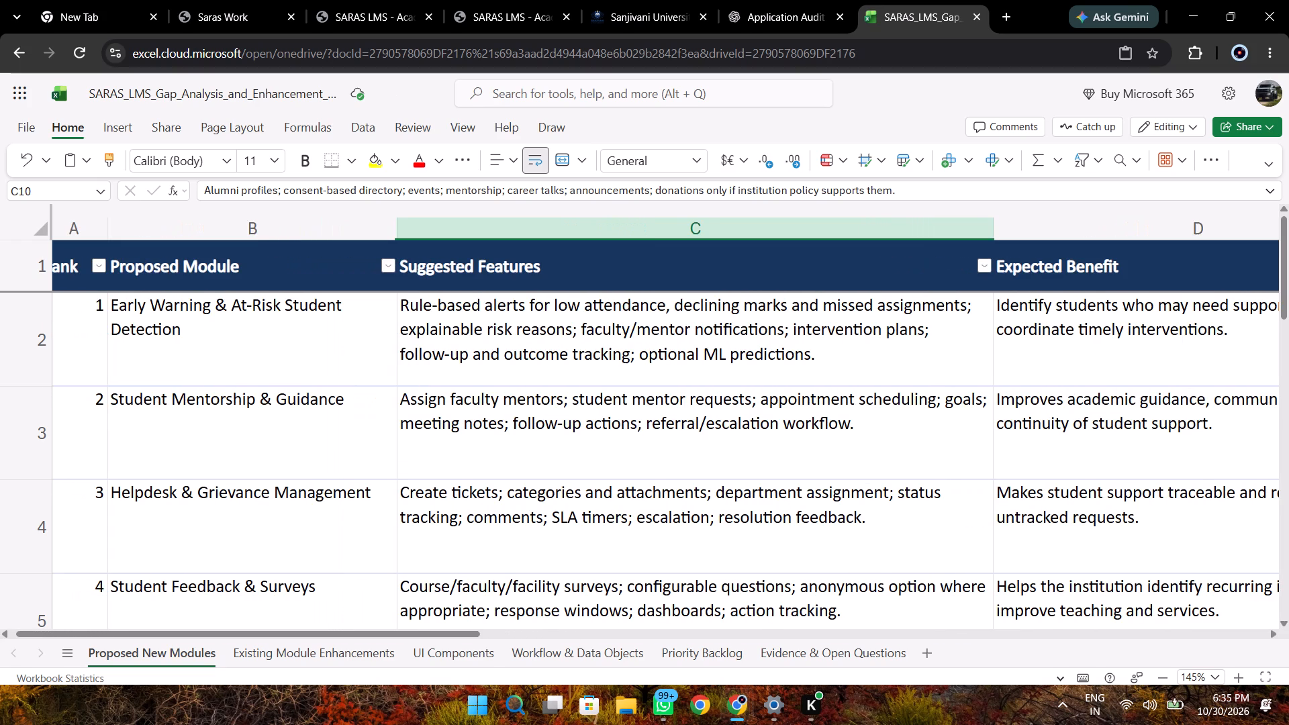
scroll(726, 442, "right", 1)
left_click(1, 341)
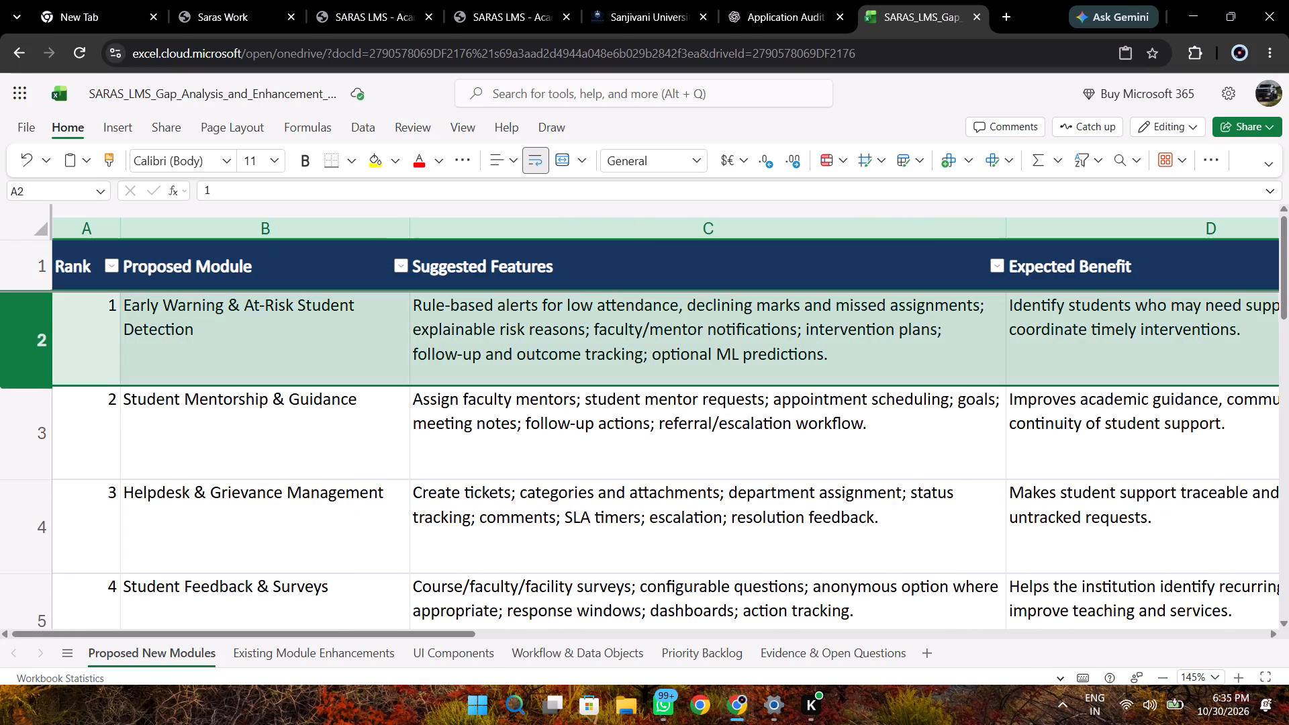
right_click(1, 341)
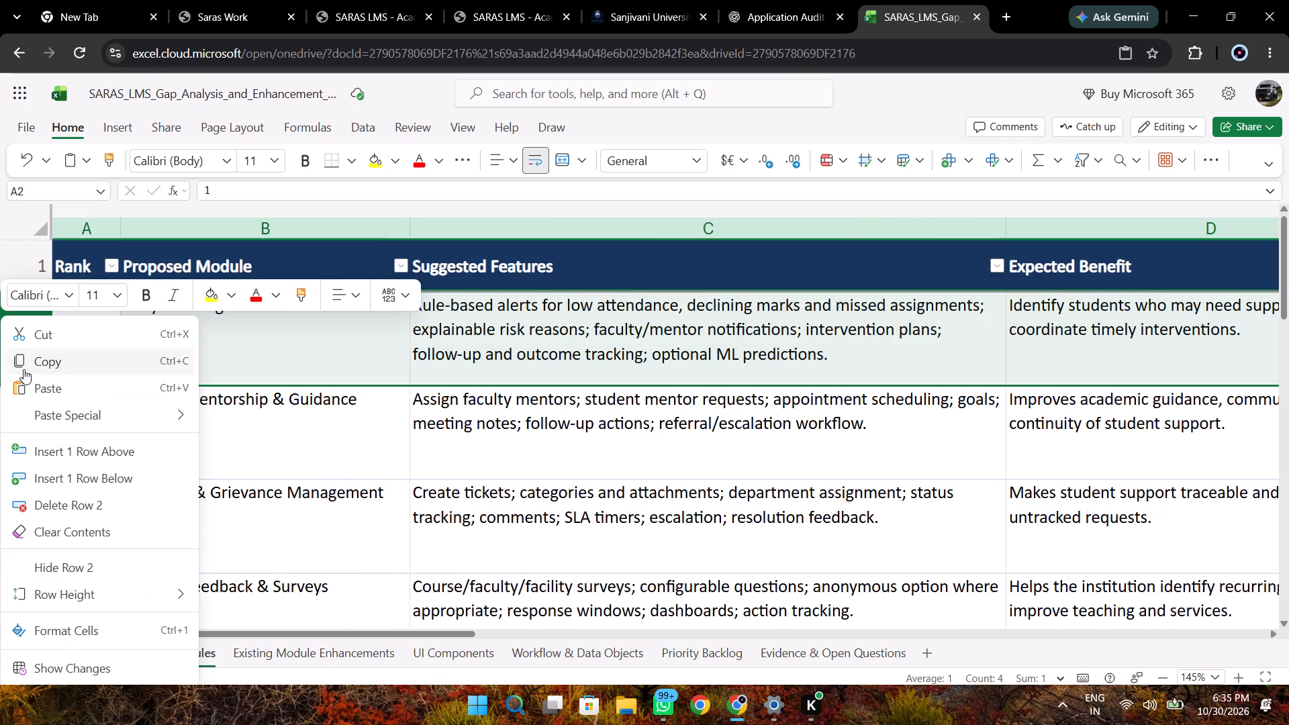
left_click(110, 501)
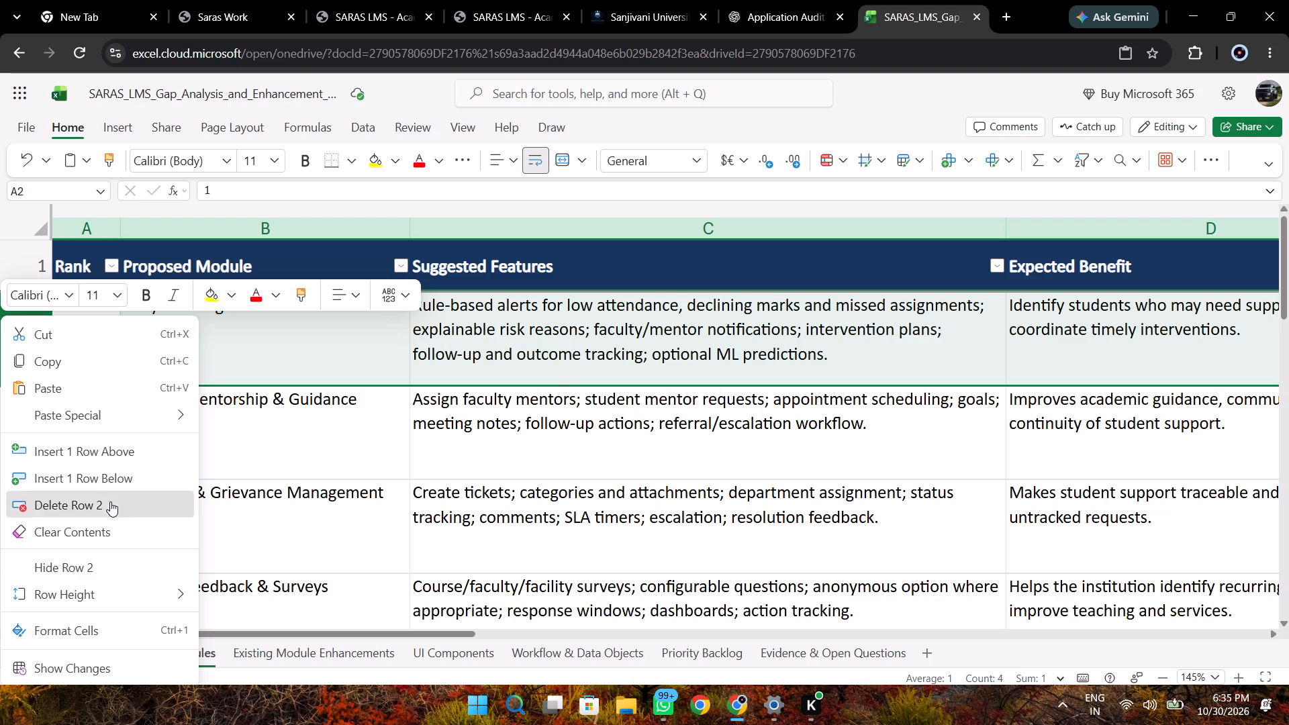
left_click(262, 461)
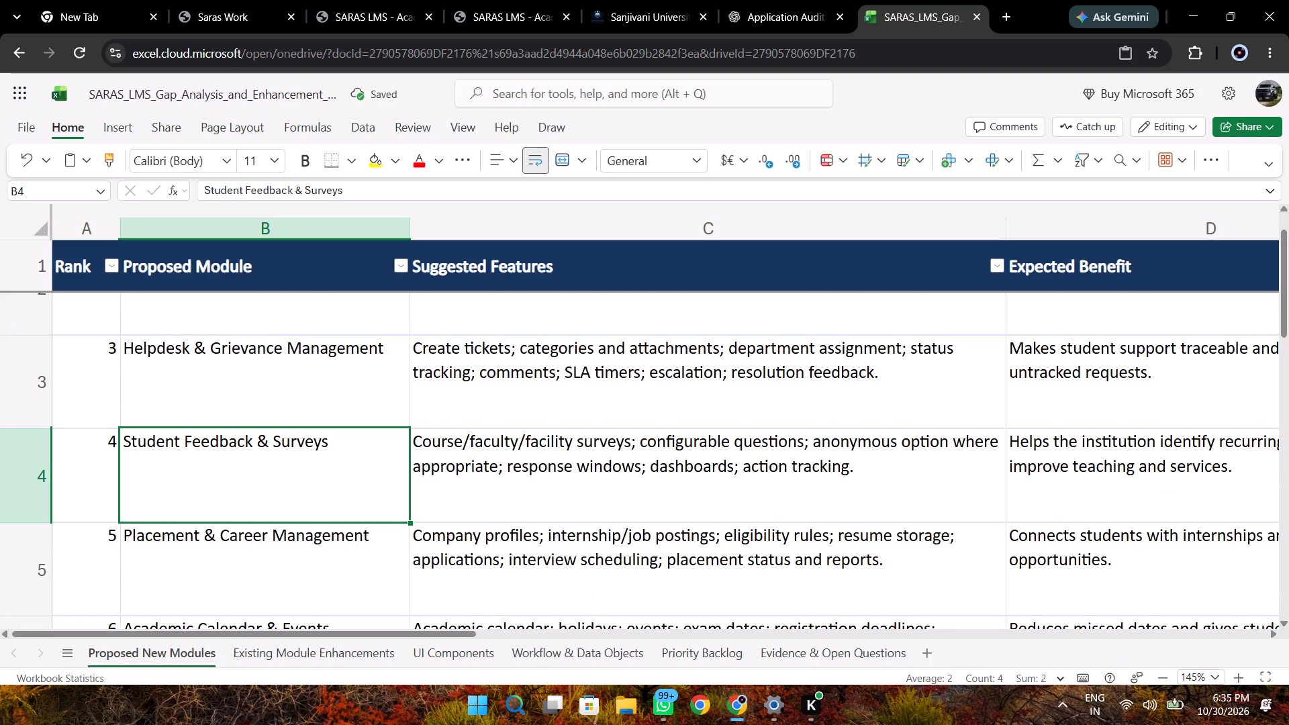
Replace every semicolon with a comma in Student Mentorship & Guidance's Suggested Features text.
scroll(262, 461, "up", 2)
left_click(522, 334)
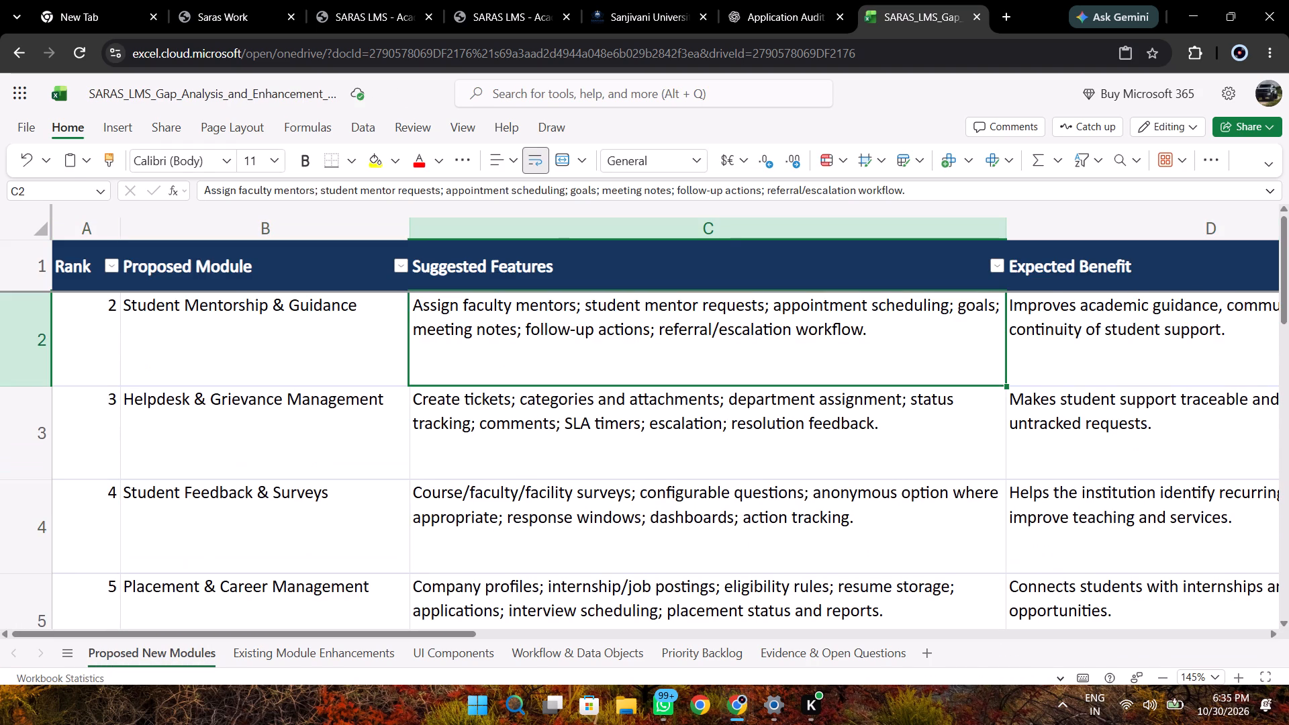
left_click(672, 355)
double_click(603, 317)
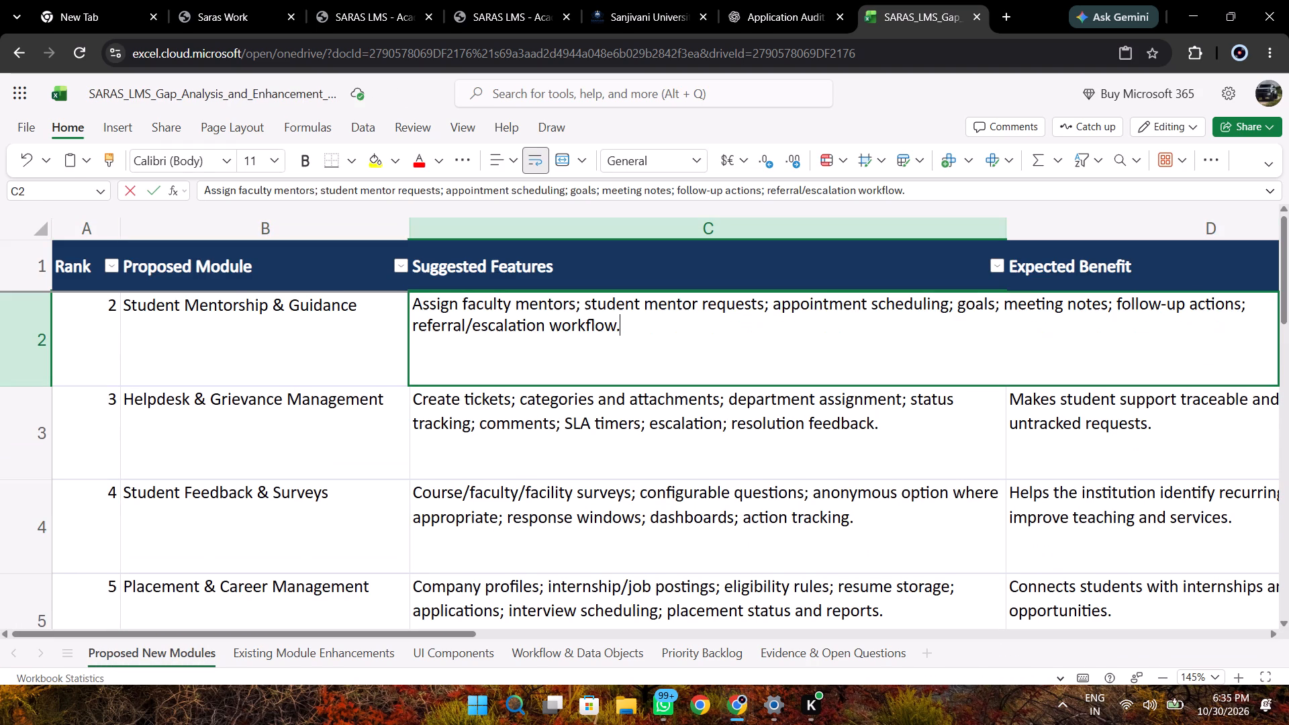
left_click(555, 301)
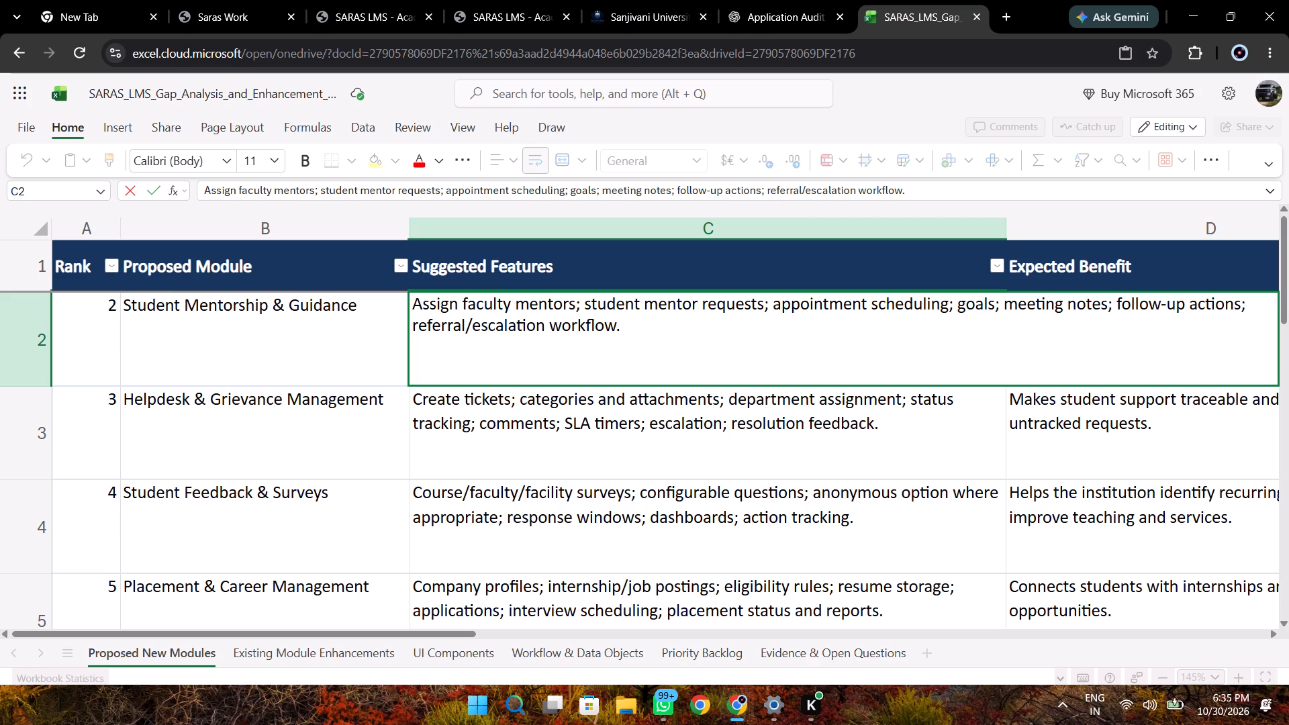
left_click(581, 309)
key("BackSpace")
key("comma")
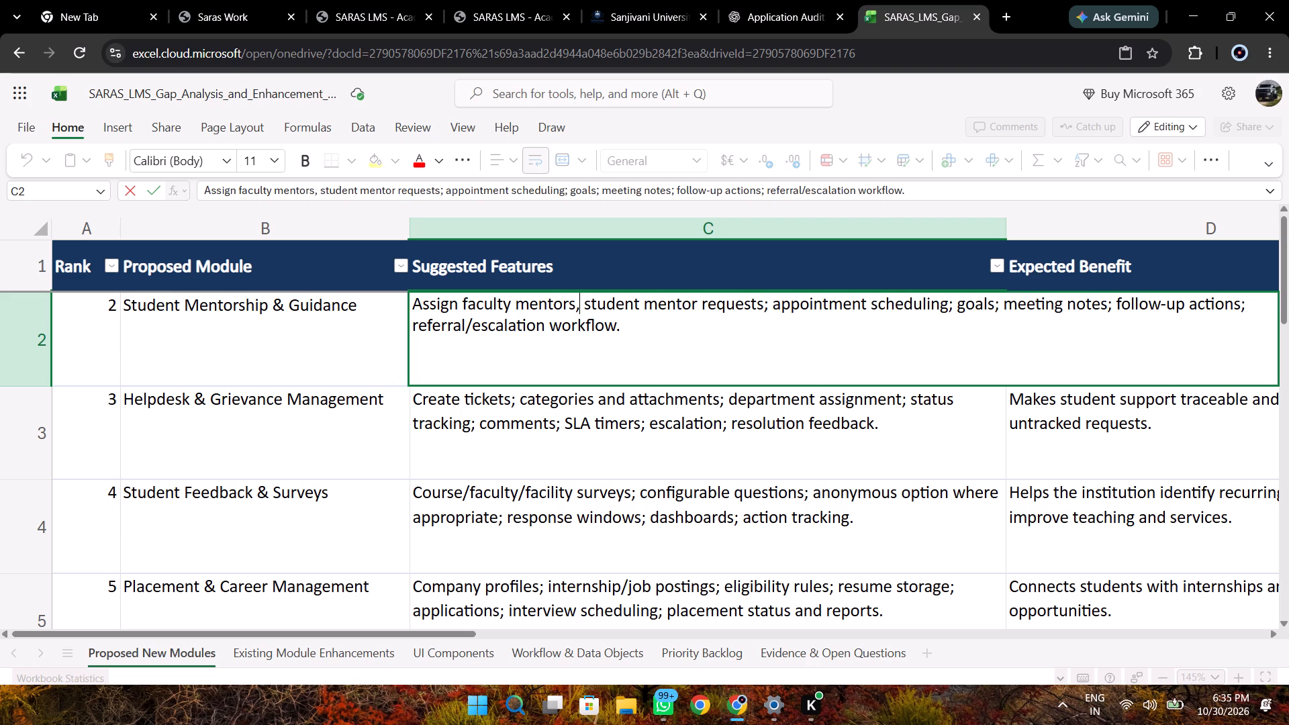
left_click(772, 300)
key("Left")
key("BackSpace")
key("comma")
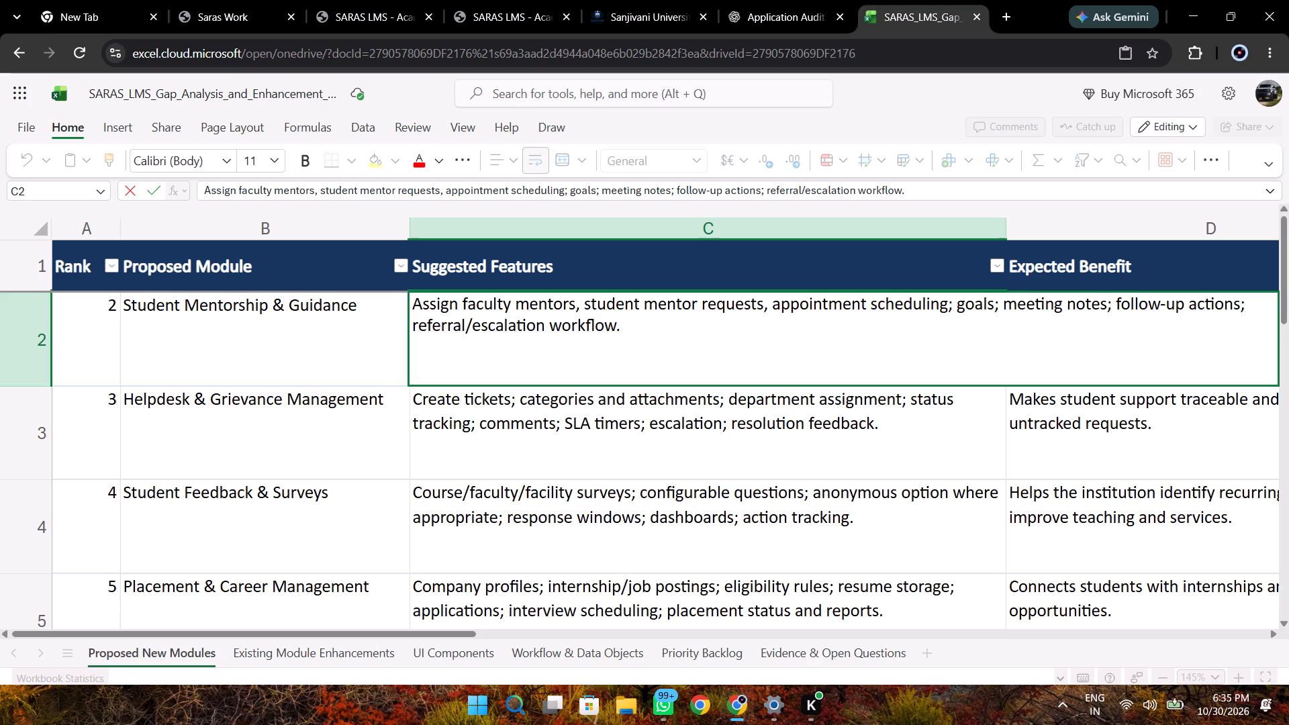
left_click(958, 301)
key("Left")
key("BackSpace")
key("comma")
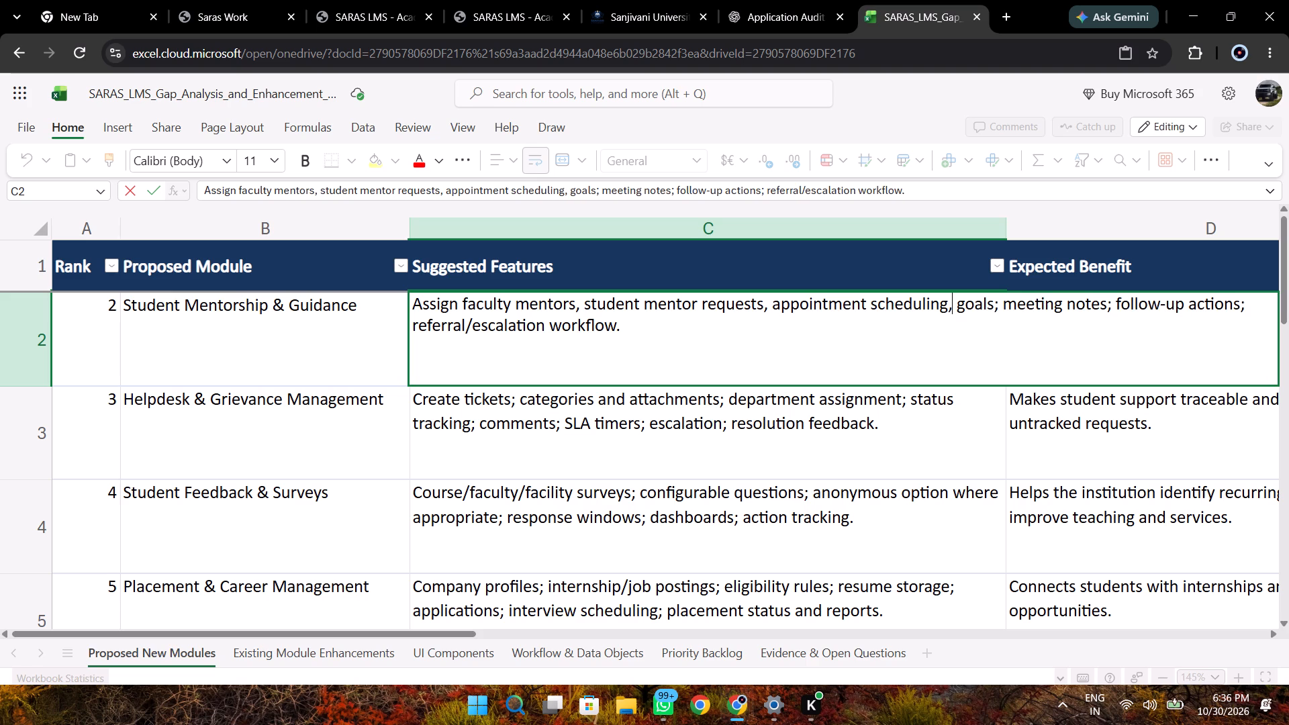
key("Down")
left_click(993, 308)
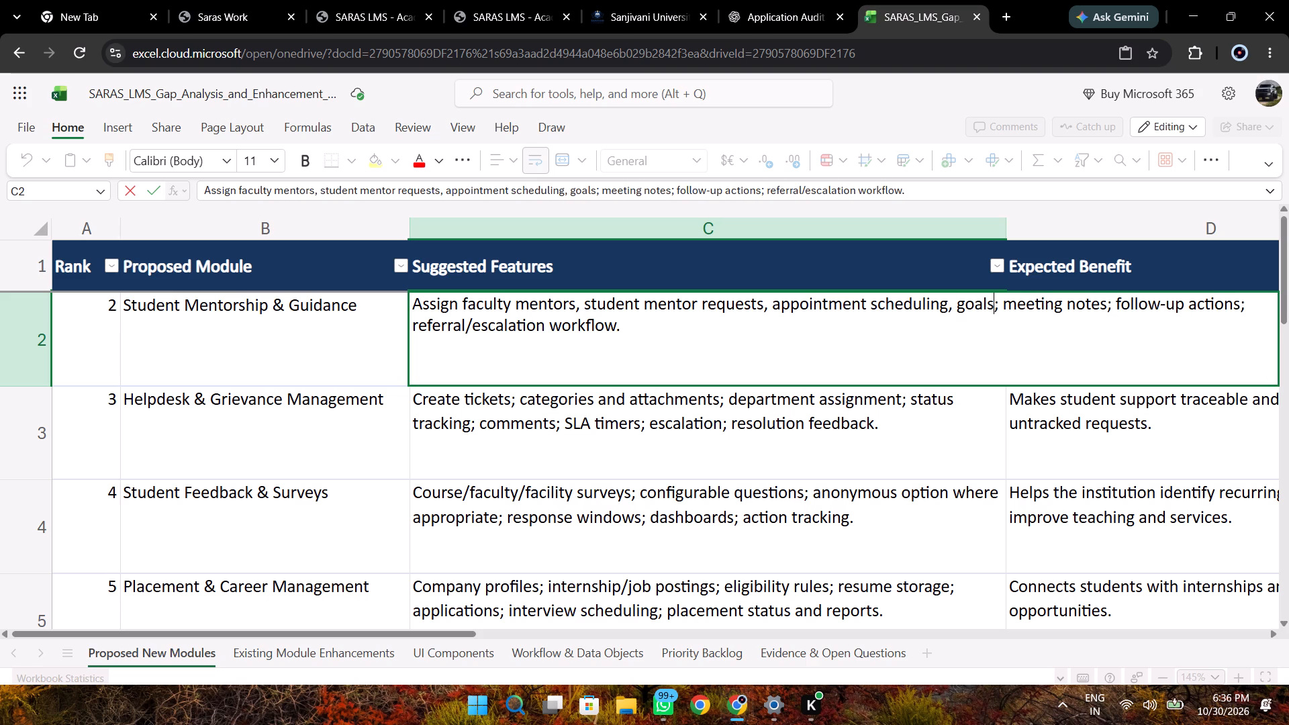
left_click(998, 308)
key("BackSpace")
key("comma")
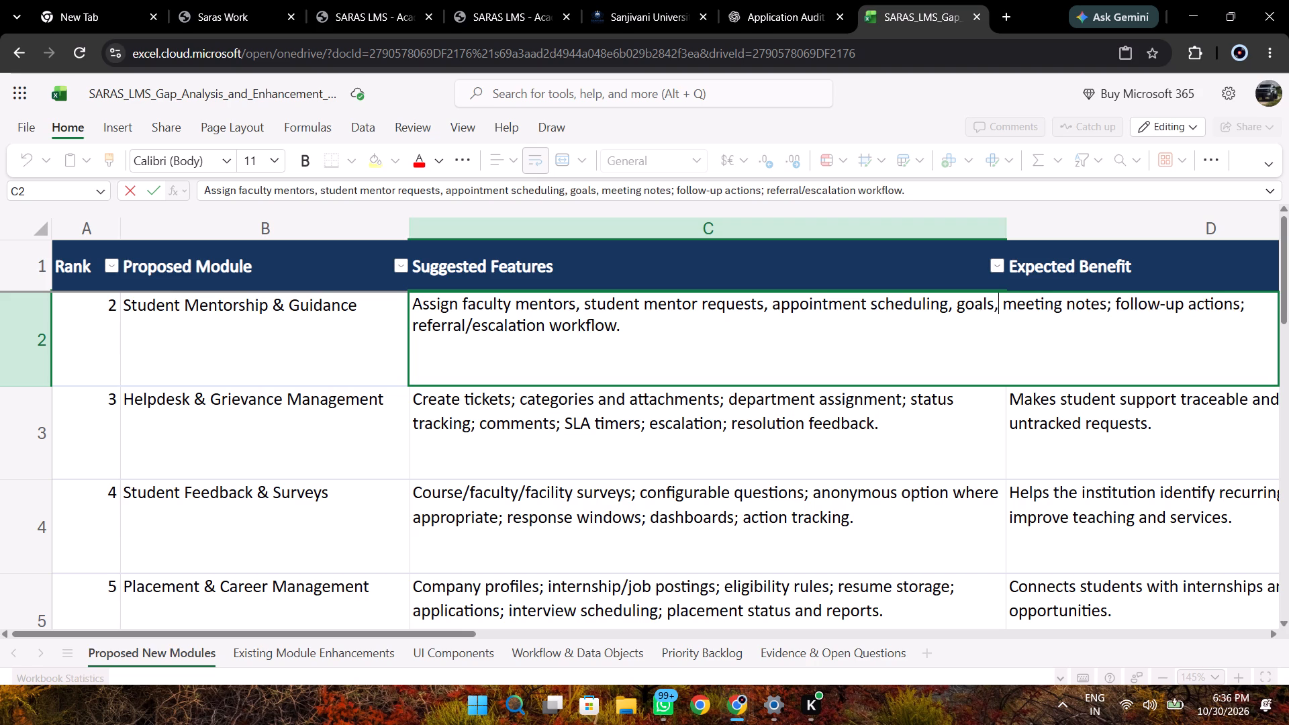
left_click(1112, 311)
key("BackSpace")
key("comma")
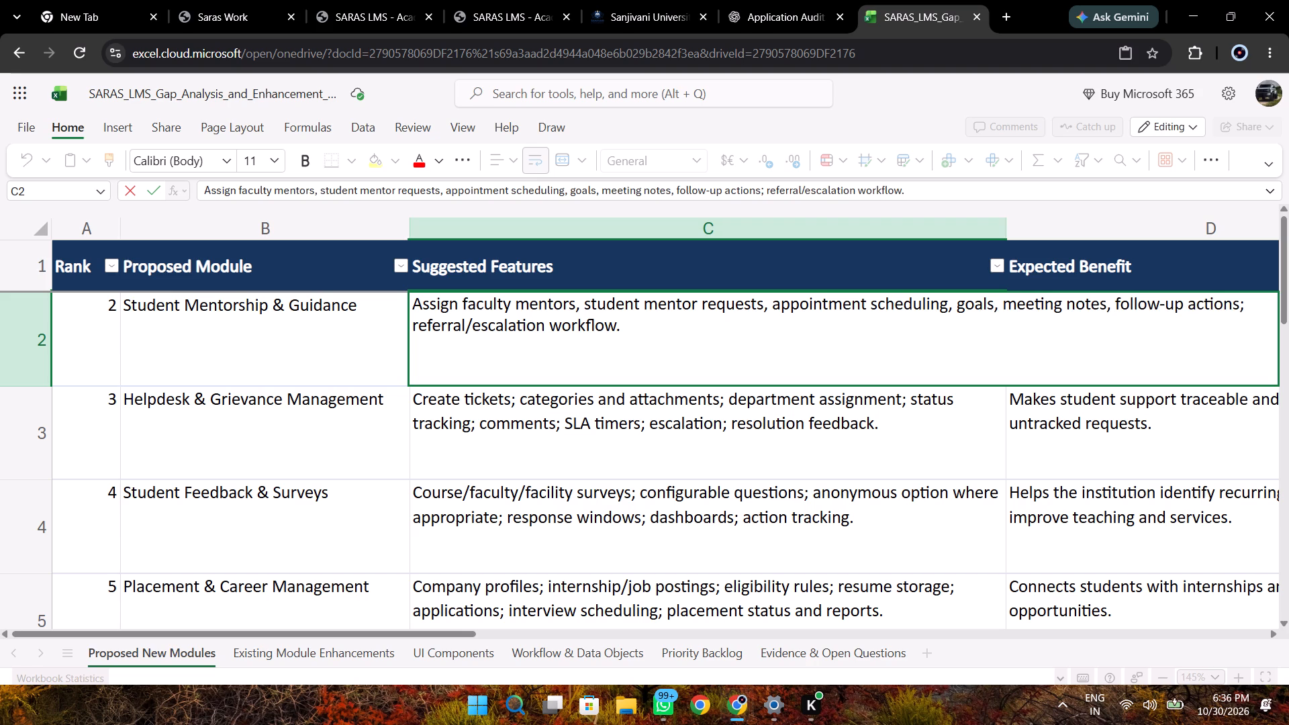
left_click(1248, 309)
key("BackSpace")
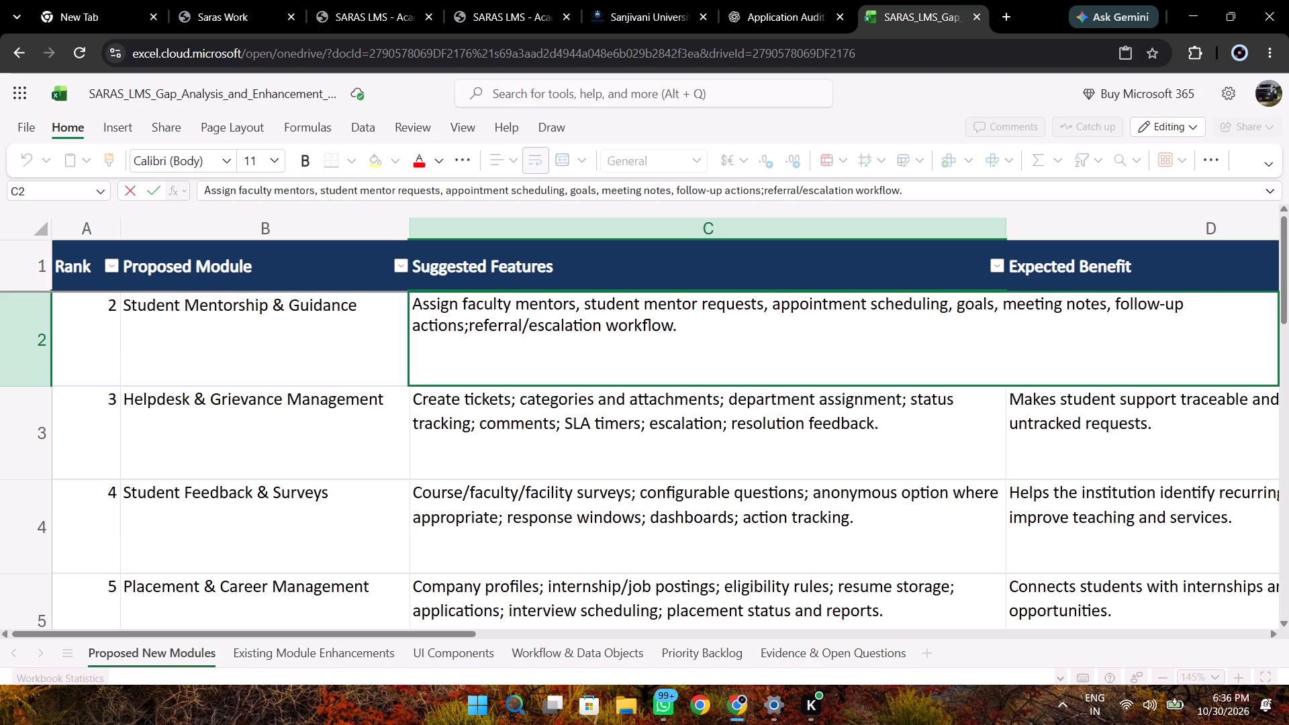
key("BackSpace")
type(",")
key("space")
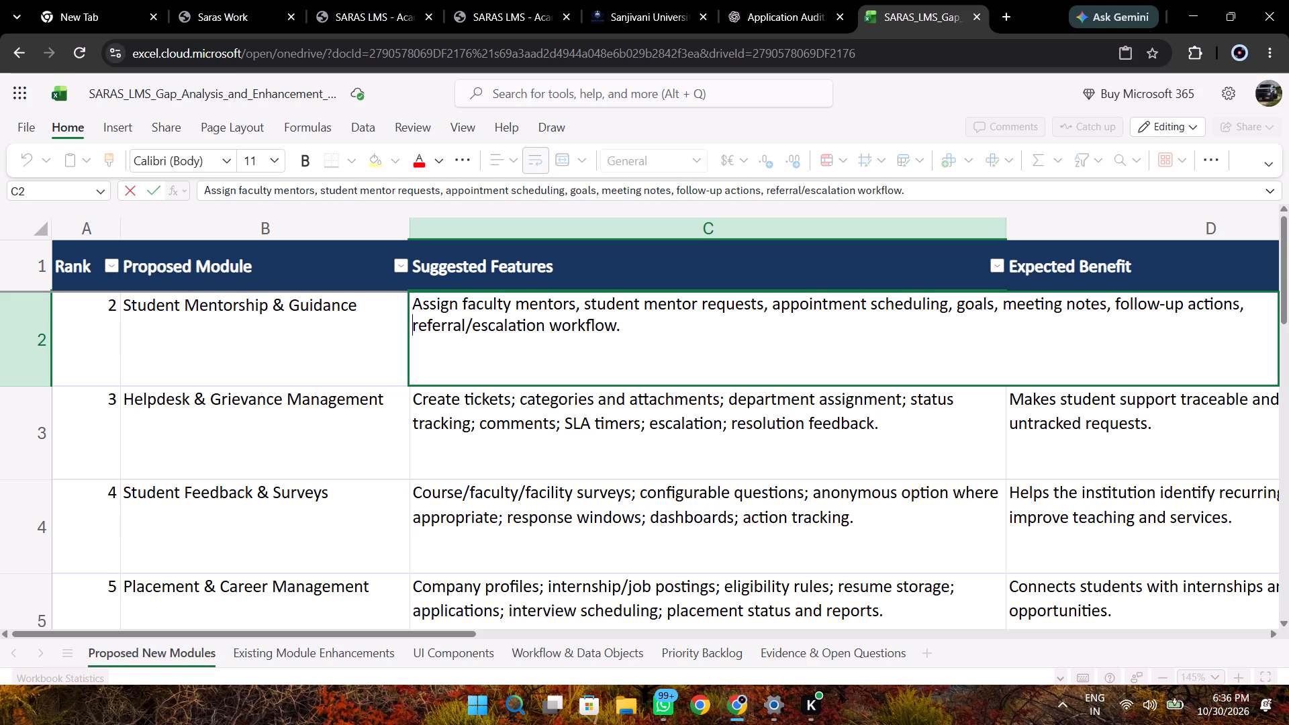
Replace the semicolons with commas in Helpdesk & Grievance Management's Suggested Features text, except the one after "status tracking".
left_click(949, 458)
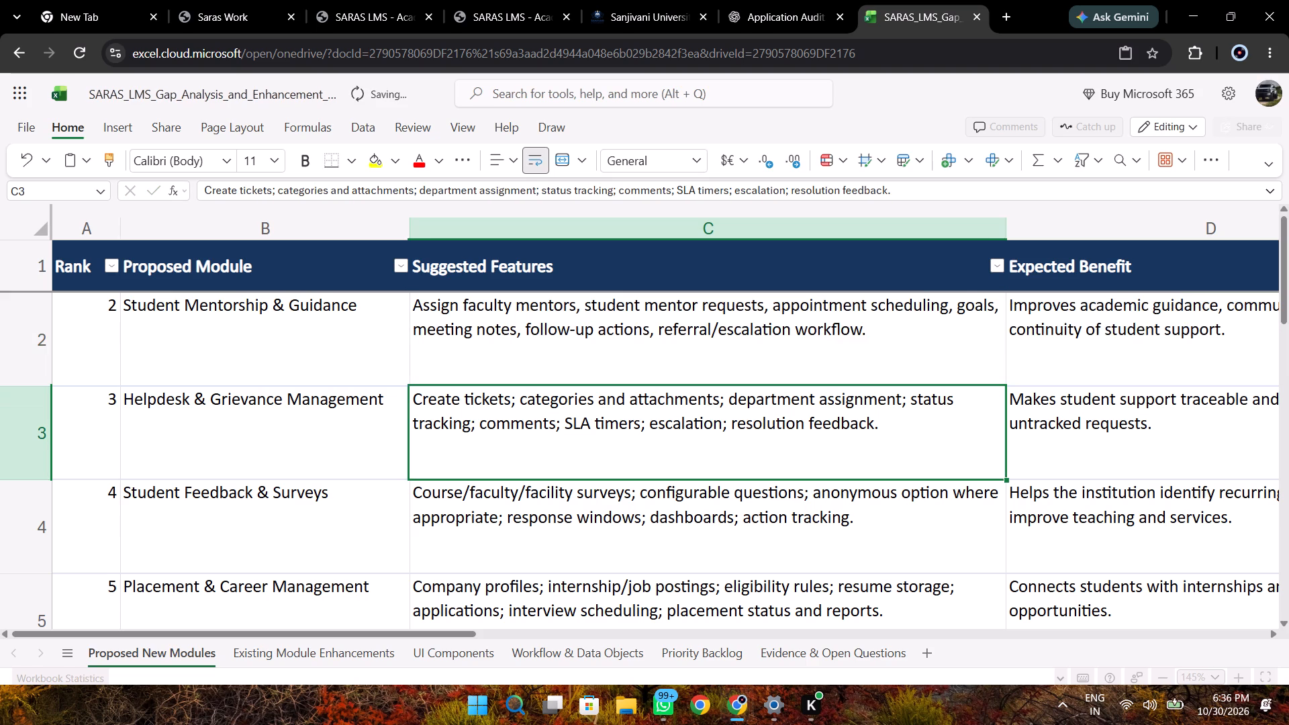
double_click(856, 422)
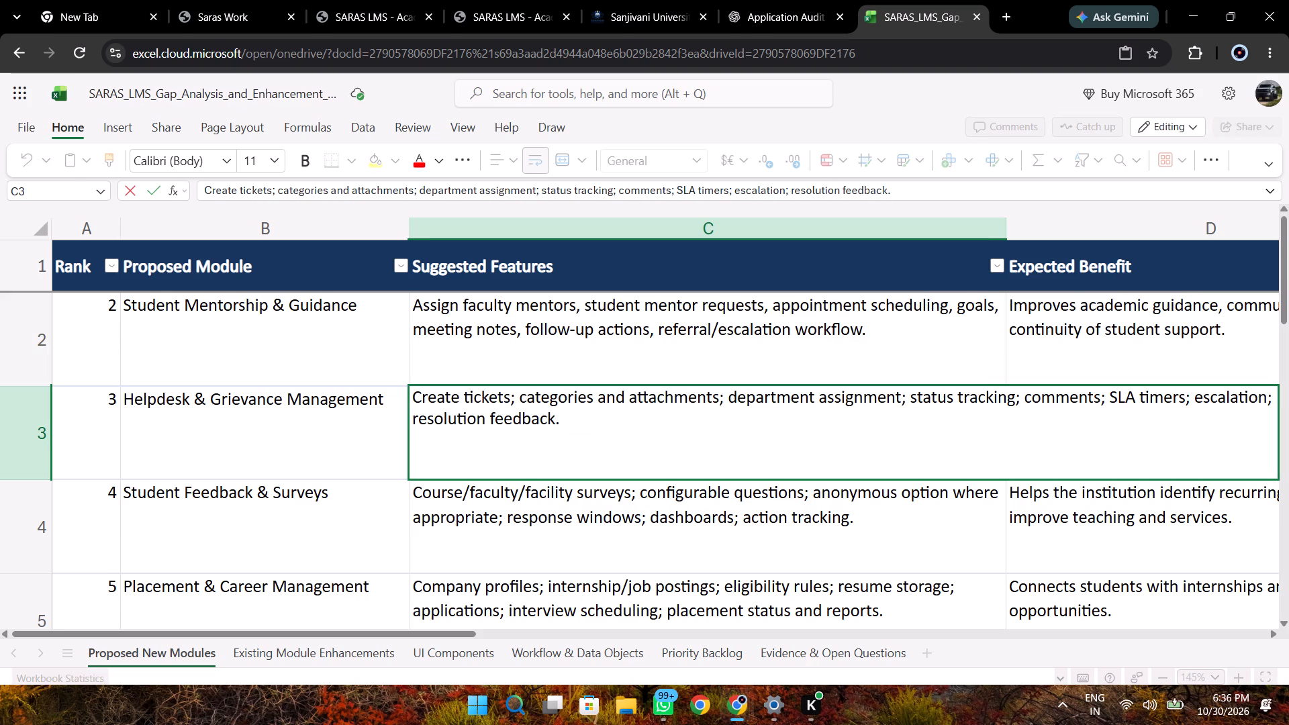
left_click(509, 405)
key("Right")
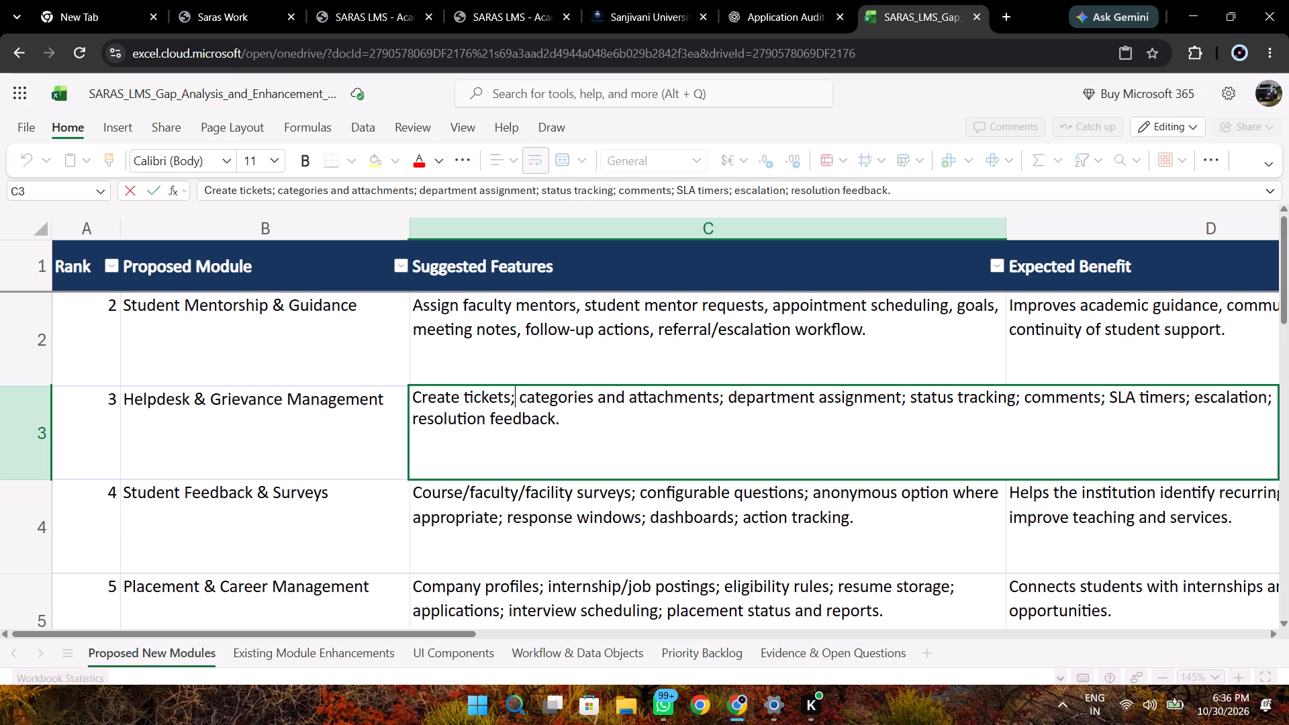
key("BackSpace")
key("comma")
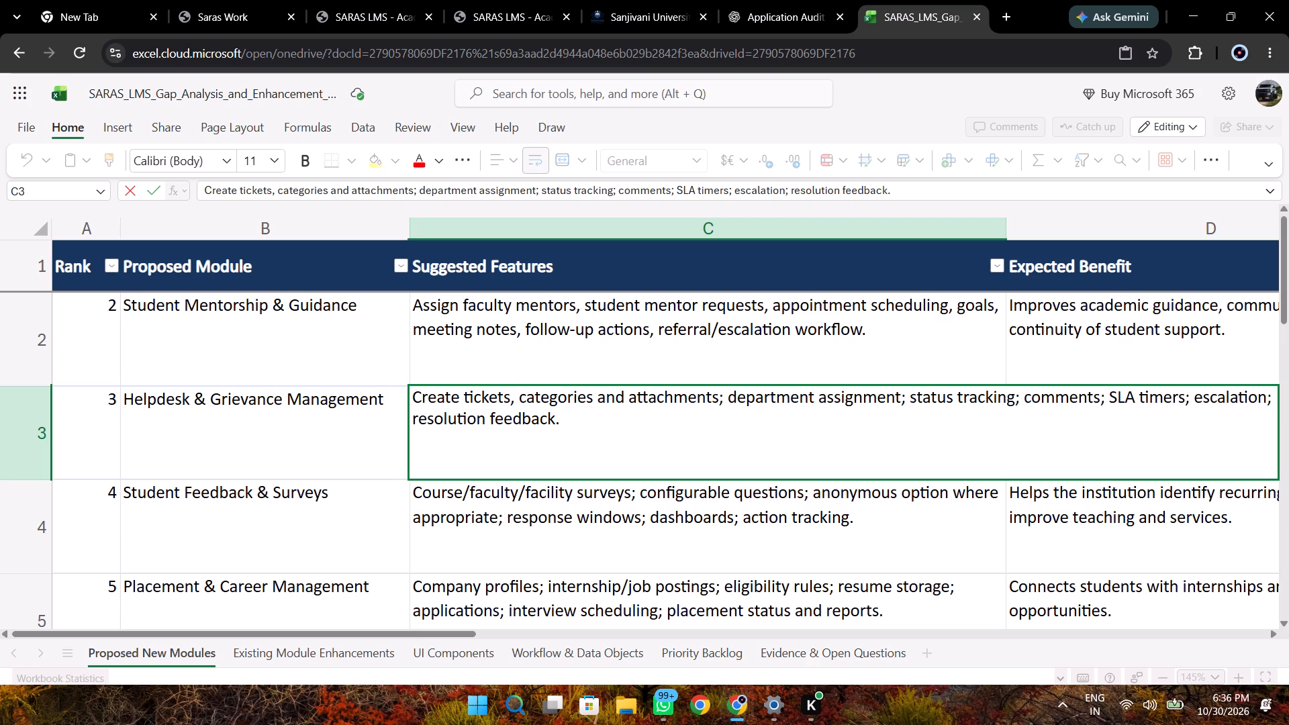
left_click(722, 403)
key("BackSpace")
key("comma")
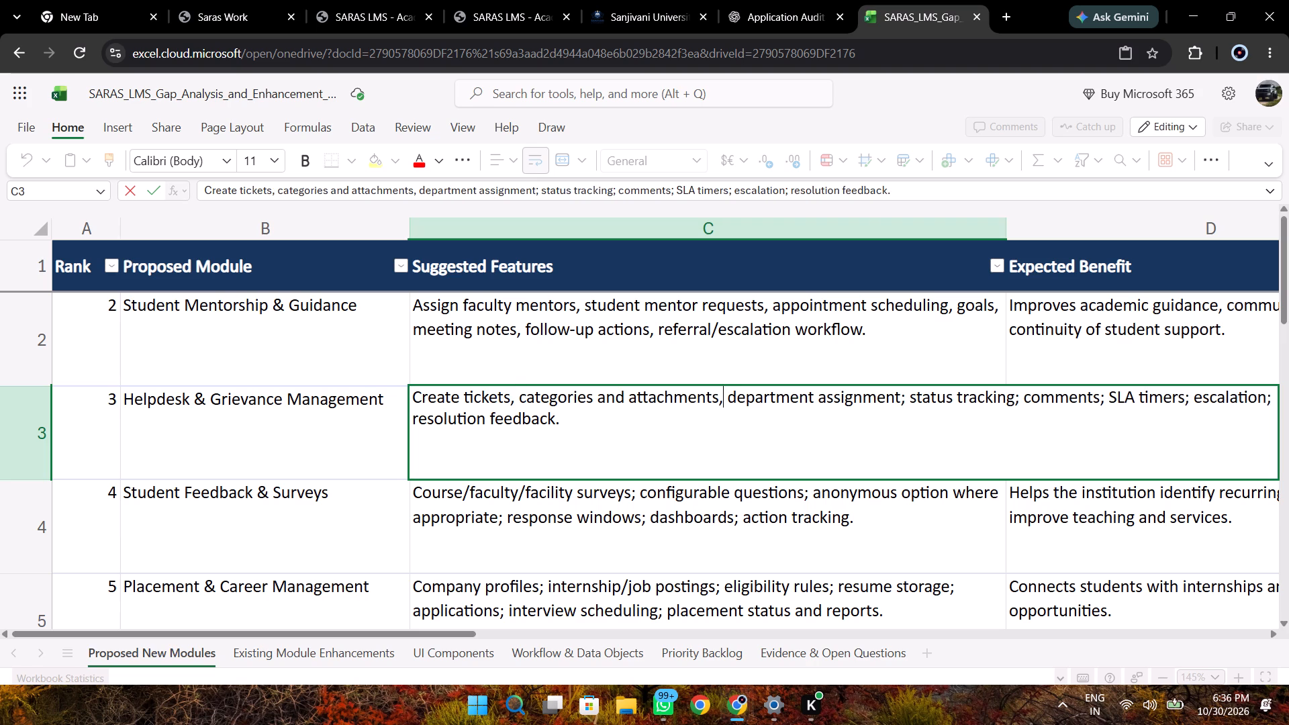
left_click(910, 401)
key("Left")
key("BackSpace")
key("comma")
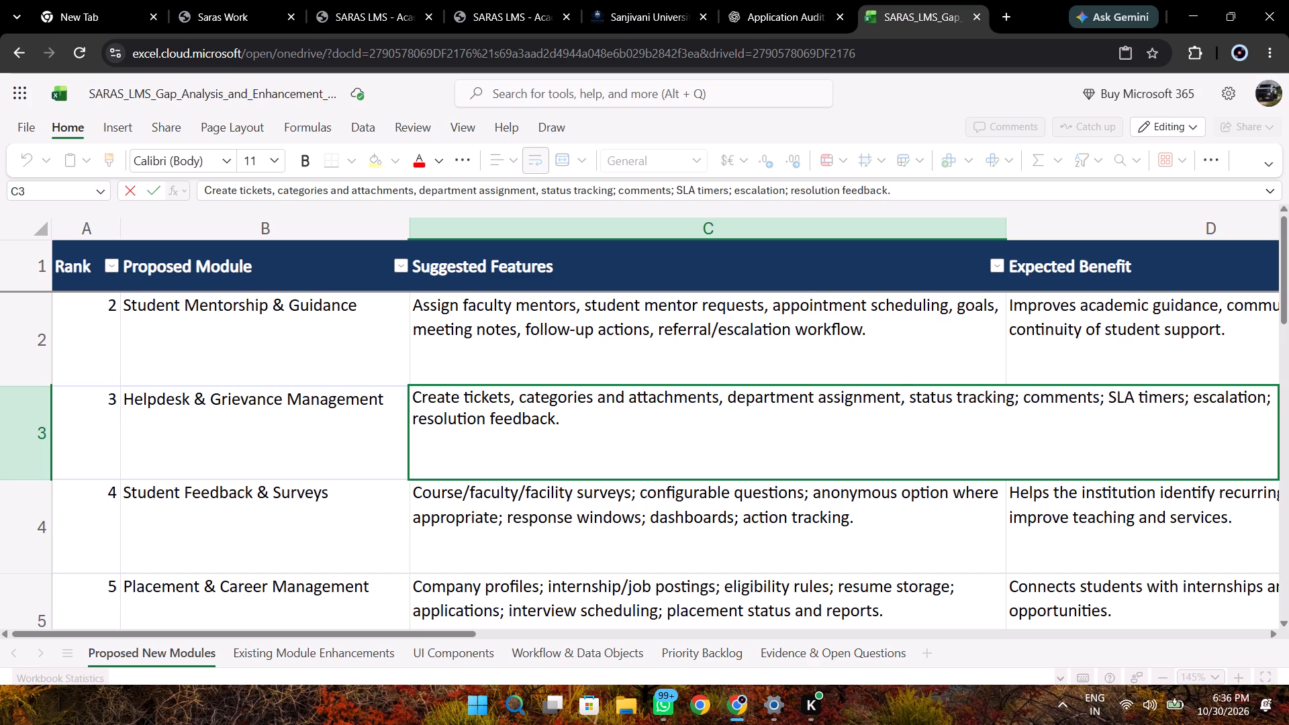
left_click(1109, 401)
key("Left")
key("BackSpace")
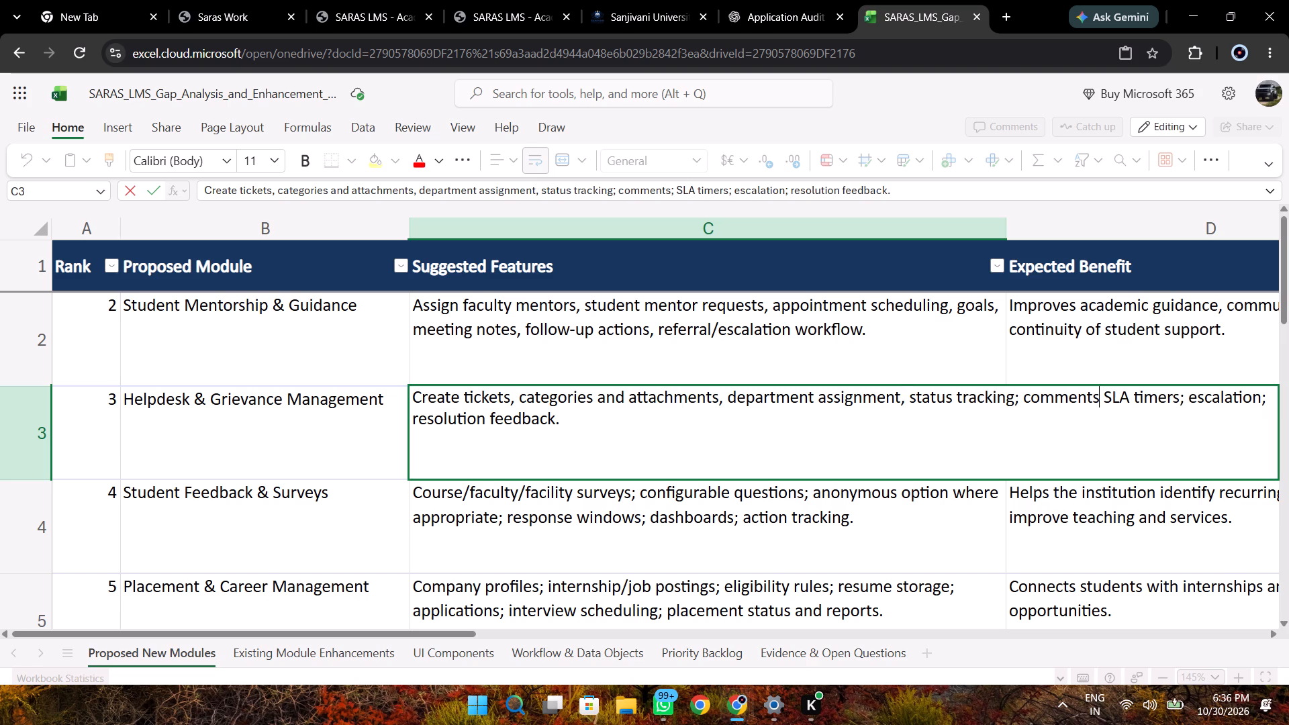
key("comma")
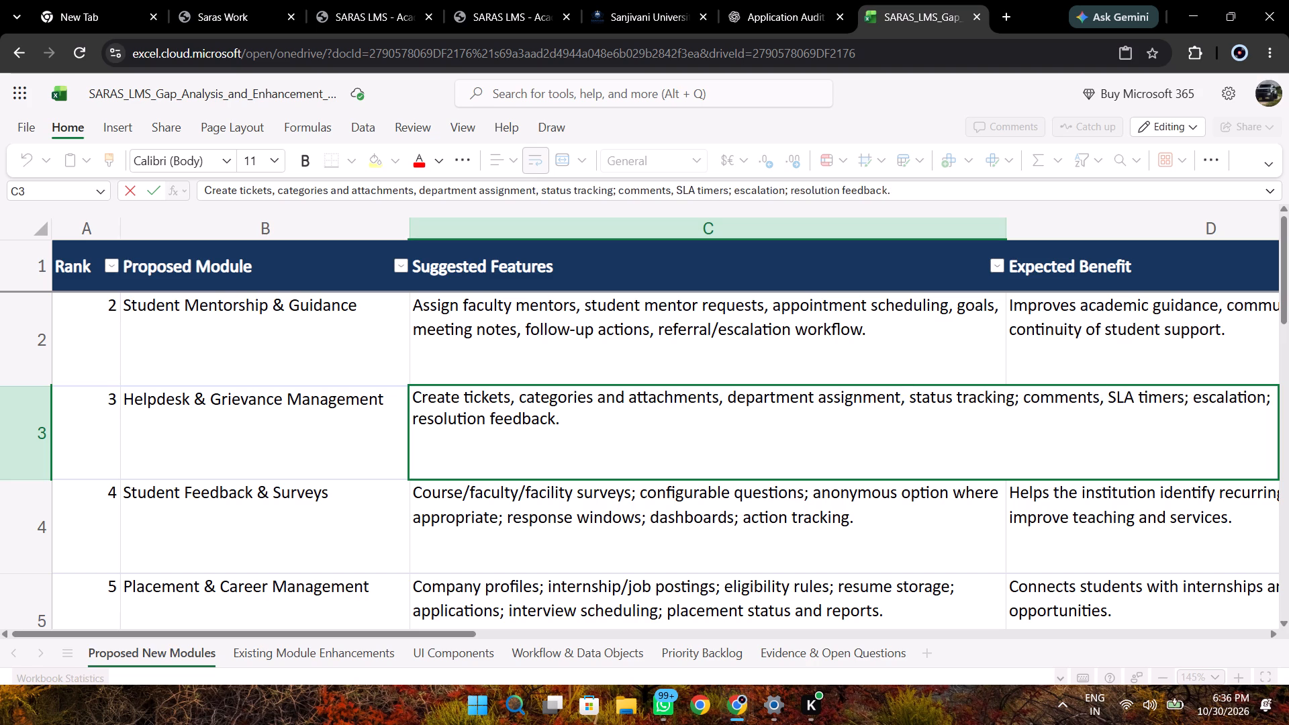
left_click(1186, 392)
key("Down")
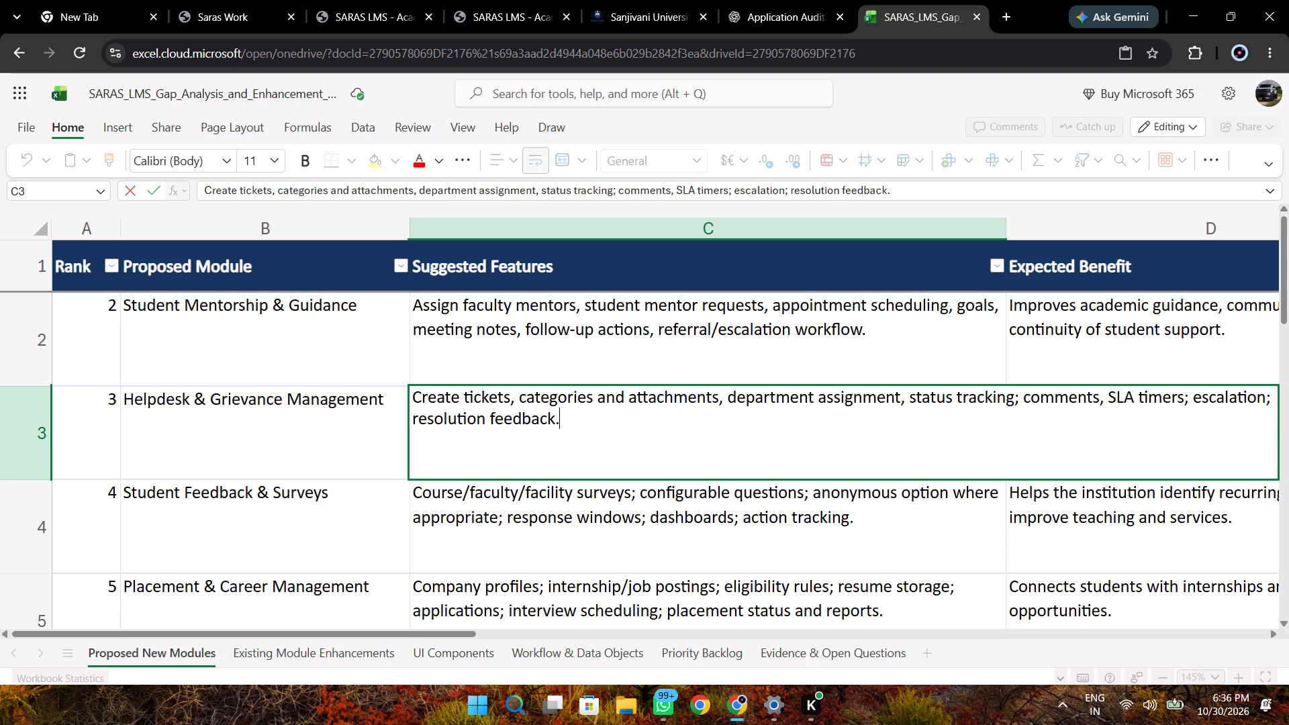
left_click(1195, 400)
key("Left")
key("BackSpace")
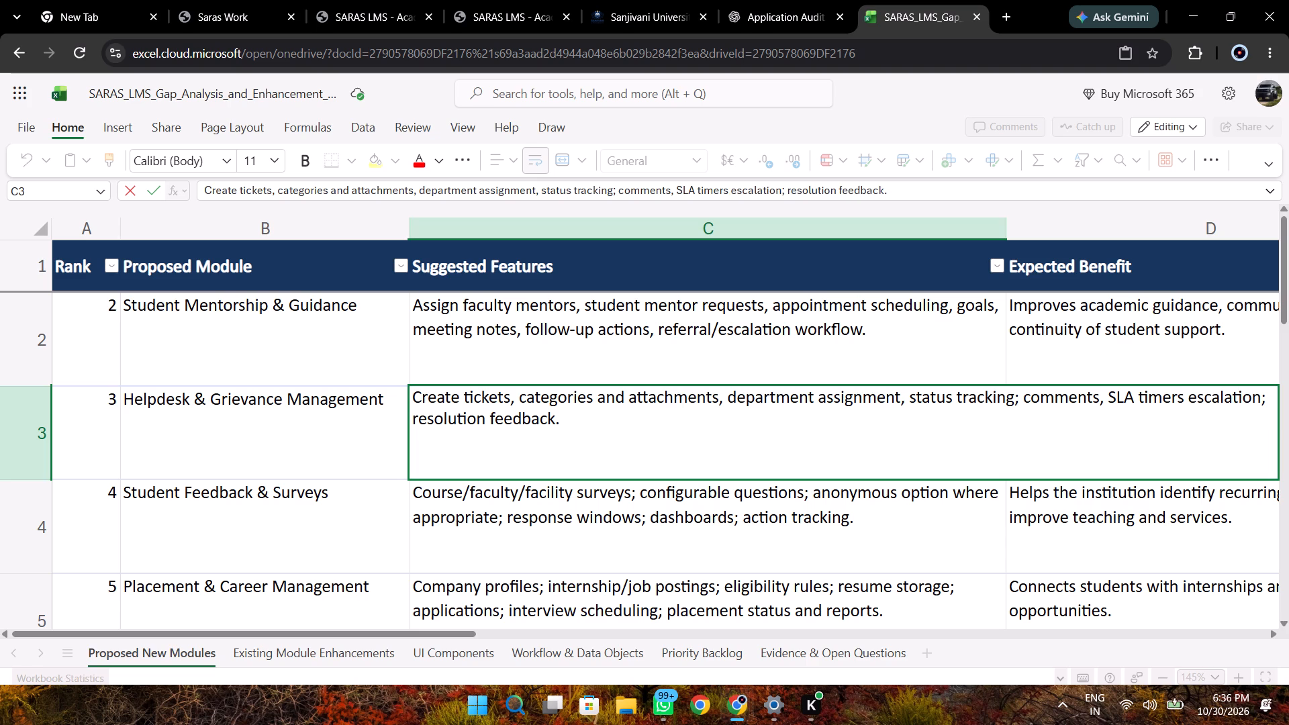
key("comma")
scroll(1195, 400, "left", 1)
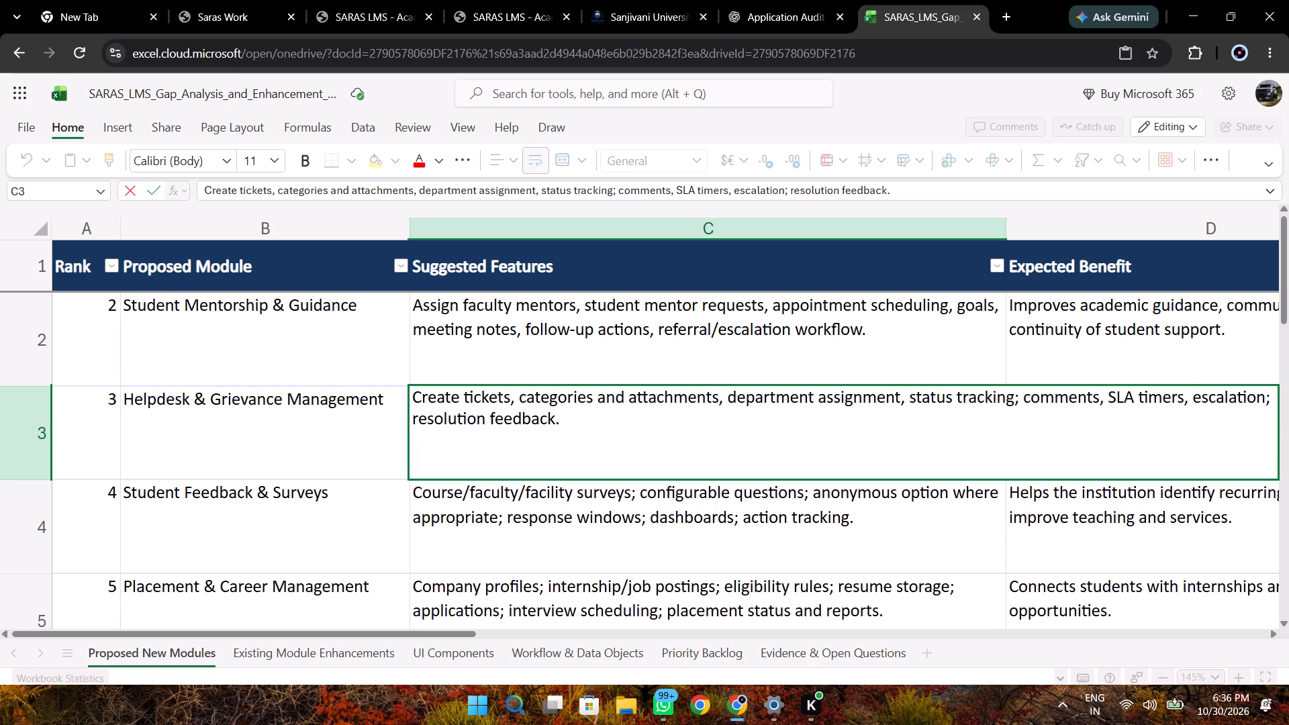
key("Right")
key("Right")
key("Right")
key("Right")
key("Right")
key("Right")
key("Right")
key("Right")
key("Right")
key("Right")
key("Right")
key("Right")
key("BackSpace")
key("comma")
Replace every semicolon with a comma in Student Feedback & Surveys' Suggested Features text.
scroll(1041, 405, "down", 1)
left_click(906, 508)
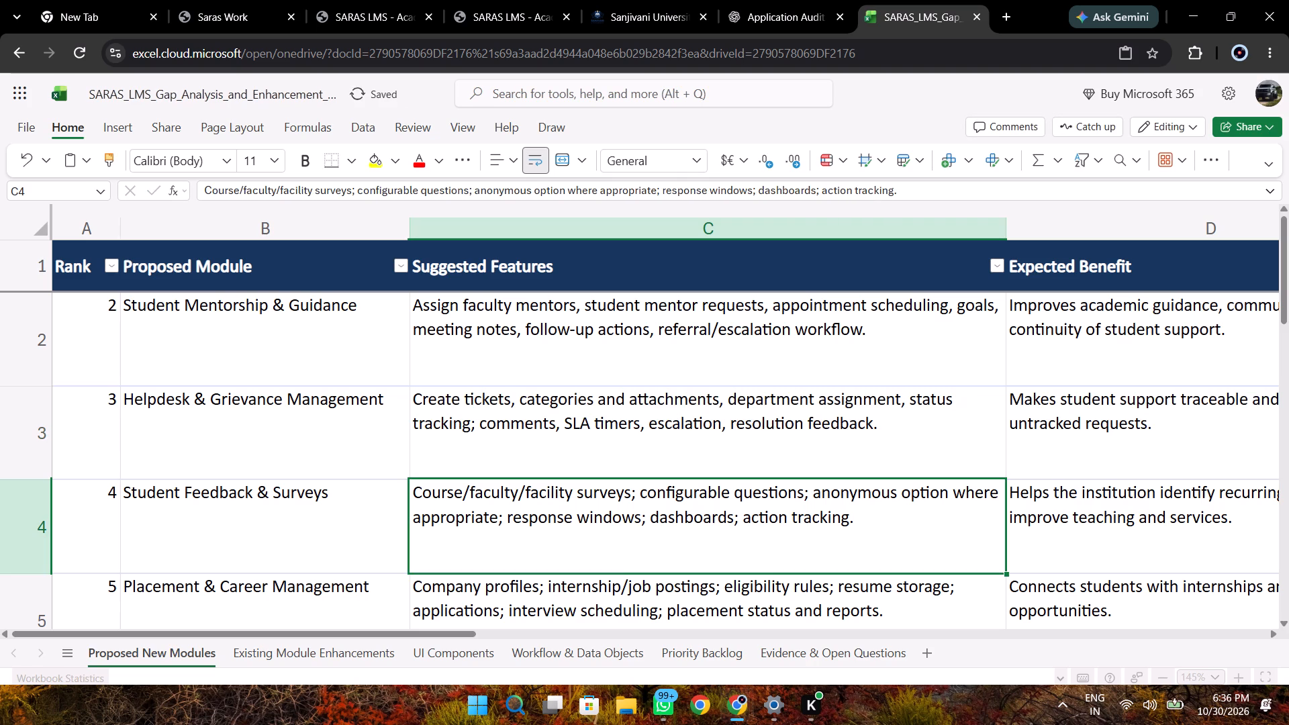
double_click(906, 508)
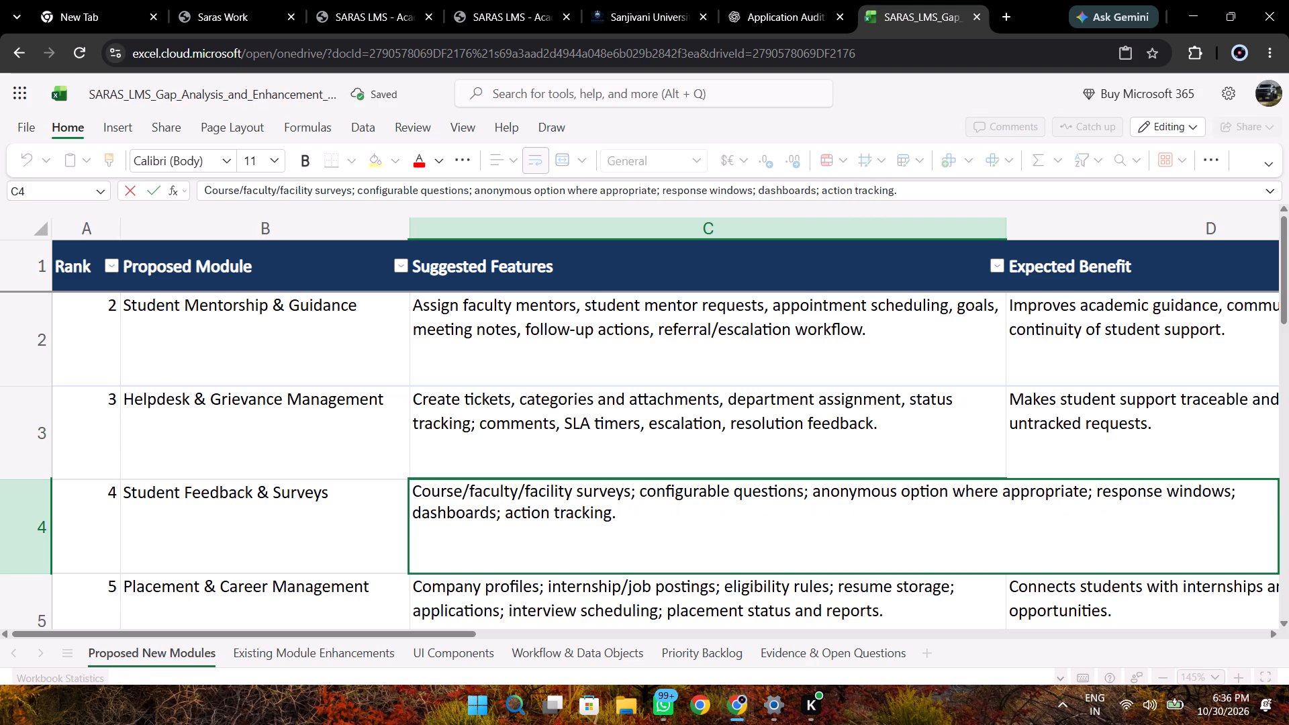
left_click(638, 491)
key("Left")
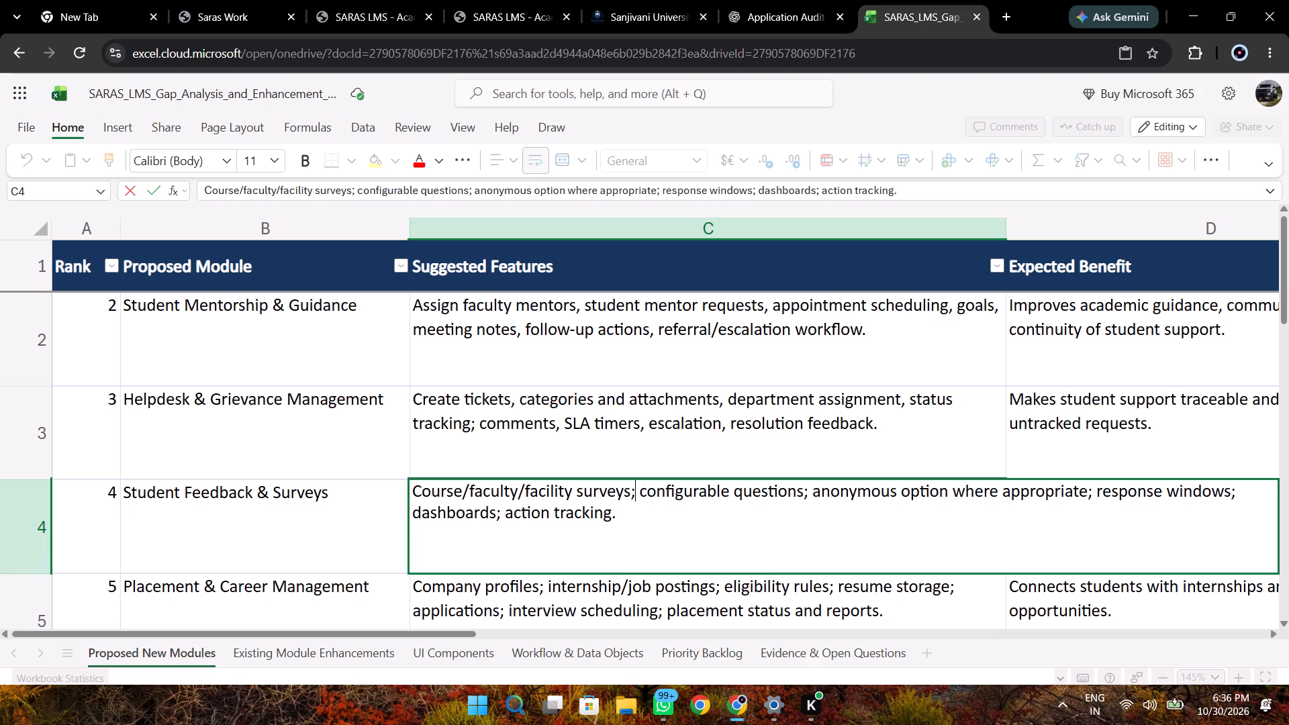
key("BackSpace")
key("comma")
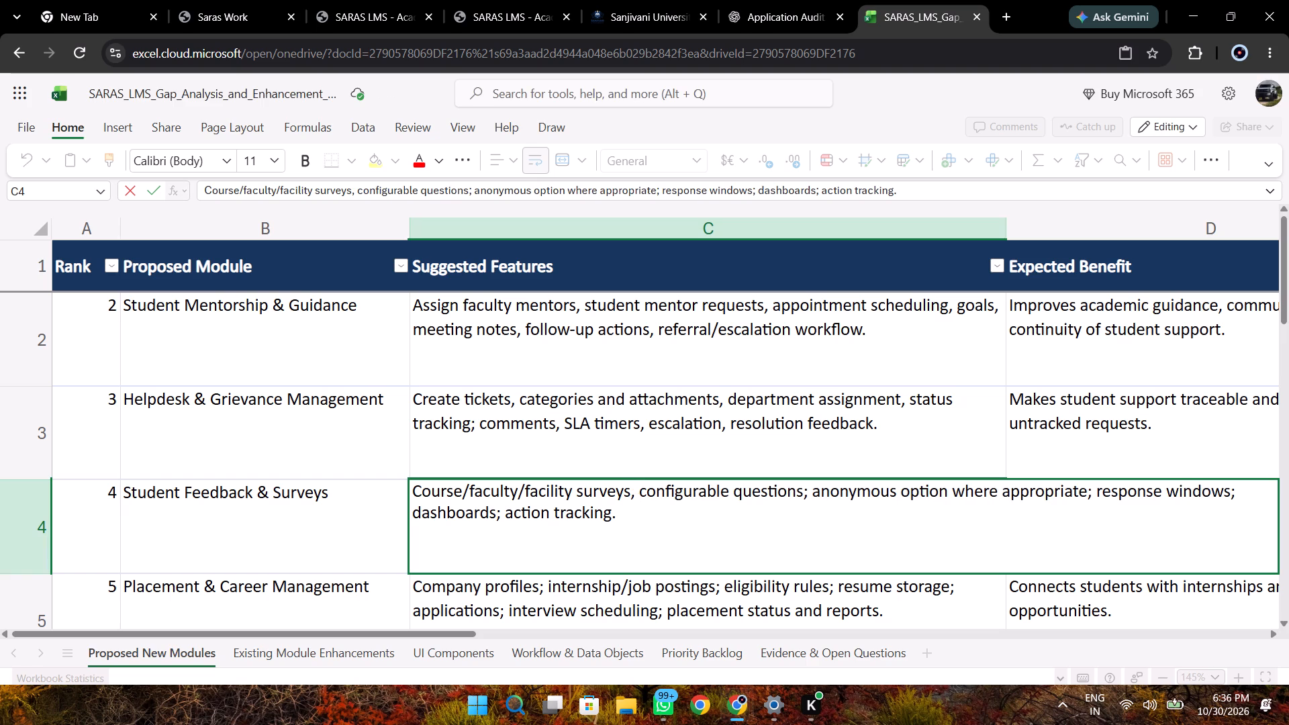
left_click(806, 492)
key("BackSpace")
key("comma")
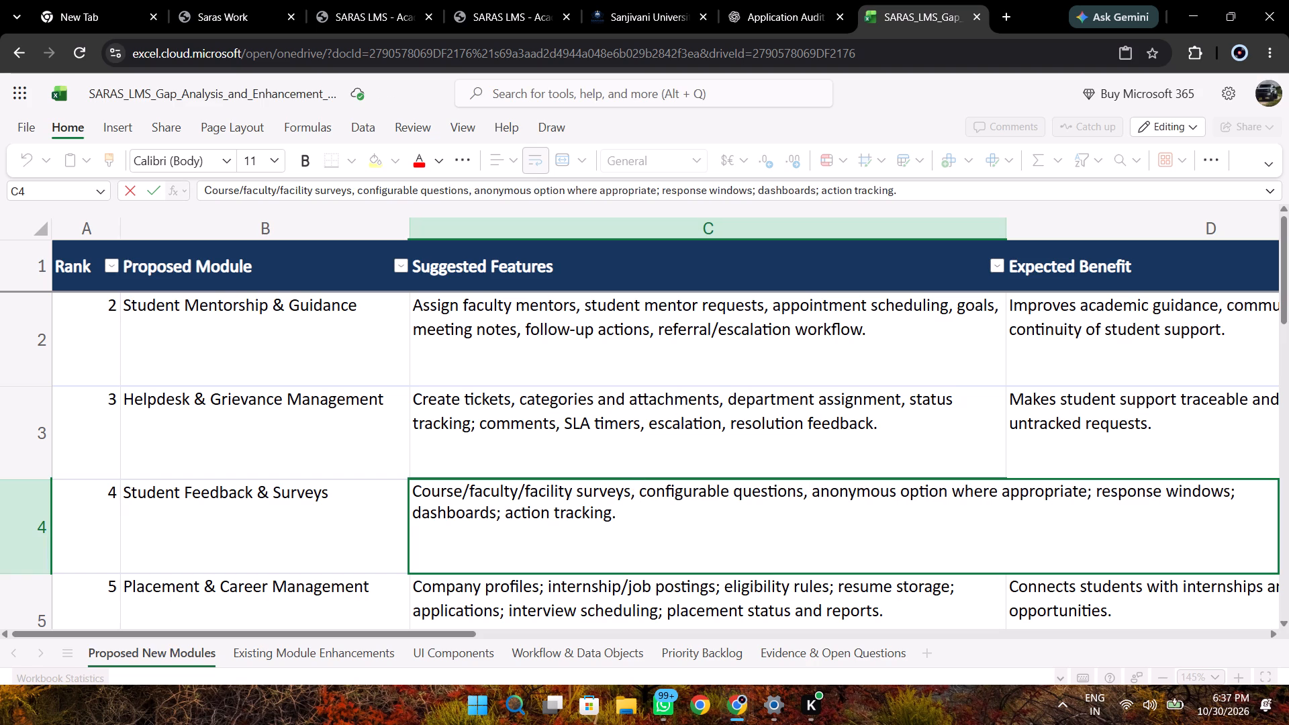
left_click(1092, 489)
key("BackSpace")
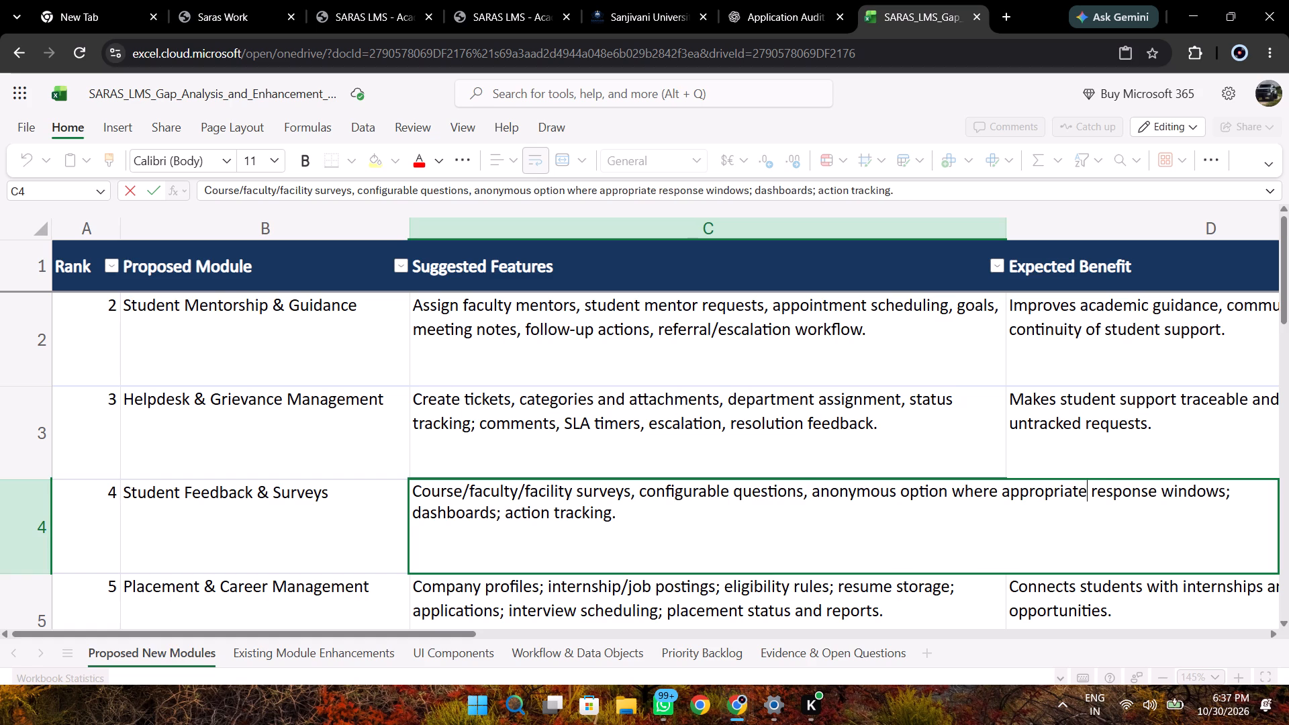
key("comma")
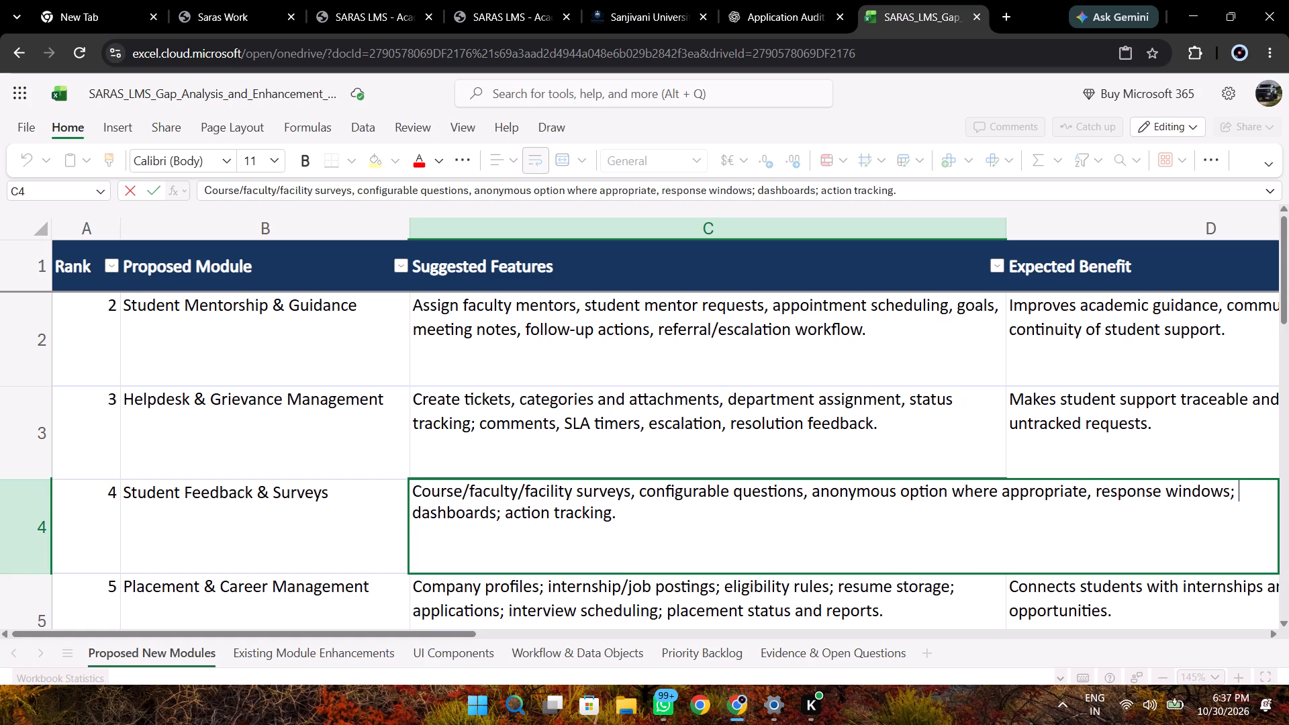
left_click(1241, 491)
key("BackSpace")
key("BackSpace")
key("comma")
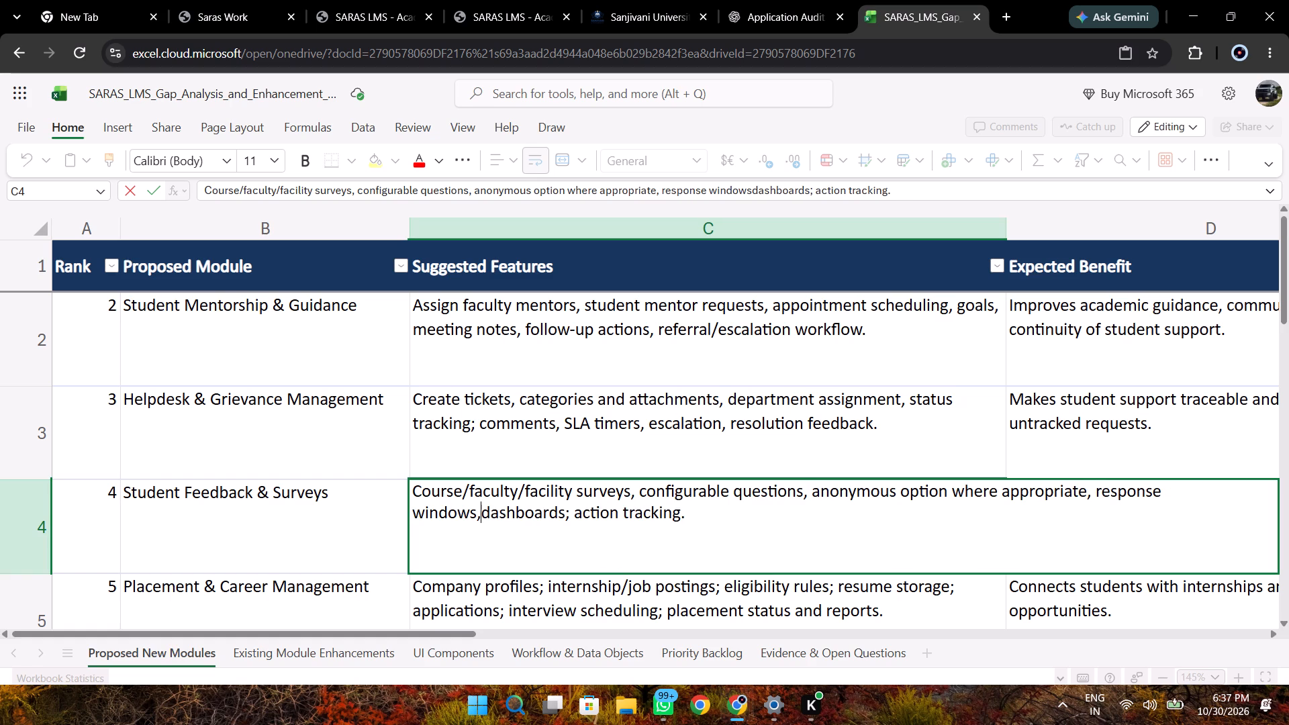
key("space")
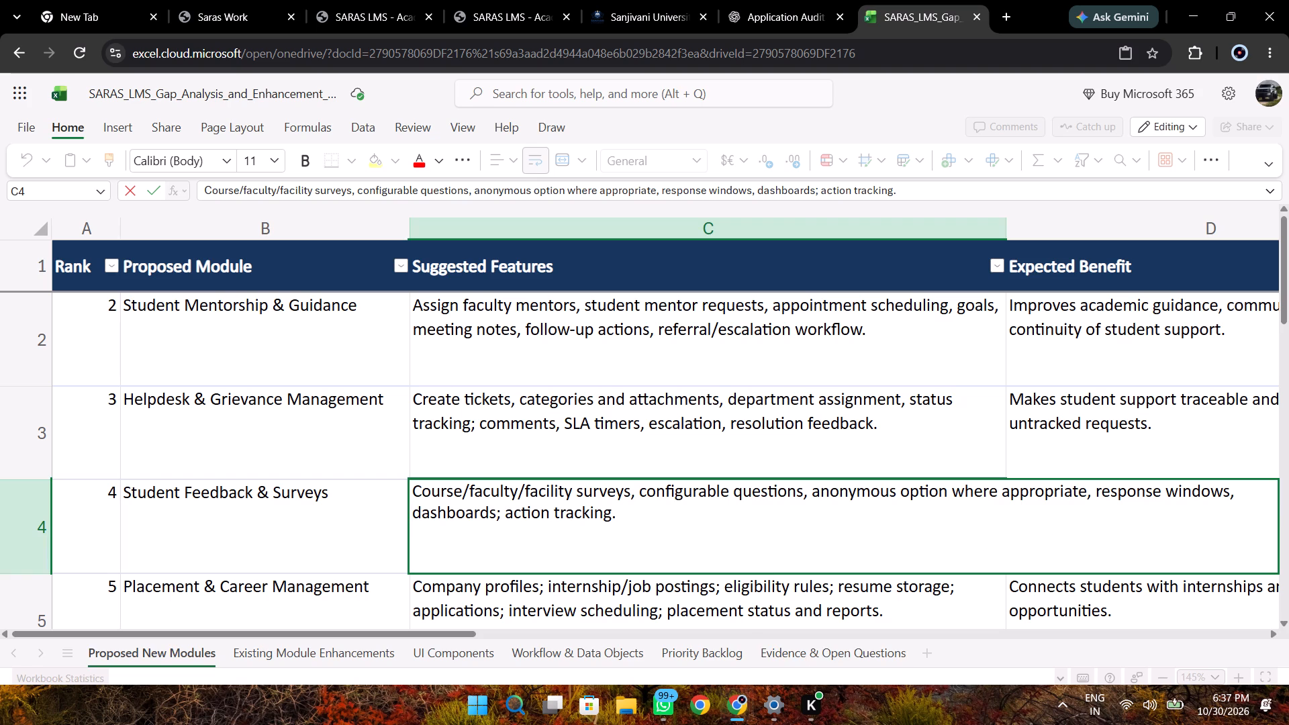
left_click(513, 512)
key("Left")
key("Left")
key("BackSpace")
key("comma")
Replace every semicolon with a comma in Placement & Career Management's Suggested Features text, keeping a space after each comma.
scroll(513, 512, "down", 1)
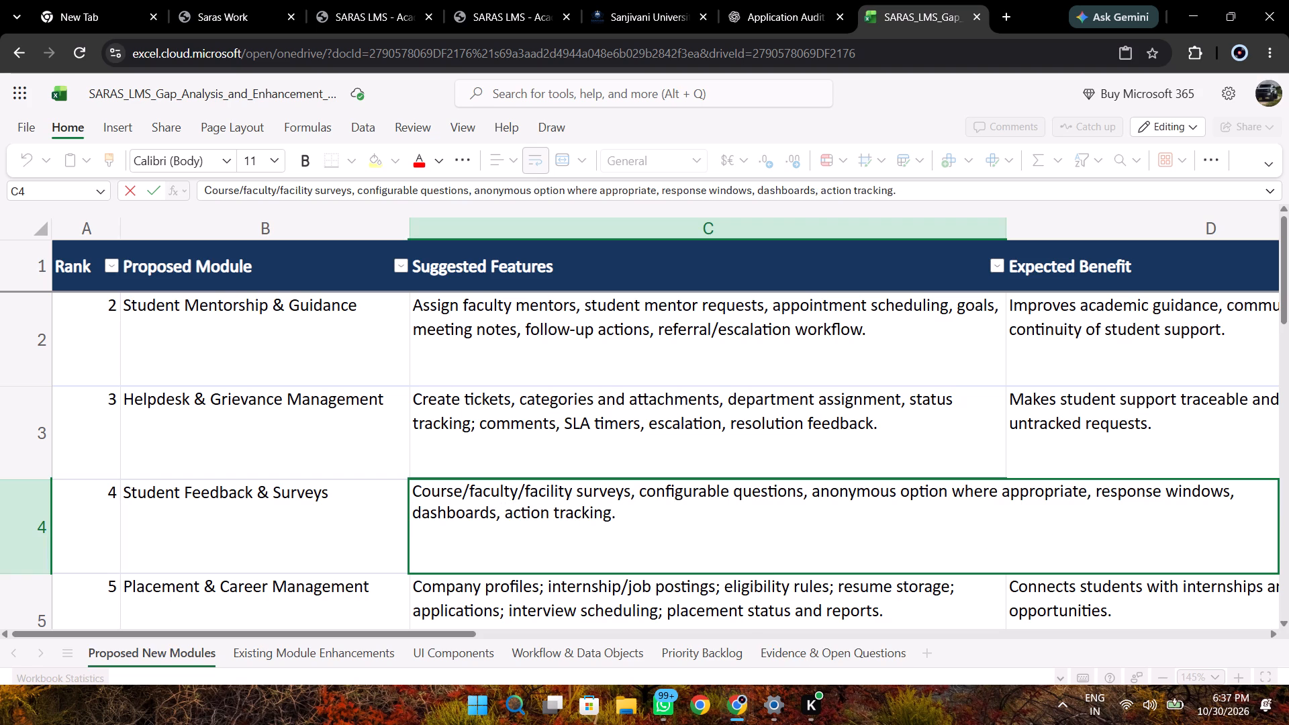
scroll(513, 512, "down", 1)
left_click(657, 575)
scroll(657, 575, "down", 1)
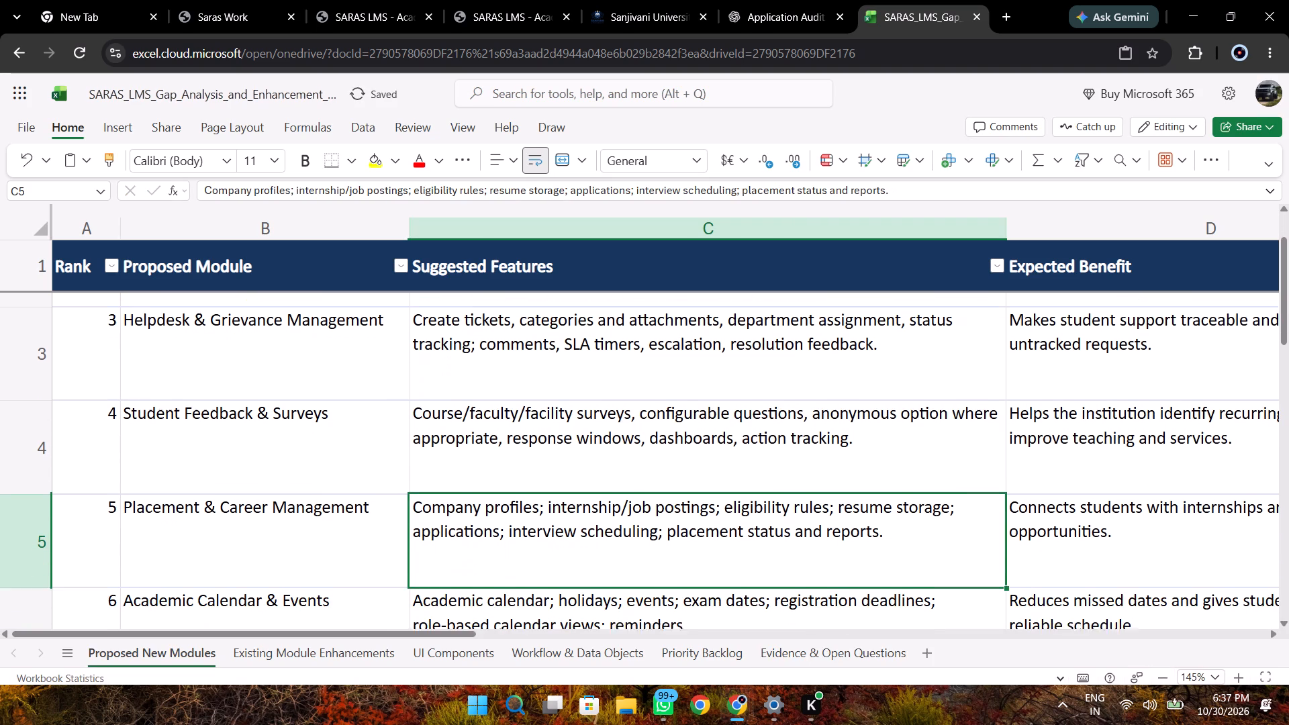
scroll(657, 575, "down", 1)
double_click(593, 544)
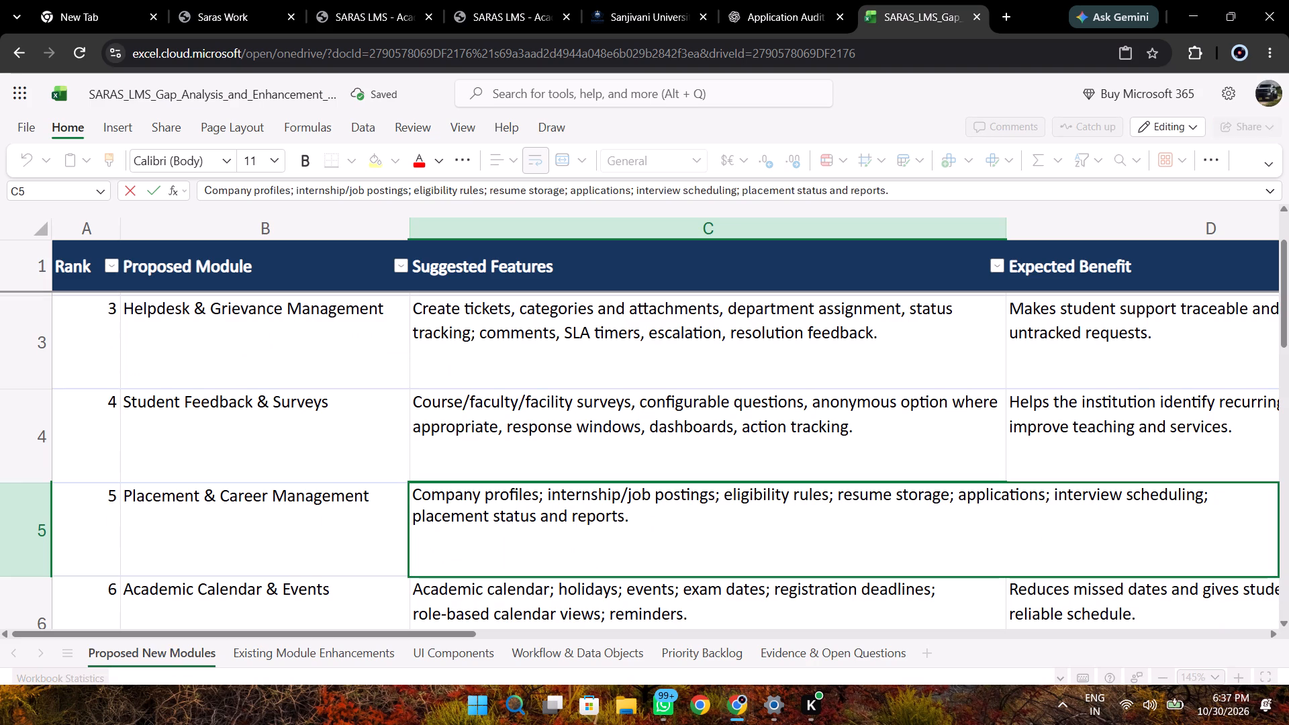
left_click(548, 494)
key("Left")
key("Left")
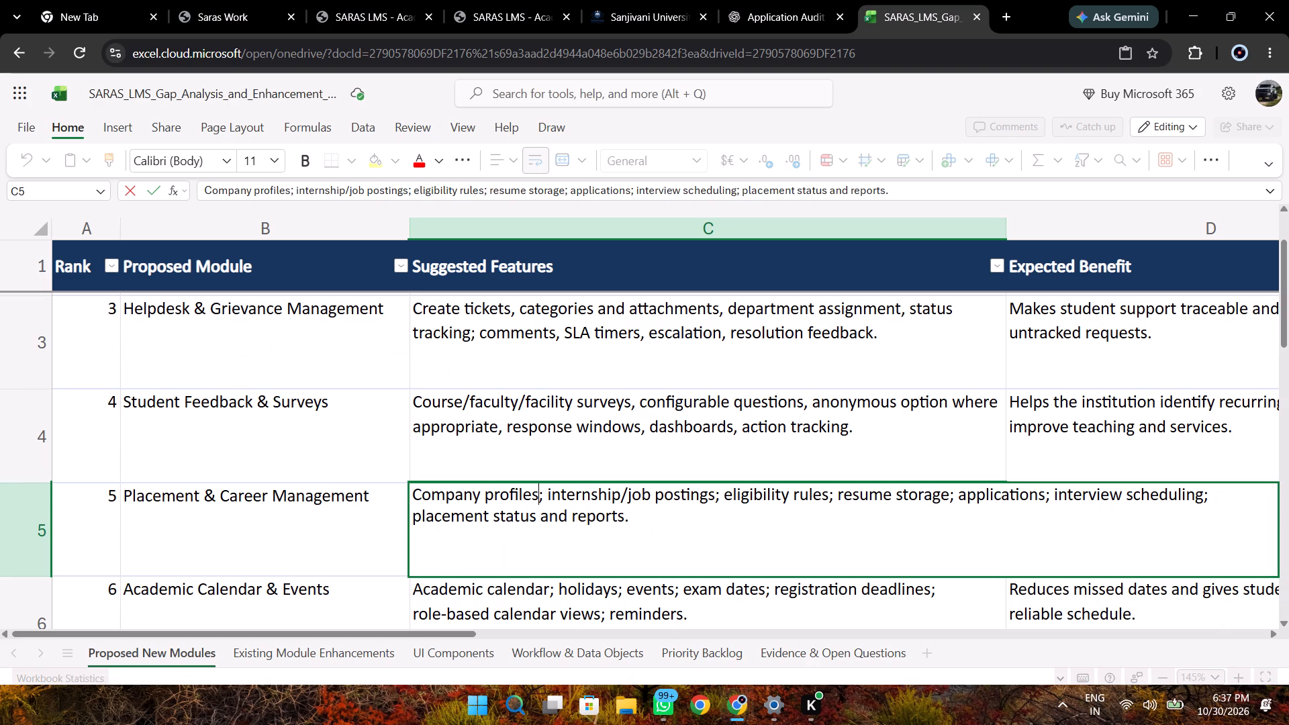
key("Right")
key("BackSpace")
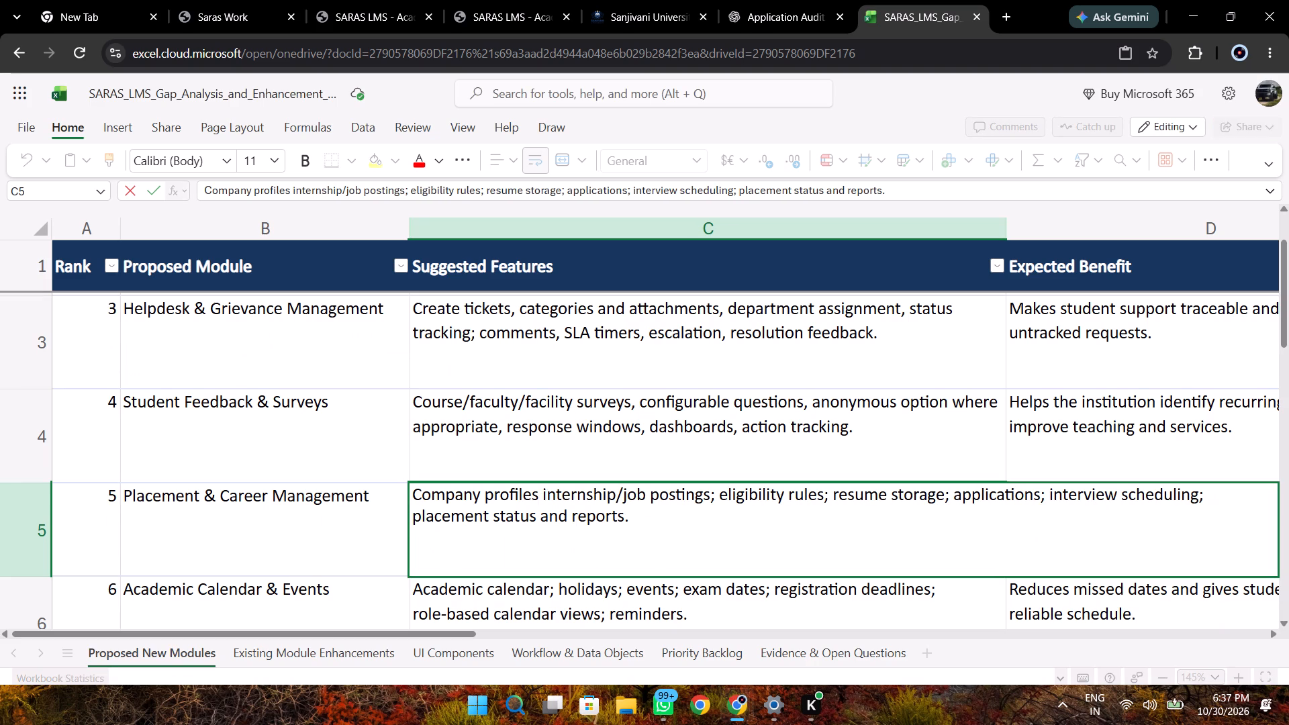
key("comma")
left_click(721, 499)
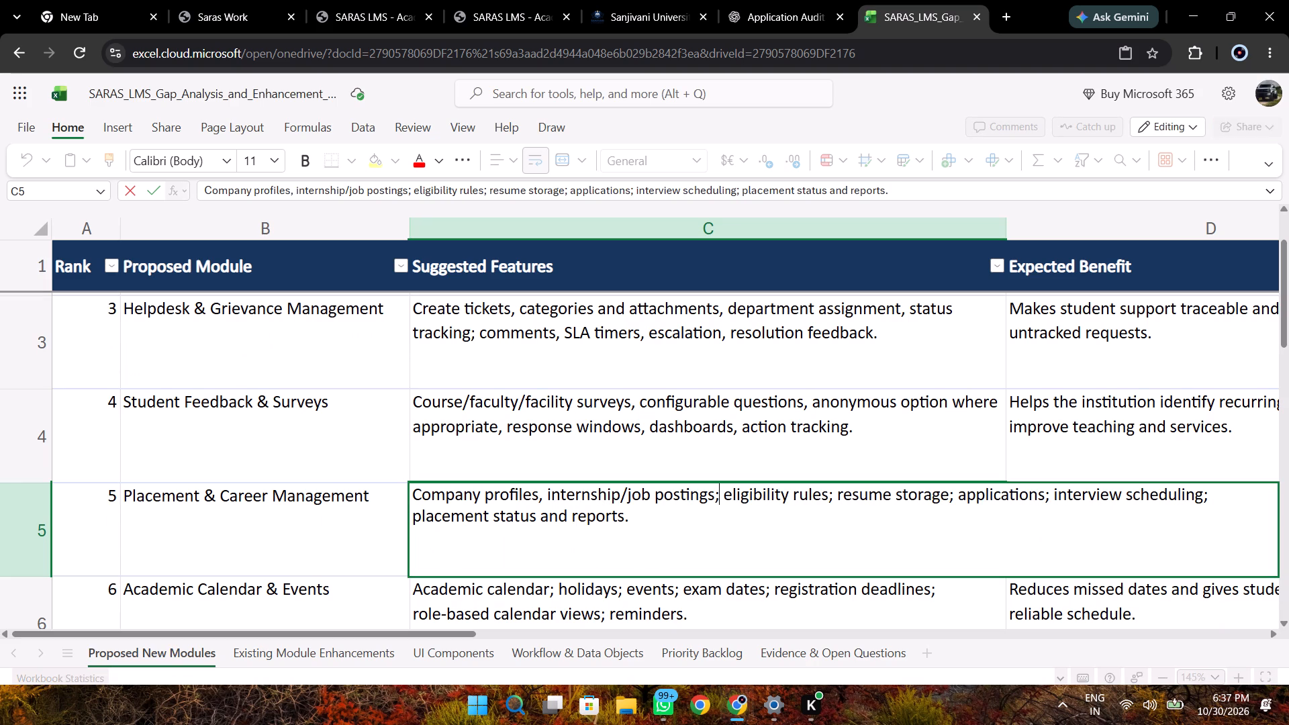
key("BackSpace")
key("comma")
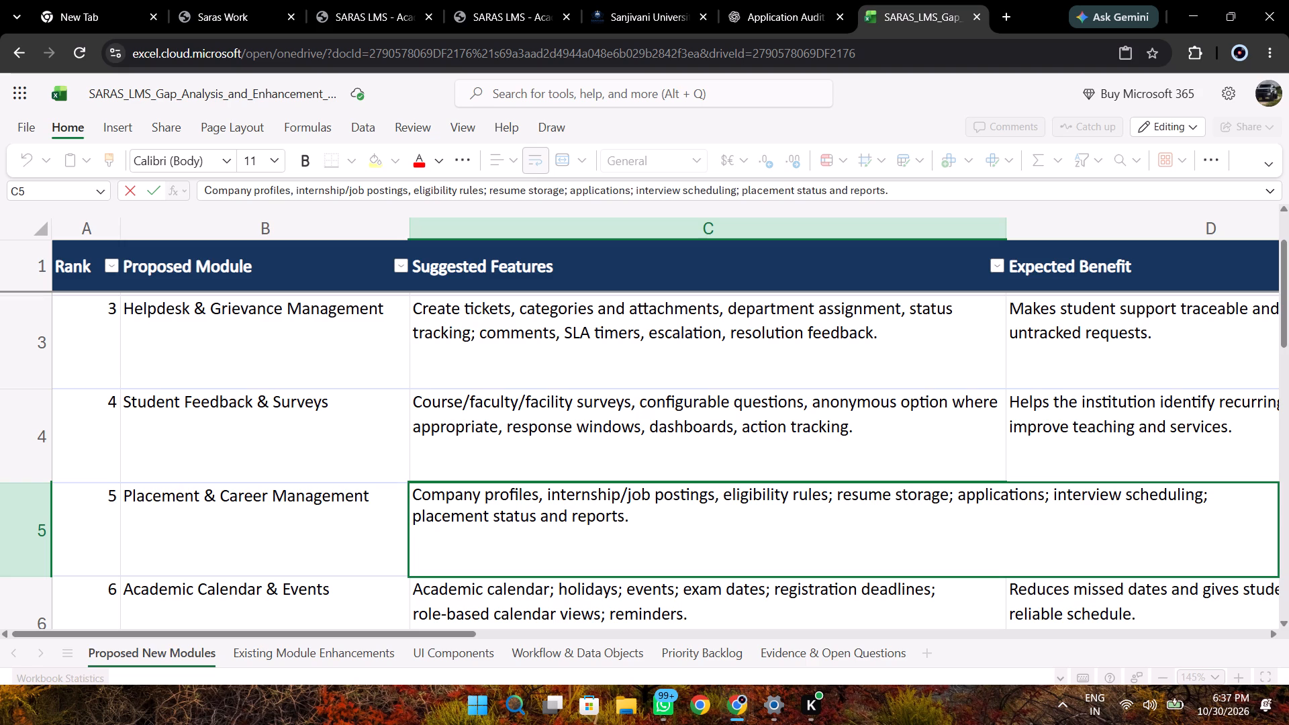
left_click(832, 499)
key("BackSpace")
key("comma")
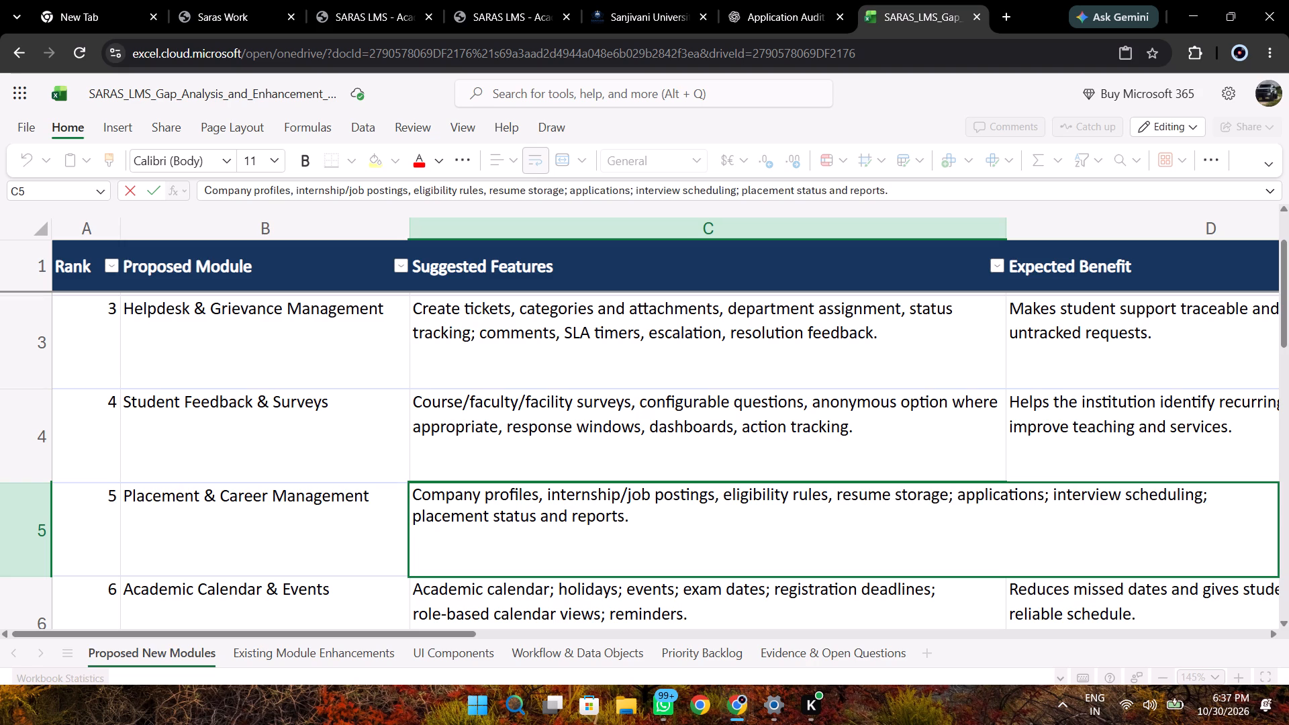
left_click(956, 503)
key("Left")
key("BackSpace")
key("period")
key("BackSpace")
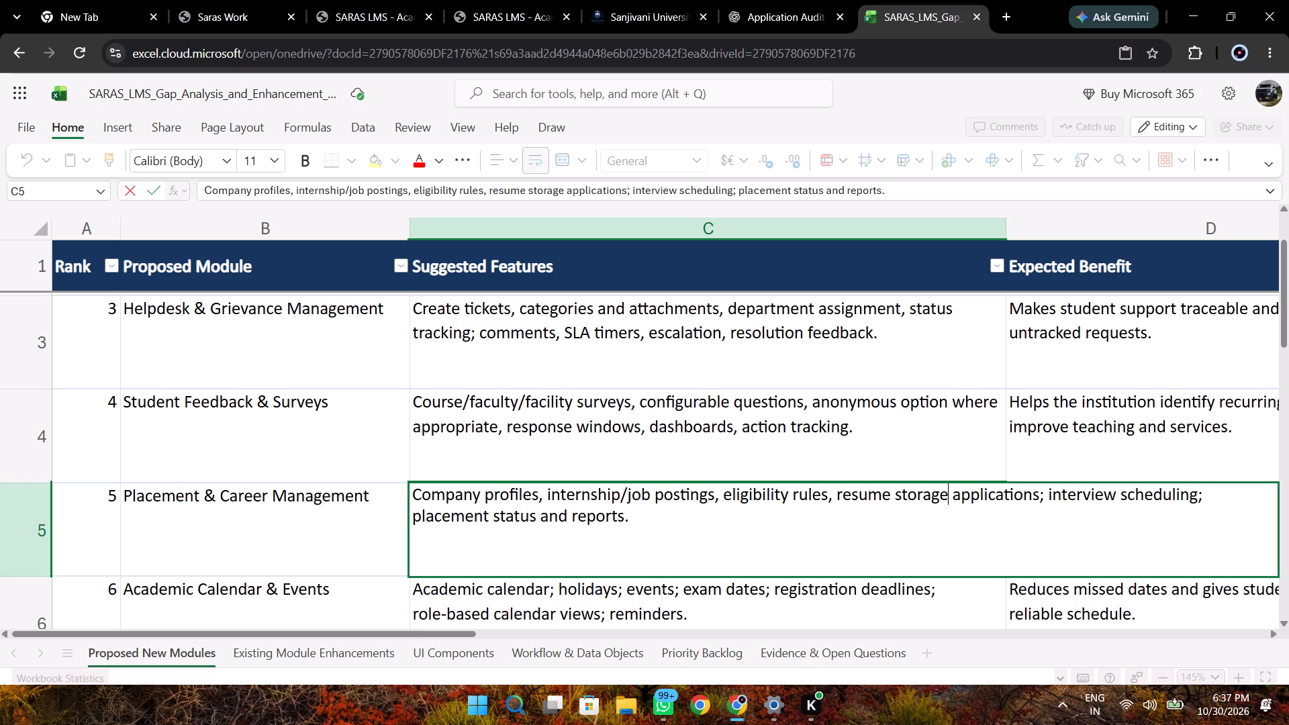
key("comma")
left_click(1053, 495)
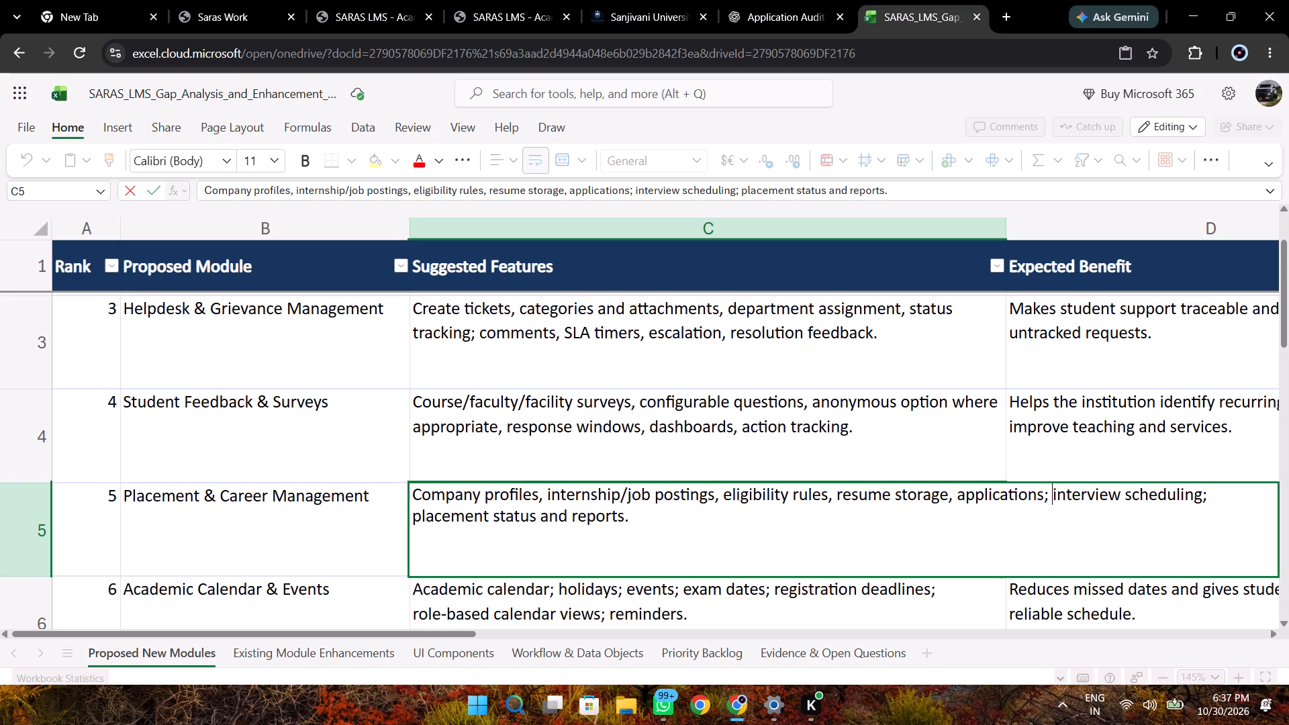
key("Left")
key("BackSpace")
key("period")
key("BackSpace")
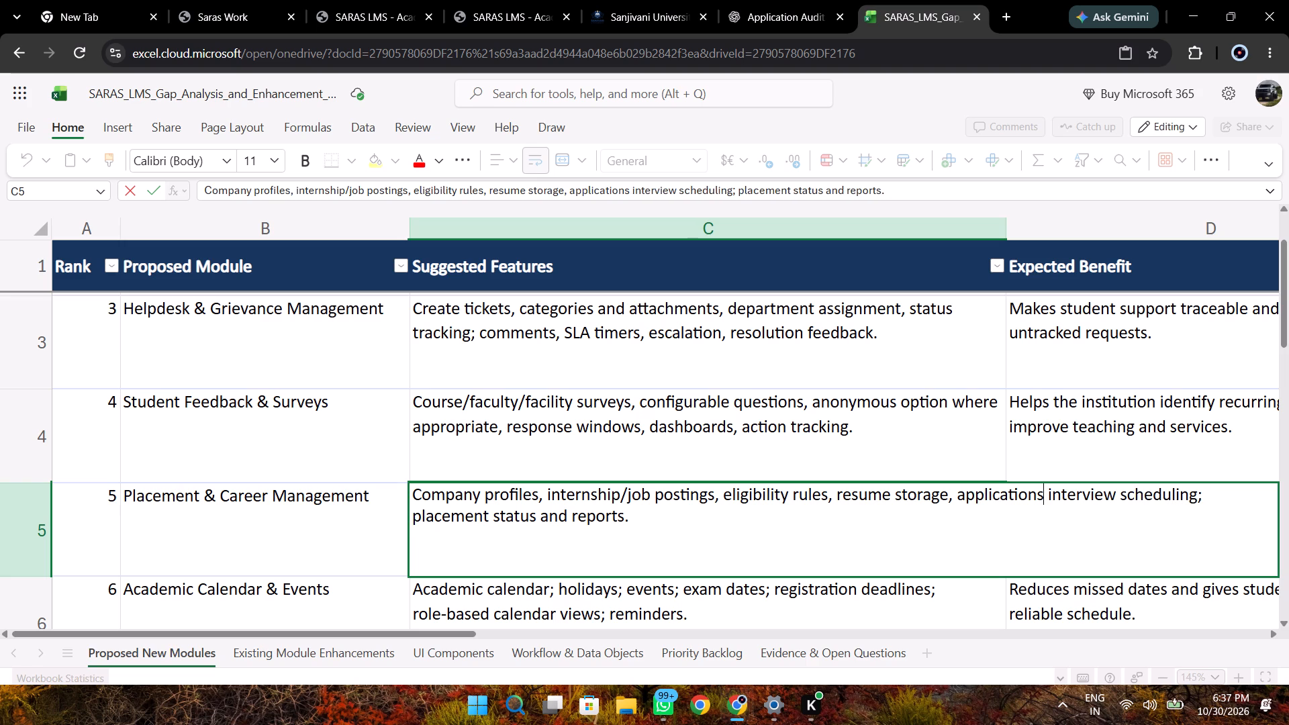
key("comma")
left_click(1210, 502)
key("BackSpace")
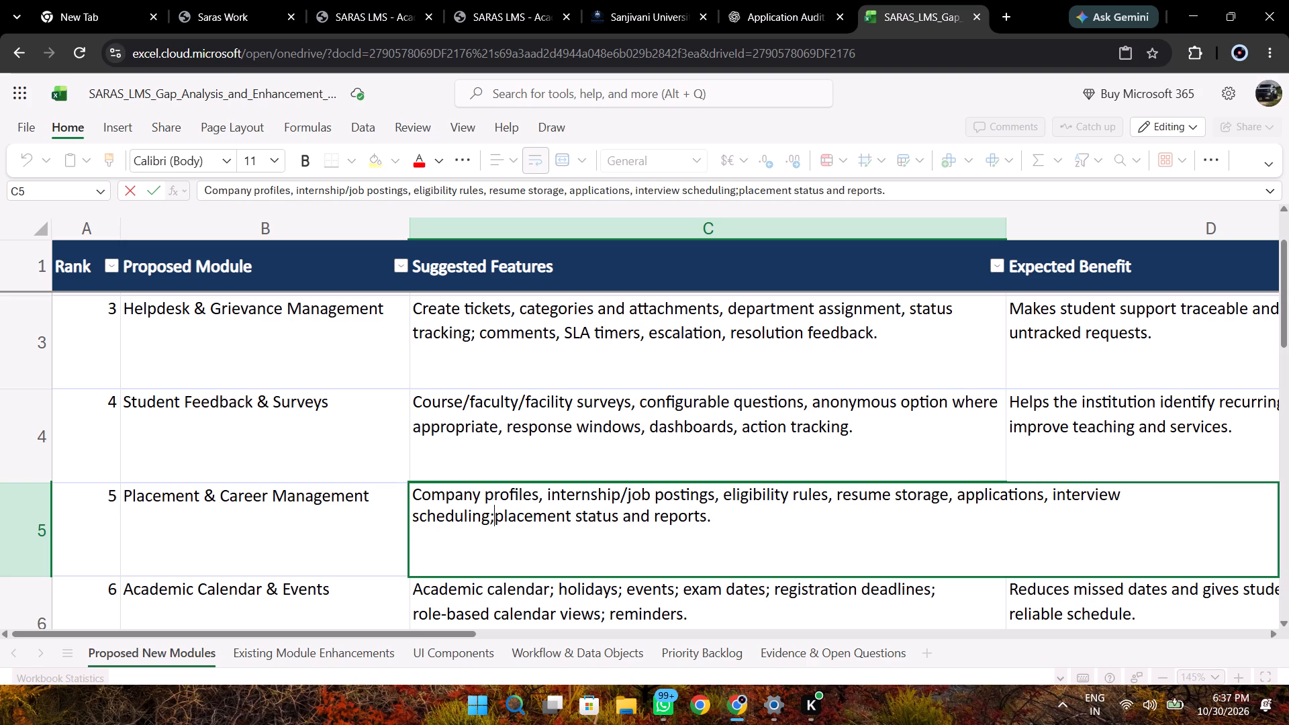
key("BackSpace")
key("comma")
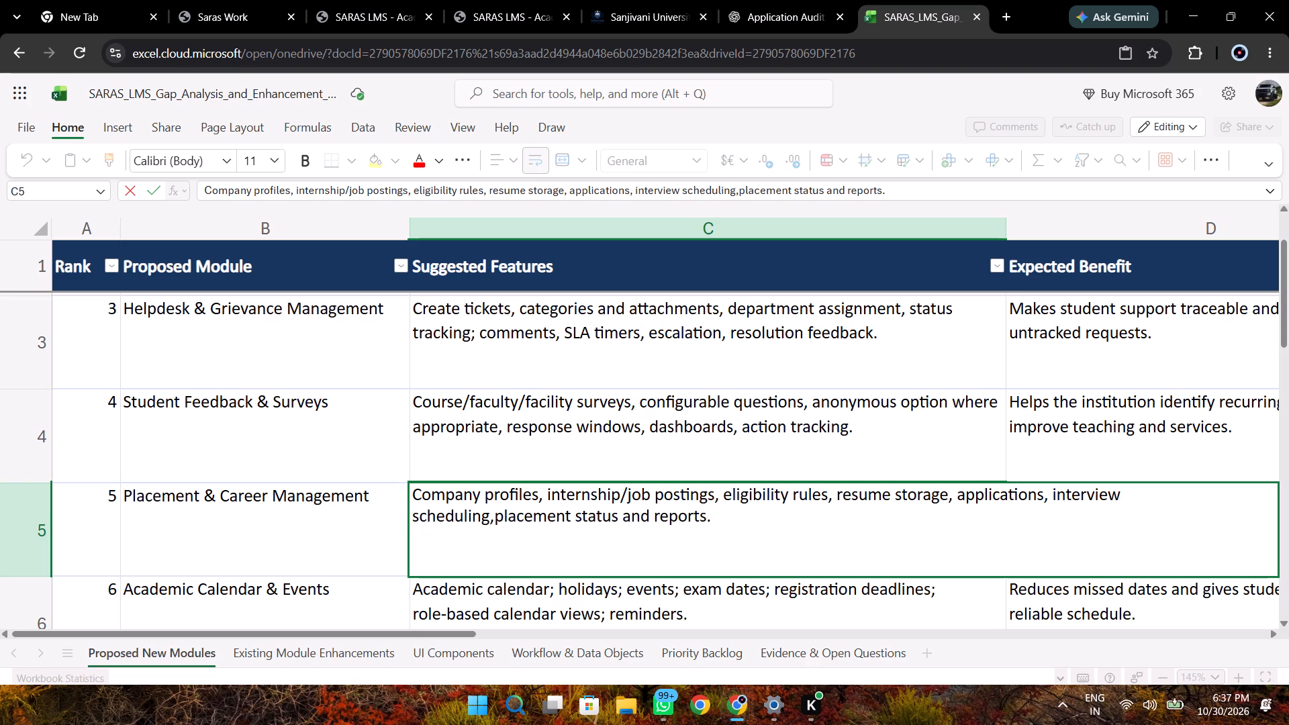
key("space")
Replace every semicolon with a comma in Academic Calendar & Events' Suggested Features text.
scroll(1178, 537, "down", 1)
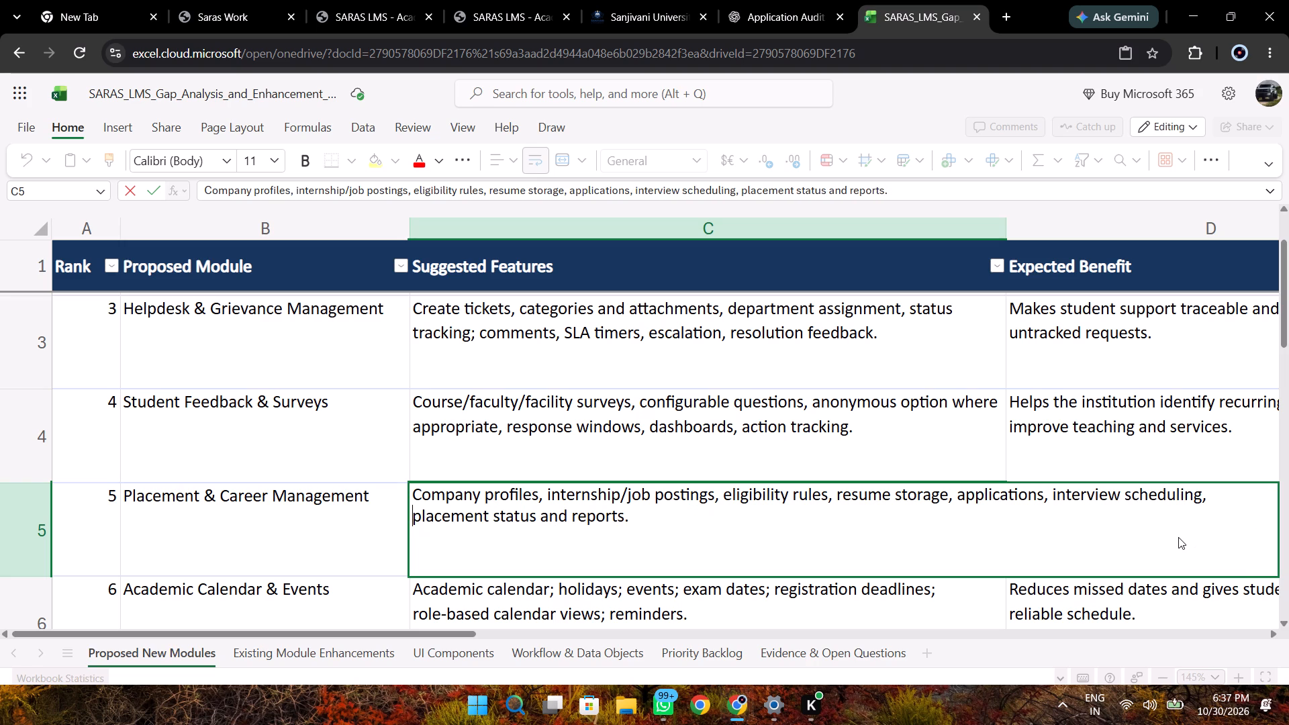
scroll(1178, 537, "down", 2)
scroll(961, 496, "down", 2)
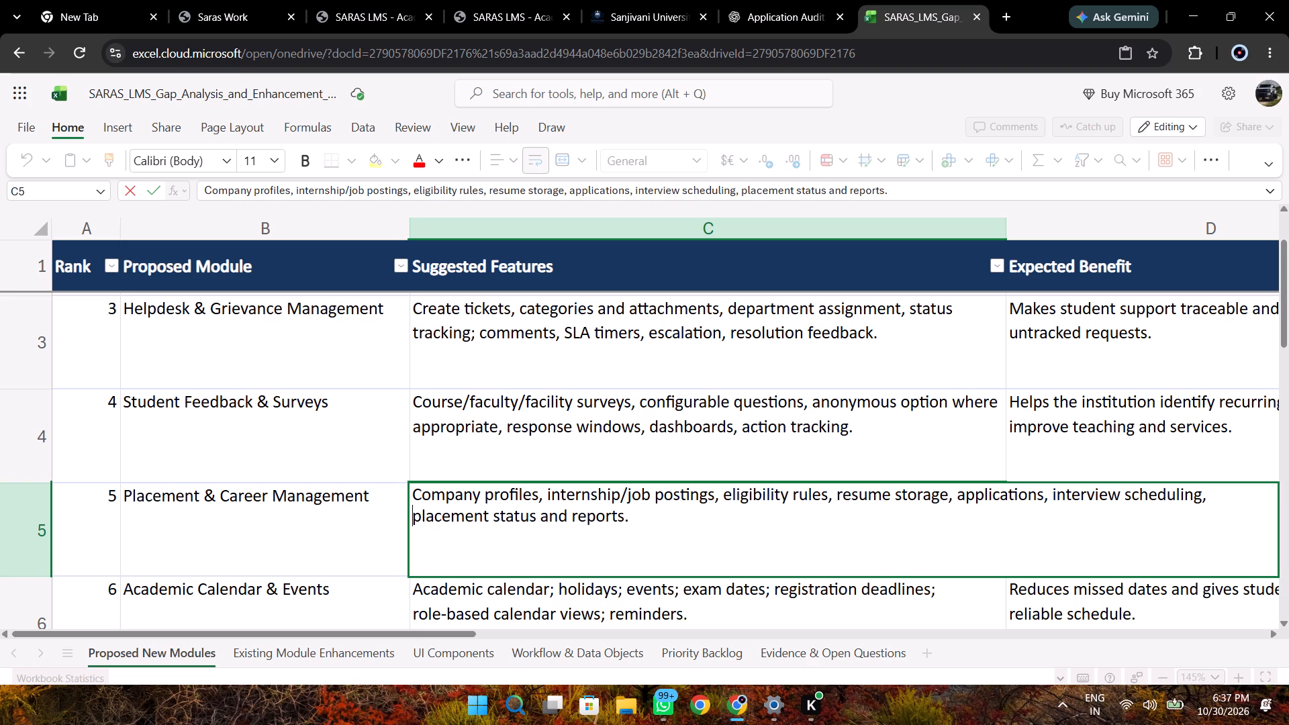
left_click(838, 586)
scroll(838, 586, "down", 4)
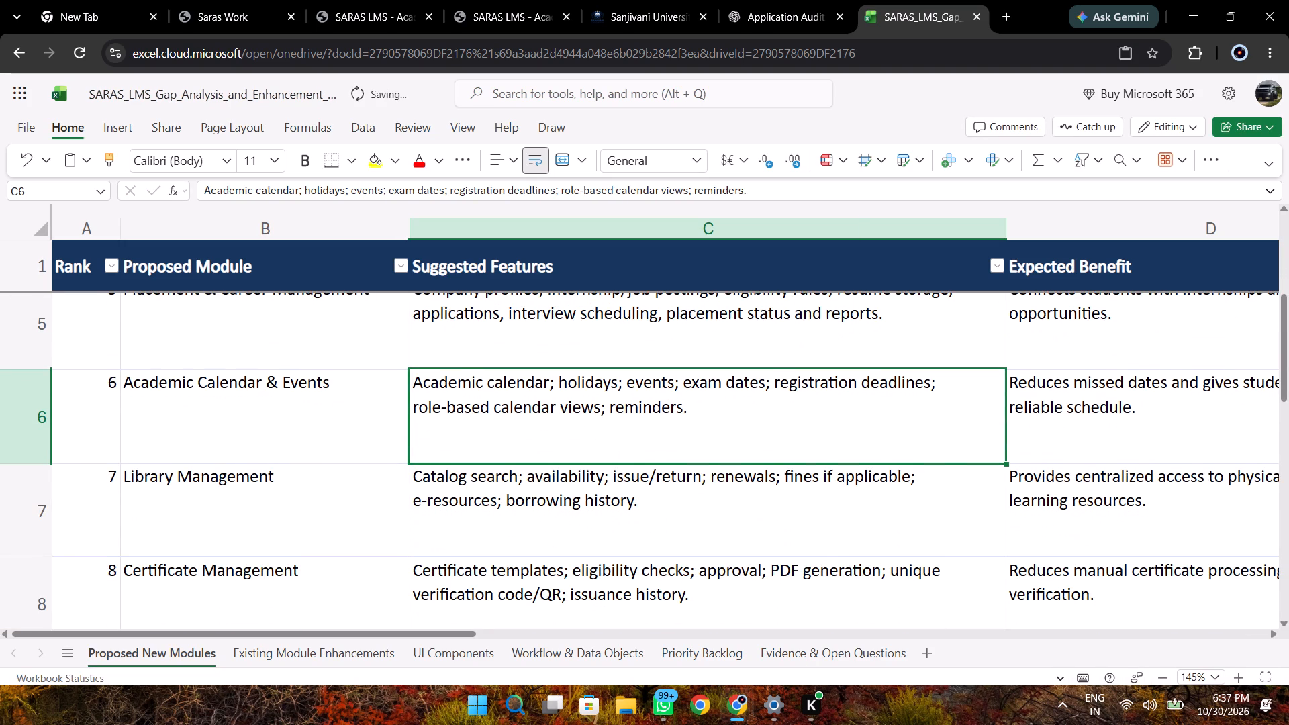
double_click(673, 410)
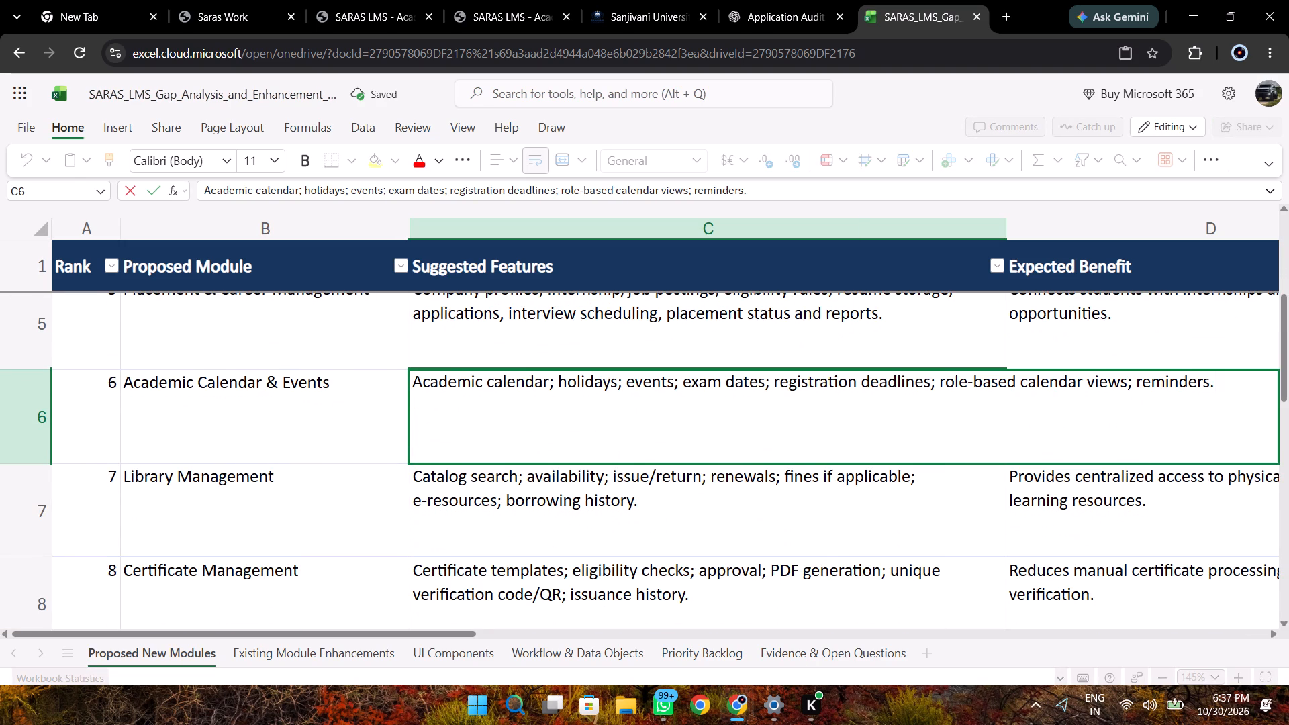
left_click(553, 388)
key("BackSpace")
key("comma")
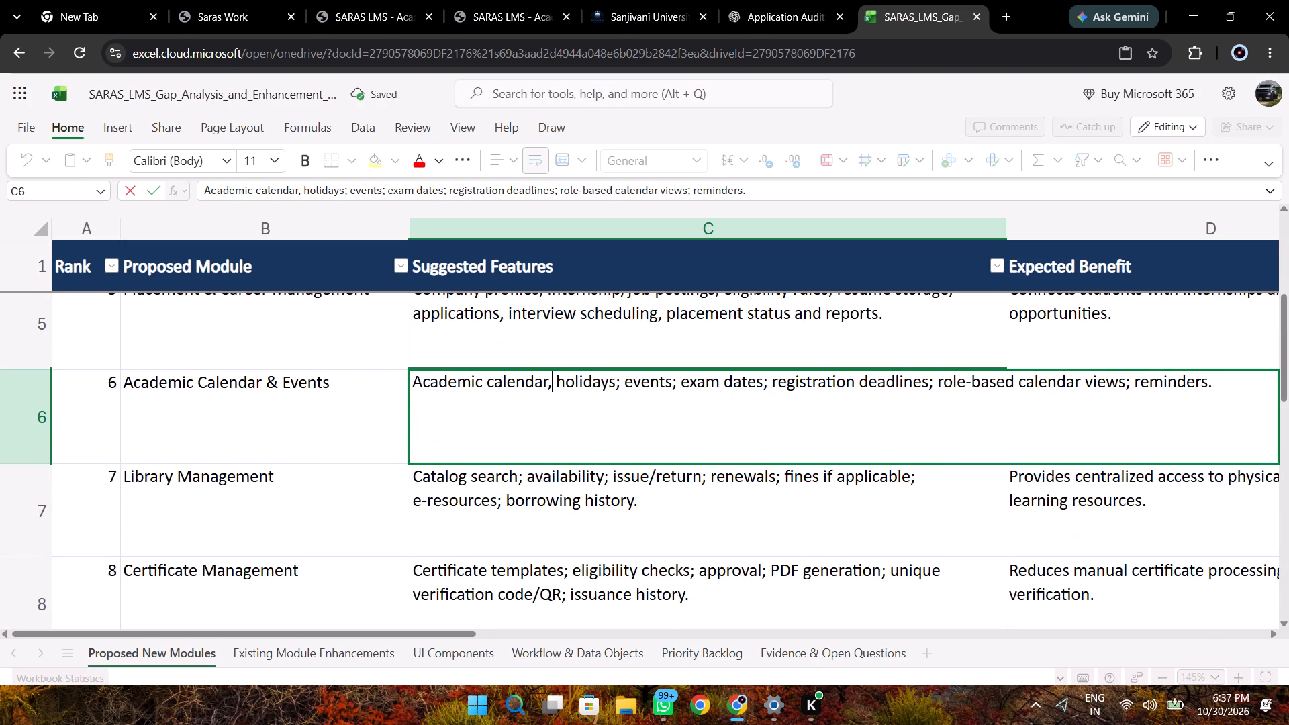
key("ctrl+Right")
key("ctrl+Right")
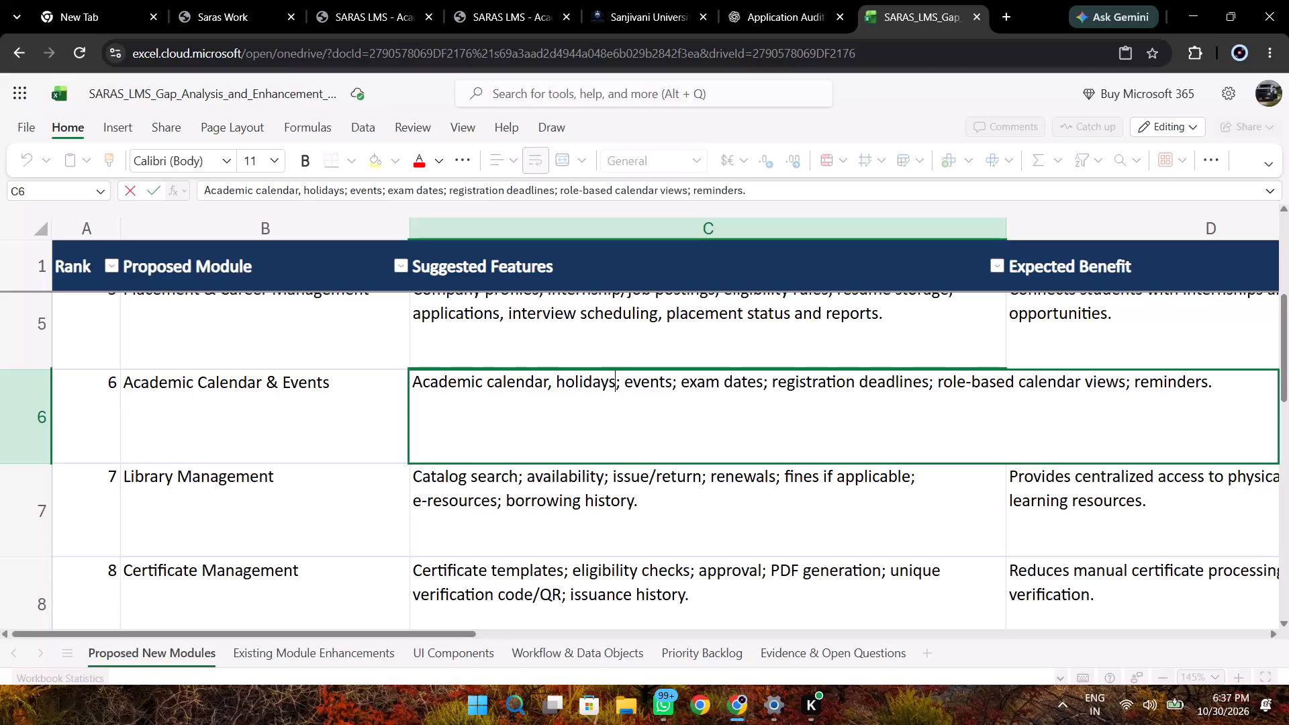
key("Right")
key("BackSpace")
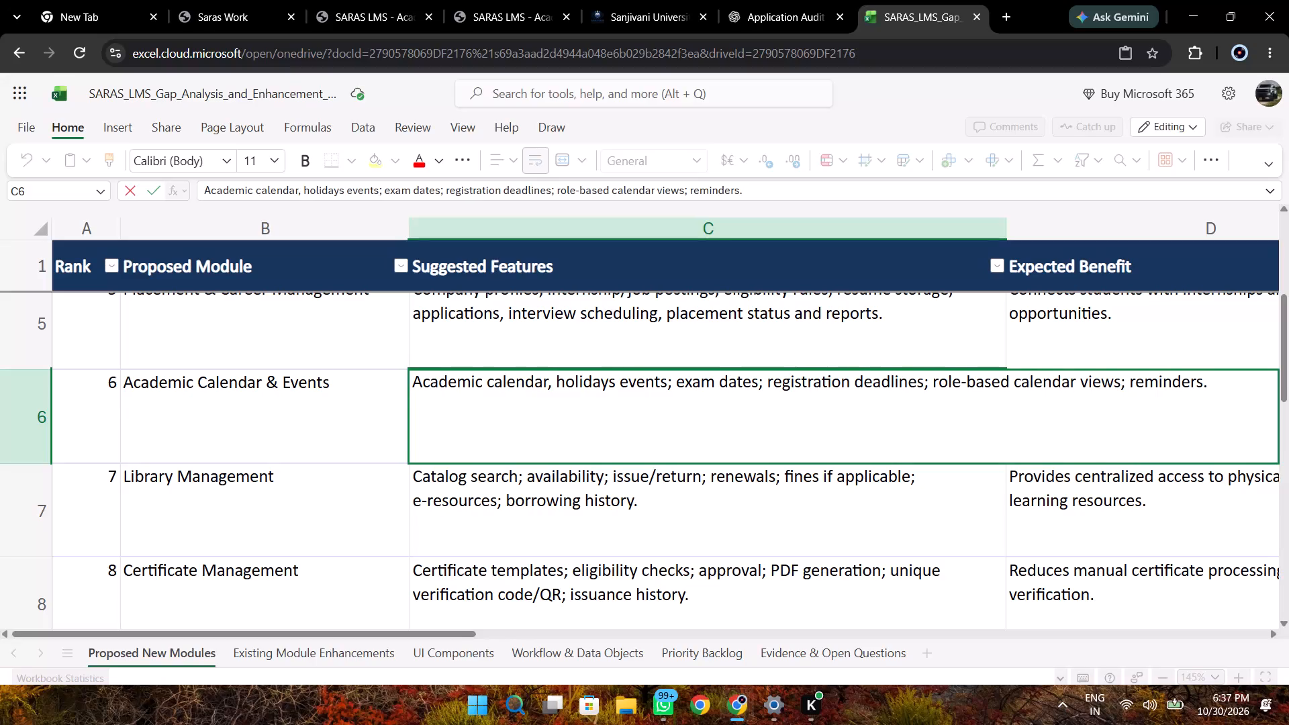
key("comma")
key("Right")
key("Right")
key("Right")
key("Right")
key("Right")
key("Right")
key("Right")
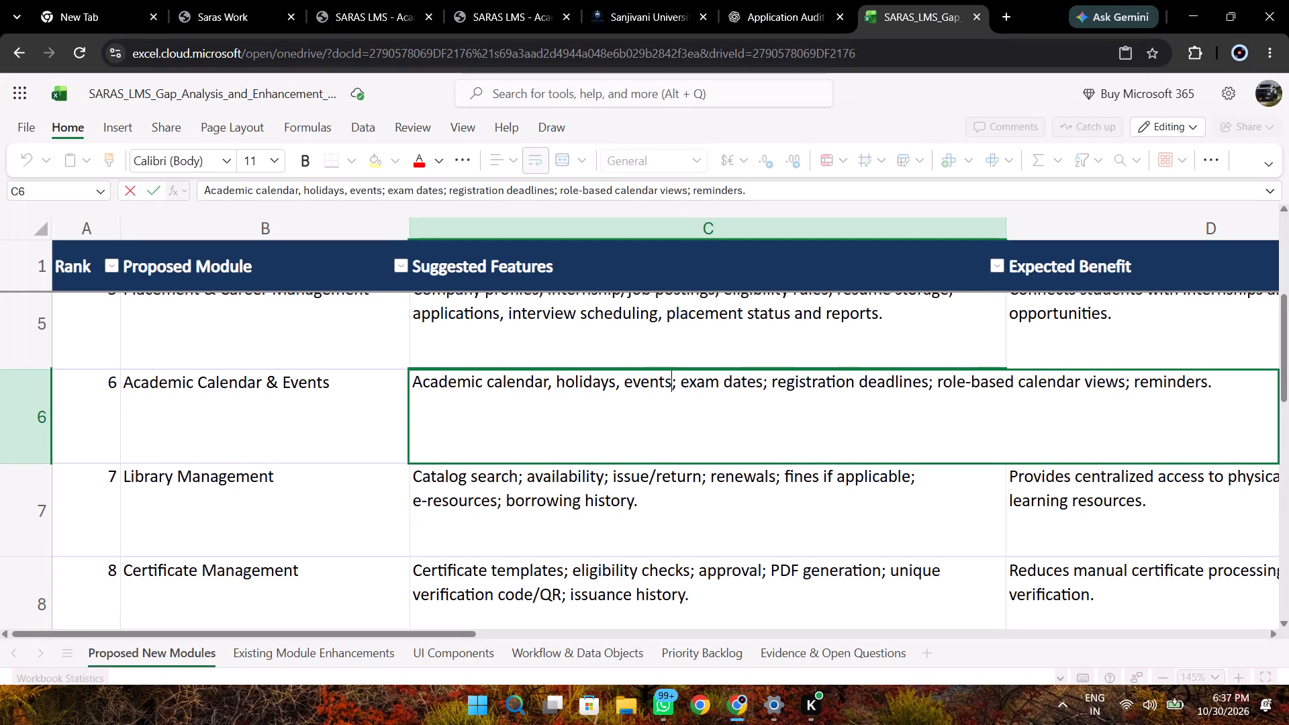
key("Right")
key("BackSpace")
key("comma")
key("Right")
key("Right")
key("Right")
key("Right")
key("Right")
key("Right")
key("Right")
key("Right")
key("Right")
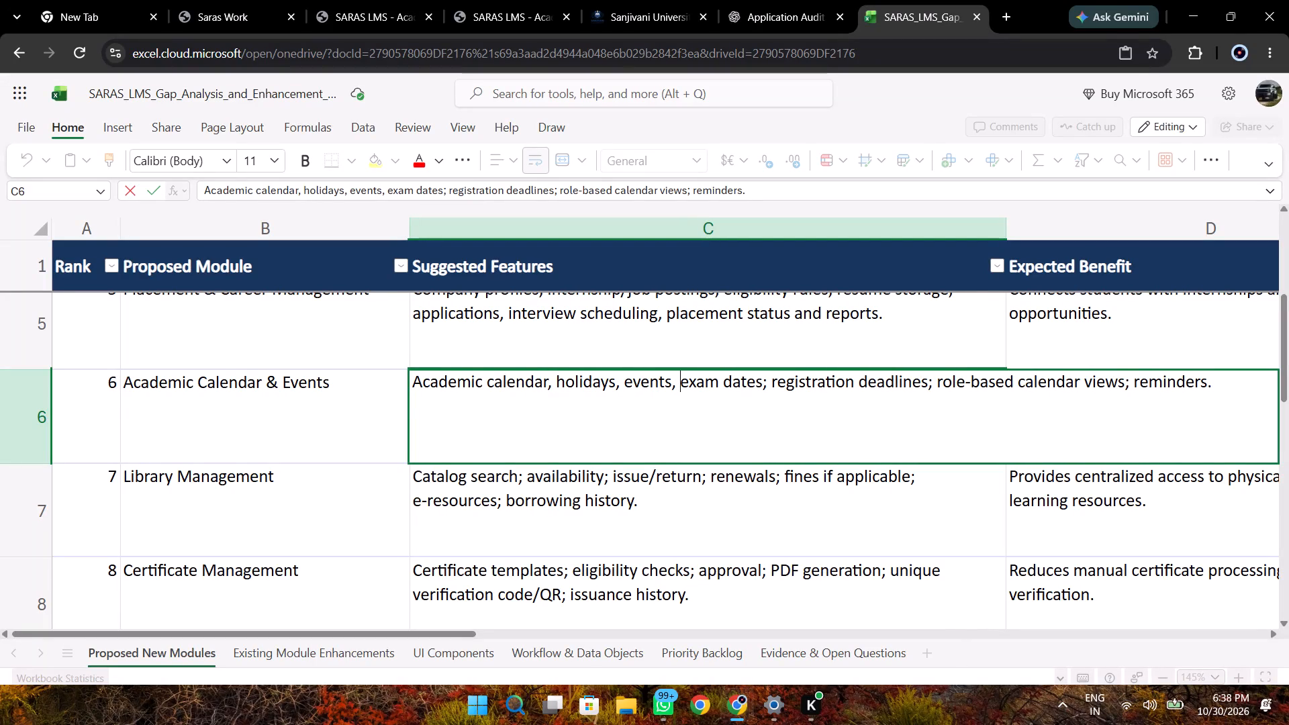
key("Right")
key("Right")
key("Right")
key("BackSpace")
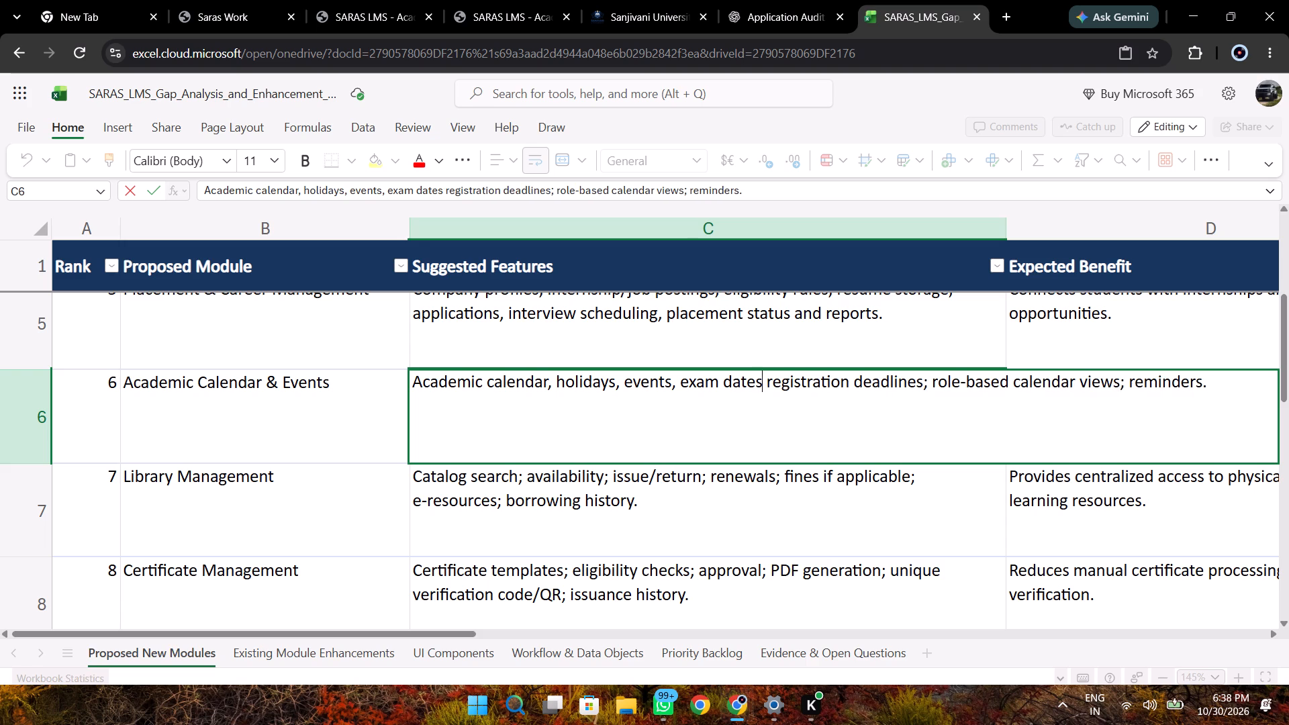
key("comma")
key("Right")
key("Right")
key("Right")
key("Right")
key("Right")
key("Right")
key("Right")
key("Right")
key("Right")
key("Right")
key("Right")
key("Right")
key("Right")
key("Right")
key("Right")
key("Right")
key("Right")
key("Right")
key("Right")
key("Right")
key("Right")
key("Right")
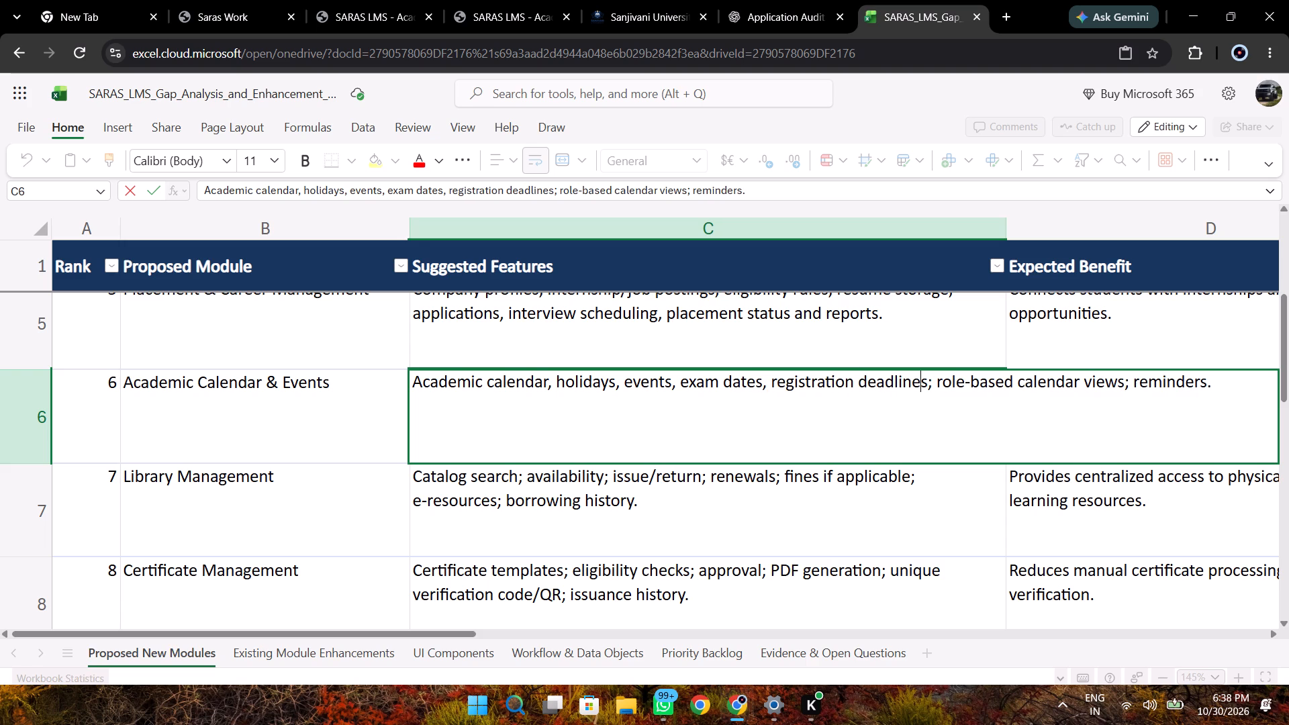
key("Right")
key("Right")
key("BackSpace")
key("comma")
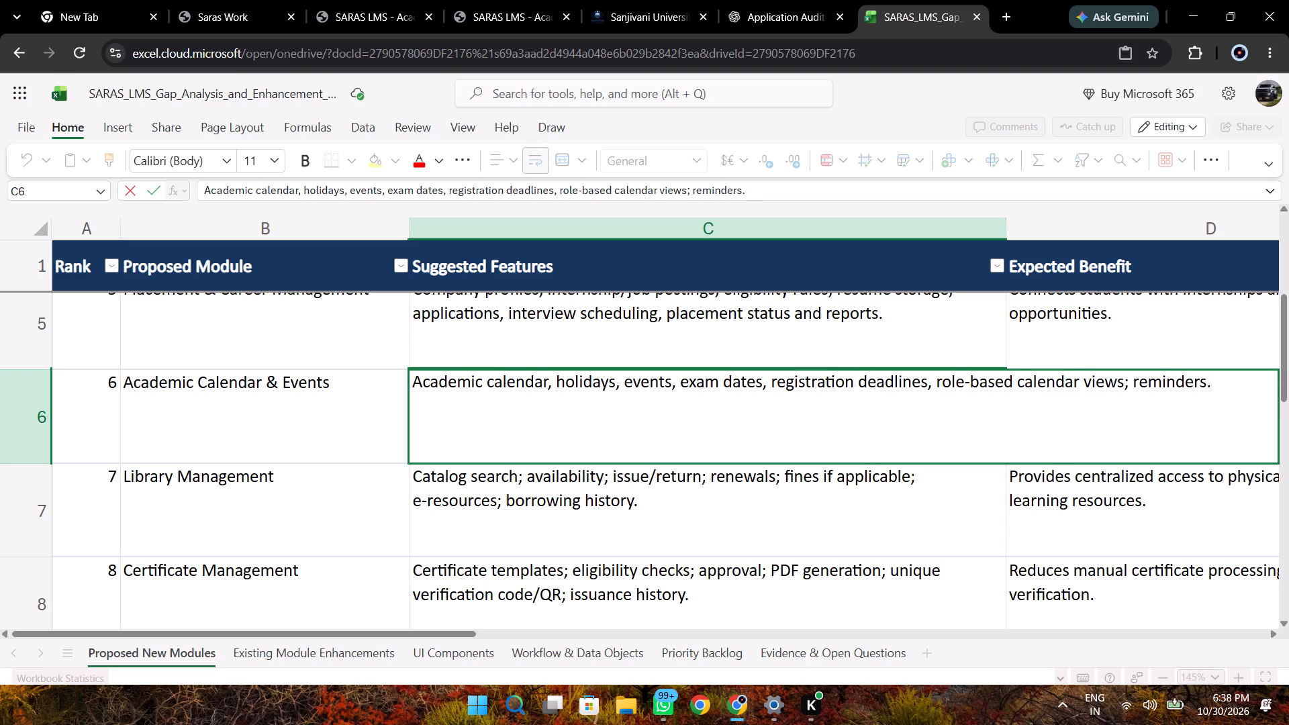
key("Right")
key("Right")
key("Right")
key("Right")
key("Right")
key("Right")
key("Right")
key("Right")
key("Right")
key("Right")
key("Right")
key("Right")
key("Right")
key("Right")
key("Right")
key("Right")
key("Right")
key("Right")
key("Right")
key("Right")
key("Right")
key("Right")
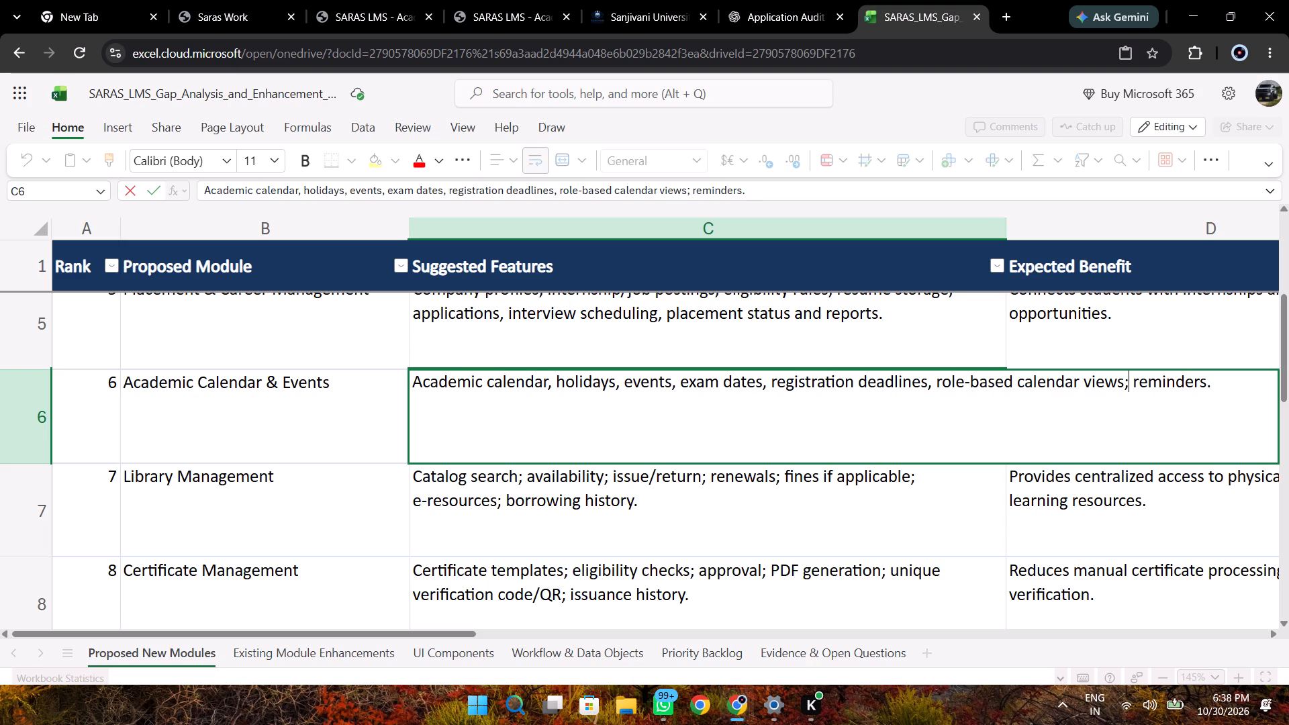
key("BackSpace")
key("comma")
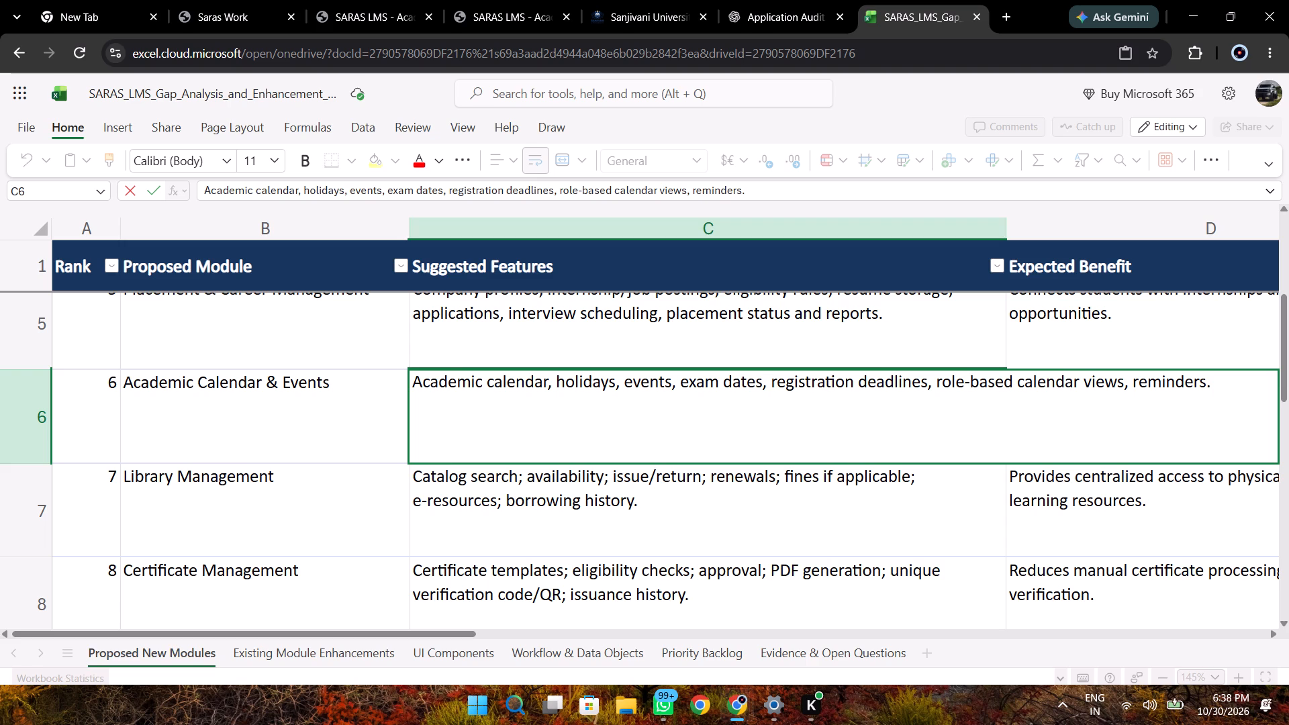
Replace the semicolons with commas in Library Management's Suggested Features text, up to and including the one after "renewals", keeping a space after each.
left_click(484, 487)
double_click(484, 487)
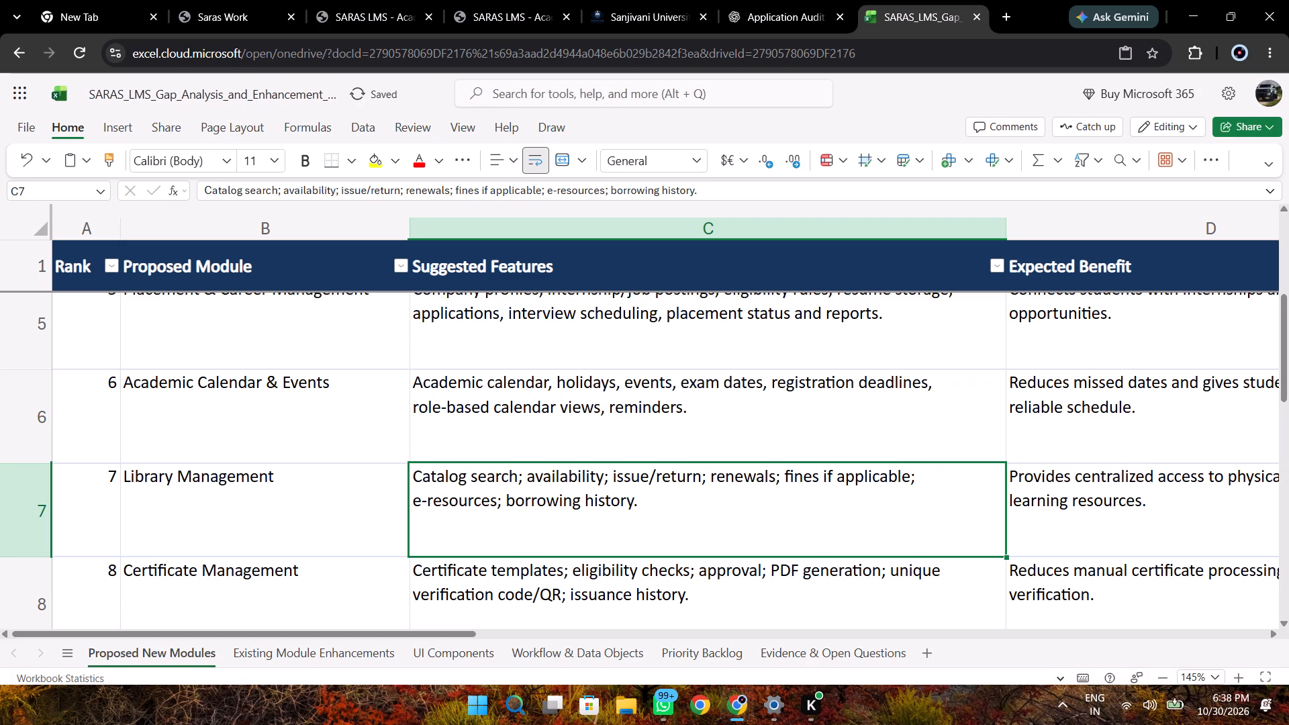
left_click(518, 481)
key("Right")
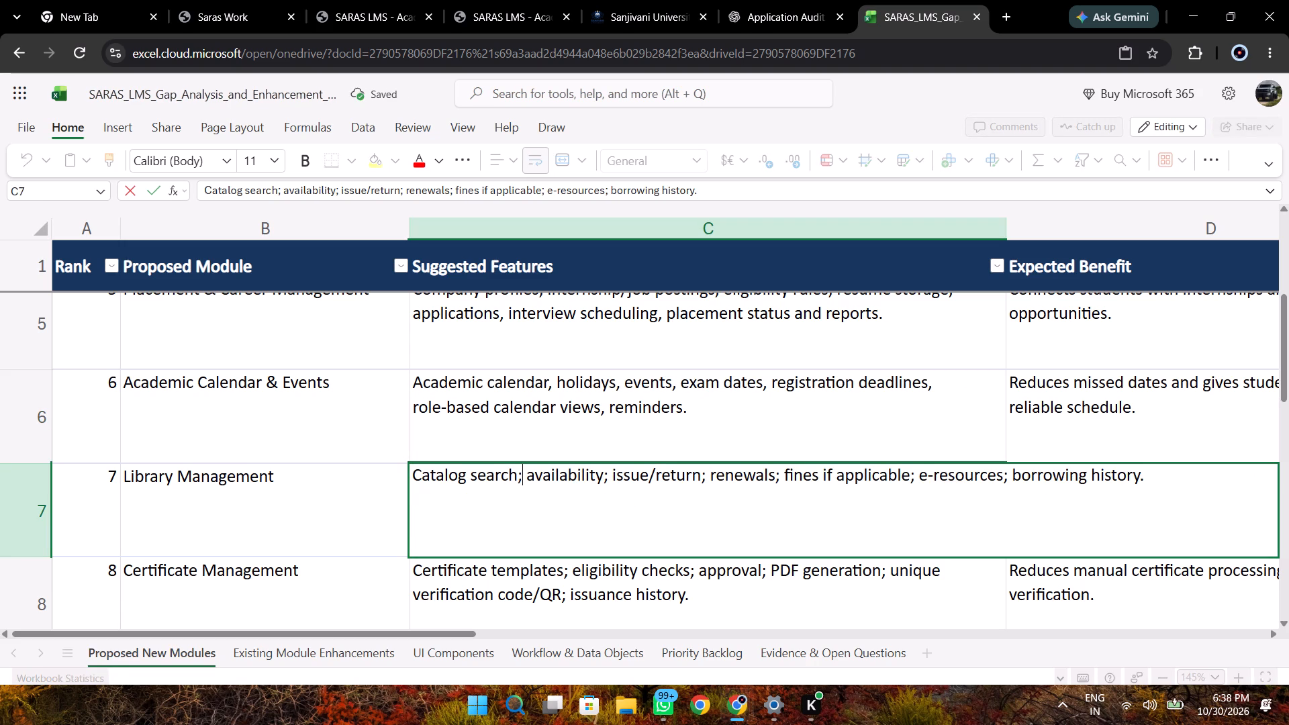
key("BackSpace")
key("comma")
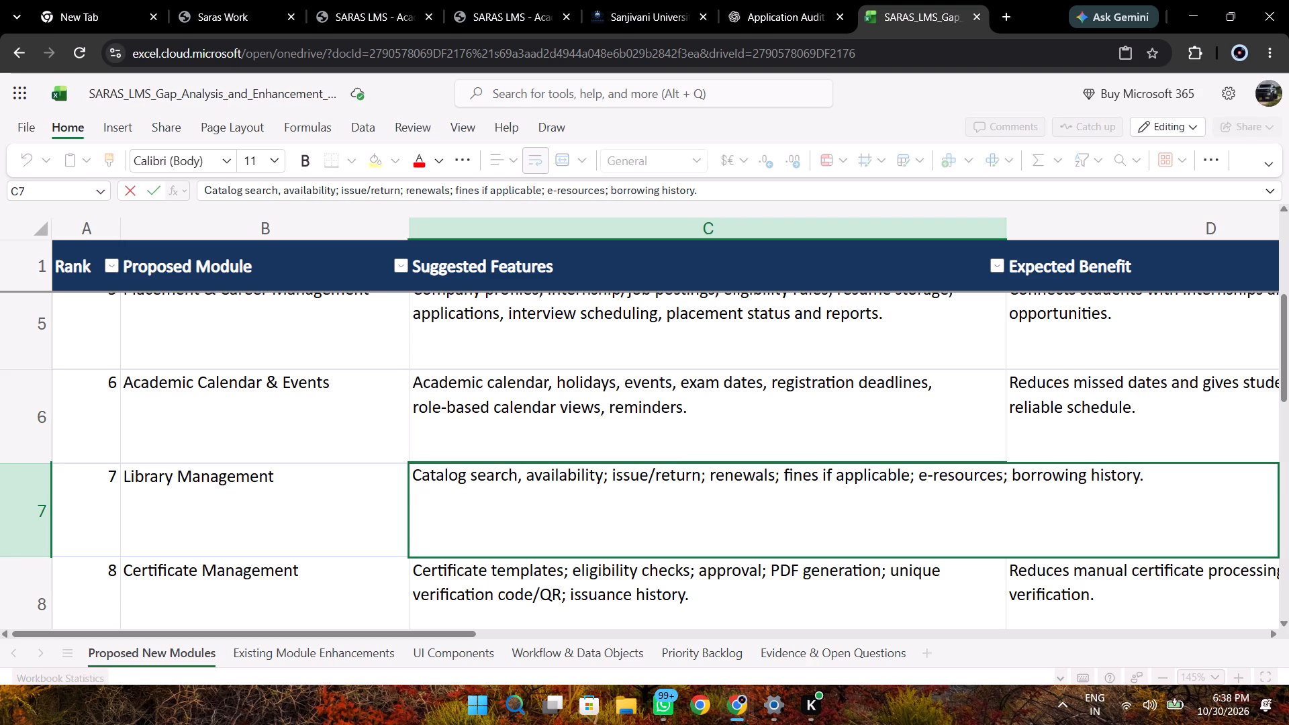
key("period")
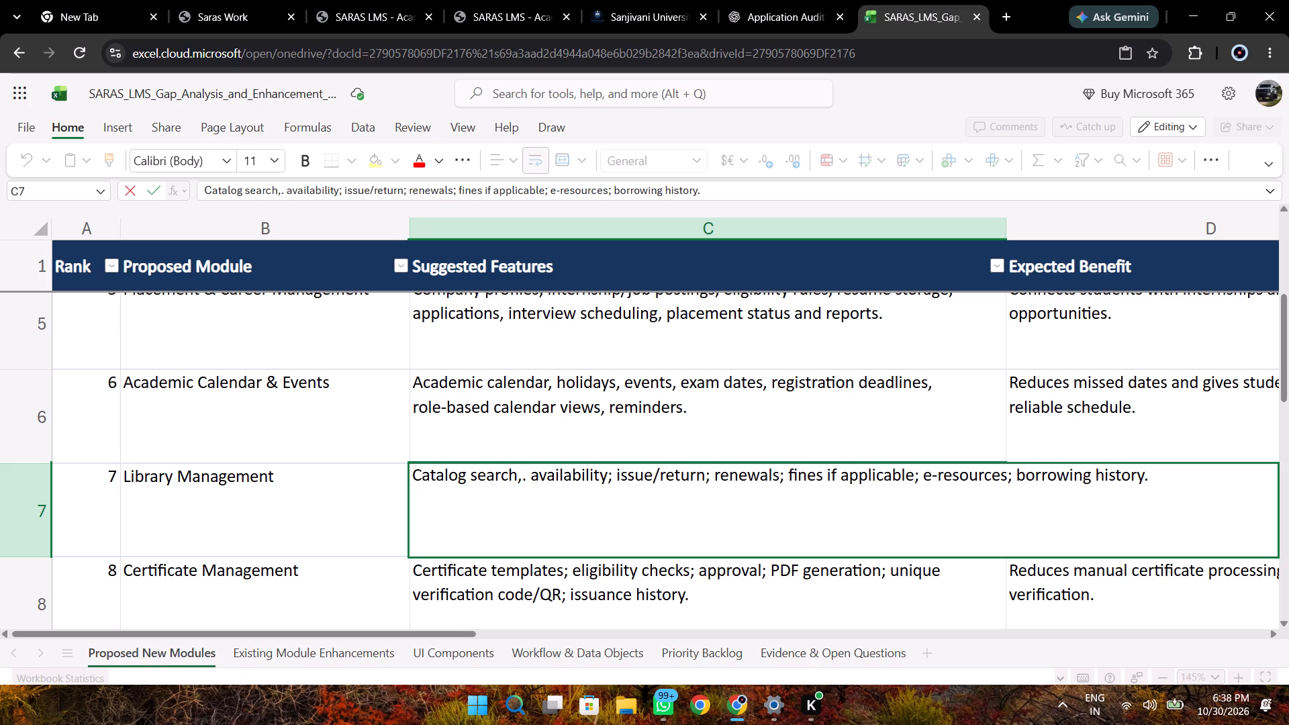
key("ctrl+Right")
key("ctrl+Right")
key("ctrl+Left")
key("ctrl+BackSpace")
key("ctrl+BackSpace")
key("BackSpace")
key("BackSpace")
key("space")
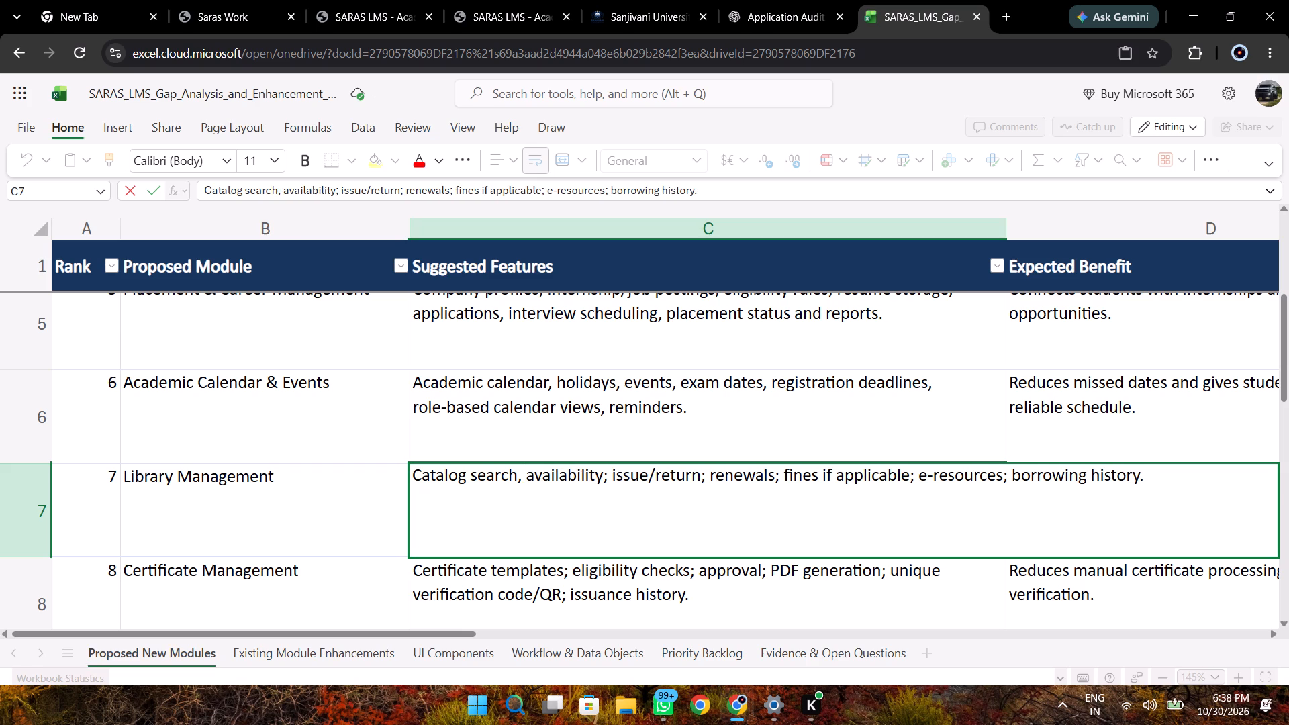
key("ctrl+Right")
key("ctrl+Right")
key("ctrl+Left")
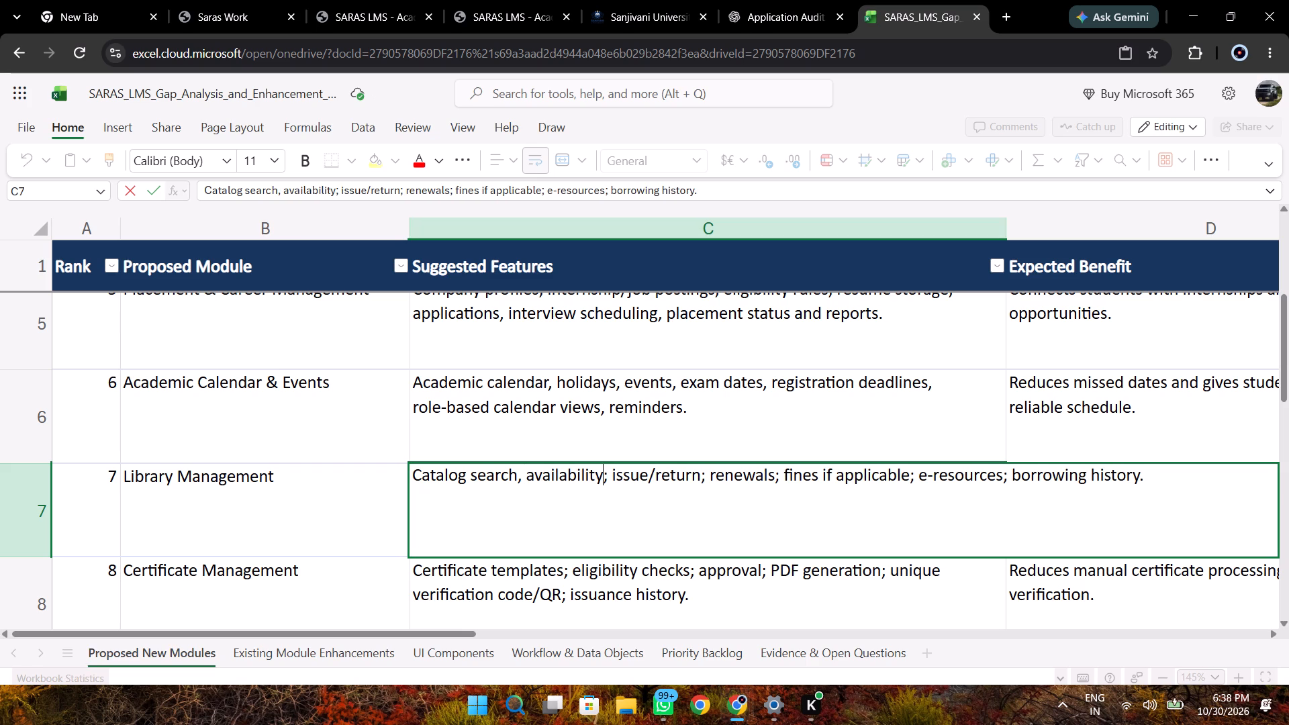
key("ctrl+Right")
key("Left")
key("BackSpace")
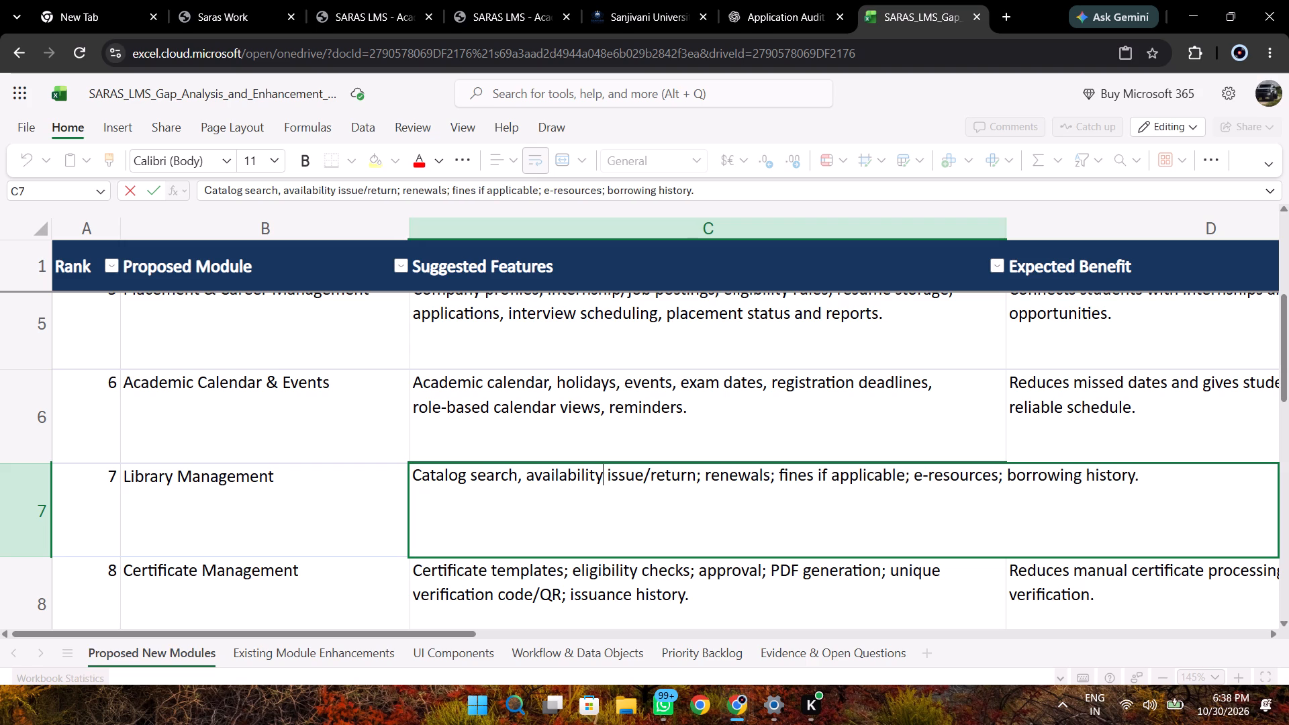
key("ctrl+Right")
key("Left")
key("comma")
key("ctrl+Right")
key("ctrl+Right")
key("ctrl+Right")
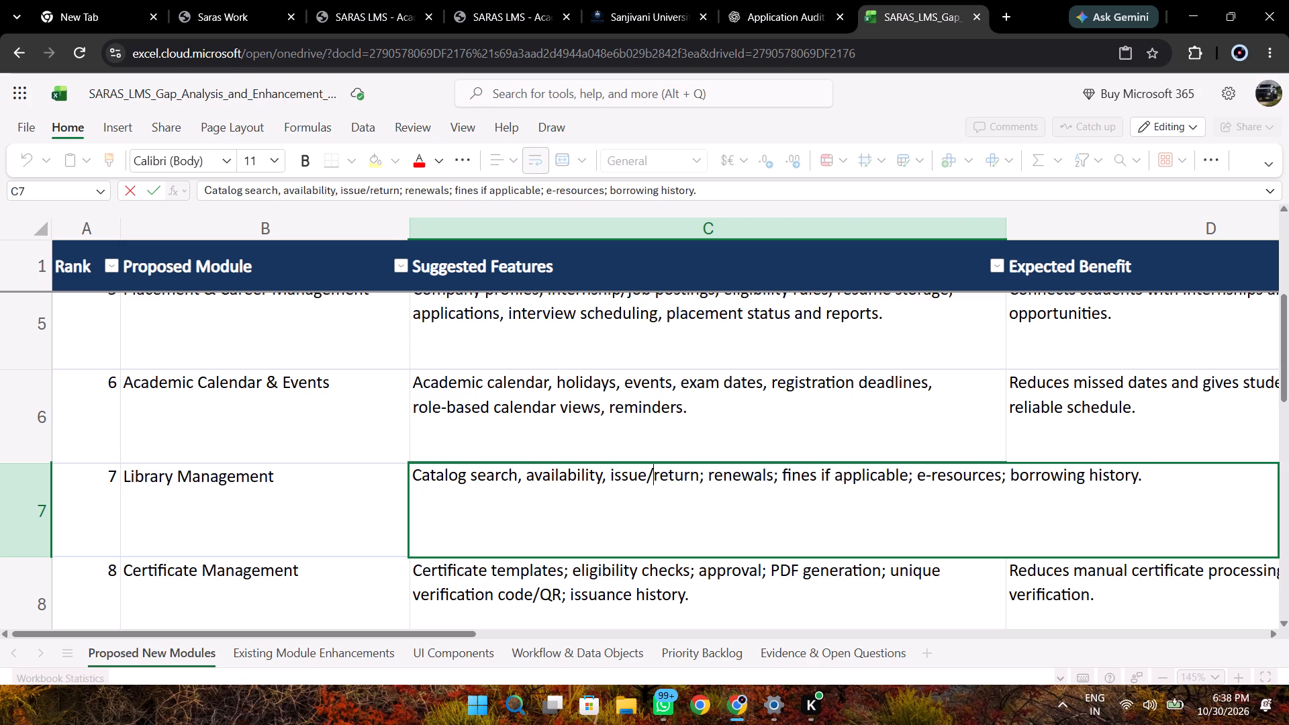
key("ctrl+Right")
key("ctrl+Right")
key("BackSpace")
key("BackSpace")
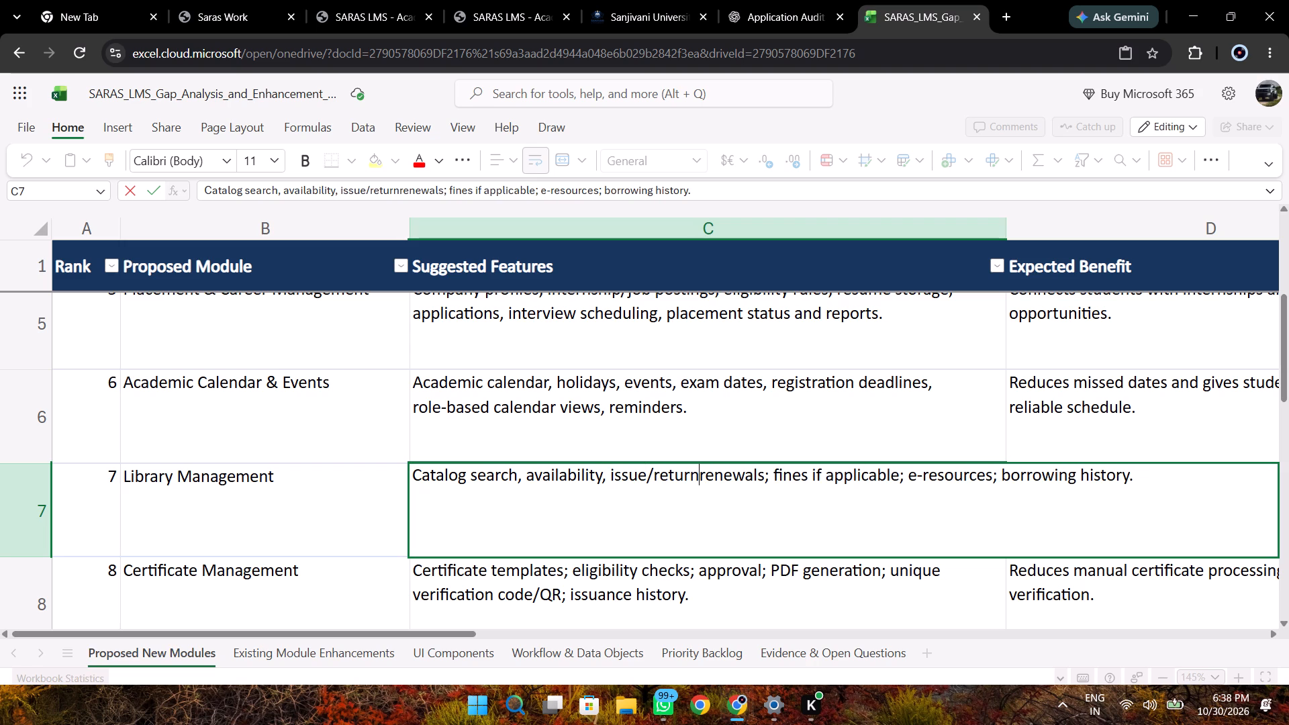
type(",")
key("space")
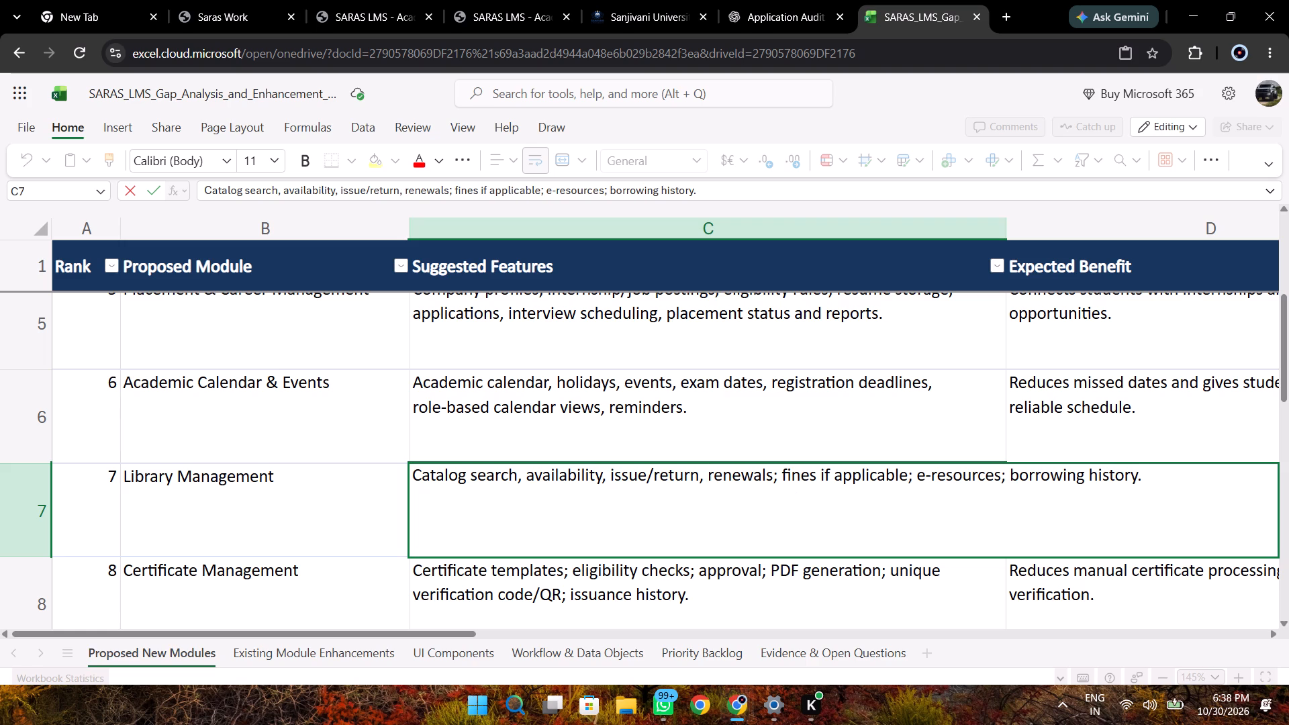
key("ctrl+Right")
key("ctrl+Right")
key("BackSpace")
key("BackSpace")
type(",")
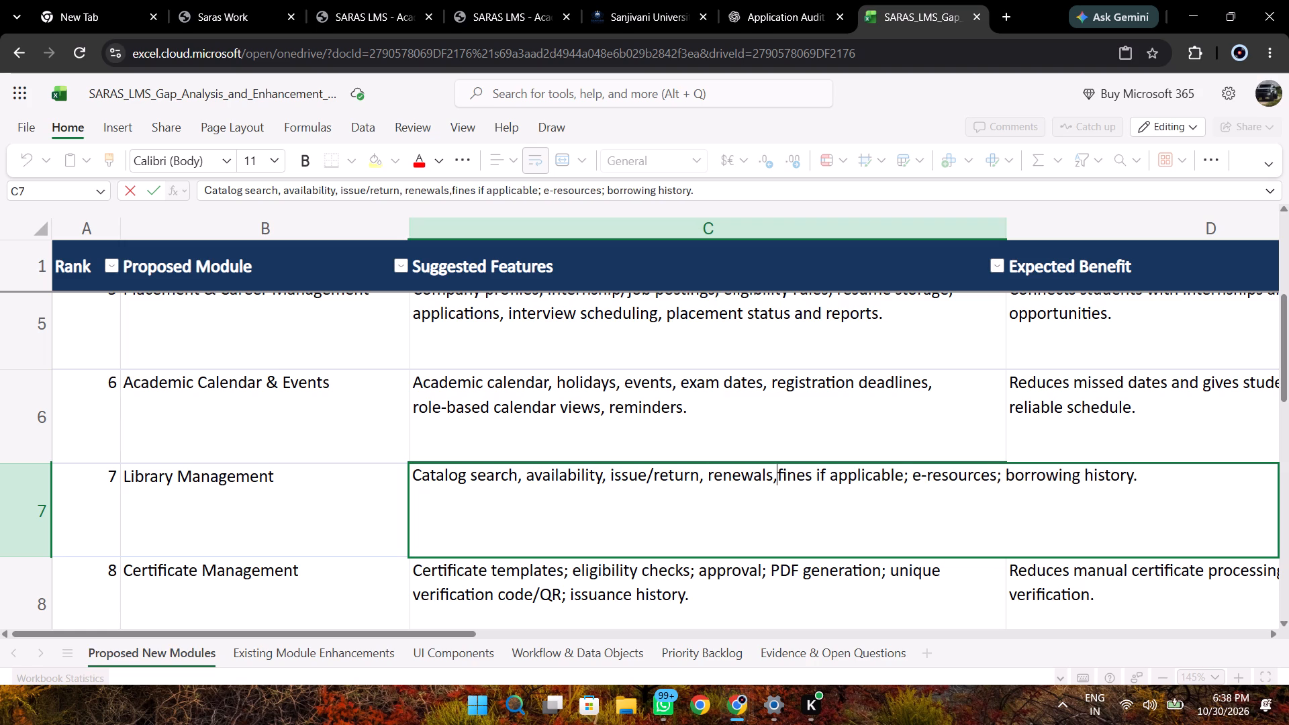
key("space")
scroll(837, 499, "down", 1)
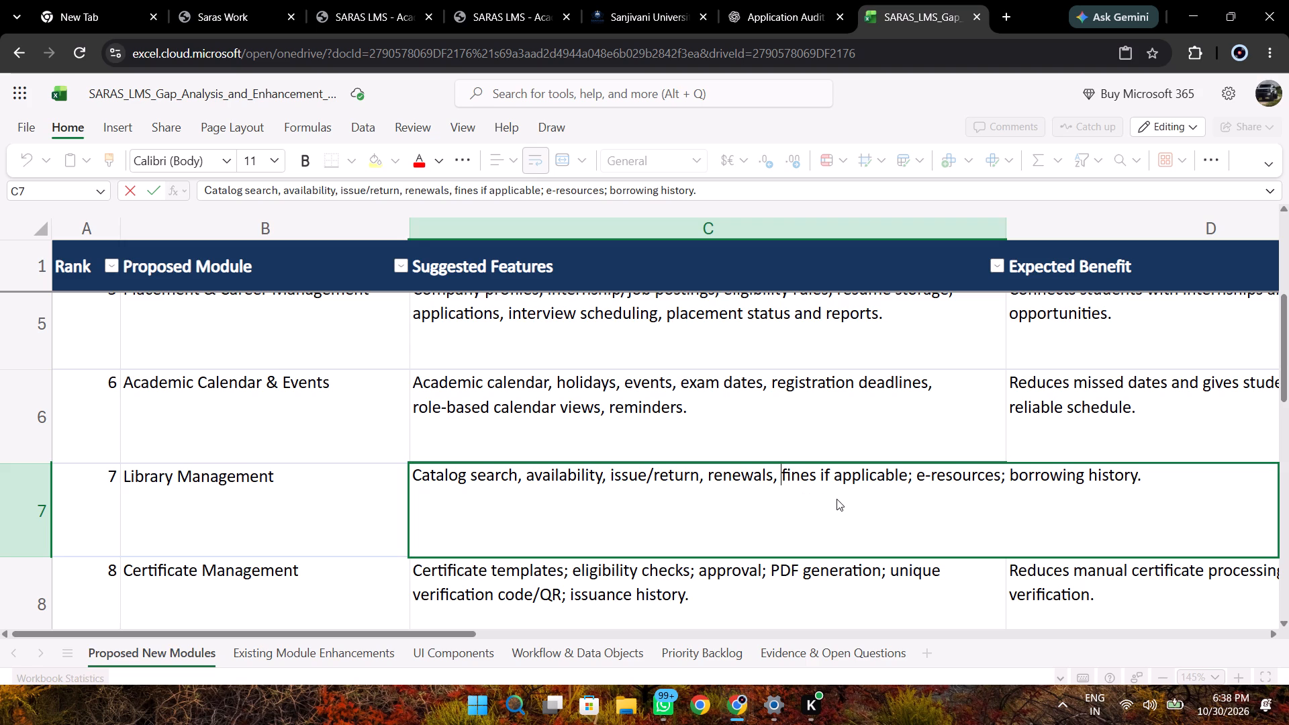
scroll(837, 499, "down", 1)
left_click(667, 573)
Review the Suggested Features texts of the modules ranked 8 to 13 for remaining semicolons.
scroll(667, 573, "down", 1)
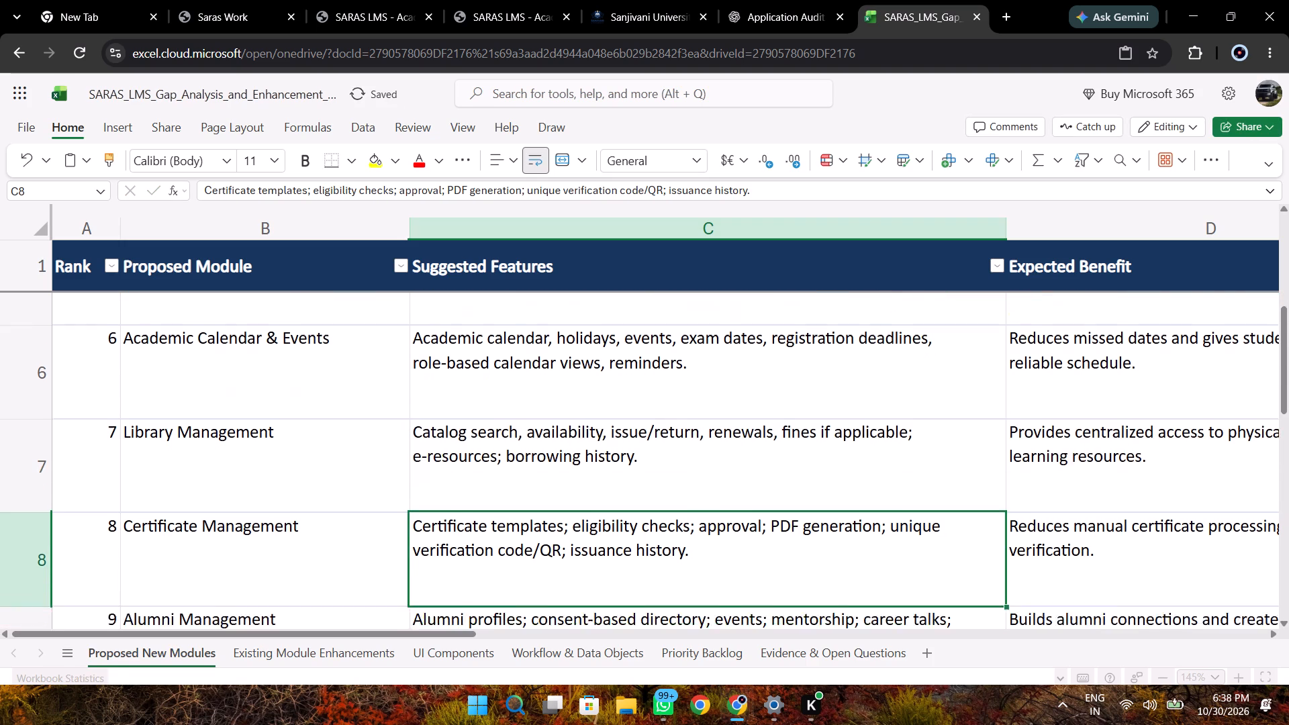
scroll(667, 573, "down", 2)
scroll(667, 573, "up", 1)
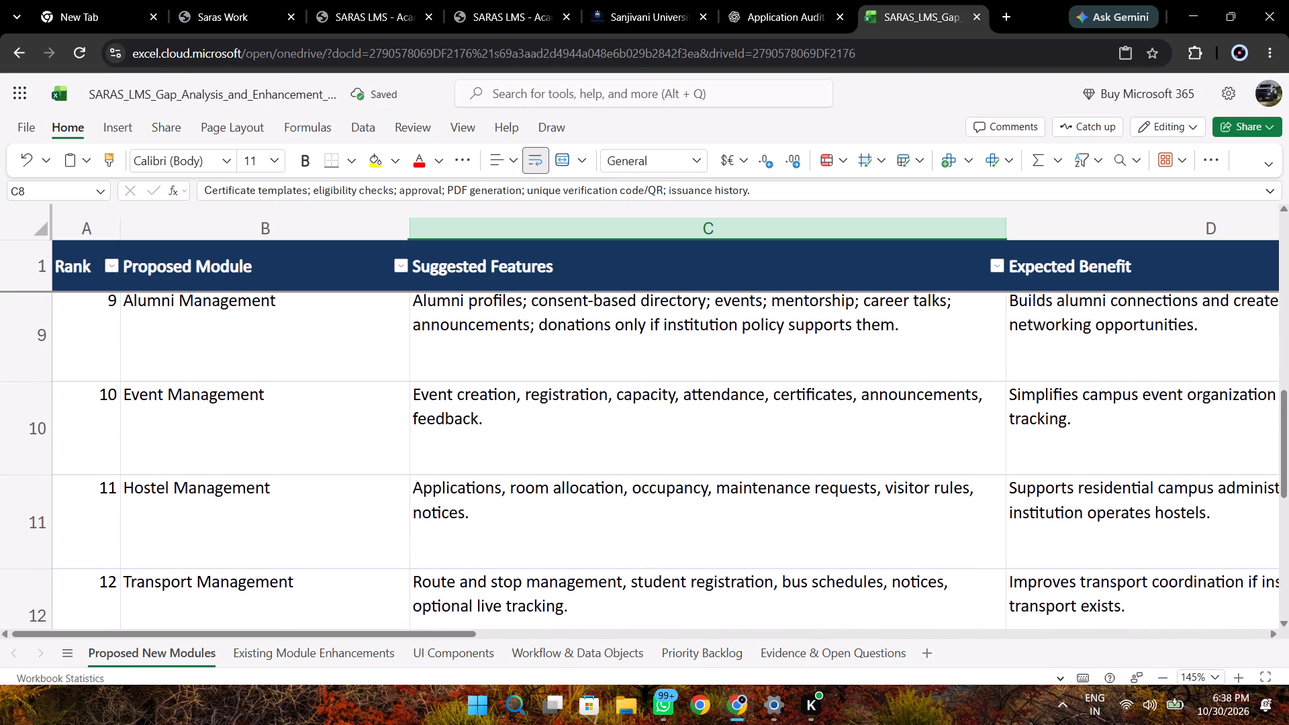
scroll(667, 573, "up", 1)
scroll(667, 573, "down", 1)
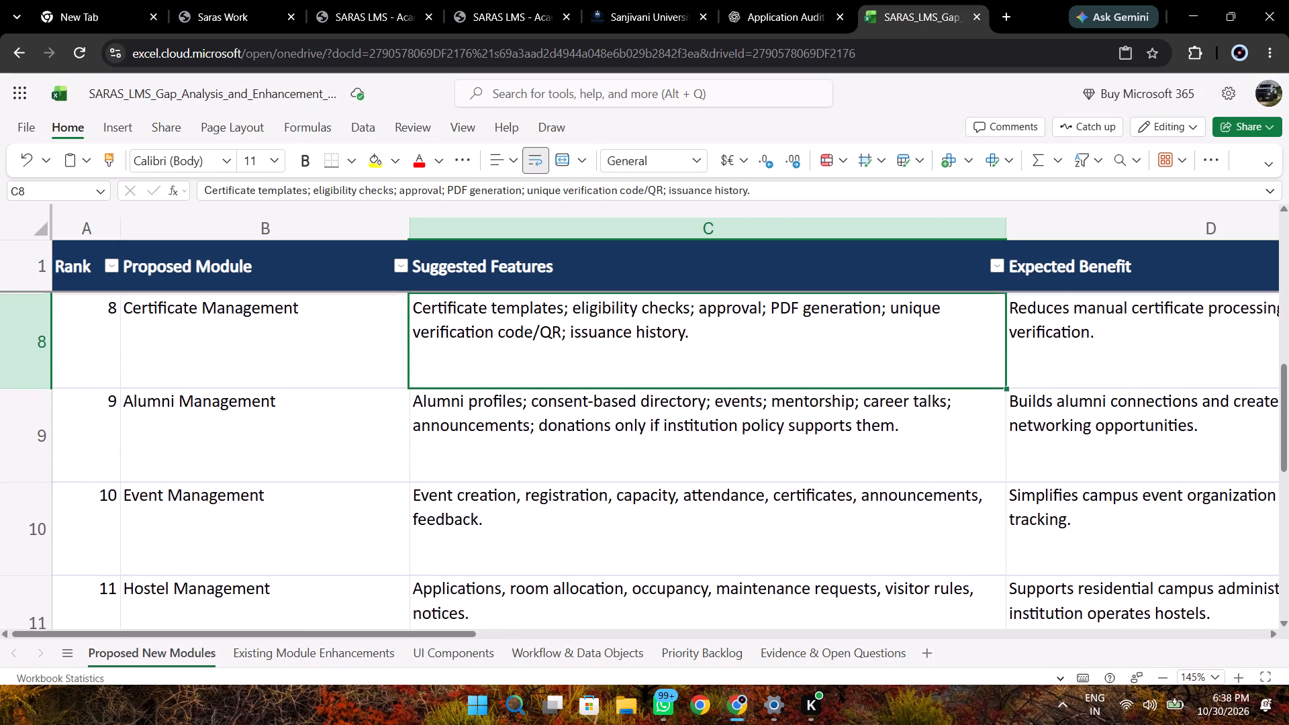
scroll(667, 573, "down", 2)
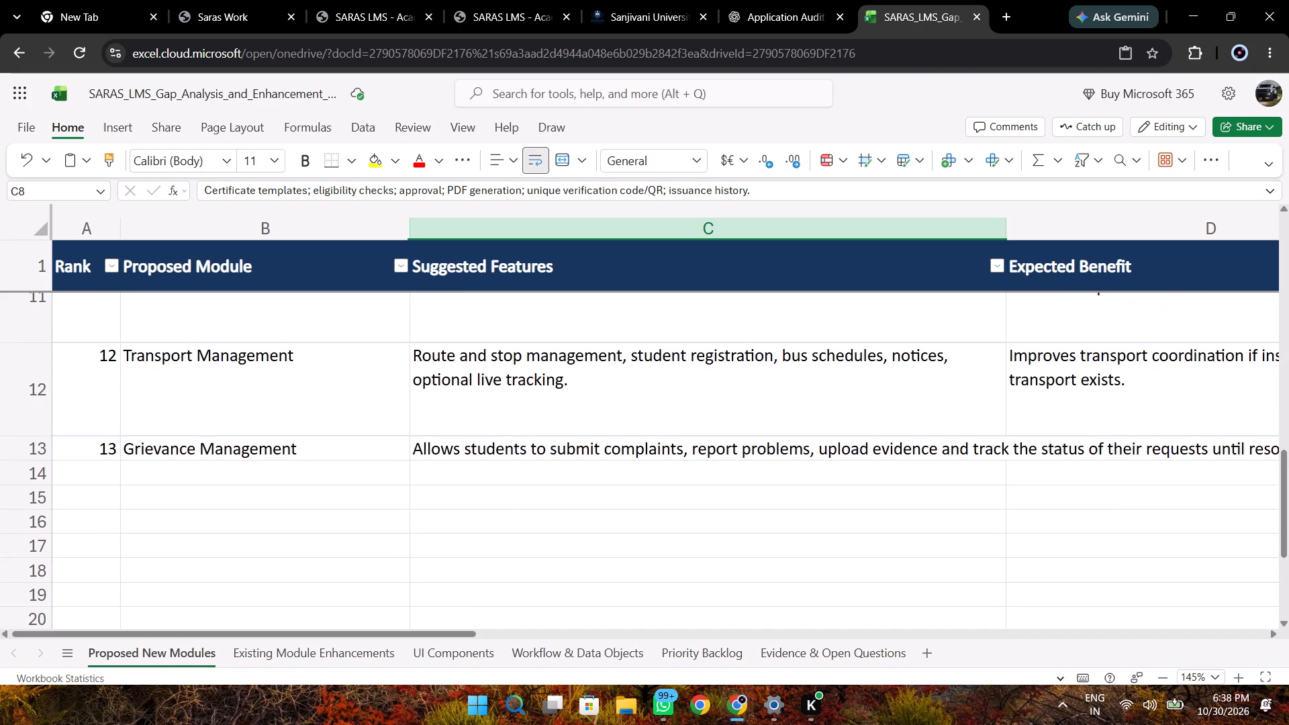
scroll(649, 522, "up", 2)
scroll(552, 359, "up", 1)
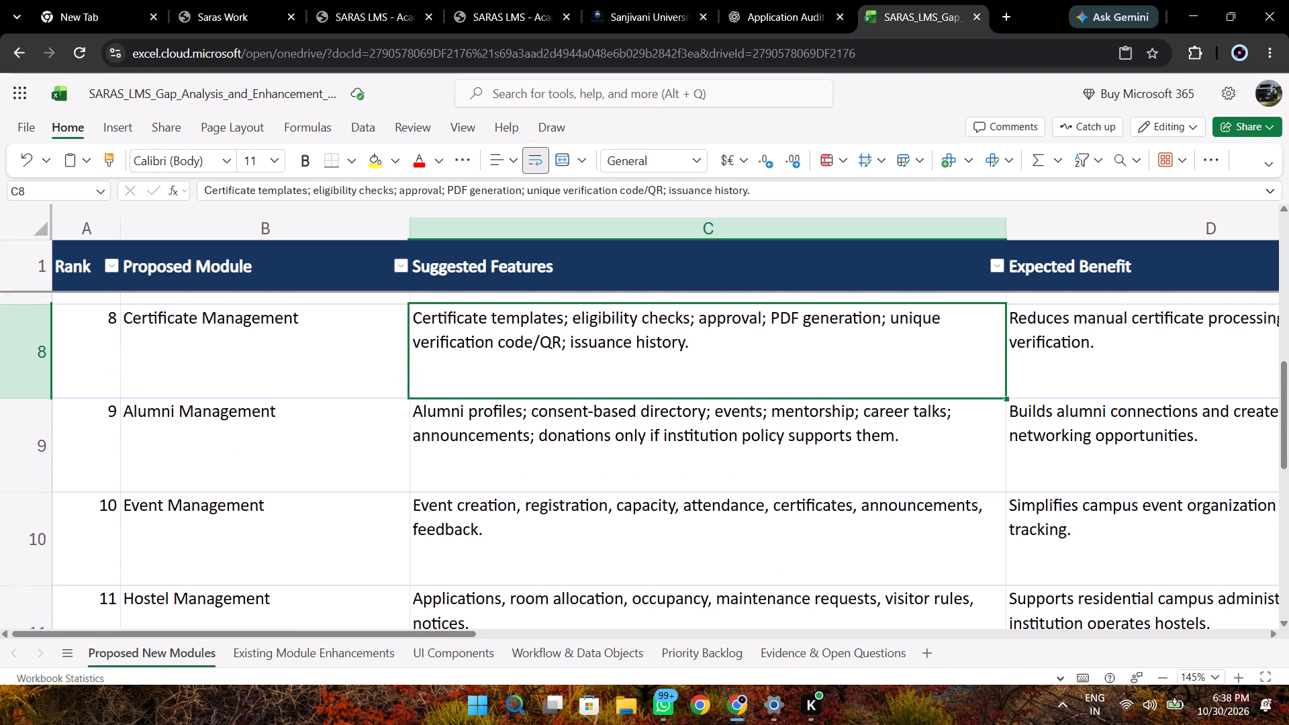
Replace every semicolon with a comma in Certificate Management's Suggested Features text, and change "eligibility checks" to "eligibility check".
double_click(552, 359)
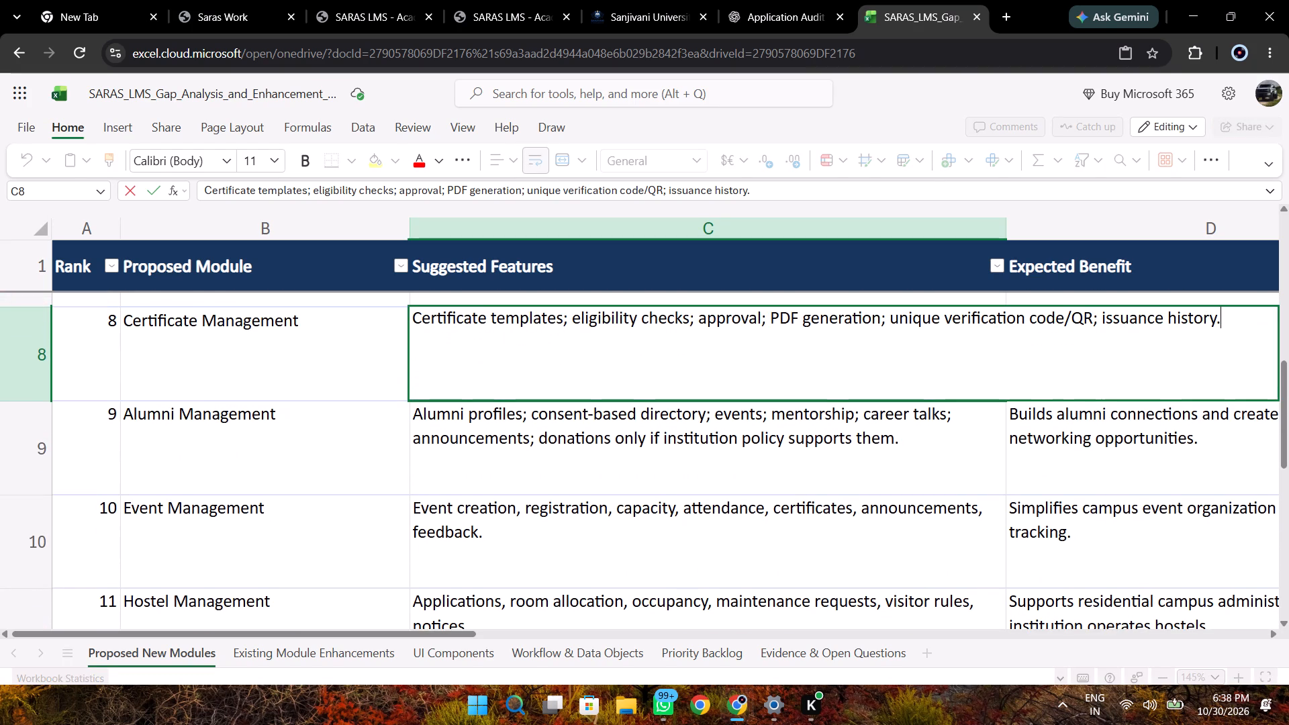
left_click(569, 318)
key("BackSpace")
key("comma")
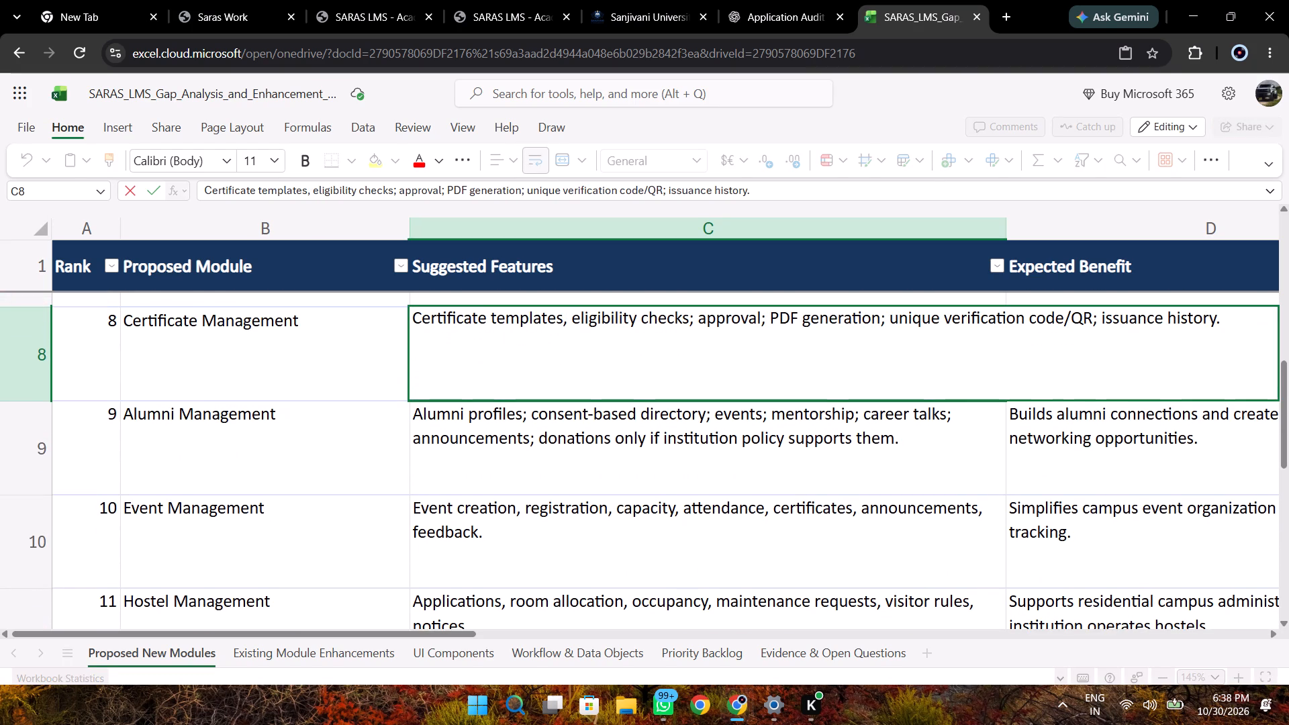
key("ctrl+Right")
key("ctrl+Right")
key("ctrl+Right")
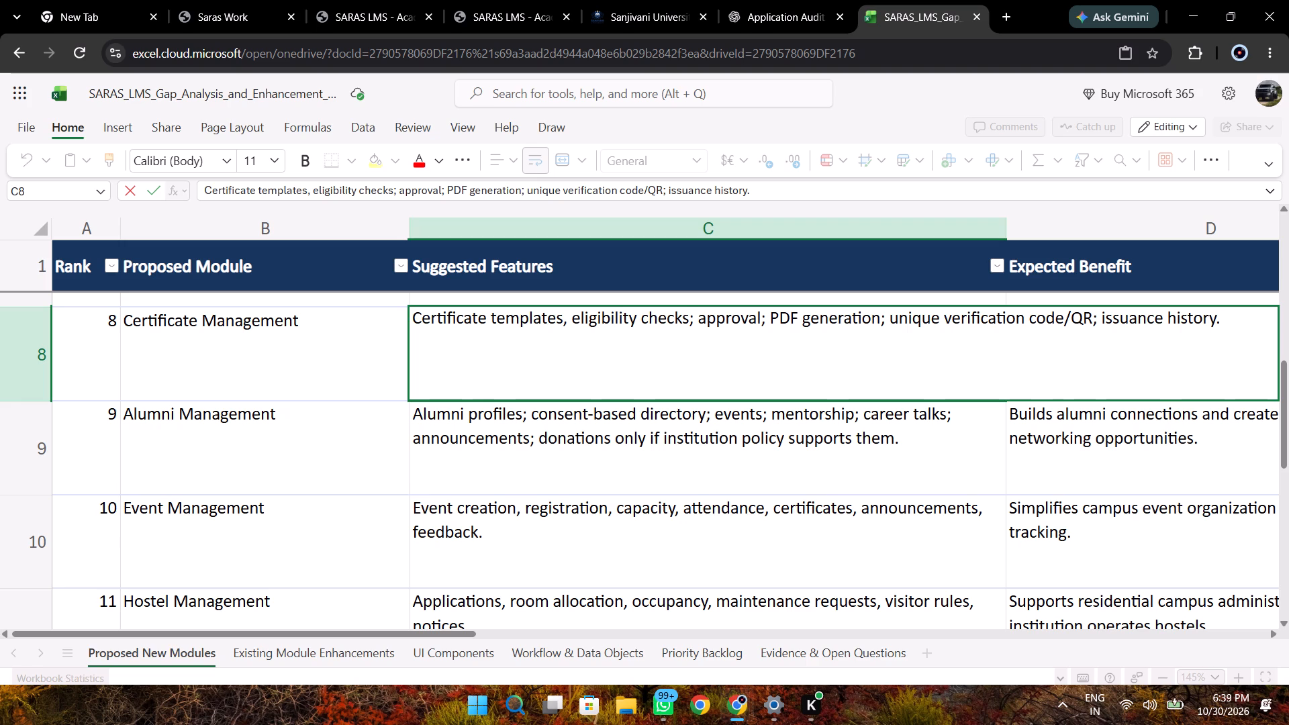
key("BackSpace")
key("Right")
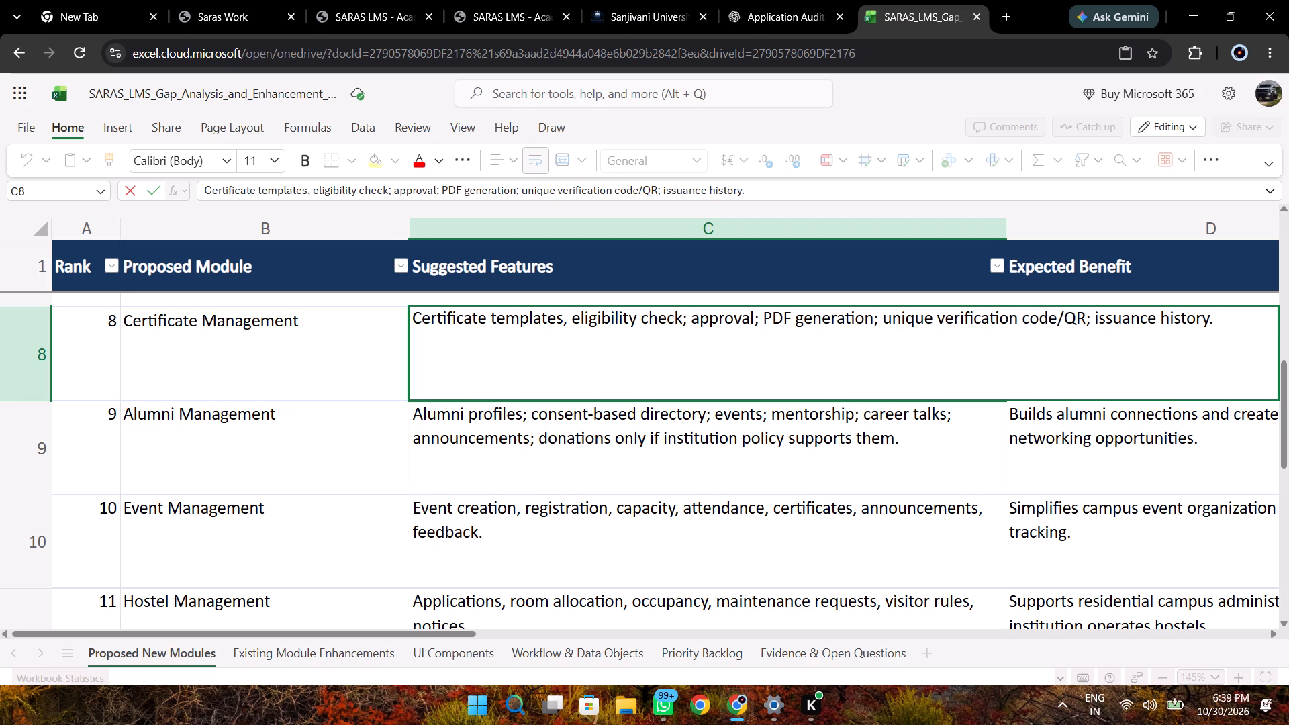
key("BackSpace")
key("comma")
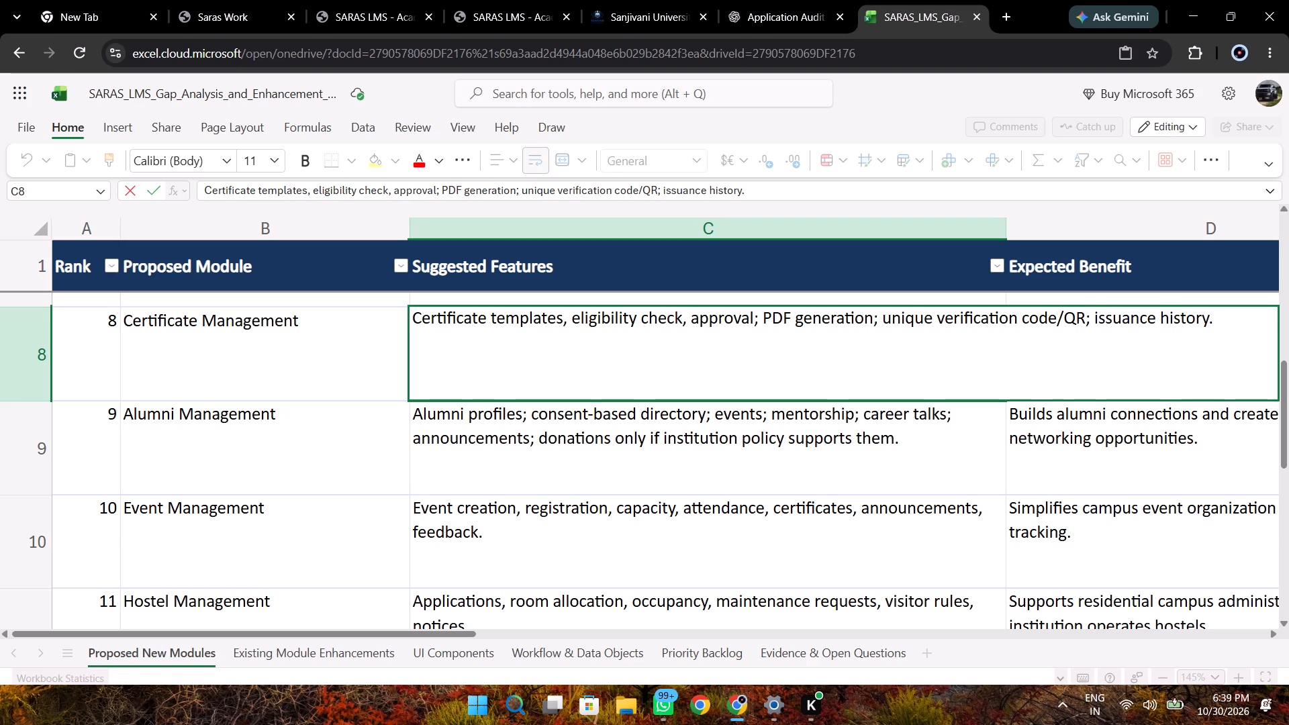
key("ctrl+Right")
key("ctrl+Right")
key("ctrl+Right")
key("BackSpace")
key("BackSpace")
type(",")
key("space")
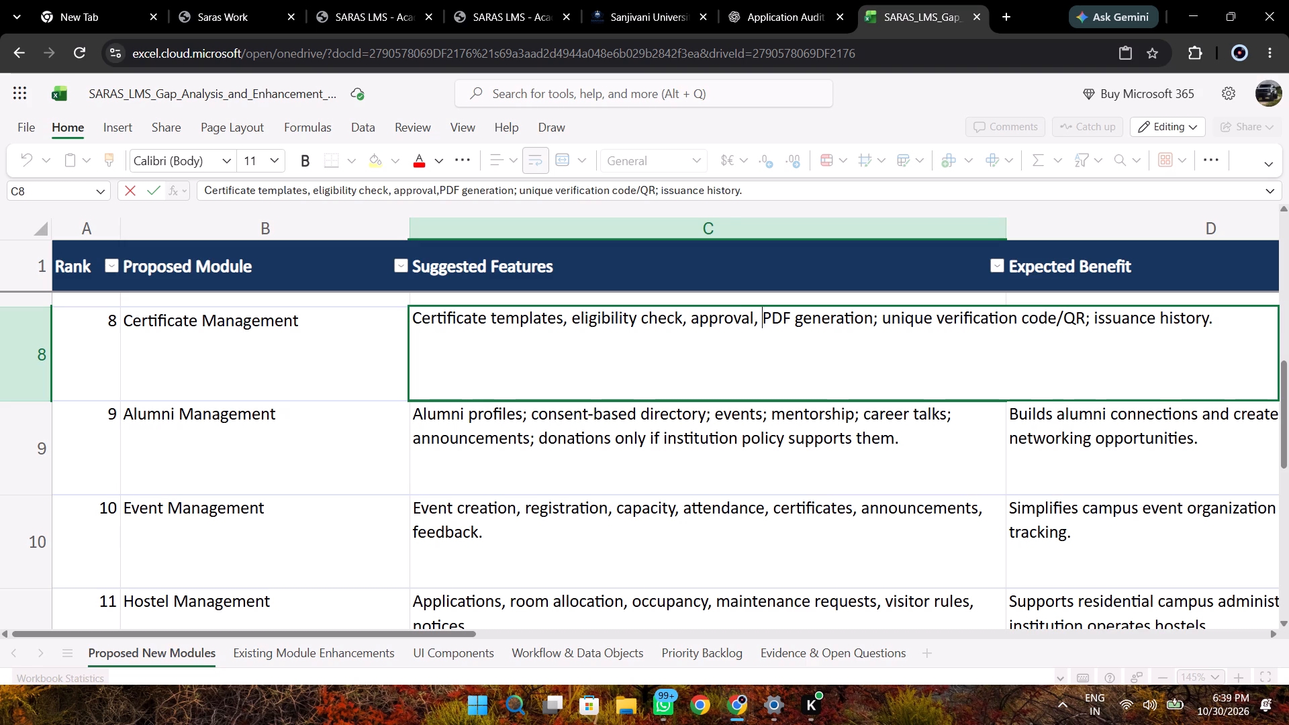
key("Right")
key("Right")
key("Right")
key("Right")
key("Right")
key("Right")
key("Right")
key("Right")
key("Right")
key("Right")
key("Right")
key("Right")
key("Right")
key("Right")
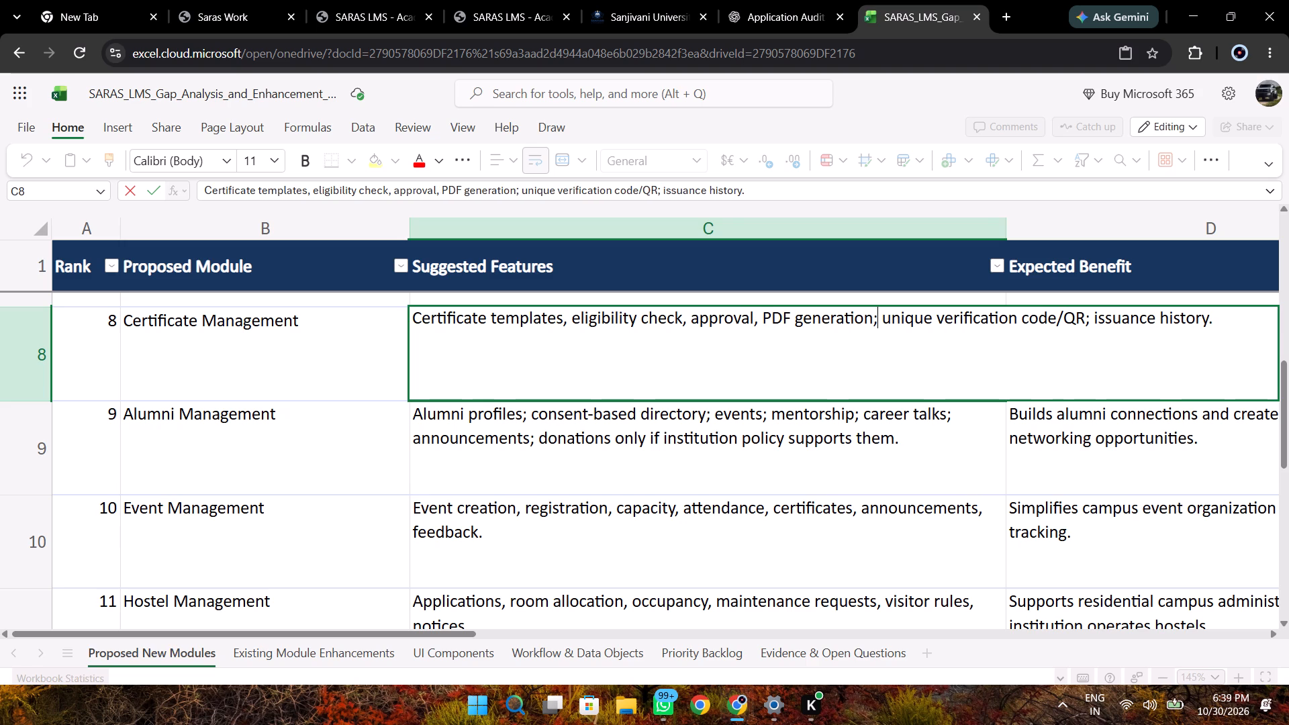
key("Right")
key("BackSpace")
key("comma")
key("Right")
key("Right")
key("Right")
key("Right")
key("Right")
key("Right")
key("Right")
key("Right")
key("Right")
key("Right")
key("Right")
key("Right")
key("Right")
key("Right")
key("Right")
key("Right")
key("Right")
key("Right")
key("Right")
key("Right")
key("Right")
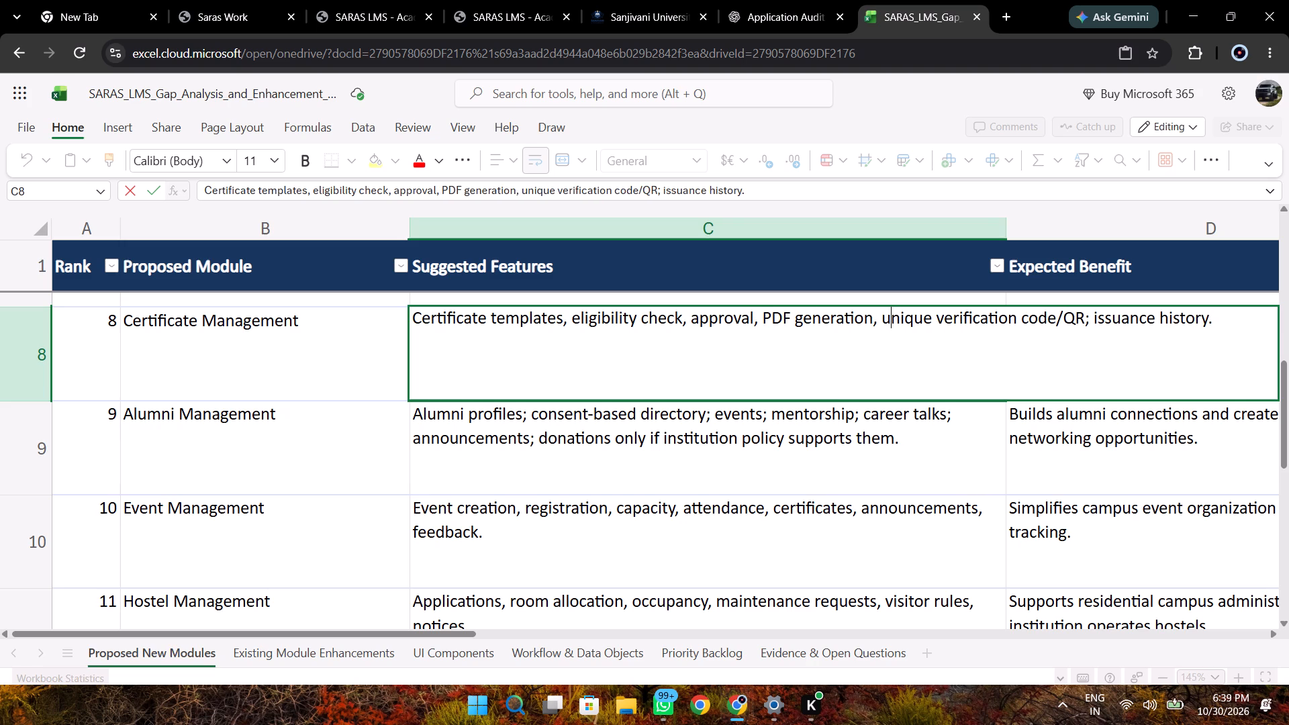
key("Right")
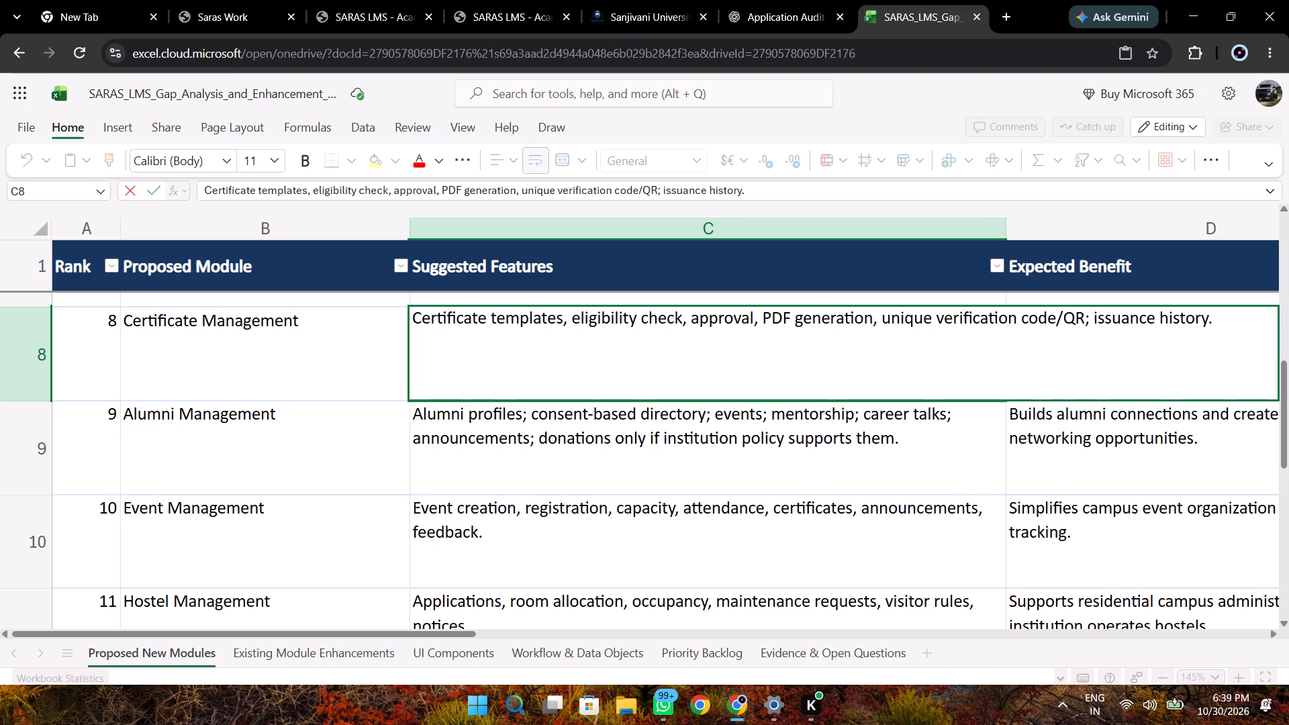
key("Left")
key("BackSpace")
key("comma")
Replace every semicolon with a comma in Alumni Management's Suggested Features text, keeping a space after each comma.
left_click(603, 423)
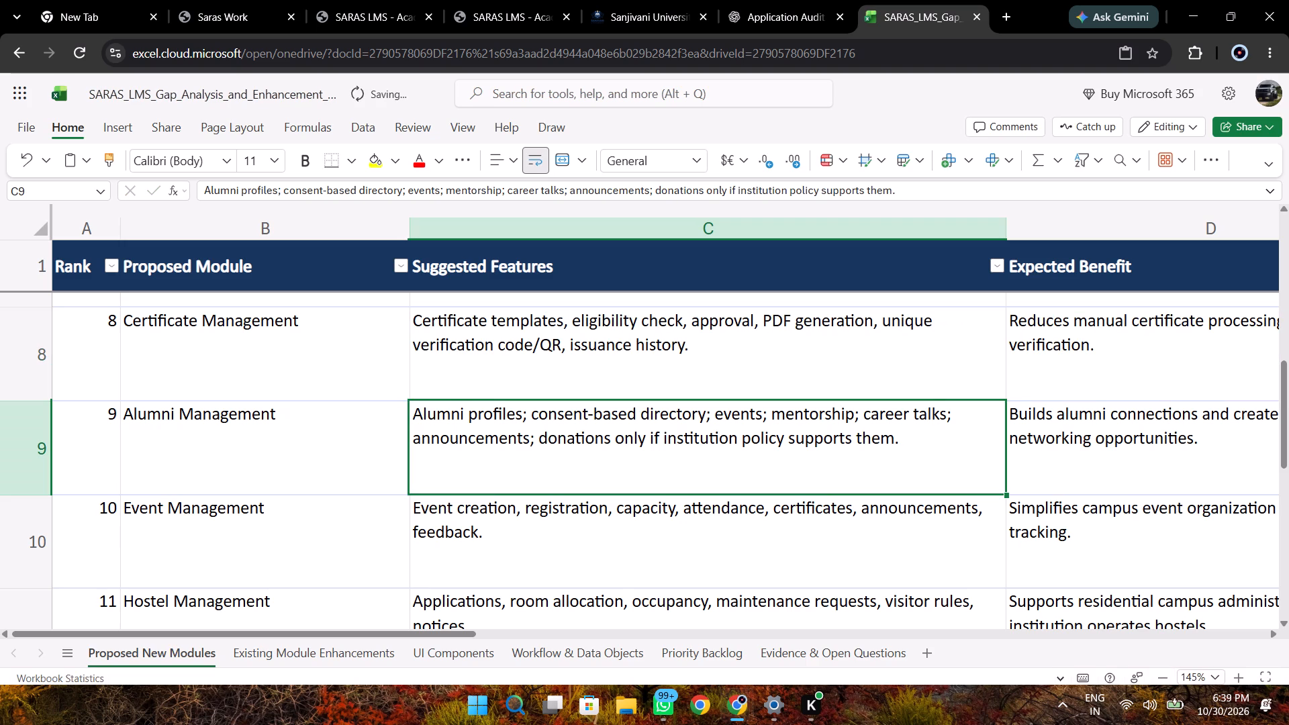
left_click(522, 431)
left_click(526, 416)
double_click(526, 416)
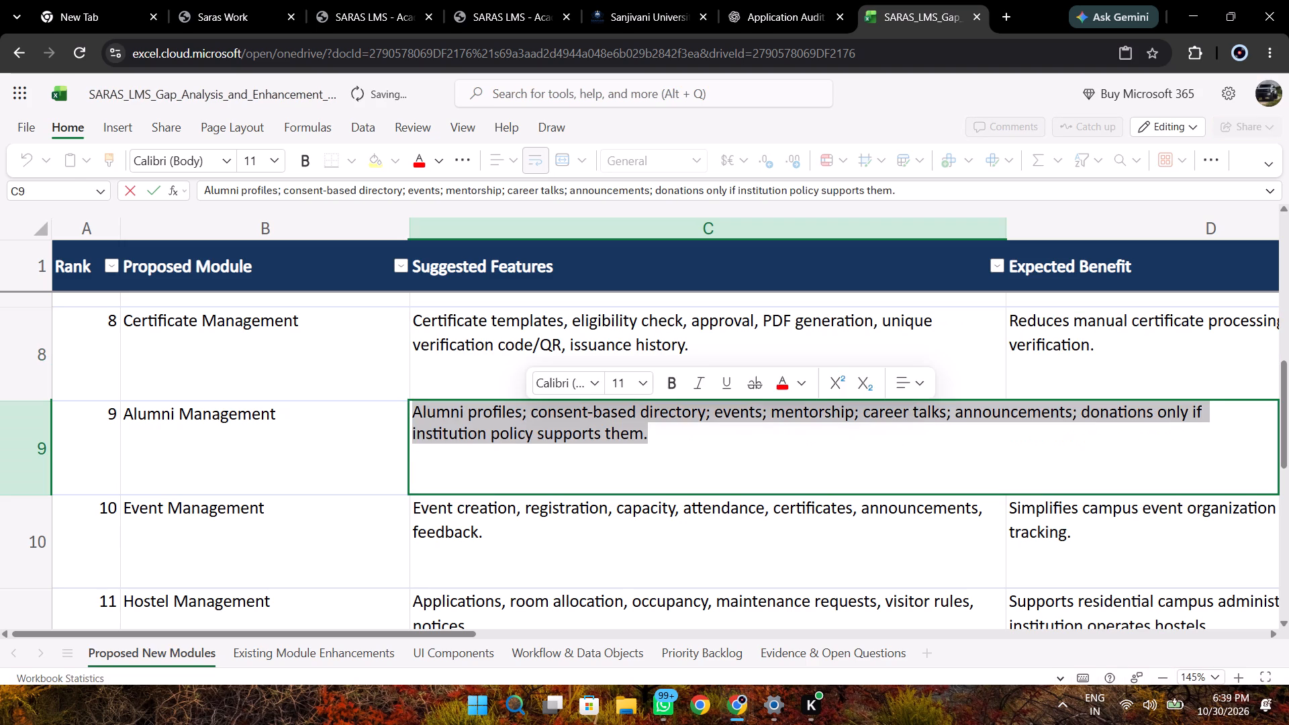
double_click(526, 416)
left_click(526, 416)
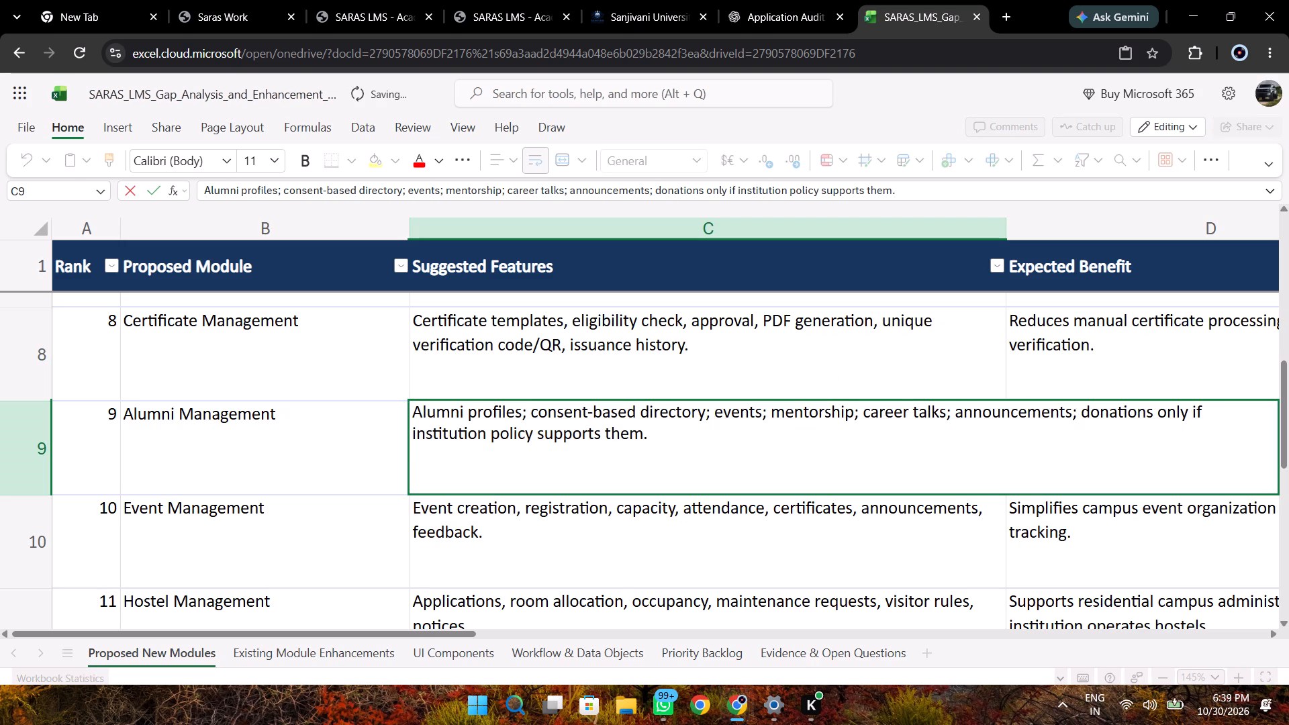
key("BackSpace")
key("comma")
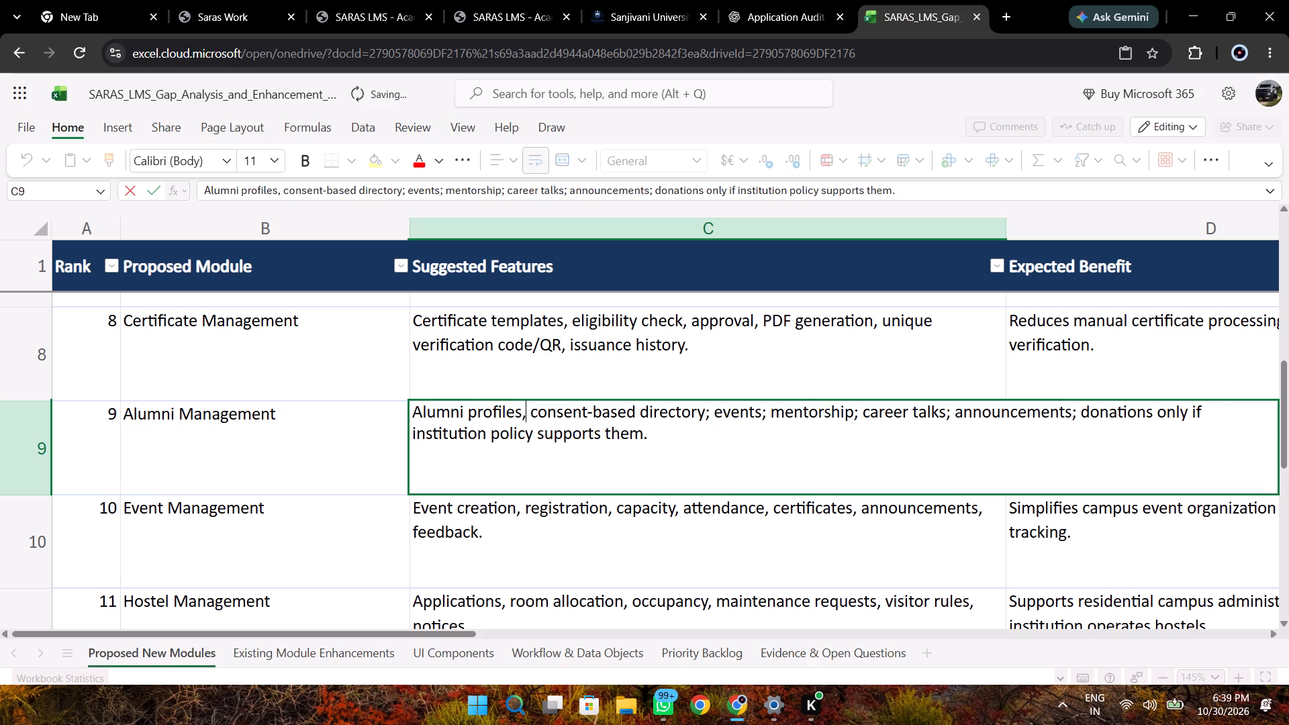
key("ctrl+Right")
key("ctrl+Right")
key("ctrl+Right")
key("ctrl+Right")
key("ctrl+Right")
key("Right")
key("BackSpace")
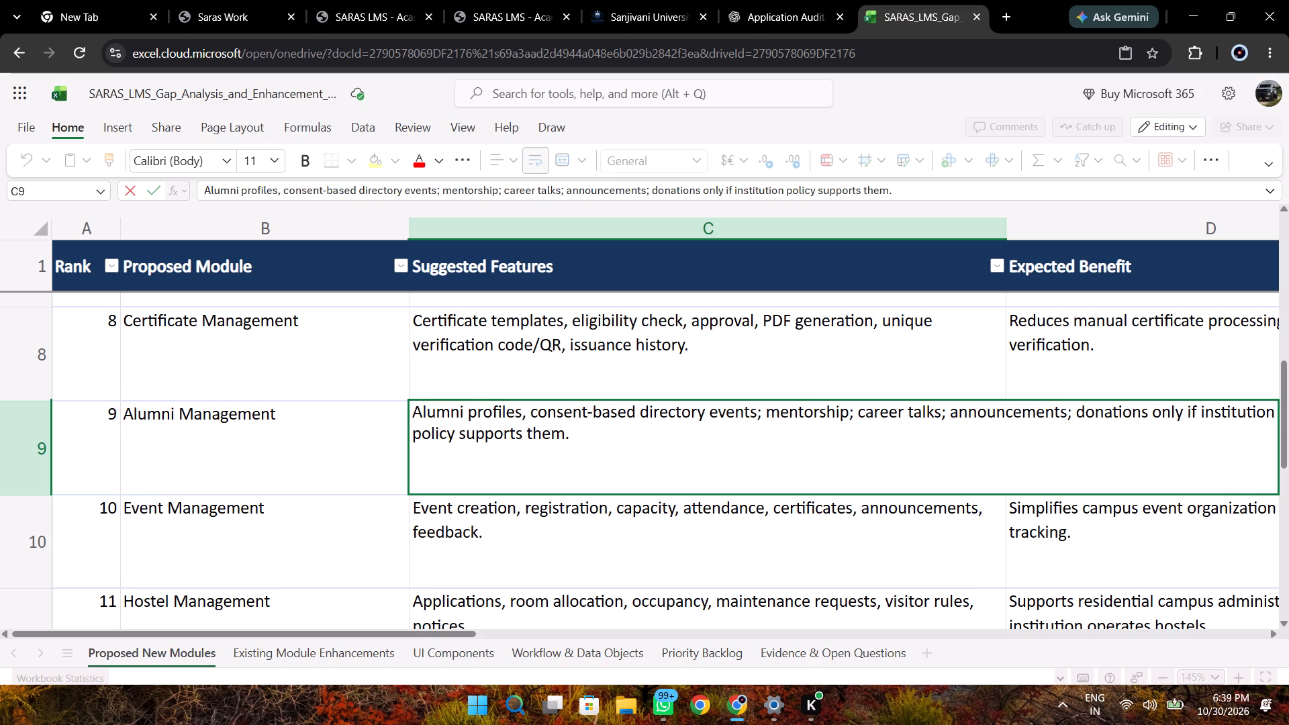
key("comma")
key("Right")
key("Right")
key("Right")
key("Right")
key("Right")
key("Right")
key("Right")
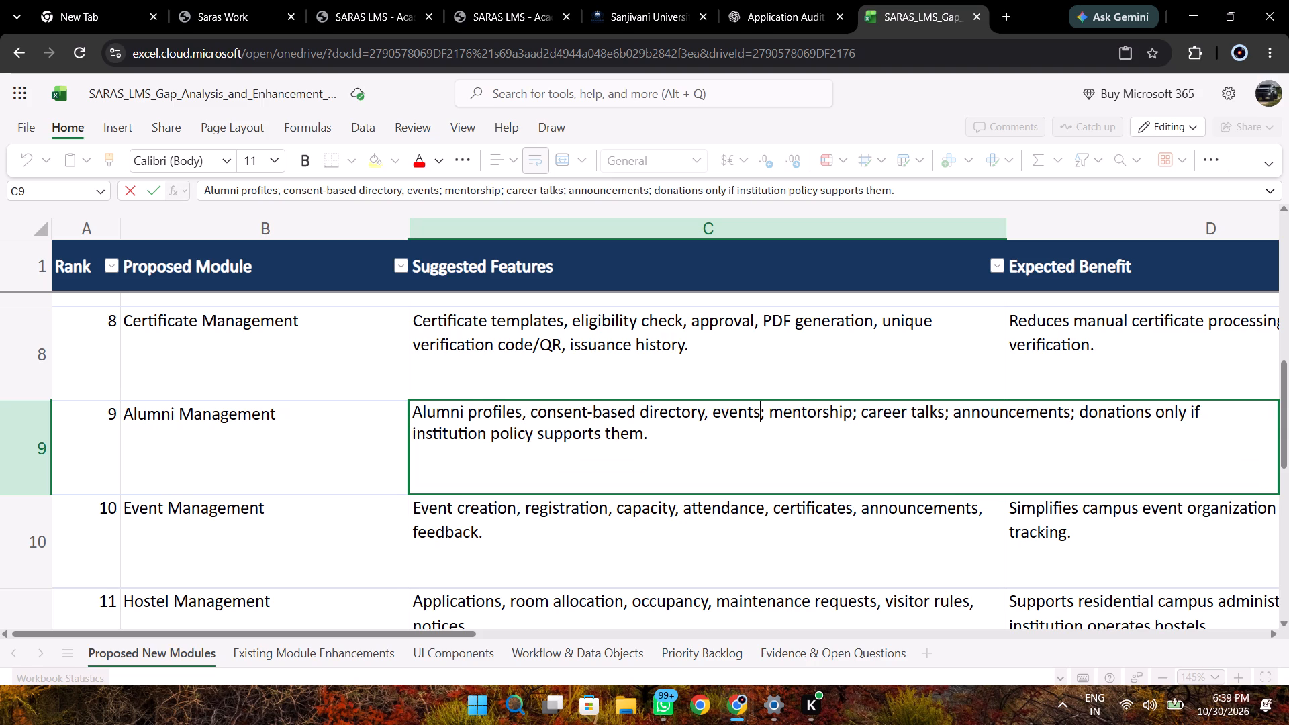
key("Right")
key("BackSpace")
key("comma")
key("Right")
key("Right")
key("Right")
key("Right")
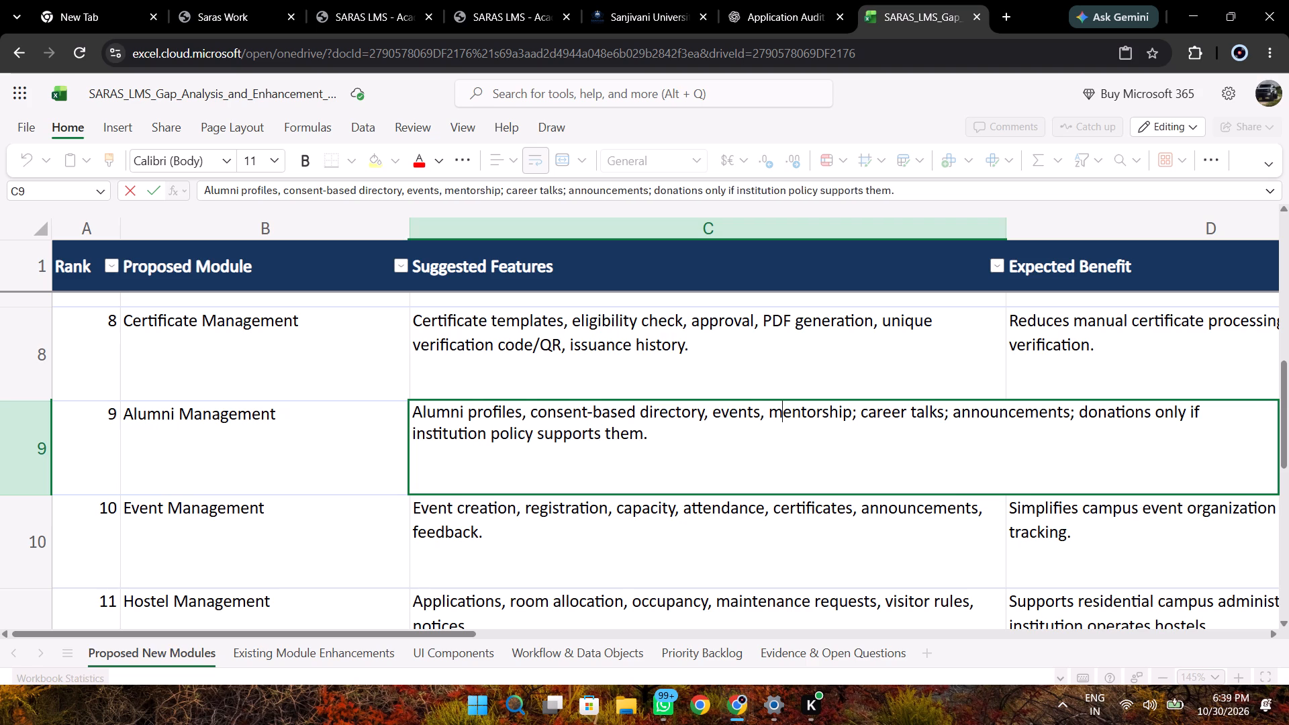
key("Right")
key("Right")
key("Right")
key("Right")
key("Right")
key("Right")
key("Right")
key("Right")
key("BackSpace")
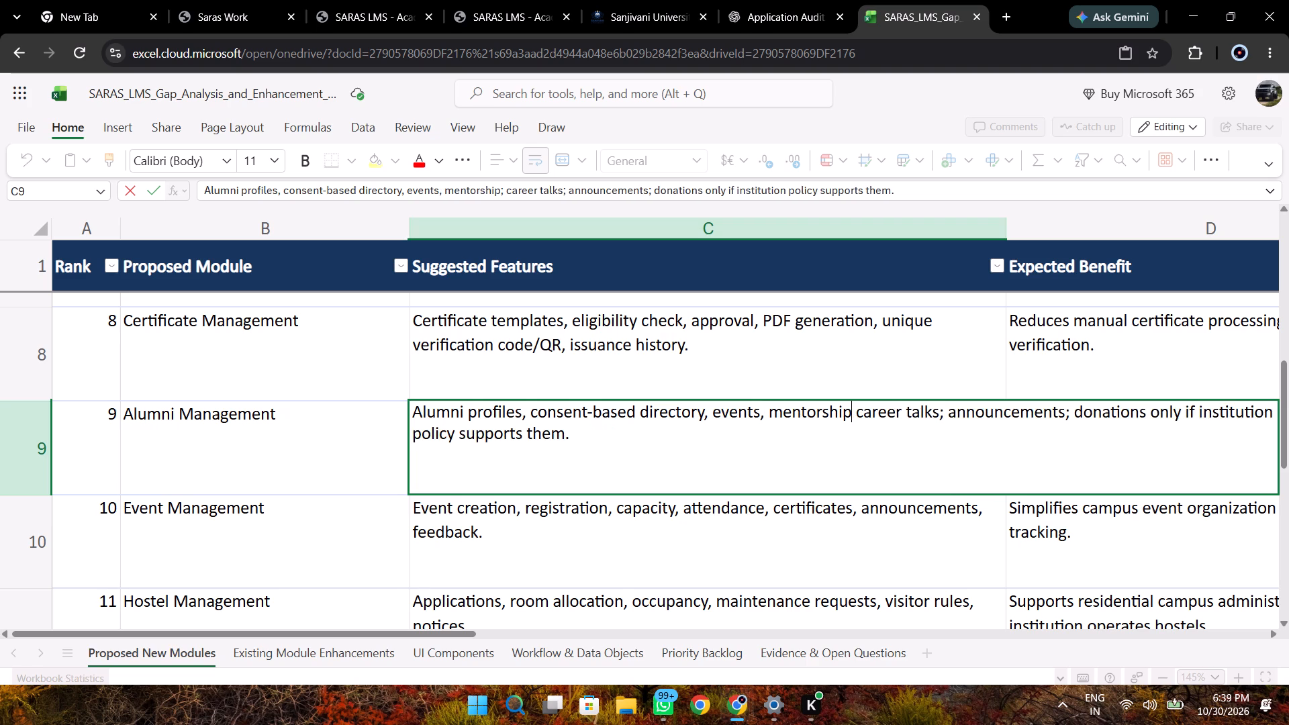
key("comma")
key("Right")
key("Right")
key("Right")
key("Right")
key("Right")
key("Right")
key("Right")
key("Right")
key("Right")
key("Right")
key("Right")
key("Right")
key("Right")
key("Right")
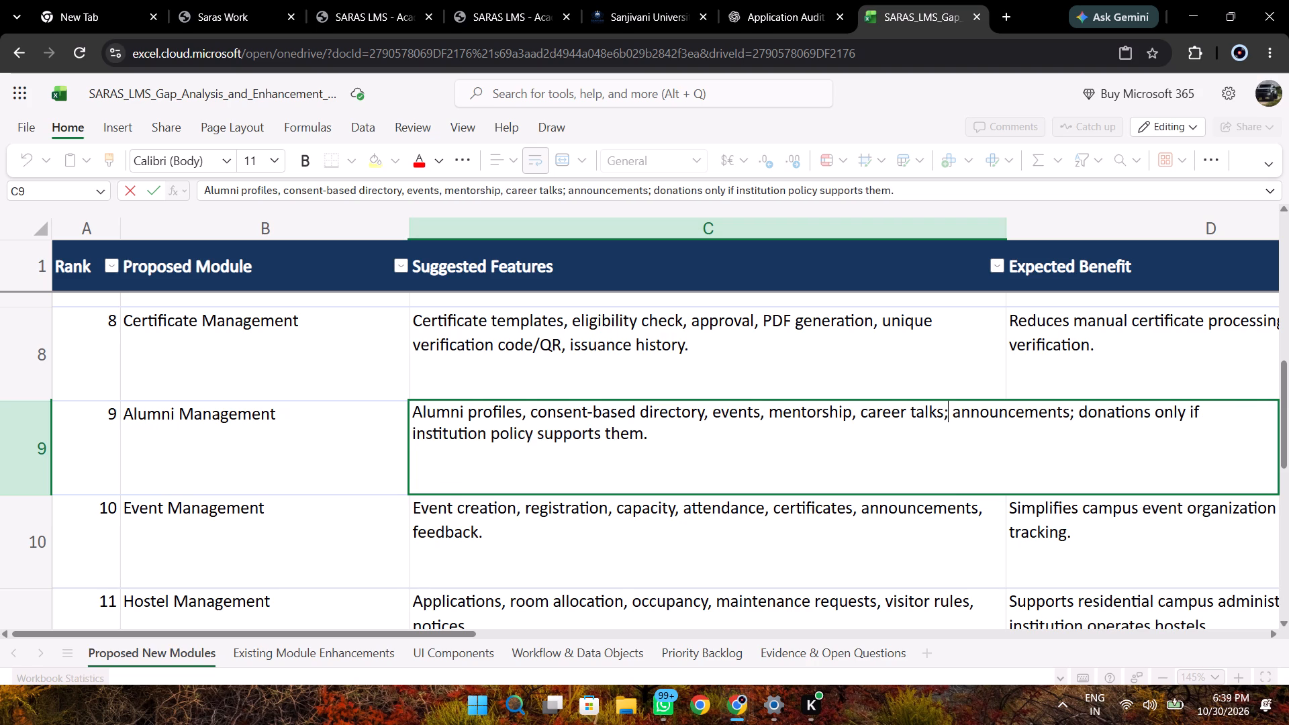
key("BackSpace")
key("comma")
key("Right")
key("Right")
key("Right")
key("Right")
key("Right")
key("Right")
key("Right")
key("Right")
key("Right")
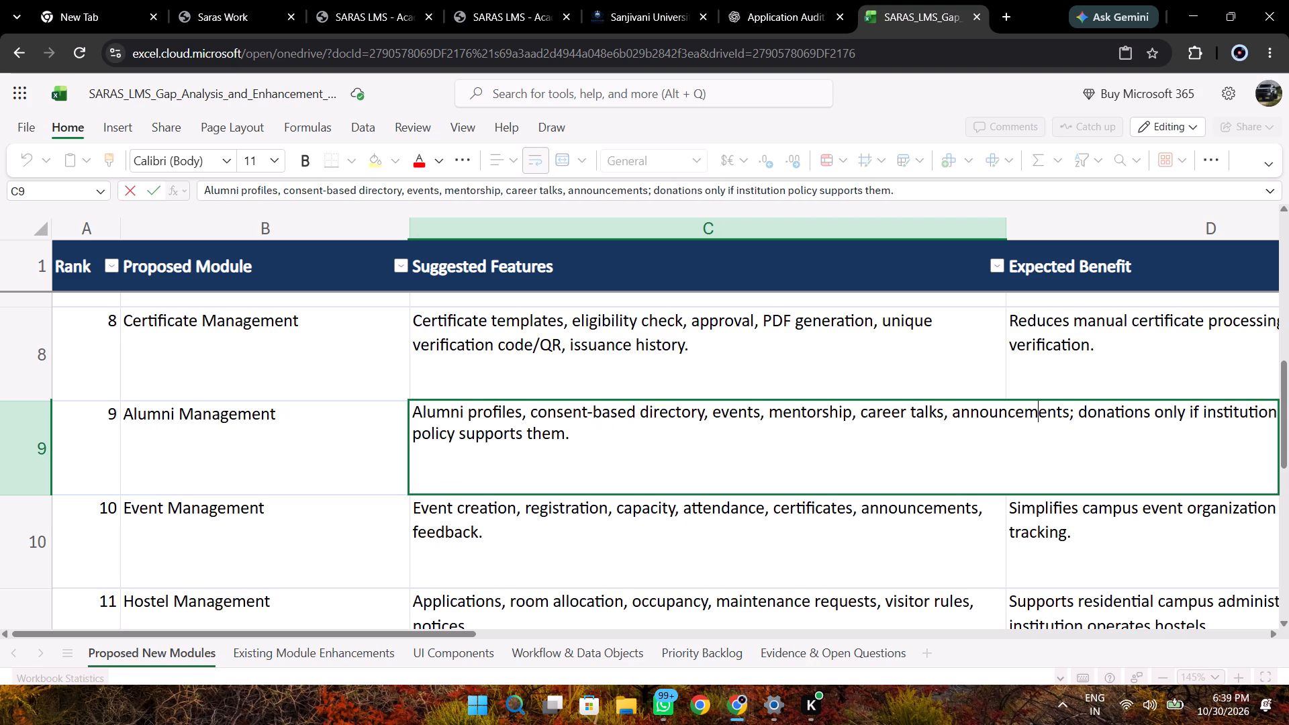
key("Right")
key("Right")
key("Right")
key("Right")
key("Right")
key("Right")
key("BackSpace")
key("comma")
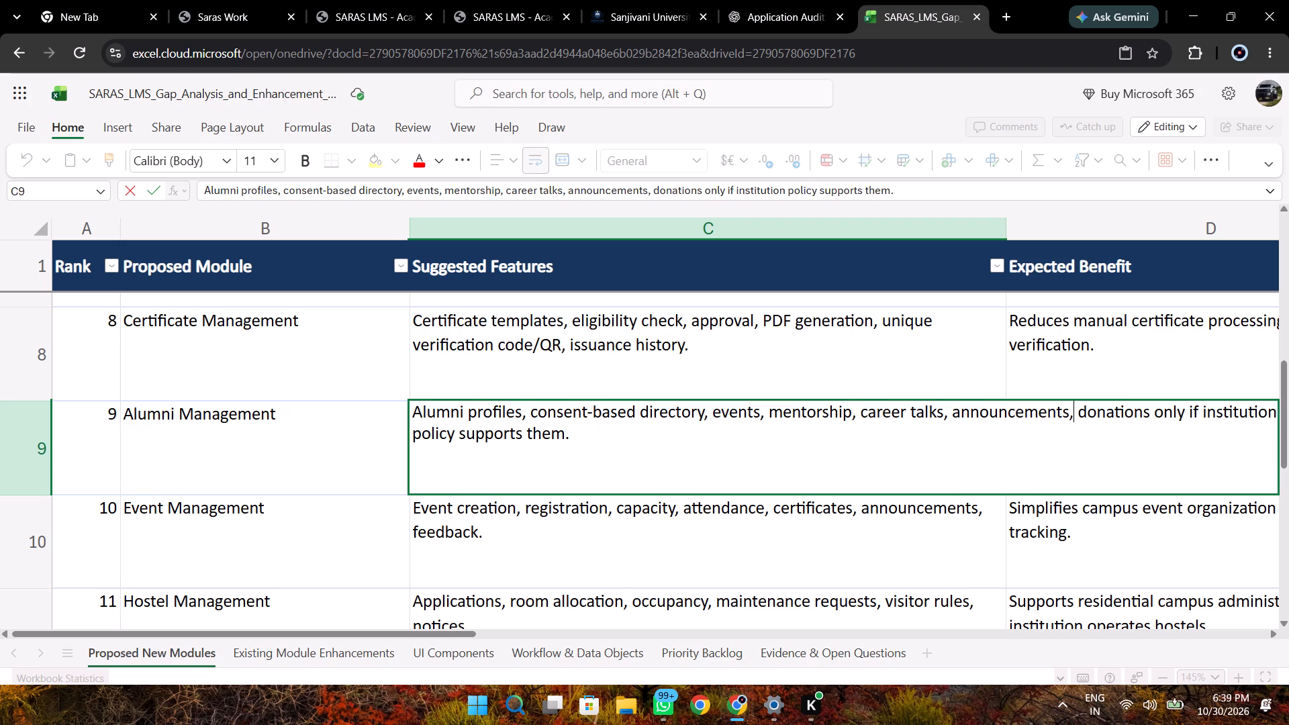
key("Right")
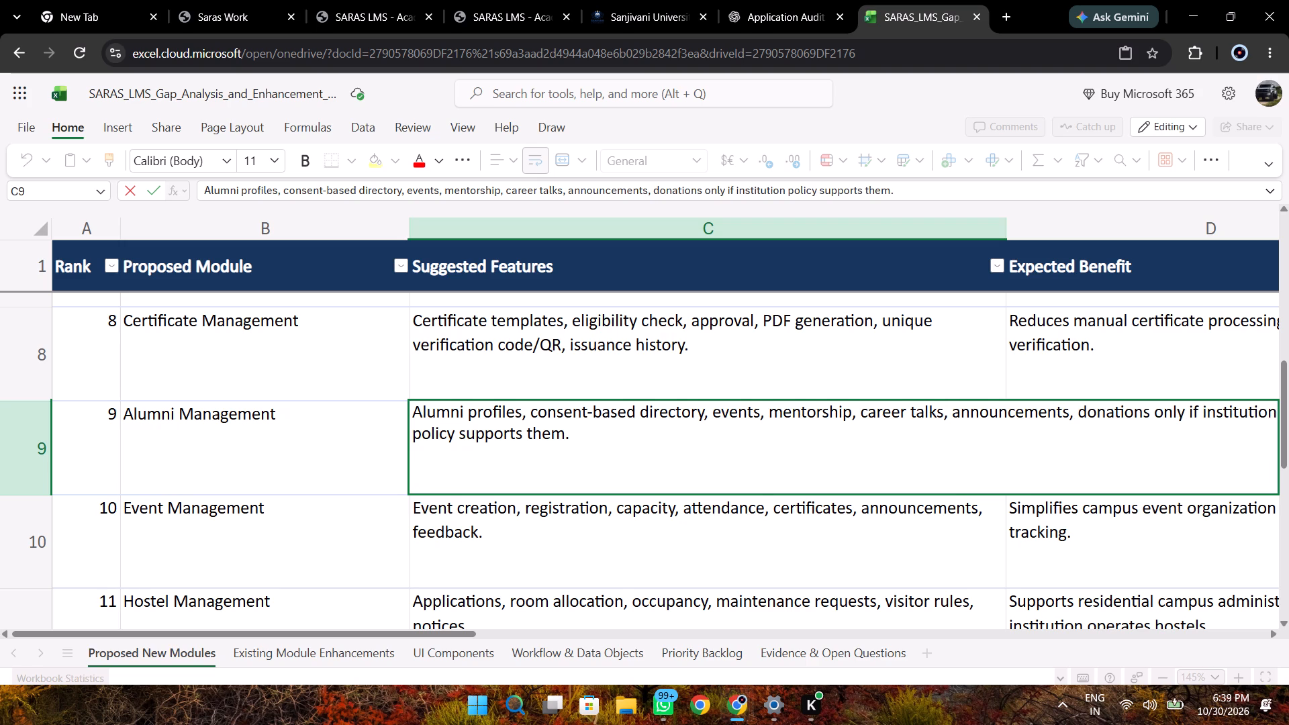
left_click(470, 555)
Increase the height of the Grievance Management row to about double, enough for two lines of text.
scroll(470, 555, "down", 3)
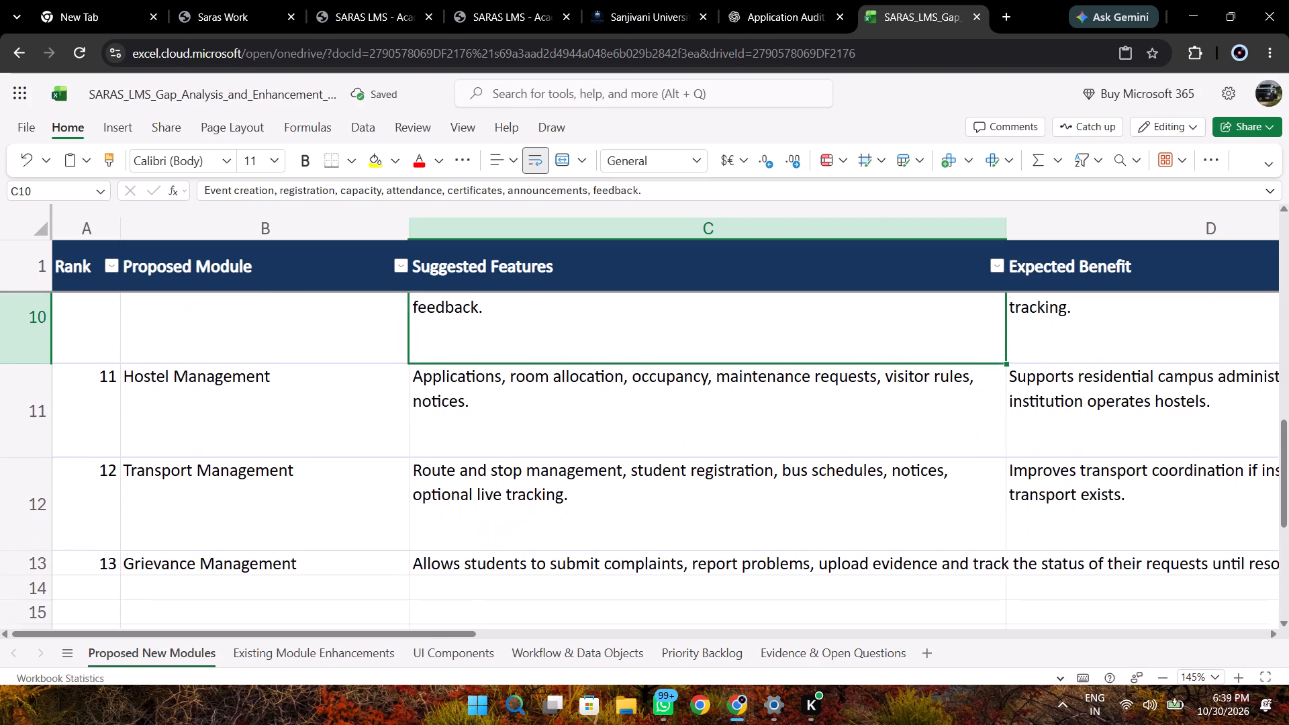
left_click(469, 579)
left_click(490, 568)
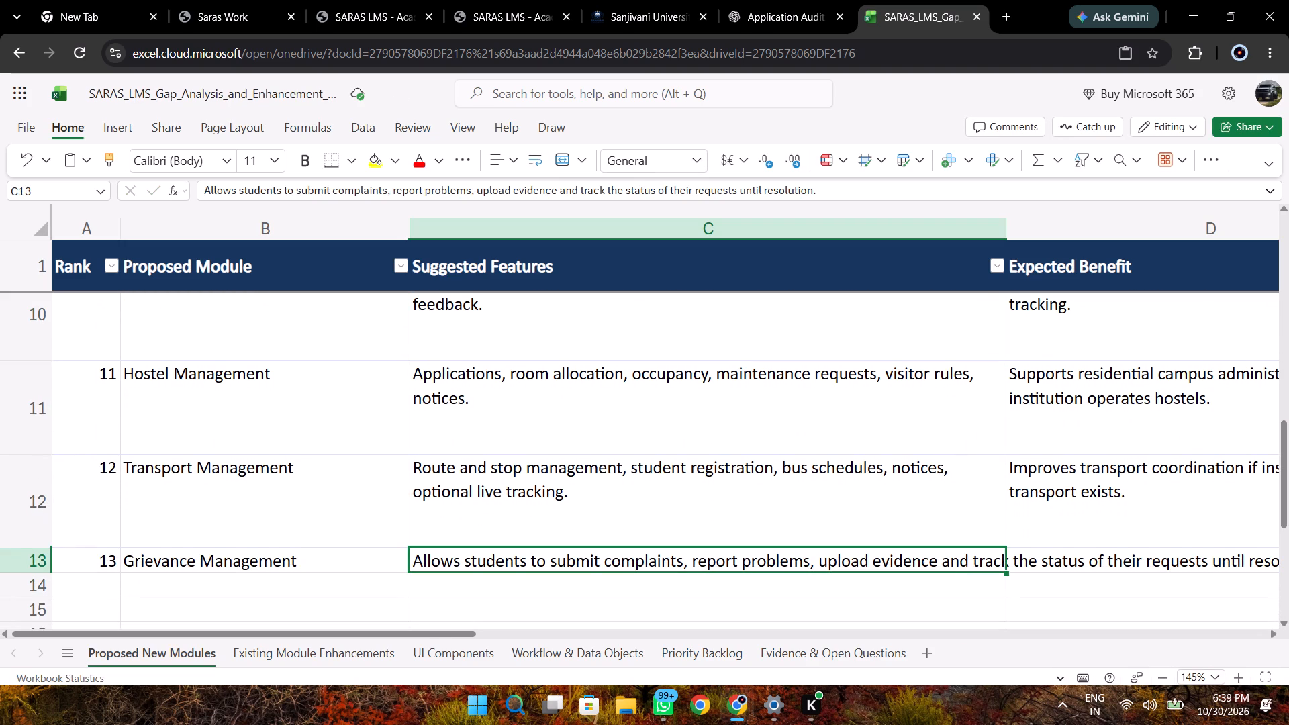
double_click(516, 568)
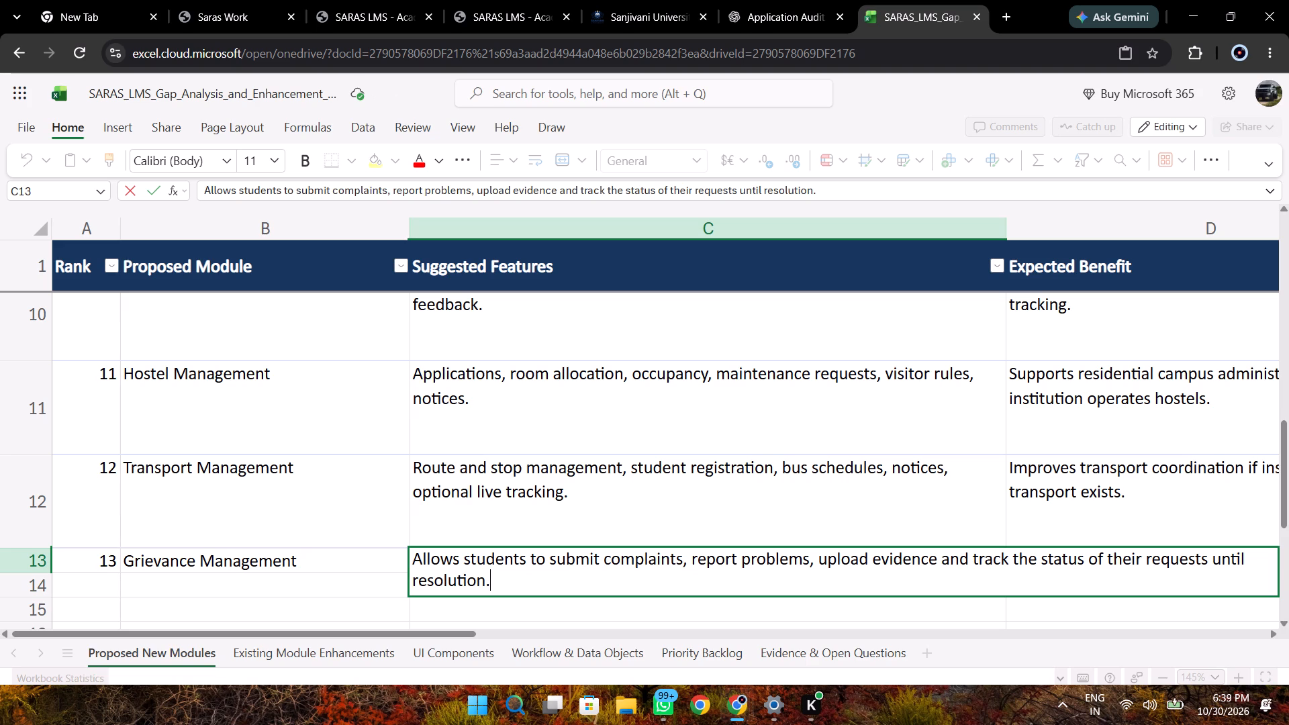
double_click(47, 573)
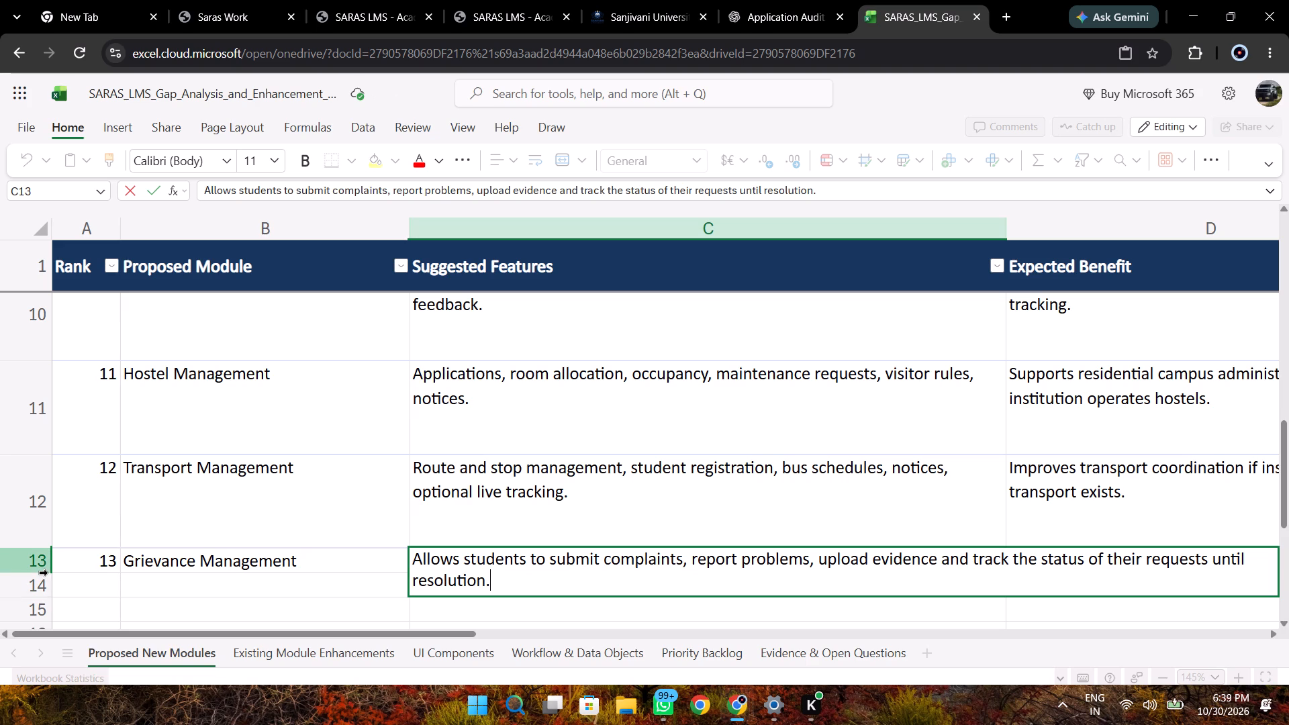
double_click(47, 572)
left_click(232, 562)
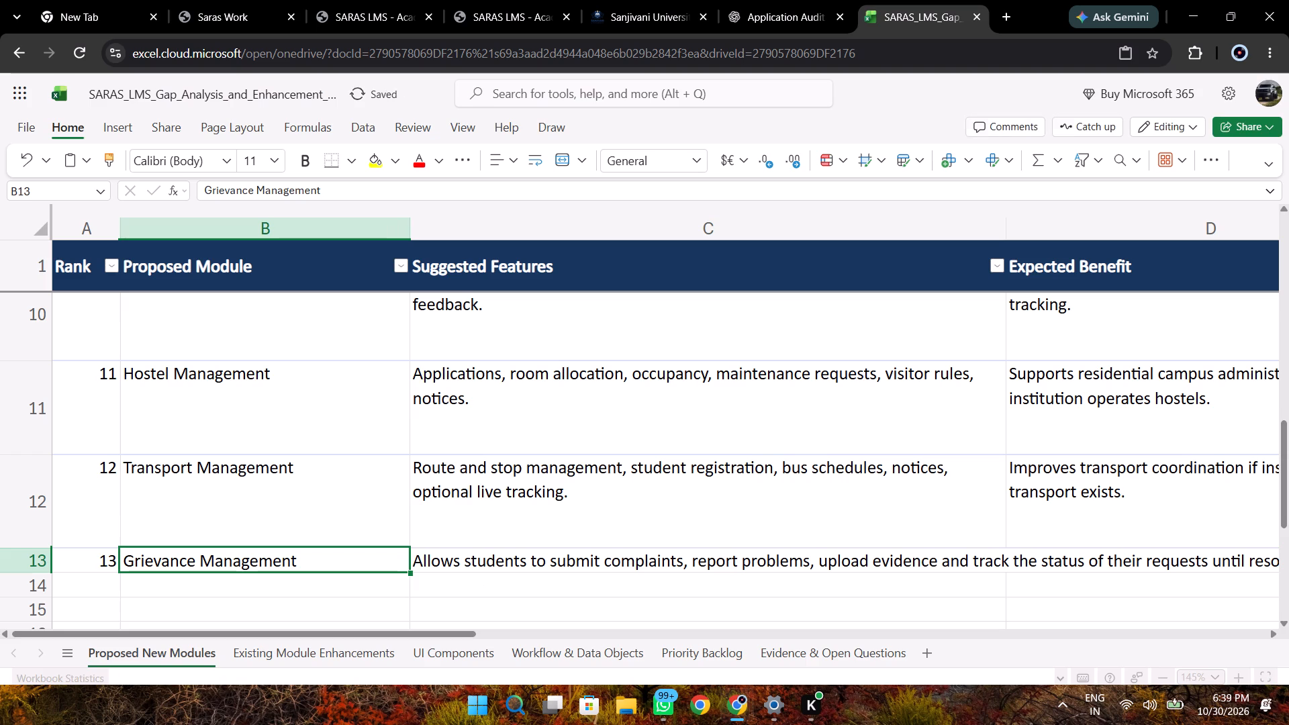
left_click(446, 568)
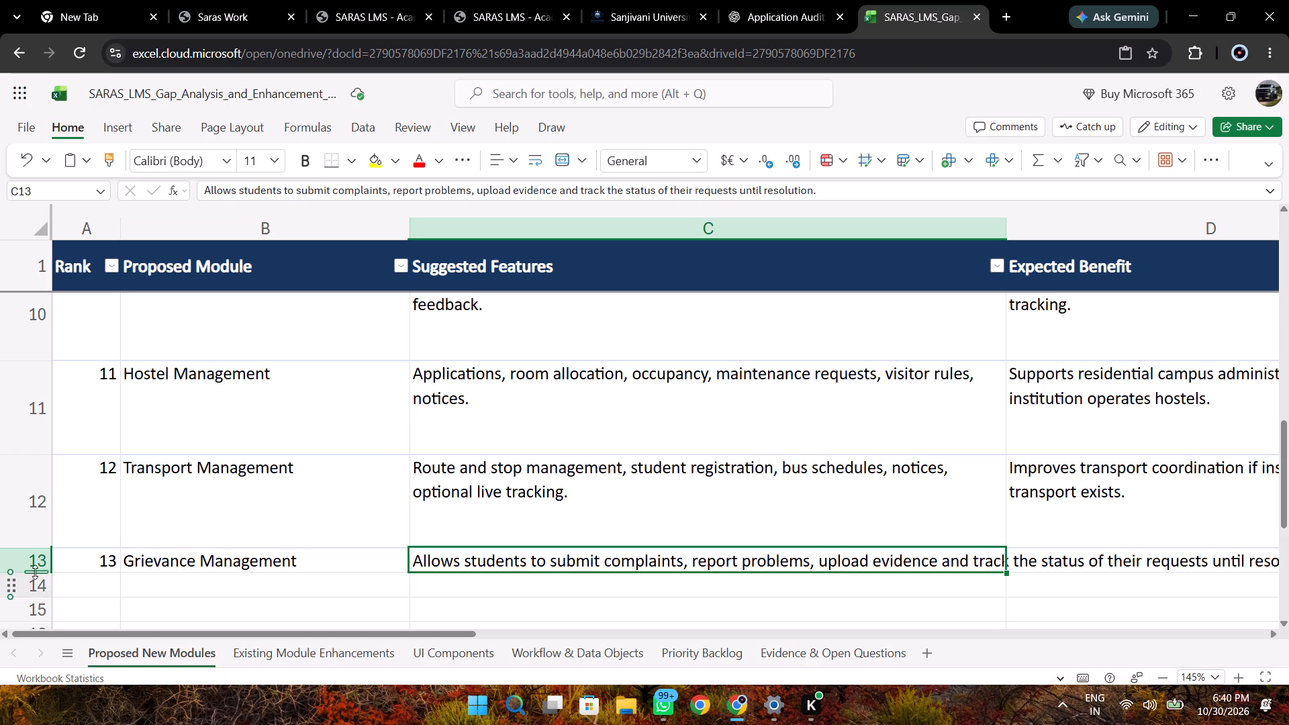
left_click_drag(35, 571, 32, 597)
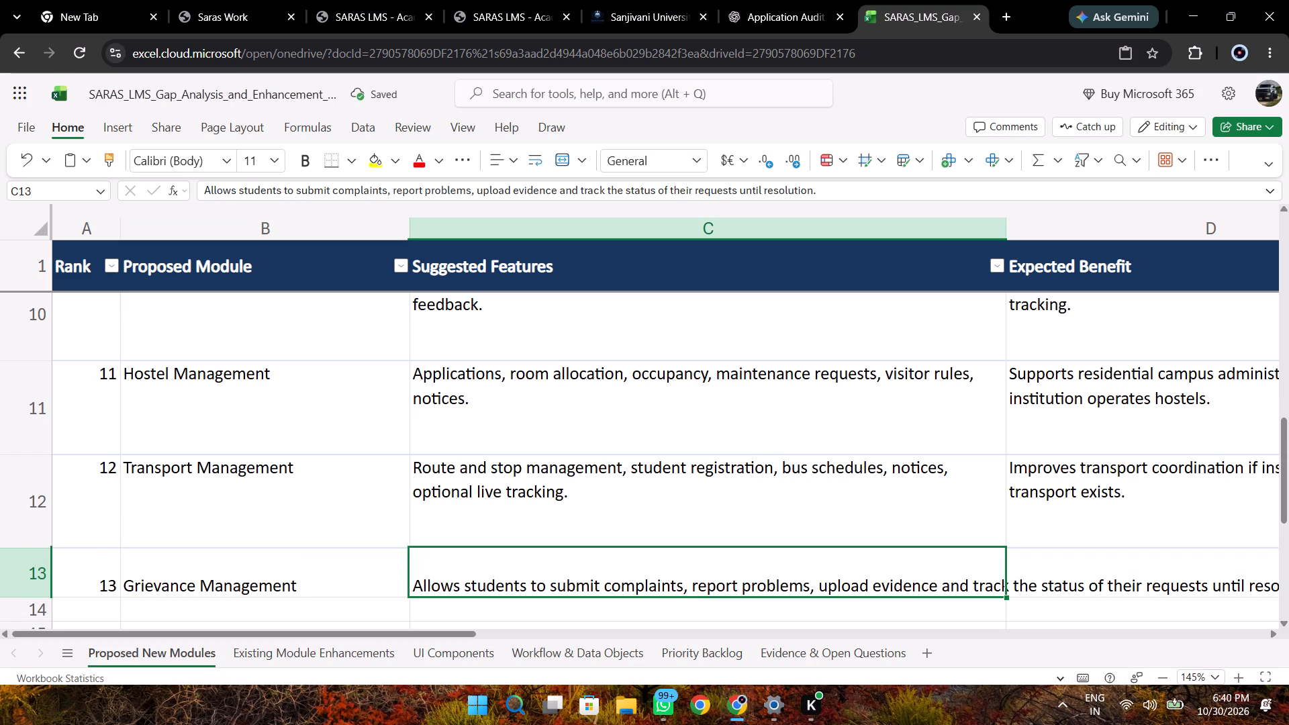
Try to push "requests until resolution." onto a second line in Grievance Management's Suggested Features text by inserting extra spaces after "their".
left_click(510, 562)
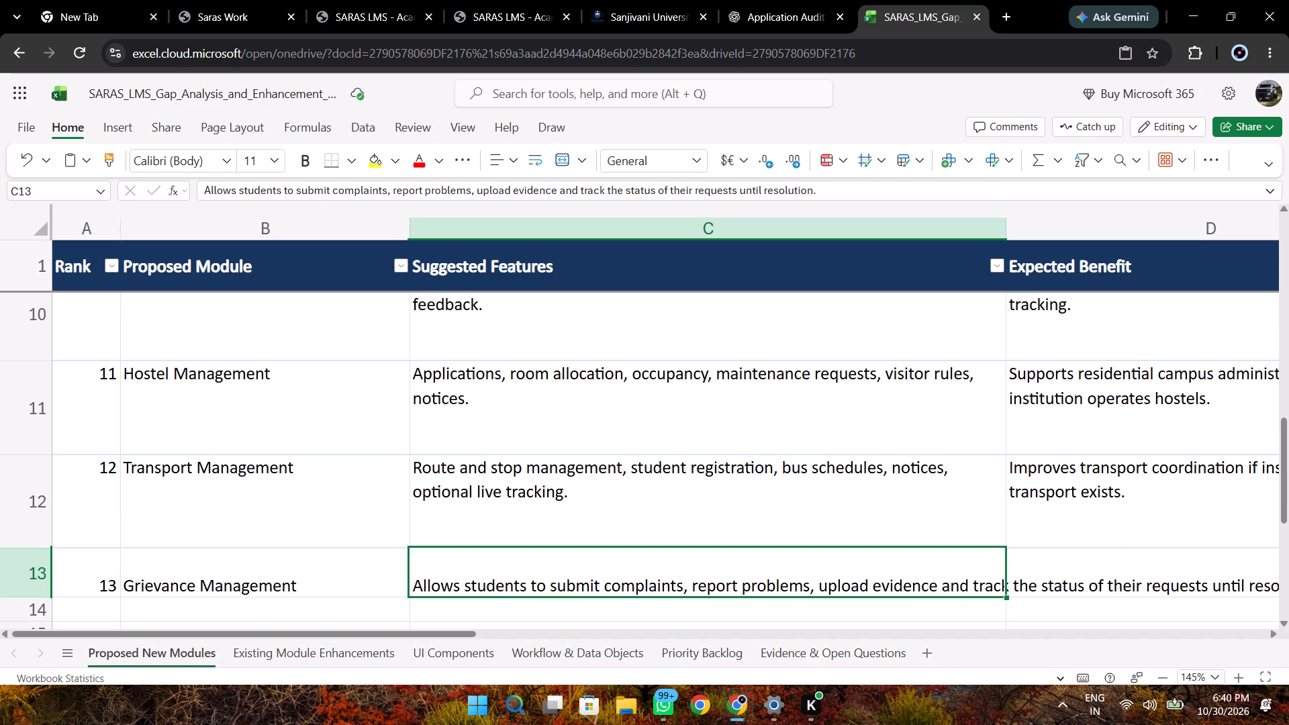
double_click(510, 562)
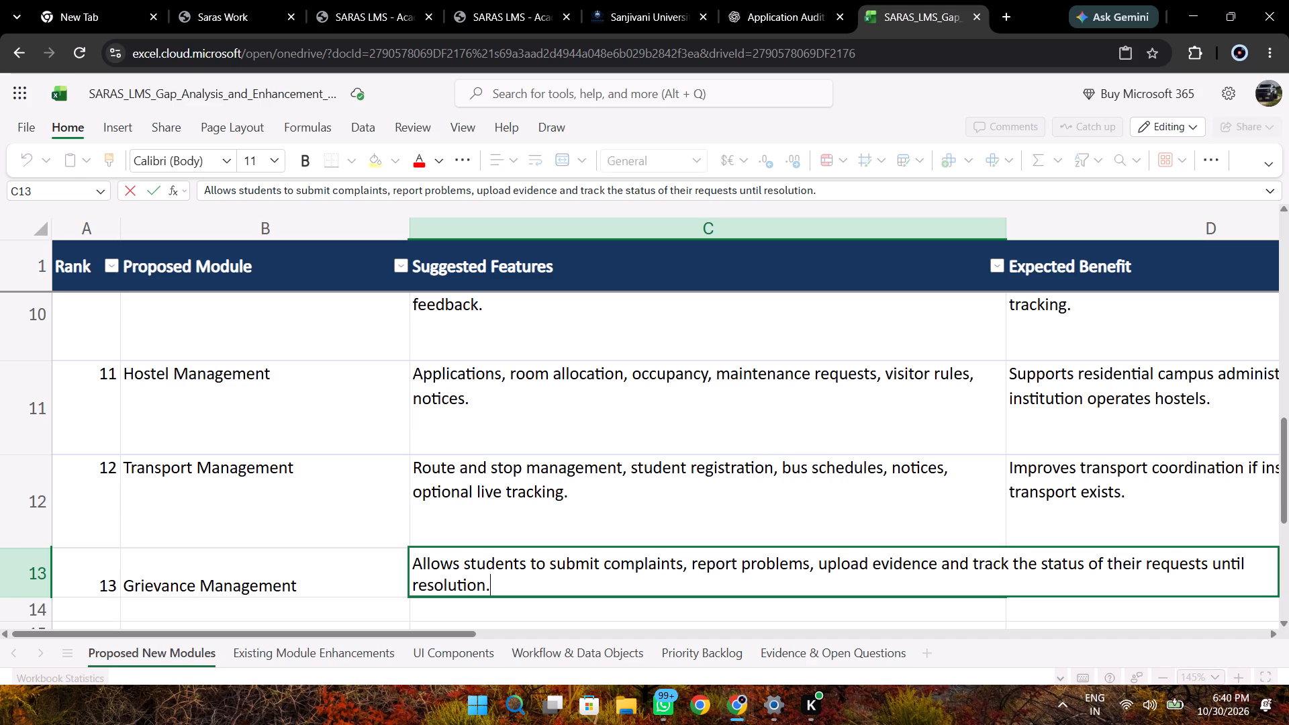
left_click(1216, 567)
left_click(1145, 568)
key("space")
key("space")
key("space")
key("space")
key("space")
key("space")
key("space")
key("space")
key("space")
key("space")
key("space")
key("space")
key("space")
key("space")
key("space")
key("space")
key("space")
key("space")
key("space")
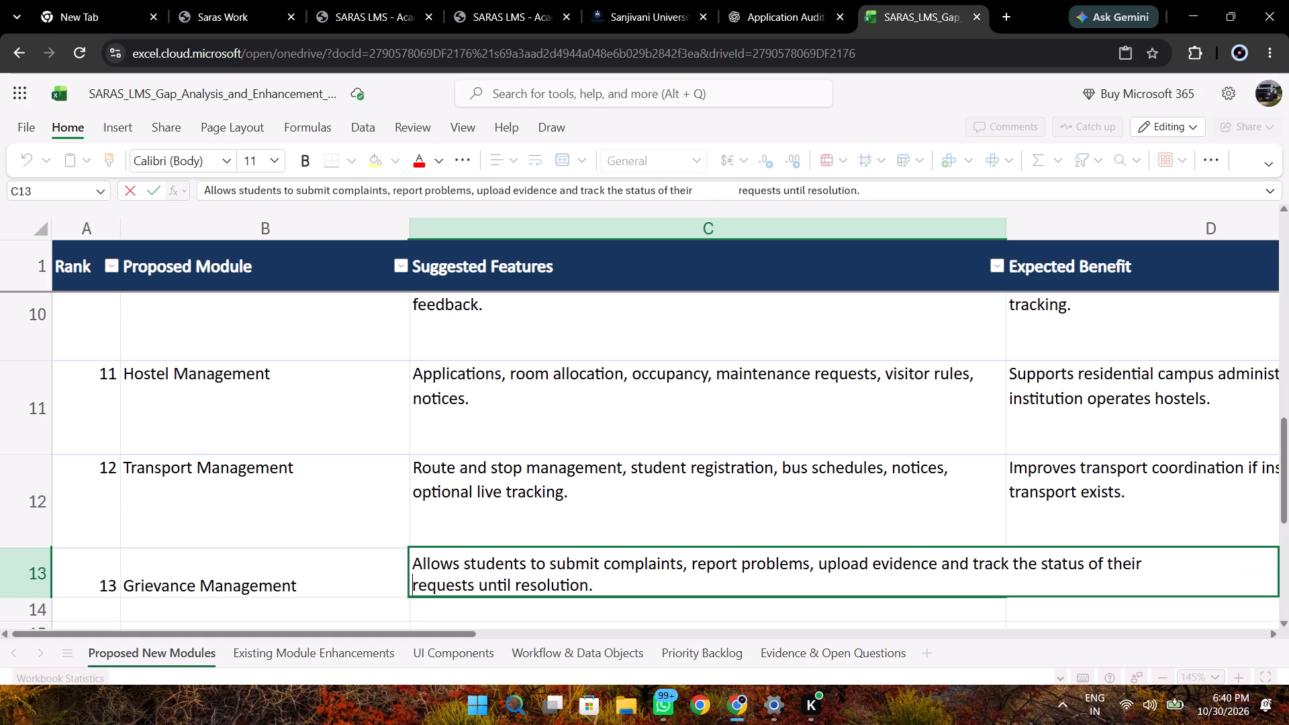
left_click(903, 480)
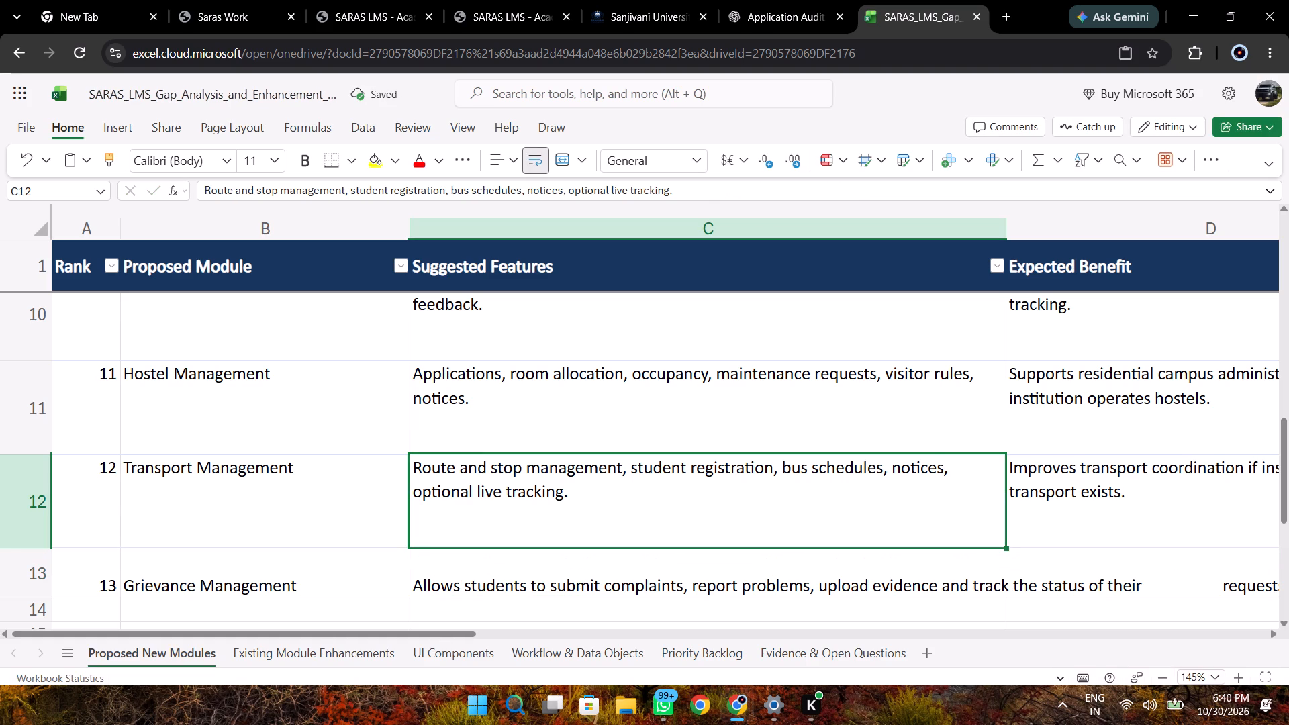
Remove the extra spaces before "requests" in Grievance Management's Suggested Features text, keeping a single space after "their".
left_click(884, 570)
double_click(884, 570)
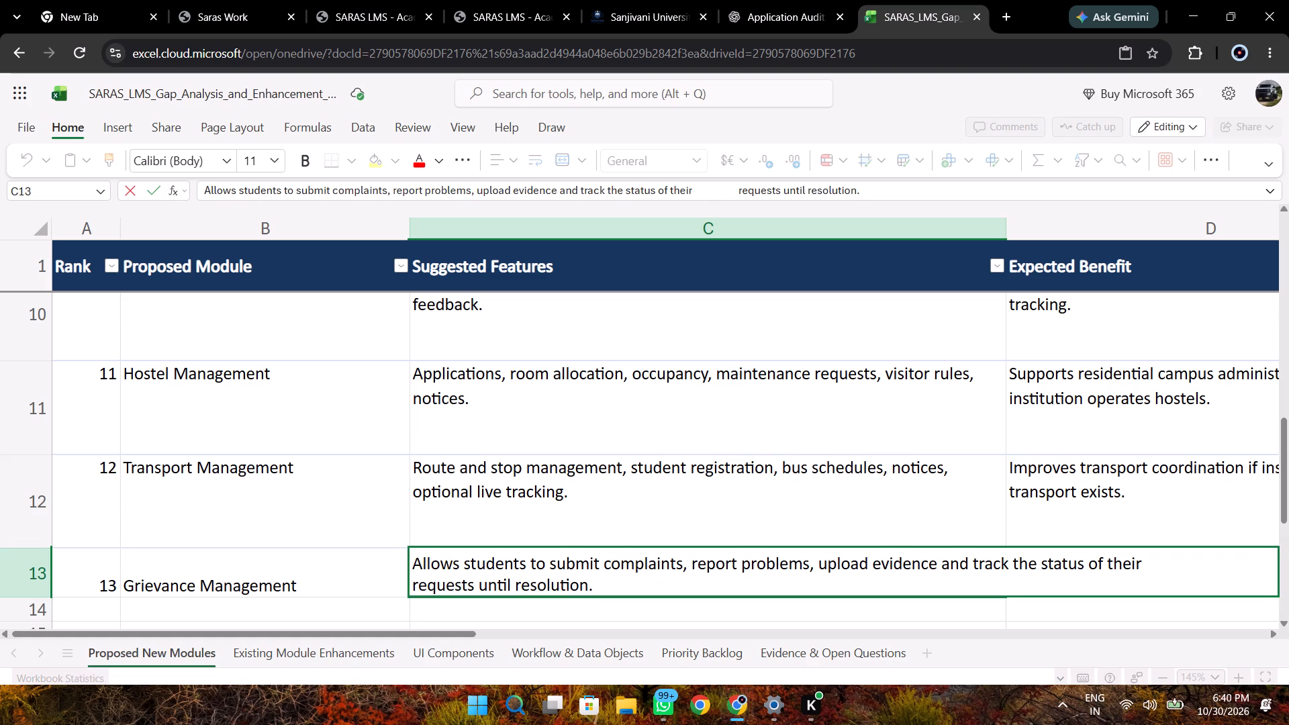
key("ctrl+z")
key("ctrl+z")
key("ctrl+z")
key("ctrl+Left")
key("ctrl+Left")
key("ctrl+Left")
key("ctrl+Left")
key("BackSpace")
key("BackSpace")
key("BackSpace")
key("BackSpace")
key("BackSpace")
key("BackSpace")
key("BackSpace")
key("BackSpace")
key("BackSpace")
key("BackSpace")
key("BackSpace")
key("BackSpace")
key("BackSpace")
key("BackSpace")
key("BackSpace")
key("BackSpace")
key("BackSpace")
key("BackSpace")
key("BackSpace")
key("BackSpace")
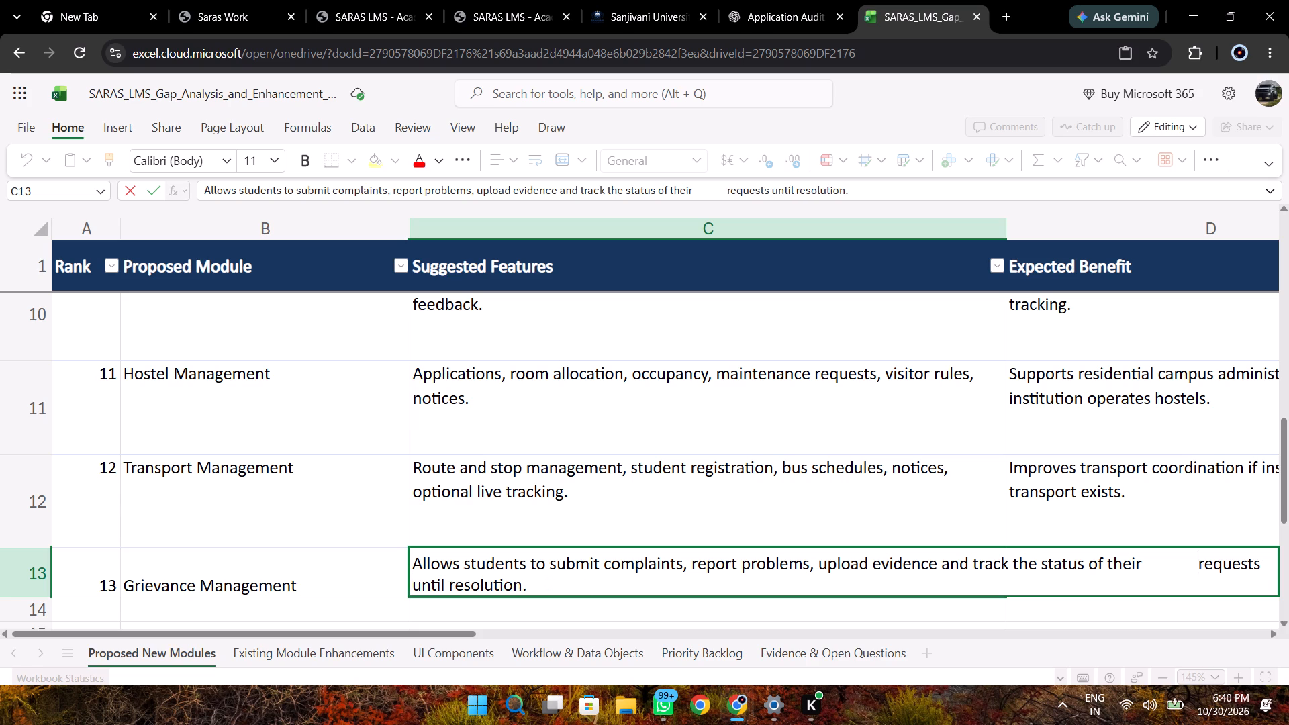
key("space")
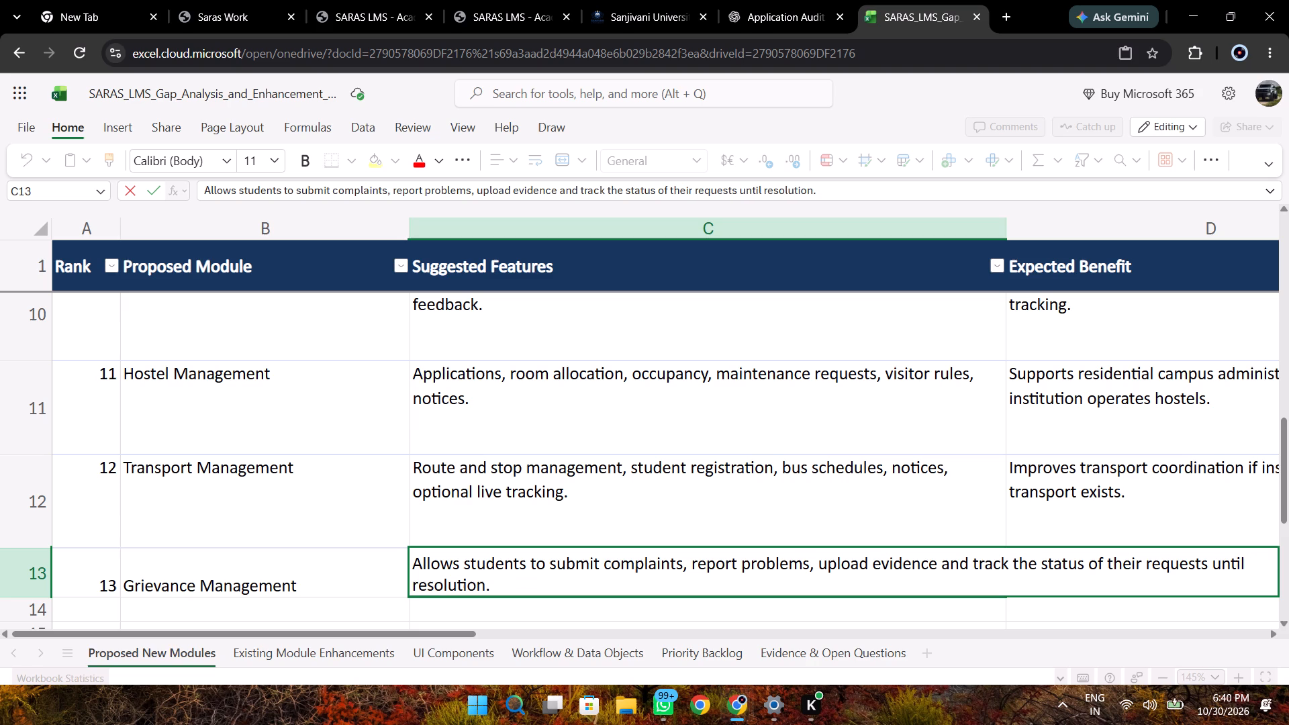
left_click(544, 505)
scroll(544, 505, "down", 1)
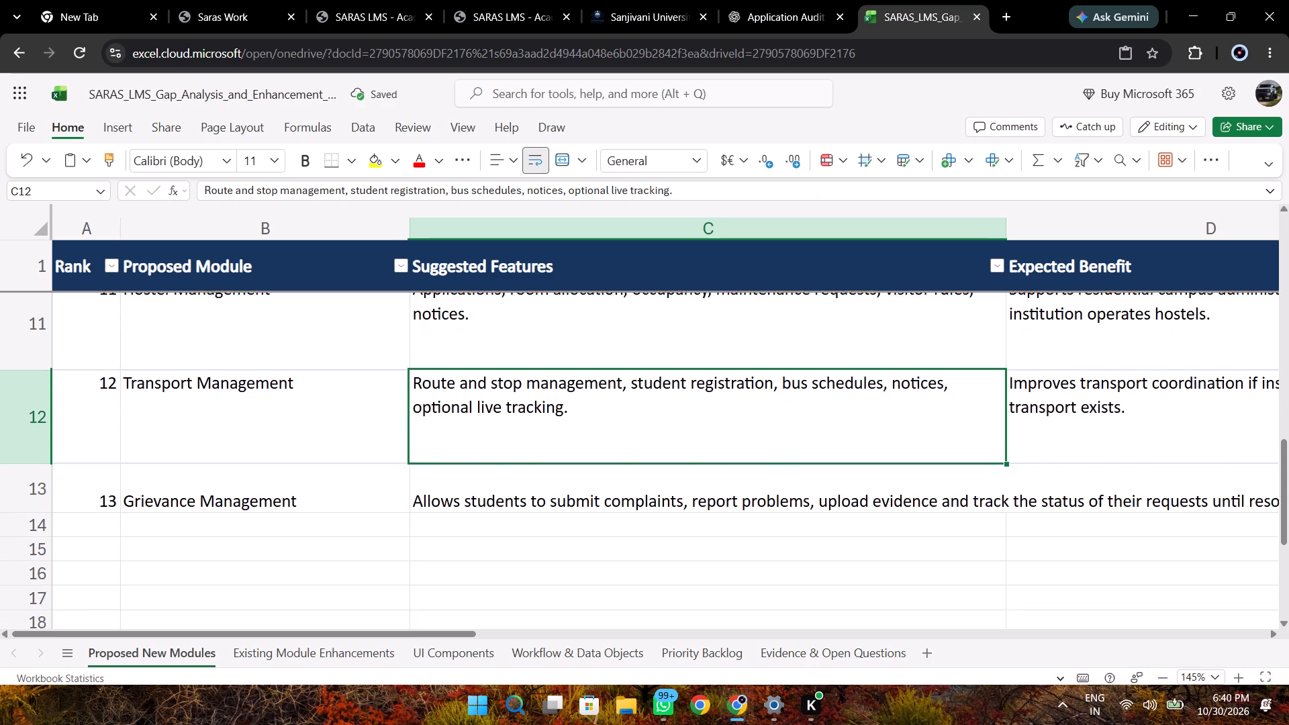
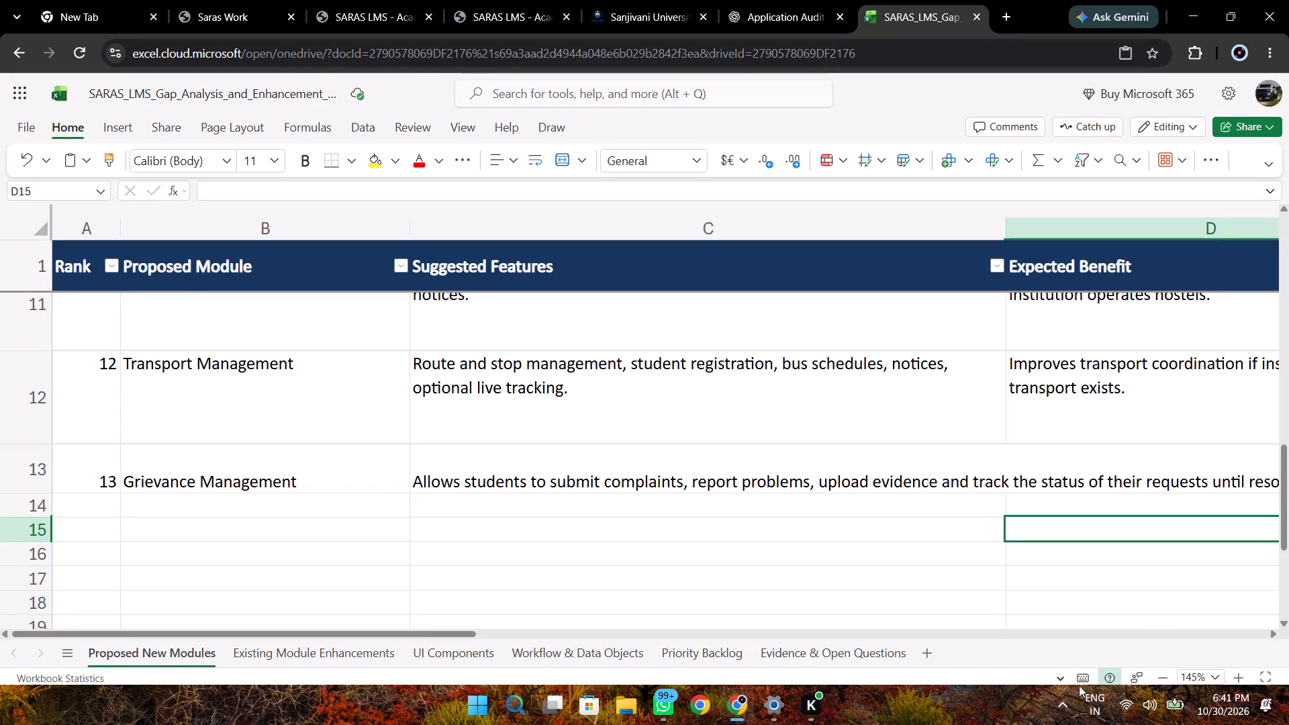
Switch to the ChatGPT conversation and copy the module name "Fee Management" from the Recommended new modules table.
scroll(1056, 692, "down", 1)
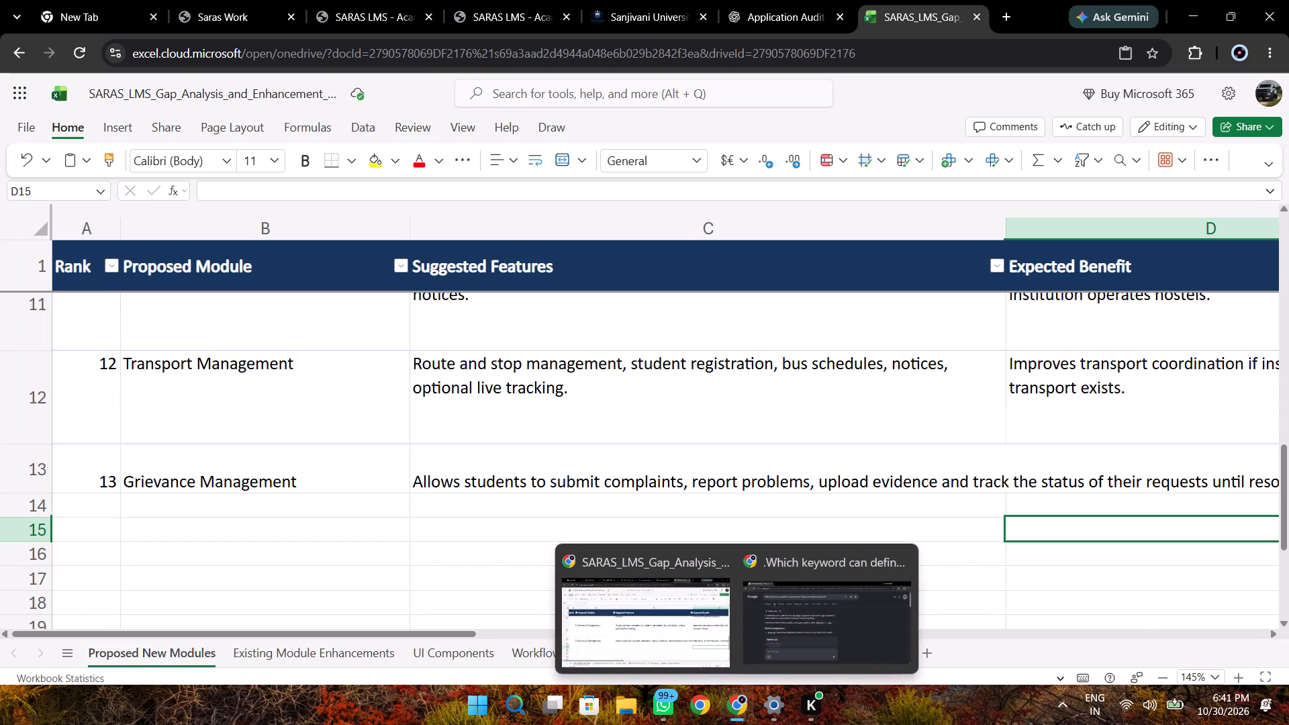
left_click(761, 0)
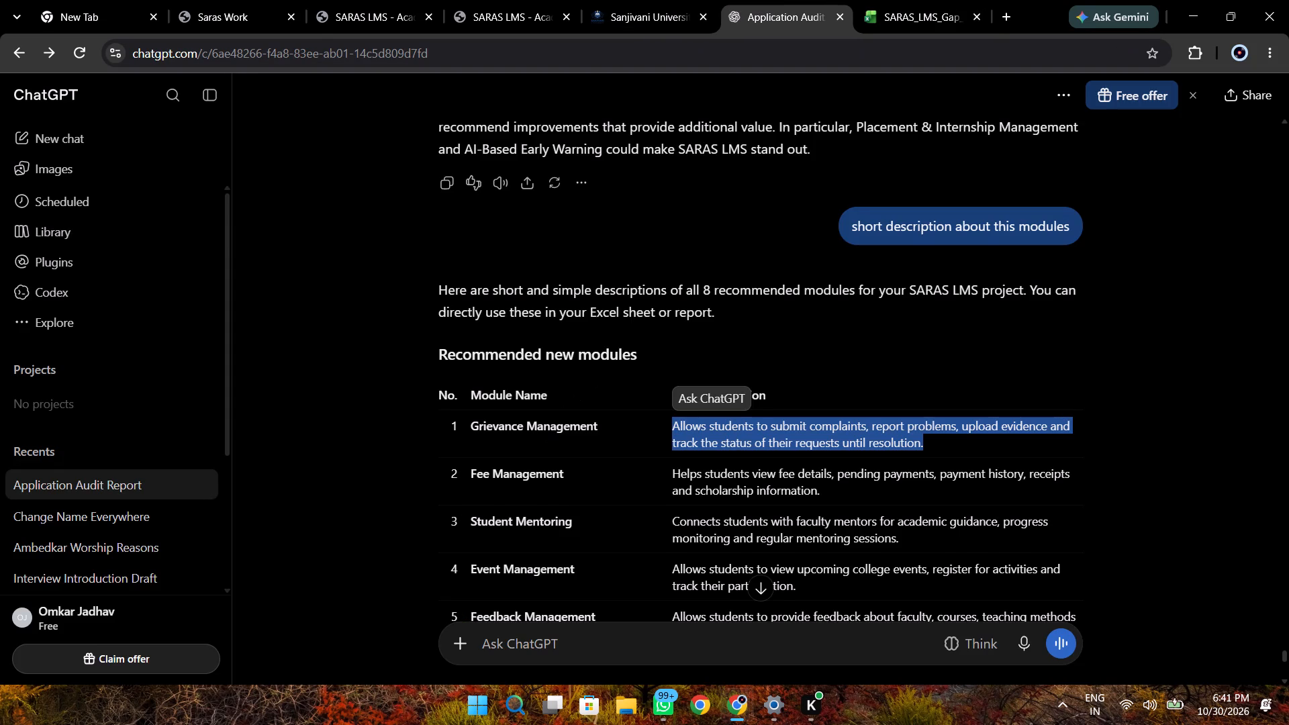
left_click(536, 479)
scroll(536, 479, "down", 1)
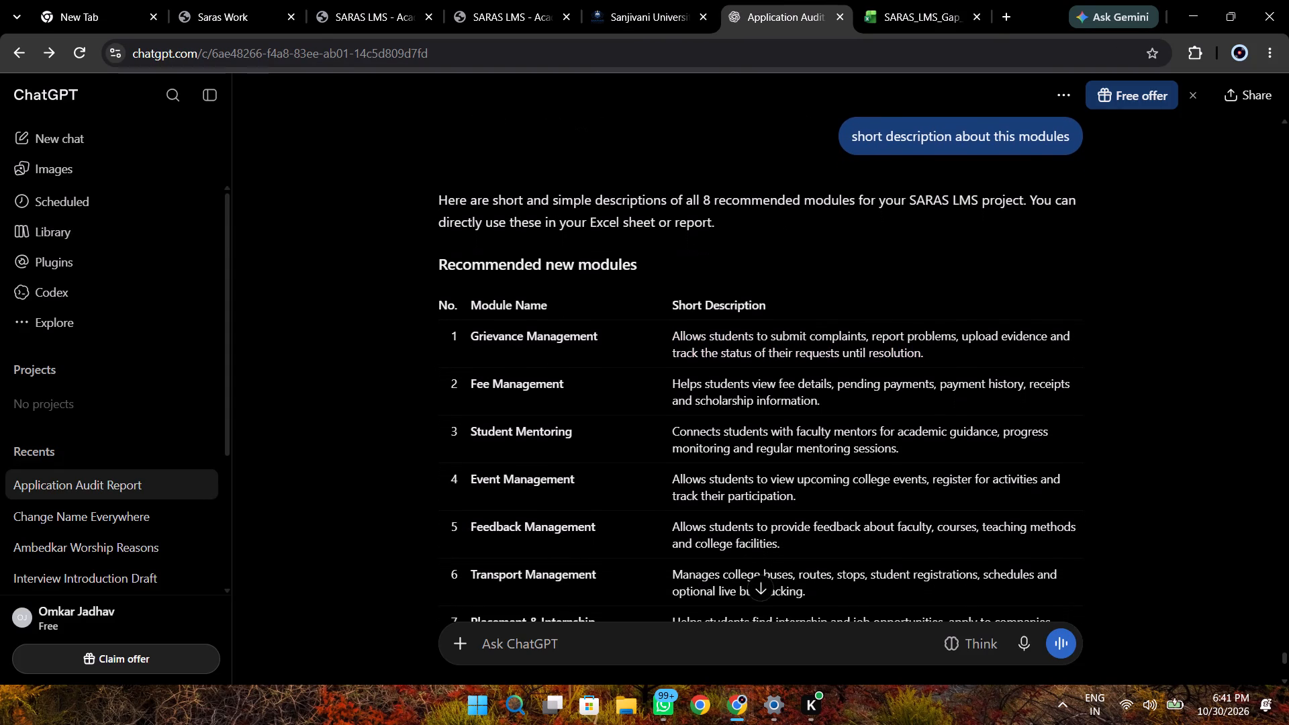
scroll(536, 479, "down", 2)
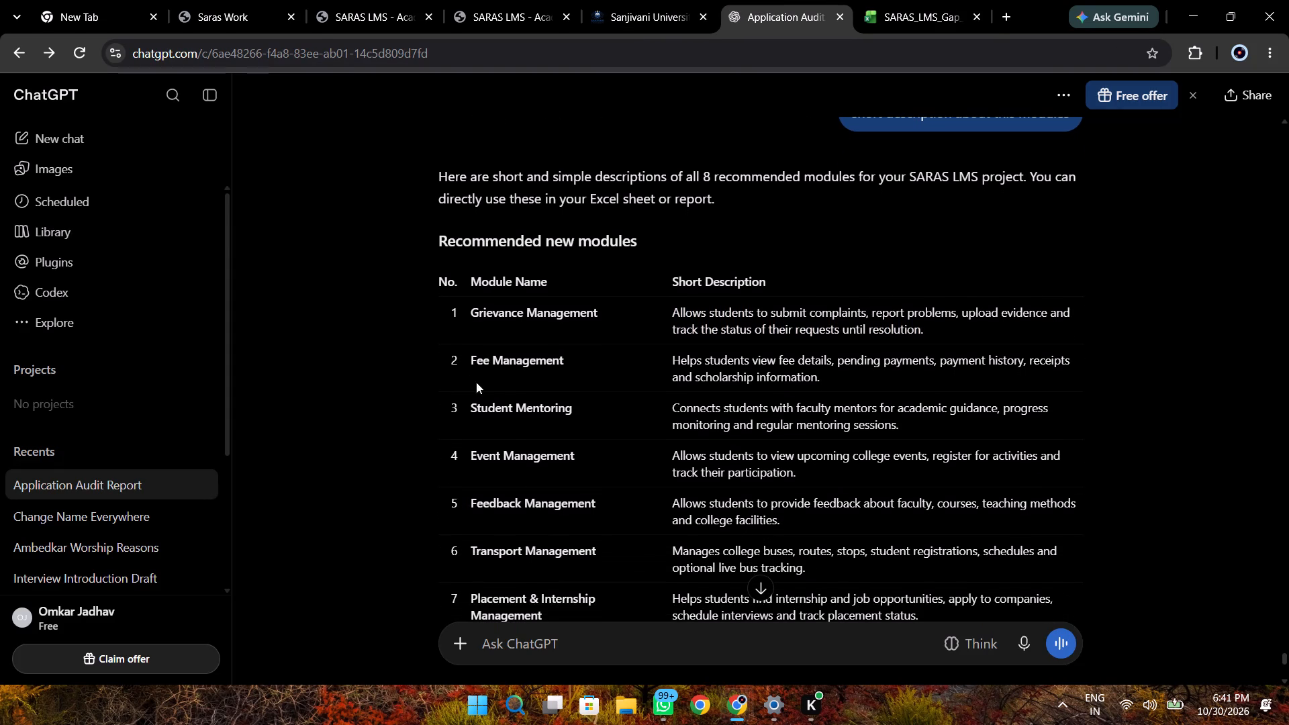
left_click_drag(466, 365, 572, 369)
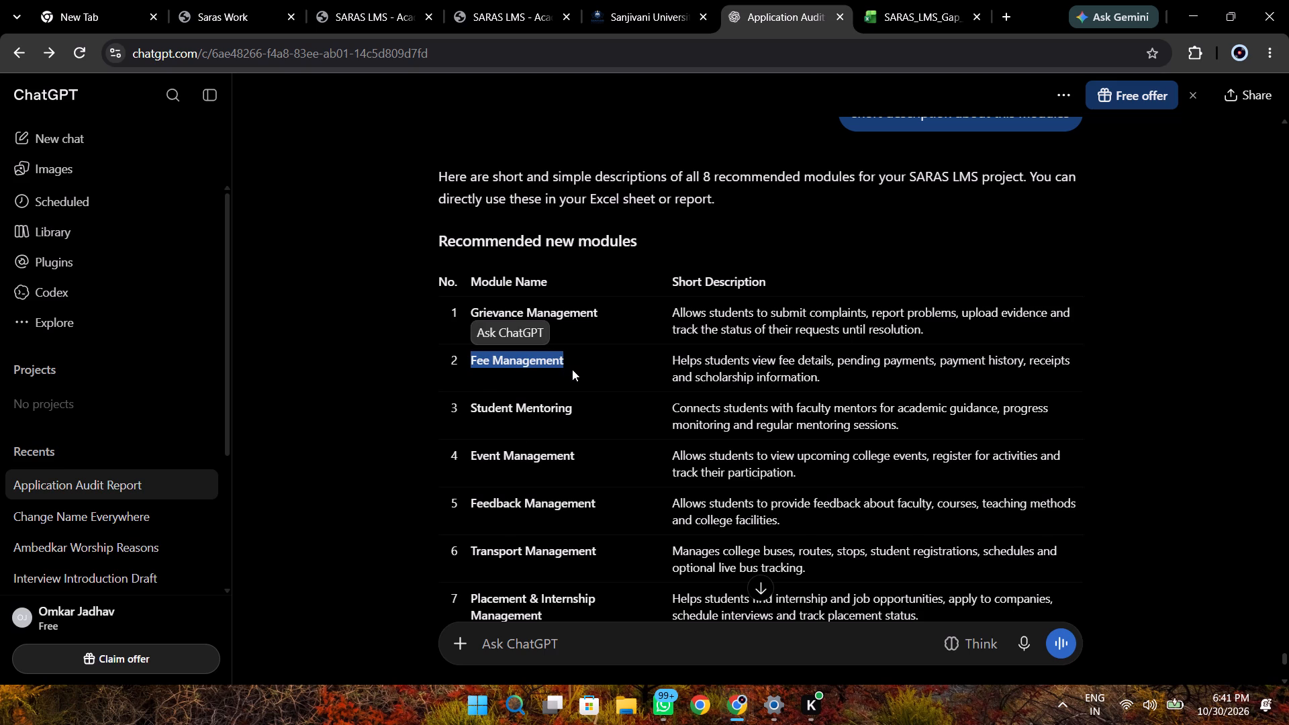
key("ctrl+c")
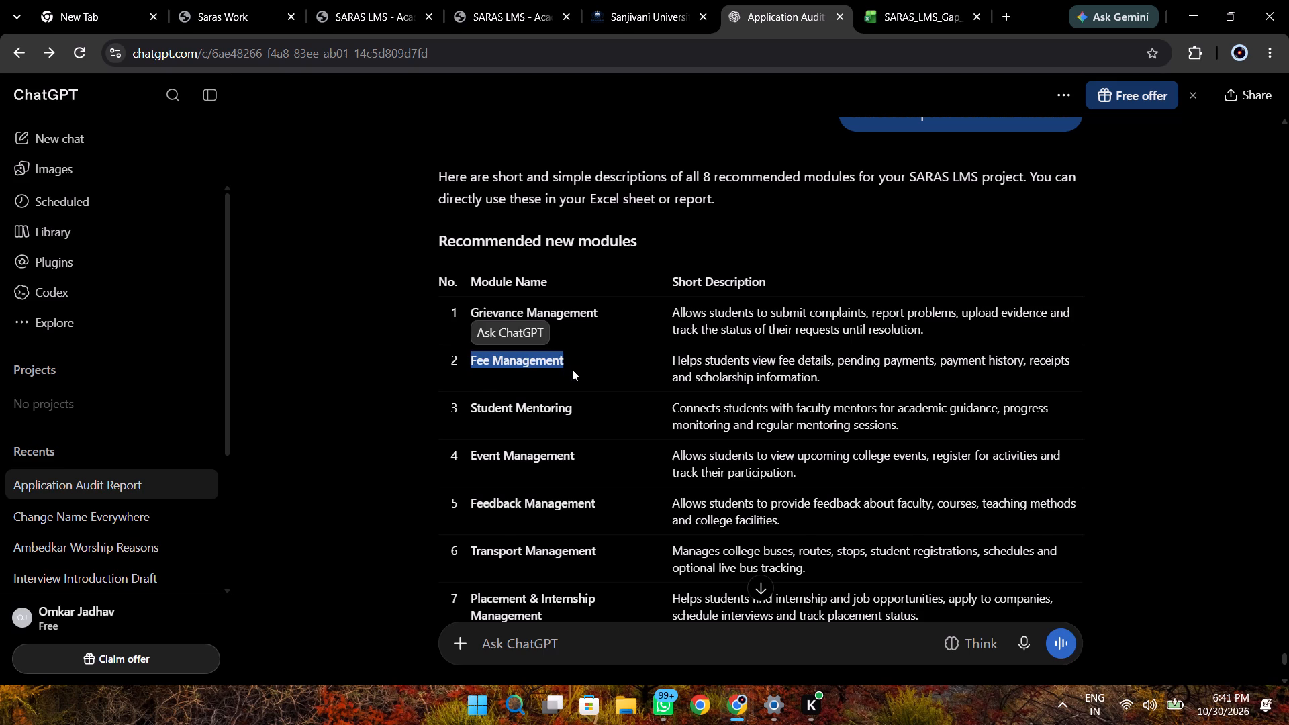
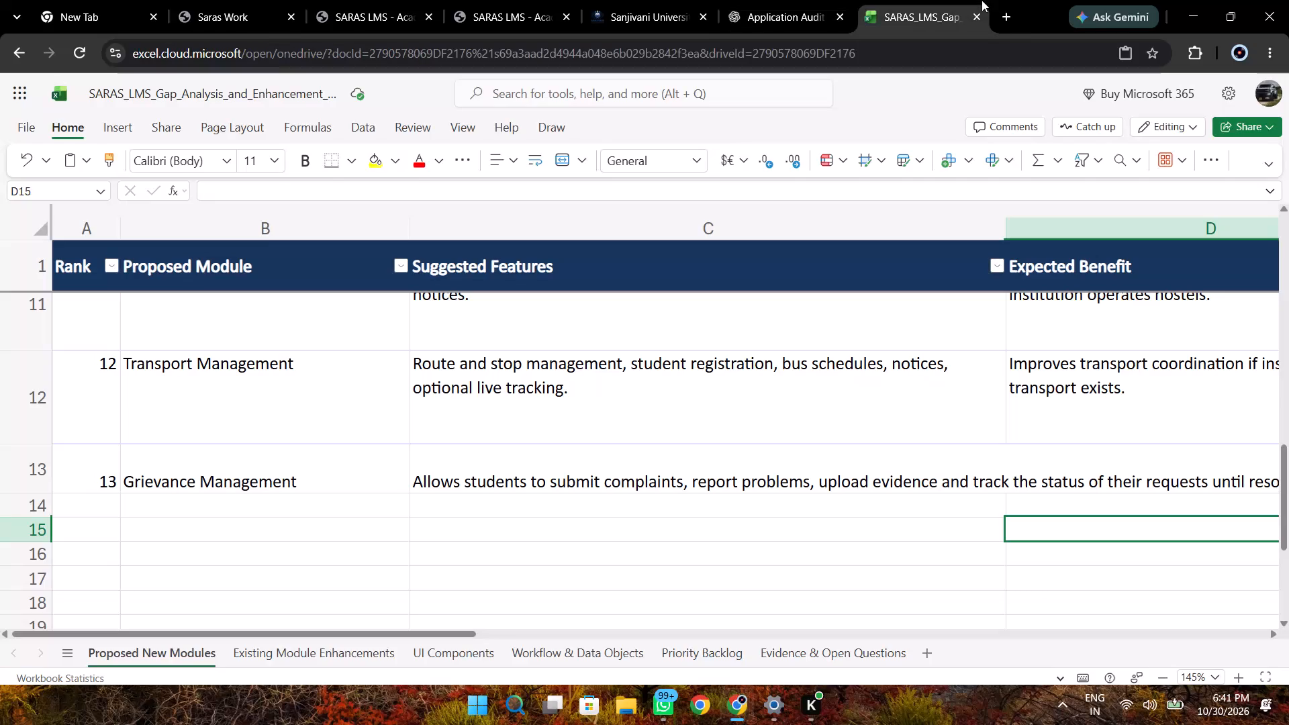
Paste the module name "Fee Management" into the Proposed Module cell of row 14, below Grievance Management.
double_click(262, 518)
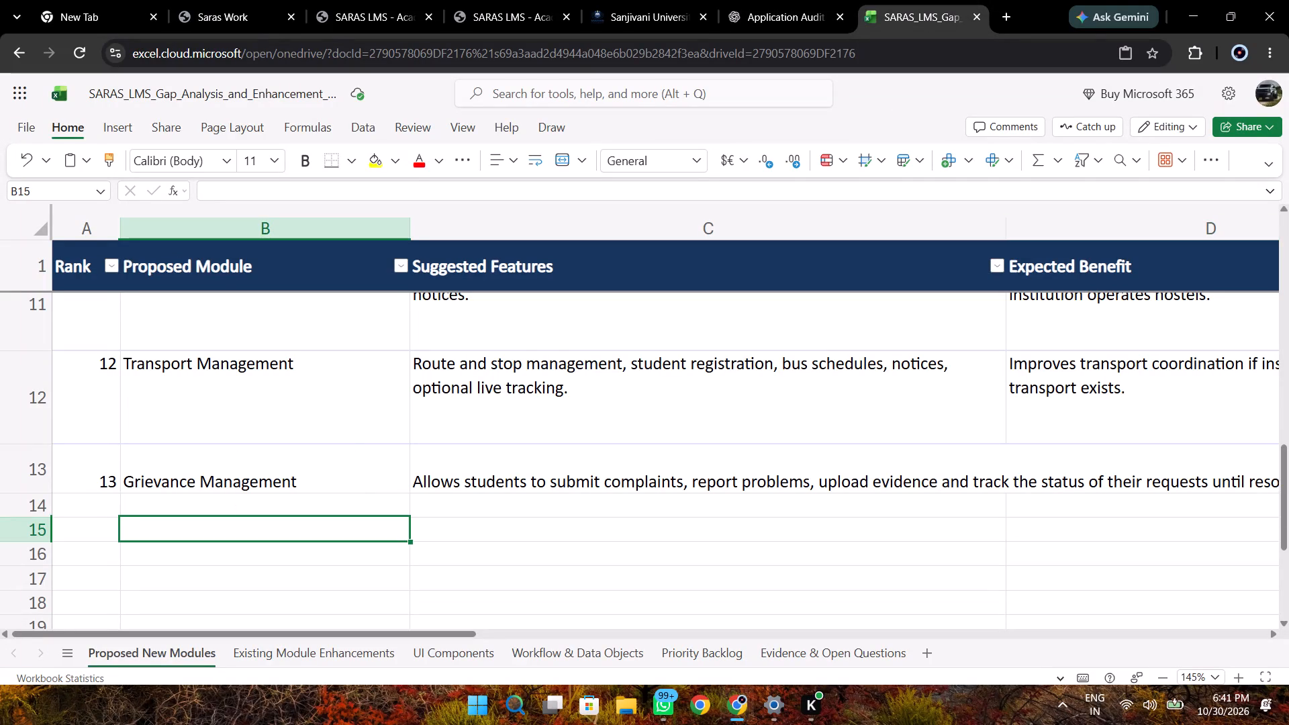
double_click(262, 511)
key("ctrl+v")
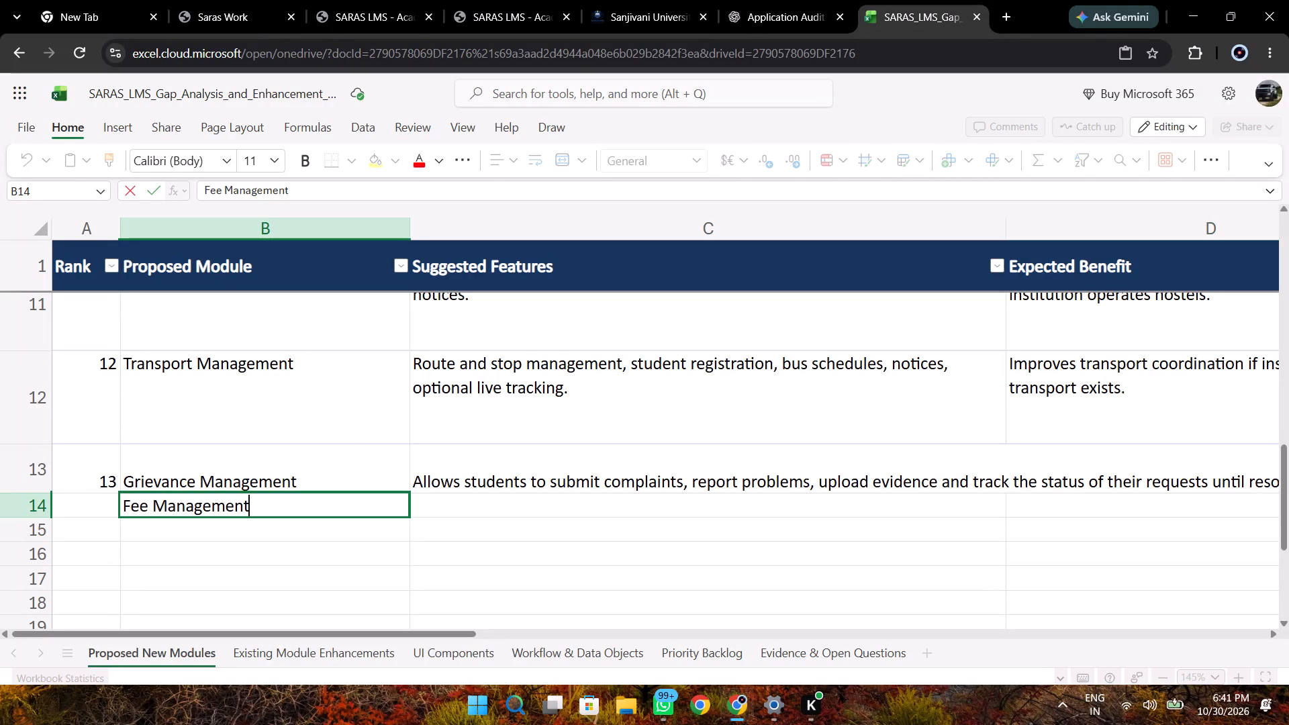
double_click(253, 536)
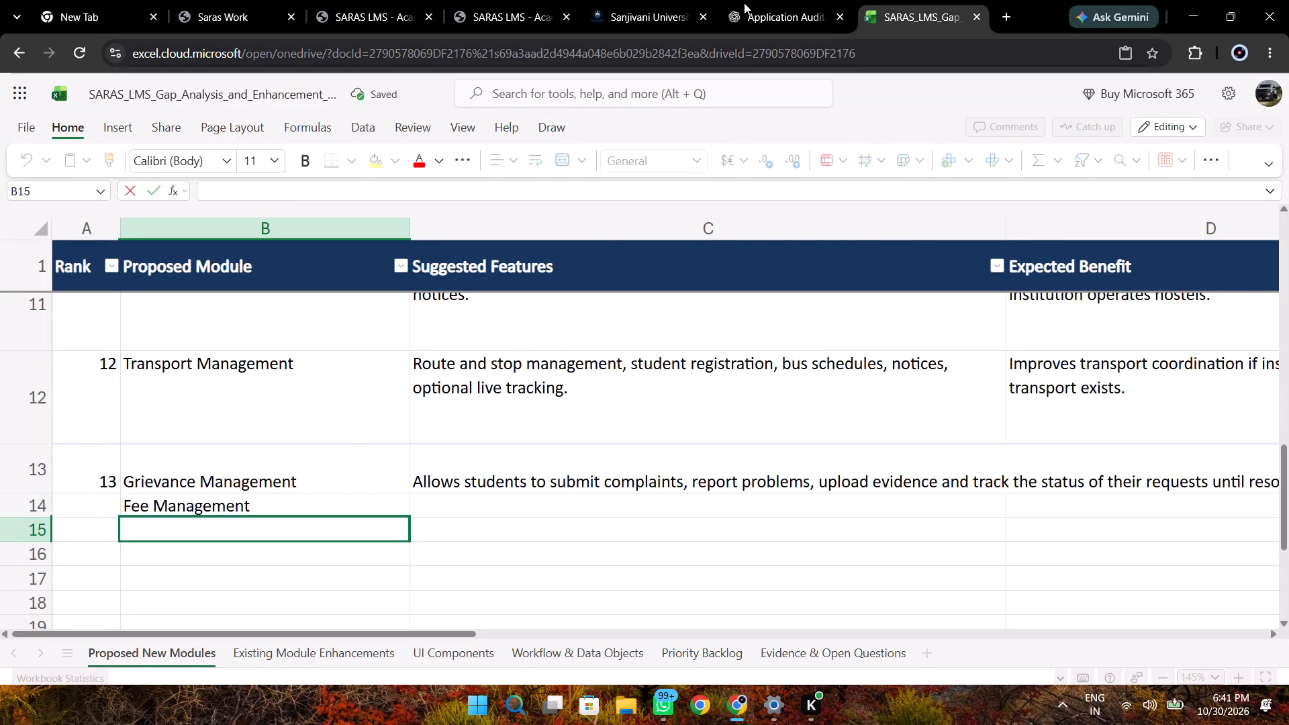
Switch to the ChatGPT conversation and review the remaining entries of the Recommended new modules table.
left_click(754, 3)
left_click(510, 440)
scroll(510, 440, "down", 1)
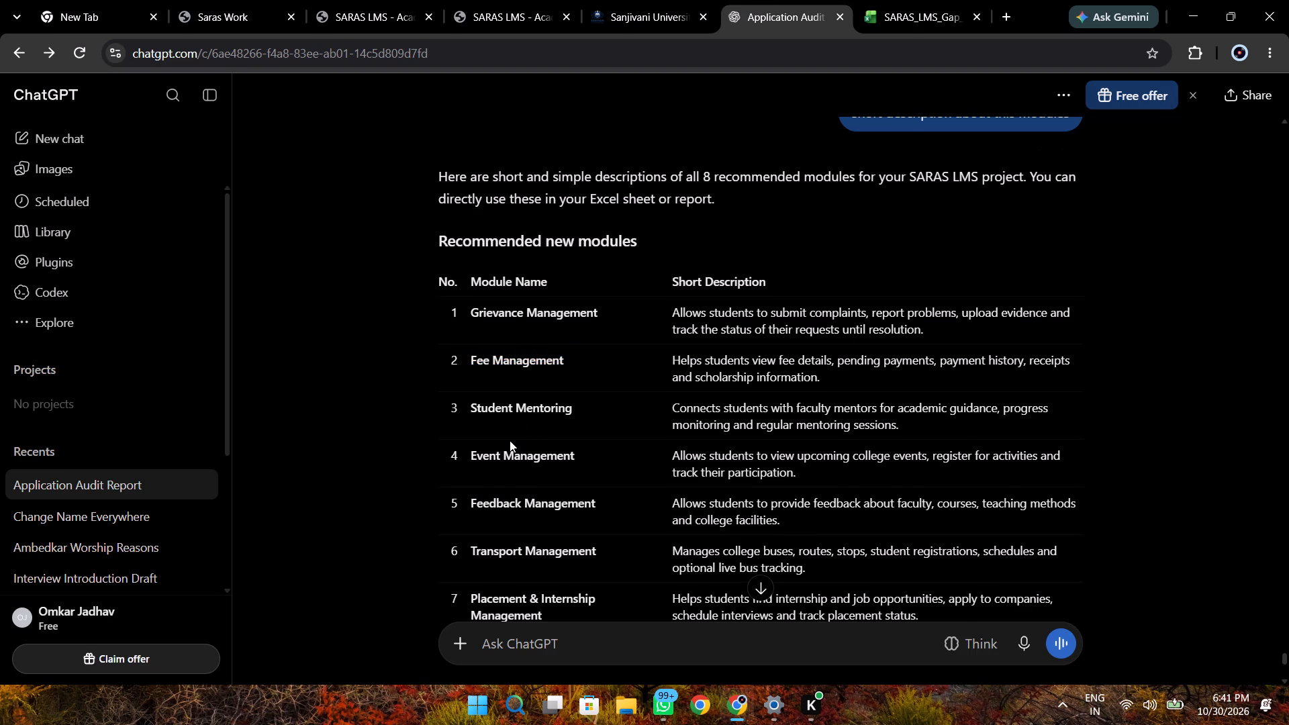
scroll(510, 440, "down", 1)
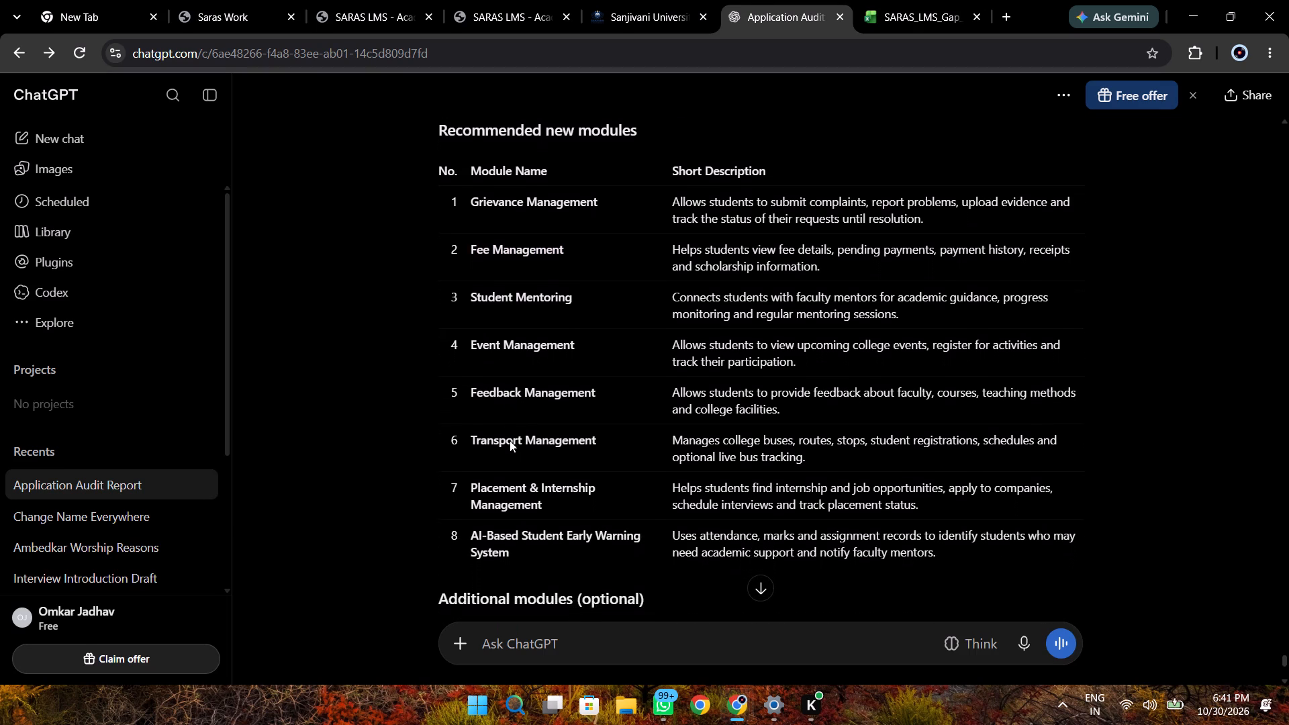
scroll(510, 440, "down", 1)
Switch back to the SARAS LMS workbook and enter rank 14 for the Fee Management row.
left_click(901, 1)
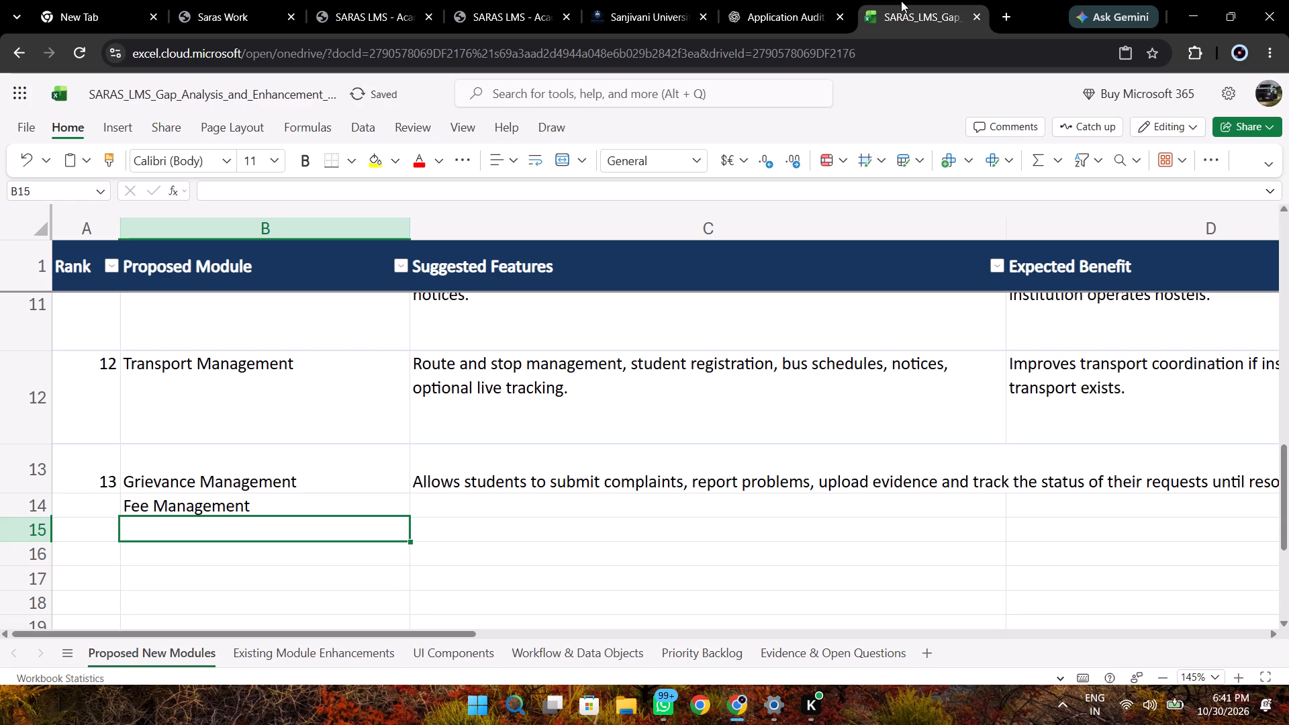
double_click(120, 509)
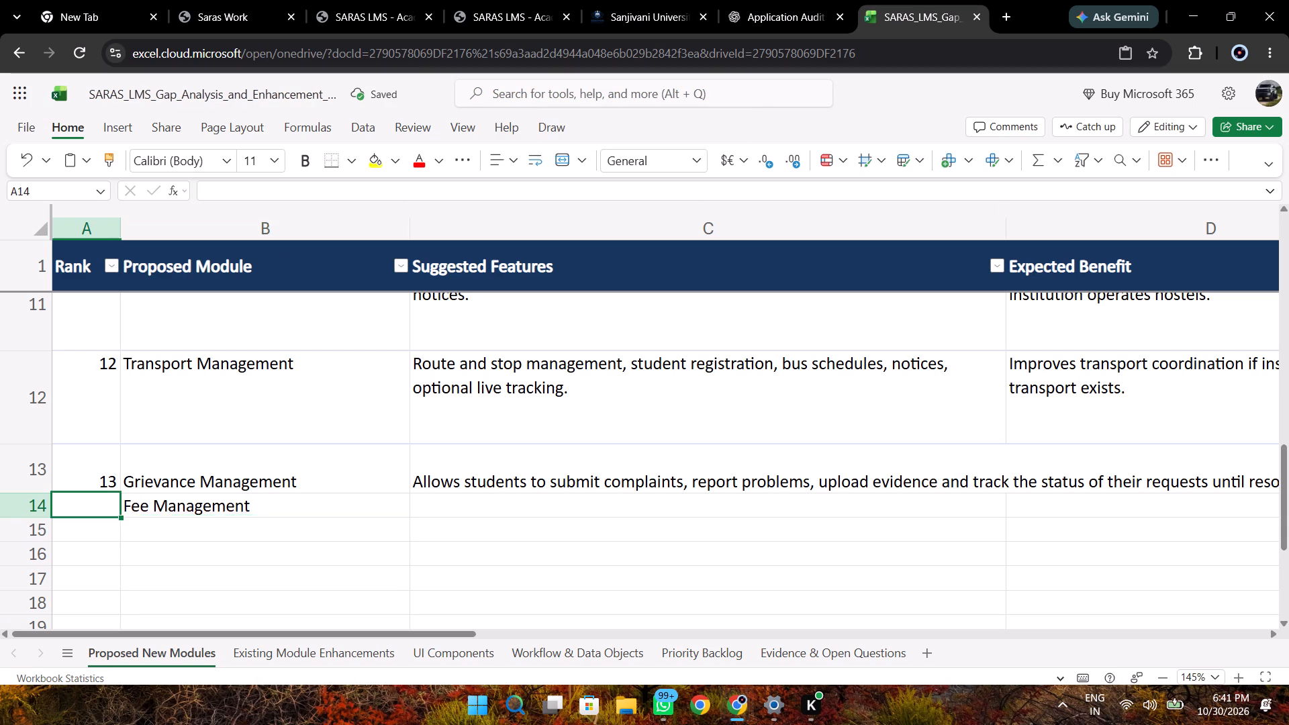
double_click(106, 506)
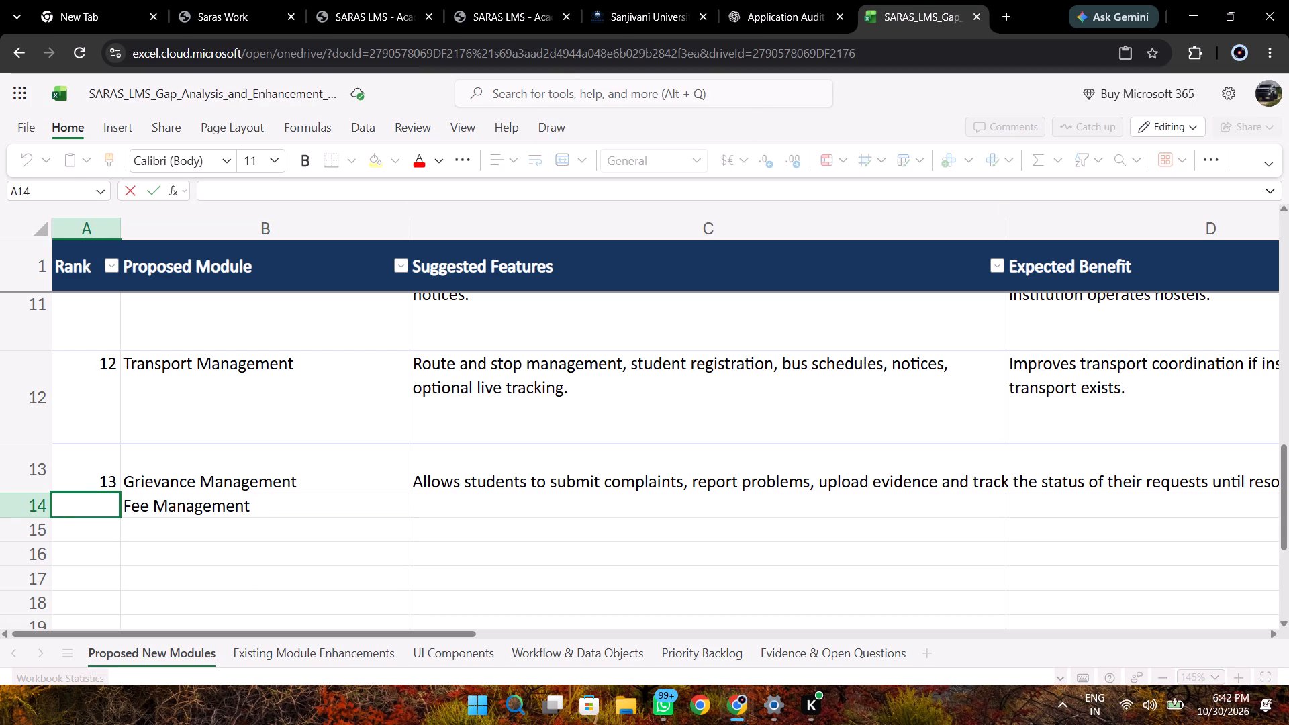
type("14")
left_click(173, 534)
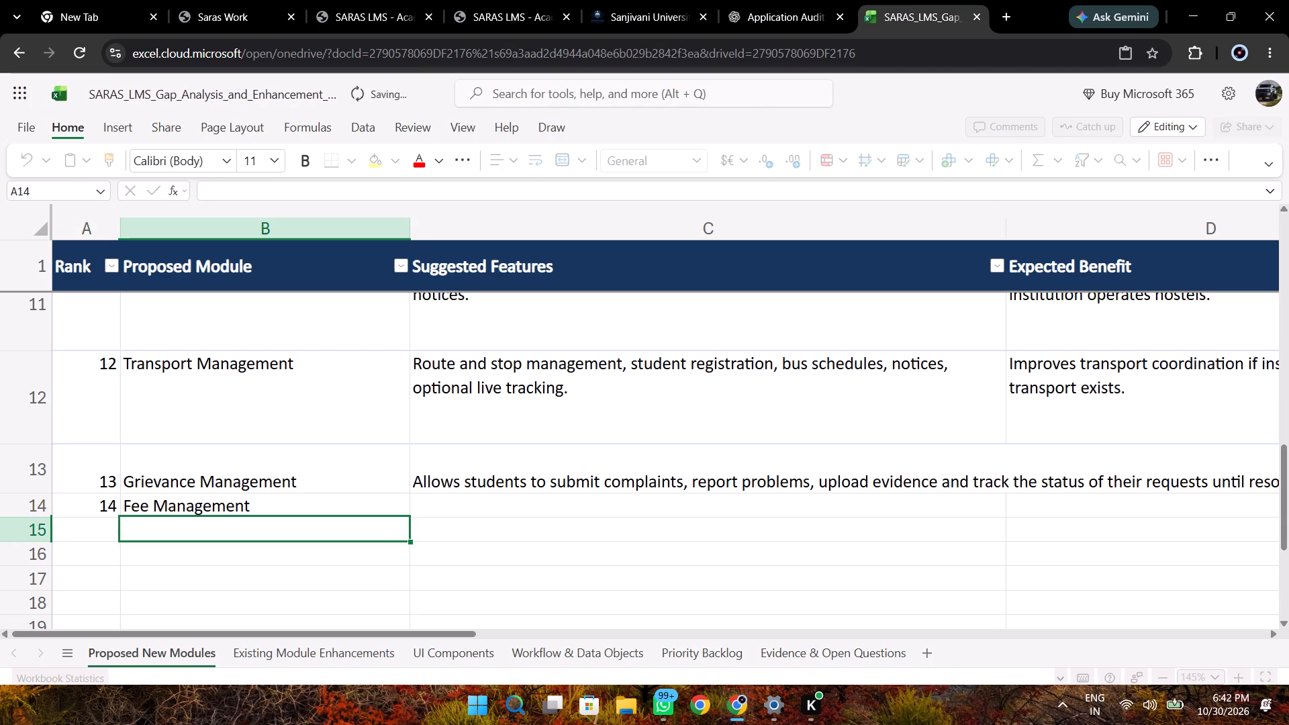
Review the existing proposed modules and their suggested features in the rows above Fee Management.
scroll(208, 463, "up", 1)
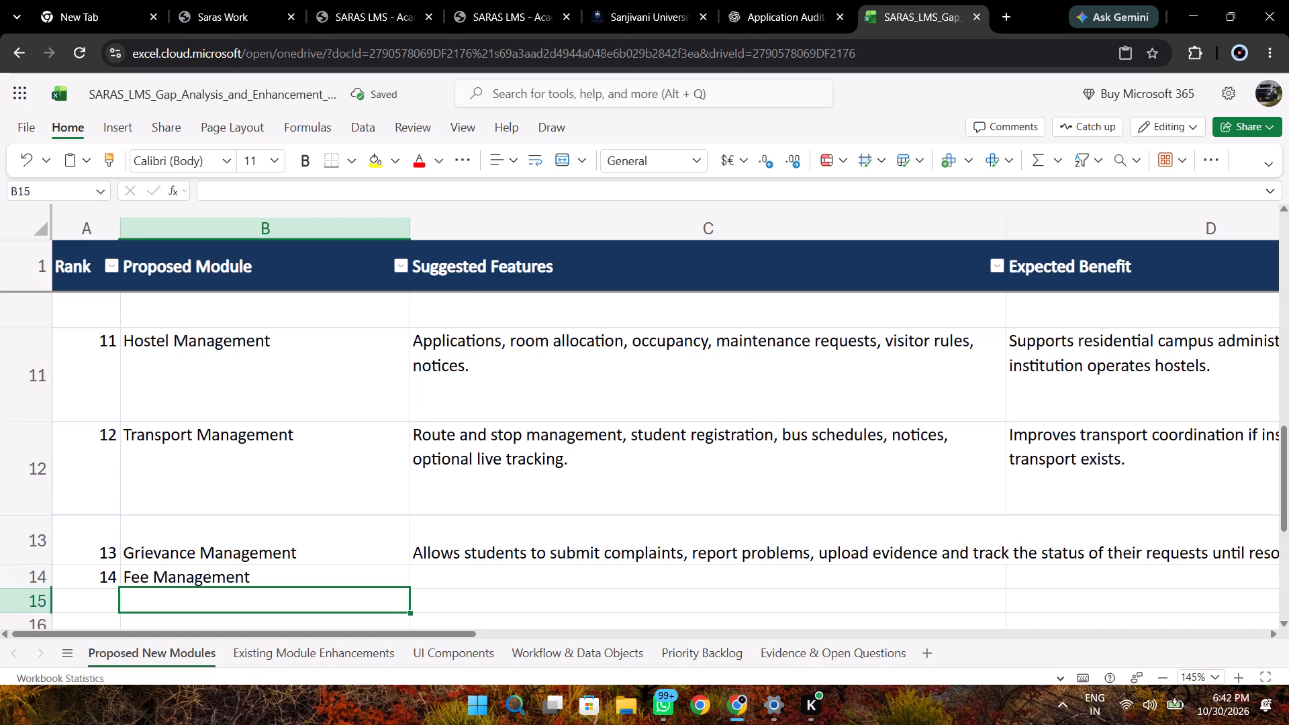
scroll(208, 463, "up", 3)
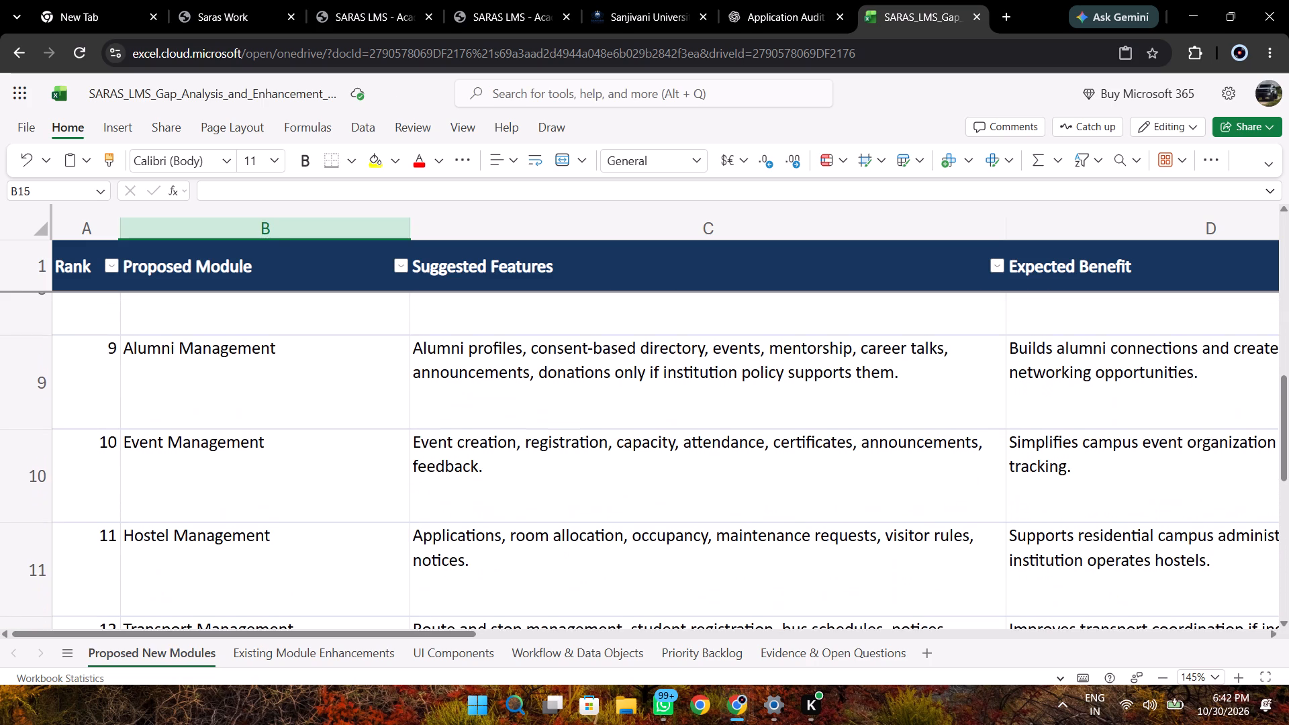
scroll(208, 463, "up", 2)
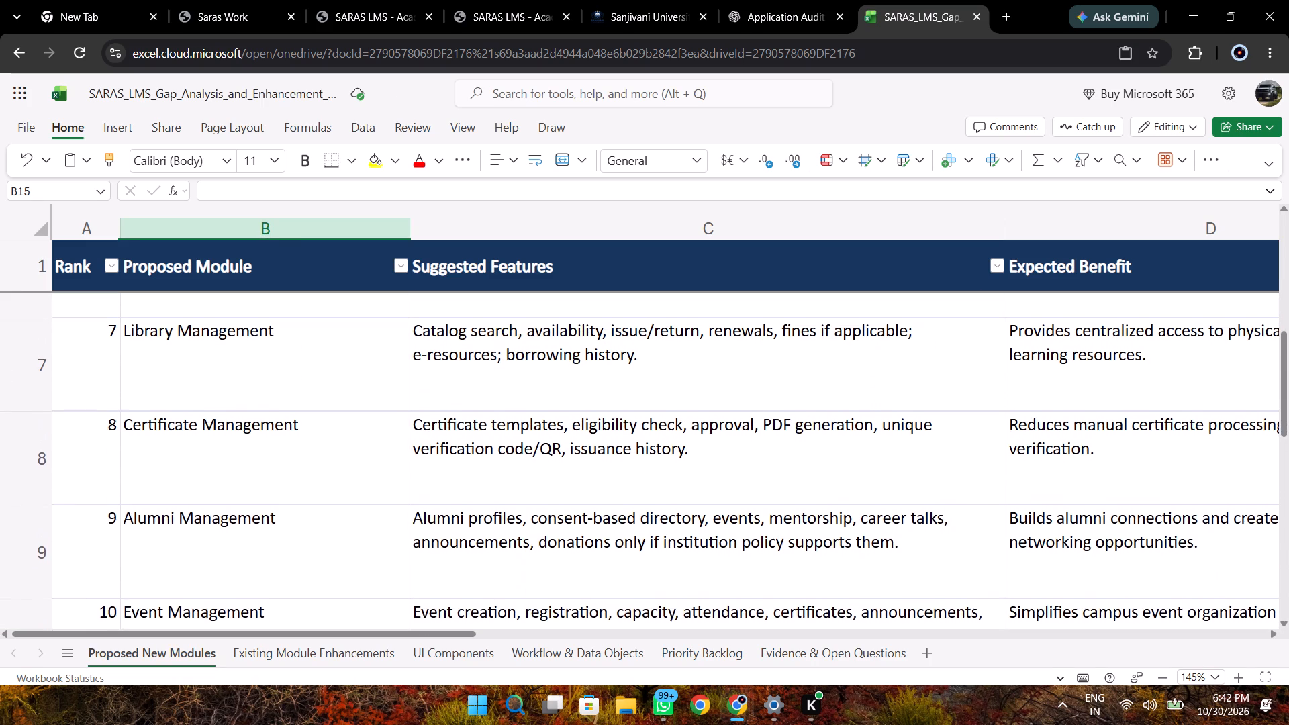
scroll(208, 463, "up", 1)
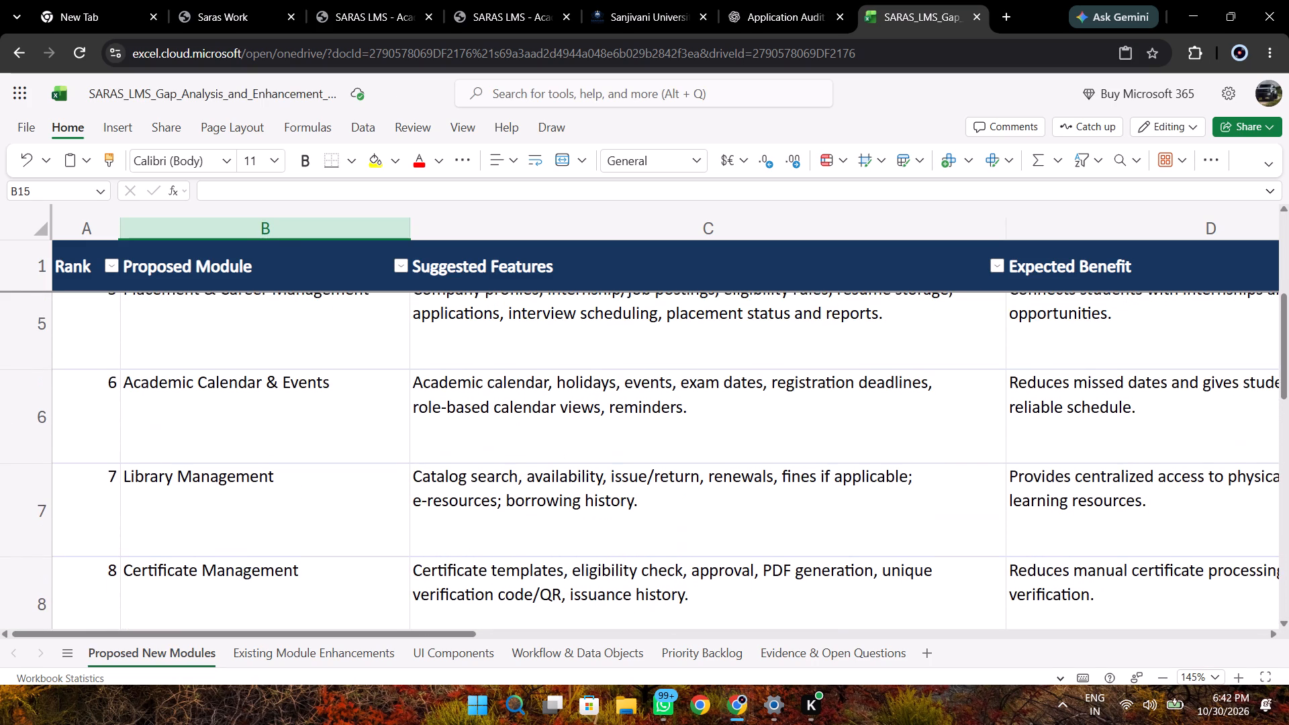
scroll(205, 417, "up", 2)
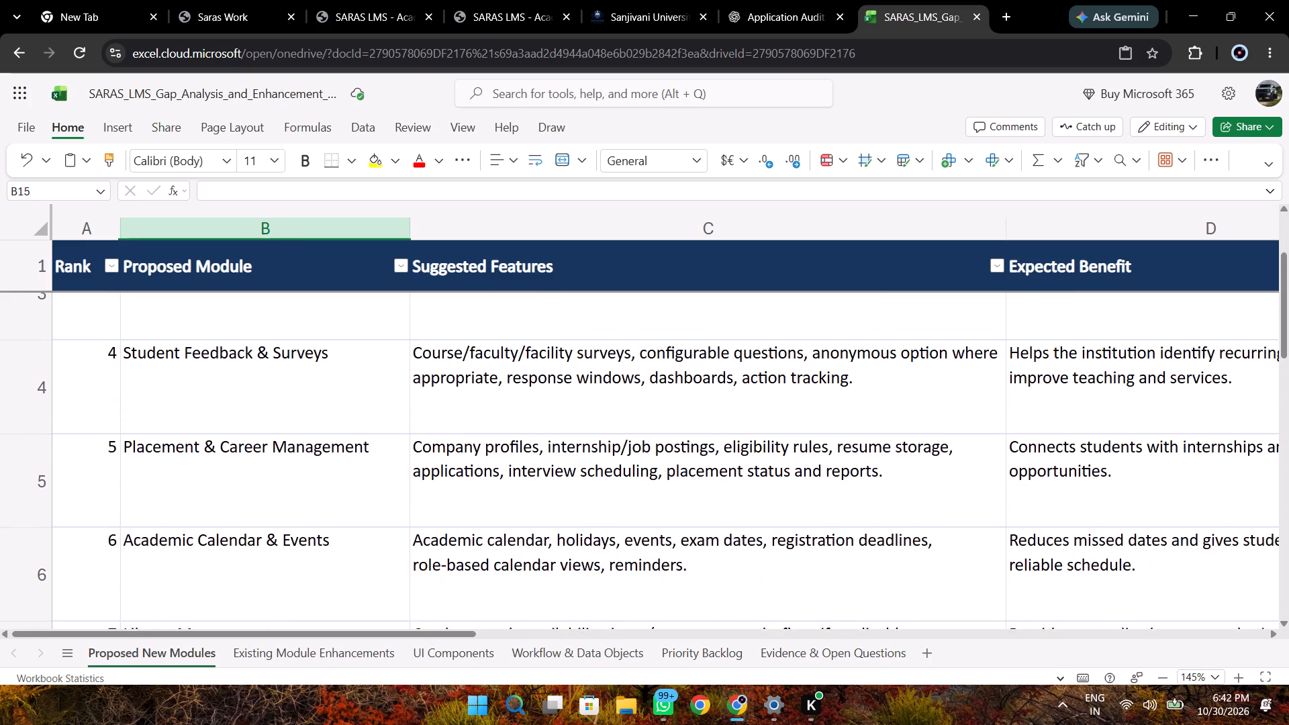
scroll(205, 417, "up", 2)
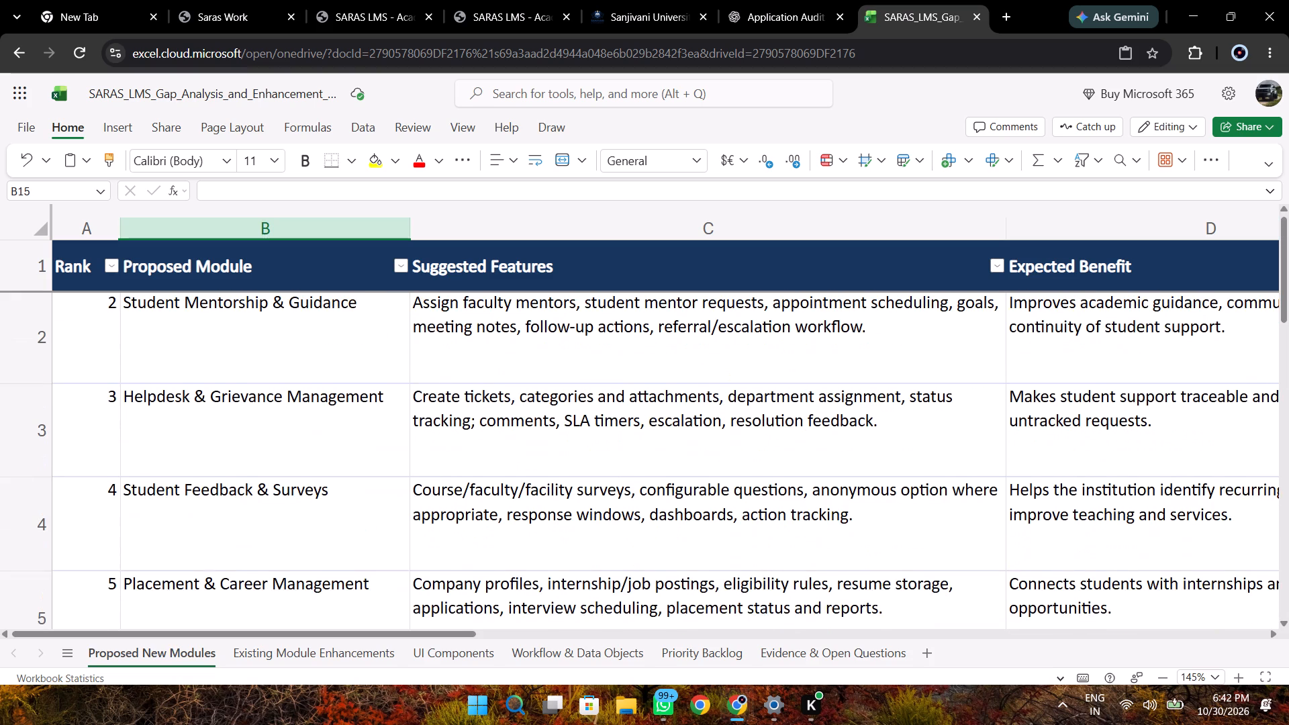
scroll(205, 417, "down", 5)
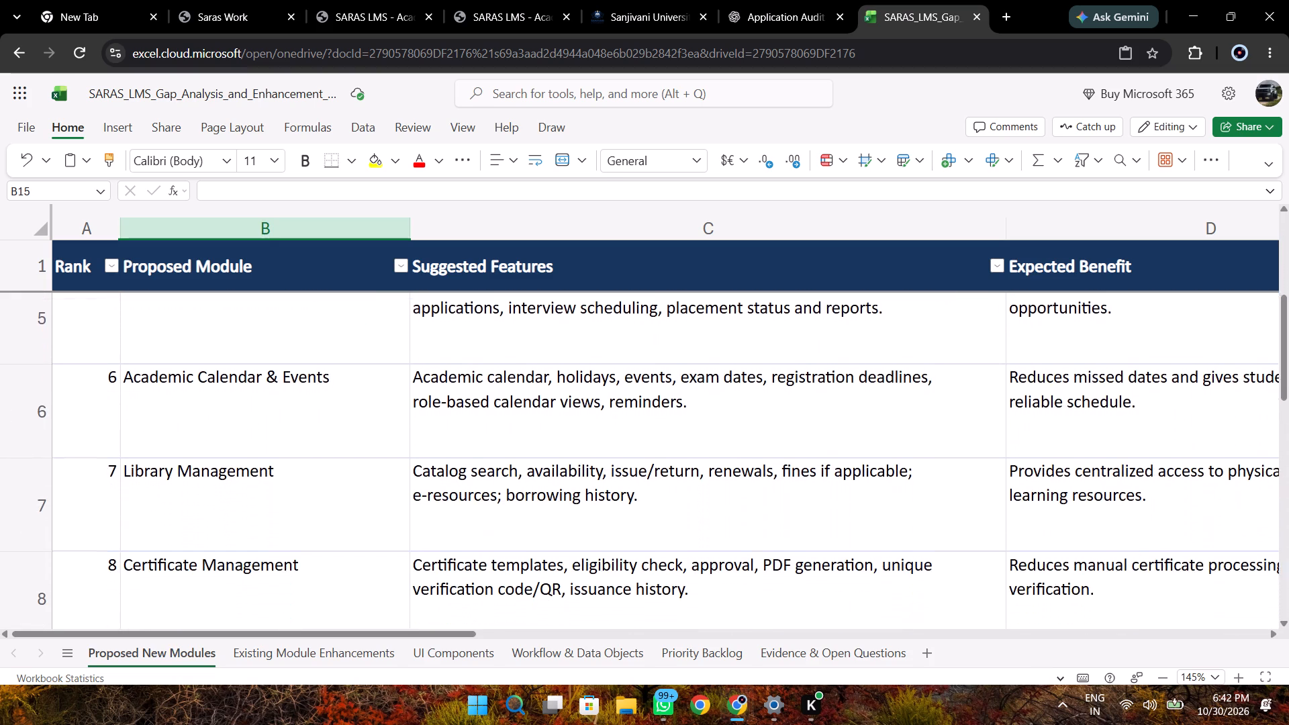
scroll(205, 417, "down", 2)
Insert one blank row above the Library Management row, directly below Academic Calendar & Events.
left_click(205, 417)
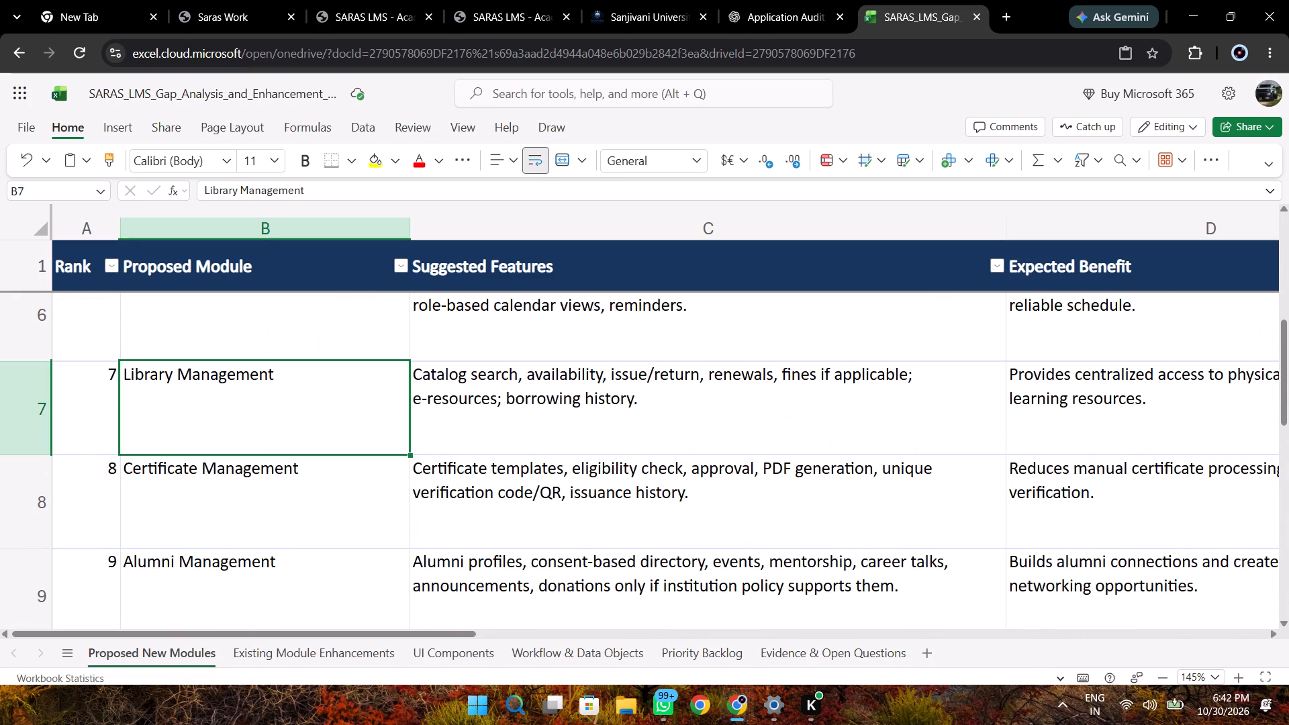
left_click(122, 401)
left_click(191, 414)
scroll(264, 420, "up", 1)
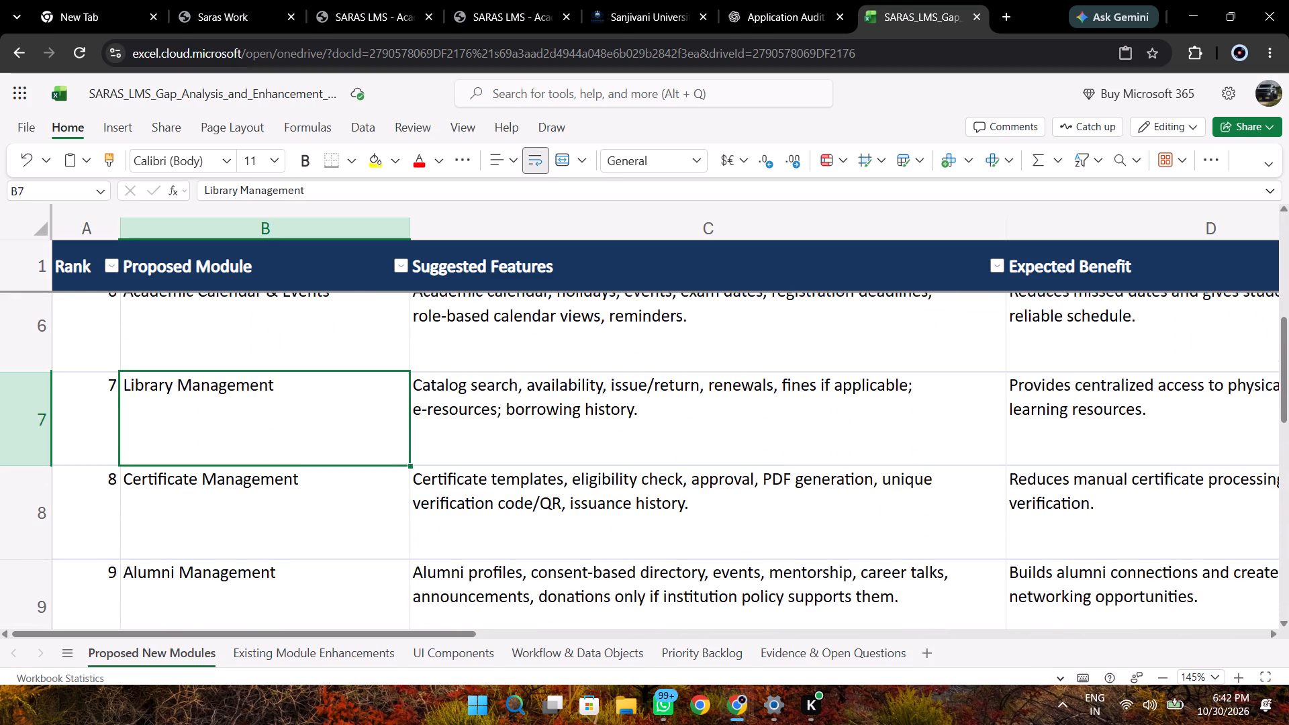
scroll(264, 420, "up", 1)
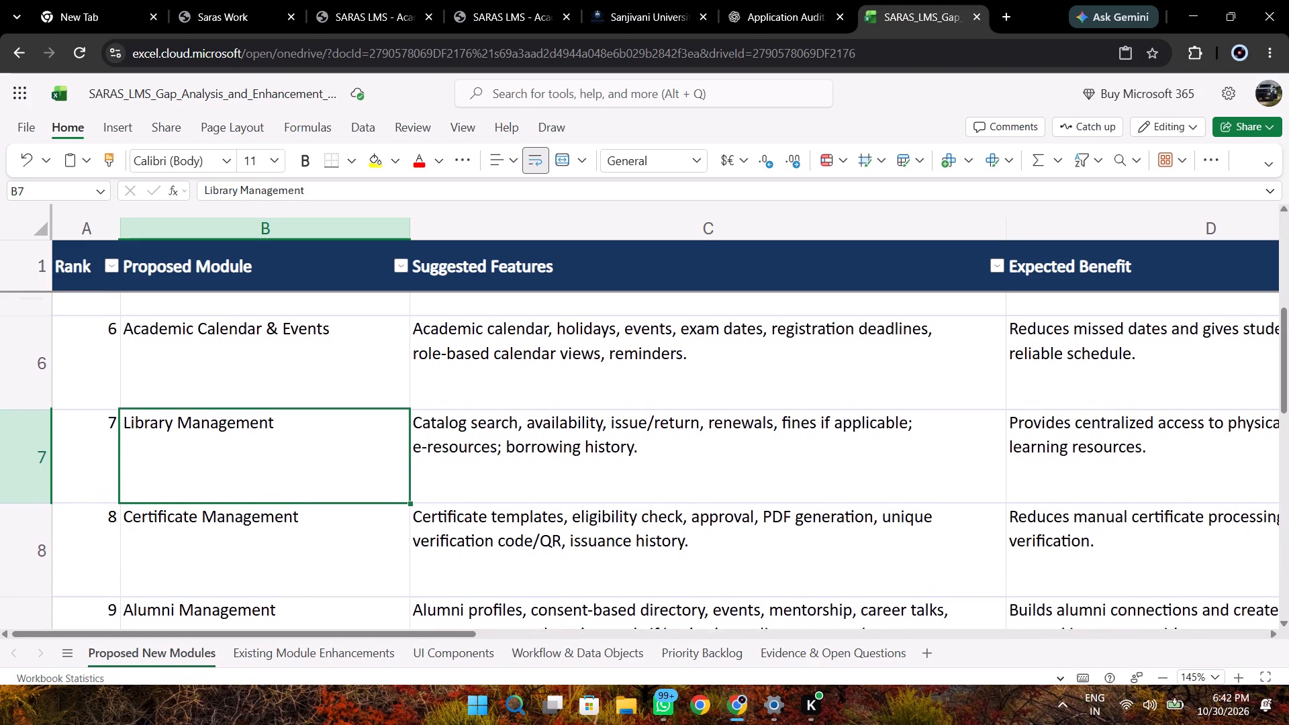
scroll(264, 420, "up", 1)
scroll(264, 420, "down", 1)
scroll(264, 420, "right", 1)
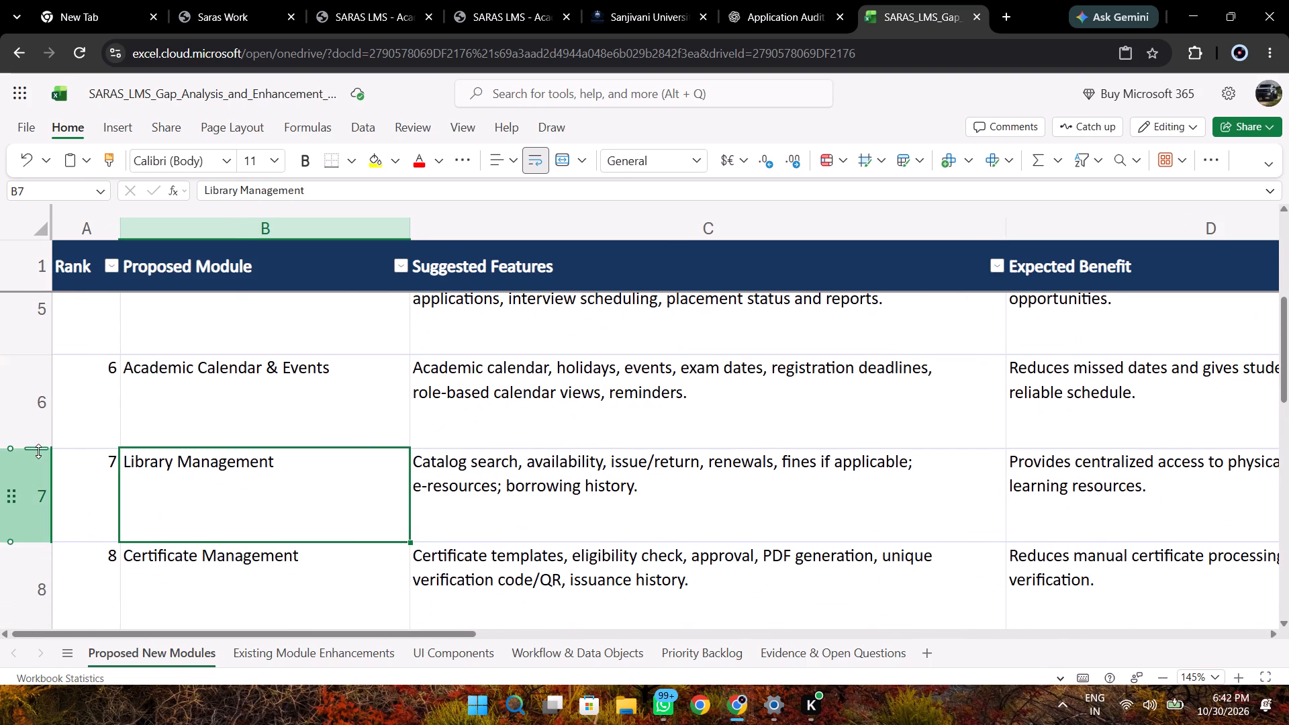
right_click(38, 451)
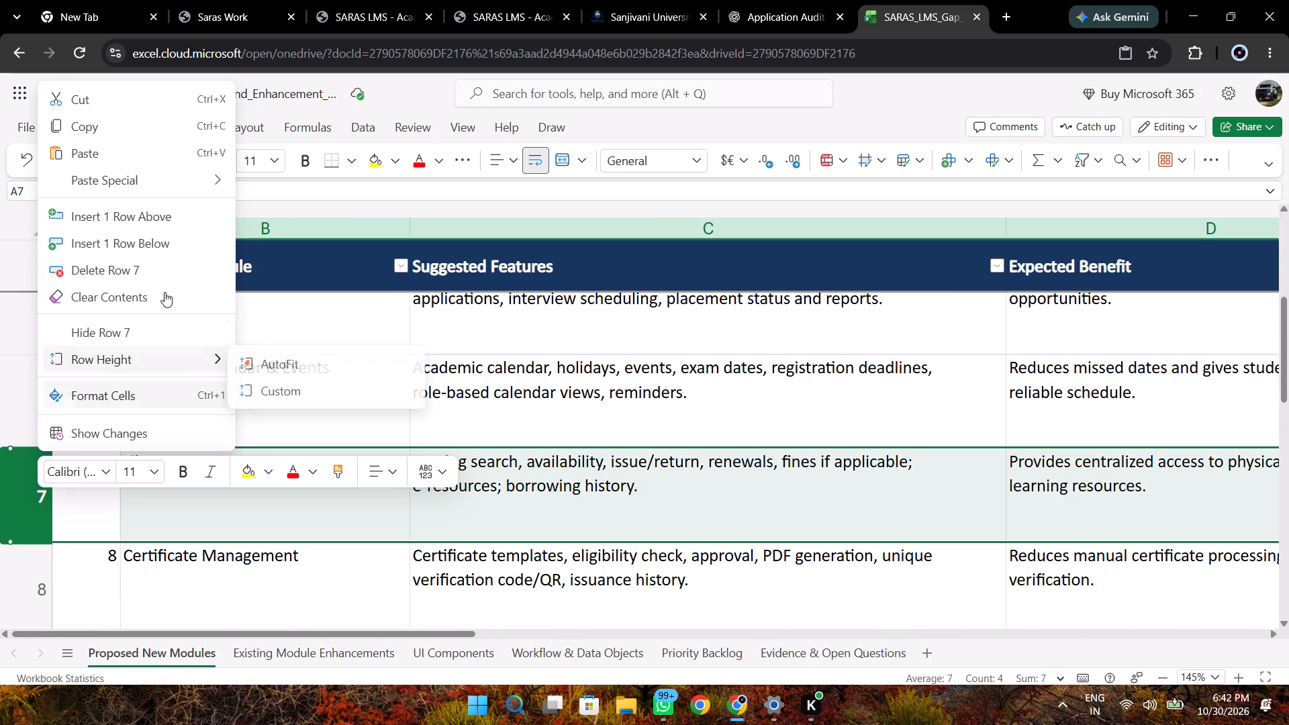
left_click(152, 222)
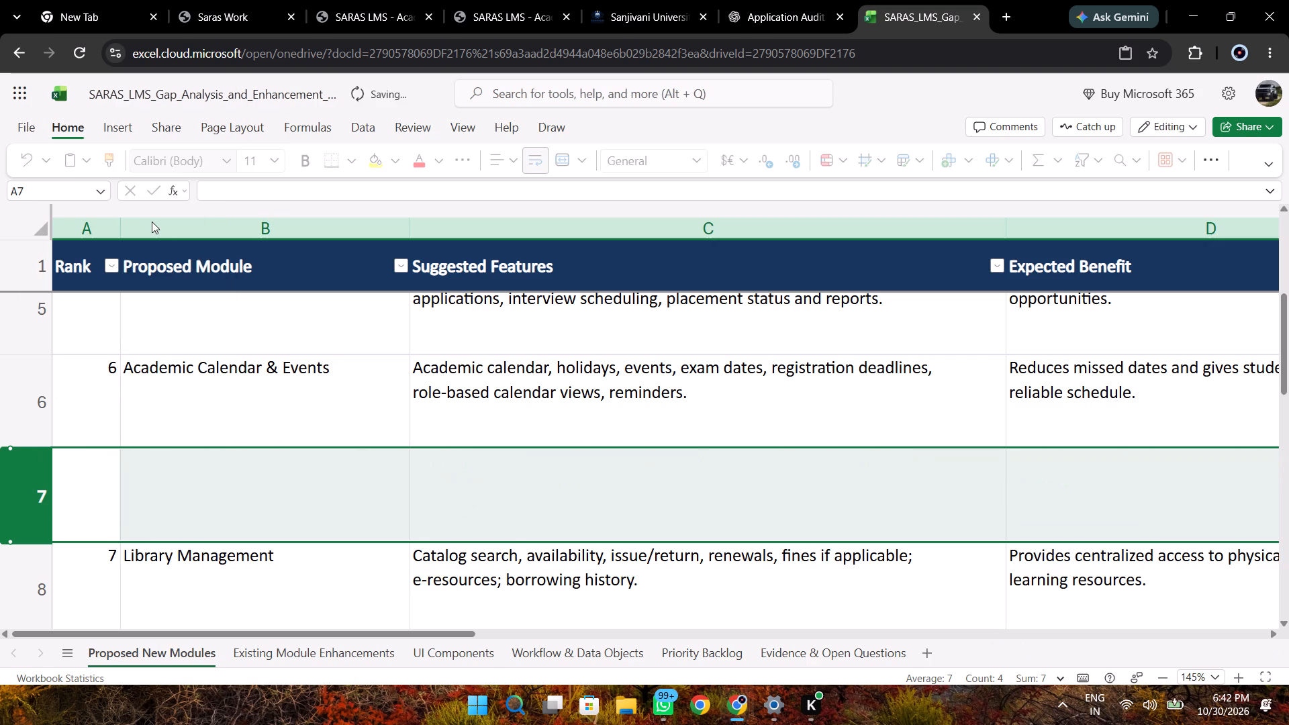
left_click(192, 481)
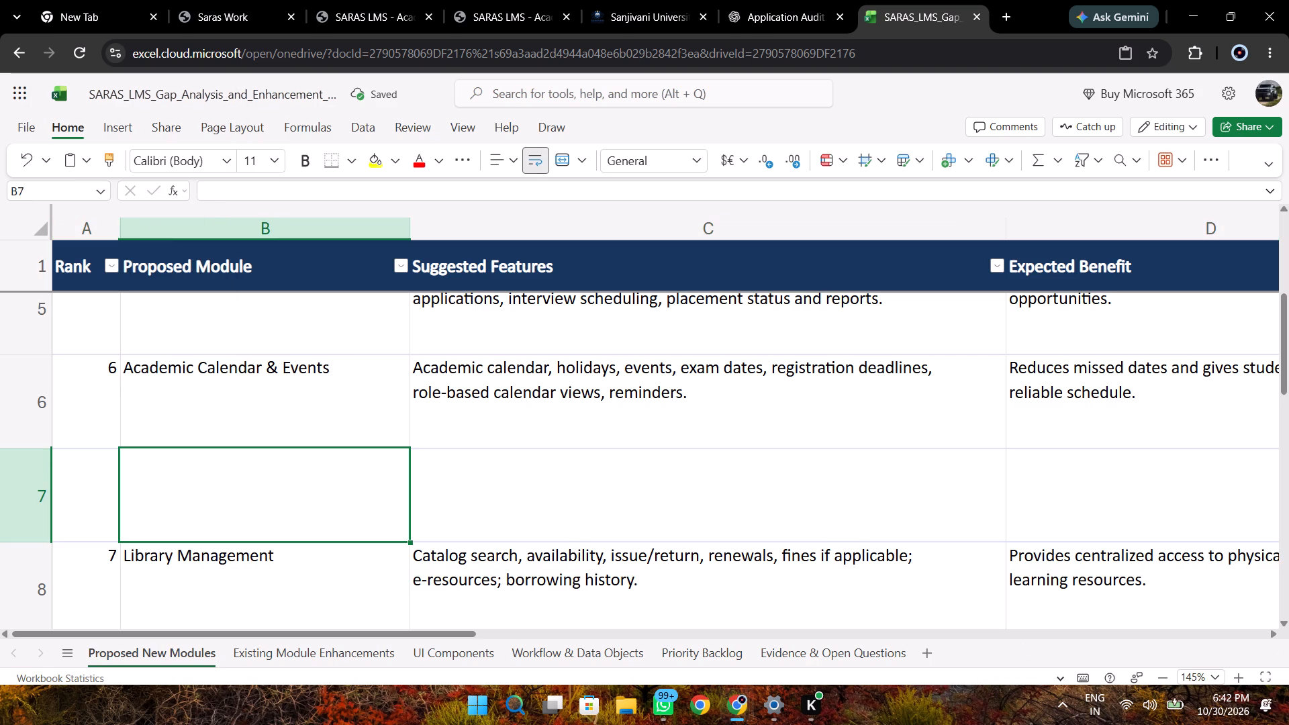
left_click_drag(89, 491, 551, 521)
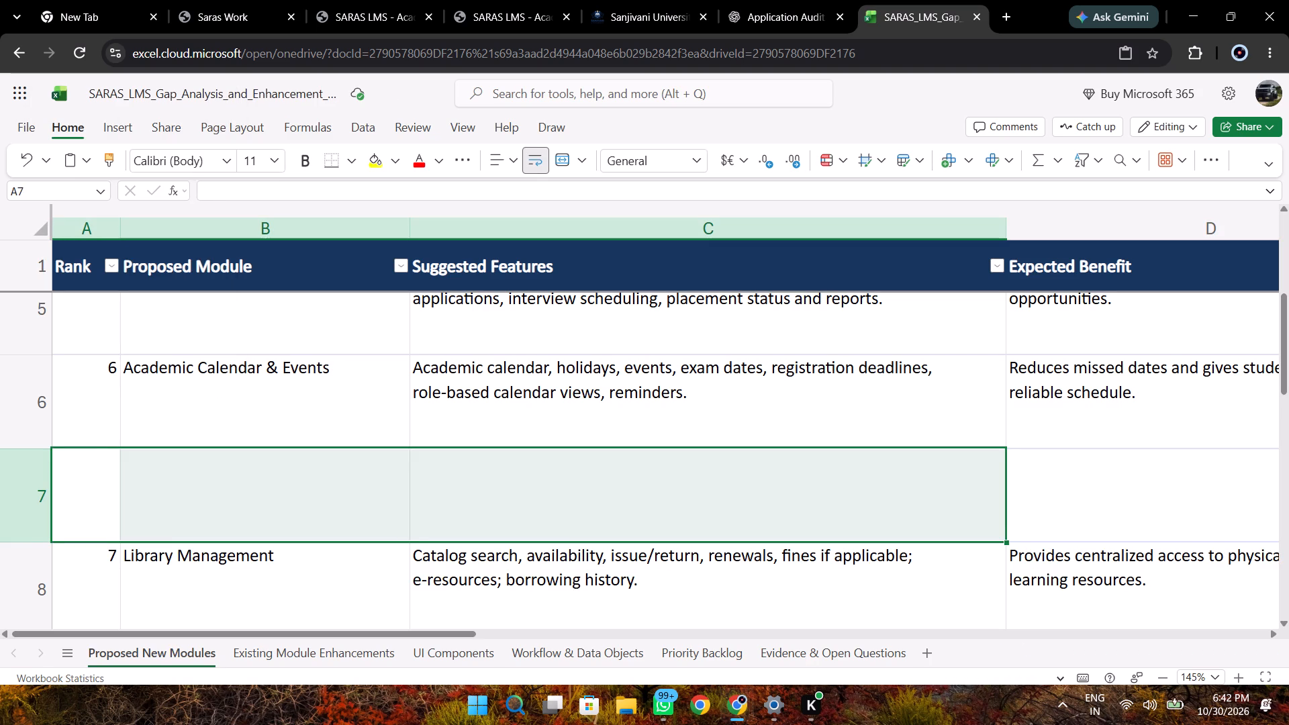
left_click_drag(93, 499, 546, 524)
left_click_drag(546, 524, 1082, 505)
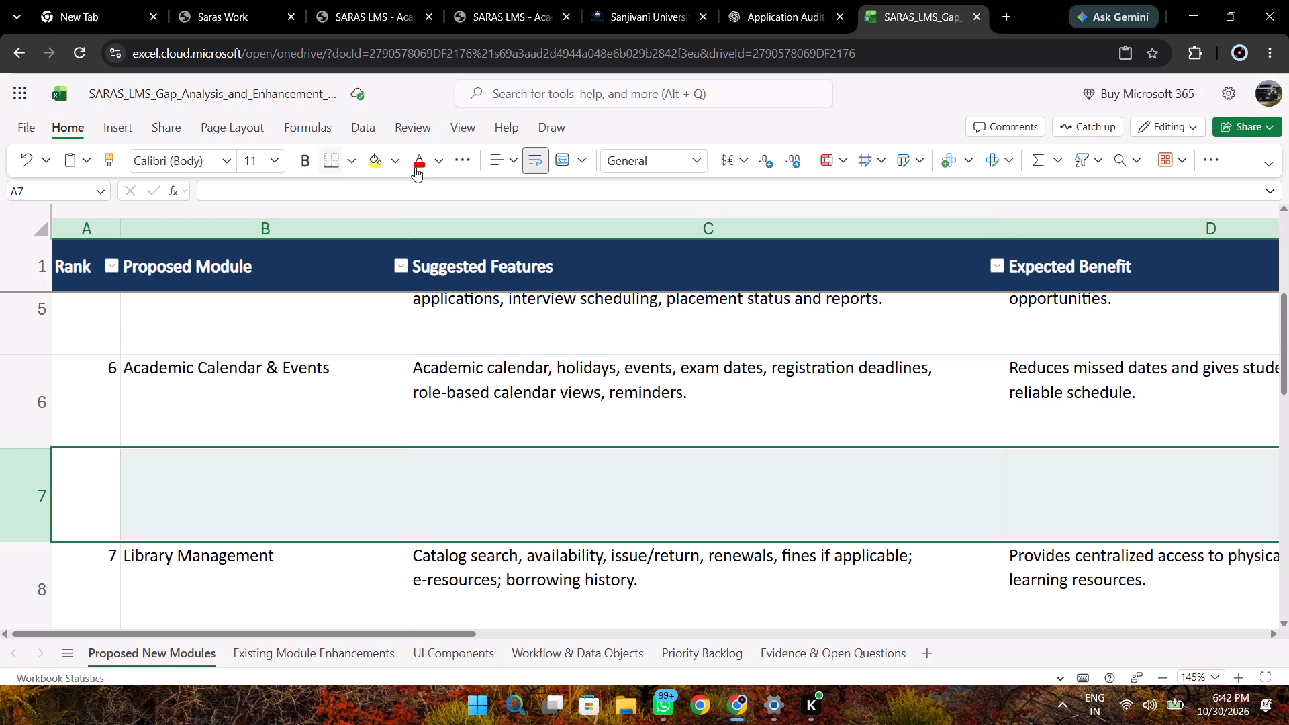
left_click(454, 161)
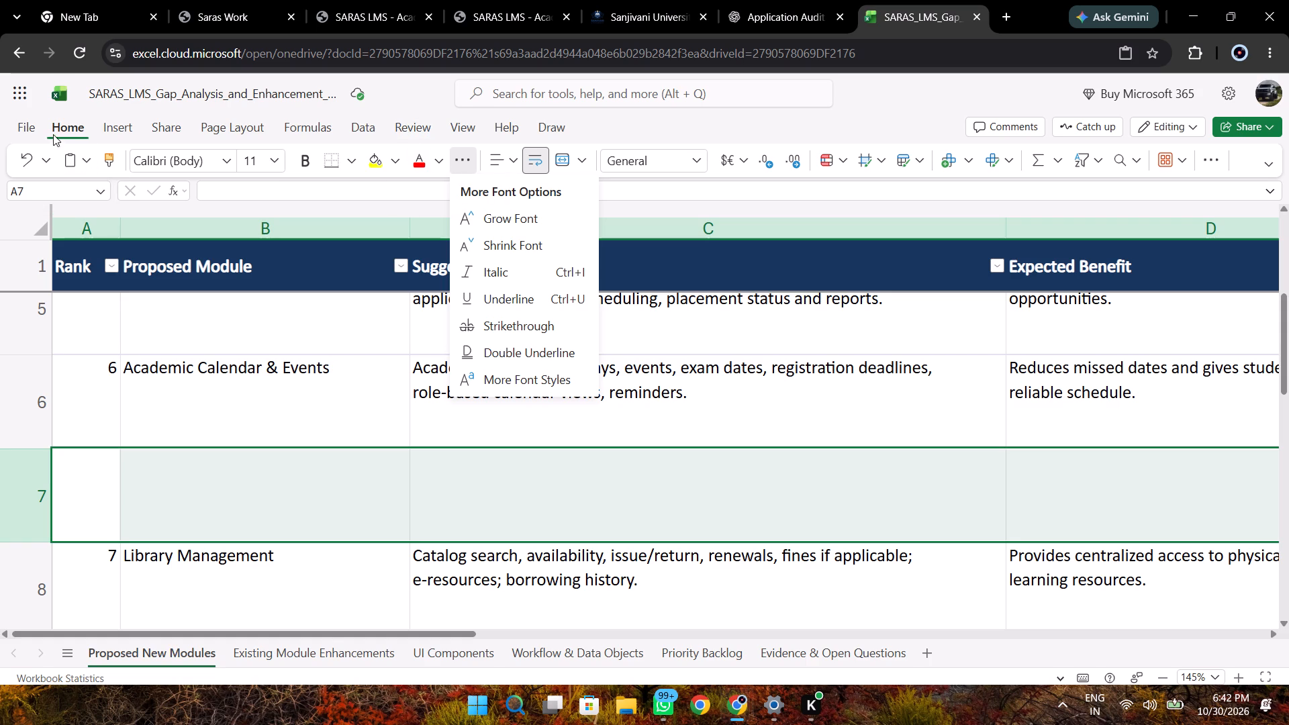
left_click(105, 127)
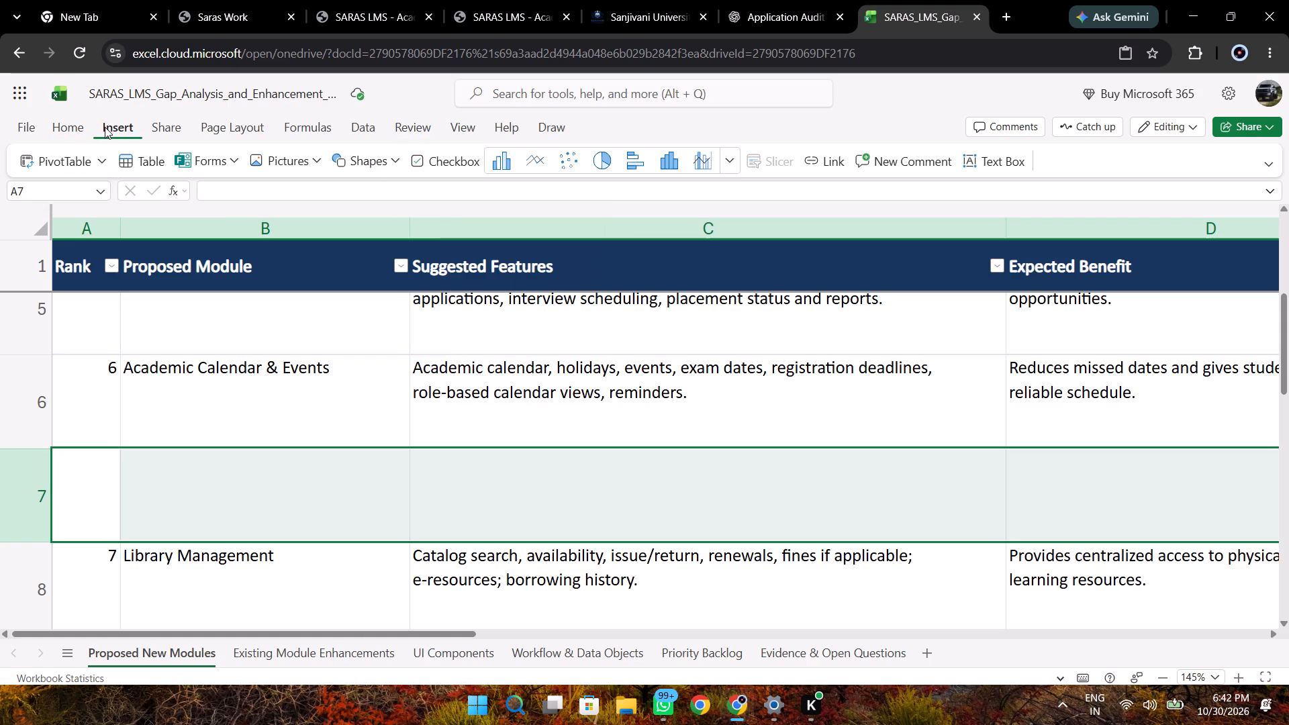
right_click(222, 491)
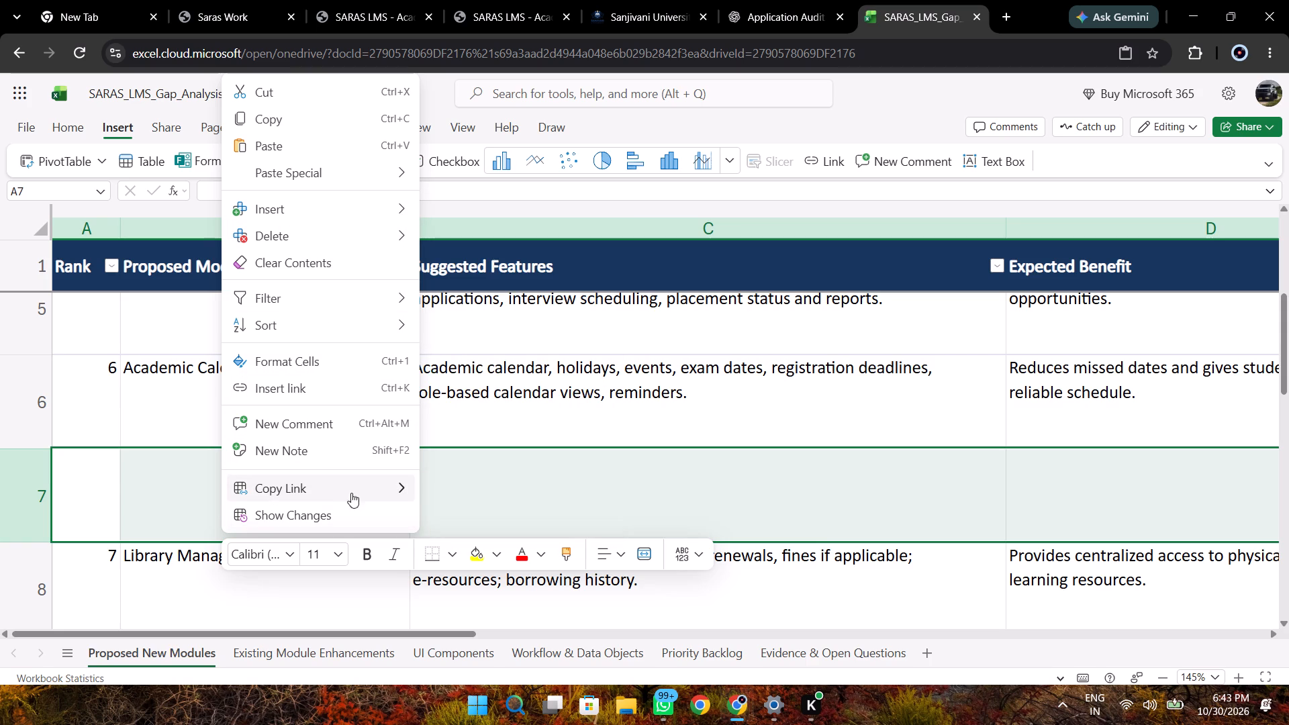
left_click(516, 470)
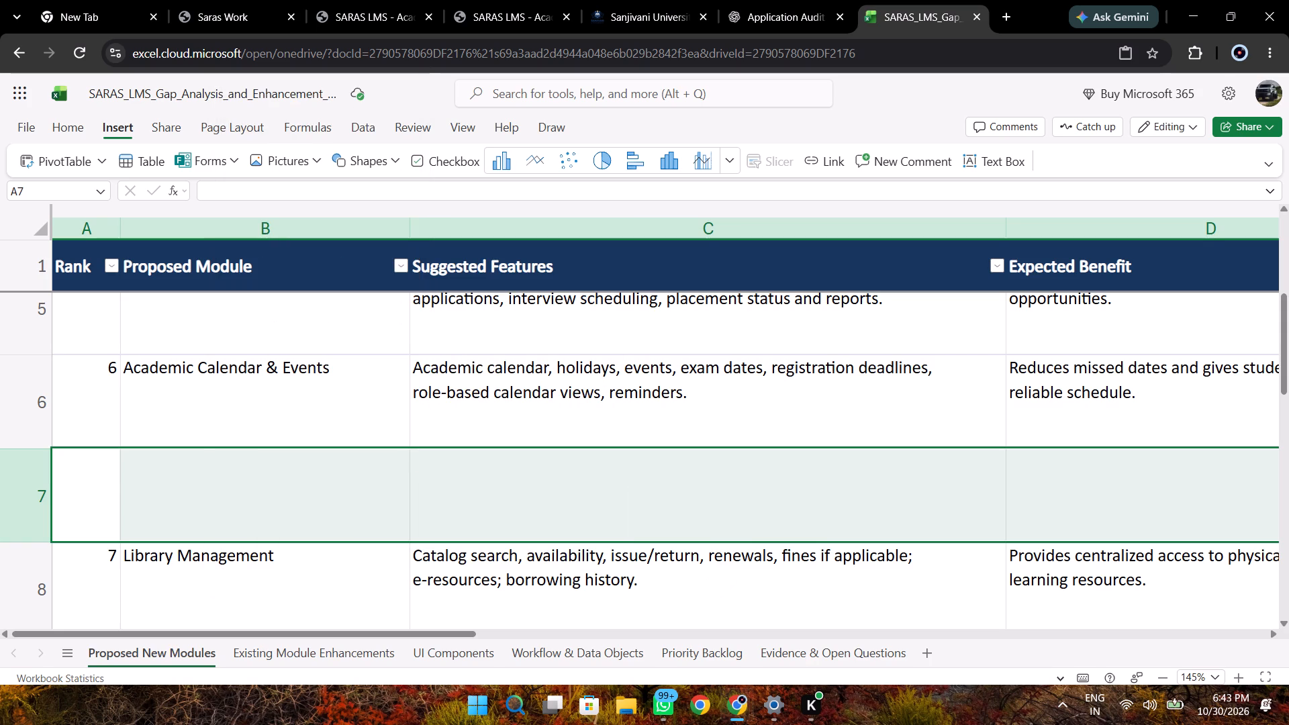
Select the whole blank row 7 and open its cell formatting options.
left_click(21, 494)
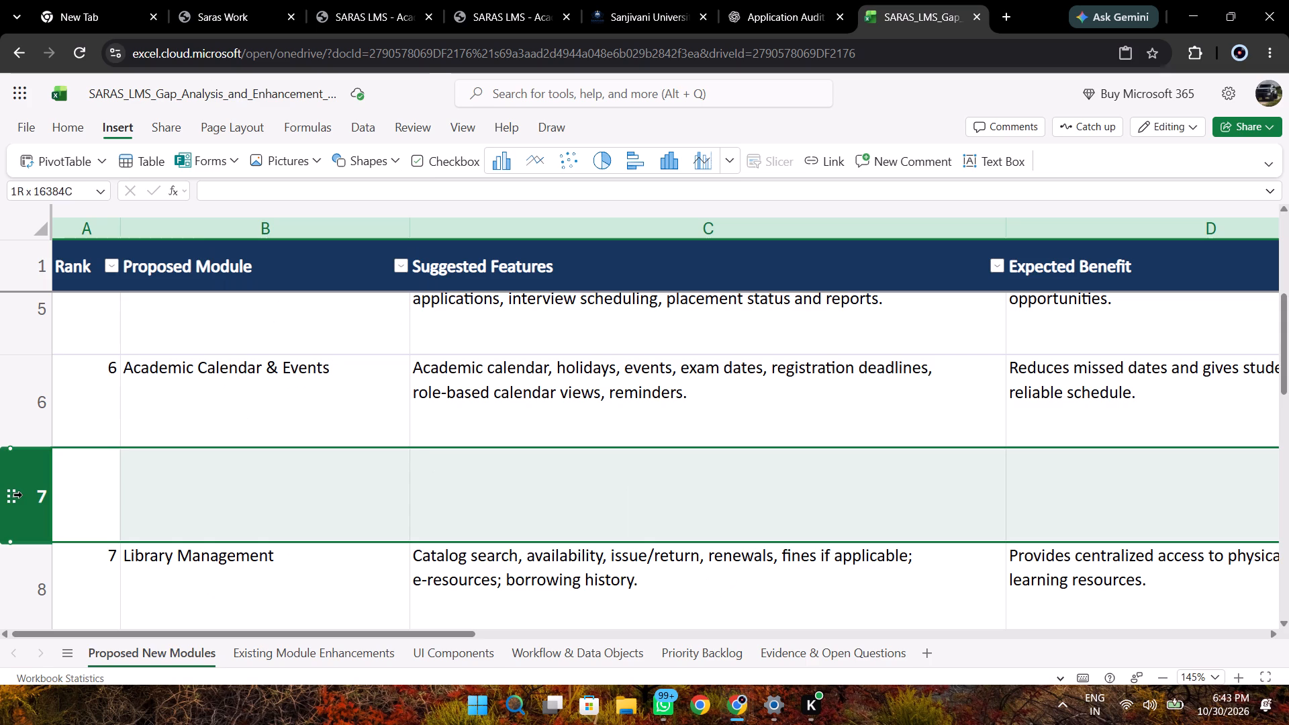
right_click(21, 494)
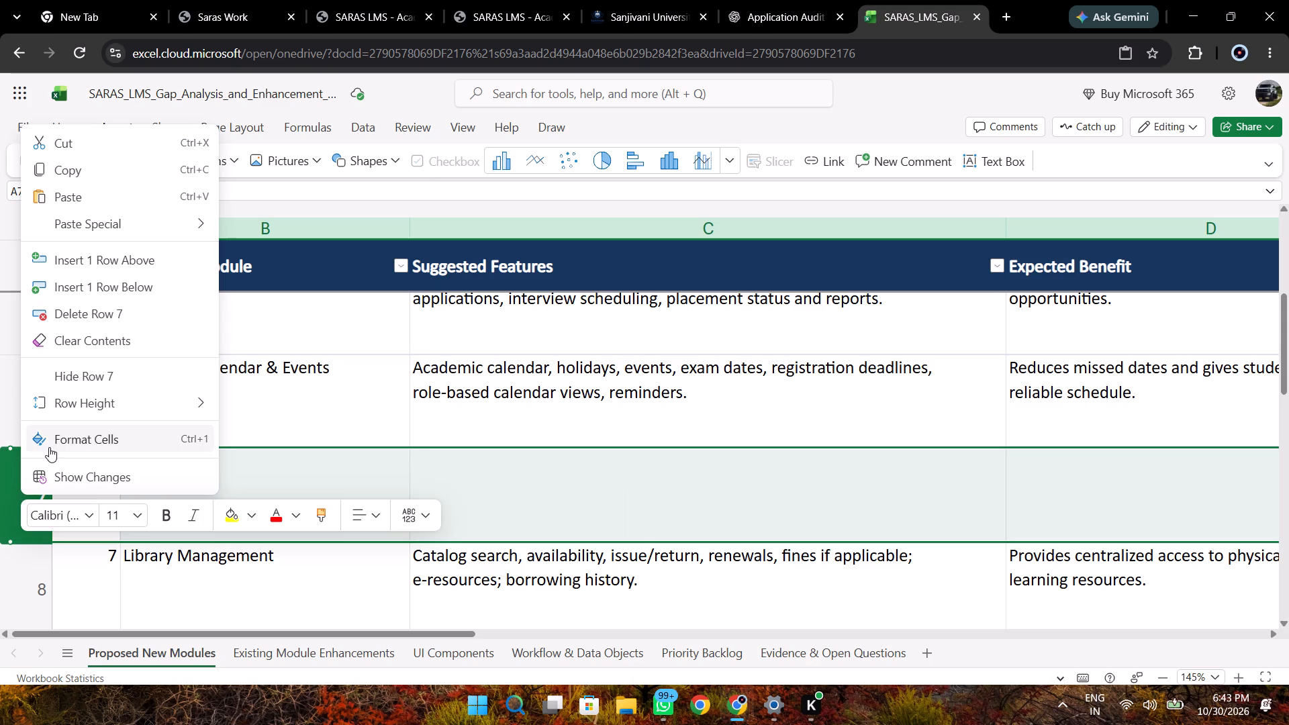
left_click(49, 447)
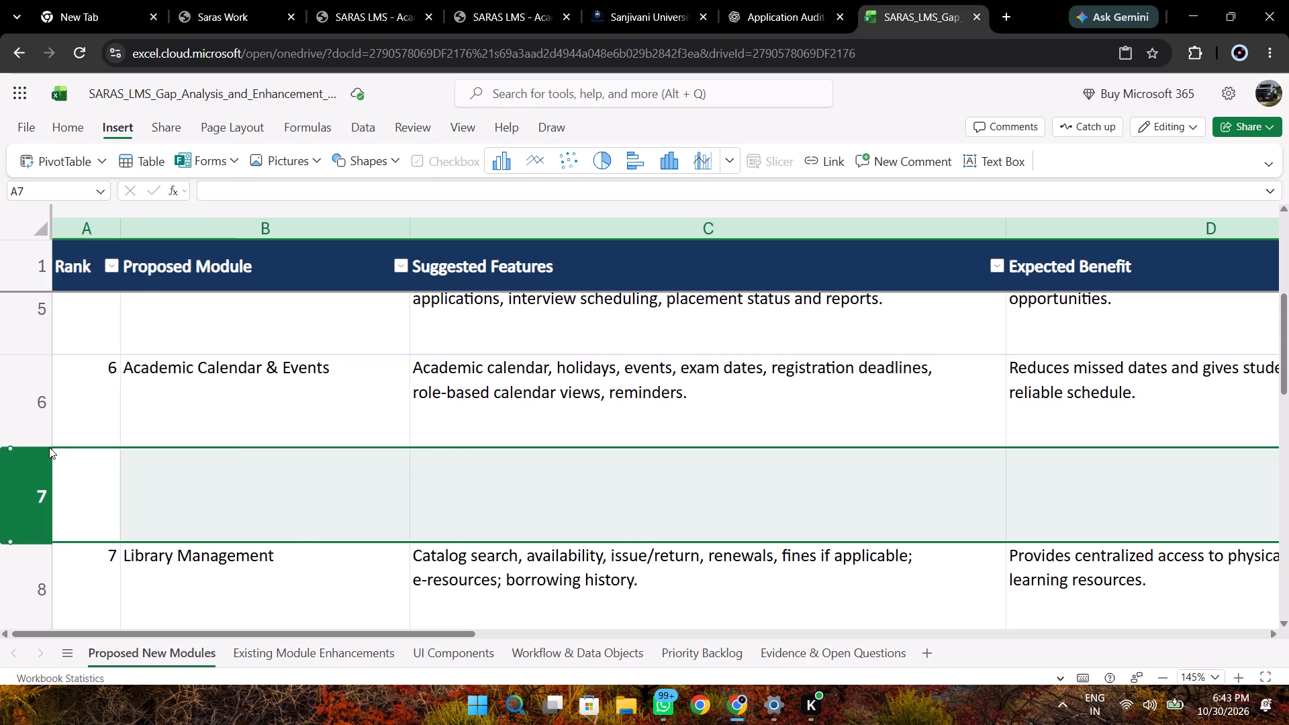
right_click(0, 485)
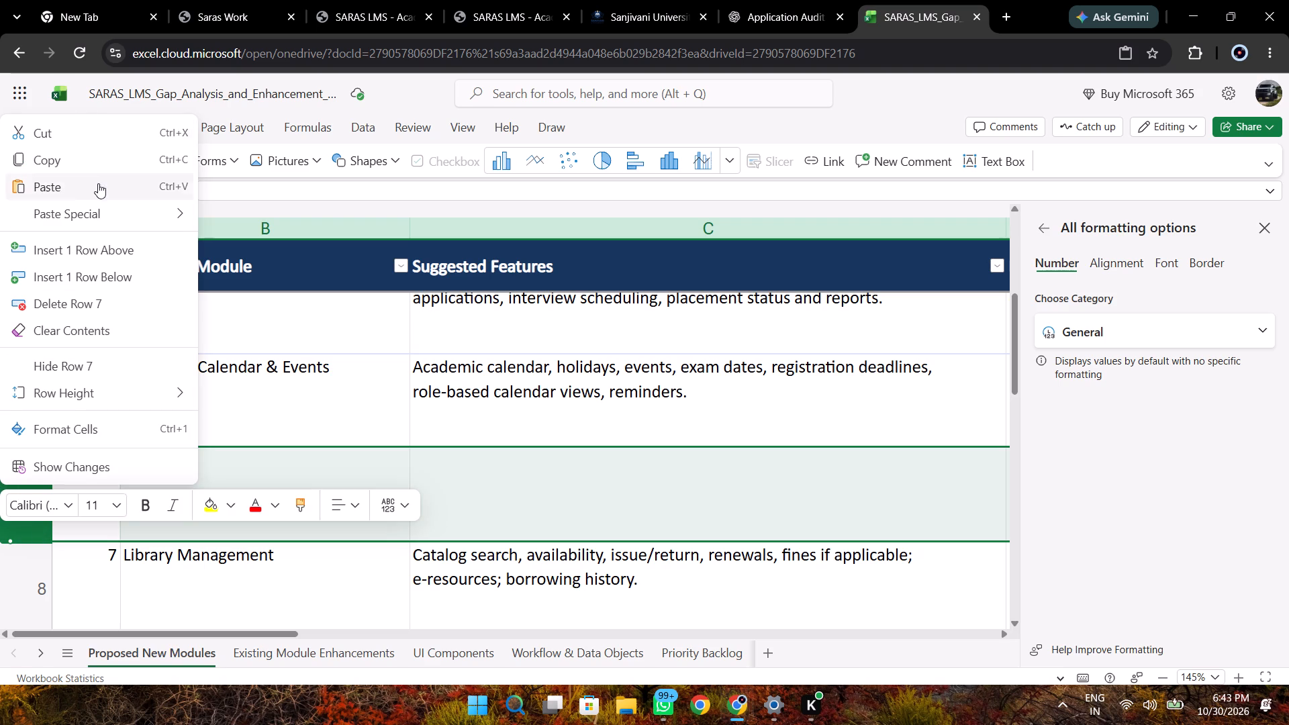
left_click(228, 480)
left_click(228, 480)
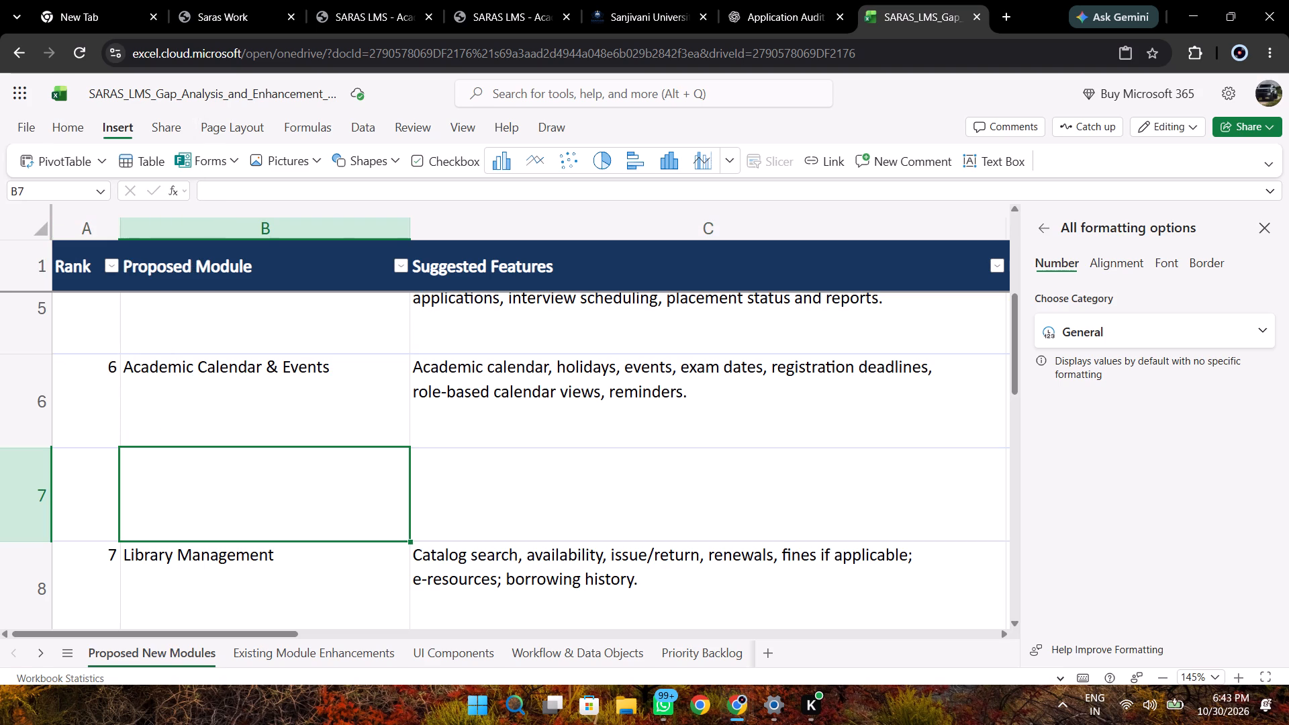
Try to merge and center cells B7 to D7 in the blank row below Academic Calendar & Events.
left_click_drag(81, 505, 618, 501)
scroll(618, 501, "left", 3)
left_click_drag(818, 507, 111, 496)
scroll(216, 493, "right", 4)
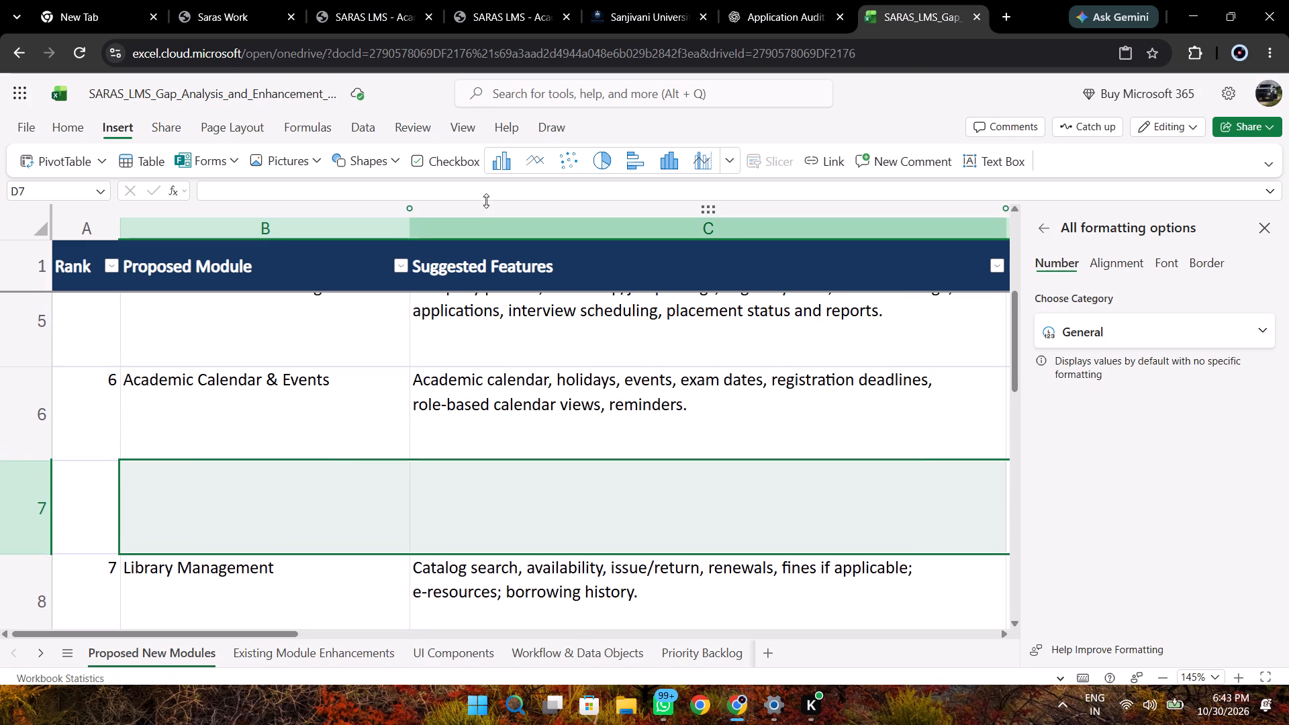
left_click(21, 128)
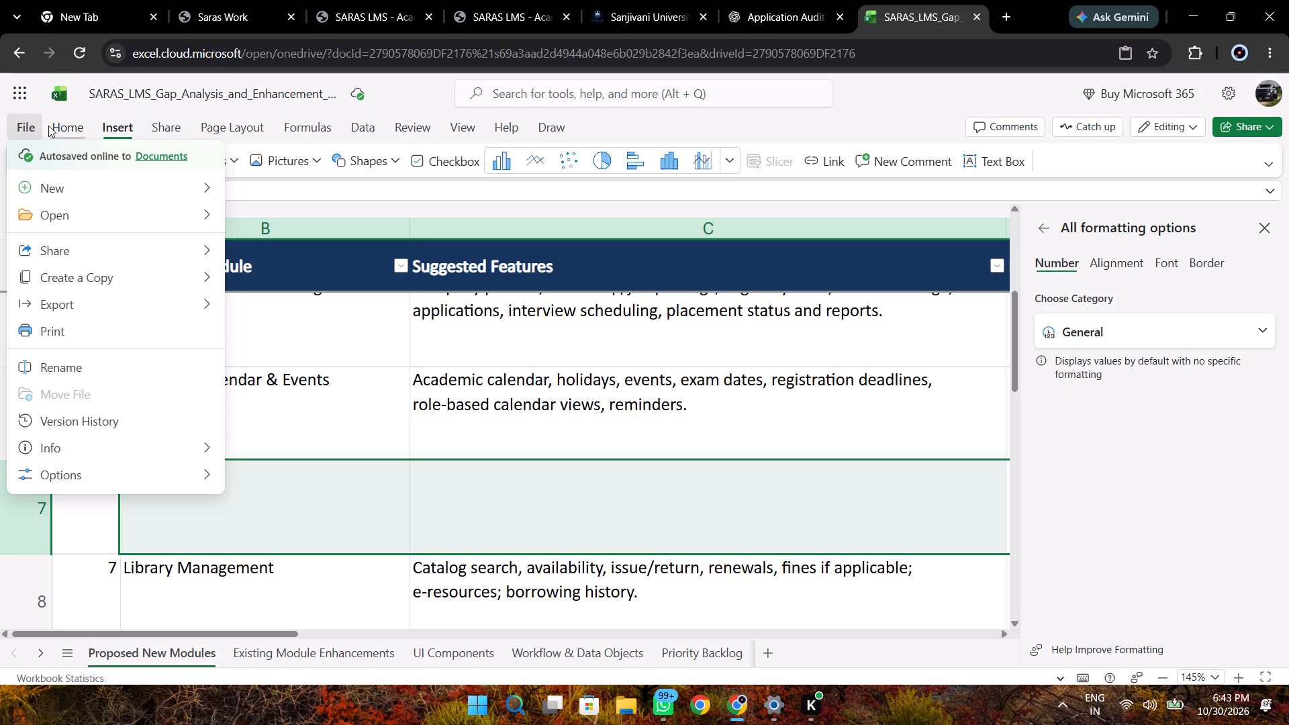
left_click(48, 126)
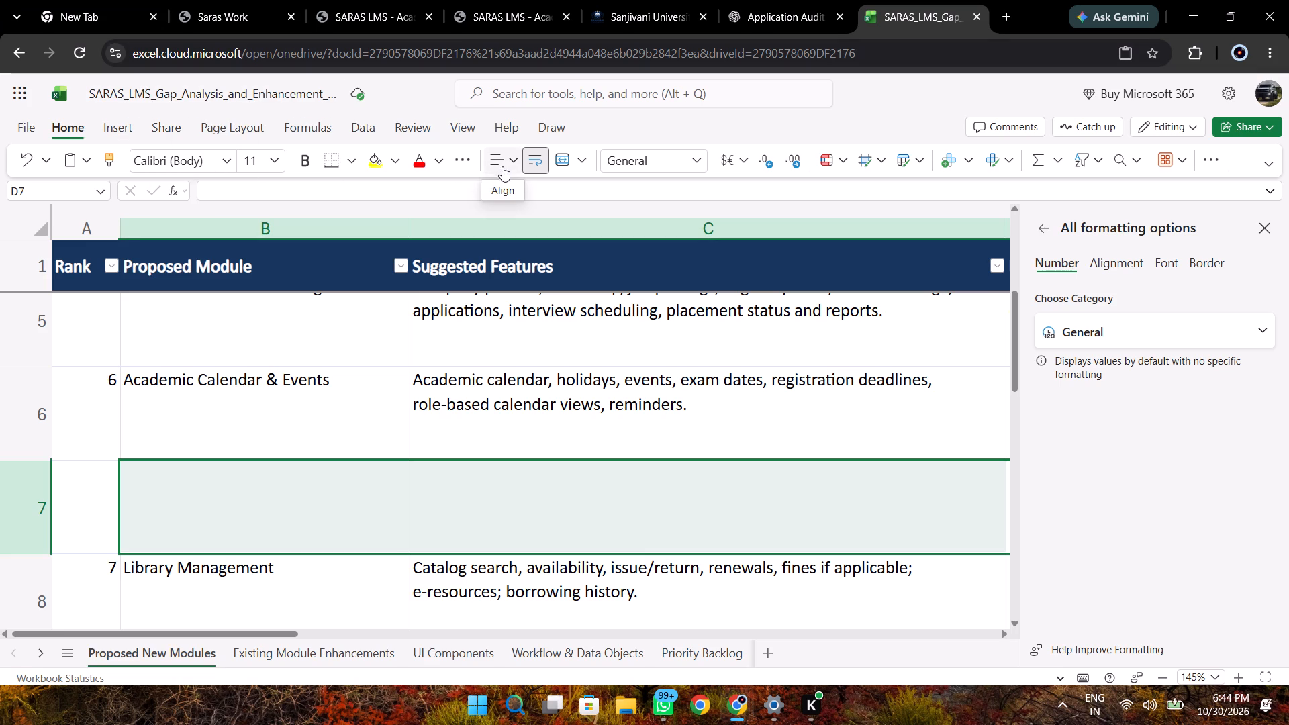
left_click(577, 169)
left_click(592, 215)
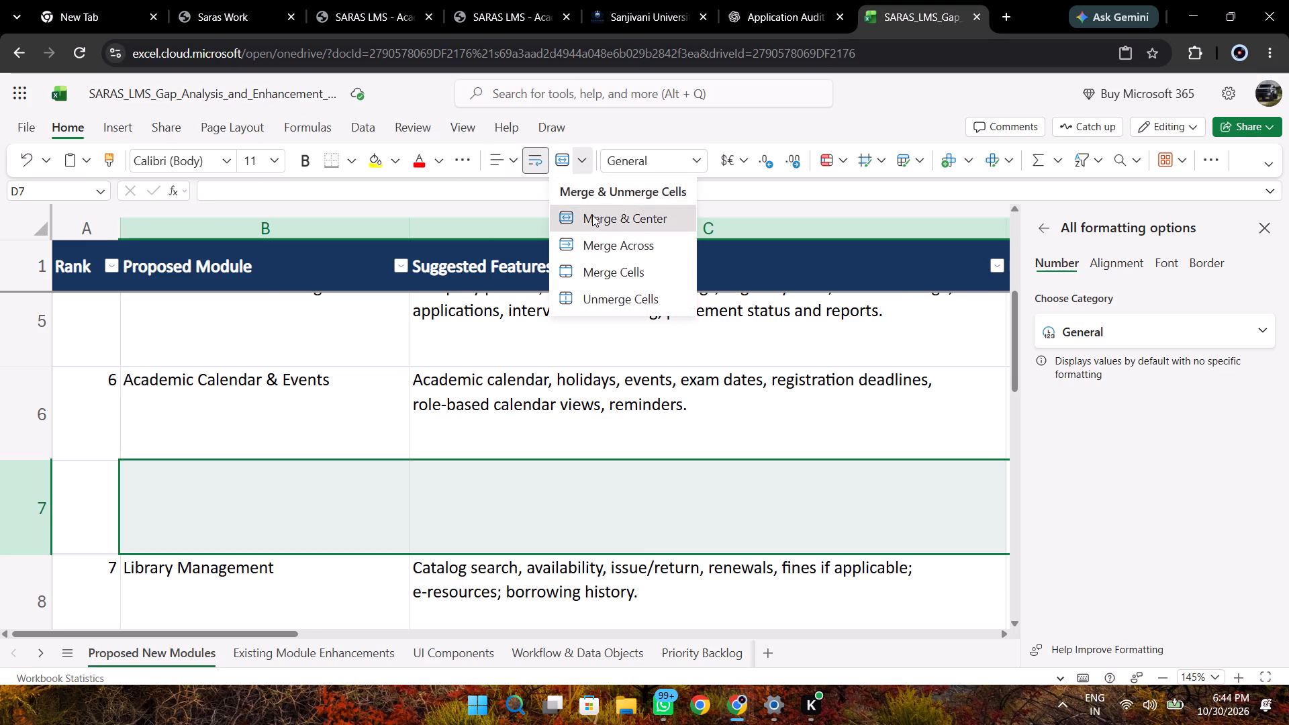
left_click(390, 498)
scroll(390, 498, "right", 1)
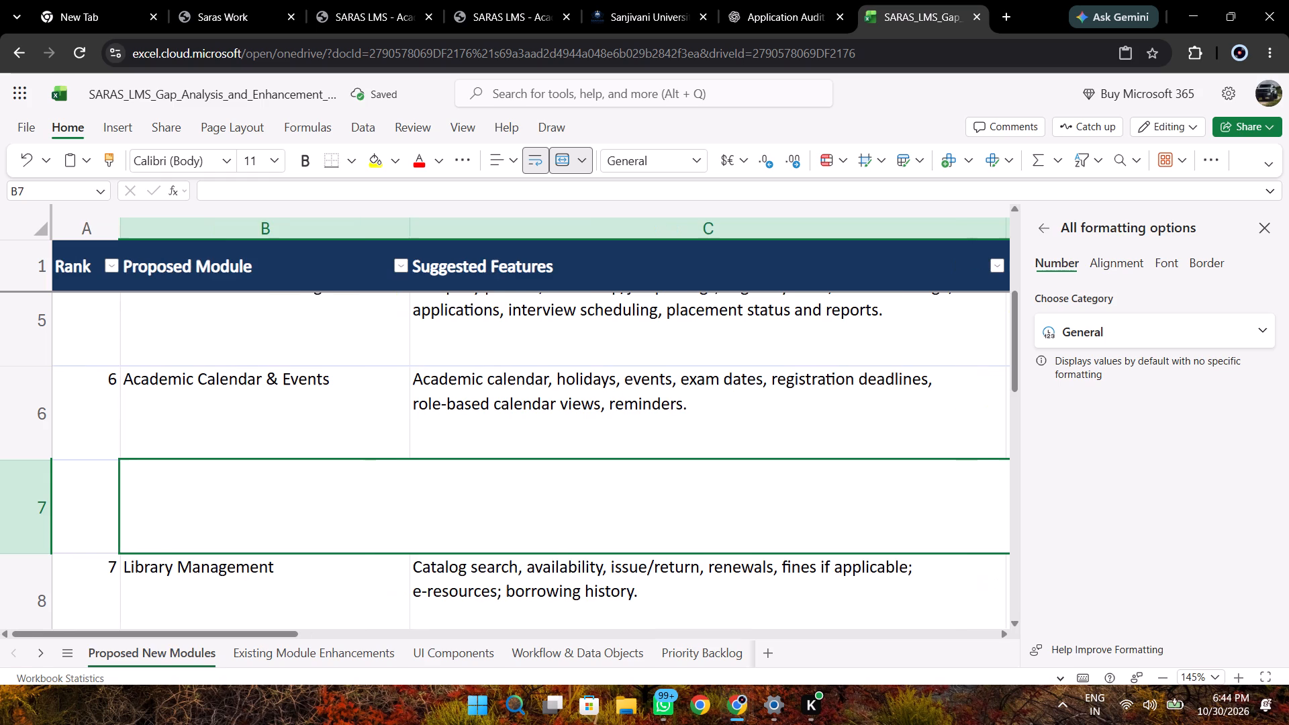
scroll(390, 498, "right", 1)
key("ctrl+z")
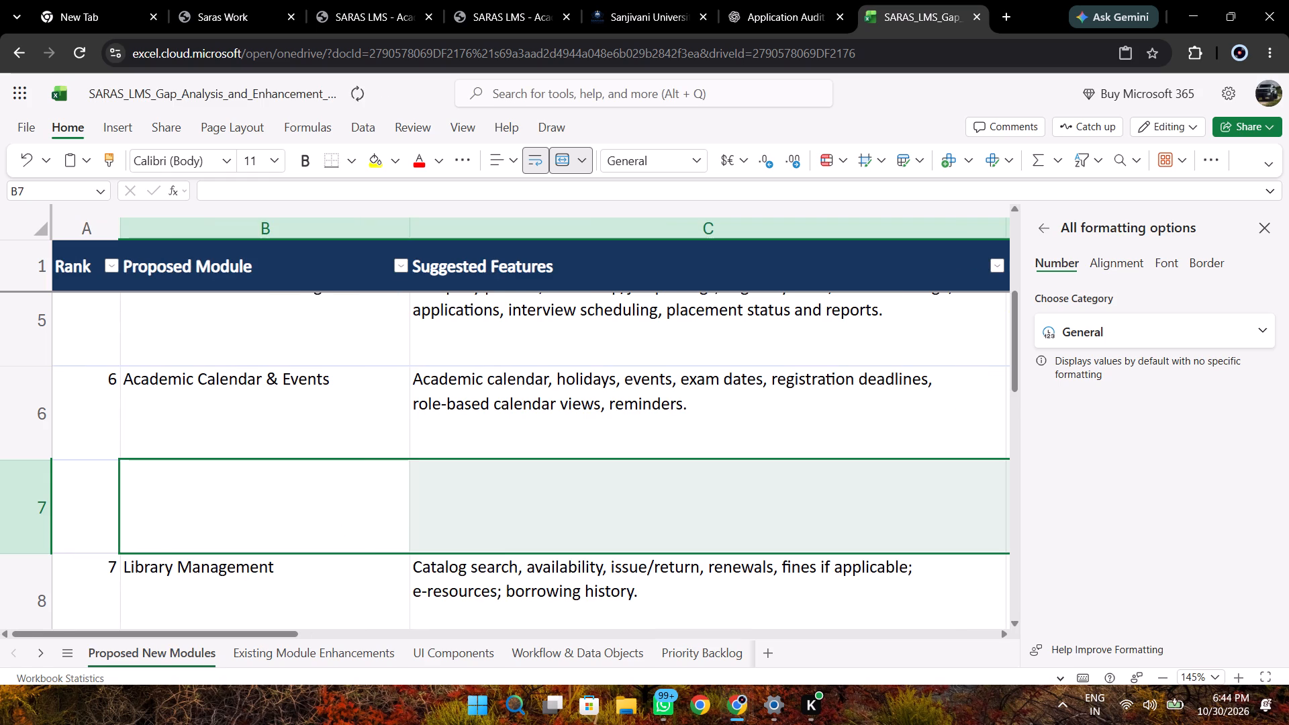
Merge and center the entire blank row 7 above Library Management.
left_click(75, 493)
left_click(34, 487)
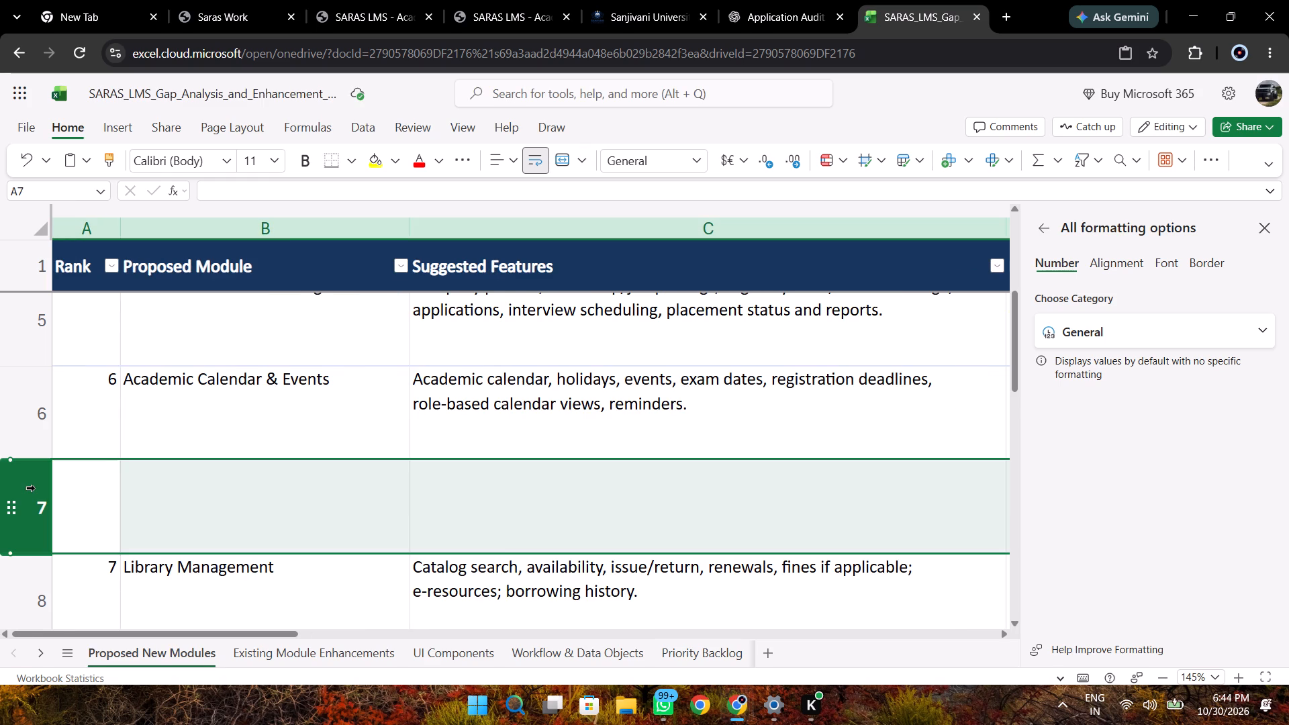
left_click(563, 164)
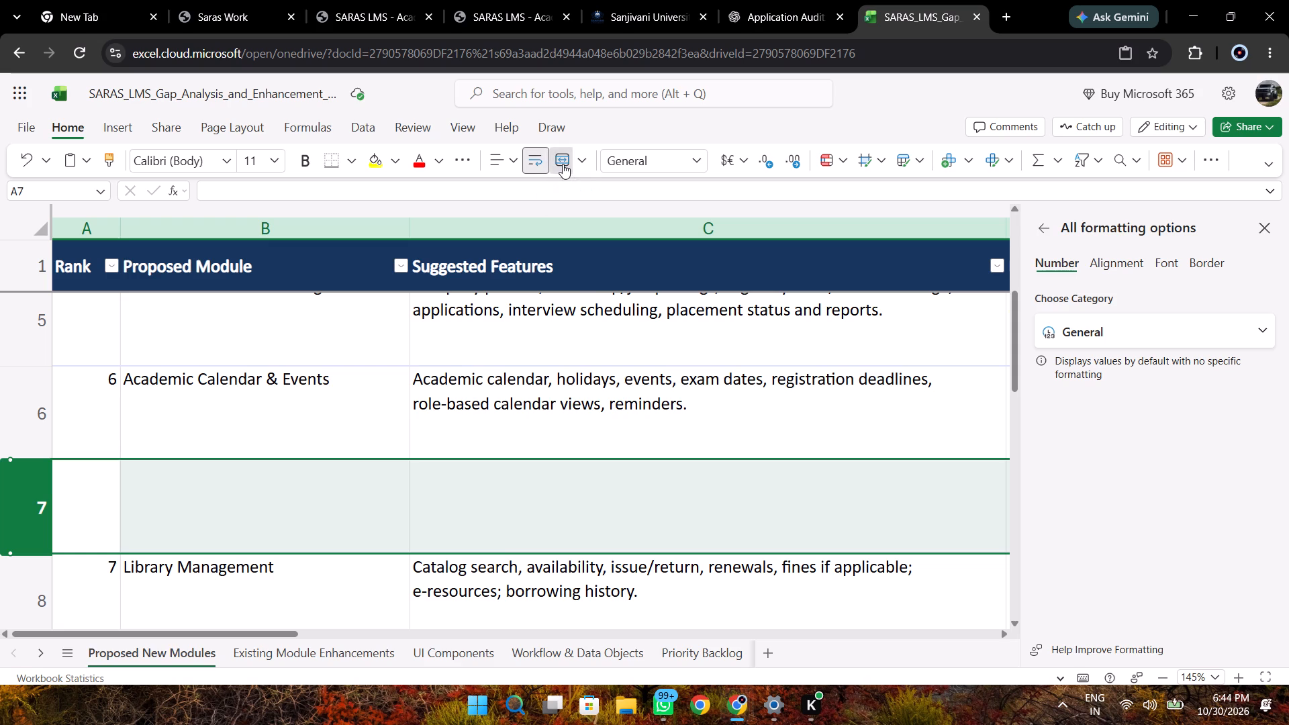
Enter the section heading "Student Management Modules" in the merged row 7.
double_click(418, 522)
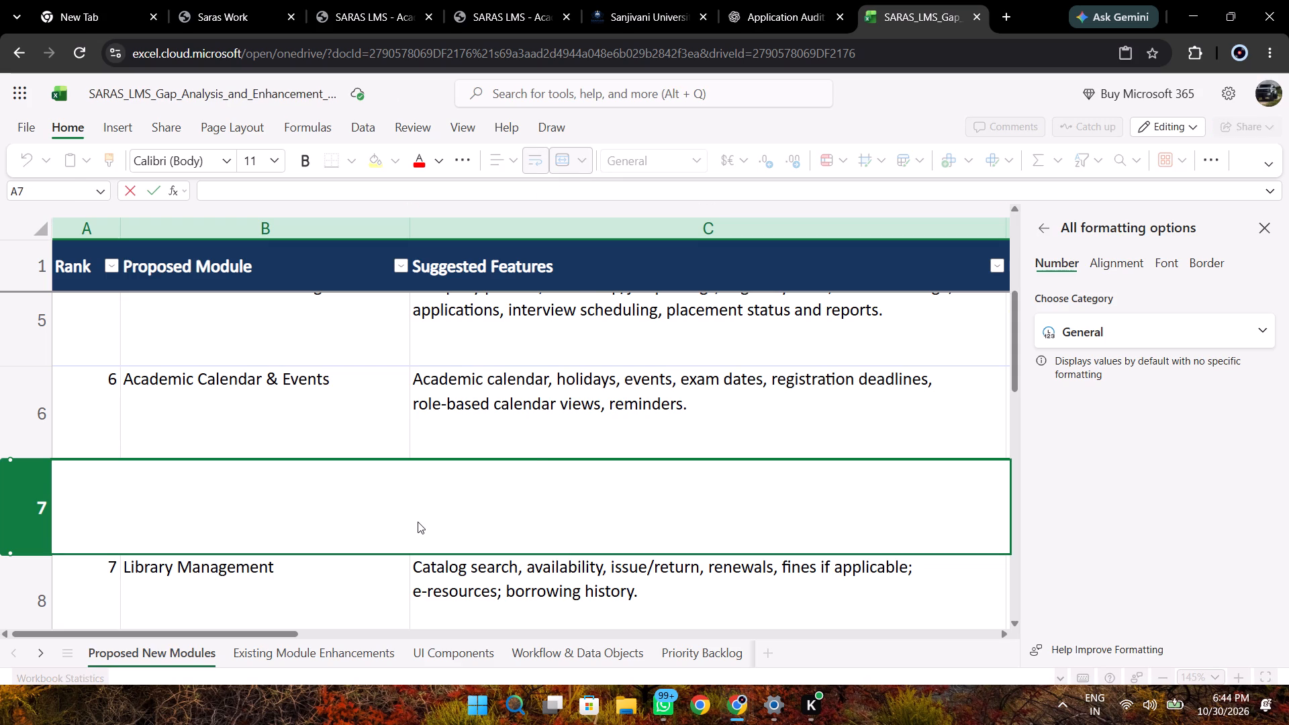
type("Studentr")
key("space")
key("BackSpace")
key("BackSpace")
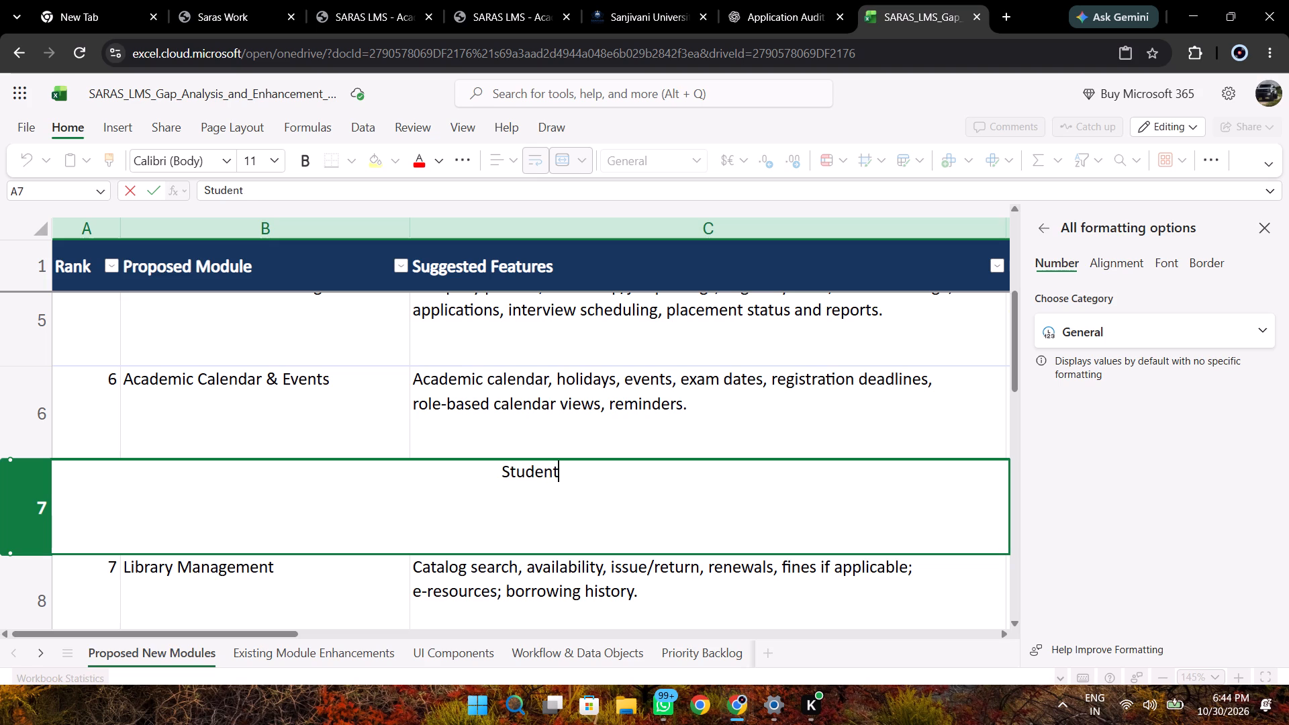
key("e")
key("t")
key("BackSpace")
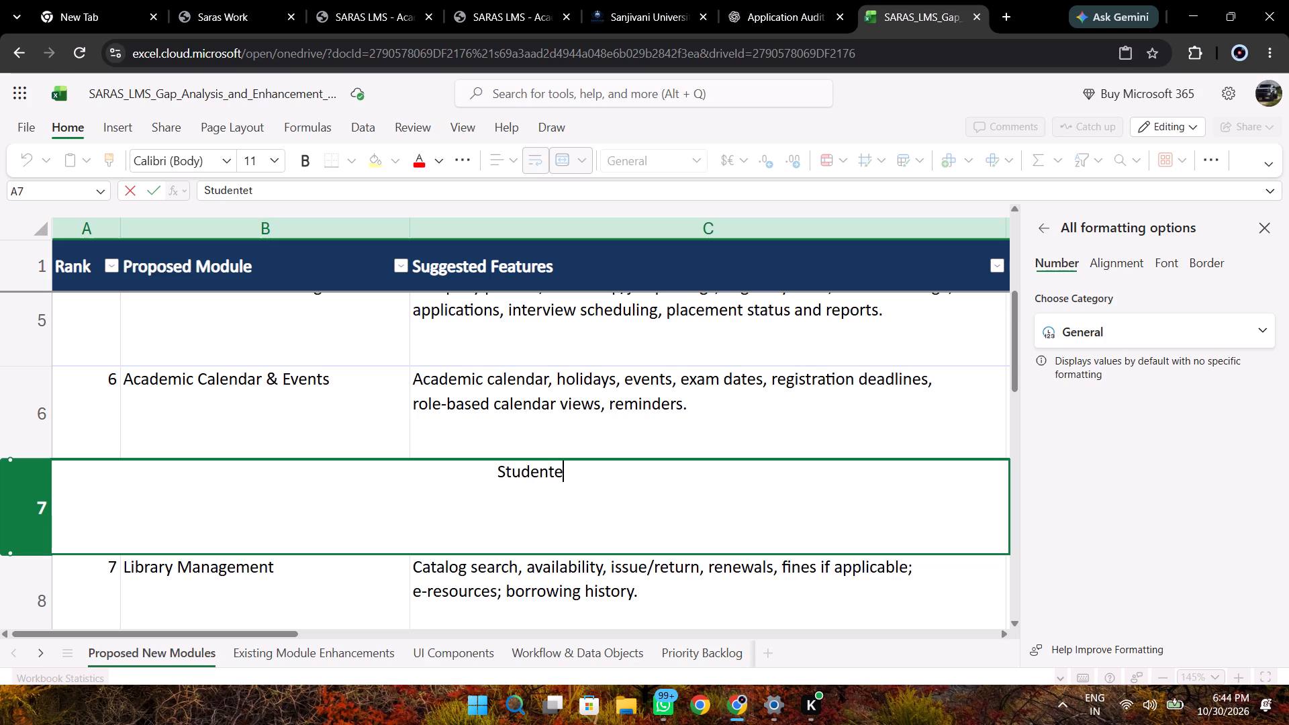
key("BackSpace")
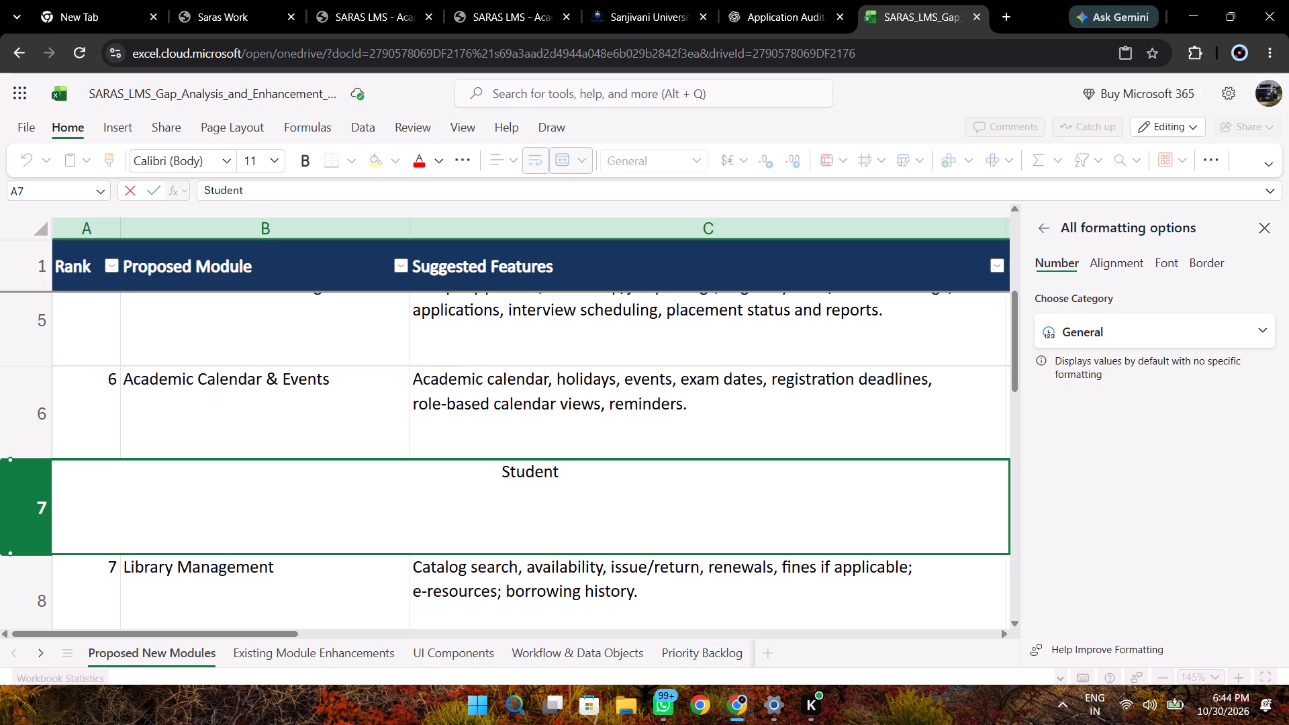
key("space")
type("Management")
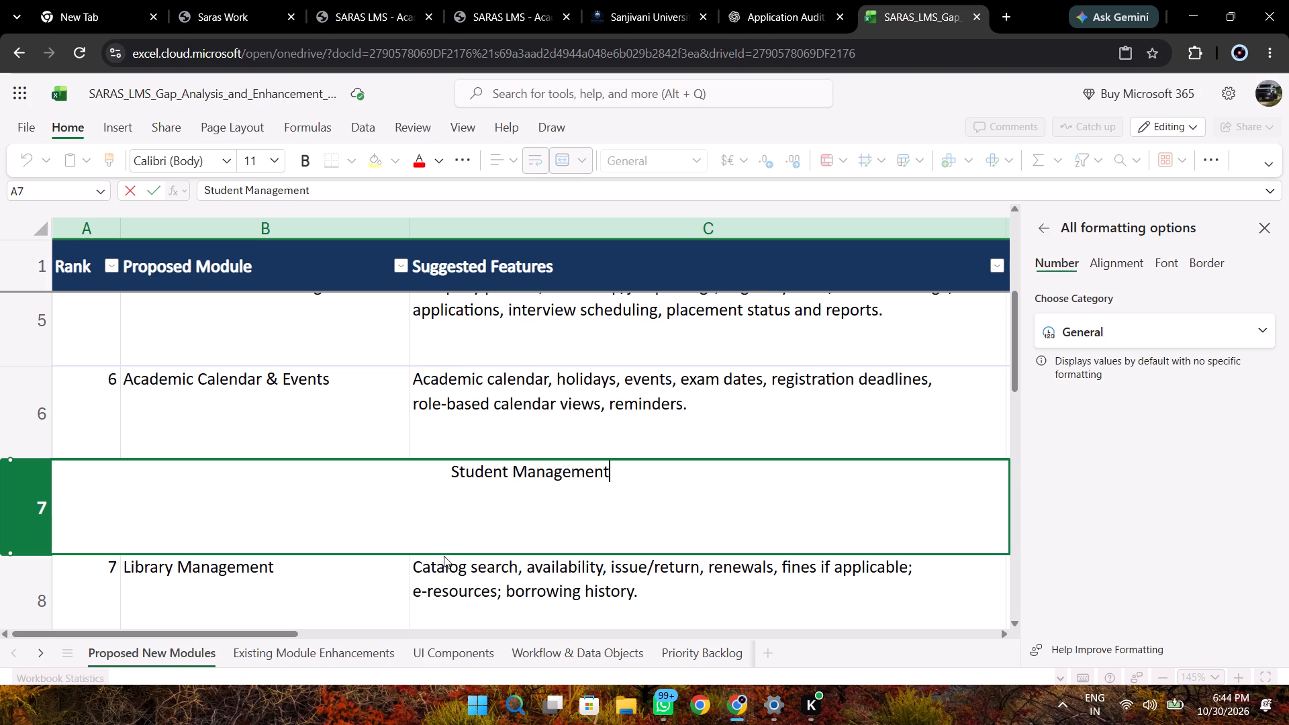
key("space")
type("m")
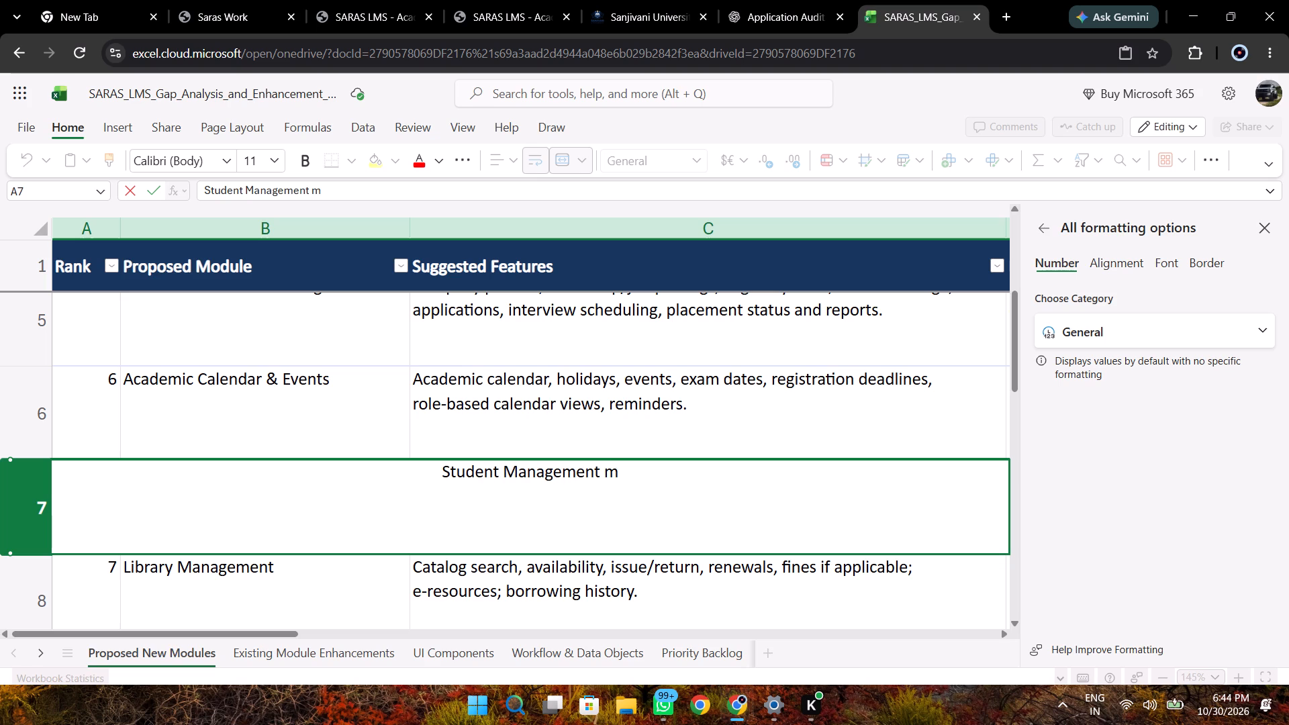
key("BackSpace")
key("ctrl+m")
key("o")
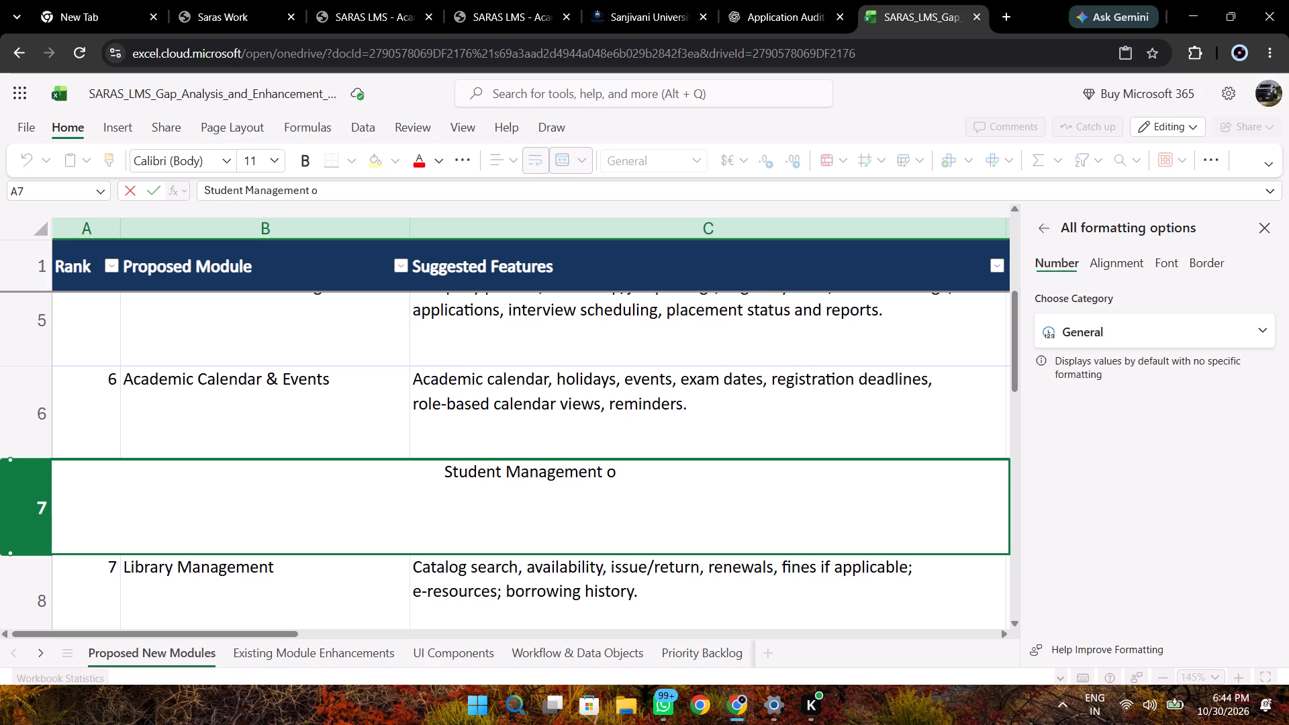
key("BackSpace")
type("Modules")
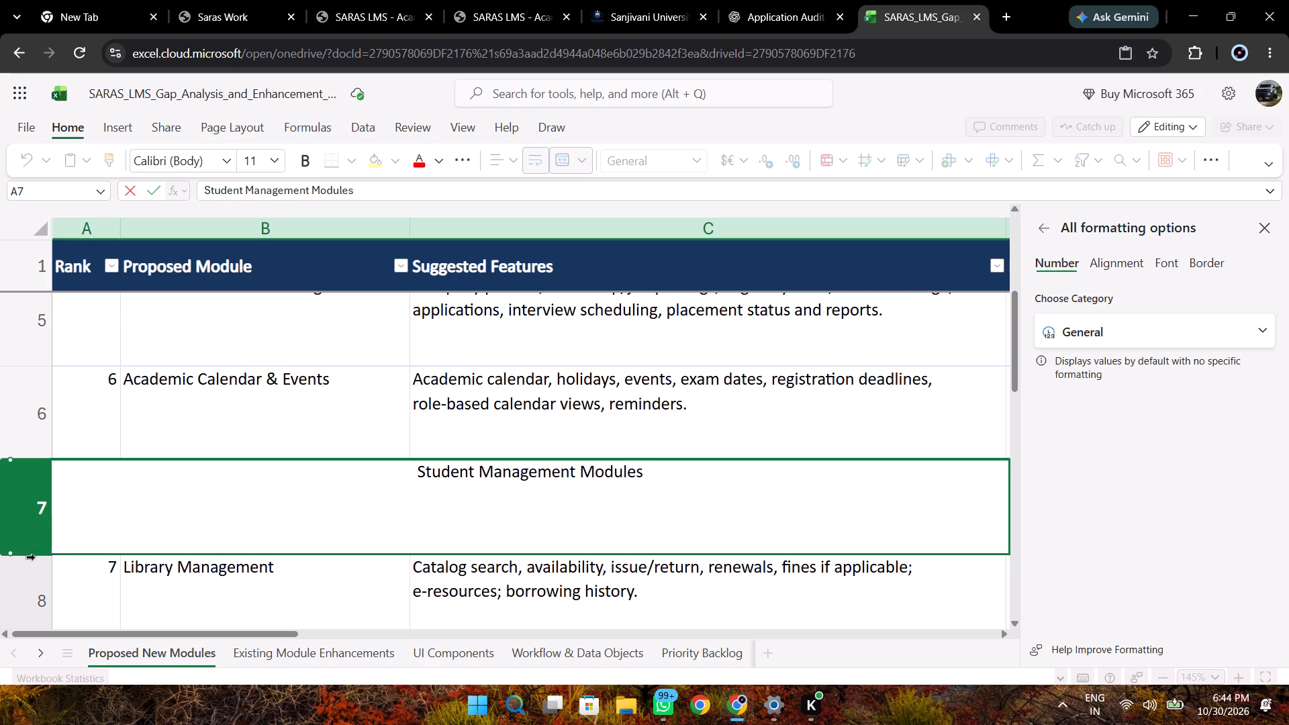
left_click(54, 556)
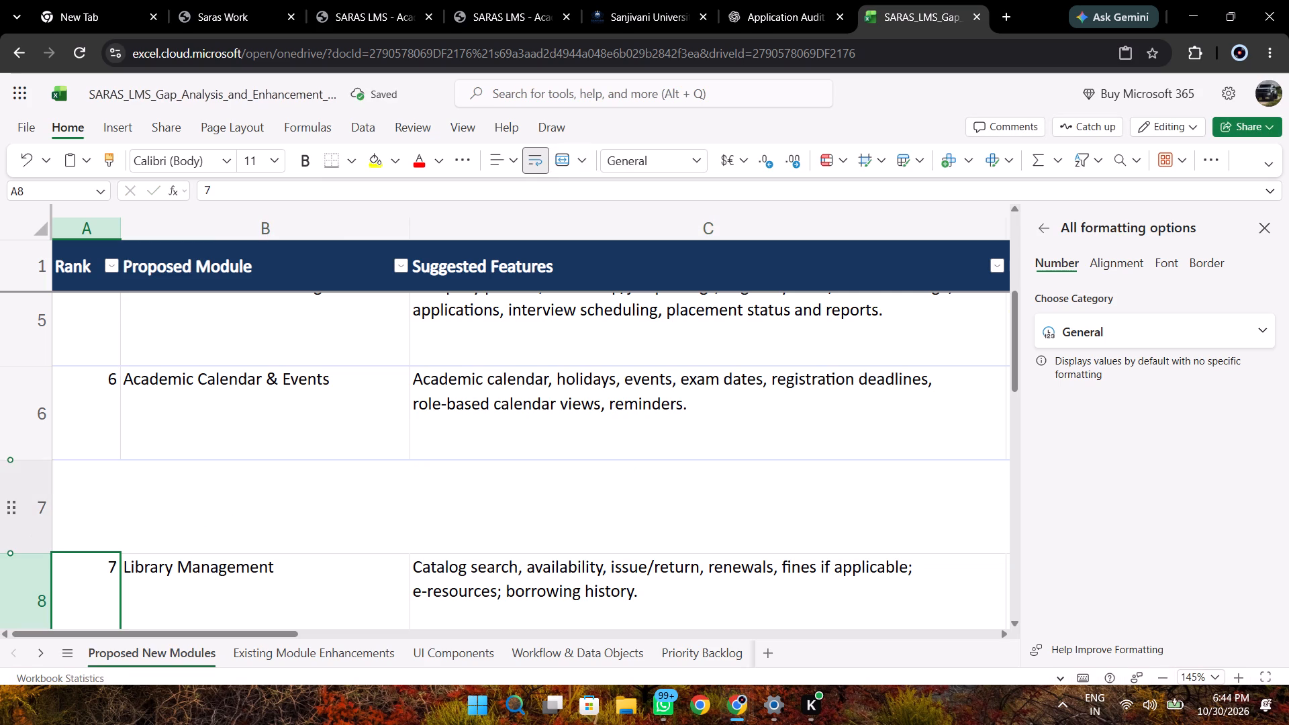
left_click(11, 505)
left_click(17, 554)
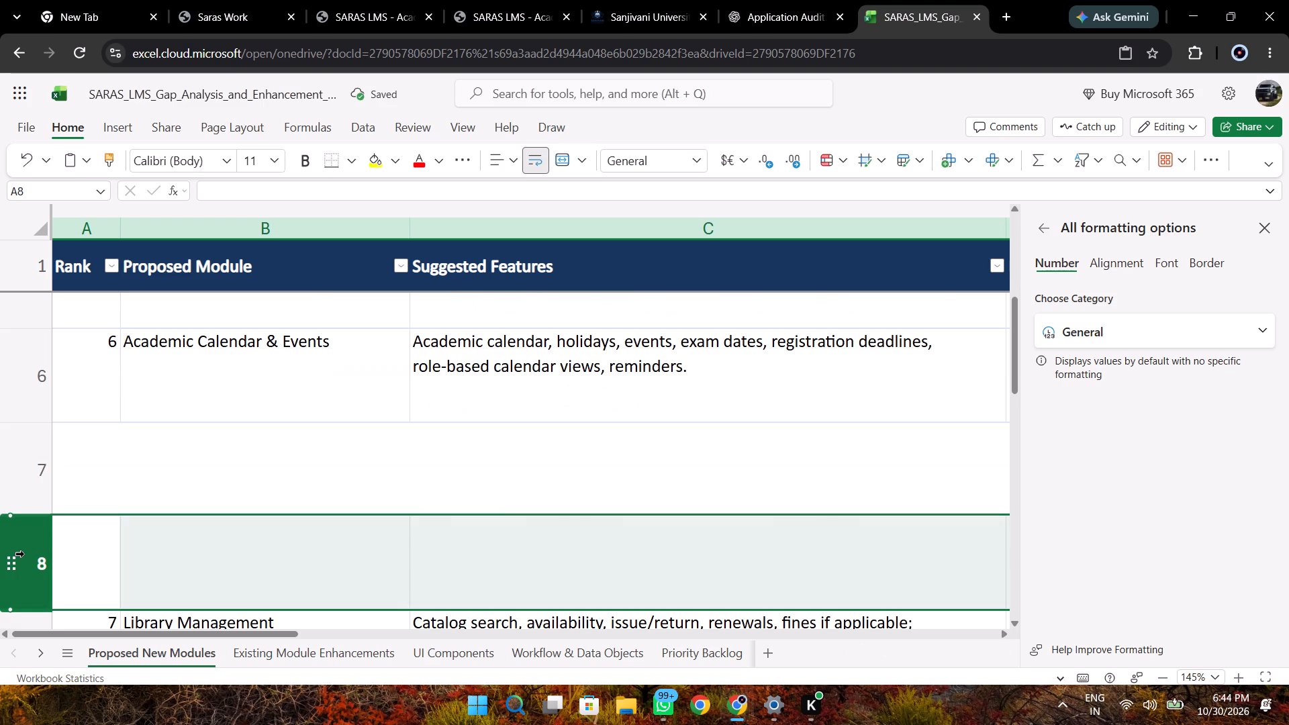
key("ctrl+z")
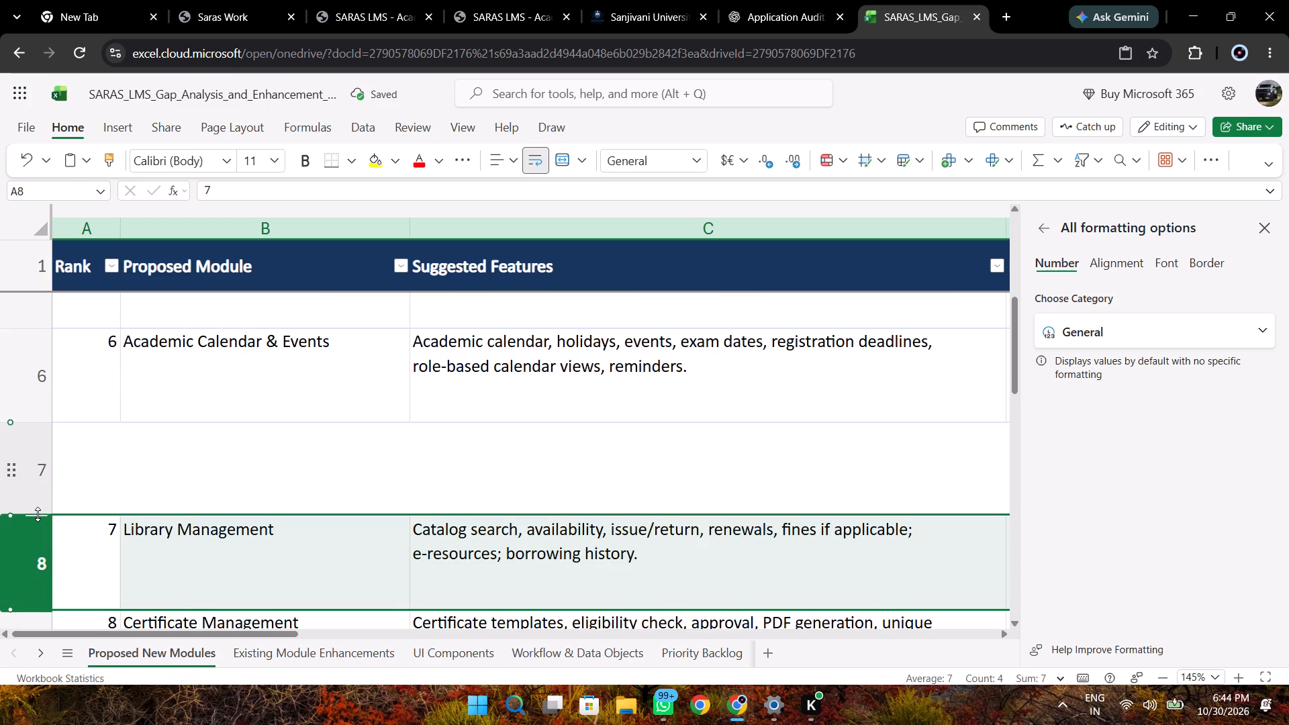
Reduce the height of the merged row 7 to about half, slightly taller than a single line of text.
left_click_drag(38, 514, 42, 478)
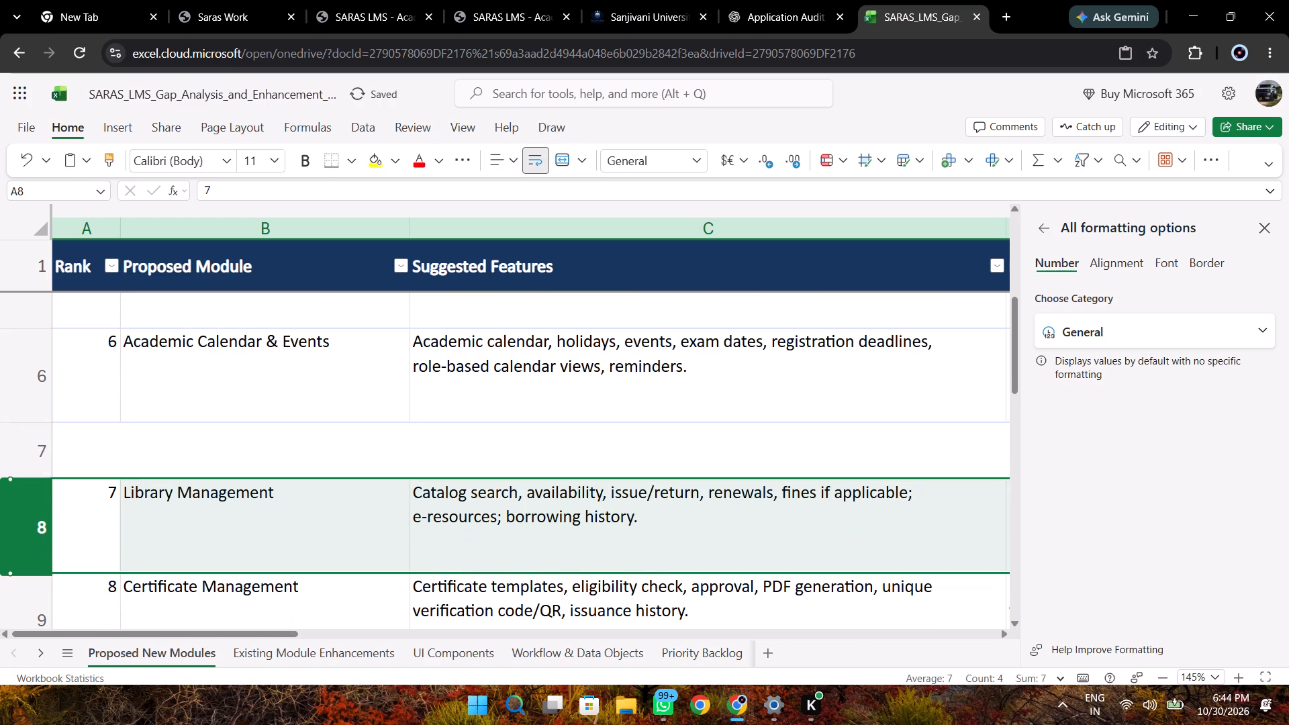
left_click(377, 464)
left_click(377, 464)
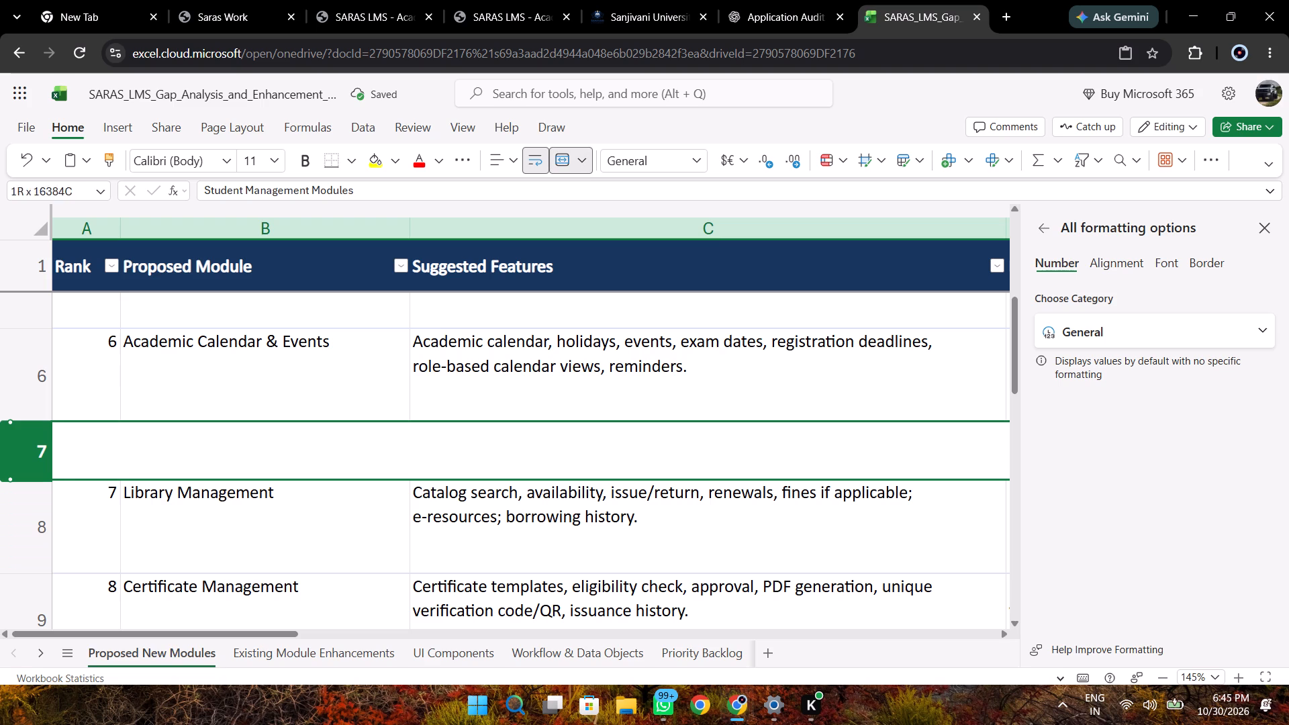
left_click(428, 193)
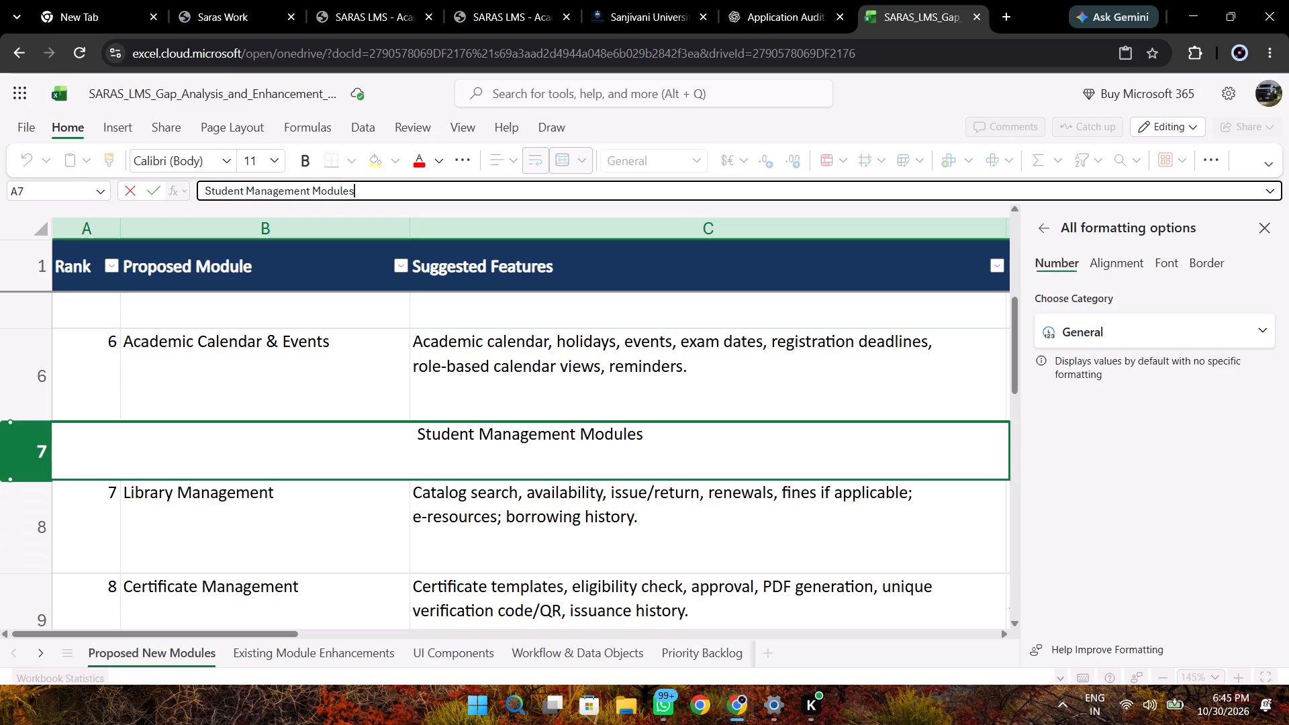
left_click(344, 454)
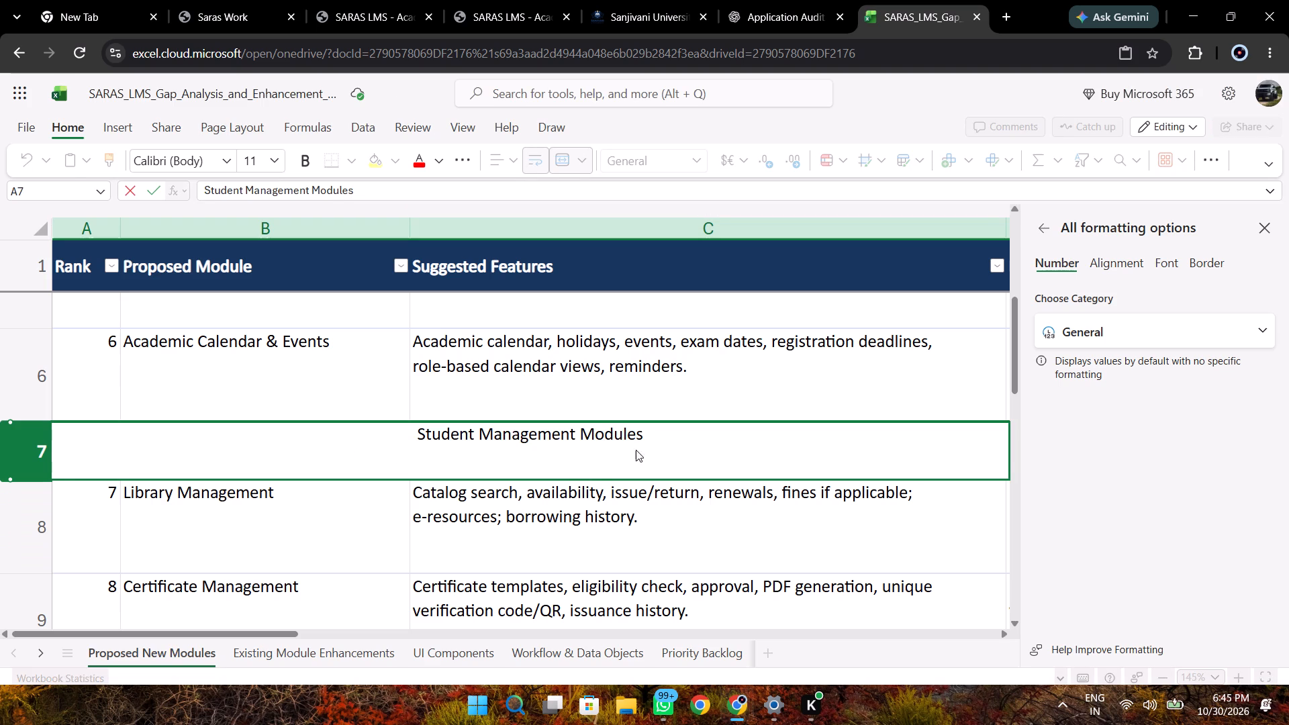
left_click(30, 481)
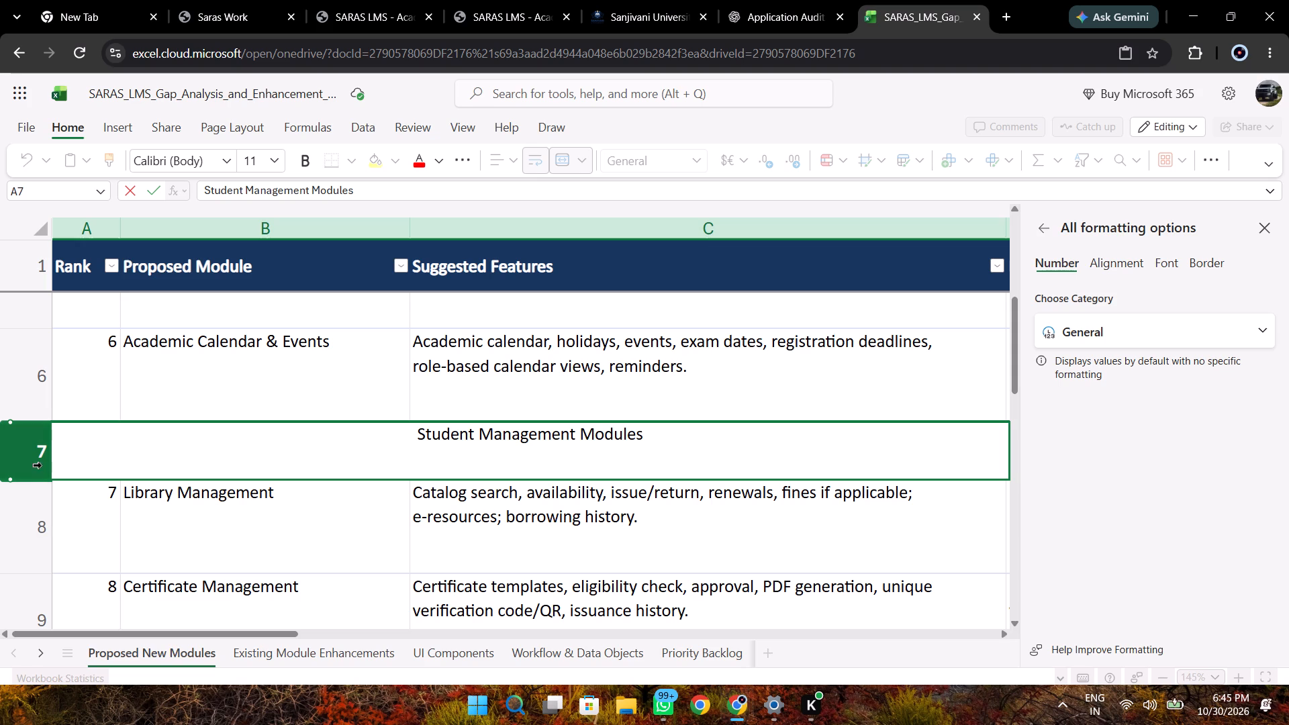
left_click(28, 508)
left_click(32, 470)
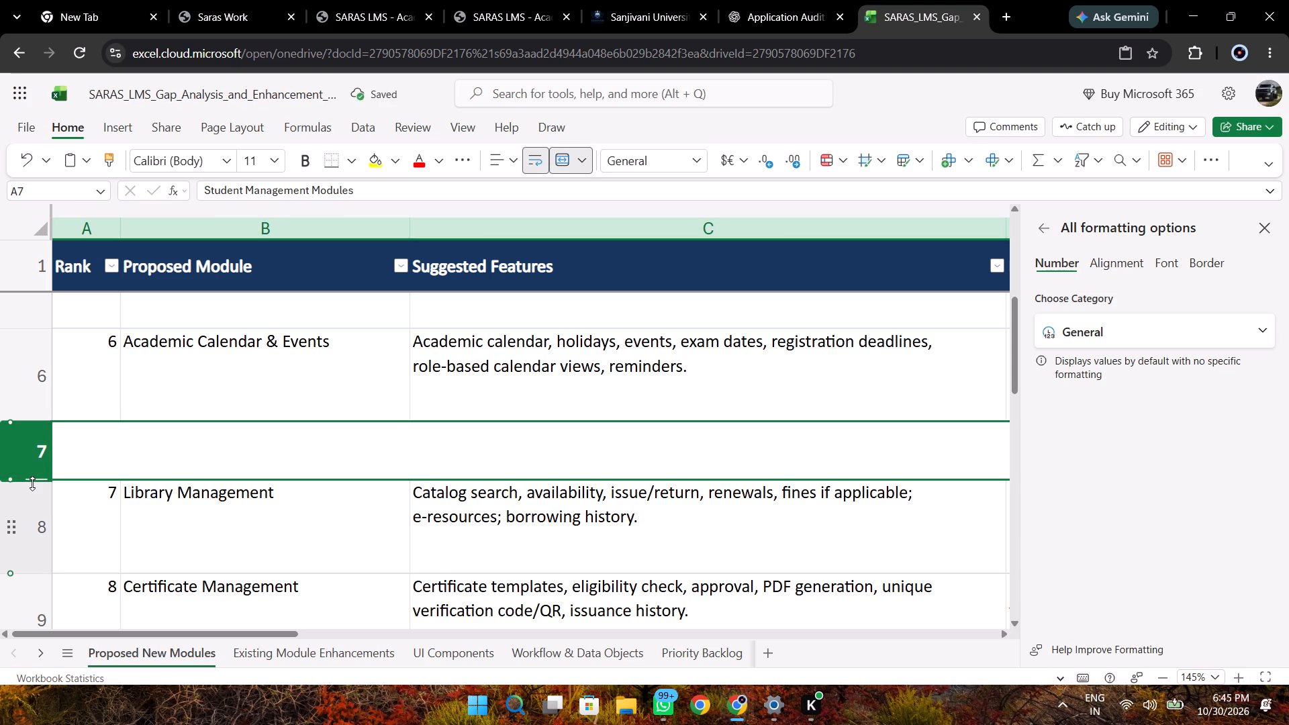
left_click_drag(34, 483, 34, 469)
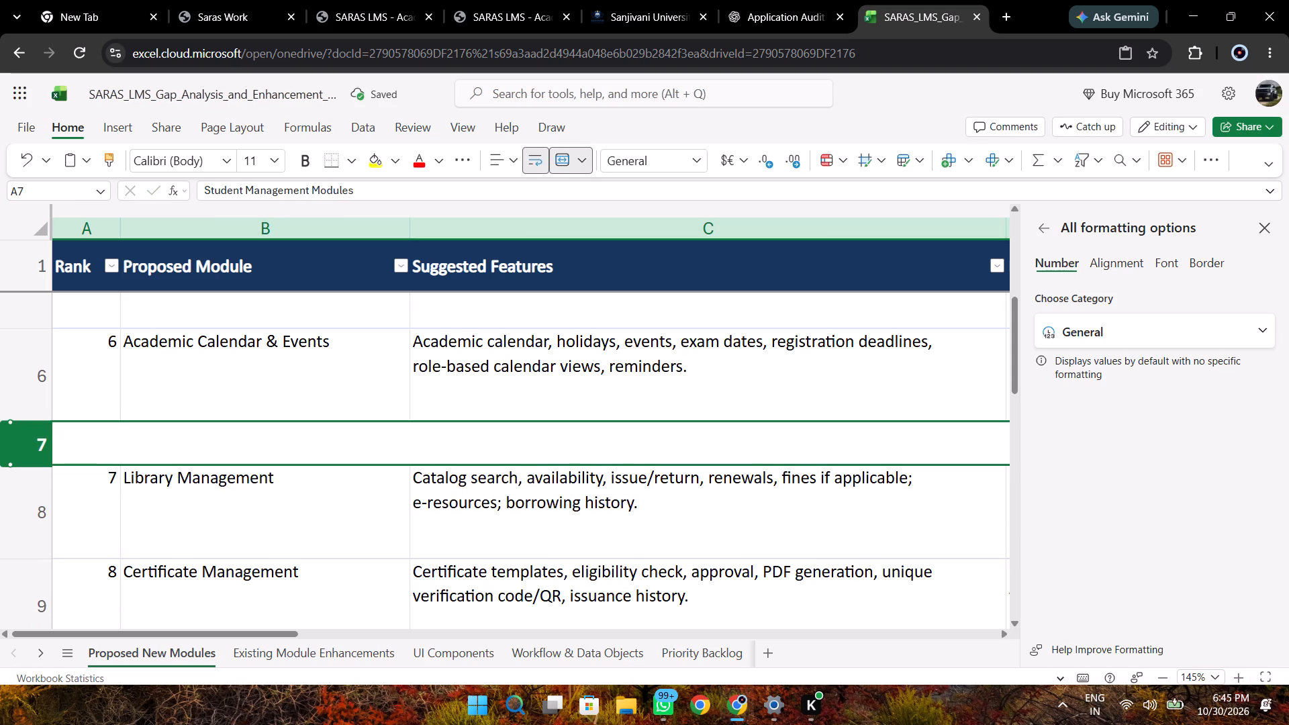
Make the "Student Management Modules" heading in row 7 bold.
left_click(113, 456)
left_click(185, 437)
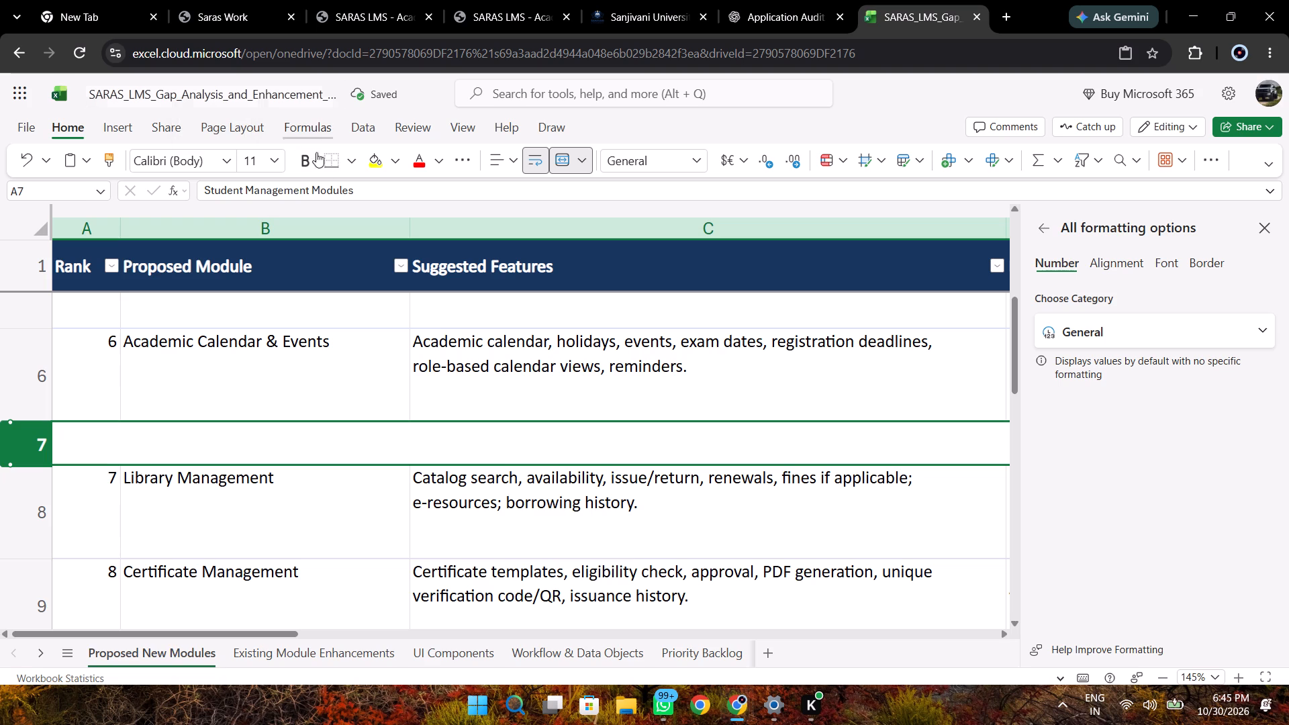
left_click(360, 180)
left_click(360, 191)
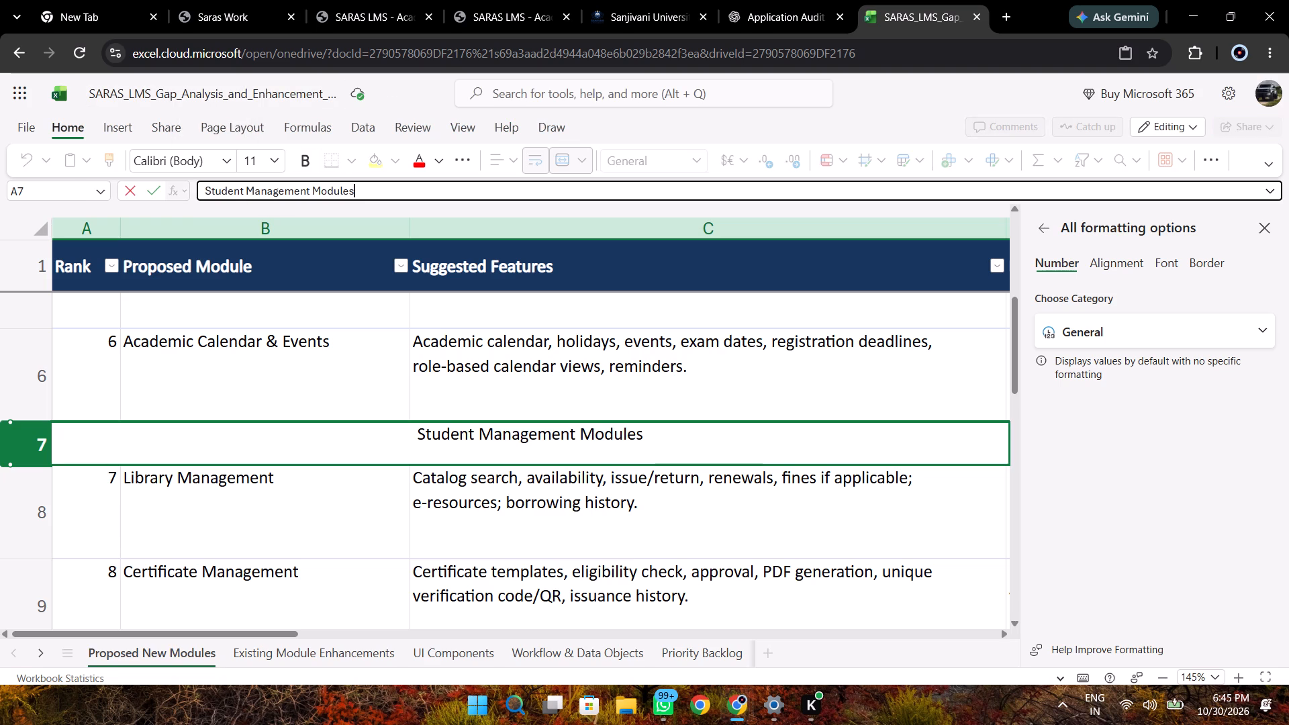
scroll(314, 444, "up", 2)
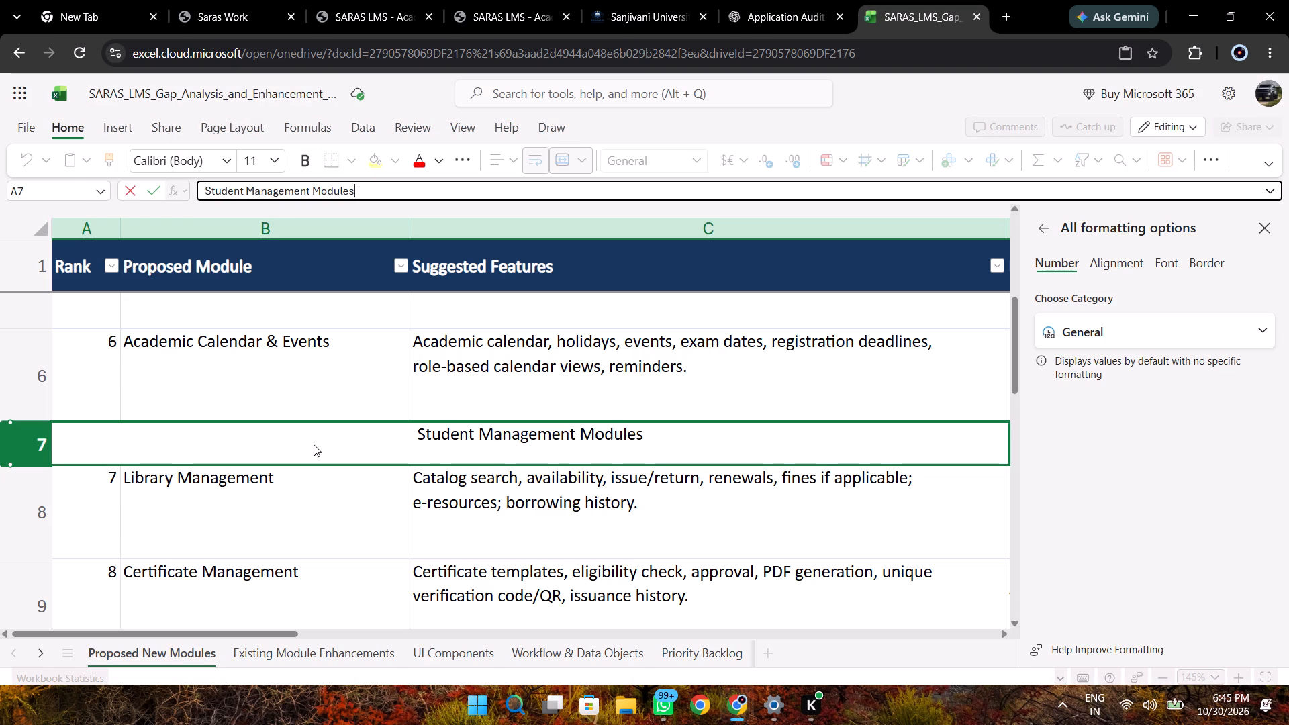
left_click(318, 264)
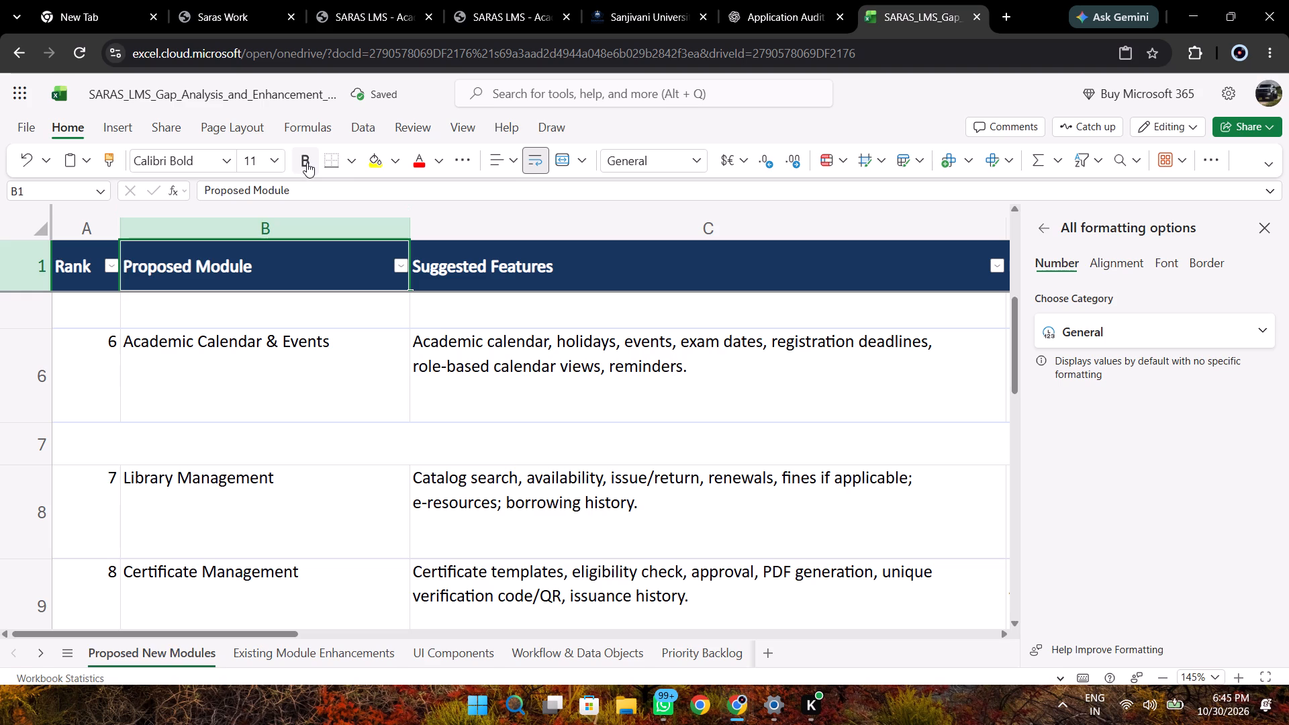
left_click(412, 451)
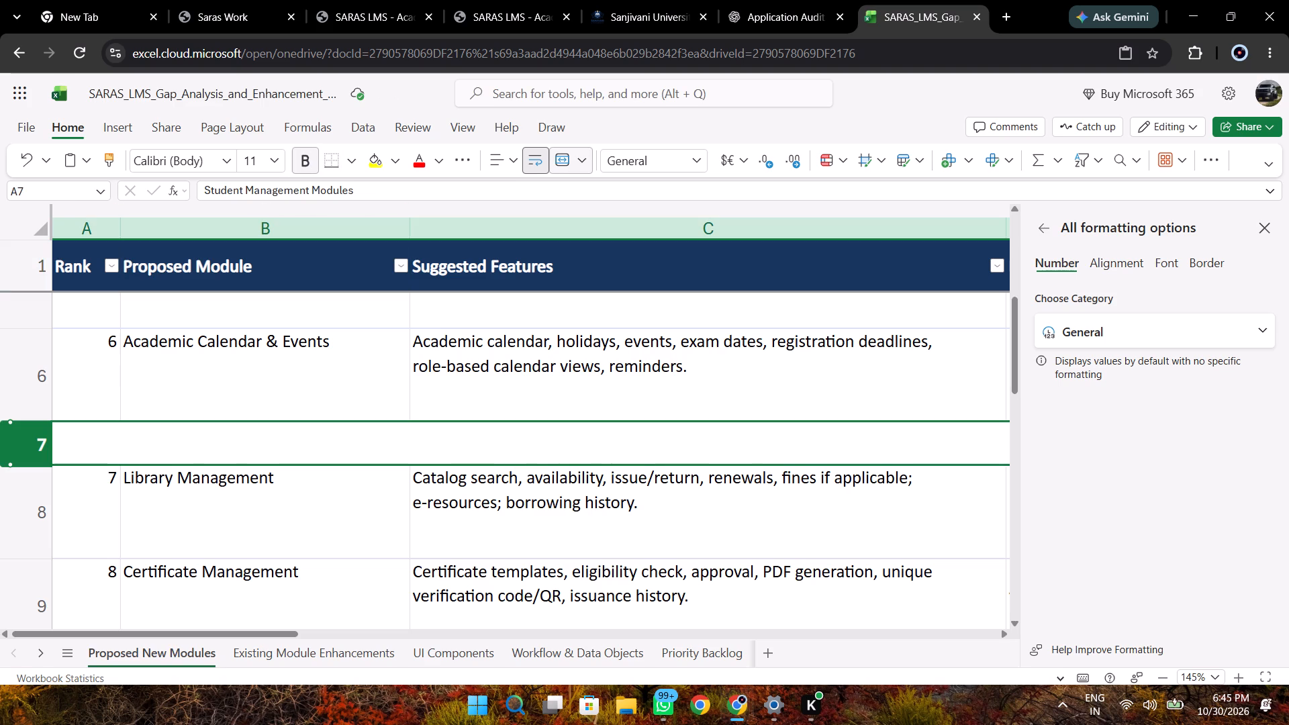
left_click(412, 451)
left_click(378, 199)
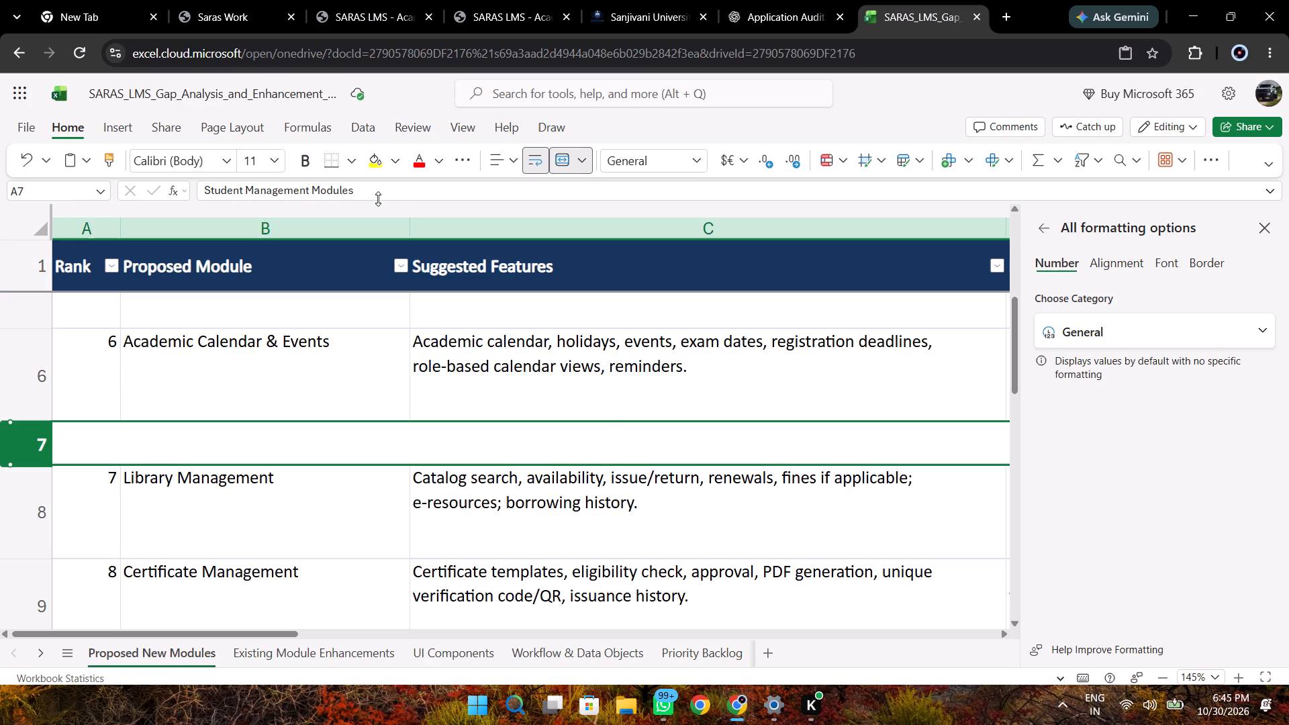
left_click(360, 187)
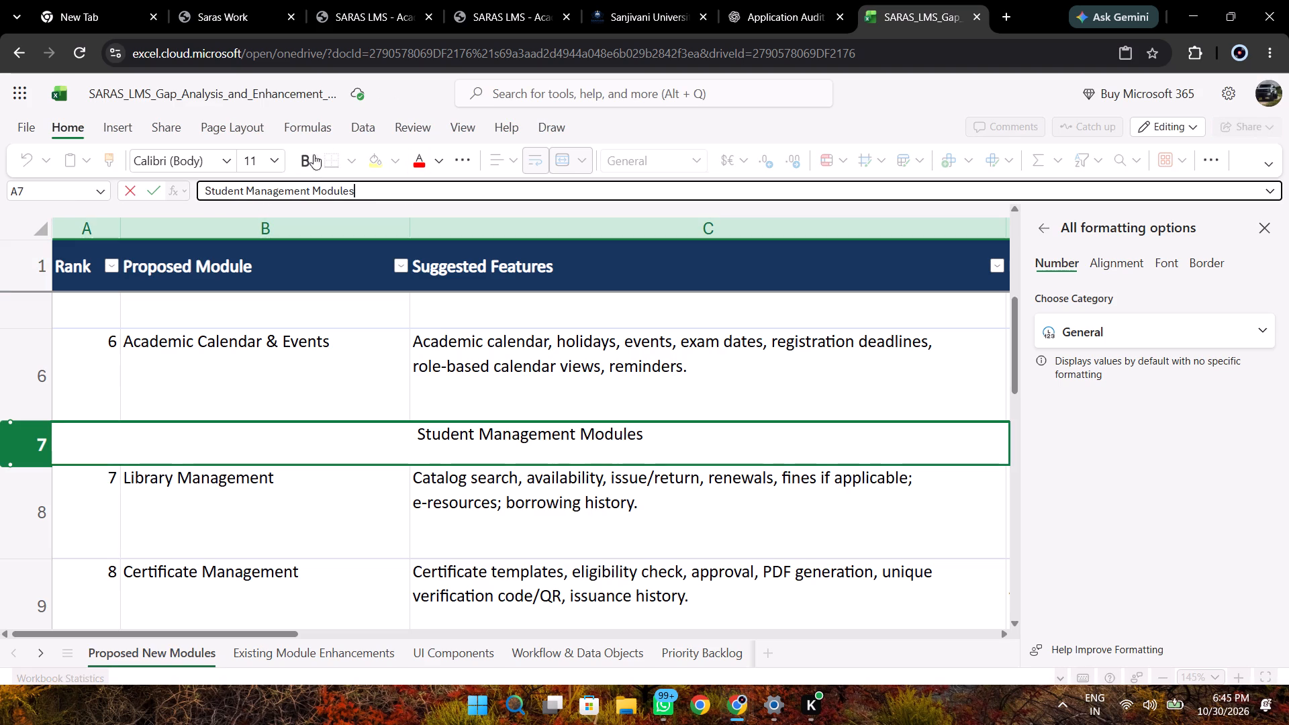
left_click(301, 163)
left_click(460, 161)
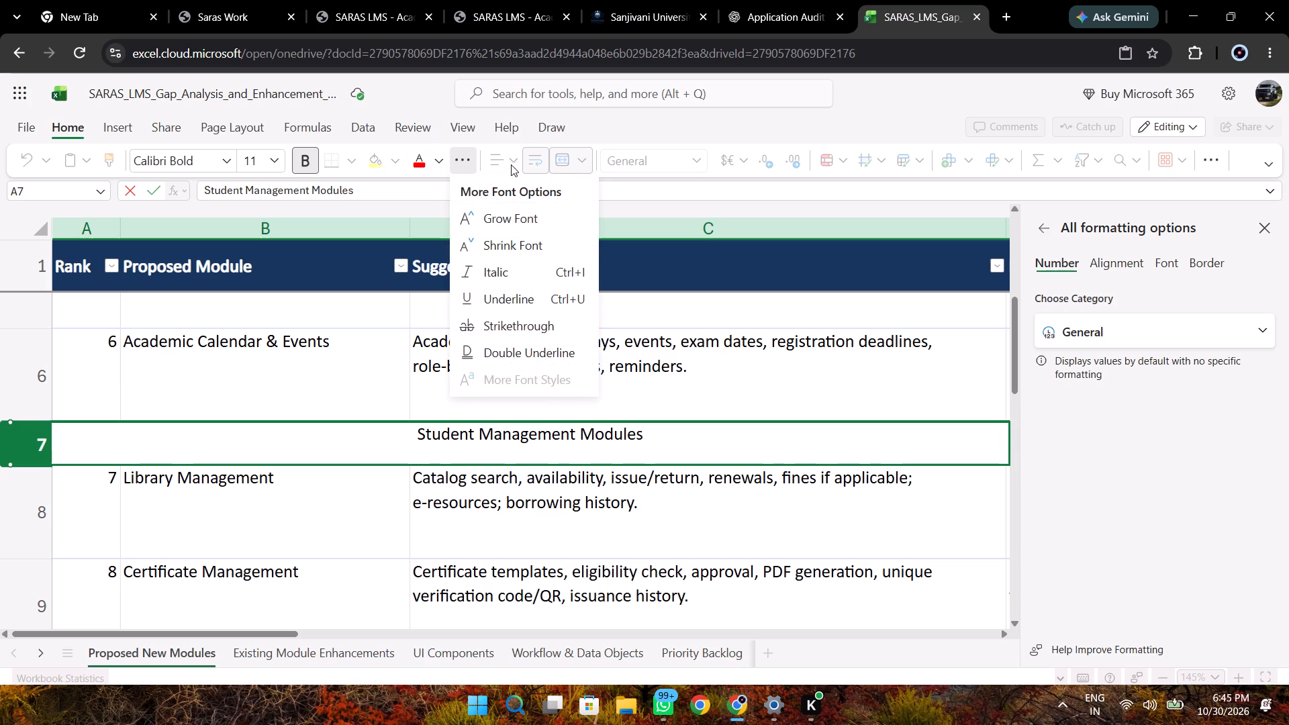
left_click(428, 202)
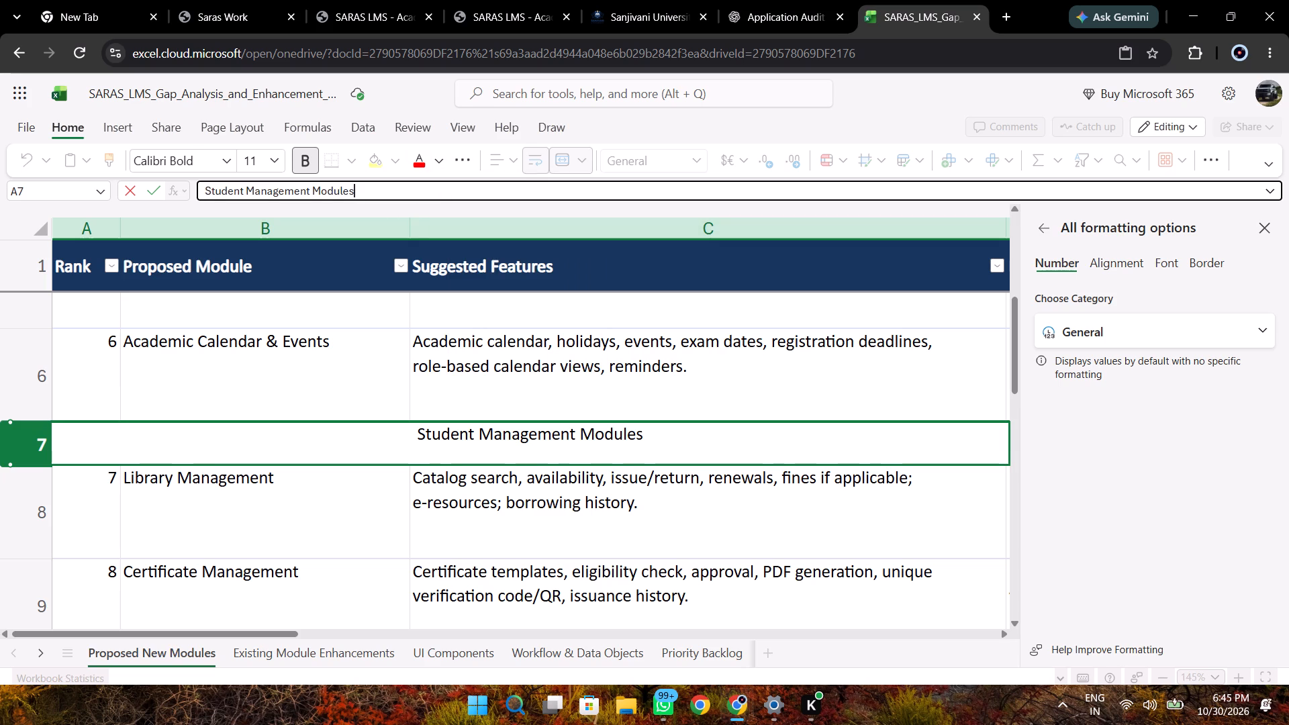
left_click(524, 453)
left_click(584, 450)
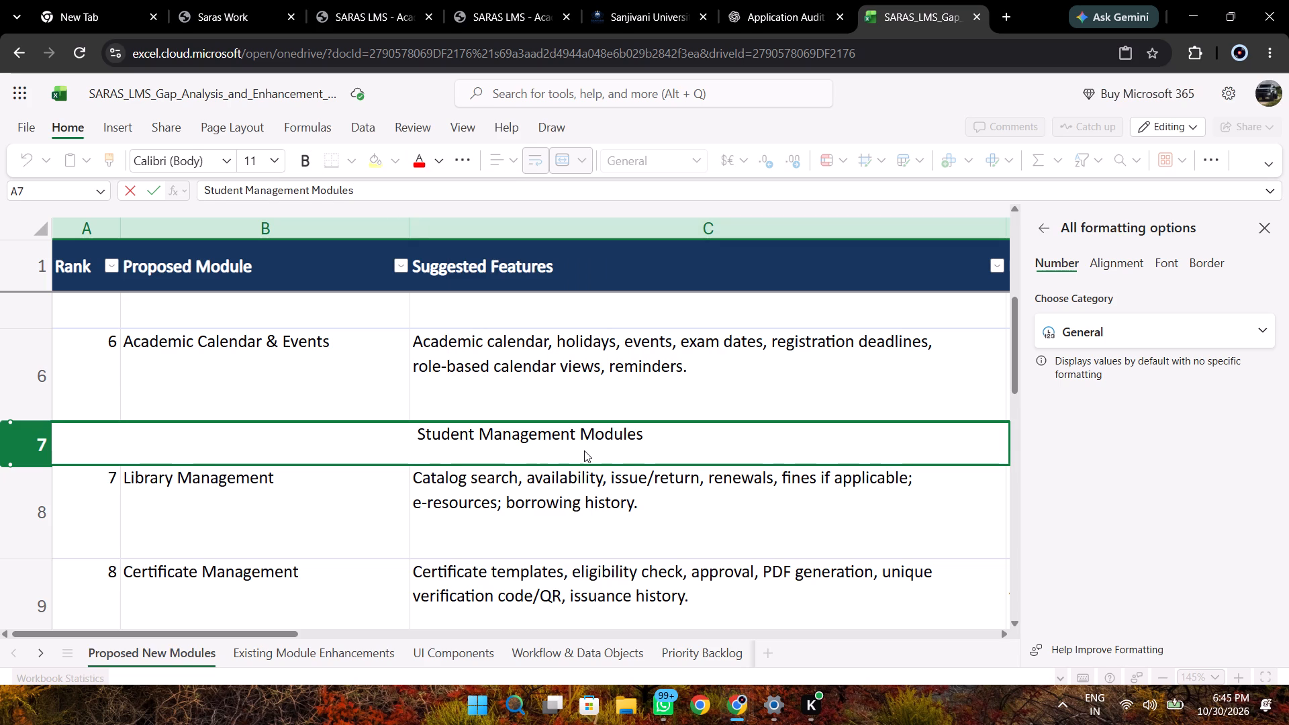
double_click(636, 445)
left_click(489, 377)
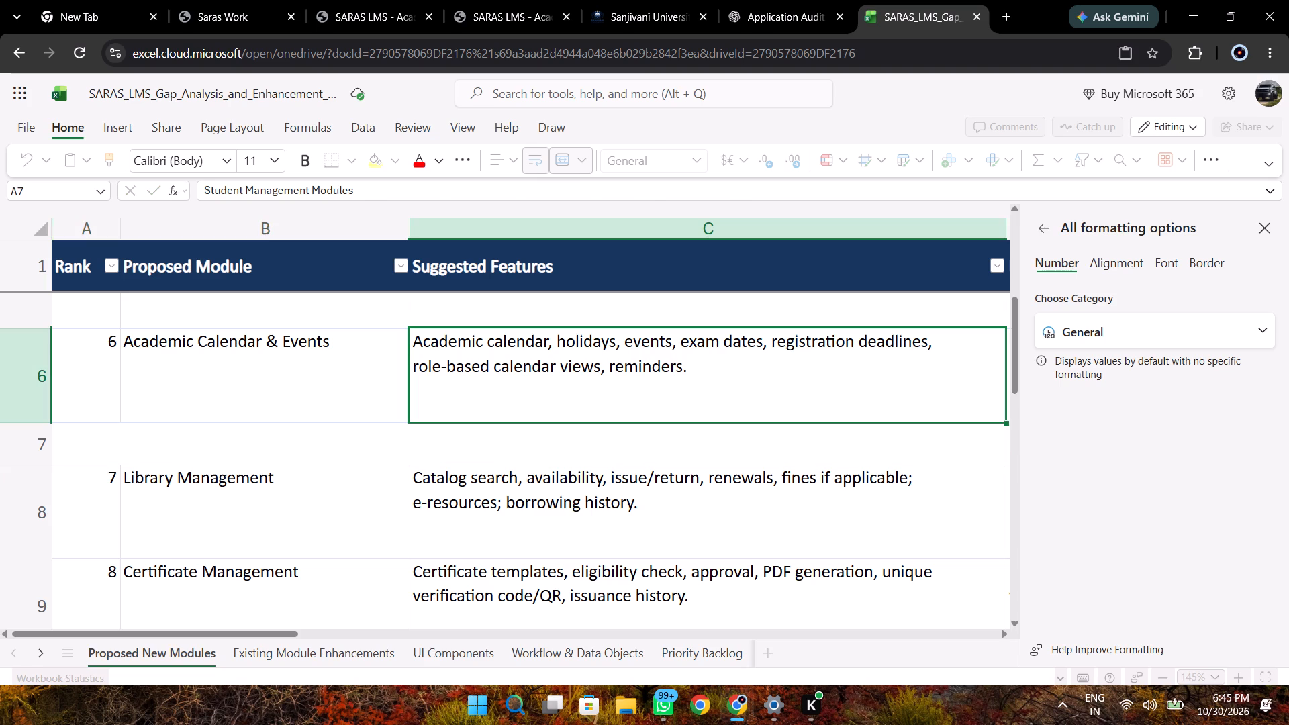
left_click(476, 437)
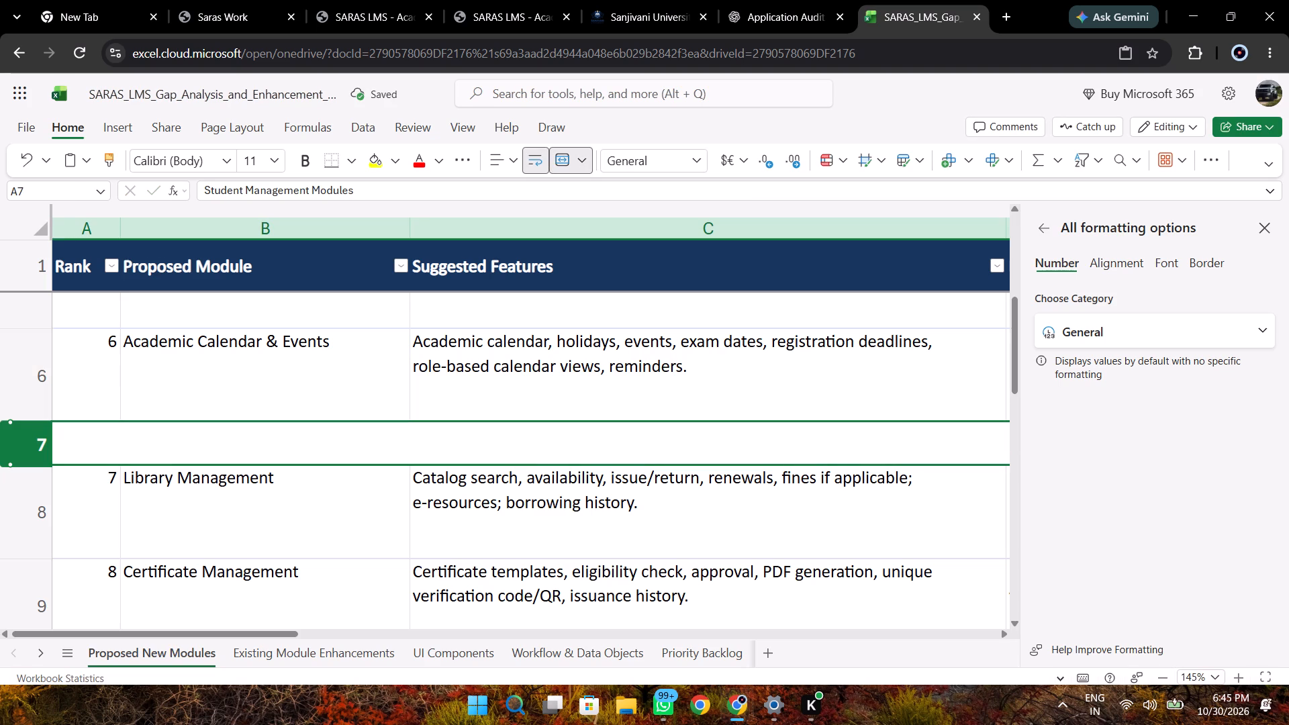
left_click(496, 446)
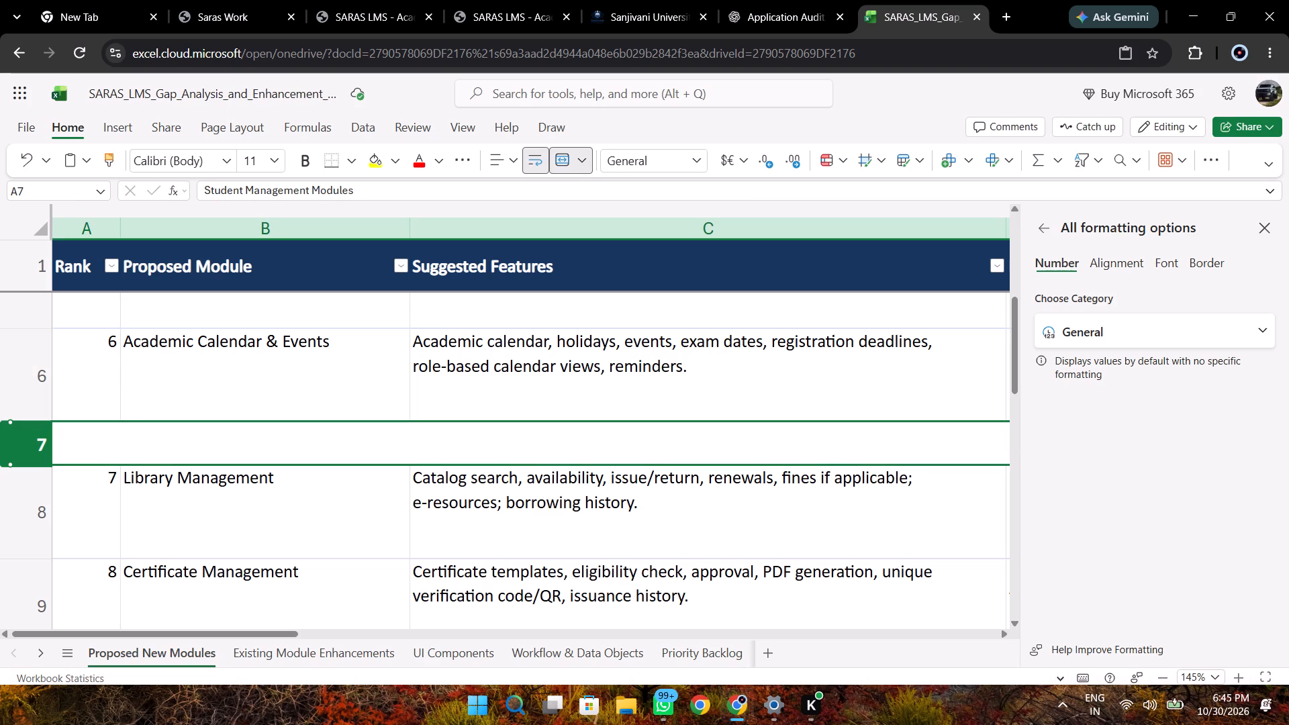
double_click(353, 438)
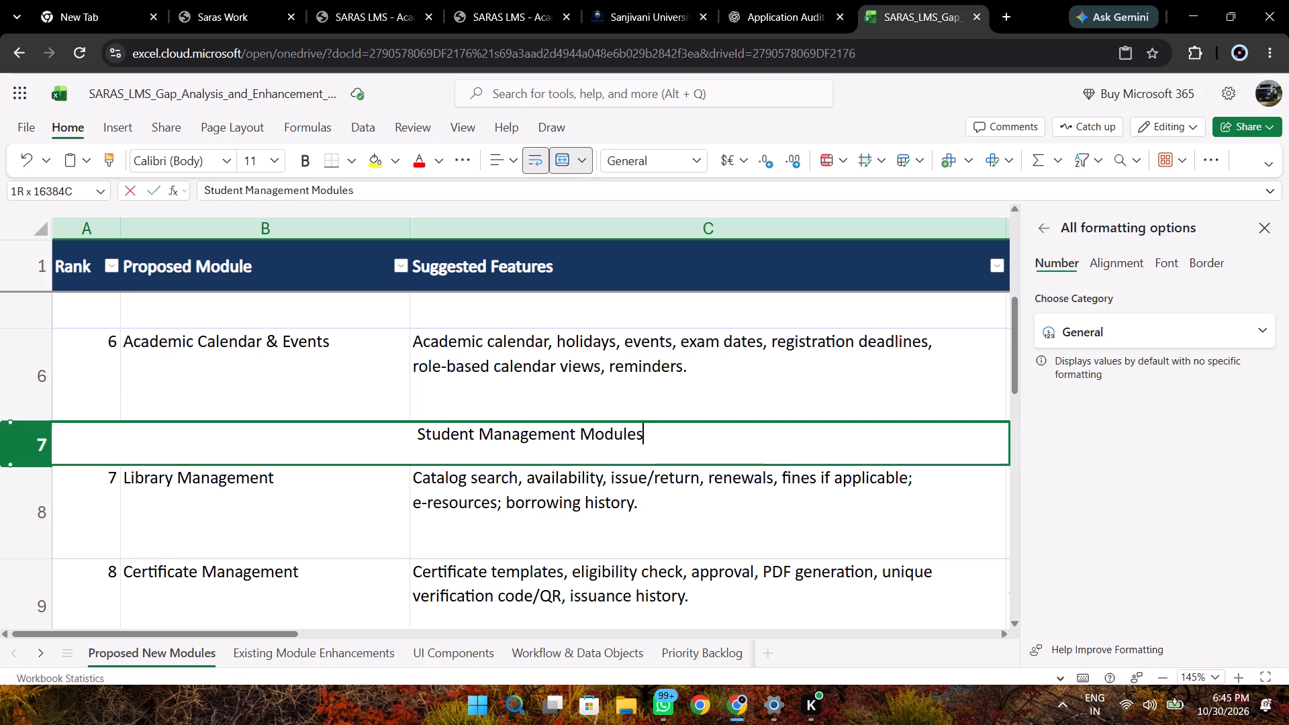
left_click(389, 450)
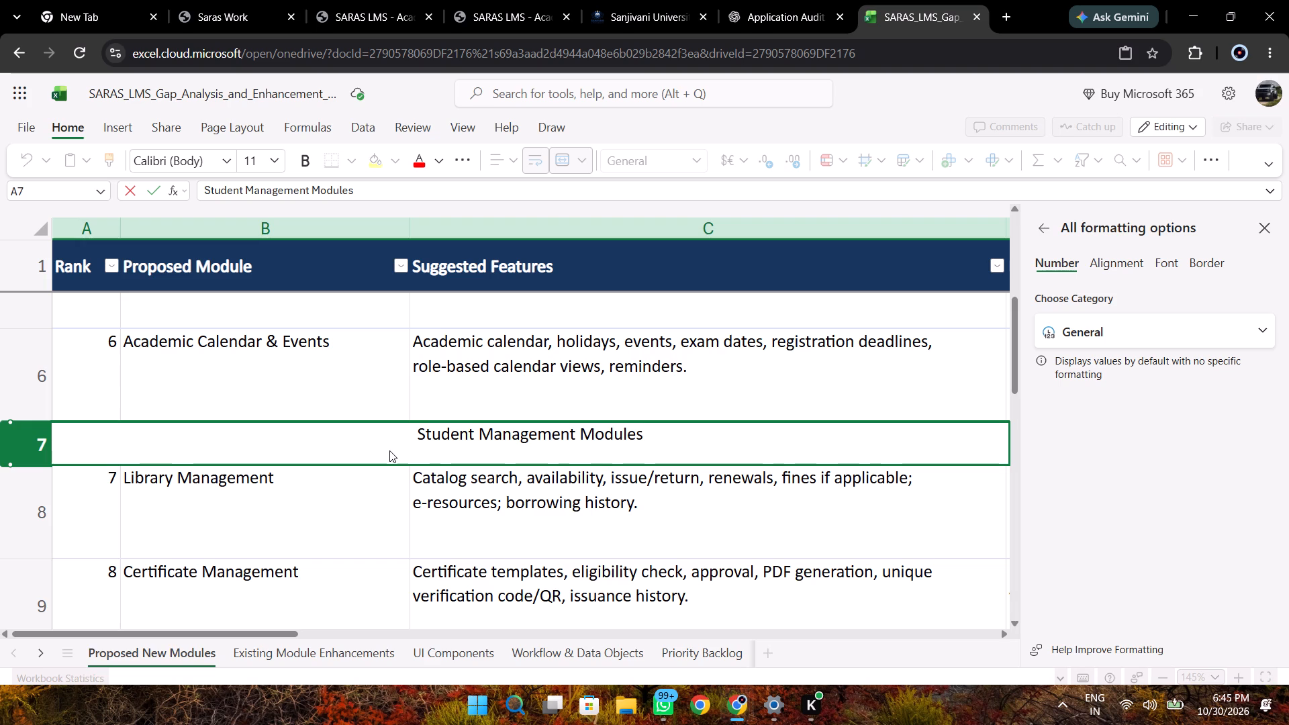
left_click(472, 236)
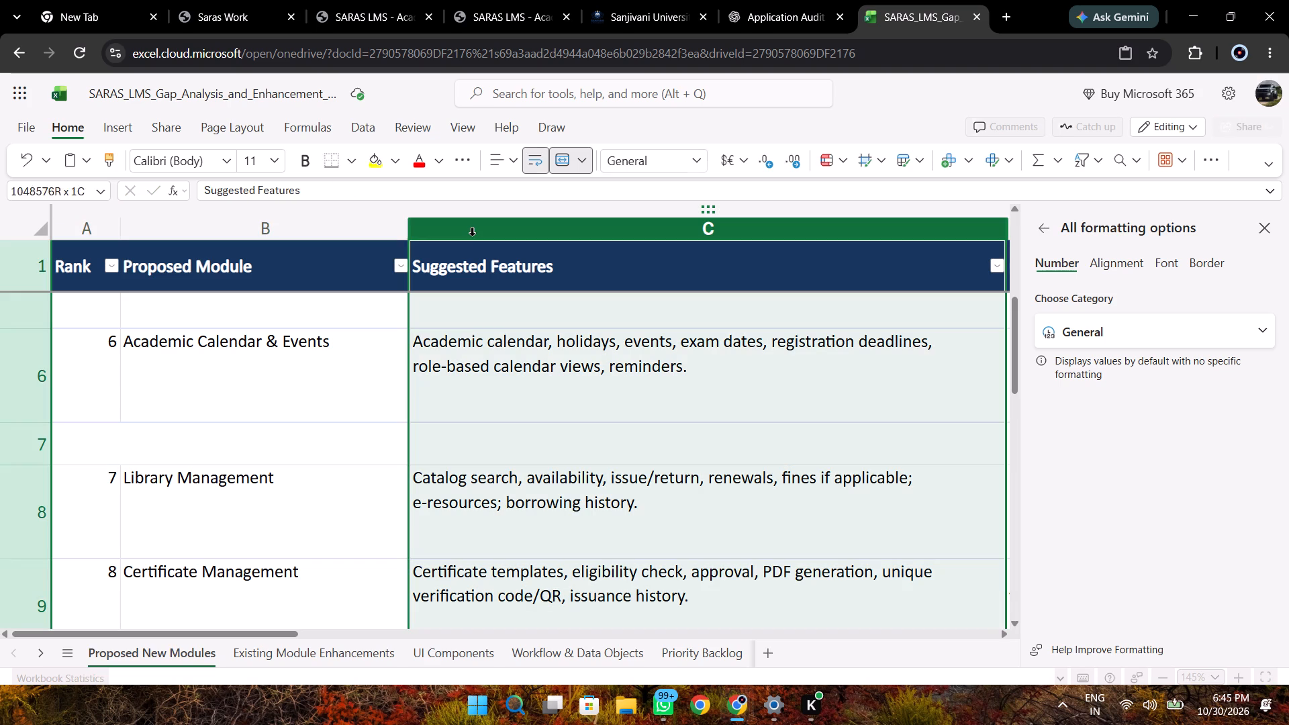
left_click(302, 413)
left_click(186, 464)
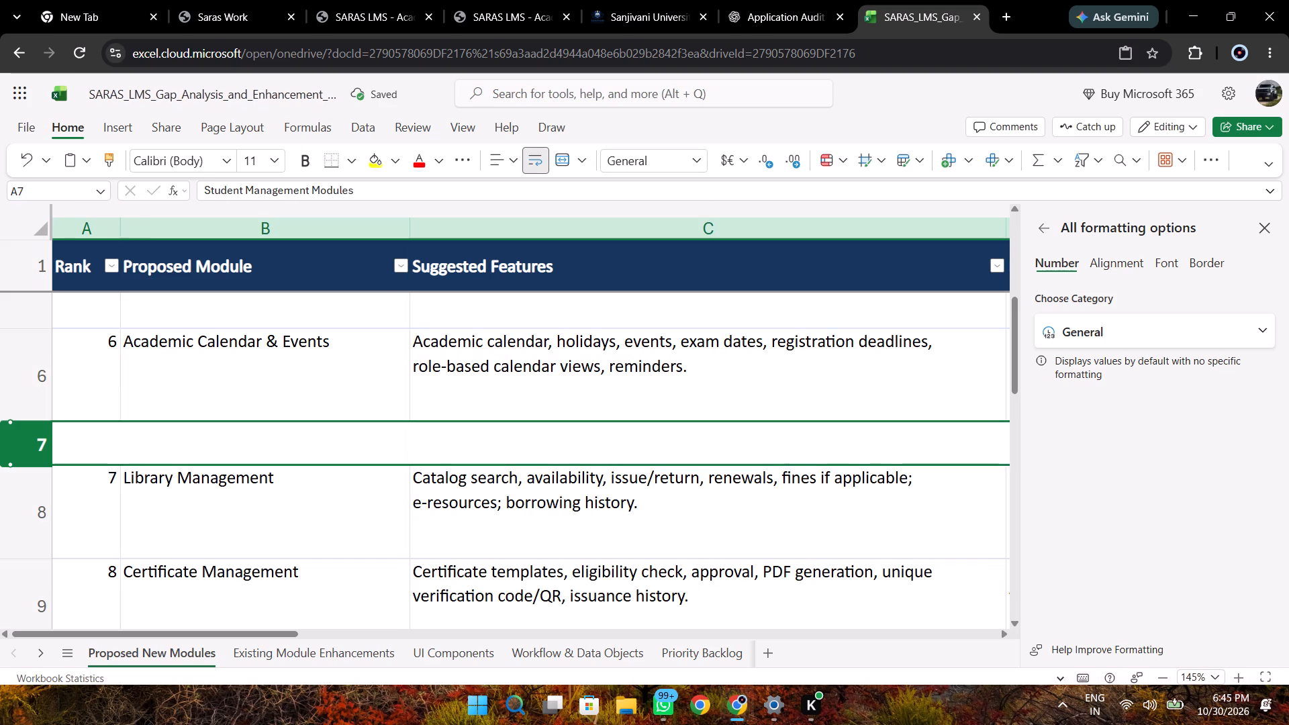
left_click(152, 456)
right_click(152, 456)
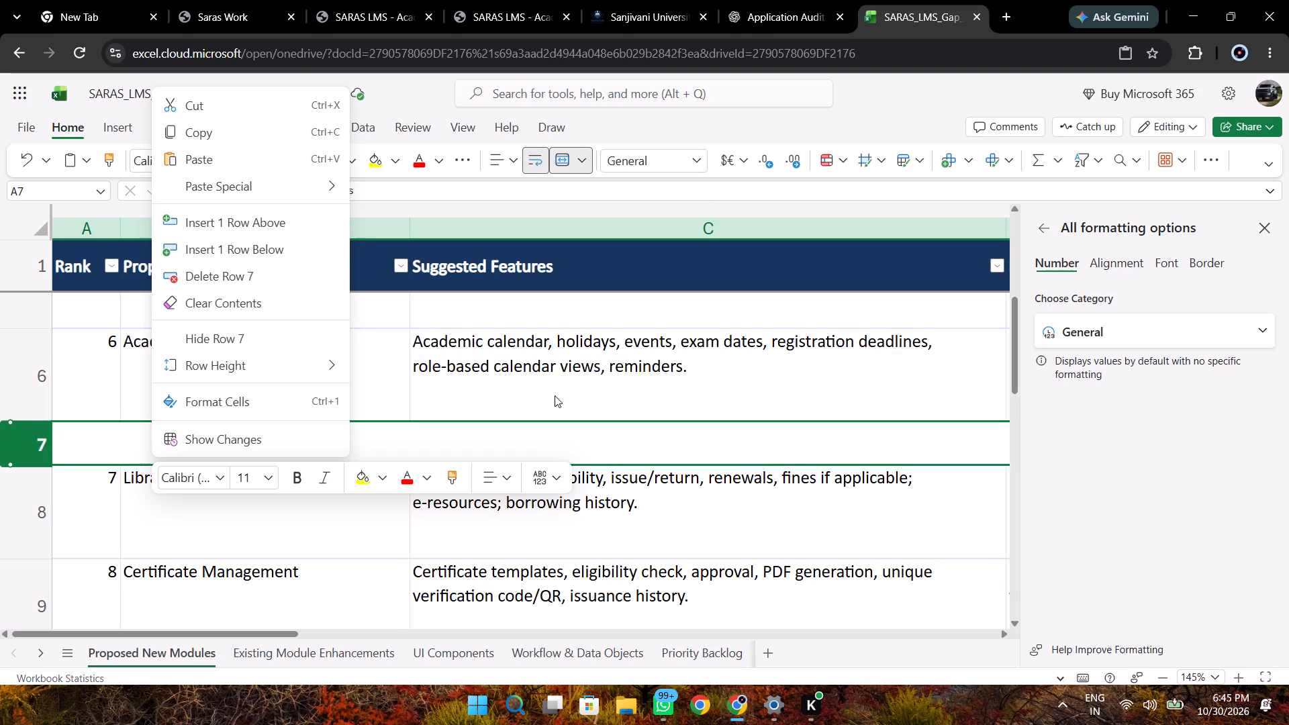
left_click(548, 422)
Turn off text wrapping for the merged heading row 7.
left_click(510, 448)
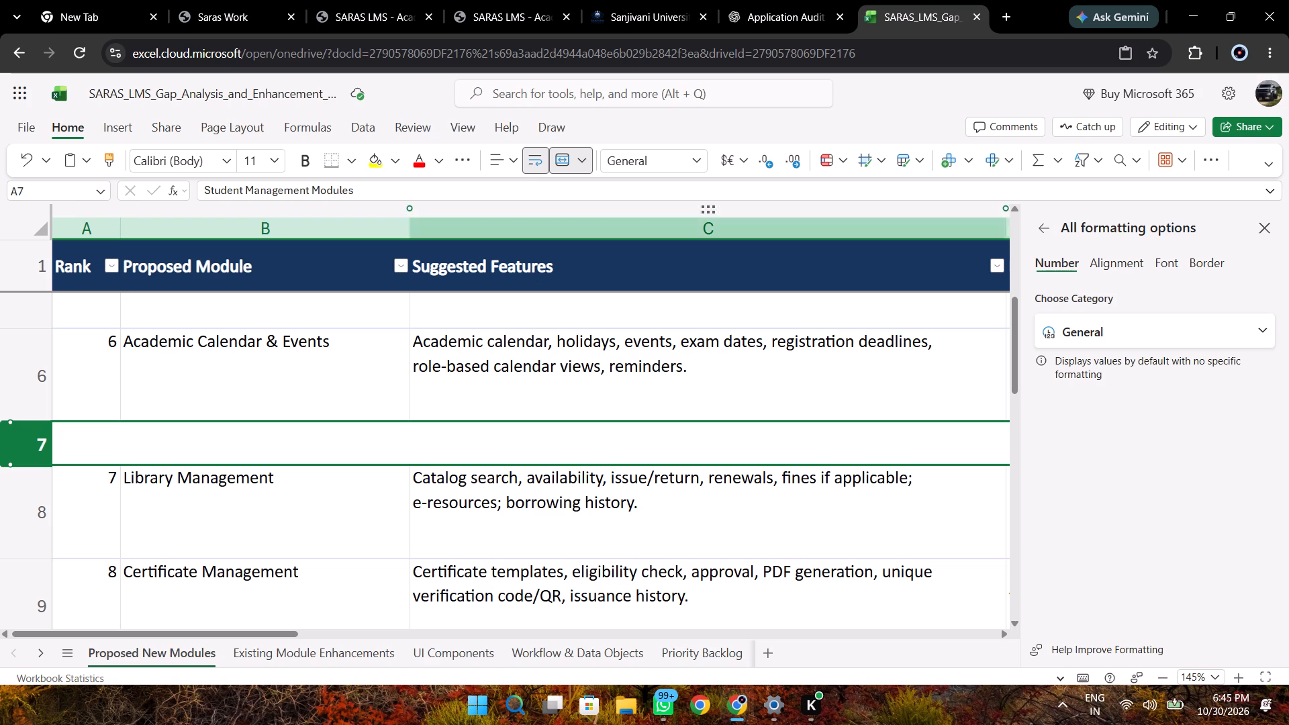
left_click(538, 160)
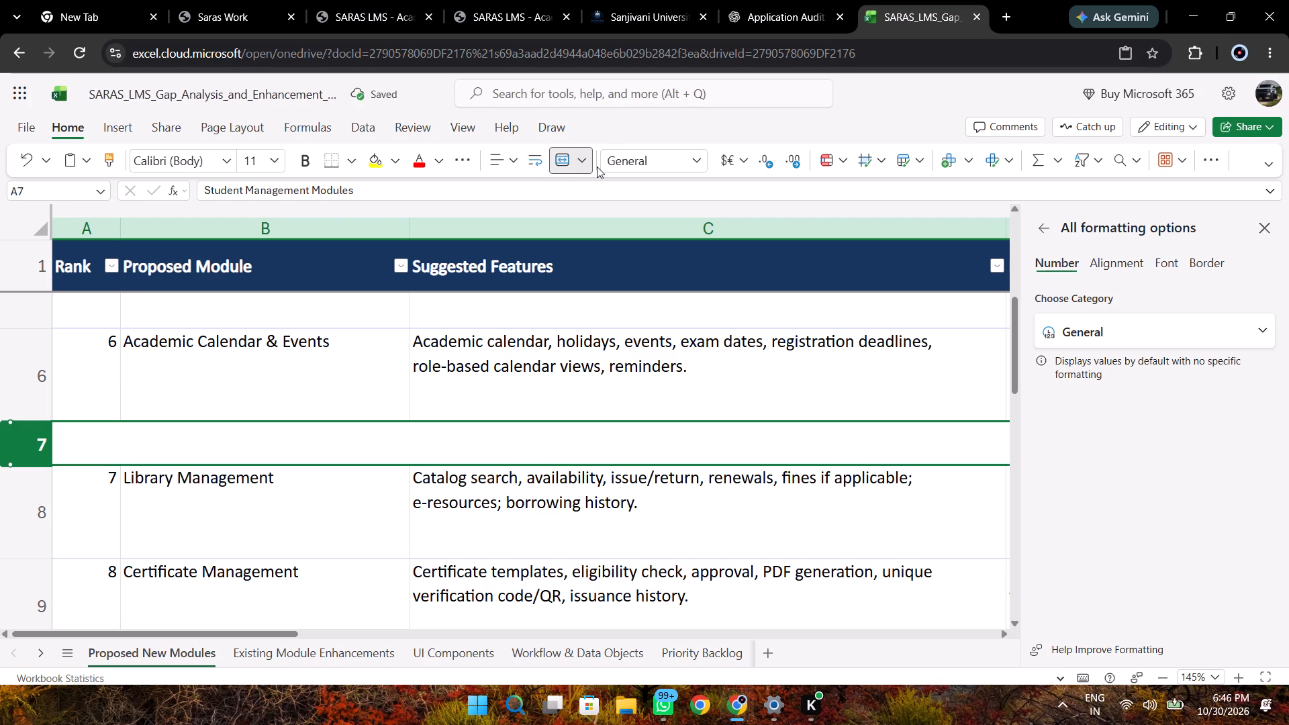
Apply the Merge Cells option to row 7 in place of the centred merge.
left_click(591, 166)
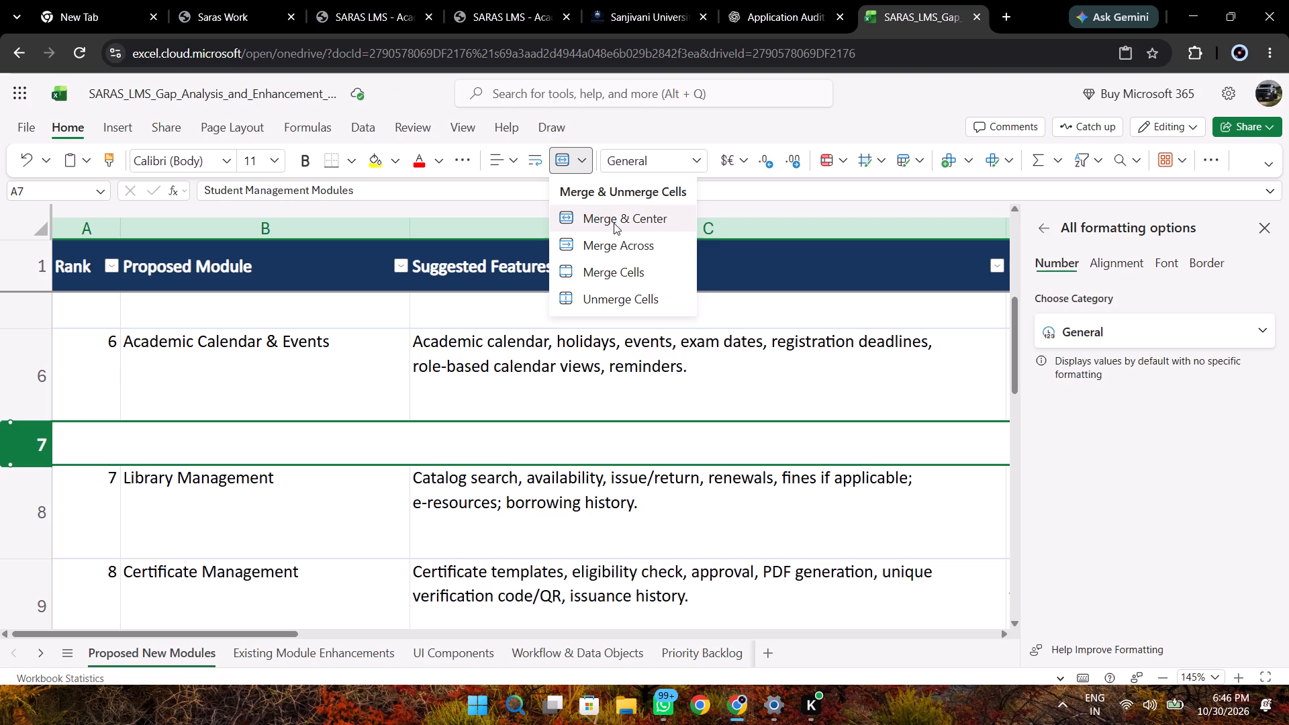
left_click(616, 268)
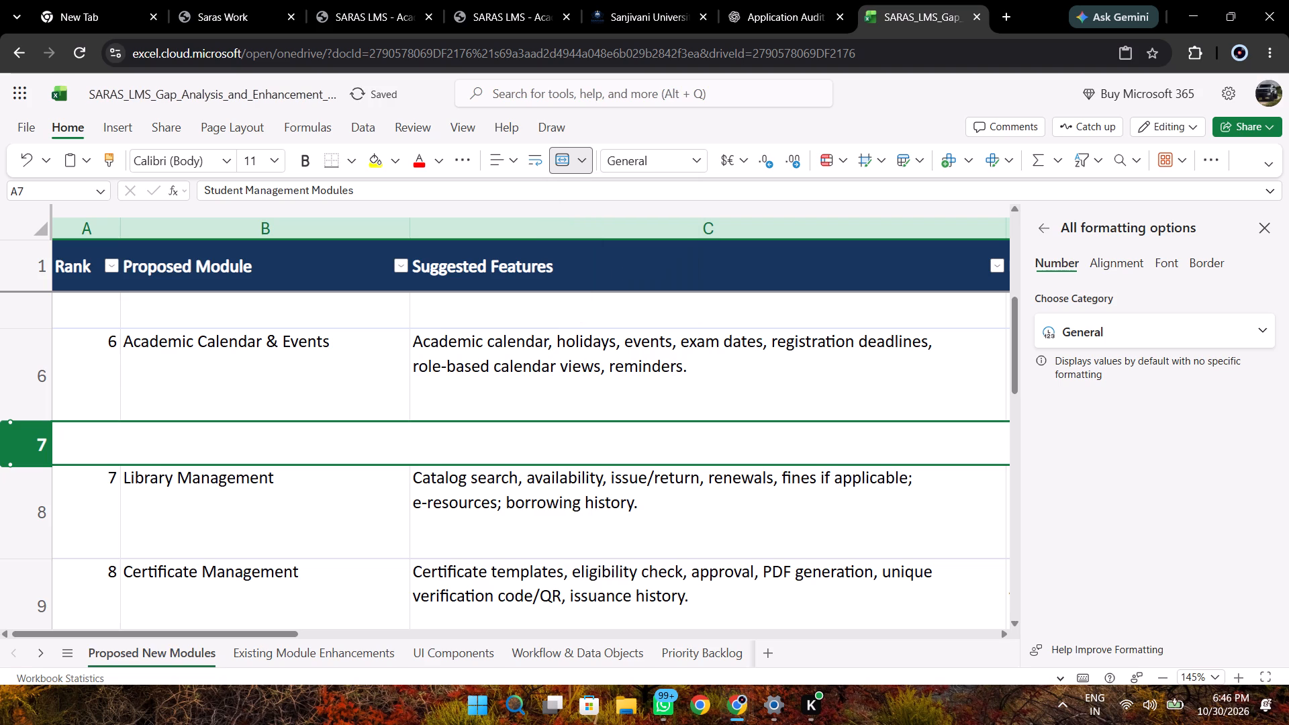
left_click(489, 452)
double_click(489, 452)
left_click(399, 488)
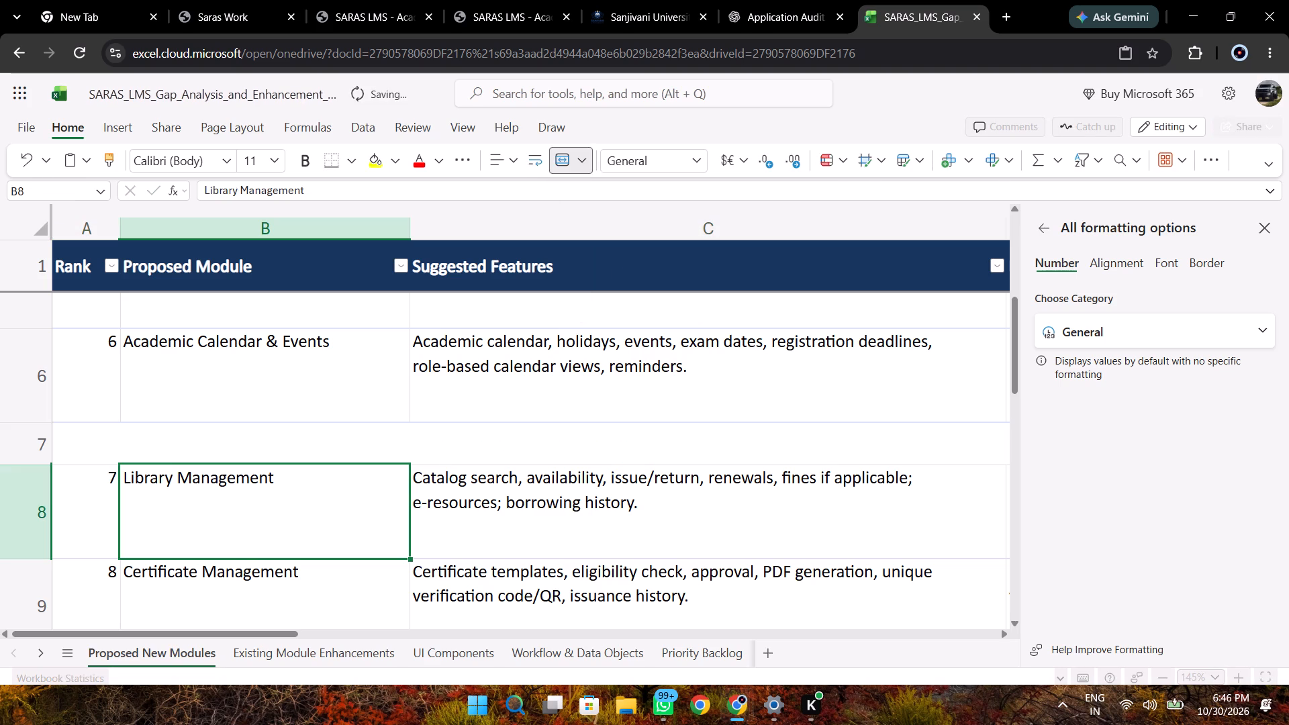
Set the font colour of the "Student Management Modules" heading in row 7 to Automatic.
double_click(447, 432)
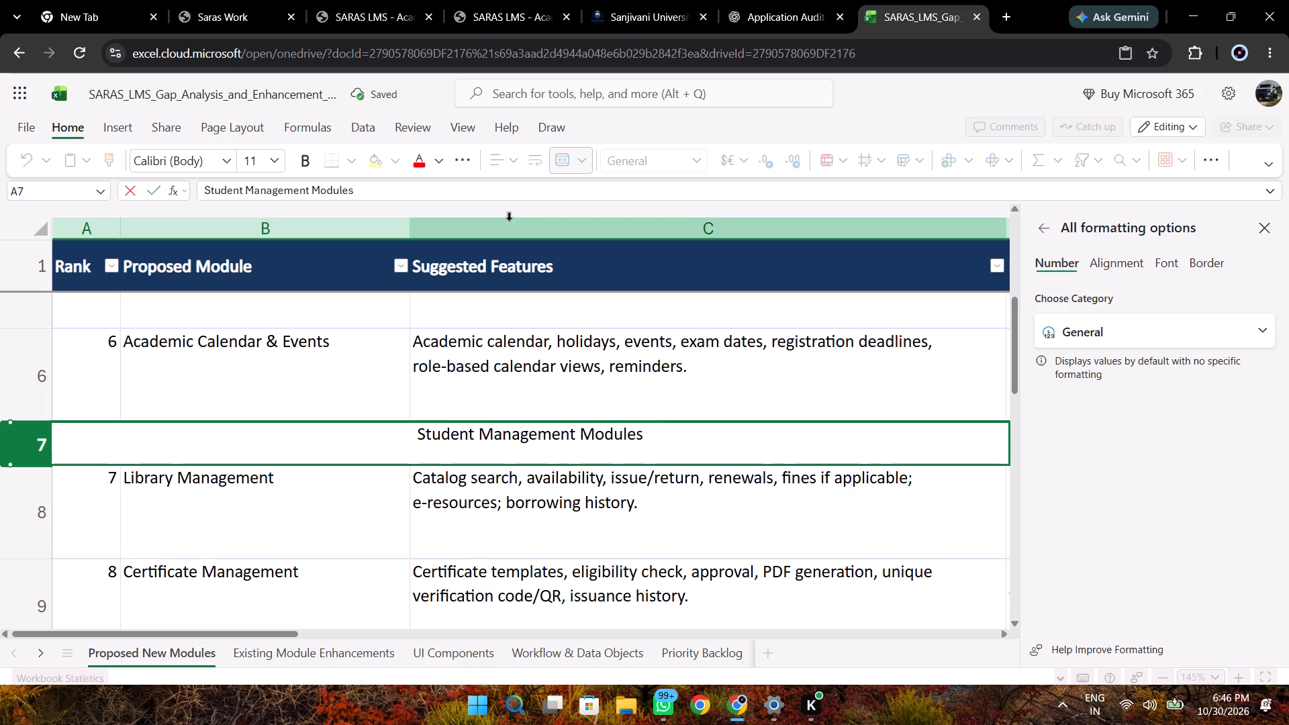
left_click(398, 162)
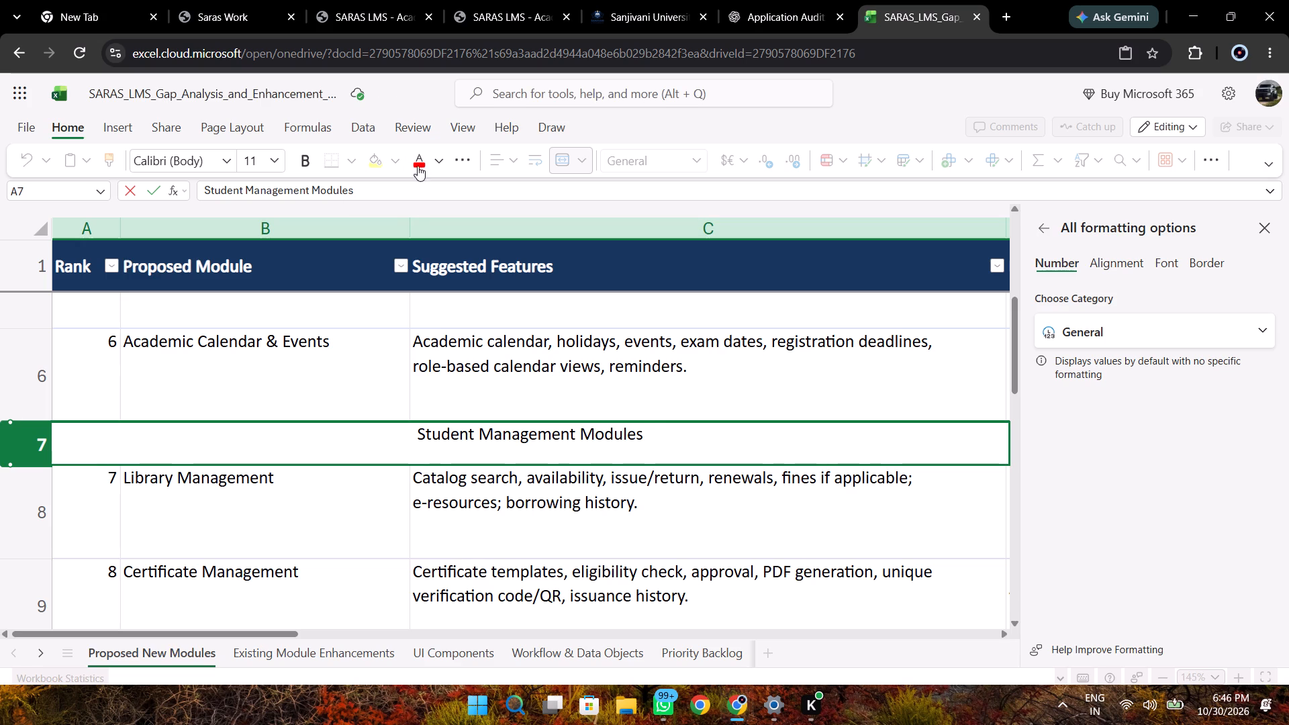
left_click(432, 171)
left_click(424, 189)
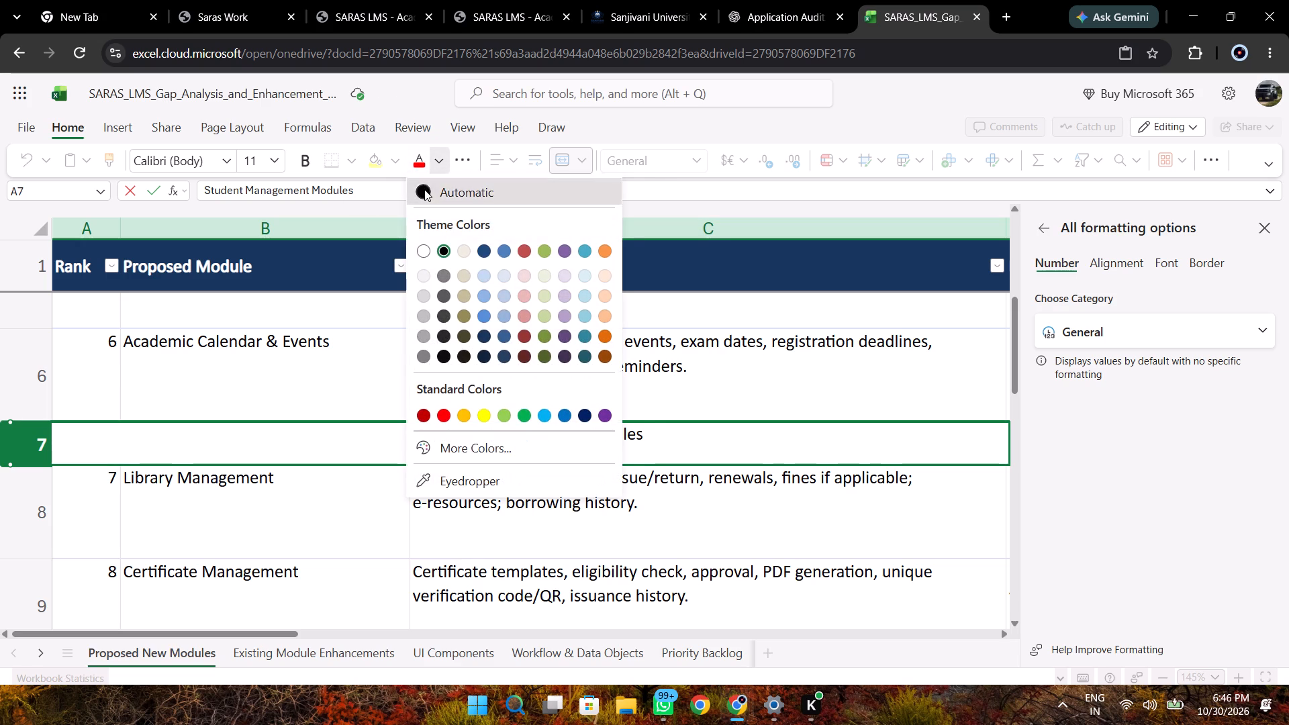
left_click(357, 378)
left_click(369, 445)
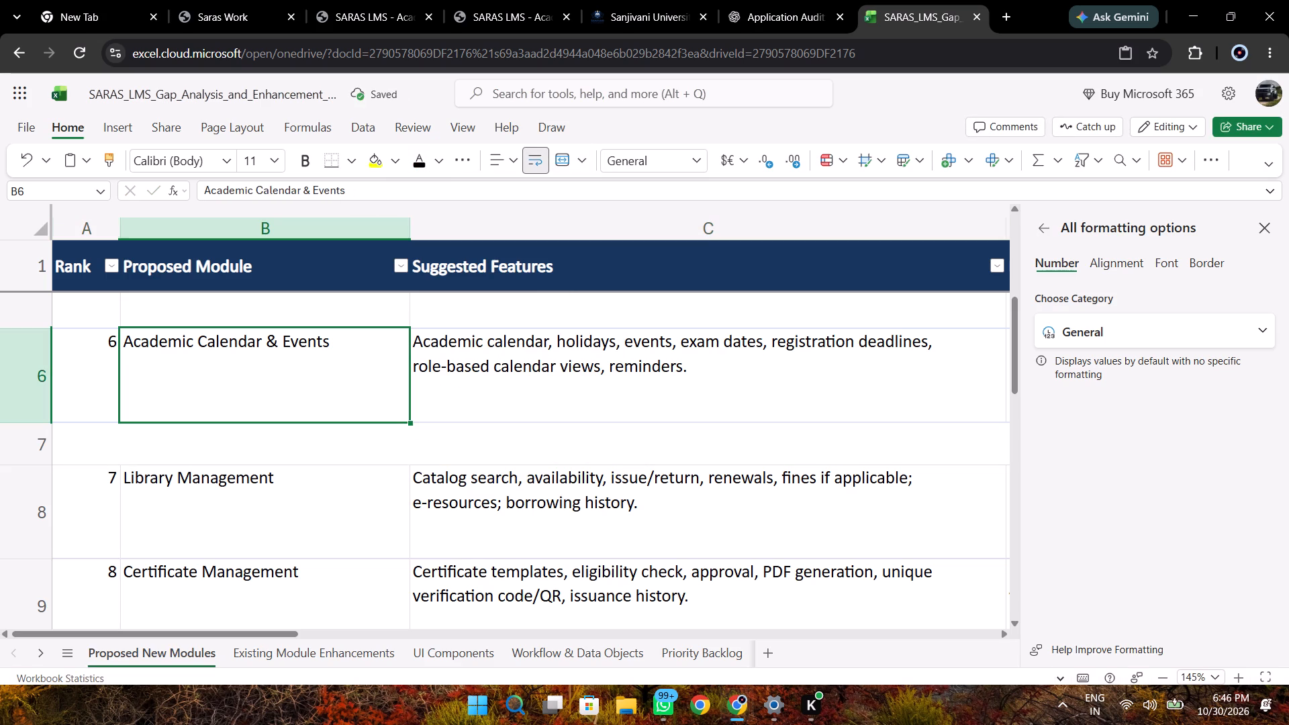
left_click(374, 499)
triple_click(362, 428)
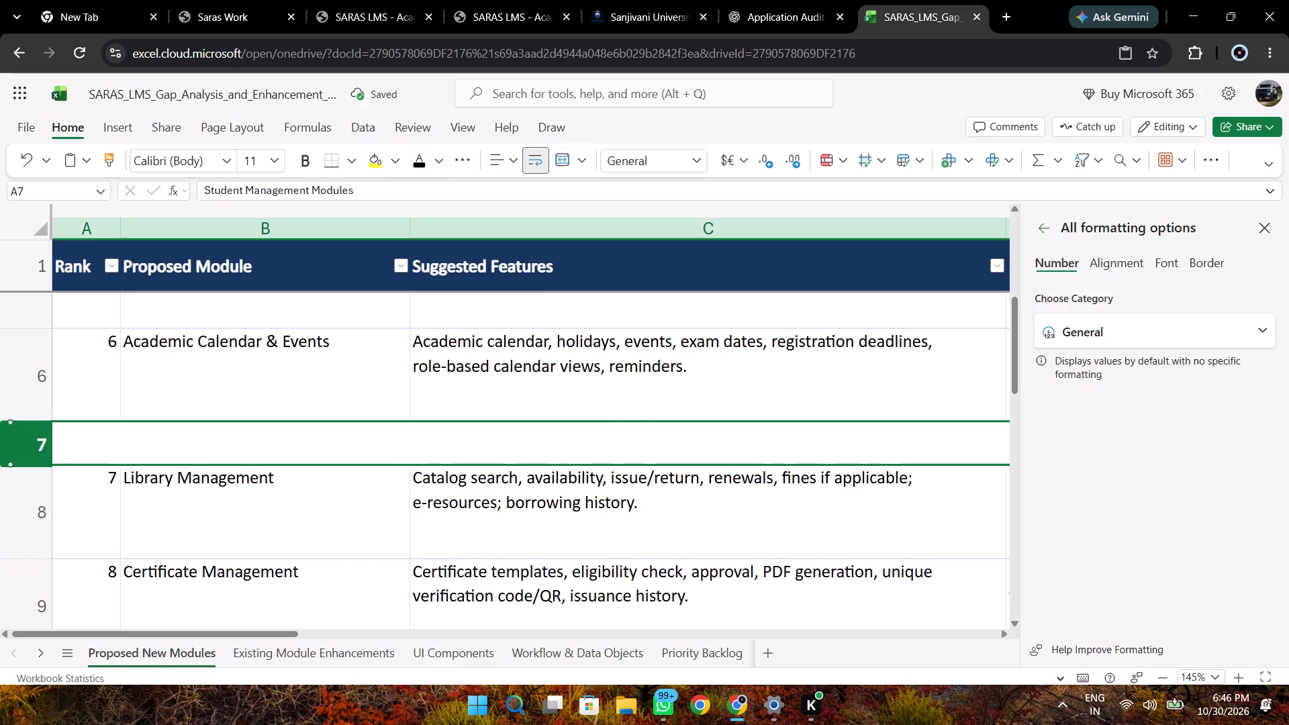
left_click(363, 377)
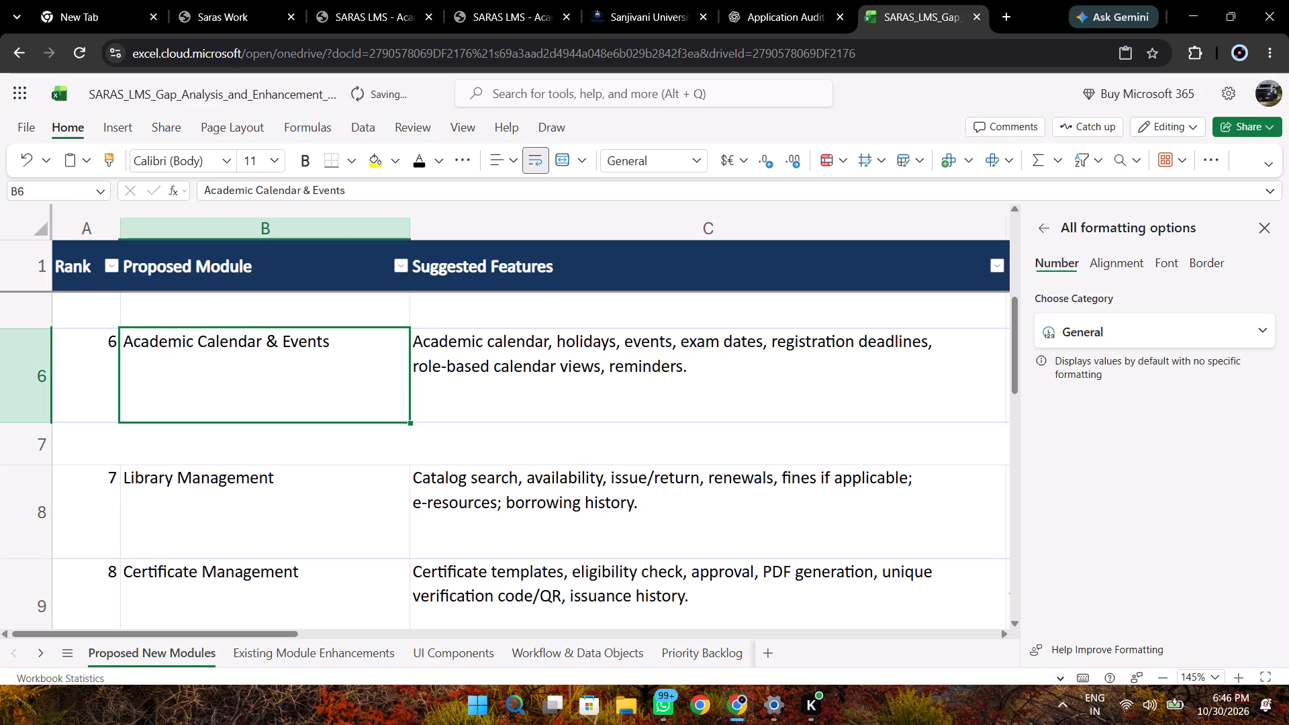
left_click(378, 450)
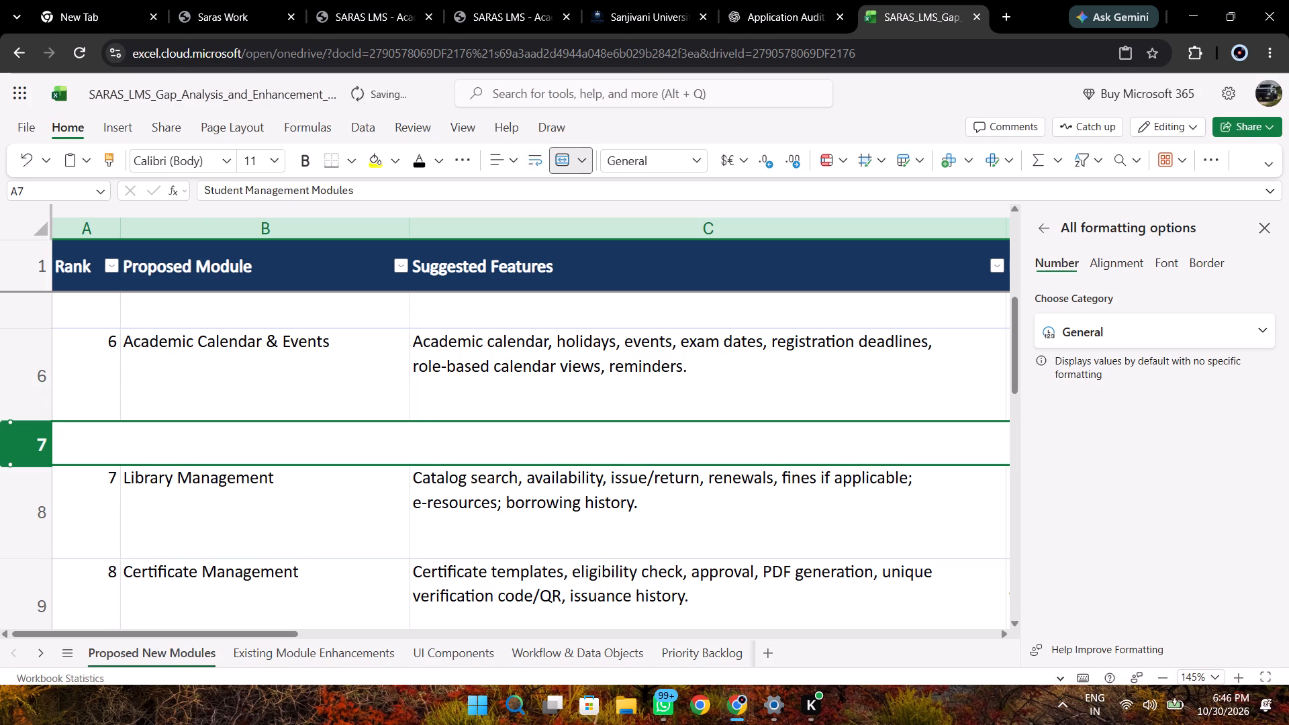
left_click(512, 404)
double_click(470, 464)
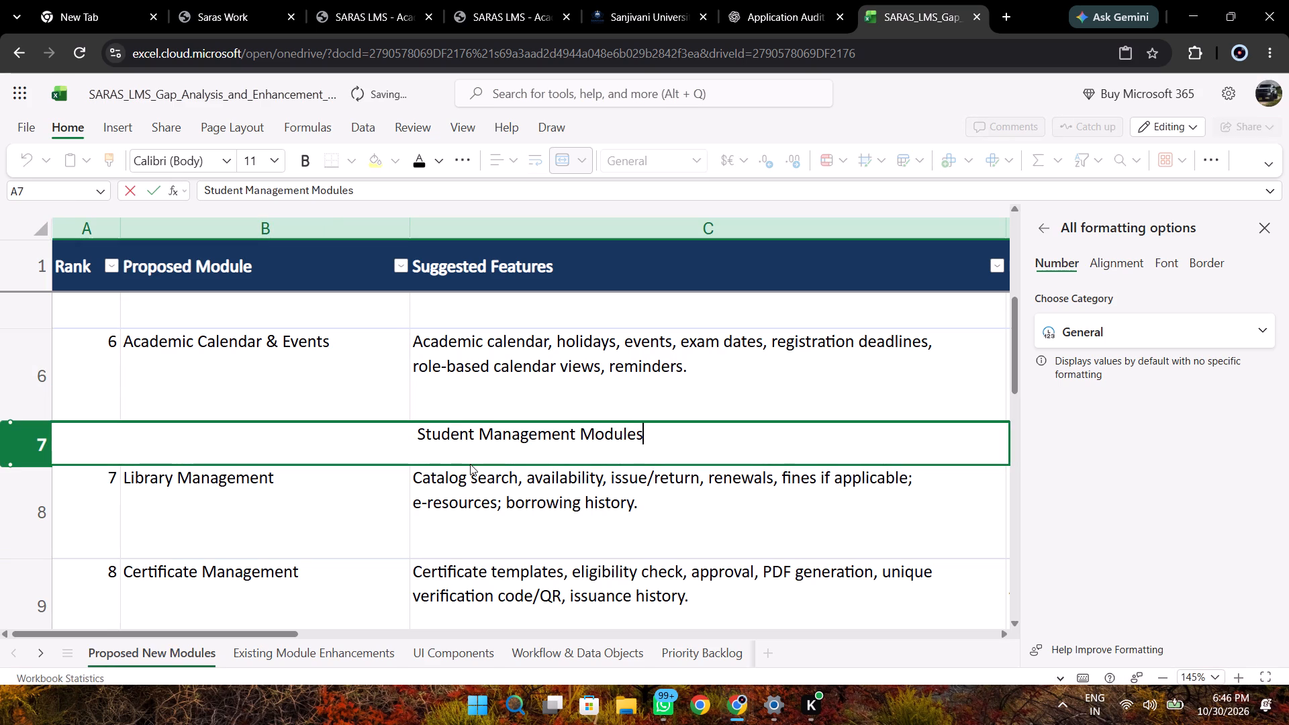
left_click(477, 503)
Make the entire "Student Management Modules" heading text in row 7 bold.
double_click(473, 458)
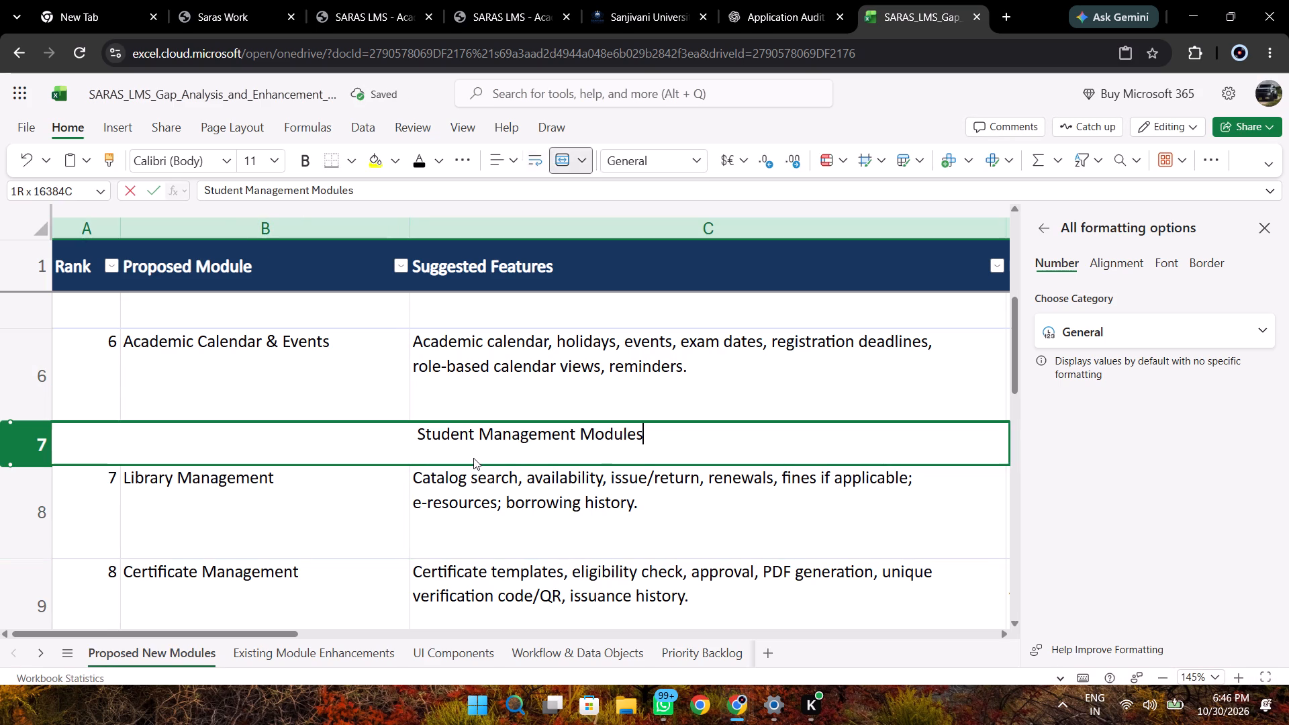
left_click(309, 171)
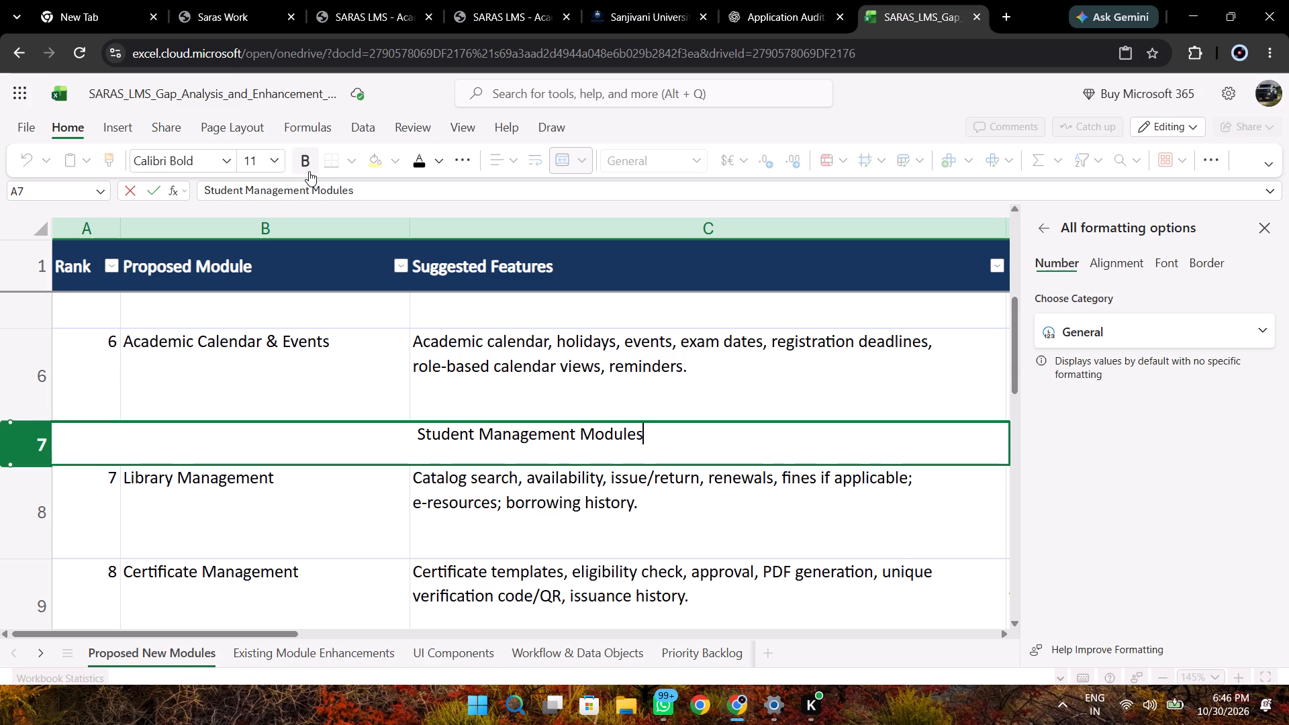
left_click_drag(675, 430, 456, 430)
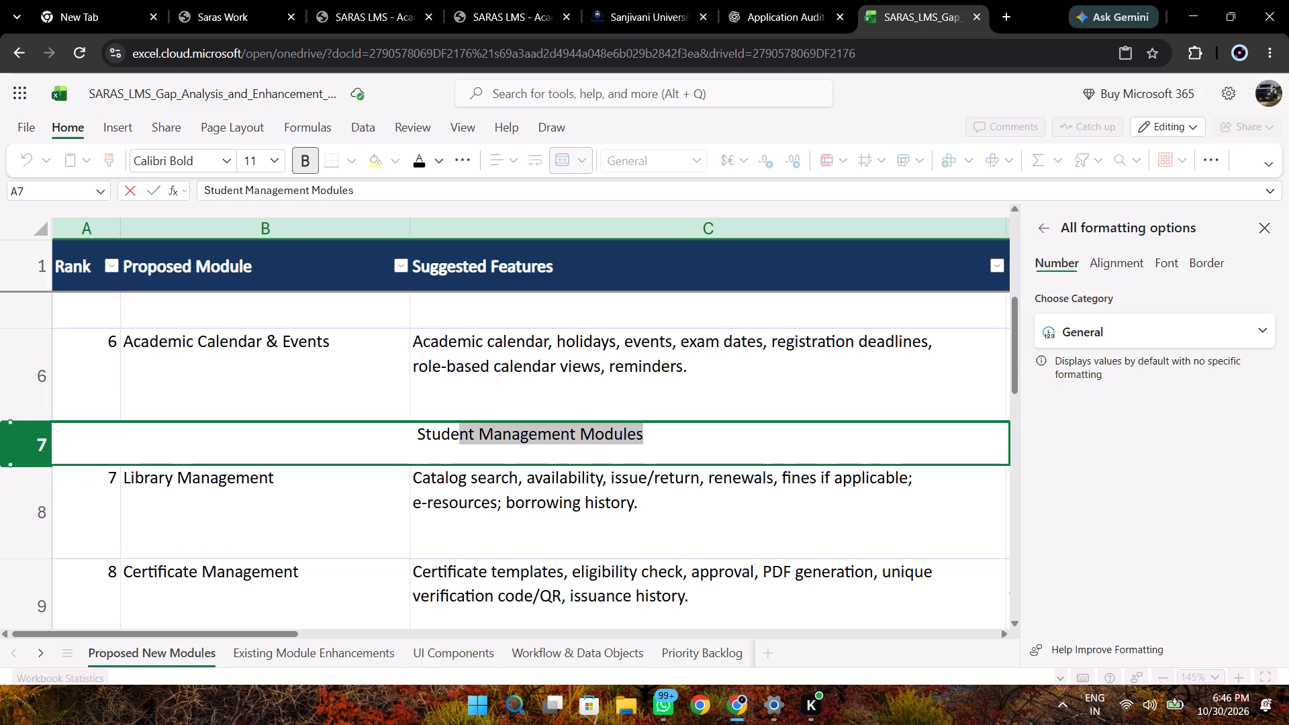
left_click_drag(456, 430, 397, 429)
left_click(303, 160)
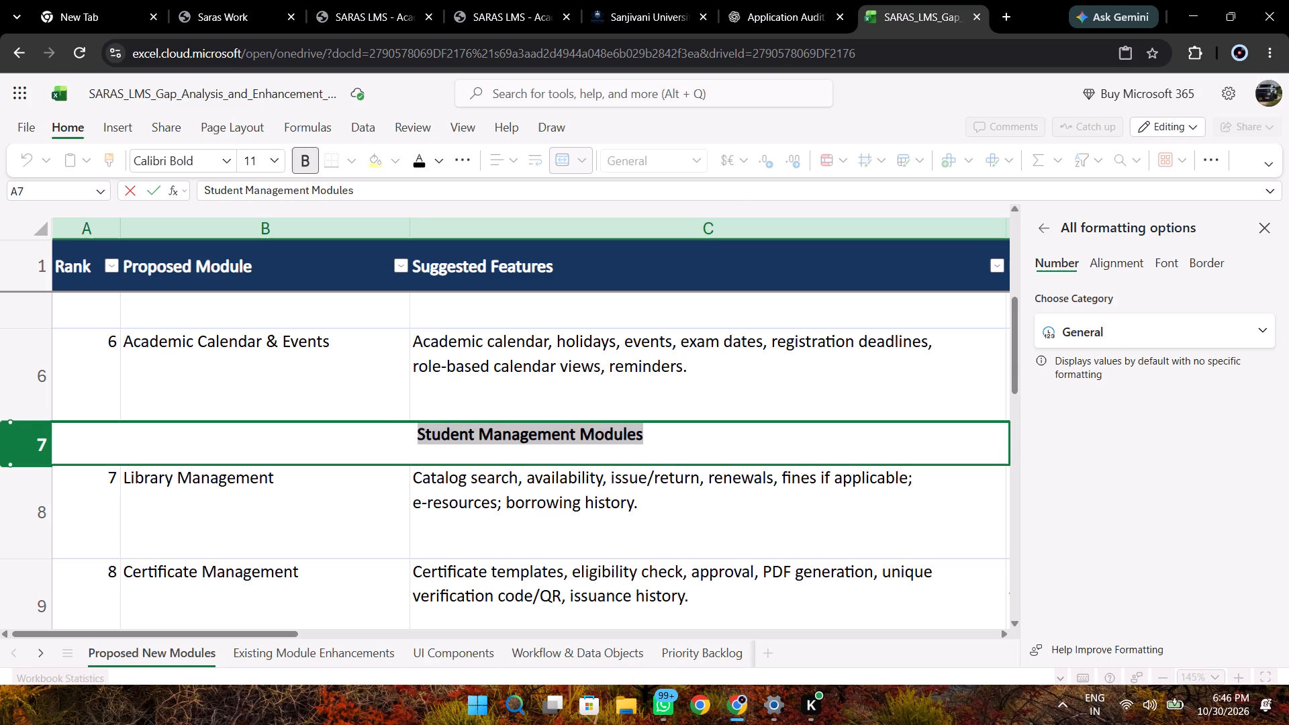
left_click(427, 361)
left_click(463, 450)
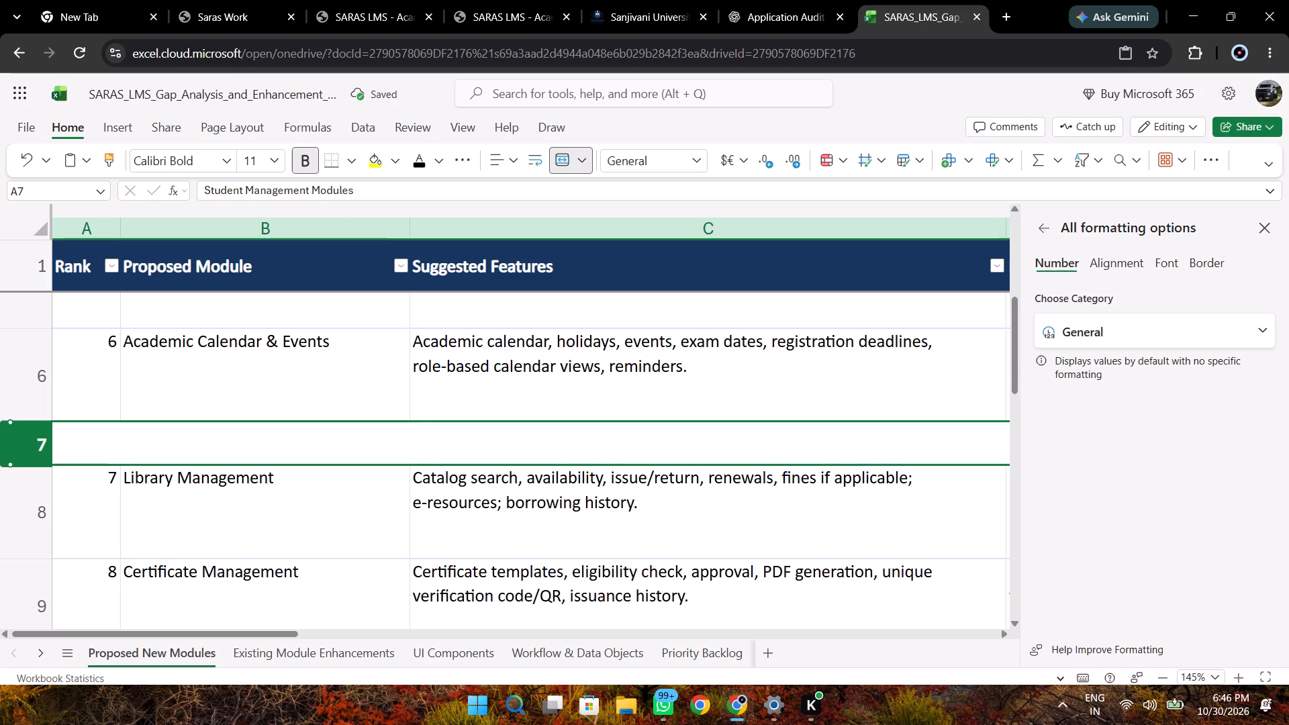
Select the merged heading row 7 above Library Management.
scroll(136, 493, "up", 1)
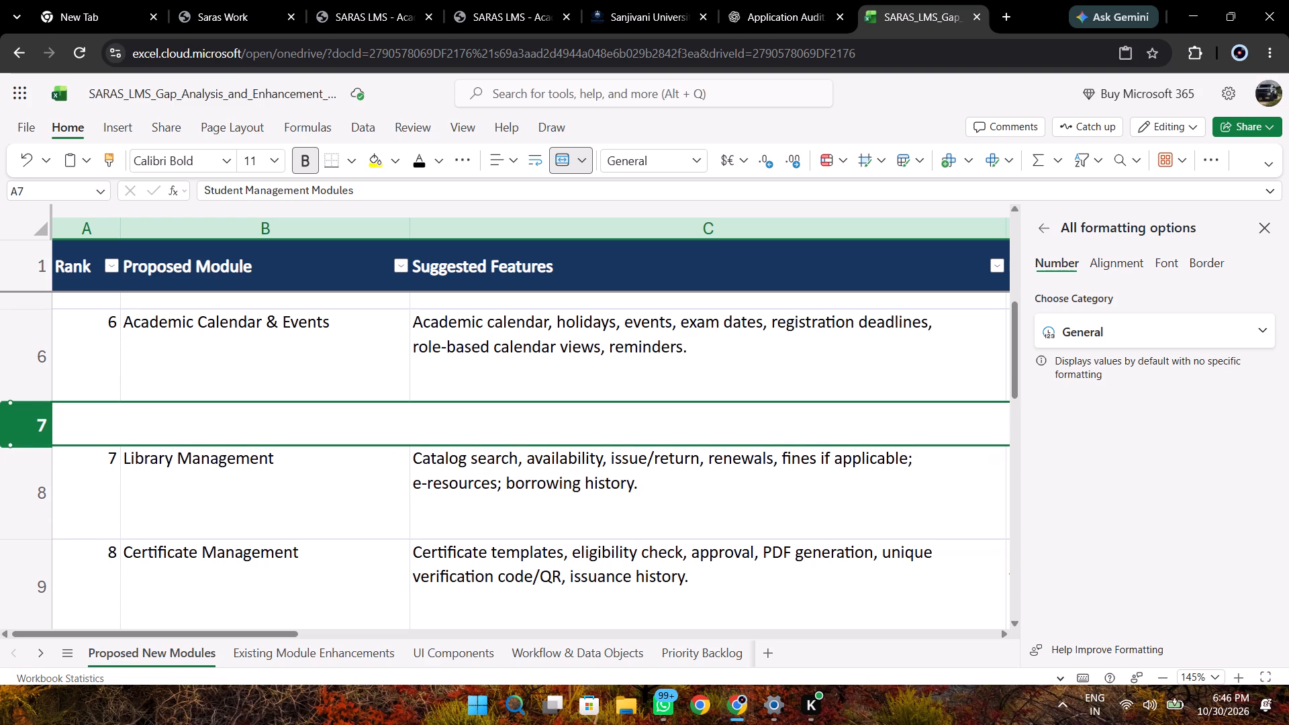
scroll(136, 493, "up", 1)
left_click(136, 493)
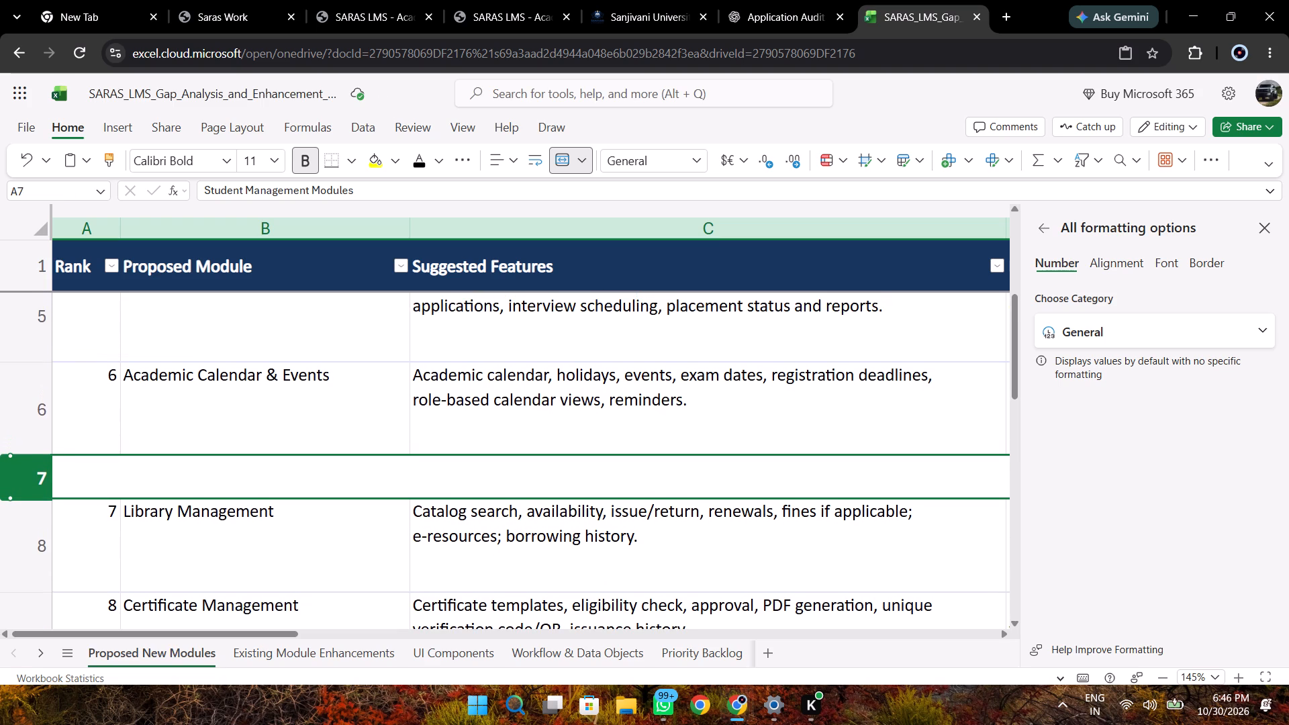
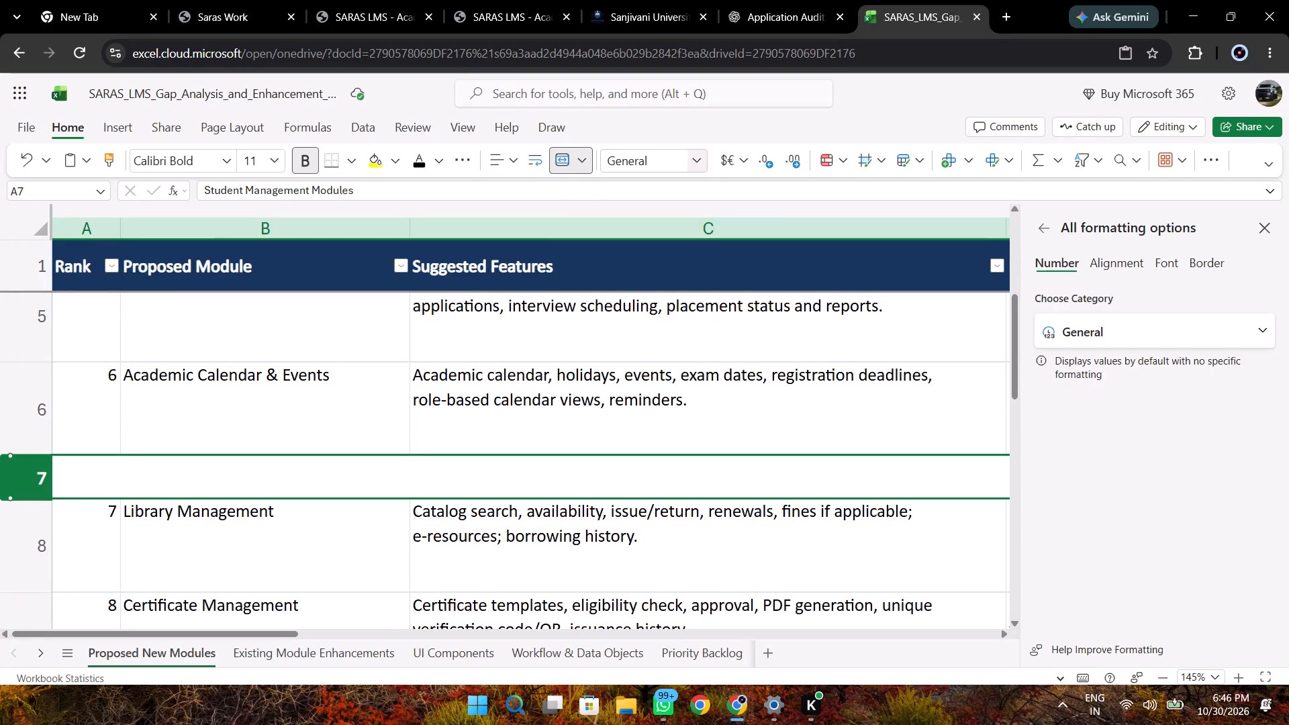
Unmerge the cells of row 7 above Library Management.
left_click(578, 165)
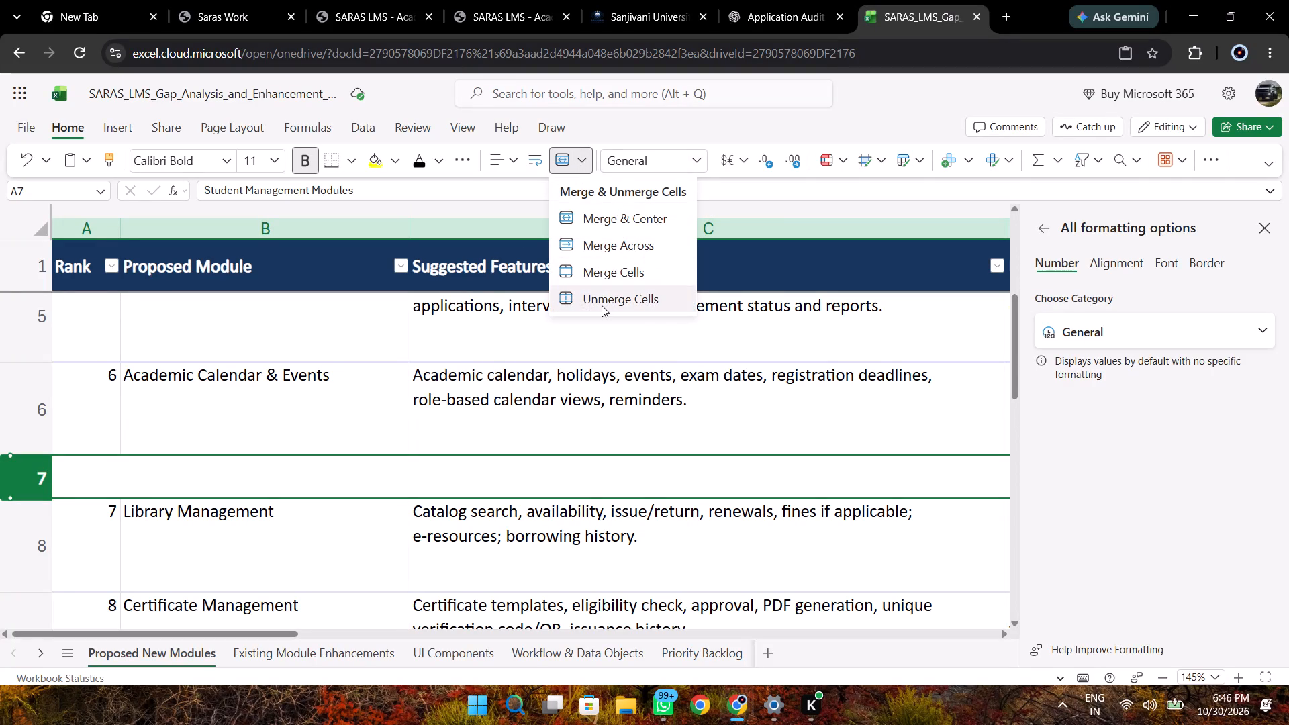
left_click(602, 305)
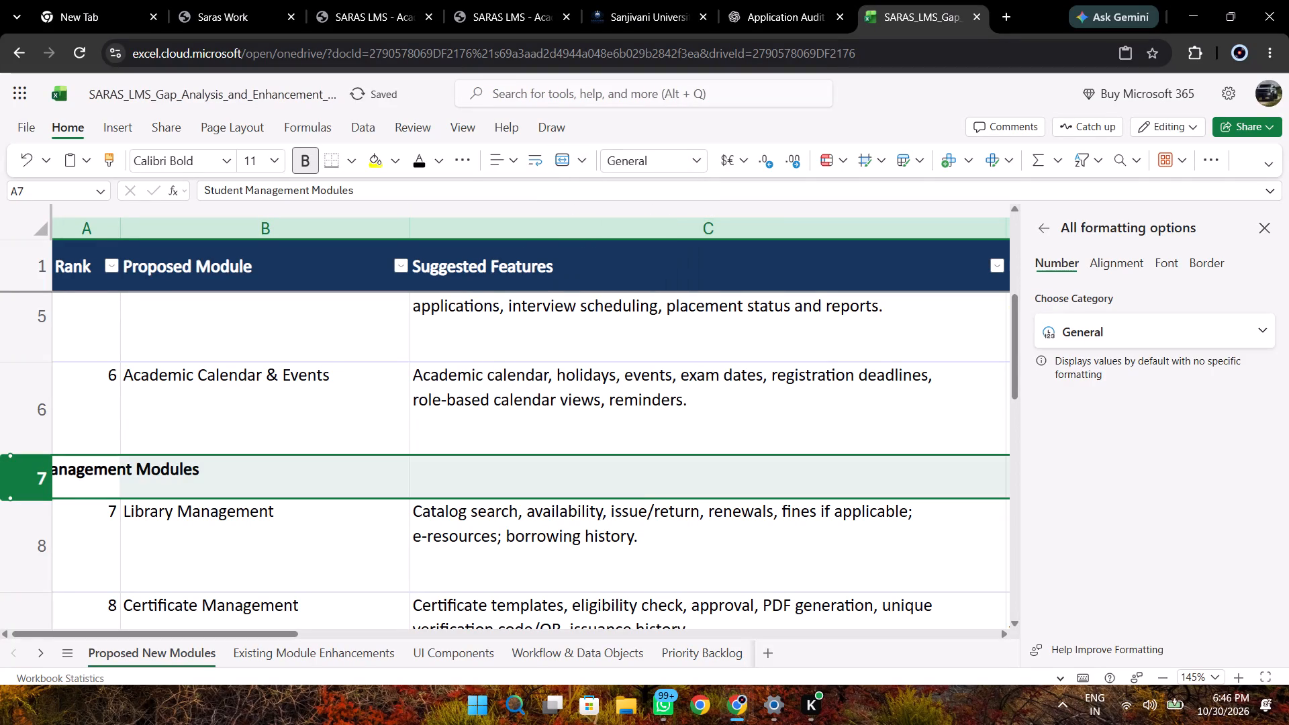
Clear the "Student Management Modules" text from cell A7 in the Rank column.
left_click(388, 473)
scroll(293, 472, "right", 1)
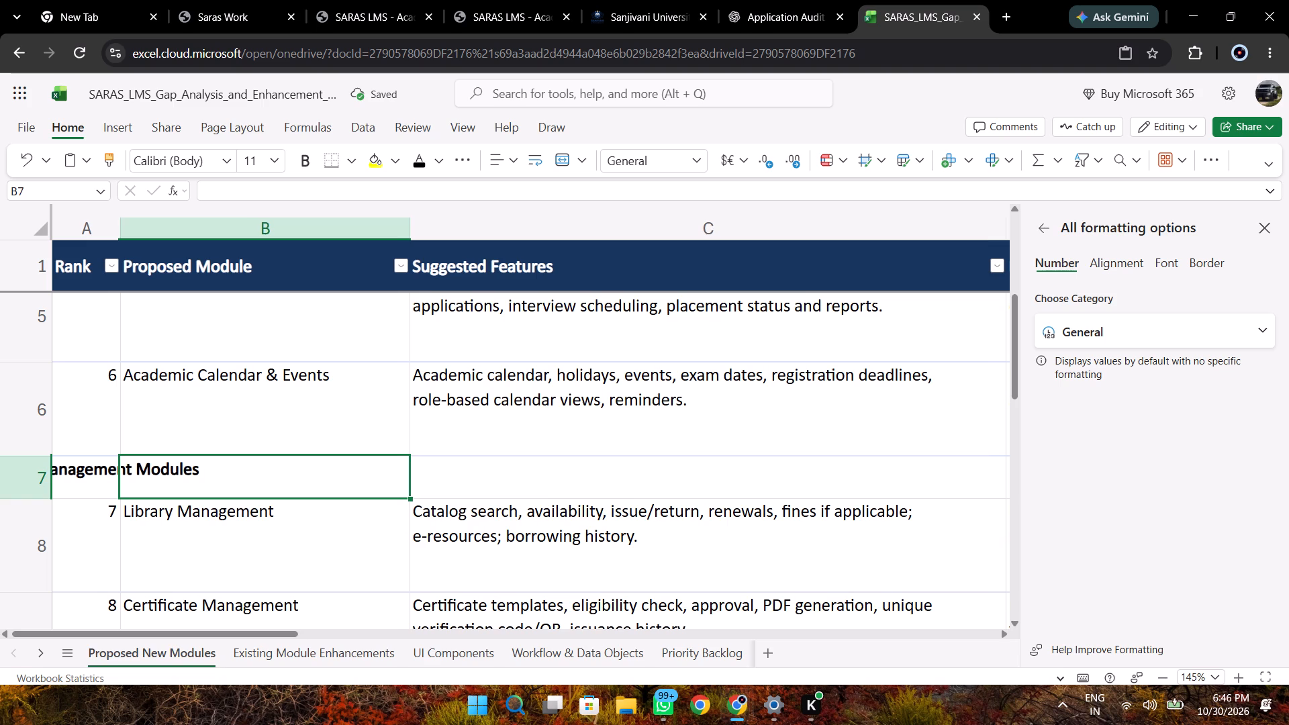
left_click(93, 487)
left_click_drag(277, 481, 111, 487)
left_click(77, 477)
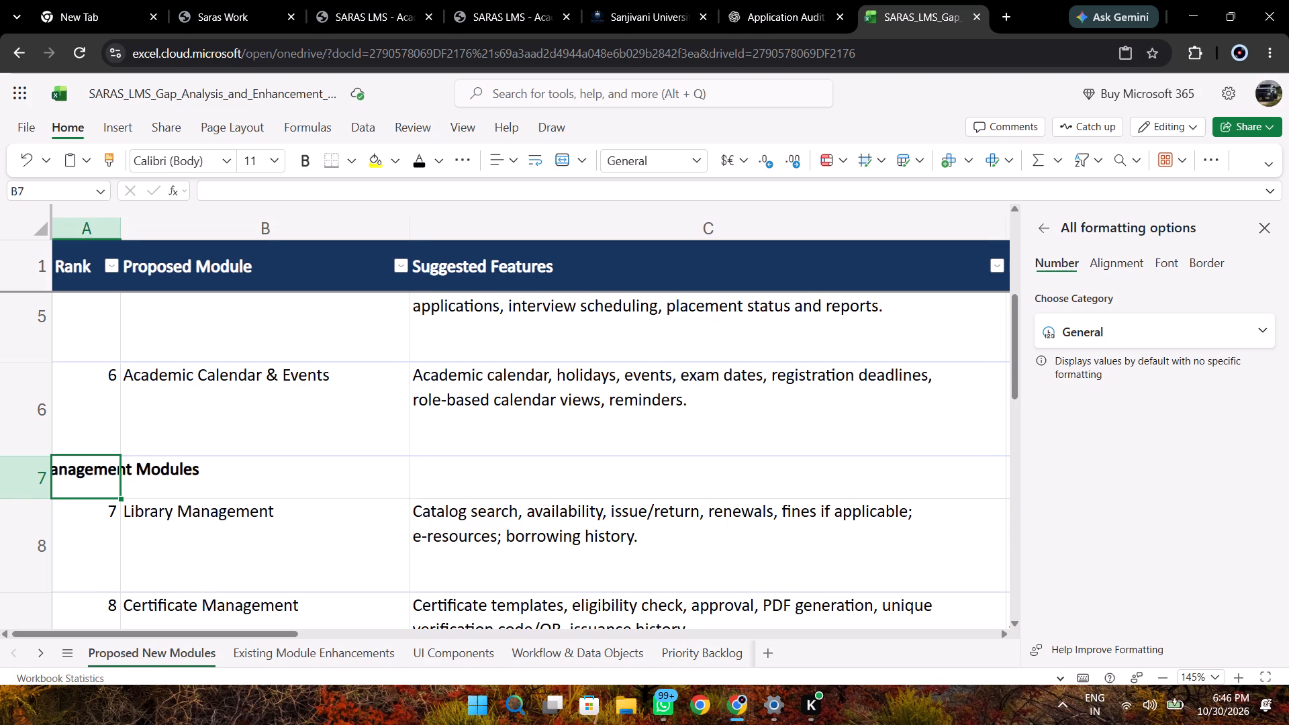
scroll(77, 477, "right", 2)
left_click(70, 477)
double_click(70, 477)
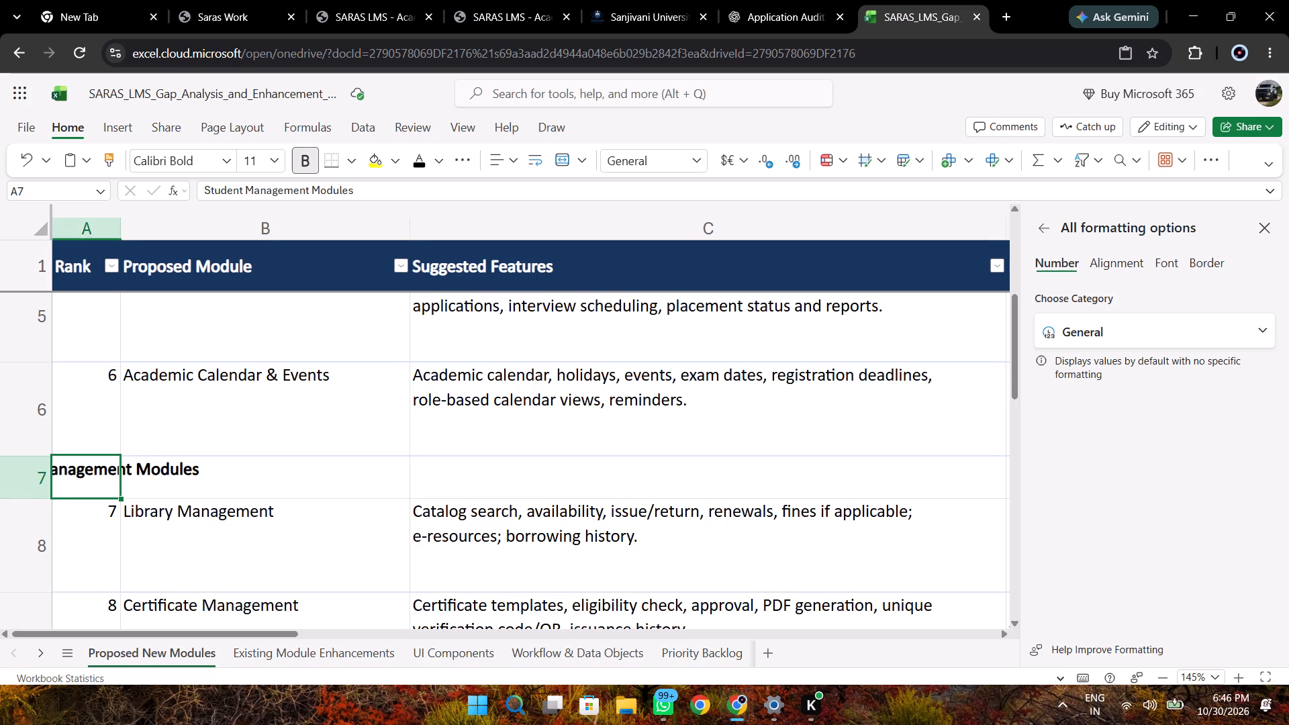
key("ctrl+a")
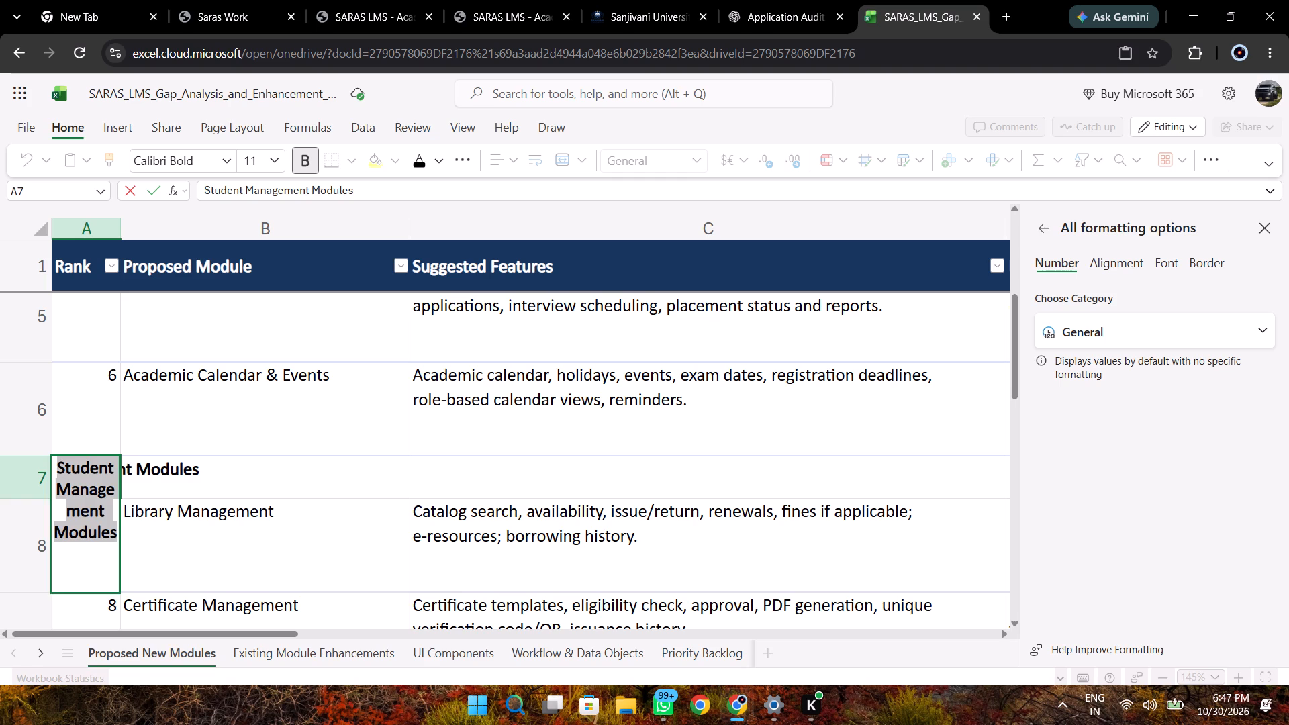
key("BackSpace")
Enter "Student Management Module" in cell C7 of the Suggested Features column.
double_click(175, 474)
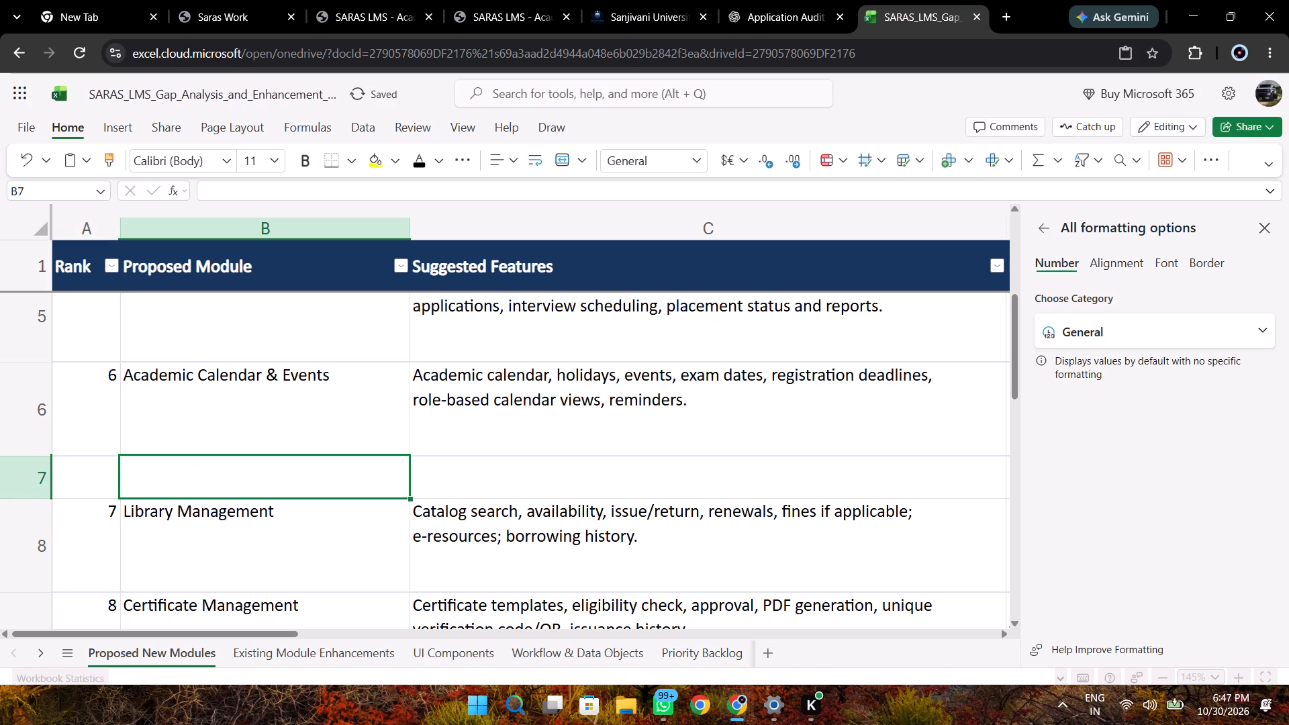
left_click(502, 476)
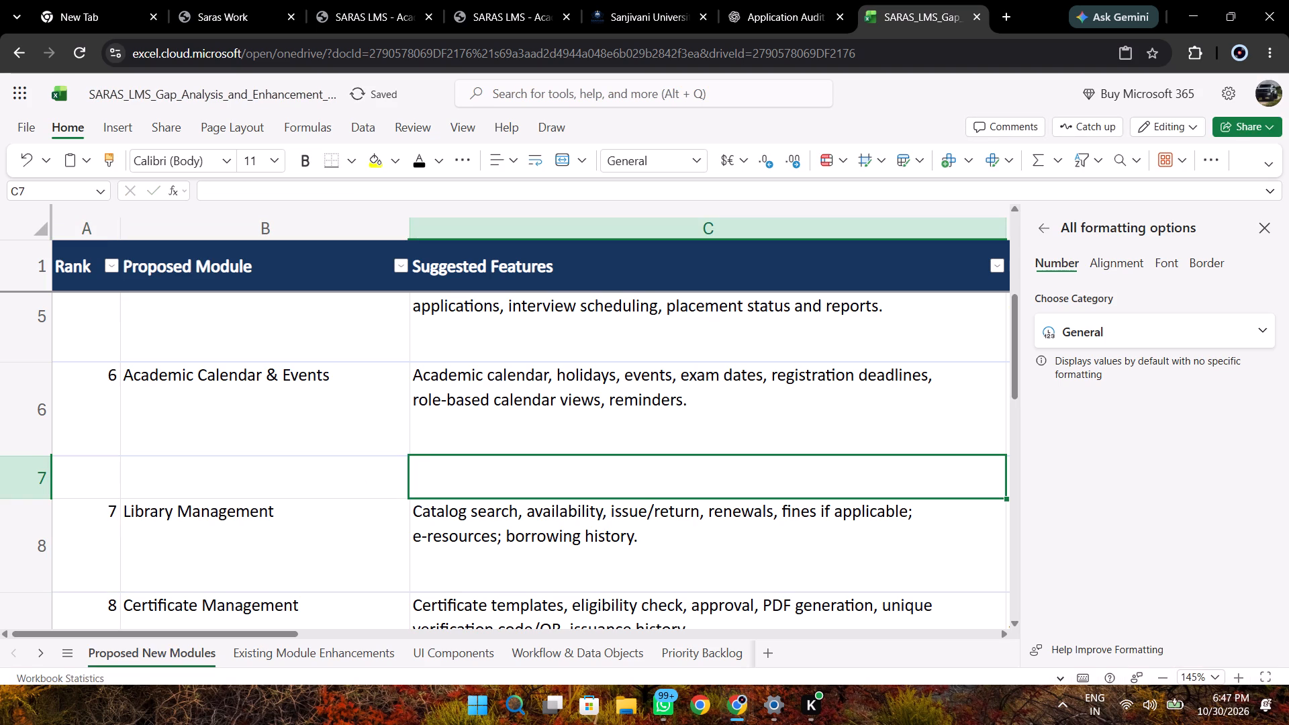
double_click(347, 478)
left_click(559, 482)
double_click(559, 482)
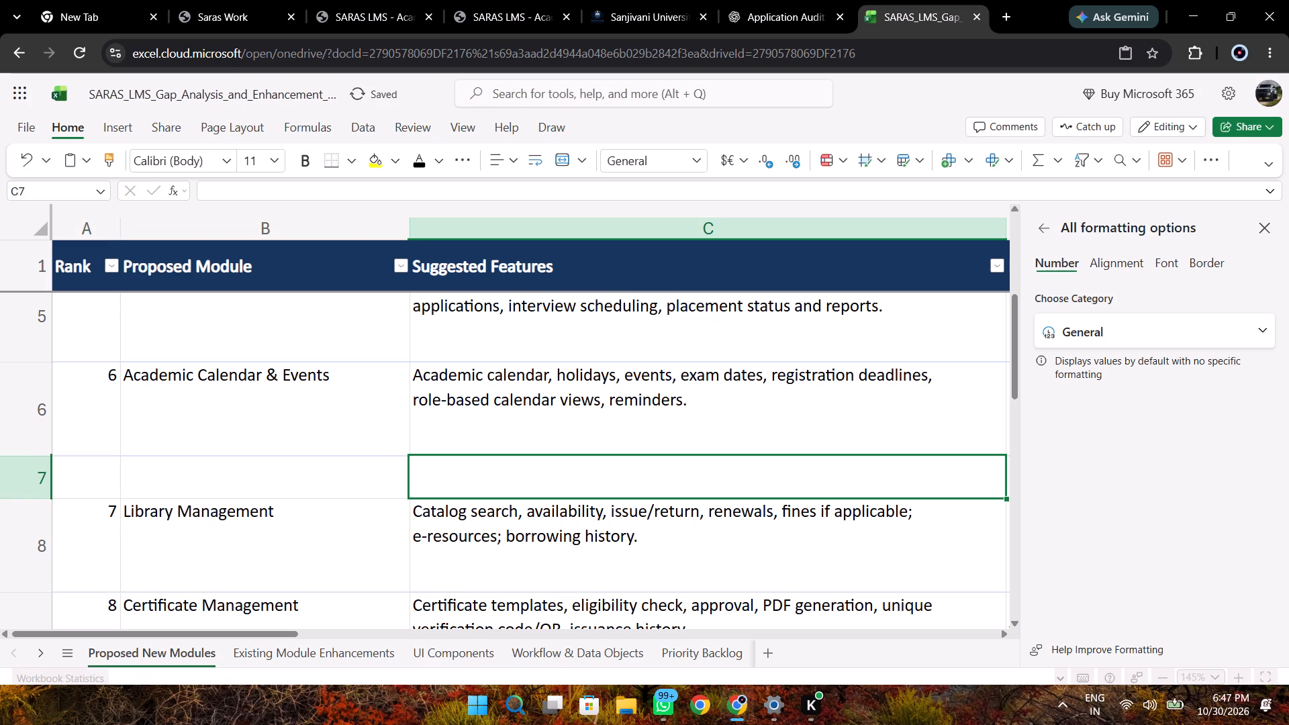
key("shift+s")
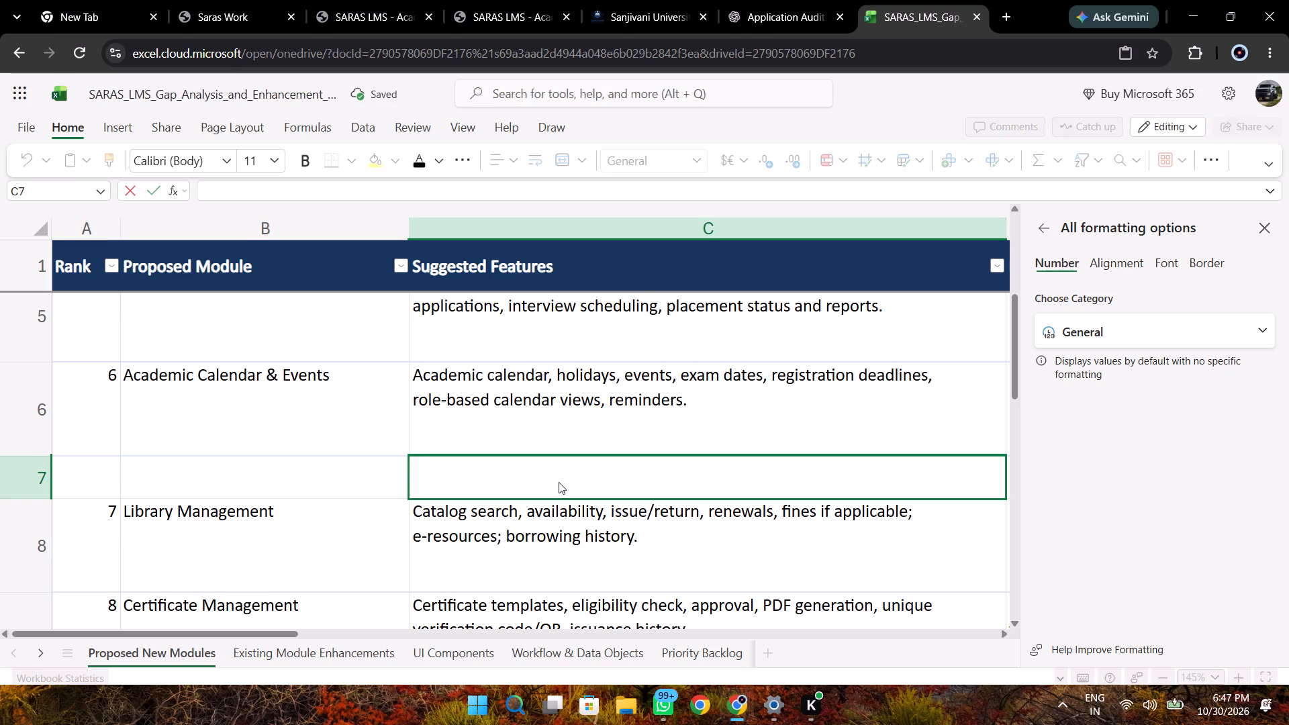
double_click(626, 474)
key("shift+s")
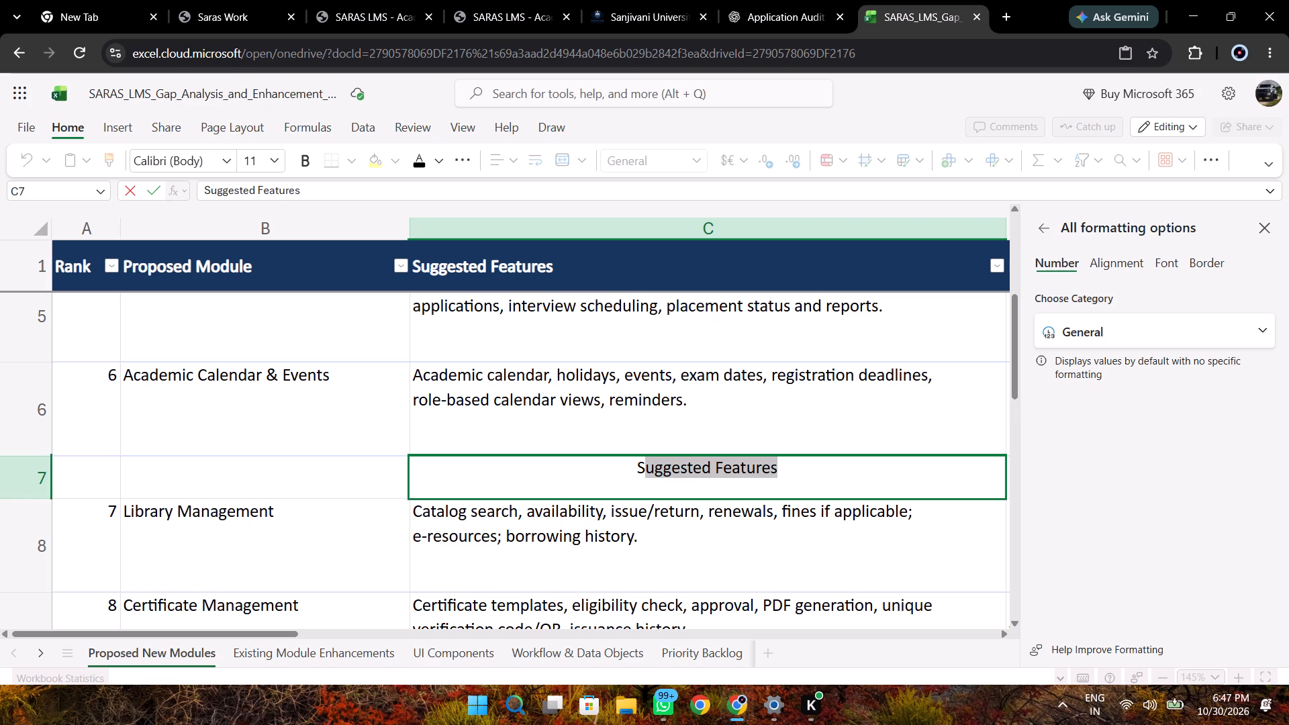
type("tu")
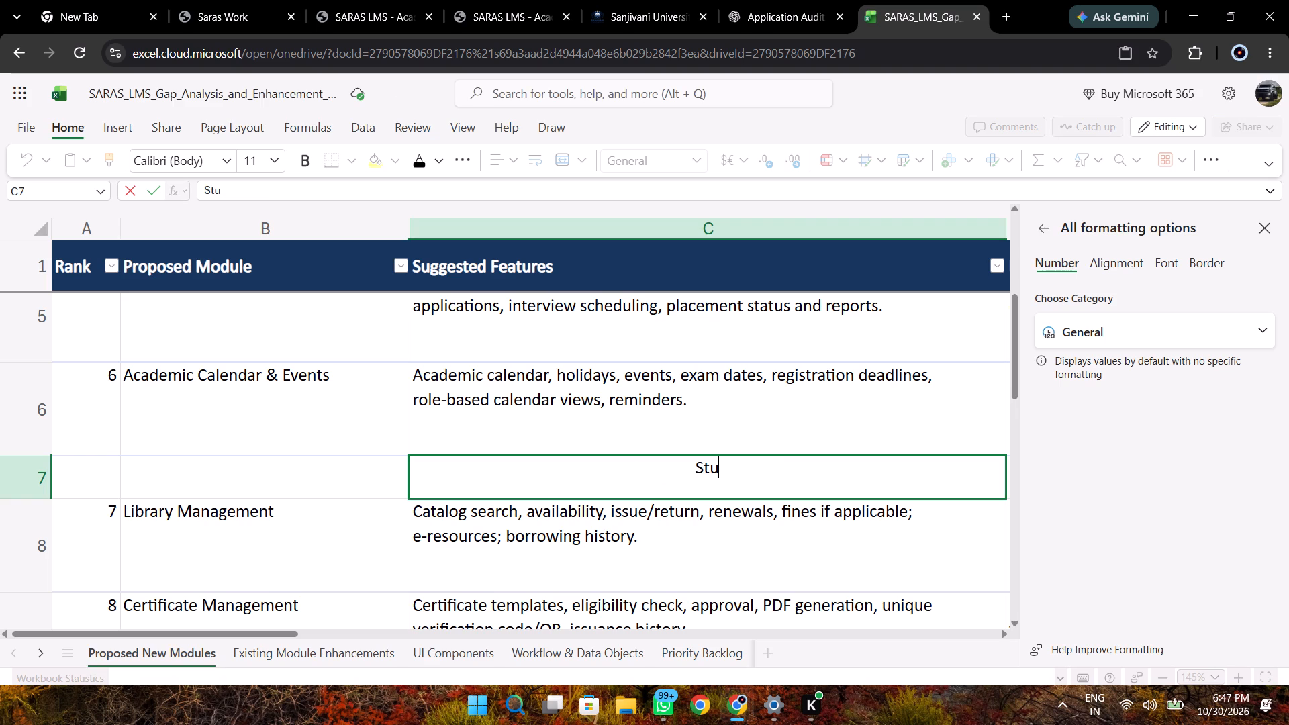
type("dent Mana")
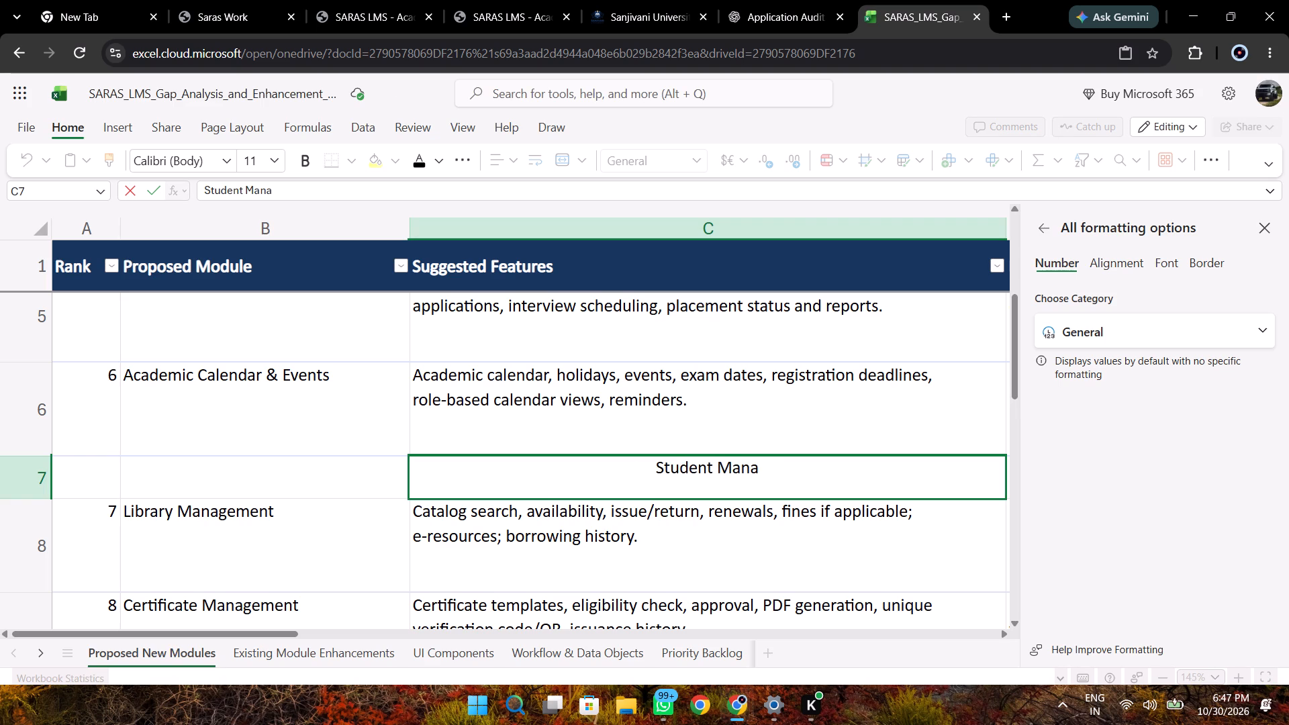
type("gent")
key("BackSpace")
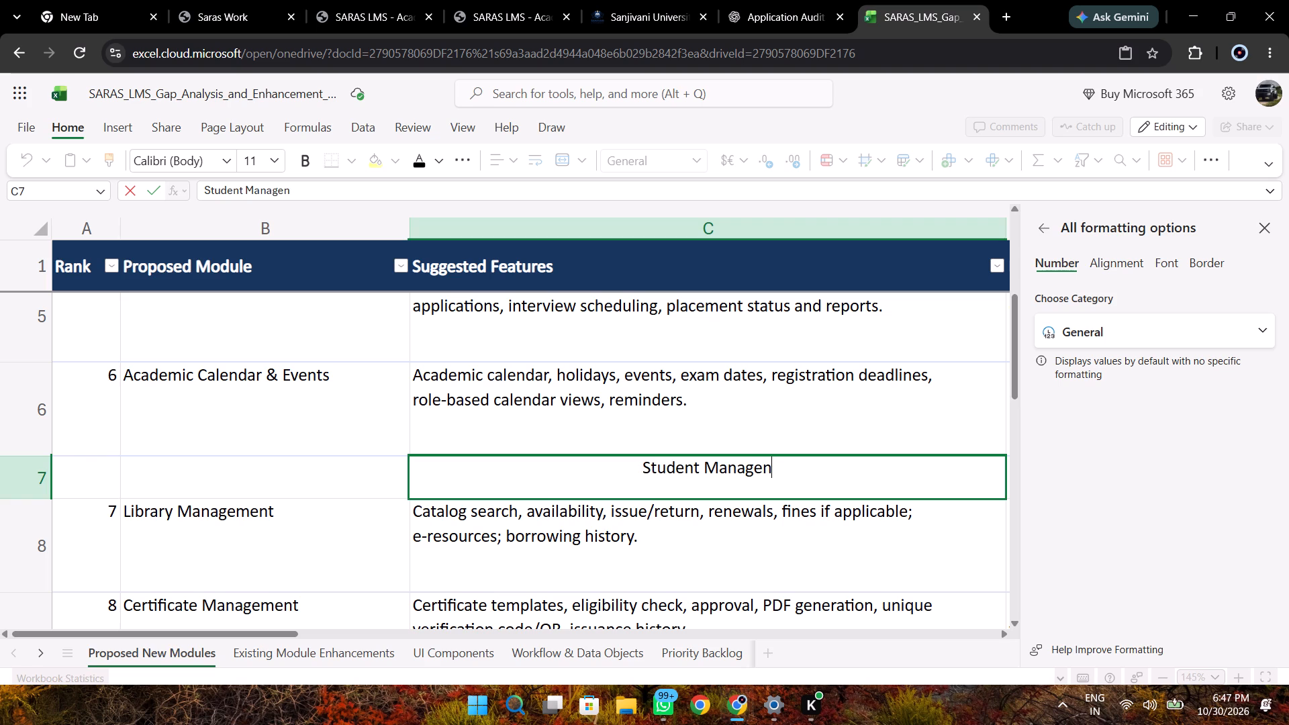
key("BackSpace")
type("ment Mp")
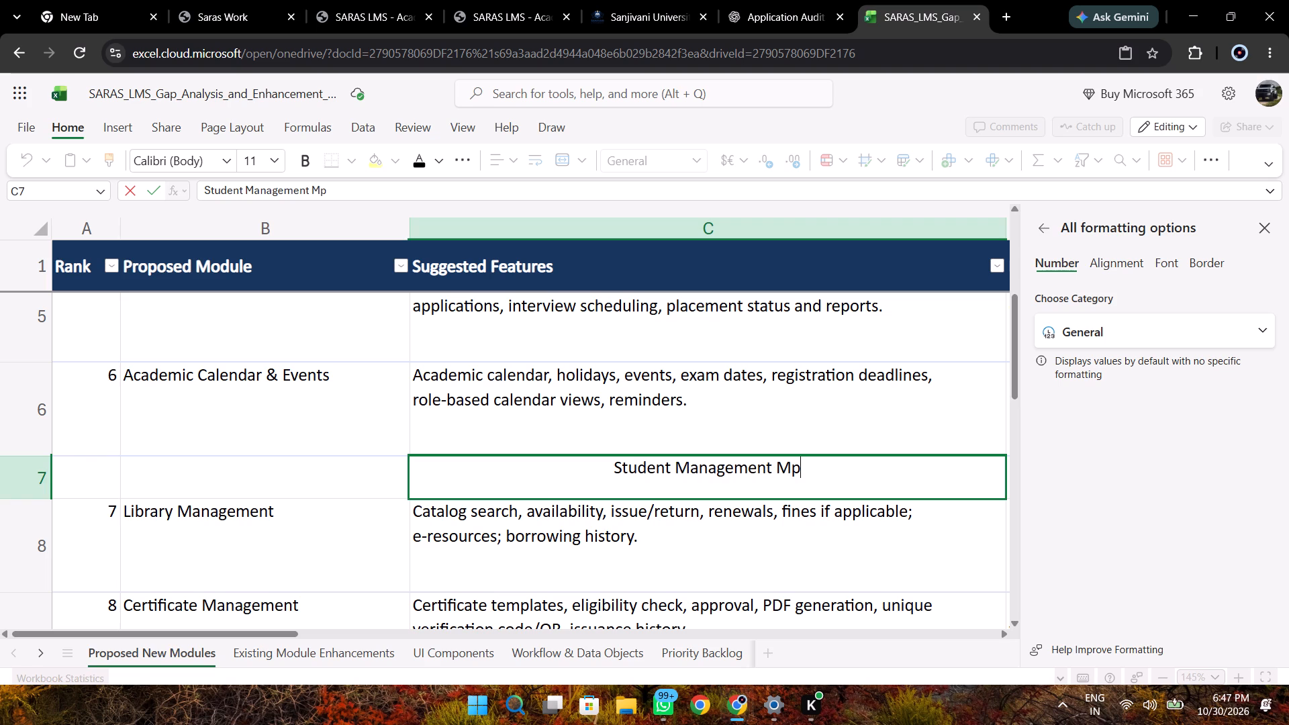
key("BackSpace")
type("odule")
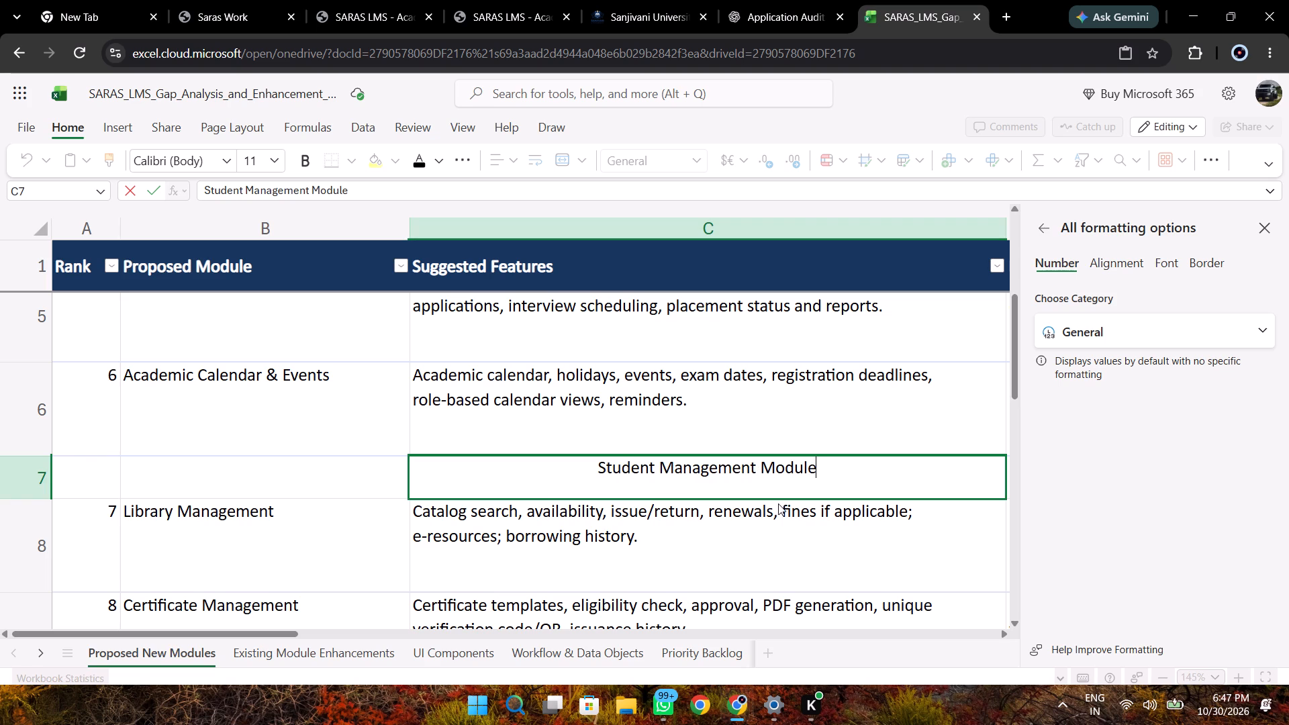
Make the whole heading text in cell C7 bold.
left_click(837, 476)
left_click_drag(837, 476, 597, 487)
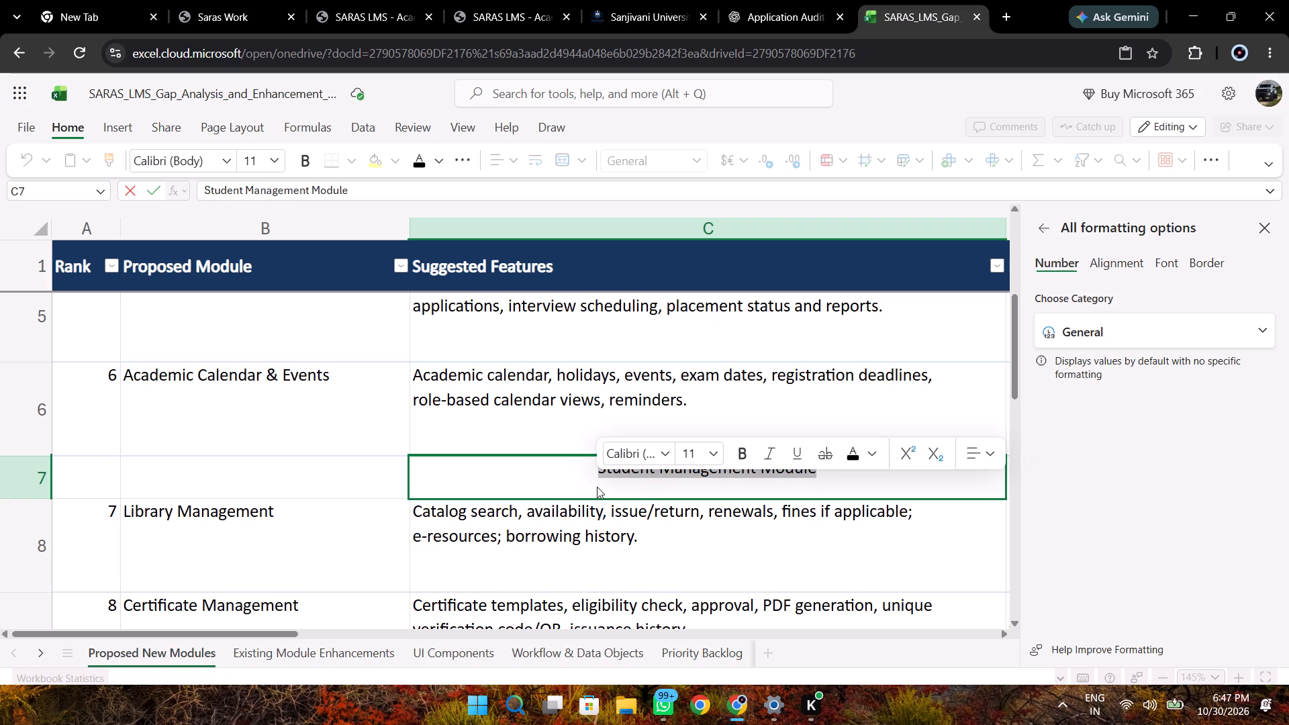
left_click(736, 458)
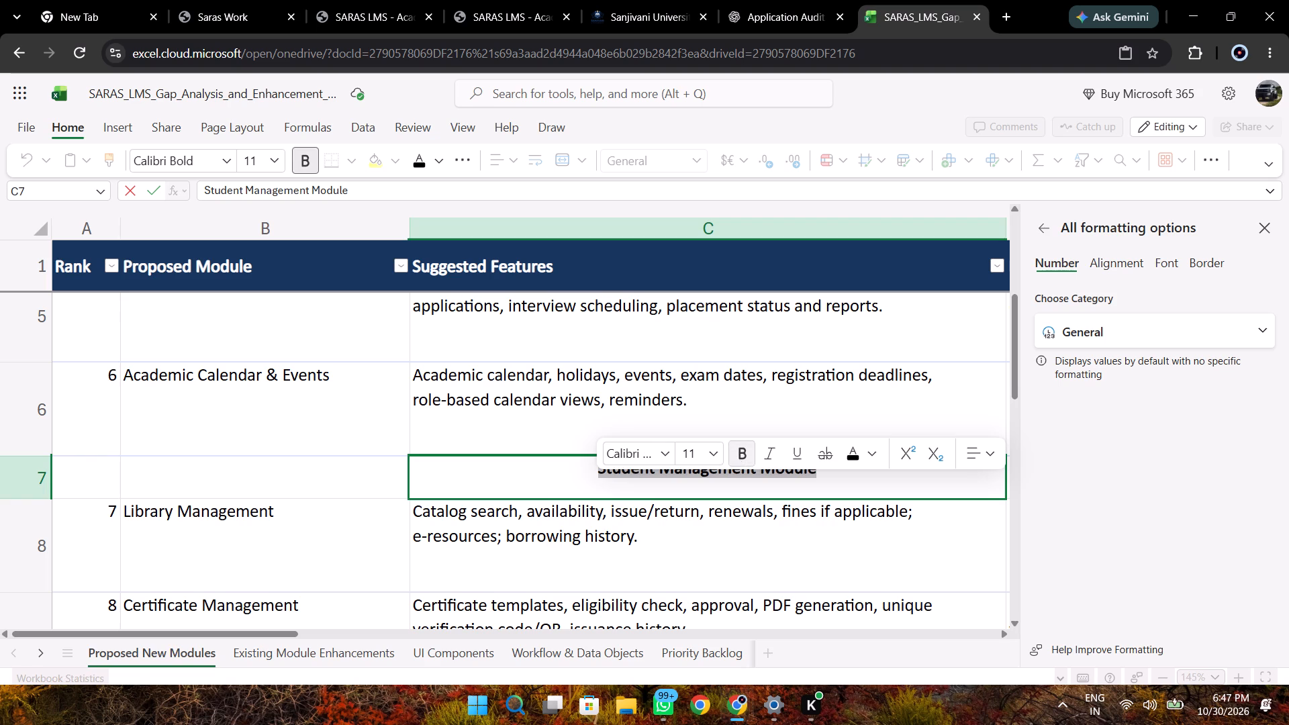
Add an "s" to the end of the C7 heading so it reads "Student Management Modules".
left_click(806, 476)
left_click(822, 475)
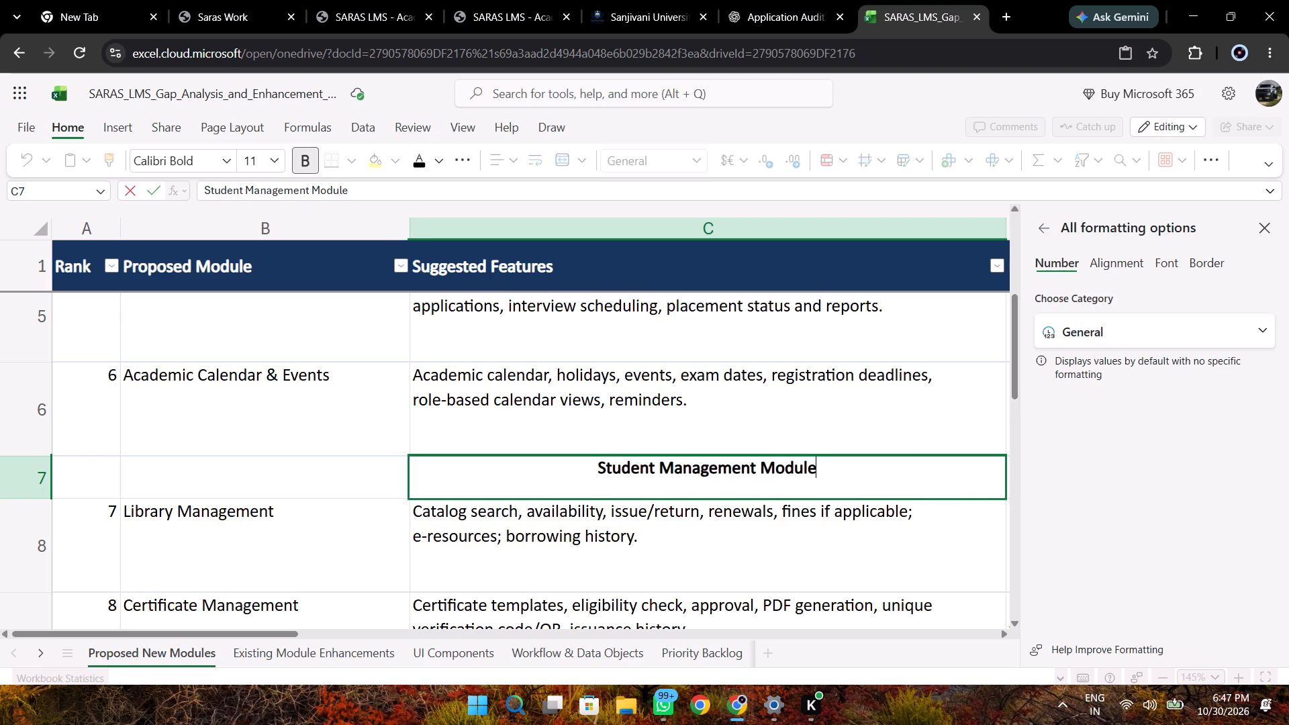
key("s")
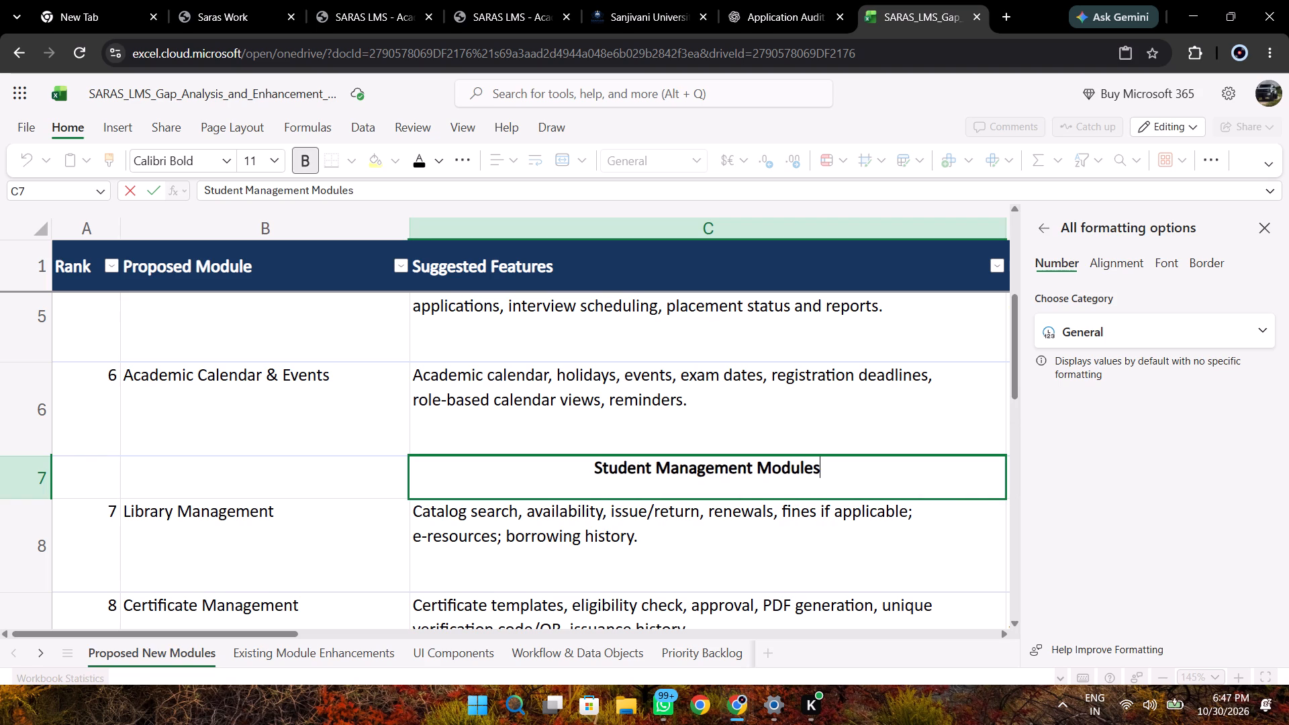
Reduce the height of row 7 to fit its single line of heading text.
left_click(42, 497)
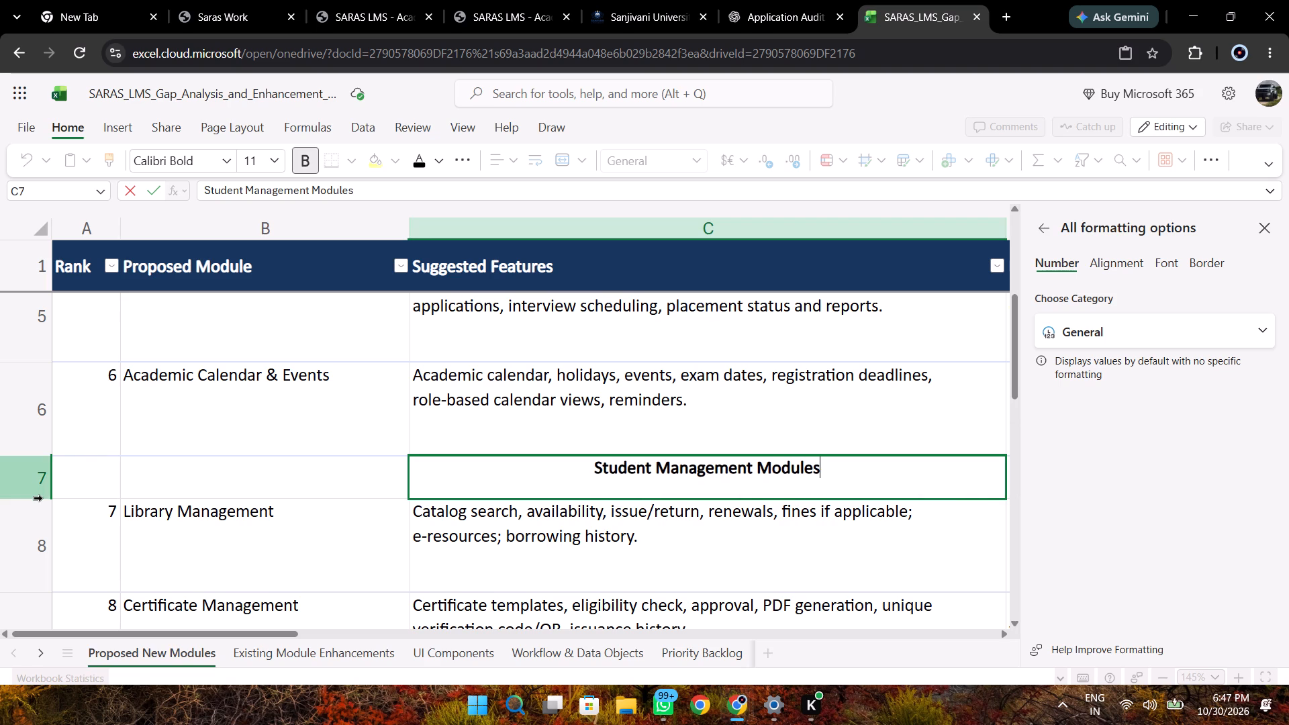
left_click(9, 477)
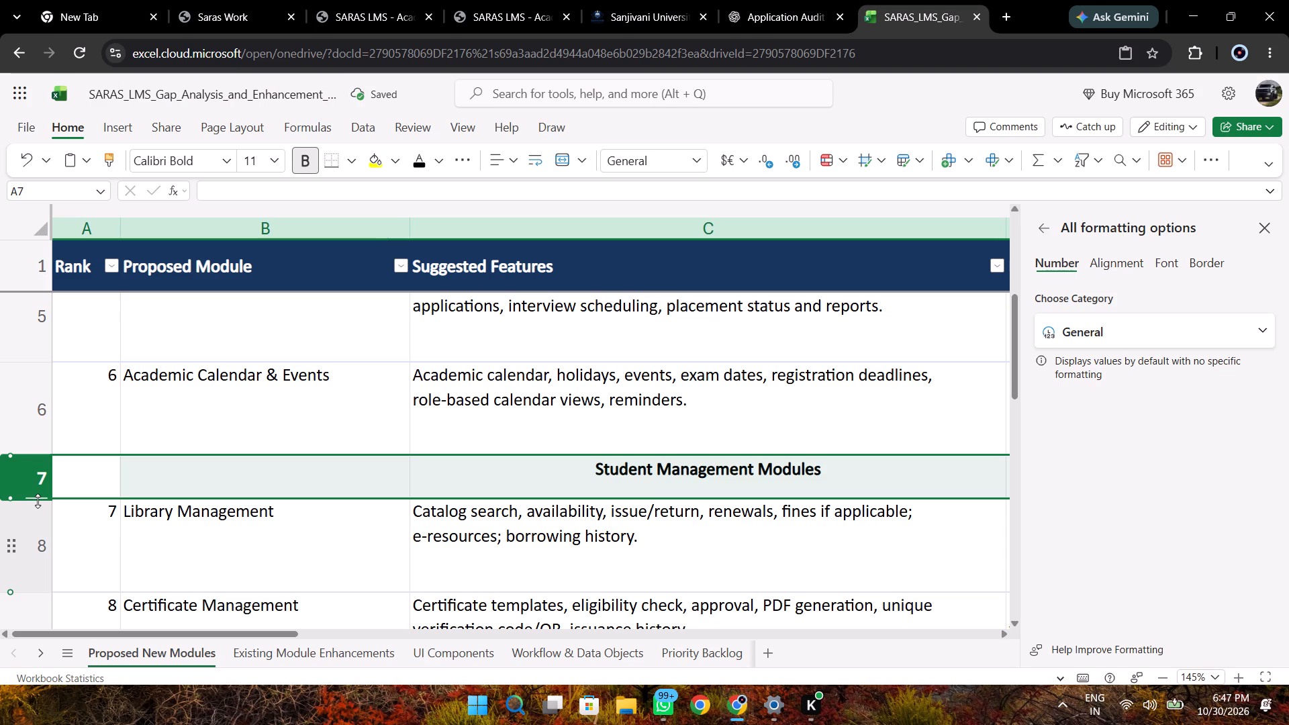
left_click_drag(38, 501, 37, 484)
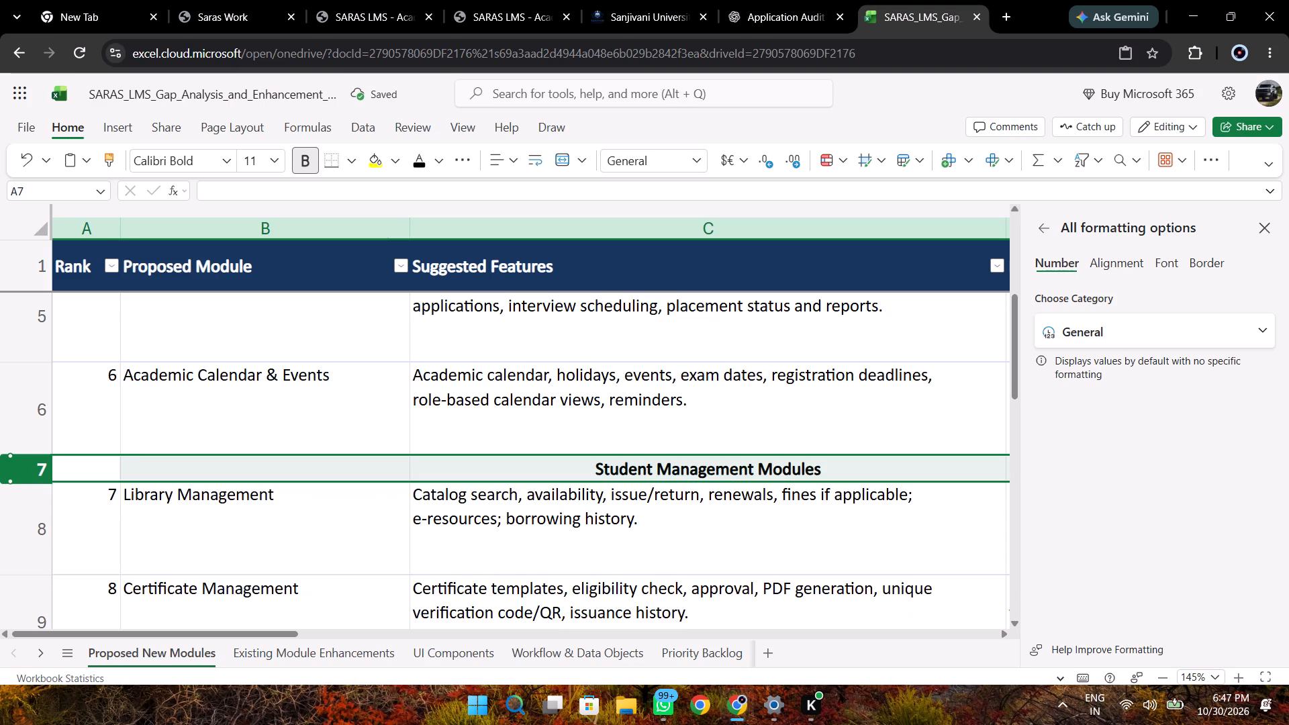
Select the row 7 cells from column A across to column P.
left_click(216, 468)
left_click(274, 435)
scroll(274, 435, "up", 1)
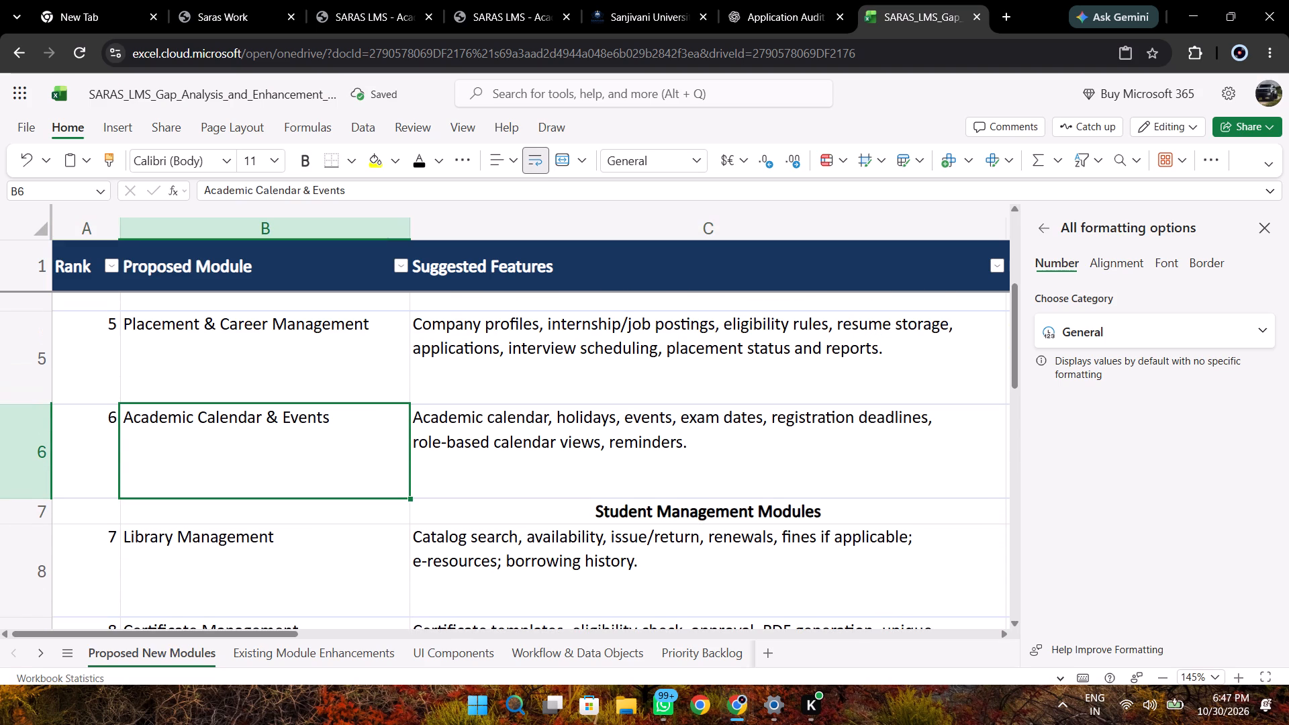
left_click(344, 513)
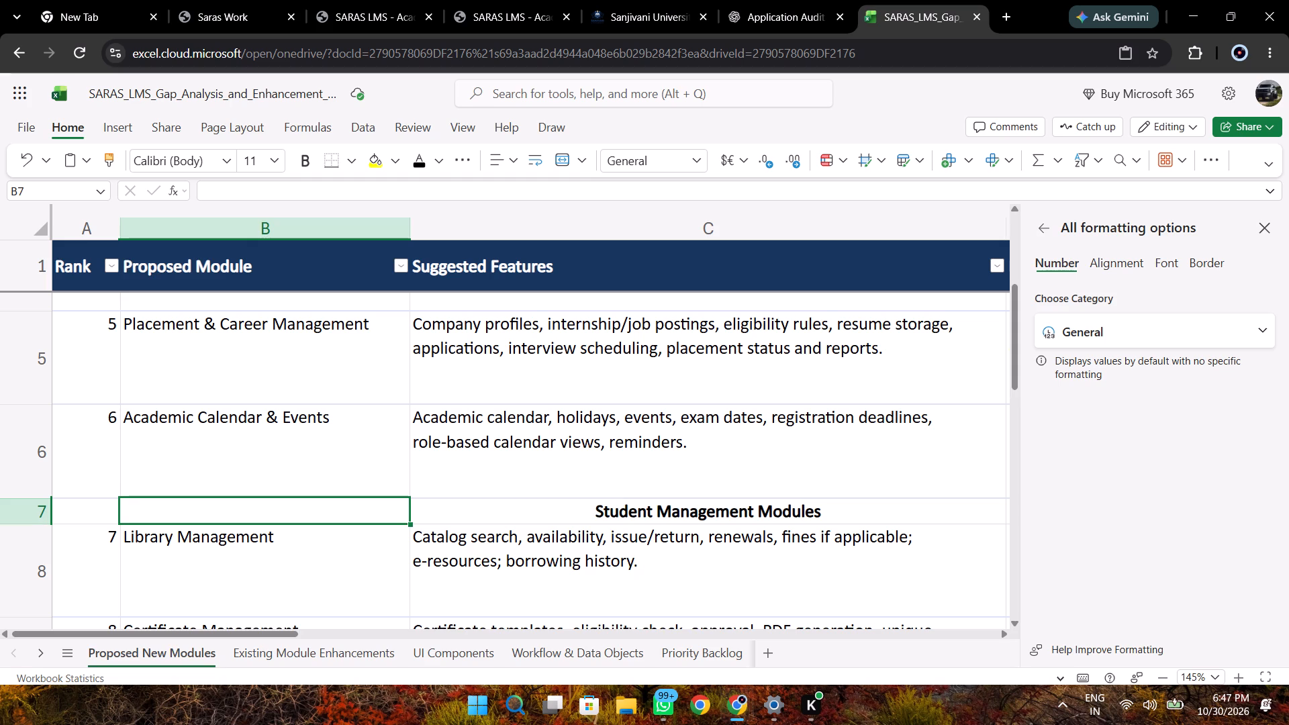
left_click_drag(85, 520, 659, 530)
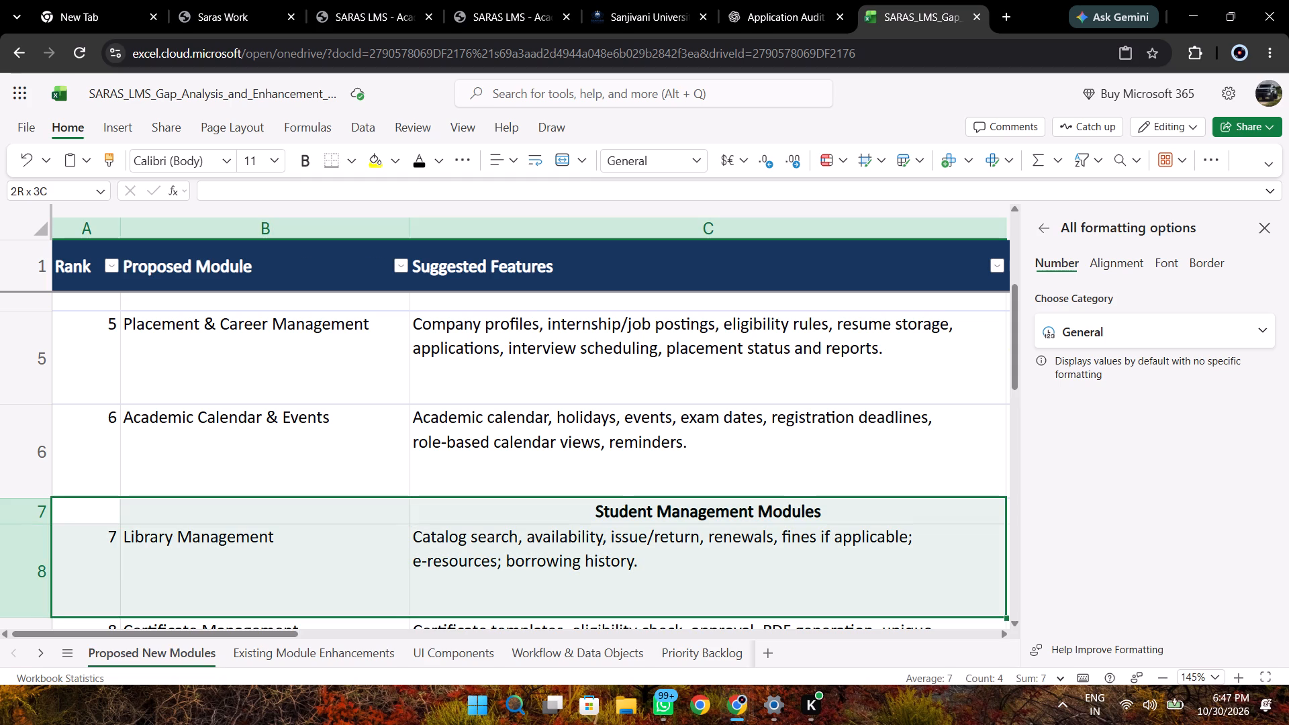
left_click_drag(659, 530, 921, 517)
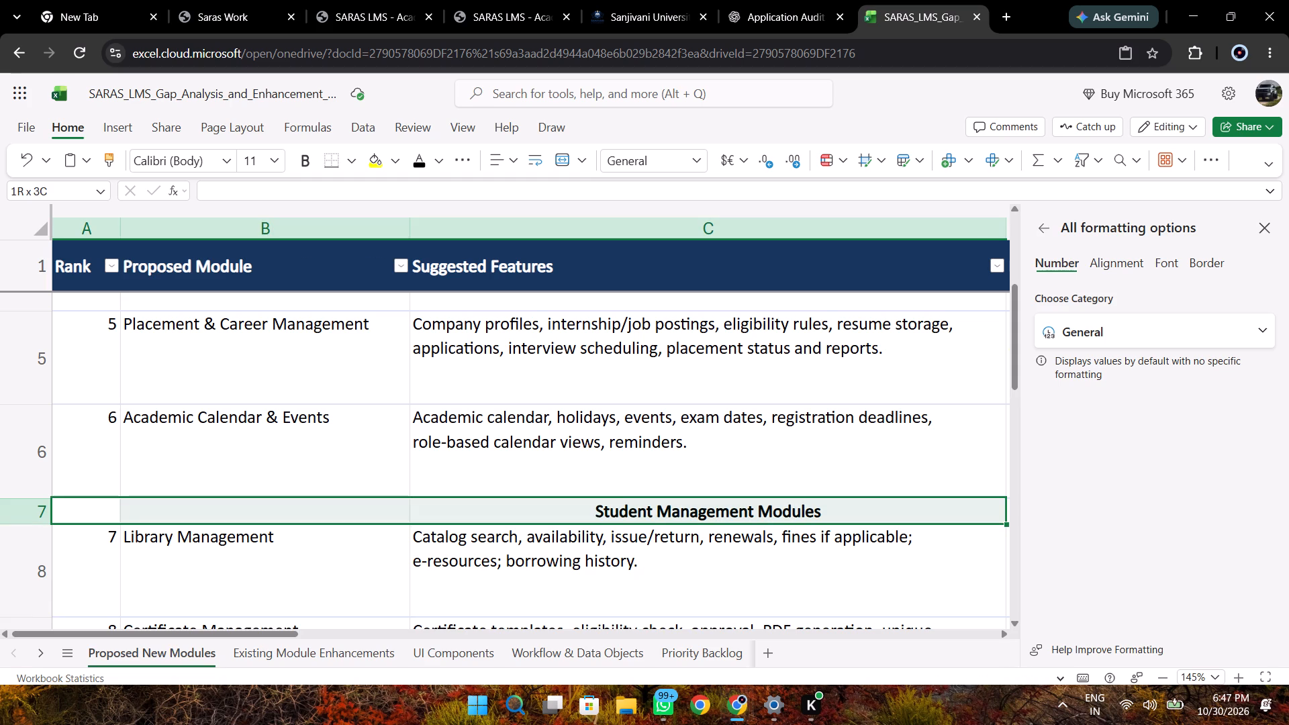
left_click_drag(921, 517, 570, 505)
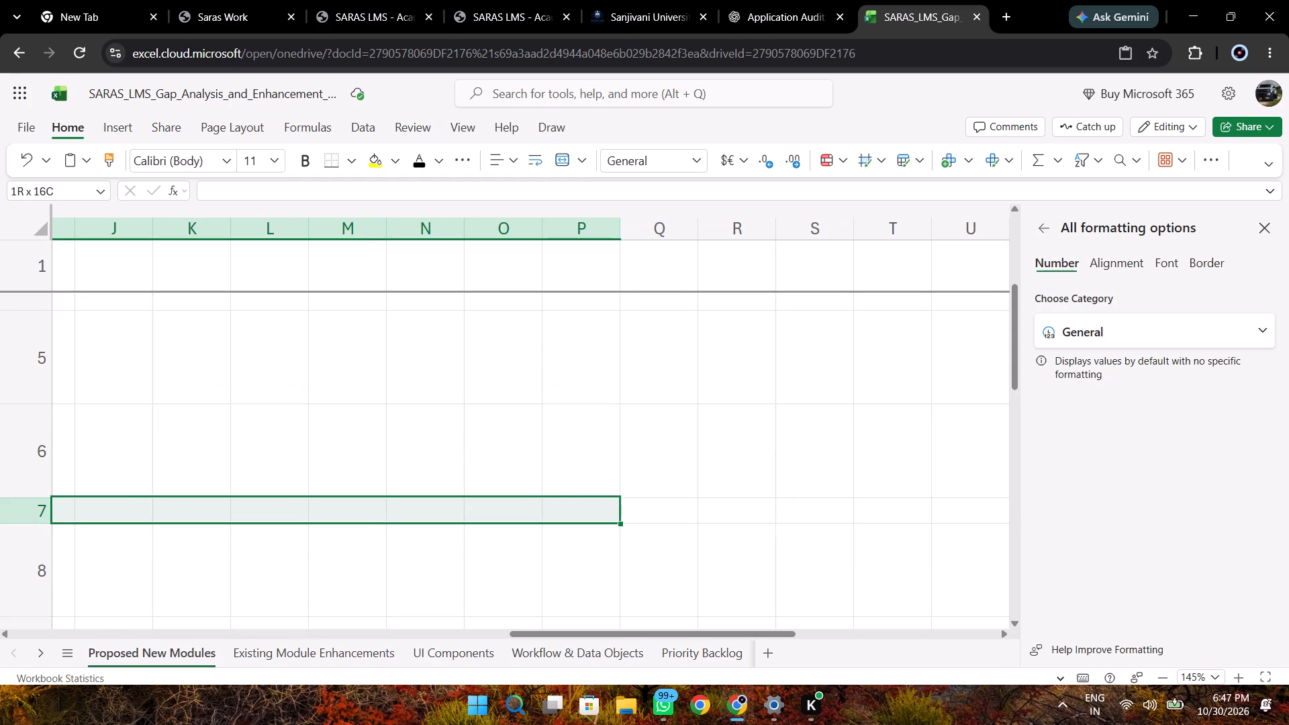
Close the All formatting options pane.
left_click(1262, 234)
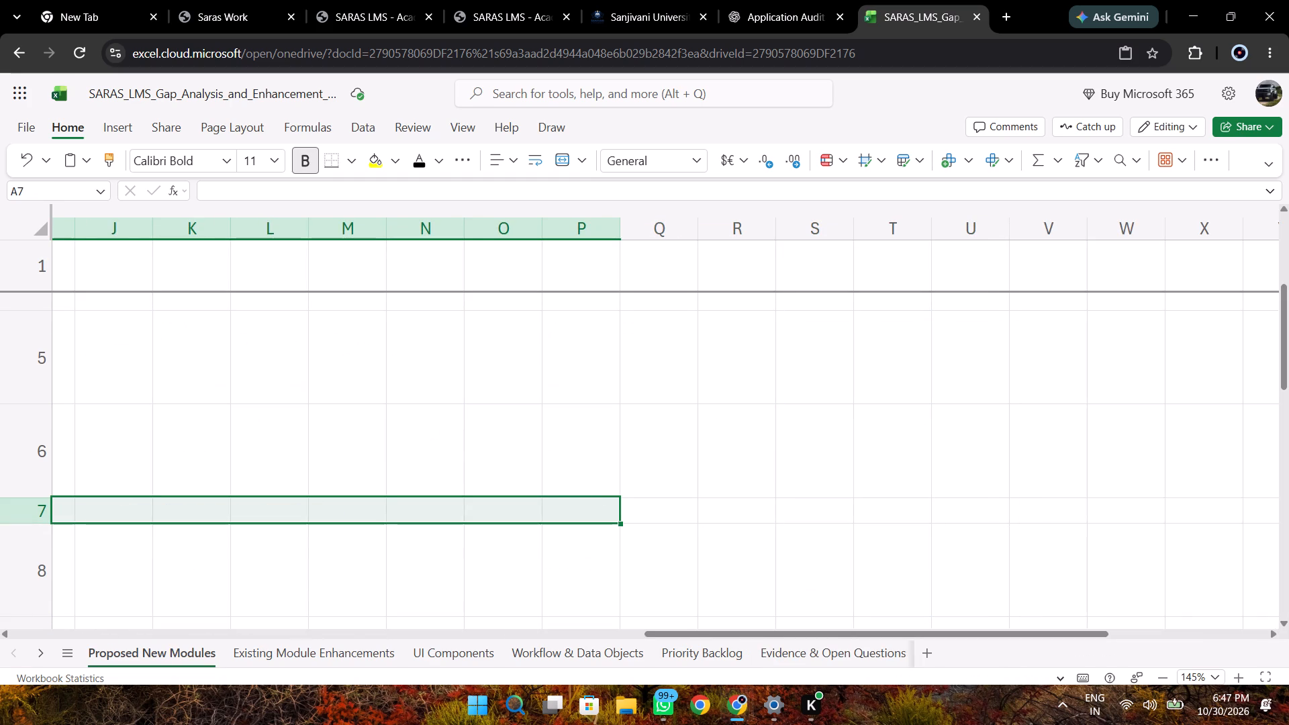
Fill the entire row 7 with the dark blue of the header row, sampled with the Eyedropper.
scroll(632, 462, "right", 12)
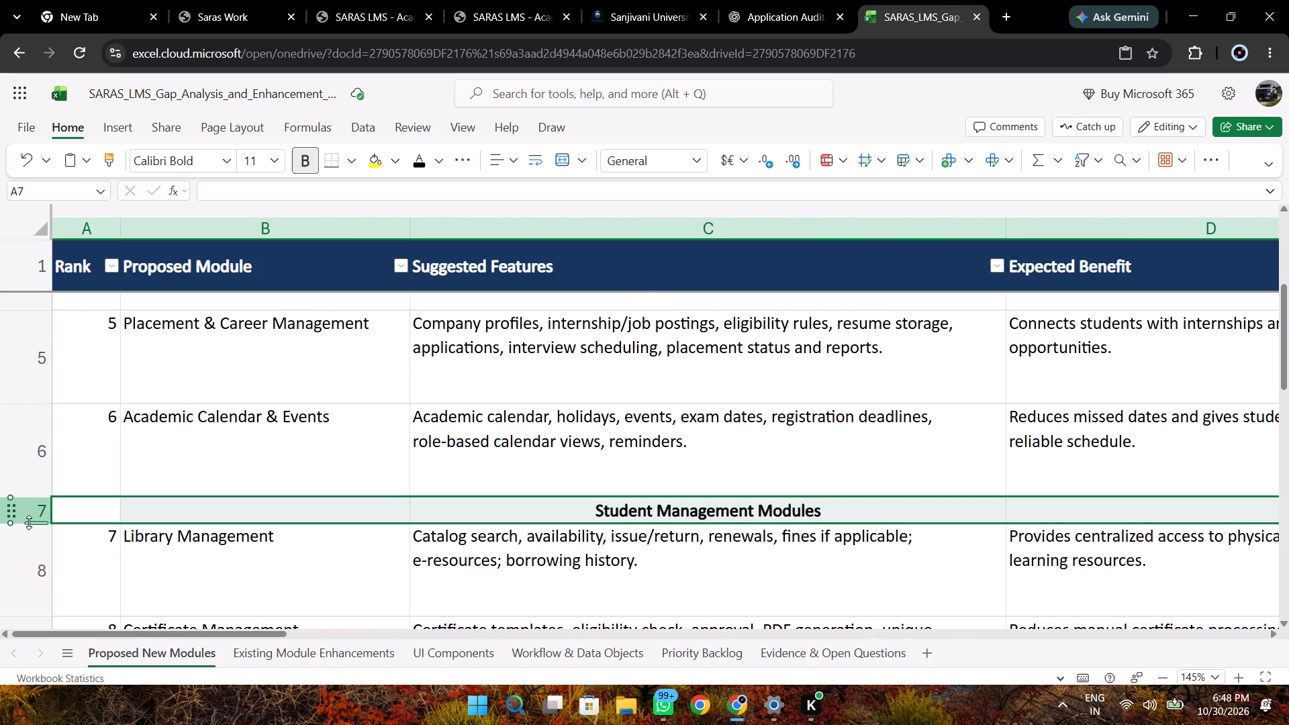
left_click(23, 522)
left_click(26, 514)
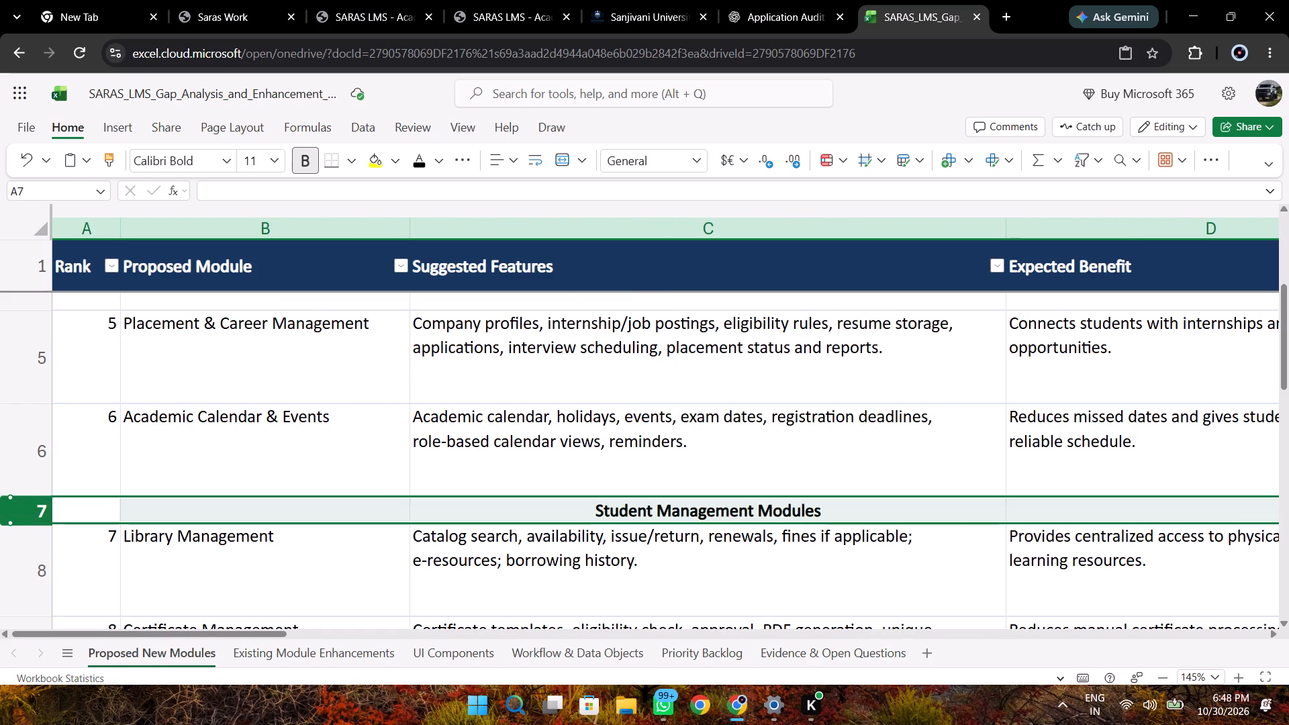
left_click(98, 475)
left_click(30, 512)
left_click(395, 158)
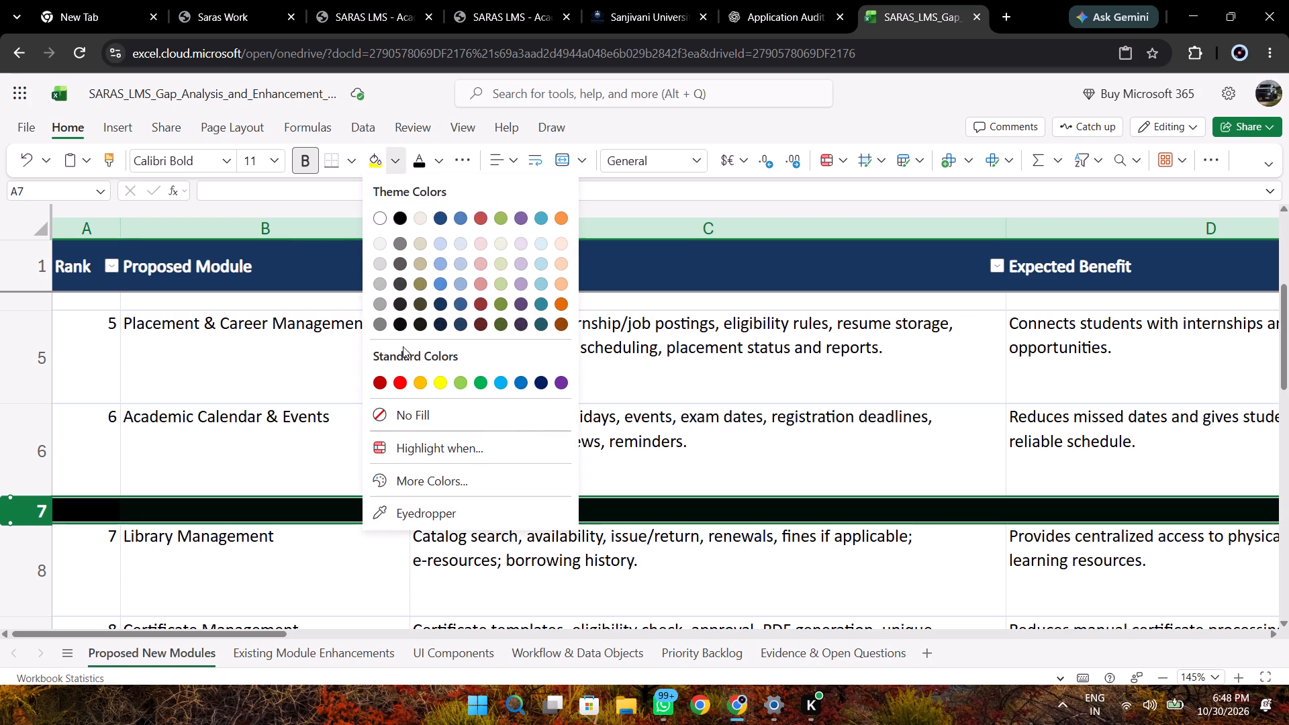
left_click(414, 507)
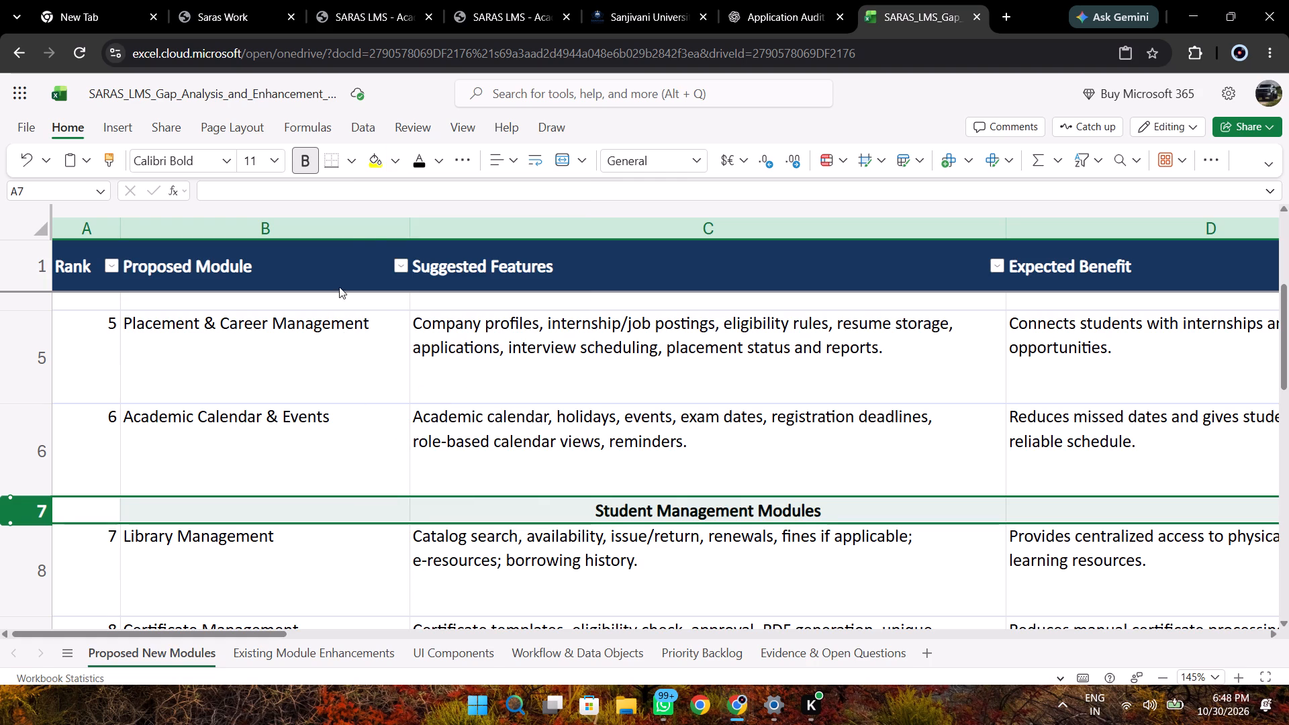
left_click(342, 252)
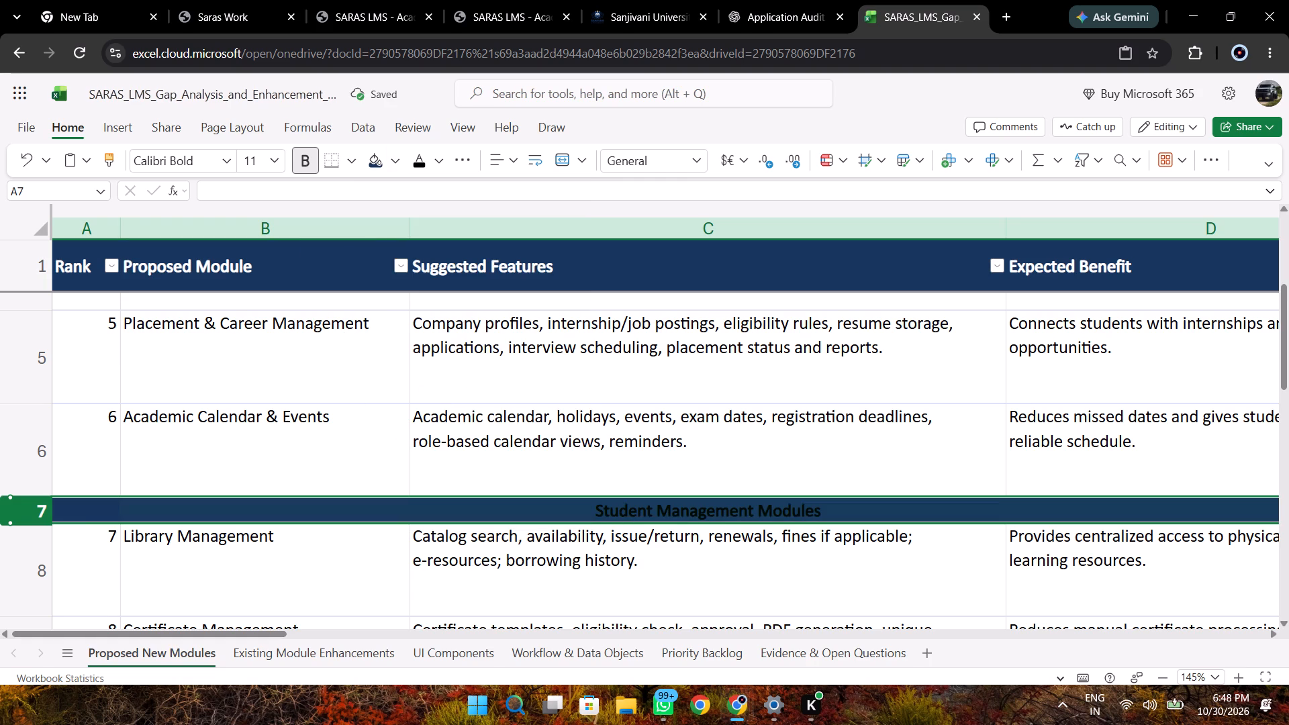
Recolor the "Student Management Modules" heading text in C7 to White, Background 1.
left_click(818, 512)
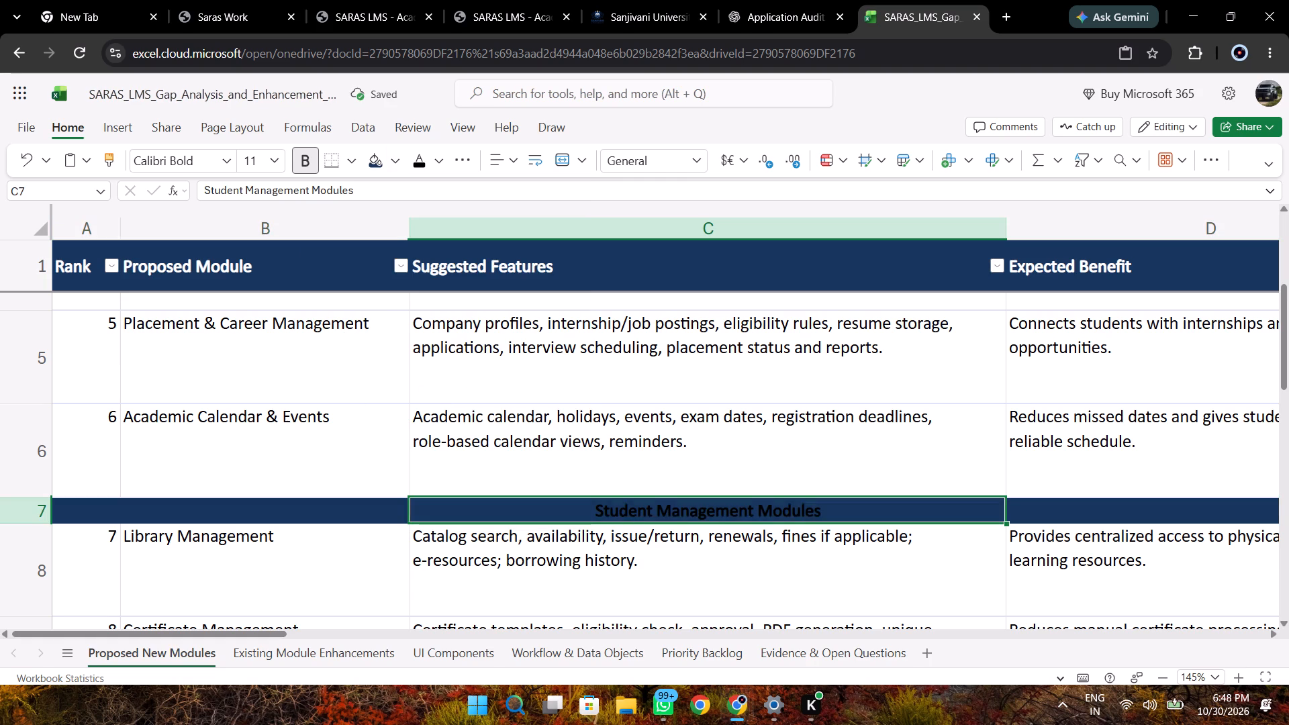
double_click(818, 512)
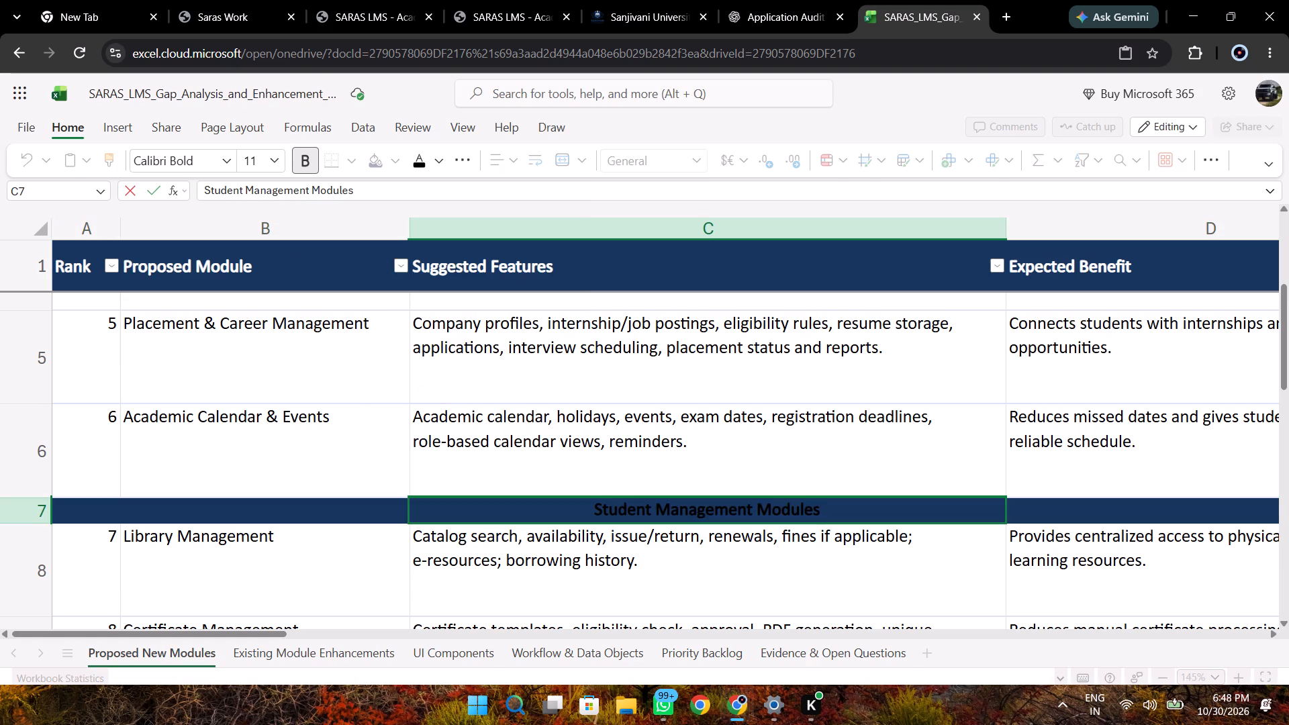
left_click(442, 166)
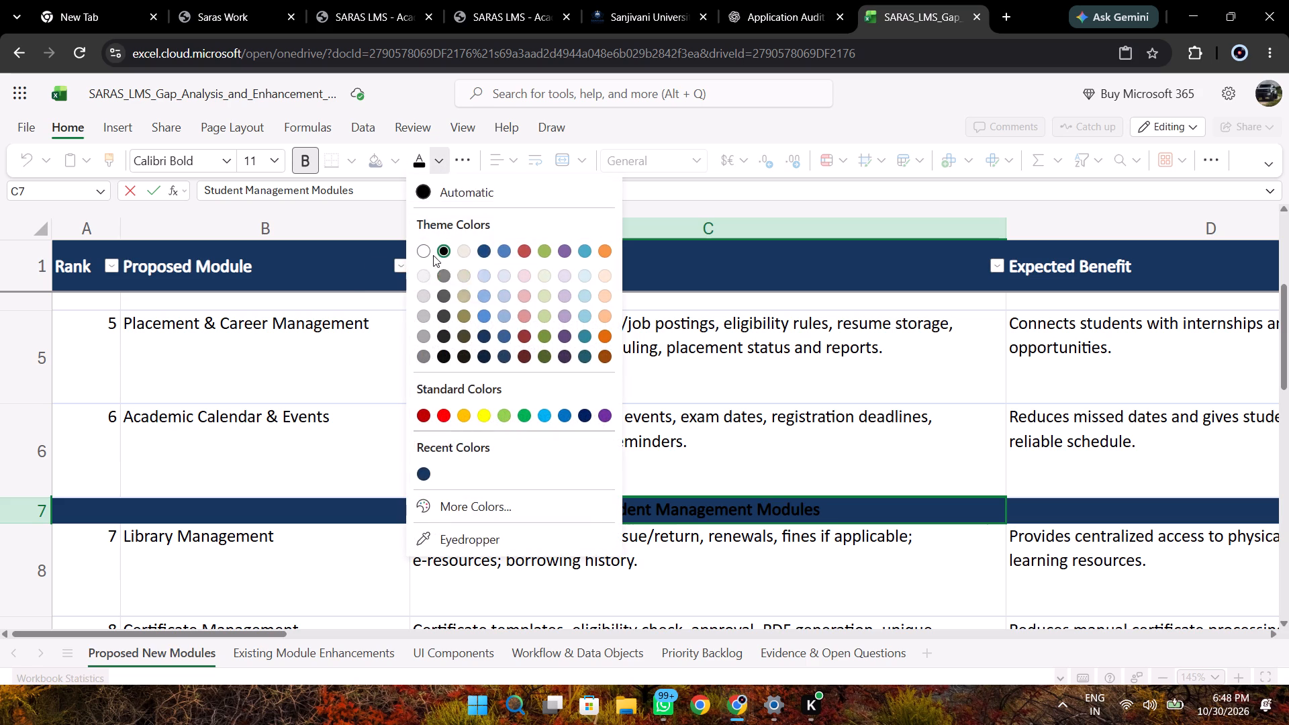
left_click(420, 247)
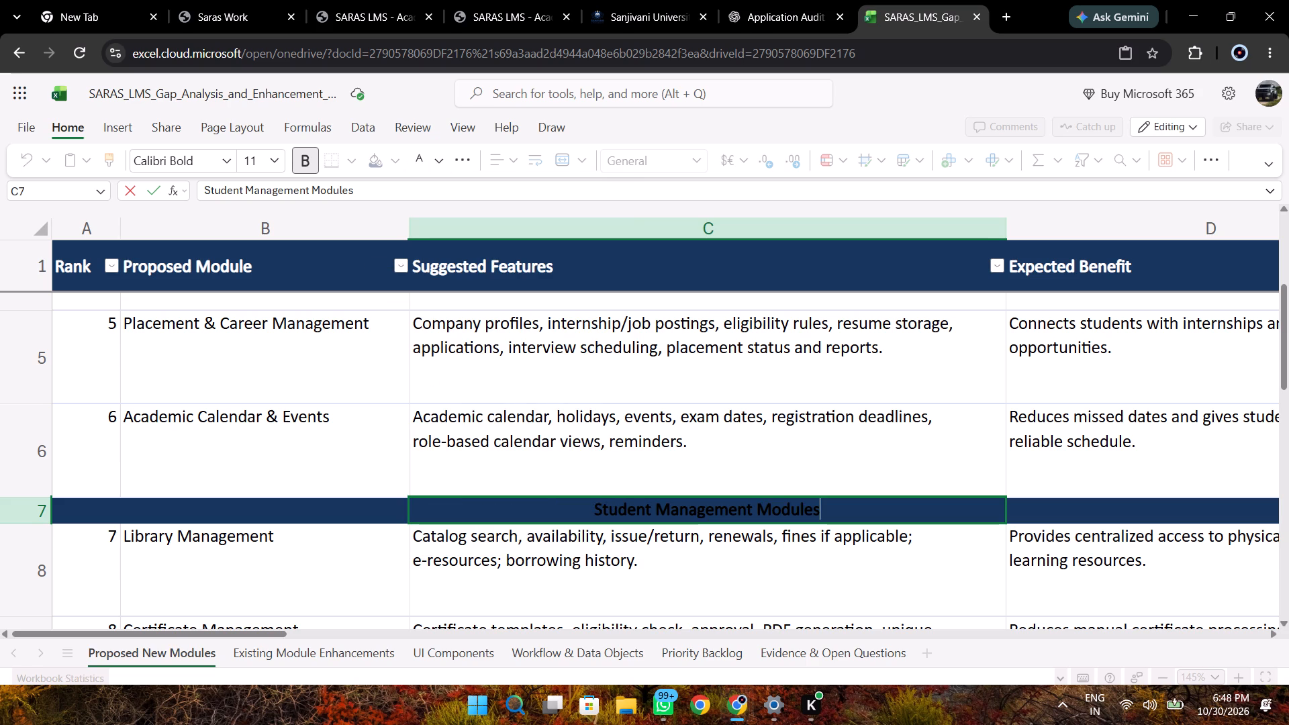
left_click_drag(826, 510, 593, 499)
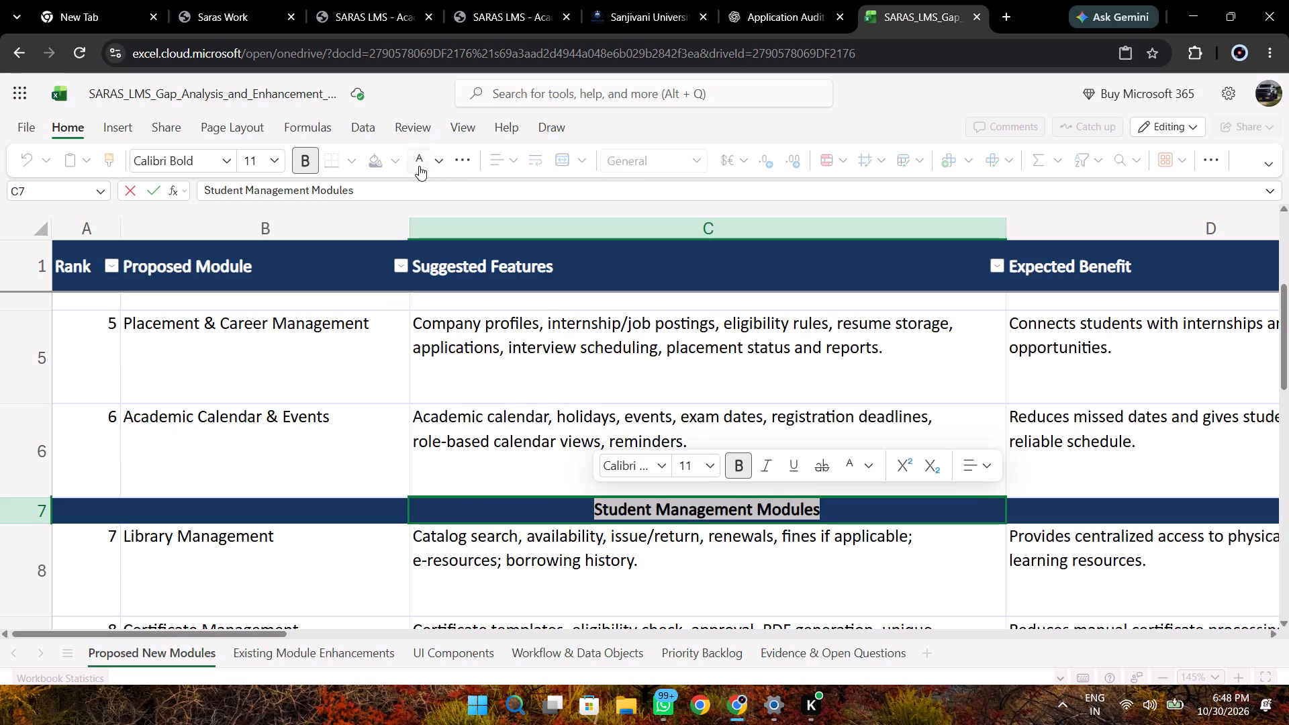
left_click(443, 168)
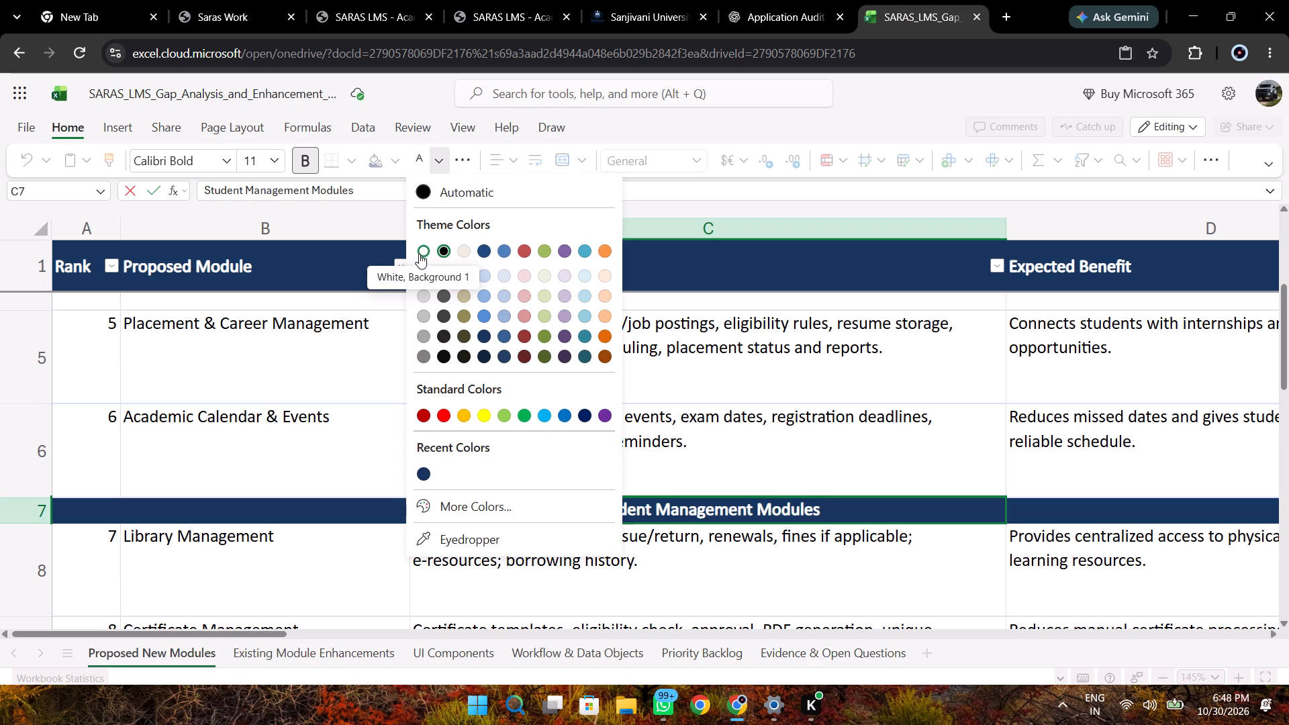
left_click(419, 254)
left_click(352, 440)
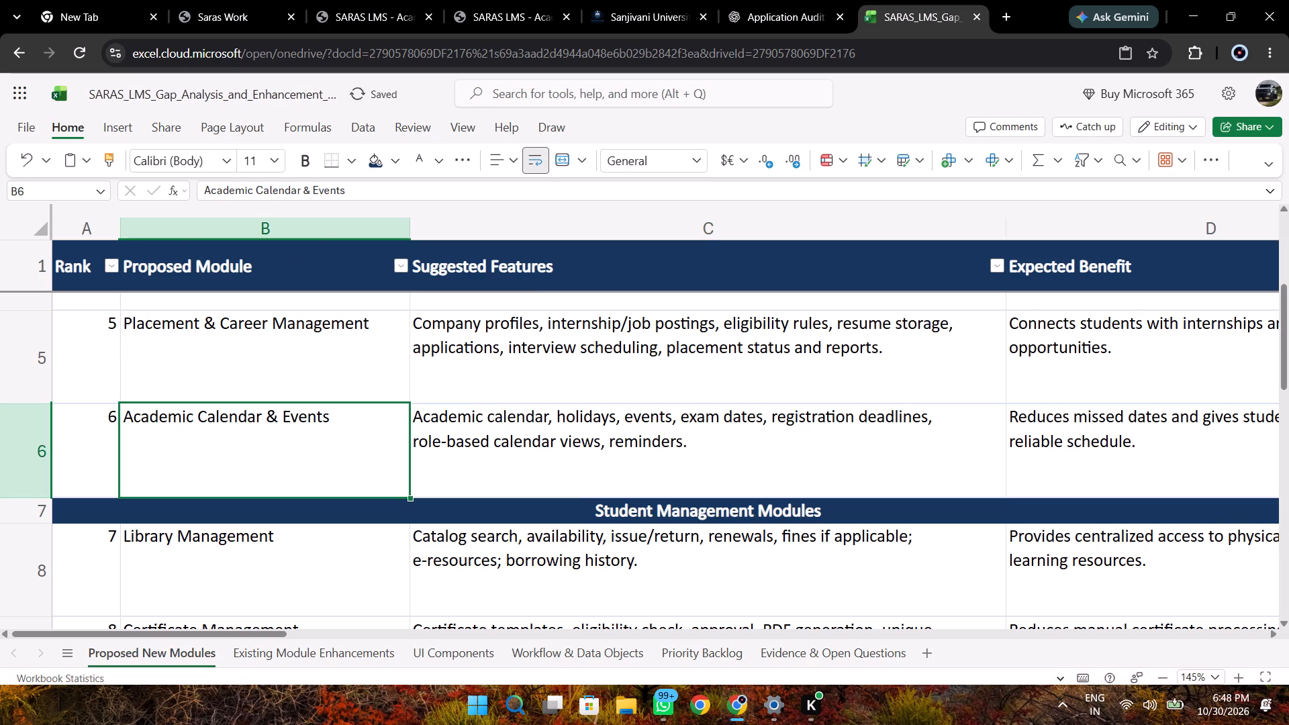
Slightly reduce the height of header row 1.
left_click(440, 572)
scroll(440, 572, "down", 2)
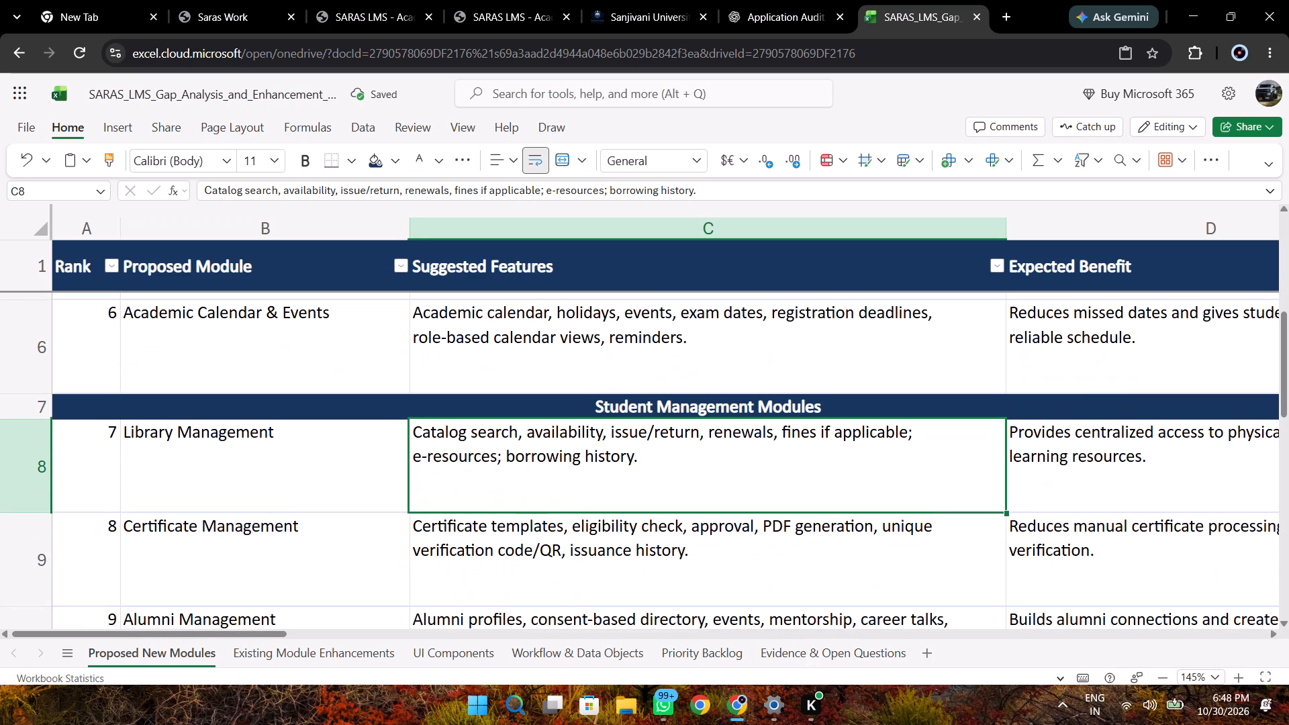
left_click(352, 528)
scroll(352, 528, "up", 4)
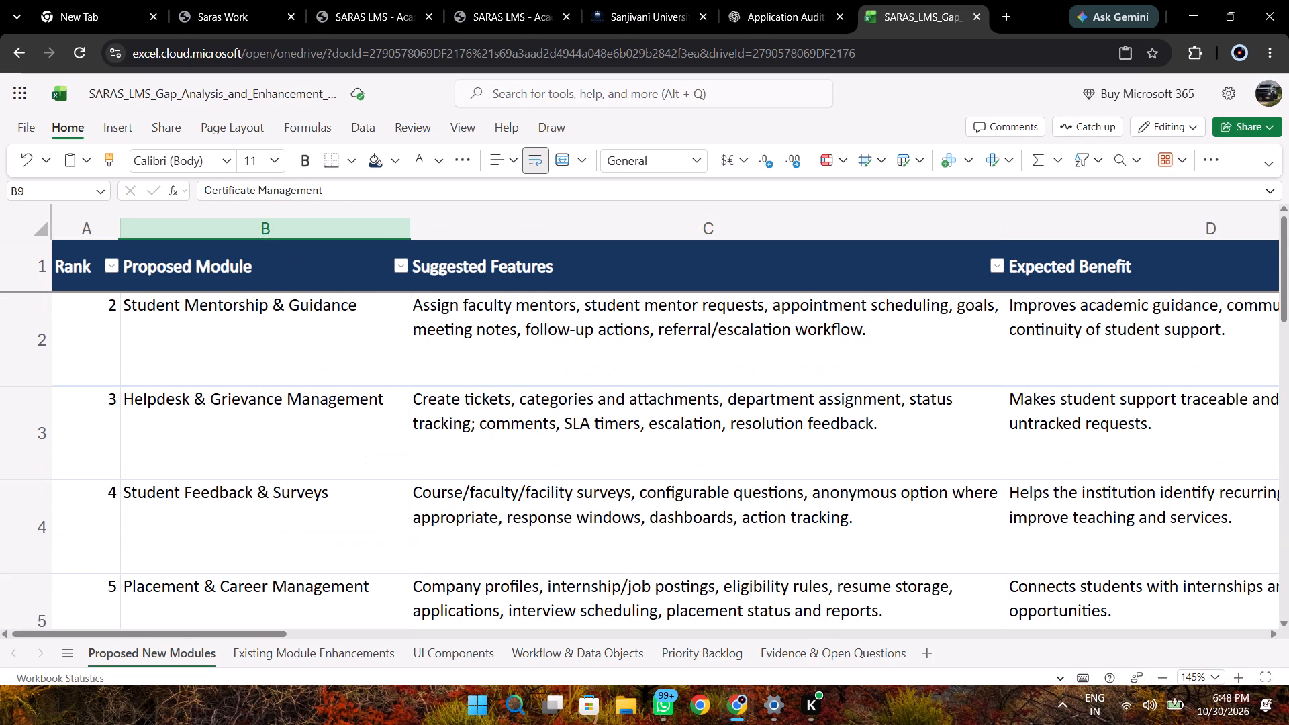
left_click(39, 295)
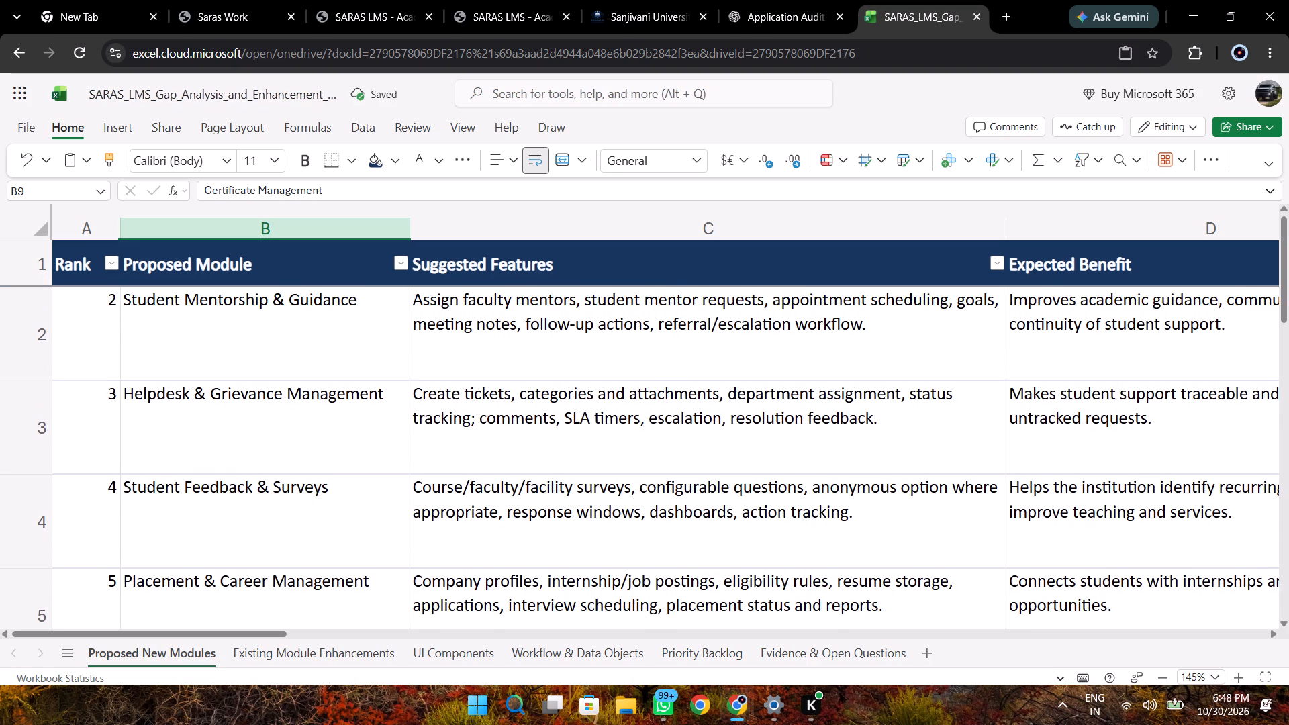
Increase the height of row 15, the Fee Management row, to more than twice a single text line.
scroll(326, 395, "right", 1)
scroll(168, 391, "down", 2)
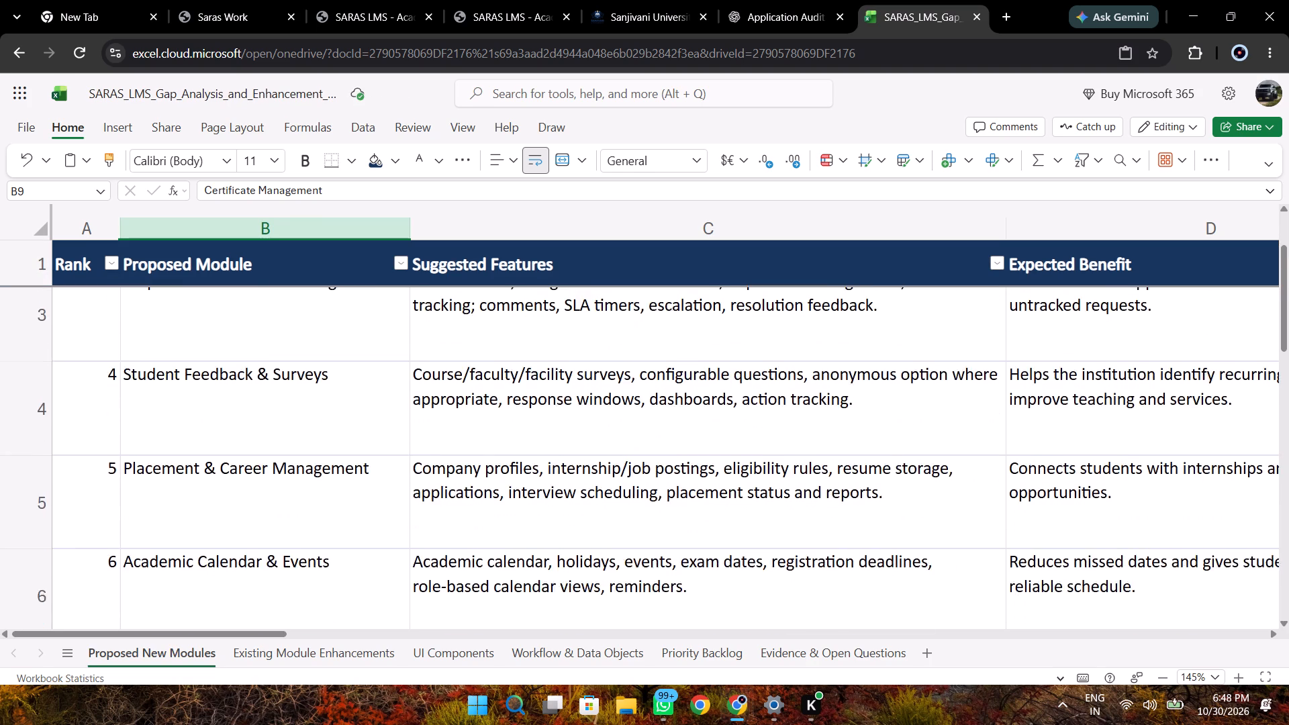
scroll(168, 391, "down", 3)
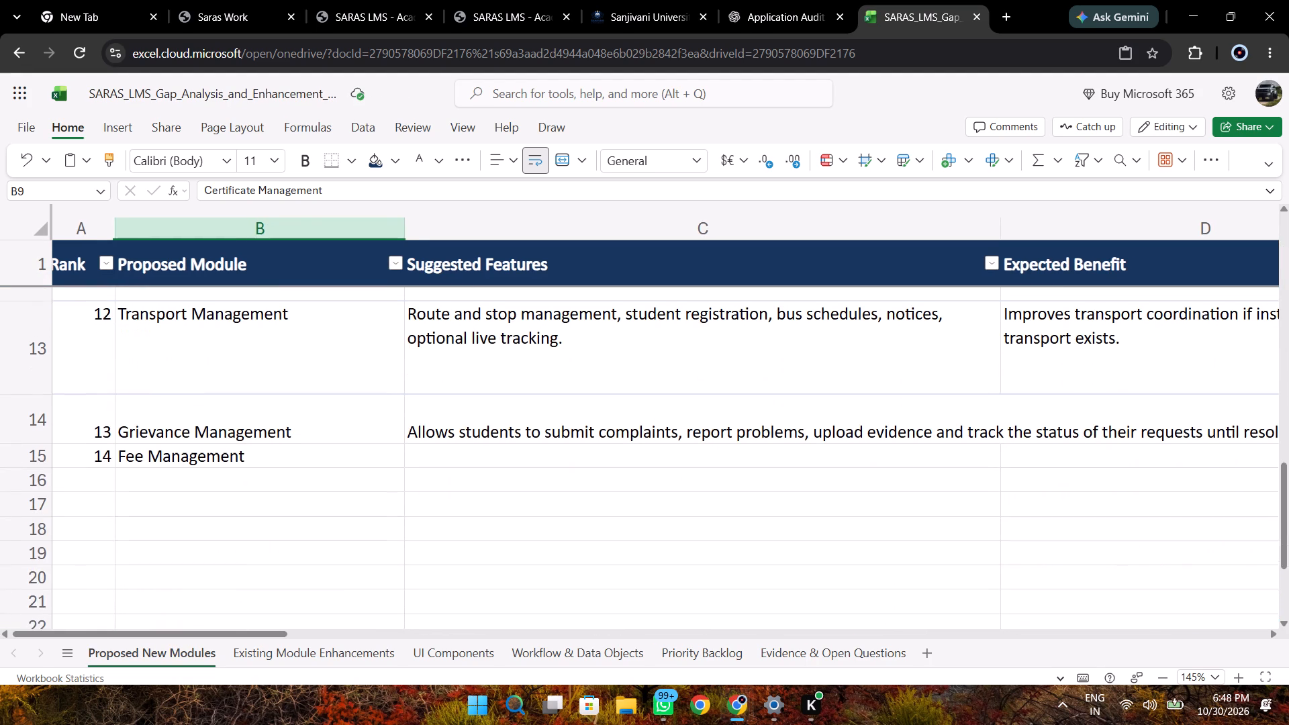
left_click(86, 458)
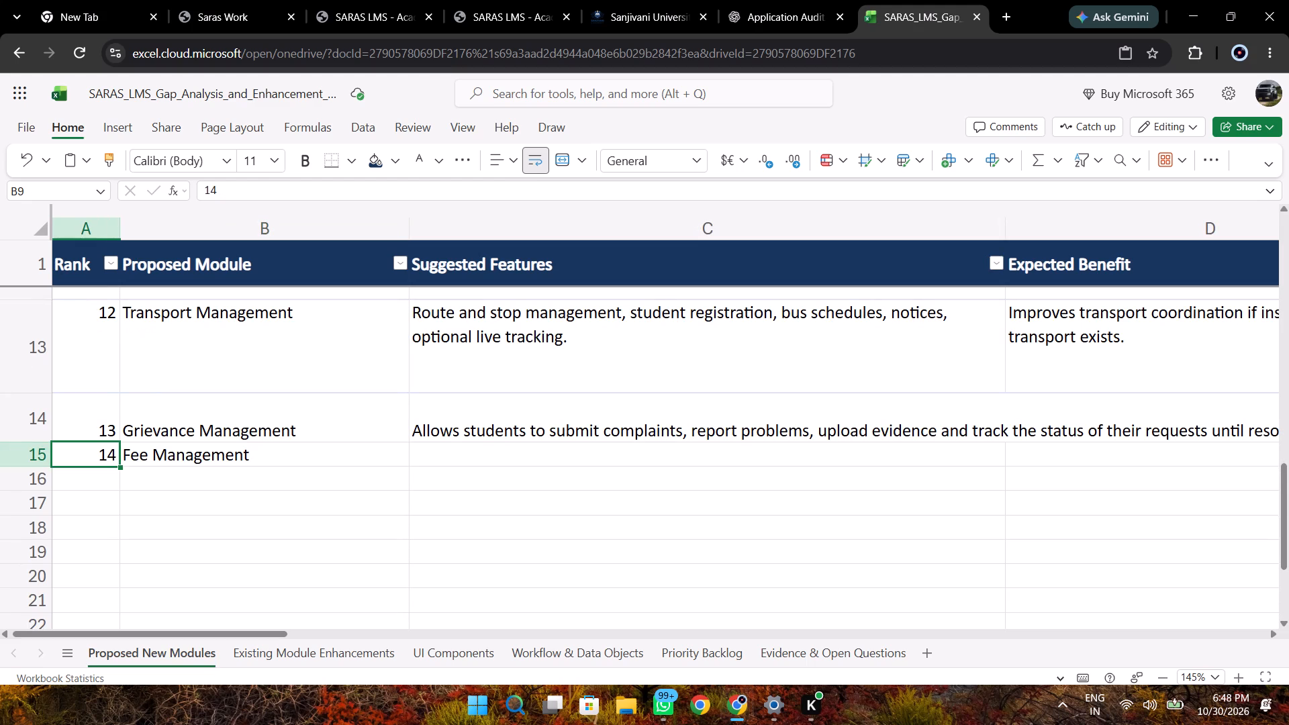
left_click_drag(46, 467, 42, 499)
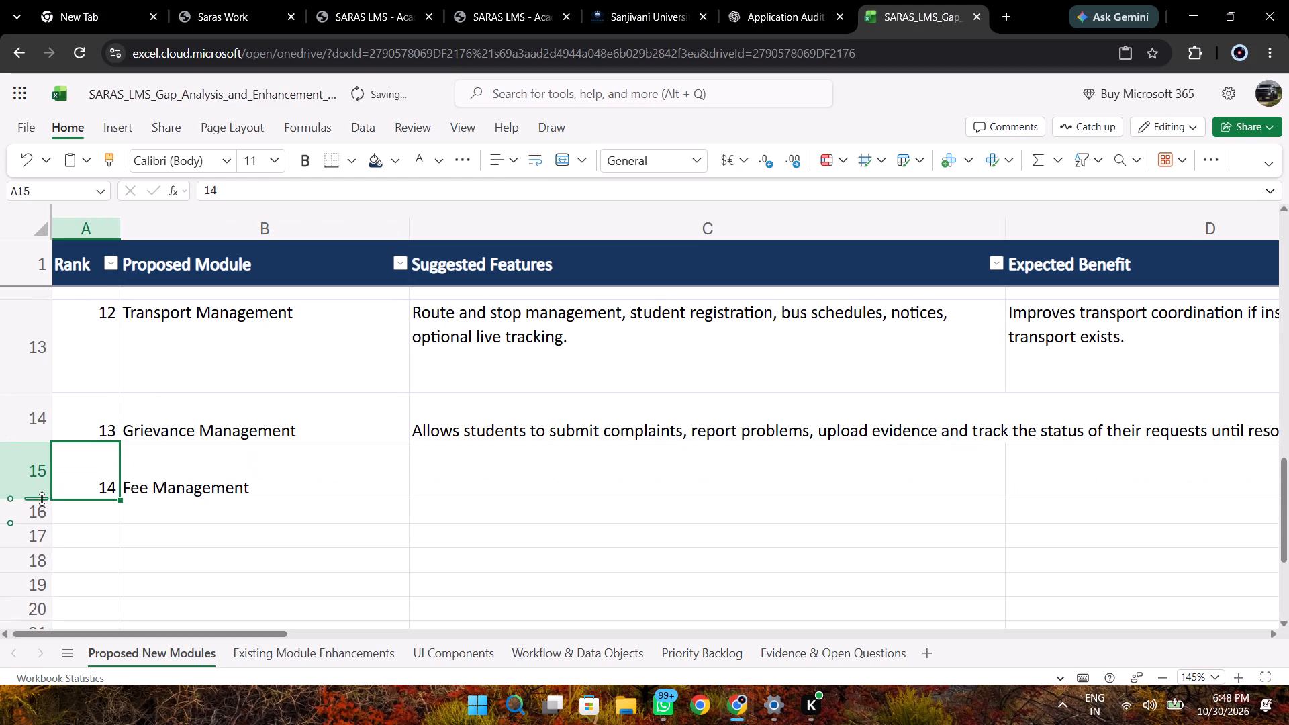
left_click(256, 485)
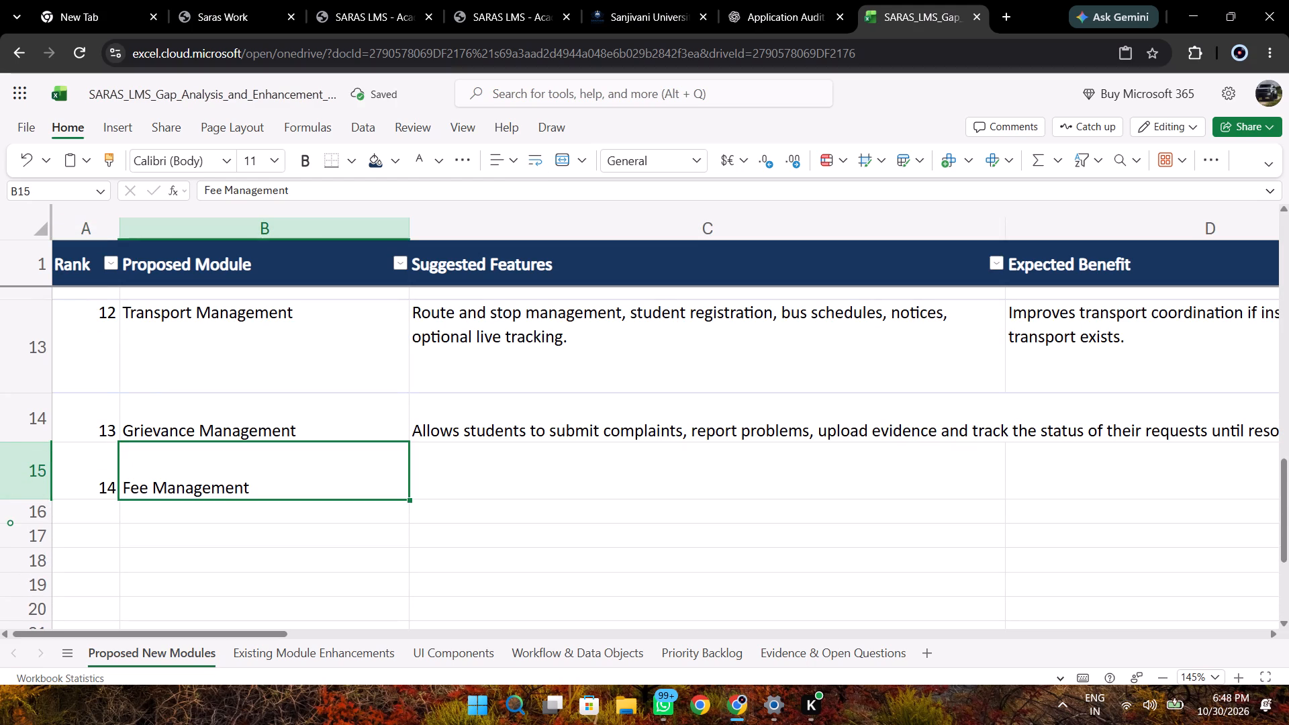
Top-align the module names Grievance Management in B14 and Fee Management in B15.
left_click(277, 418)
scroll(277, 418, "up", 1)
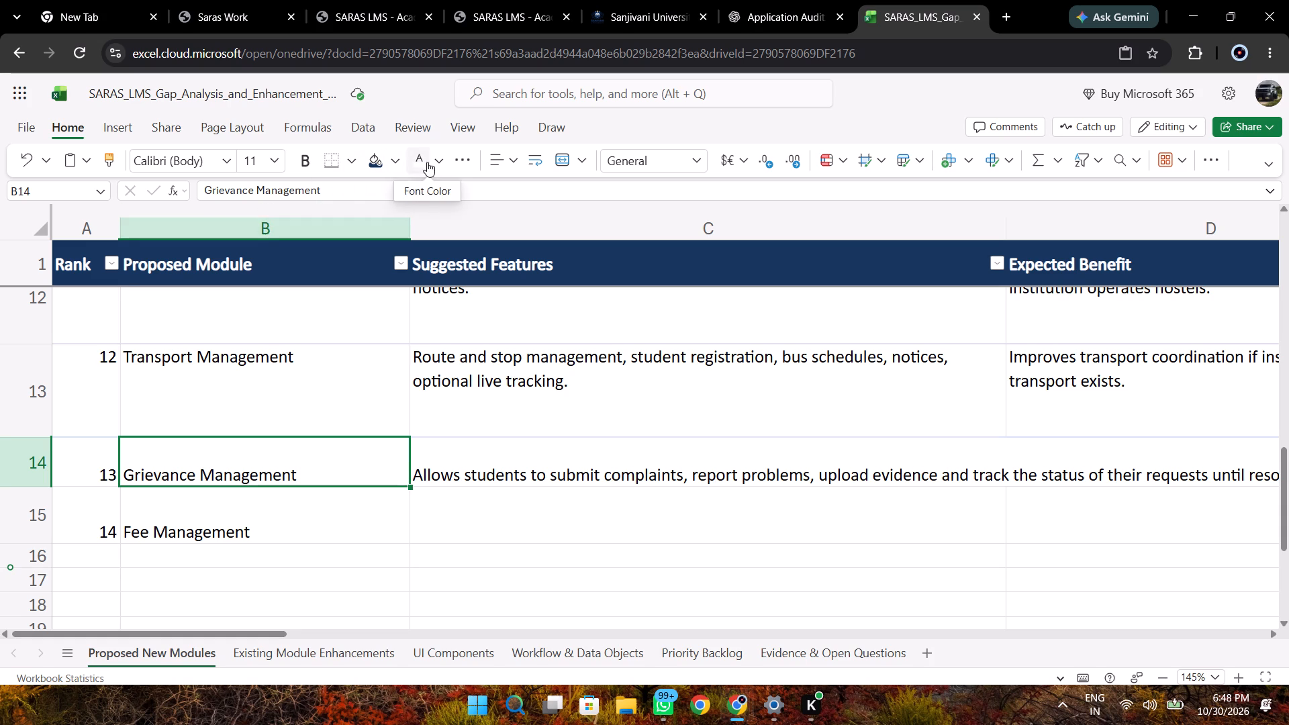
left_click(522, 162)
left_click(534, 163)
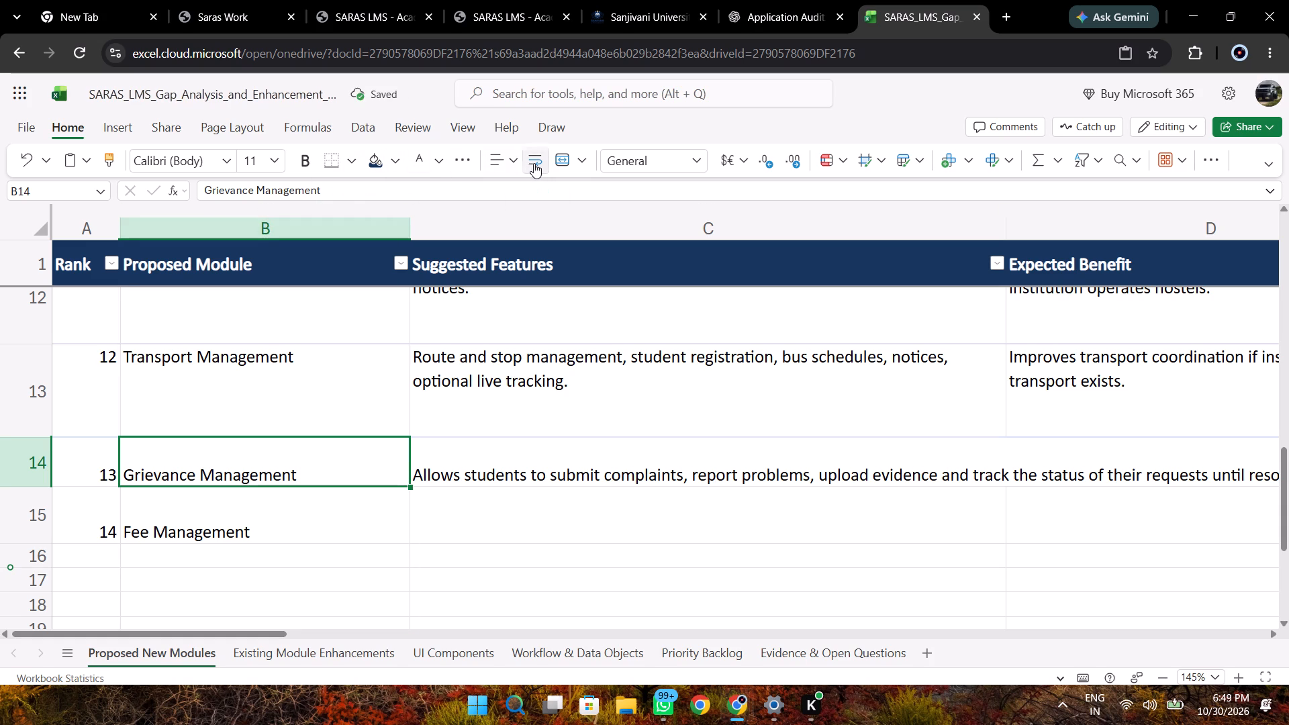
left_click(508, 164)
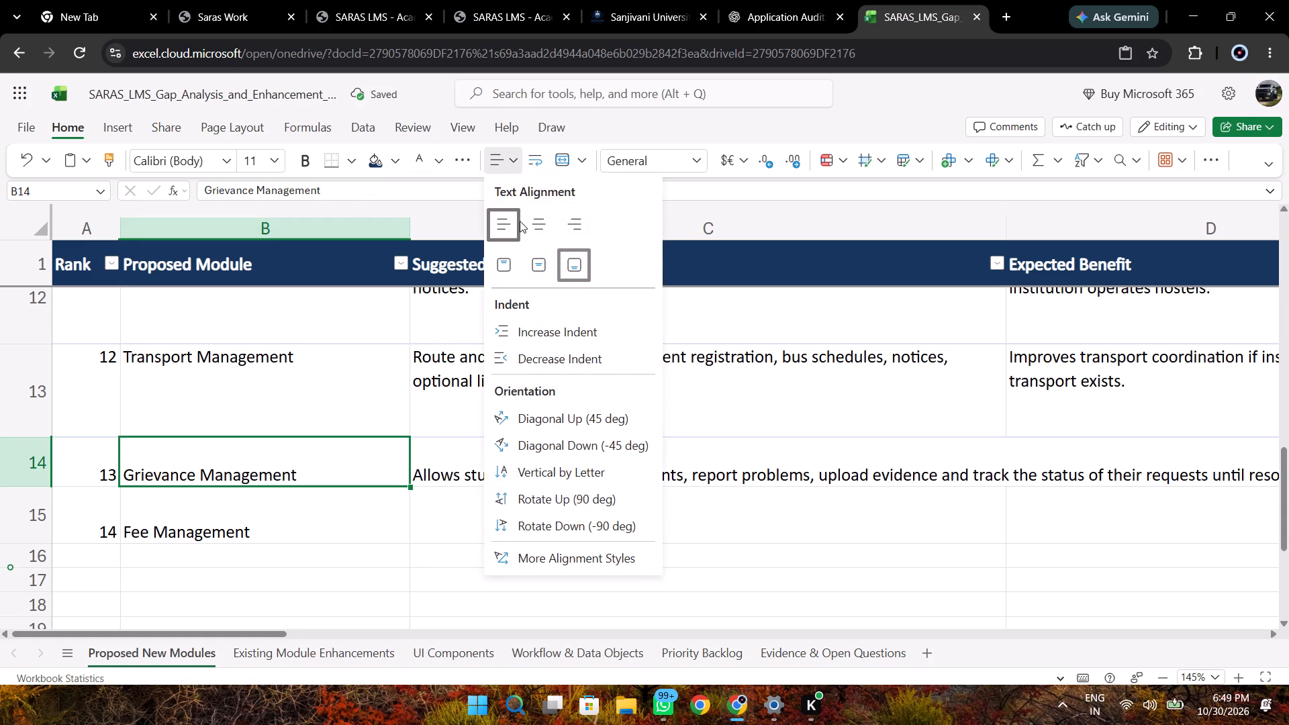
left_click(518, 226)
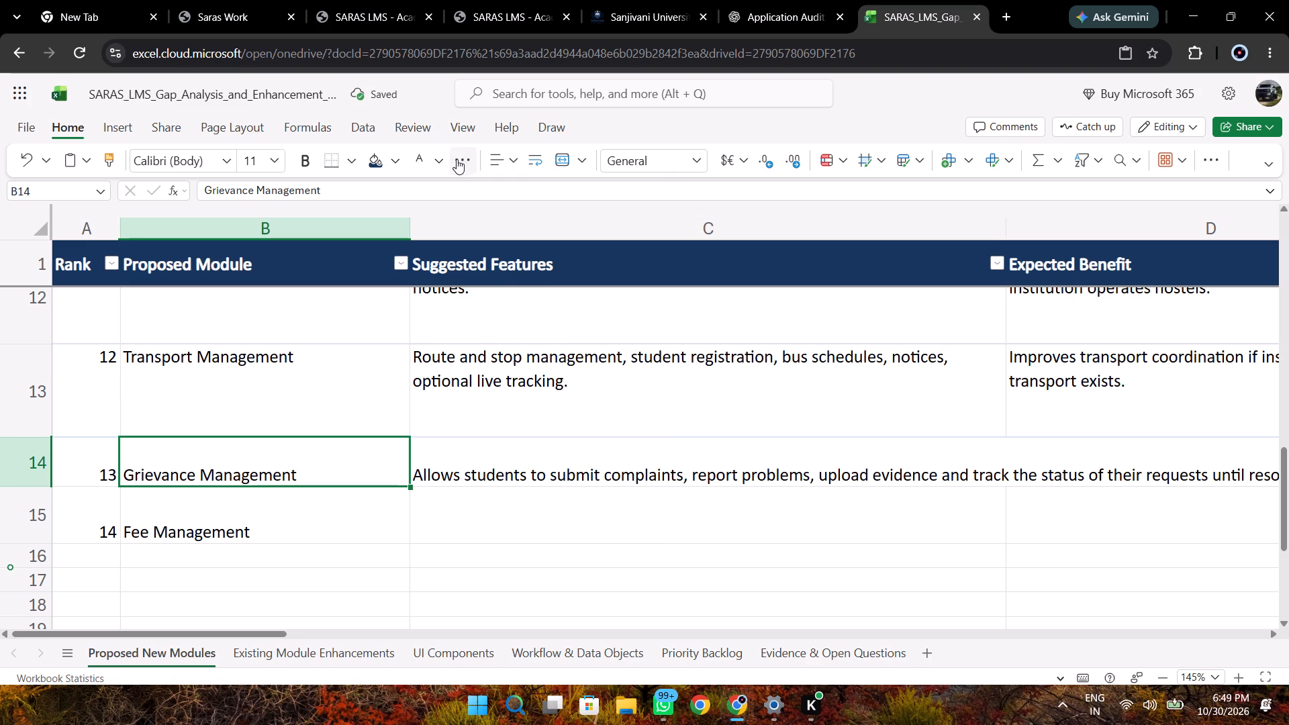
left_click(464, 170)
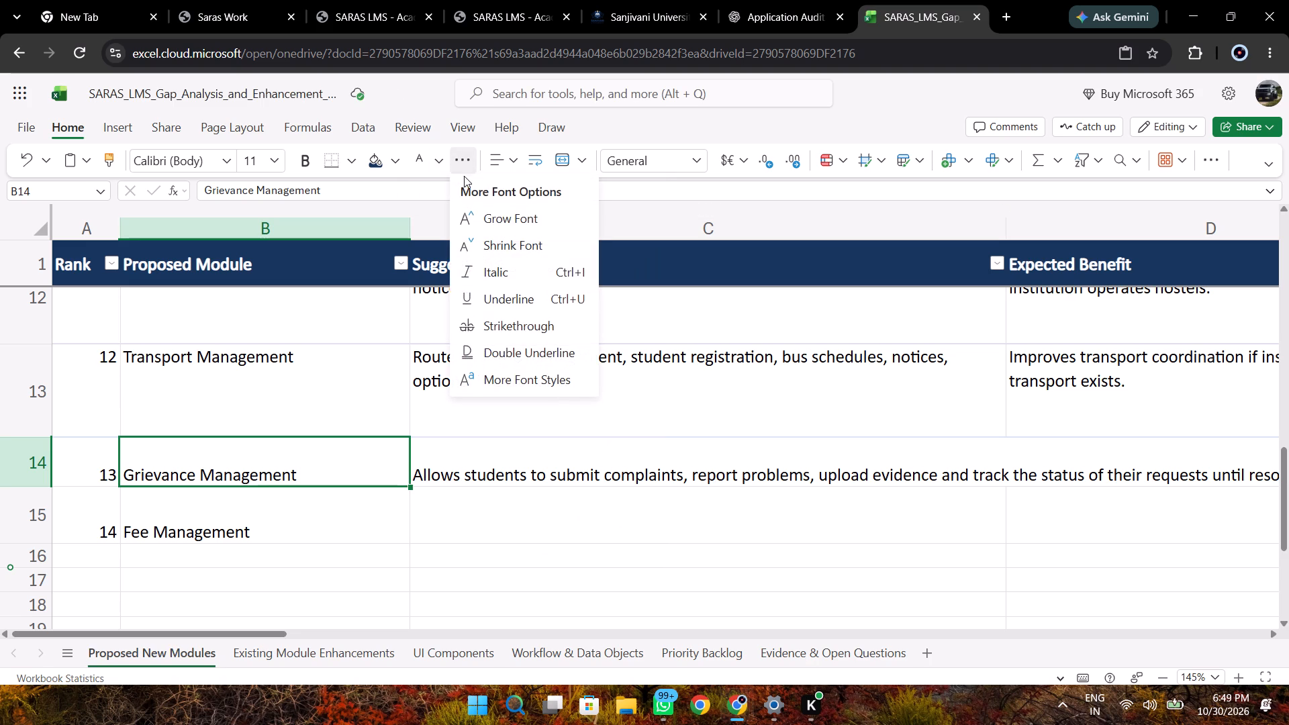
left_click(512, 171)
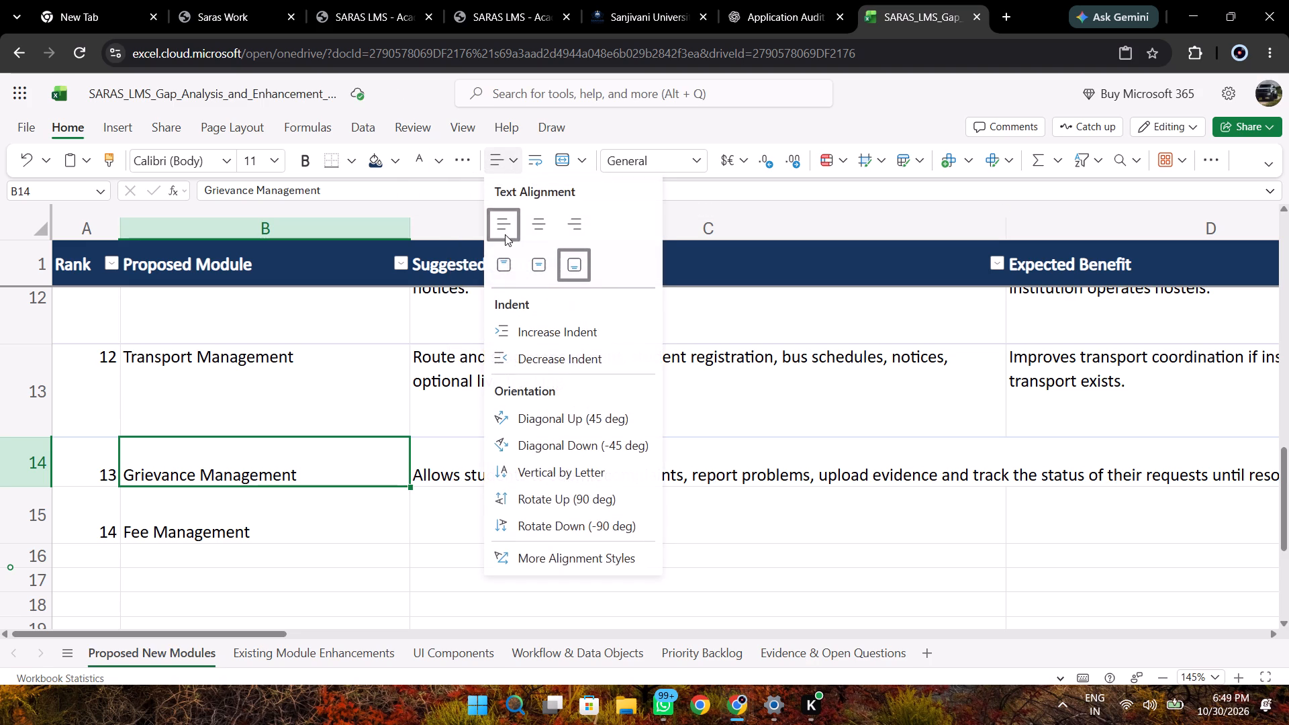
left_click(501, 262)
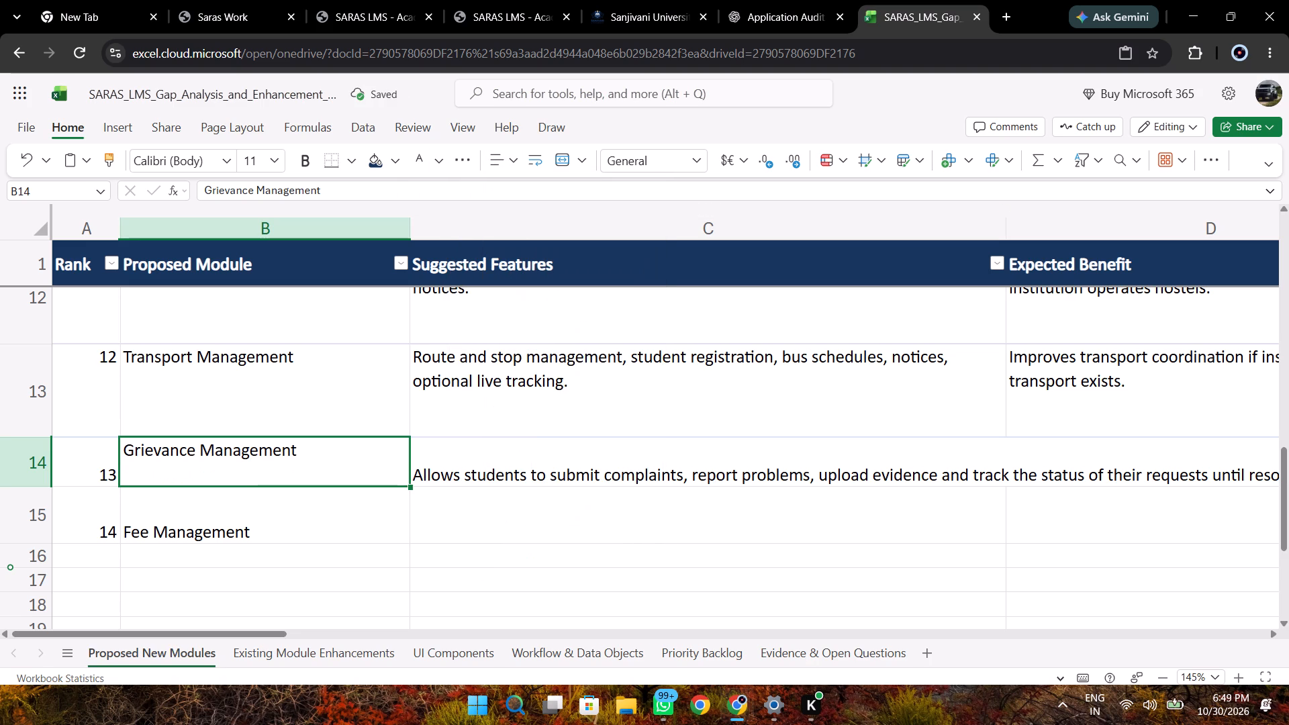
left_click(265, 518)
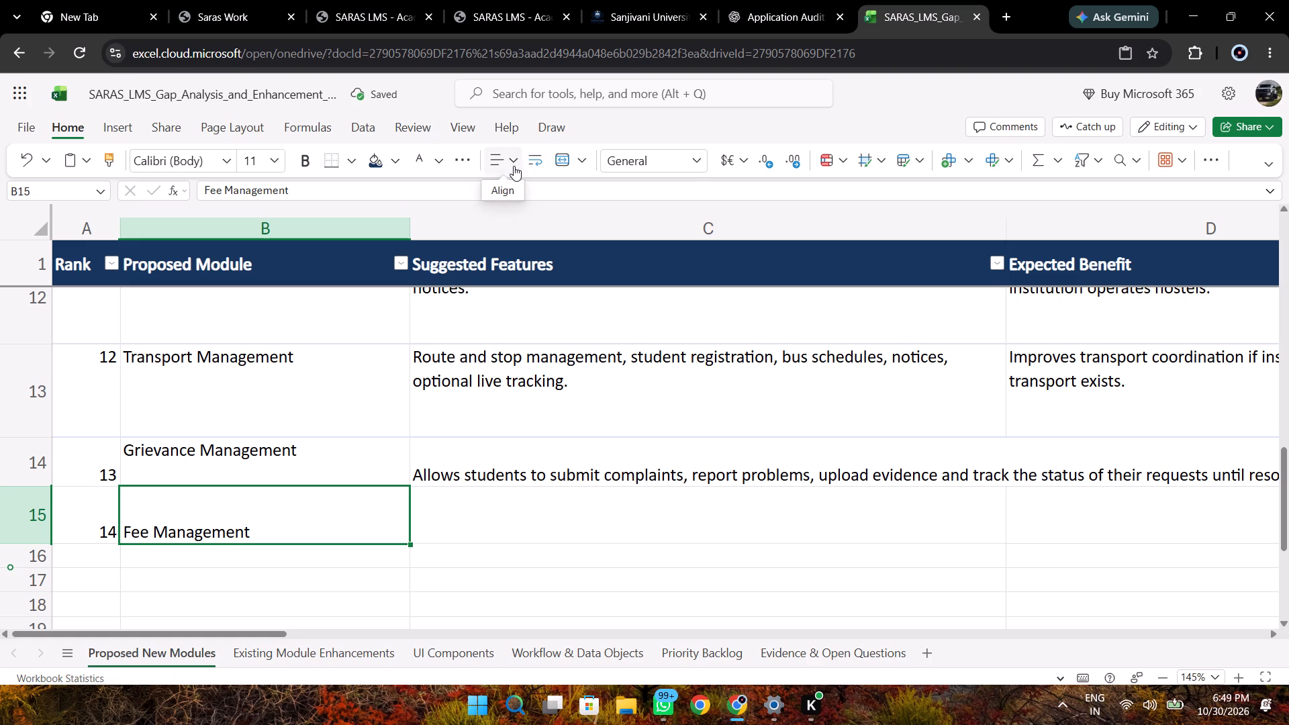
left_click(514, 166)
left_click(497, 267)
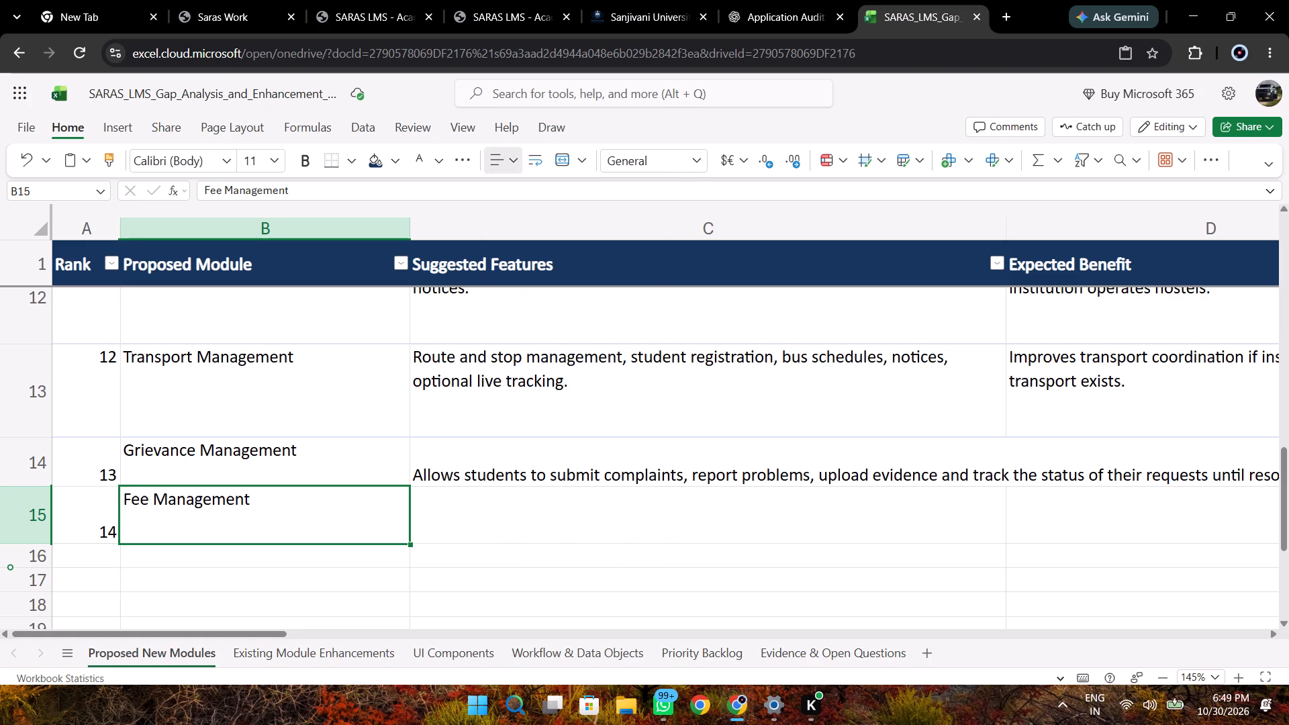
Top-align the rank numbers of Grievance Management in A14 and Fee Management in A15.
left_click(93, 485)
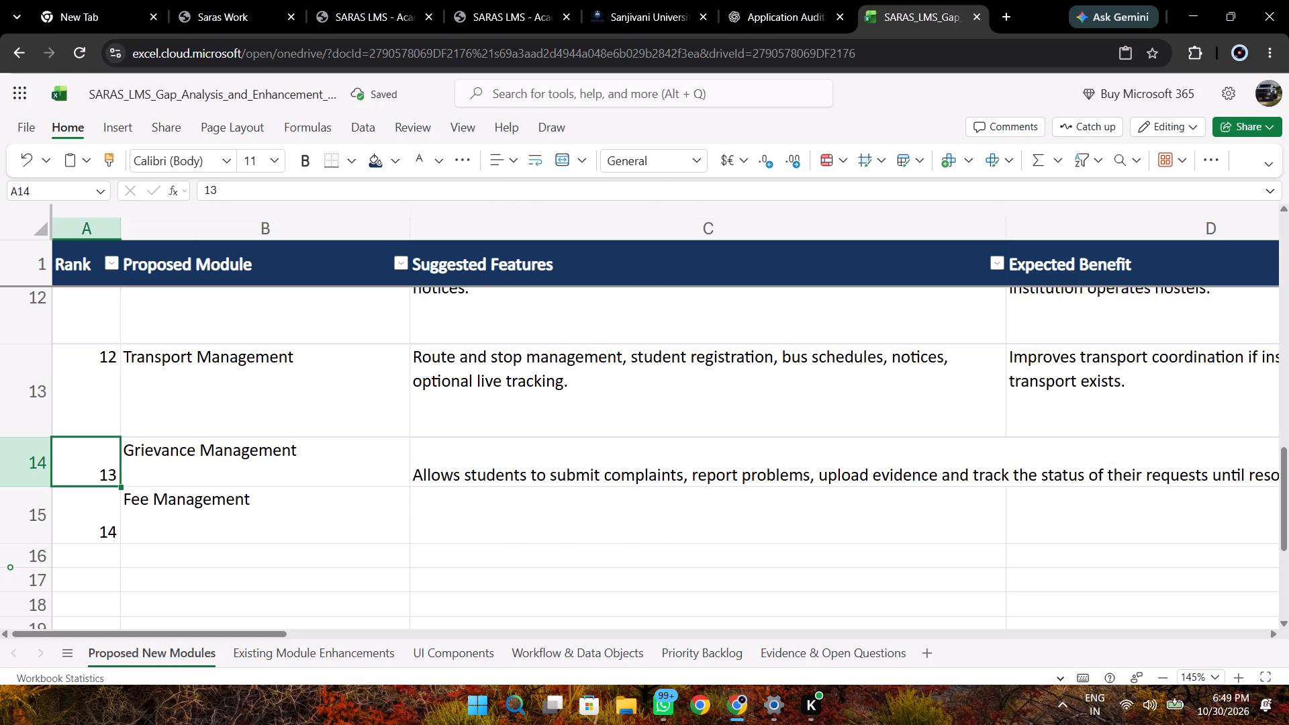
left_click(520, 167)
left_click(496, 245)
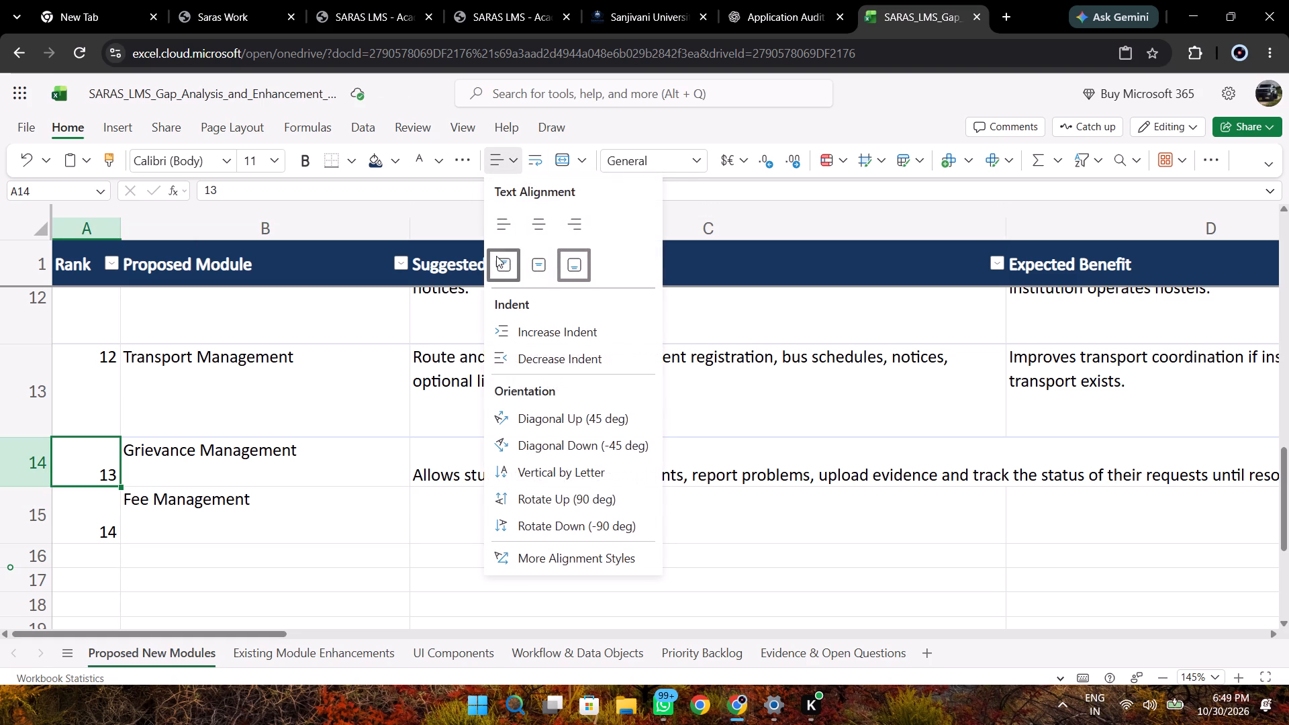
left_click(496, 256)
left_click(57, 522)
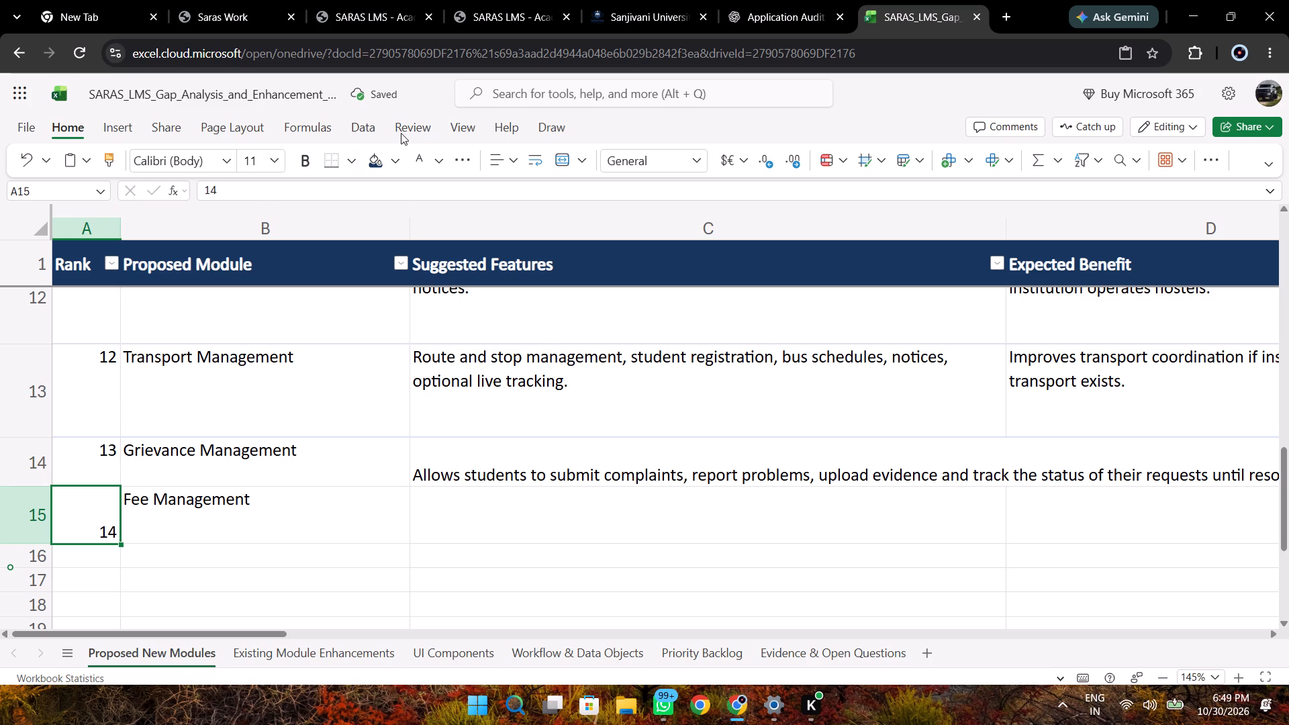
left_click(457, 159)
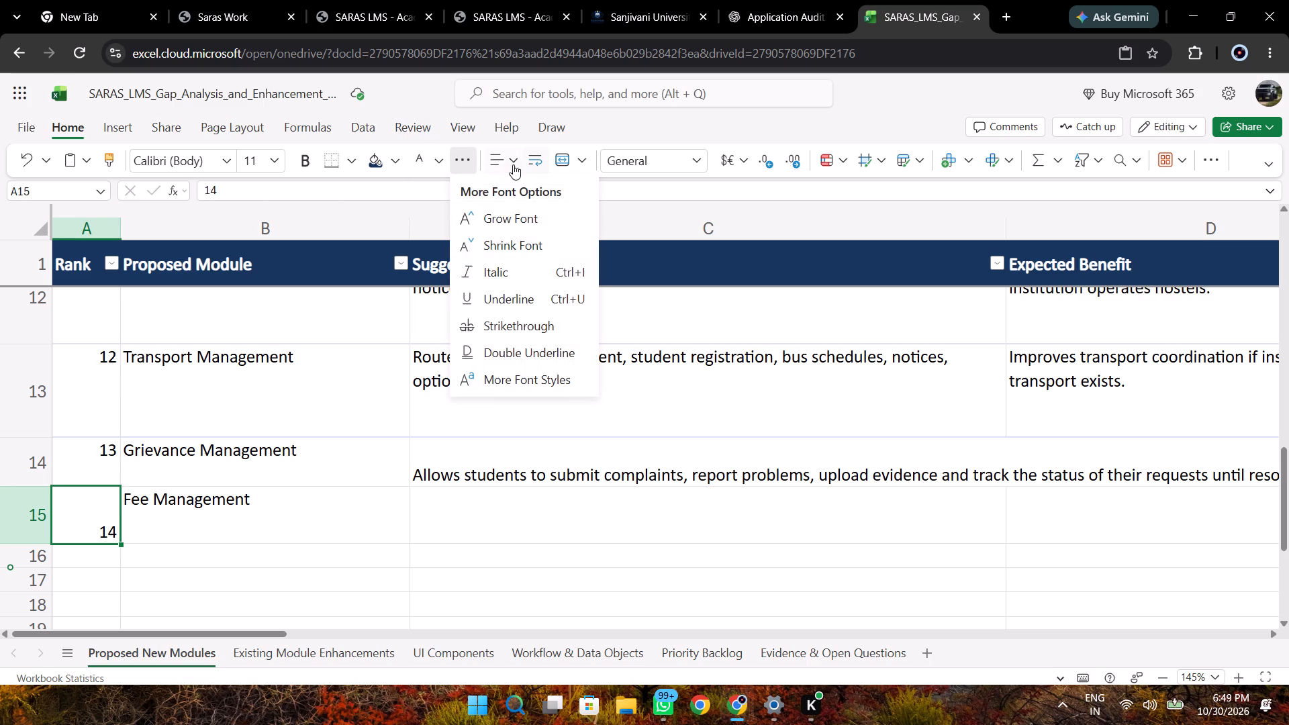
left_click(512, 165)
left_click(505, 250)
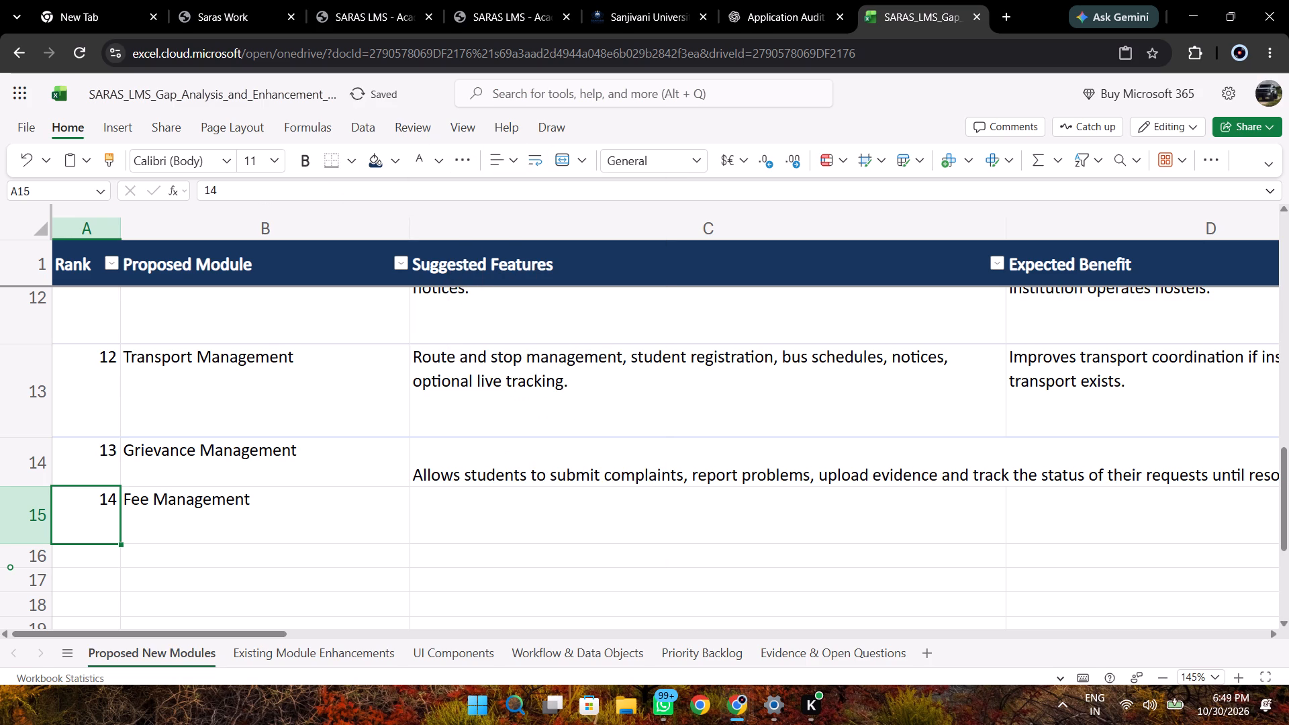
left_click(278, 445)
left_click(300, 499)
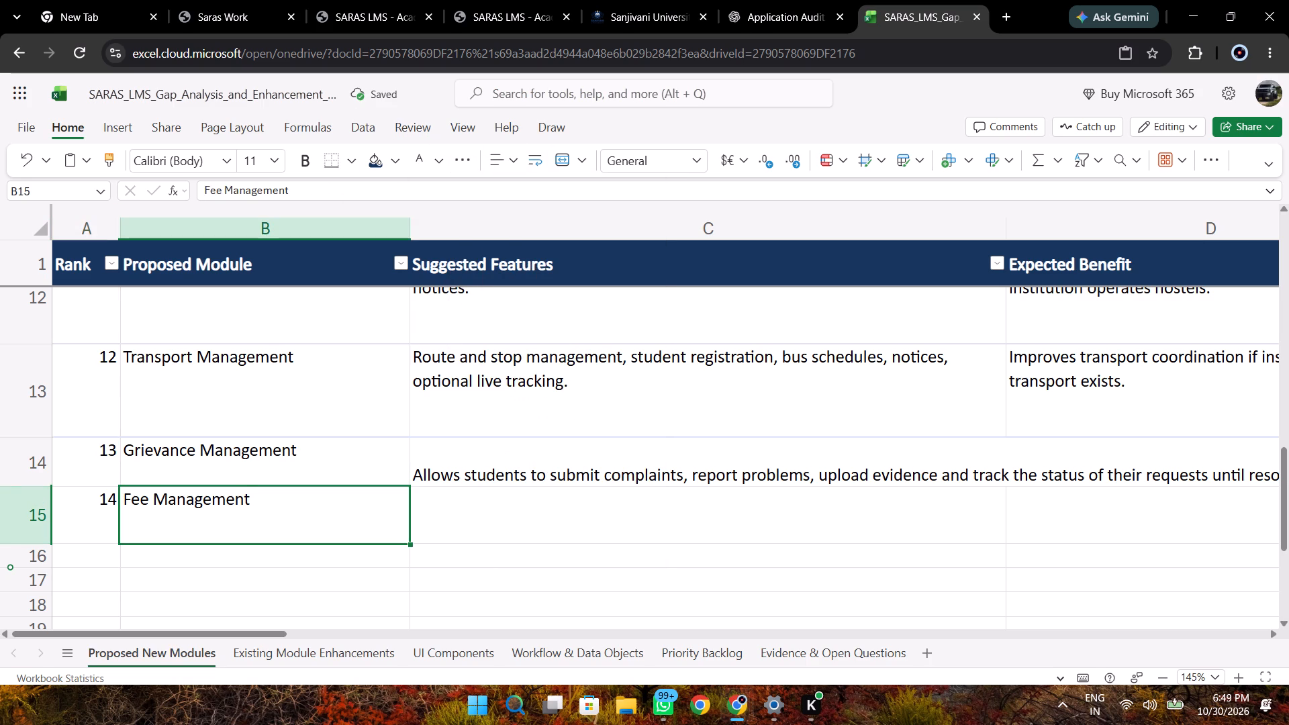
Set the rank of Student Mentorship & Guidance in A2 to 1 and of Helpdesk & Grievance Management in A3 to 2.
scroll(300, 499, "up", 4)
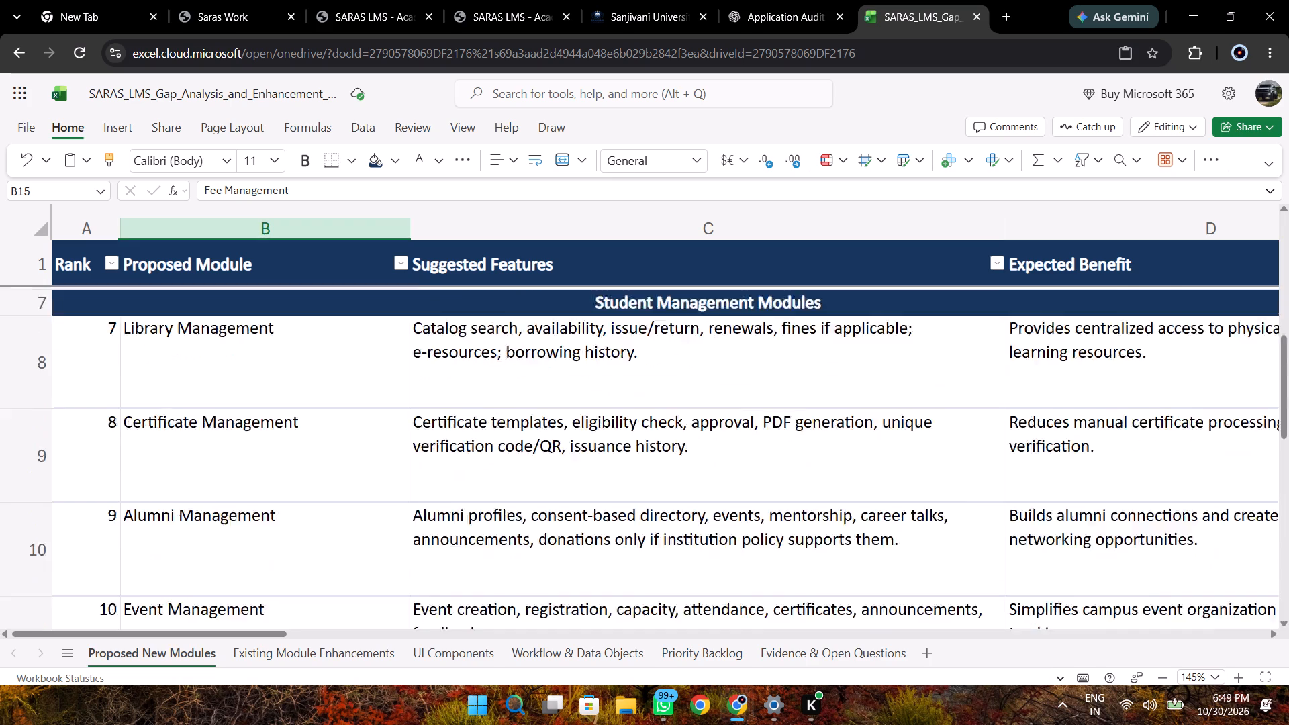
scroll(300, 499, "up", 3)
scroll(325, 539, "down", 3)
scroll(325, 539, "up", 1)
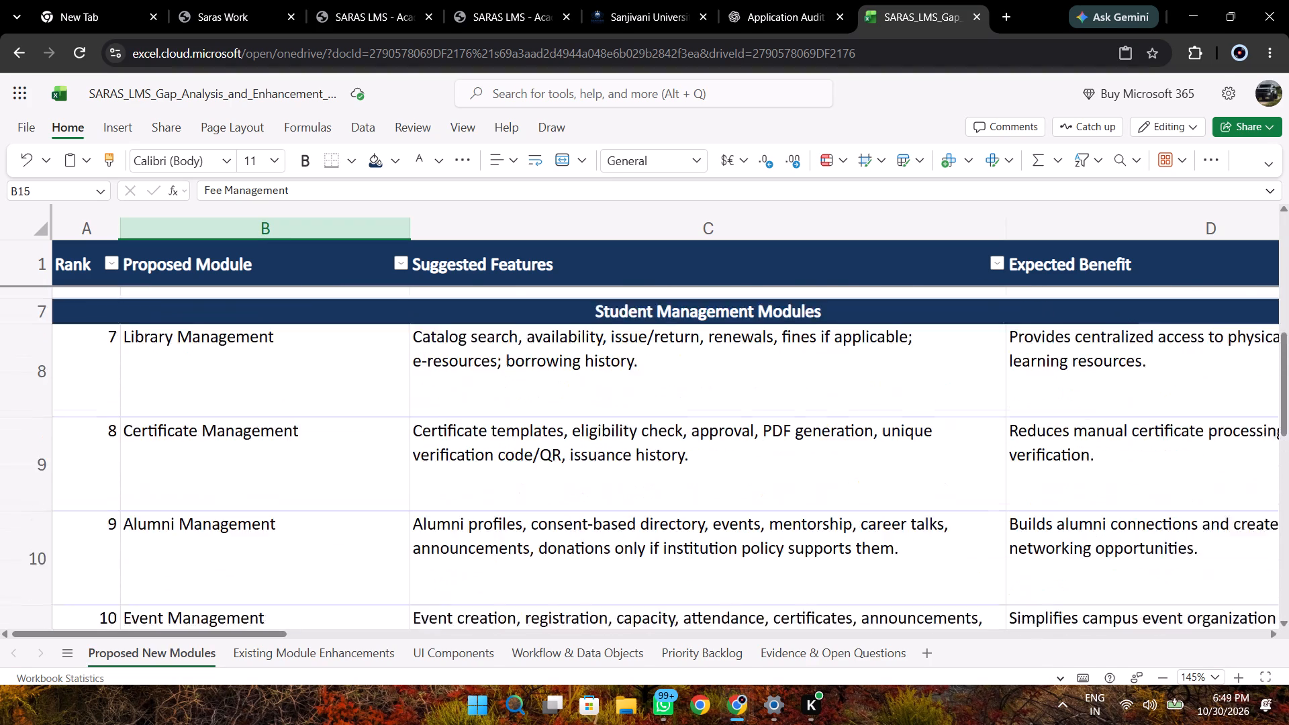
scroll(325, 539, "up", 3)
left_click(283, 468)
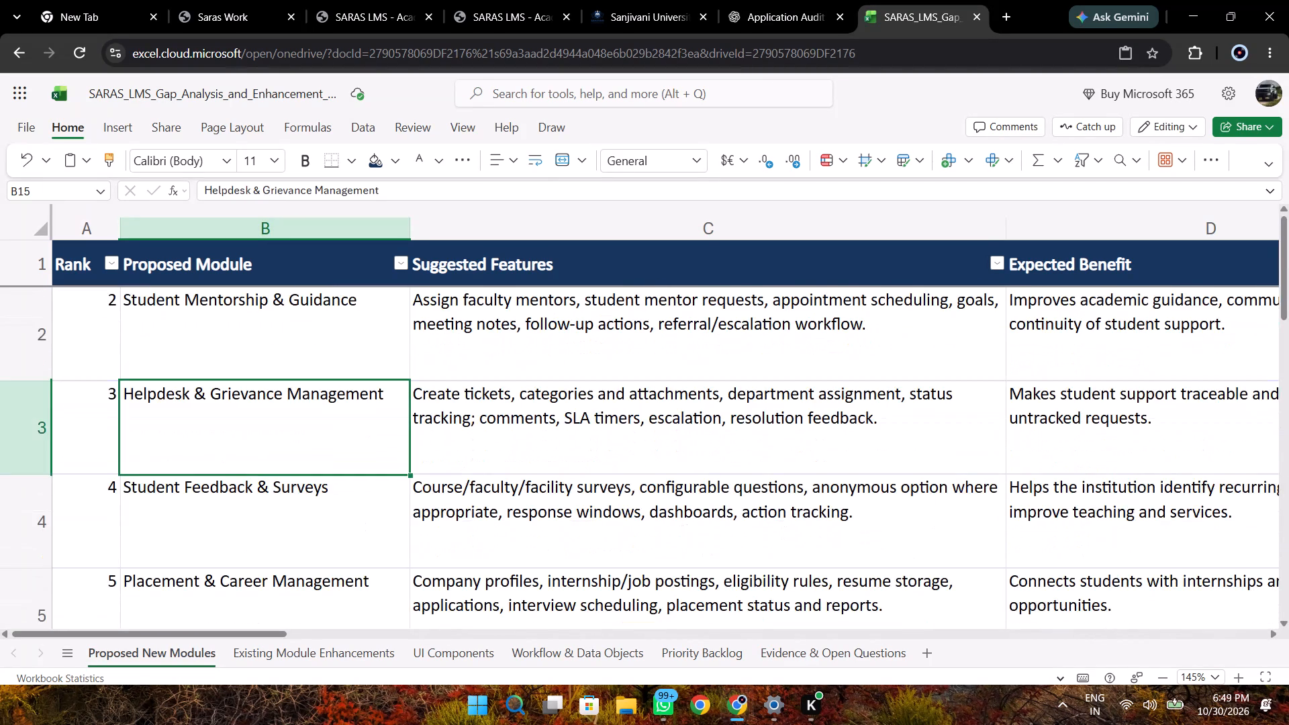
left_click(260, 362)
left_click(120, 343)
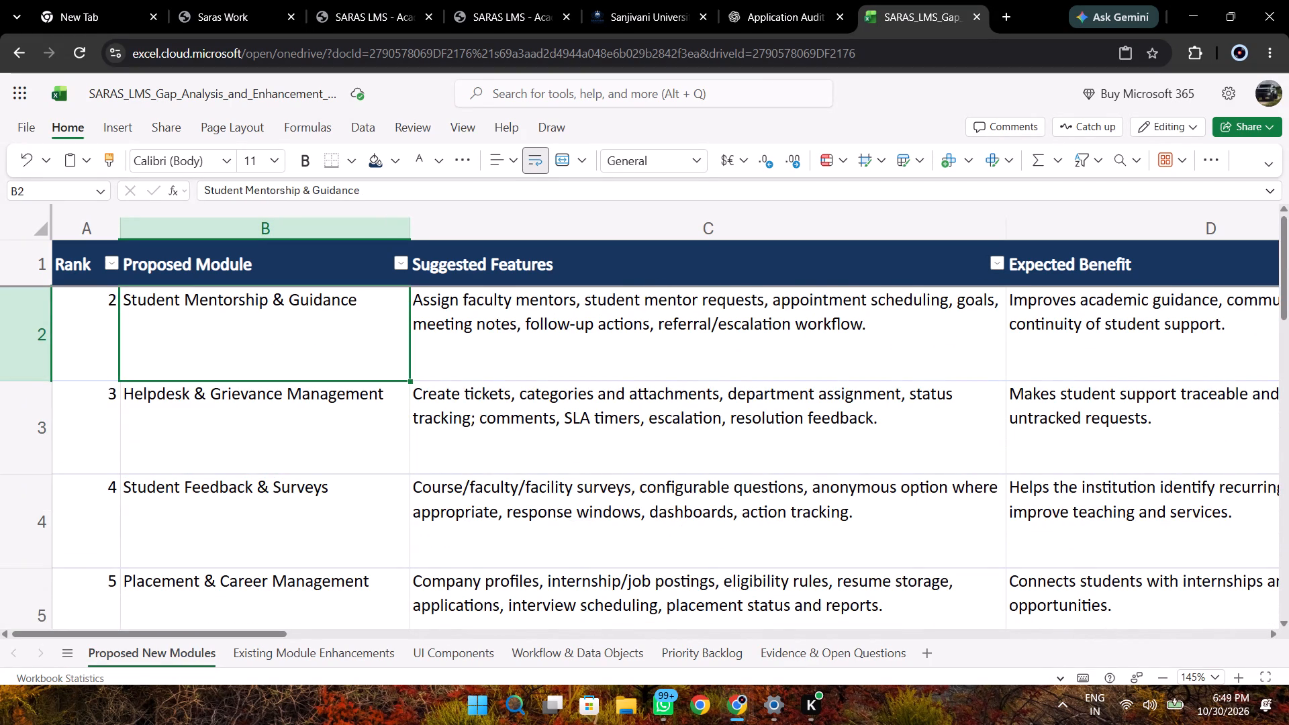
double_click(103, 338)
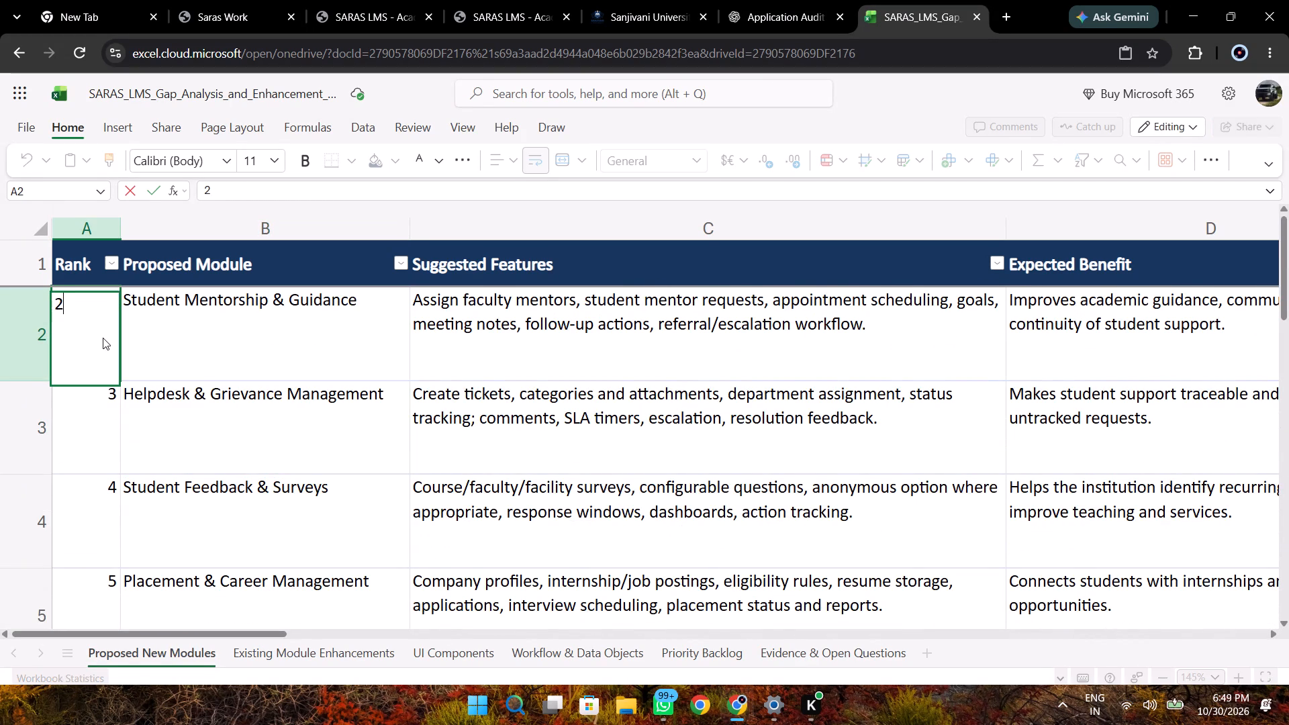
key("BackSpace")
key("1")
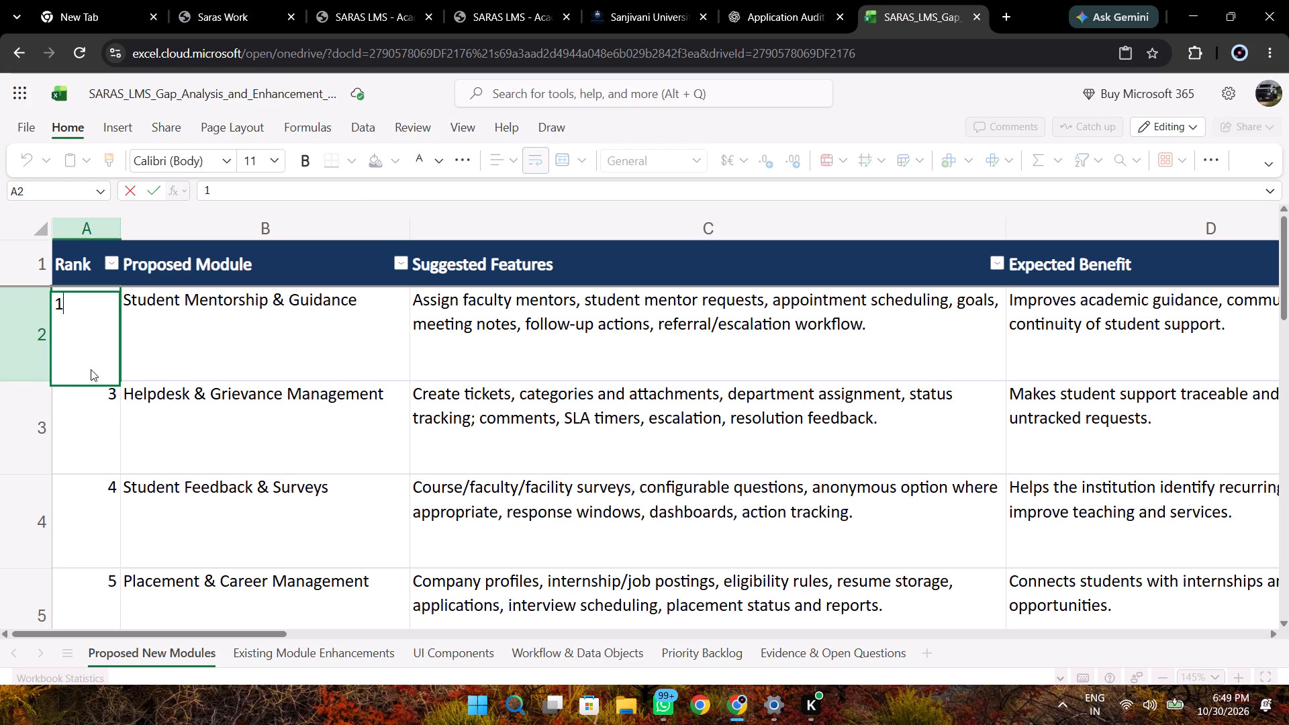
double_click(93, 408)
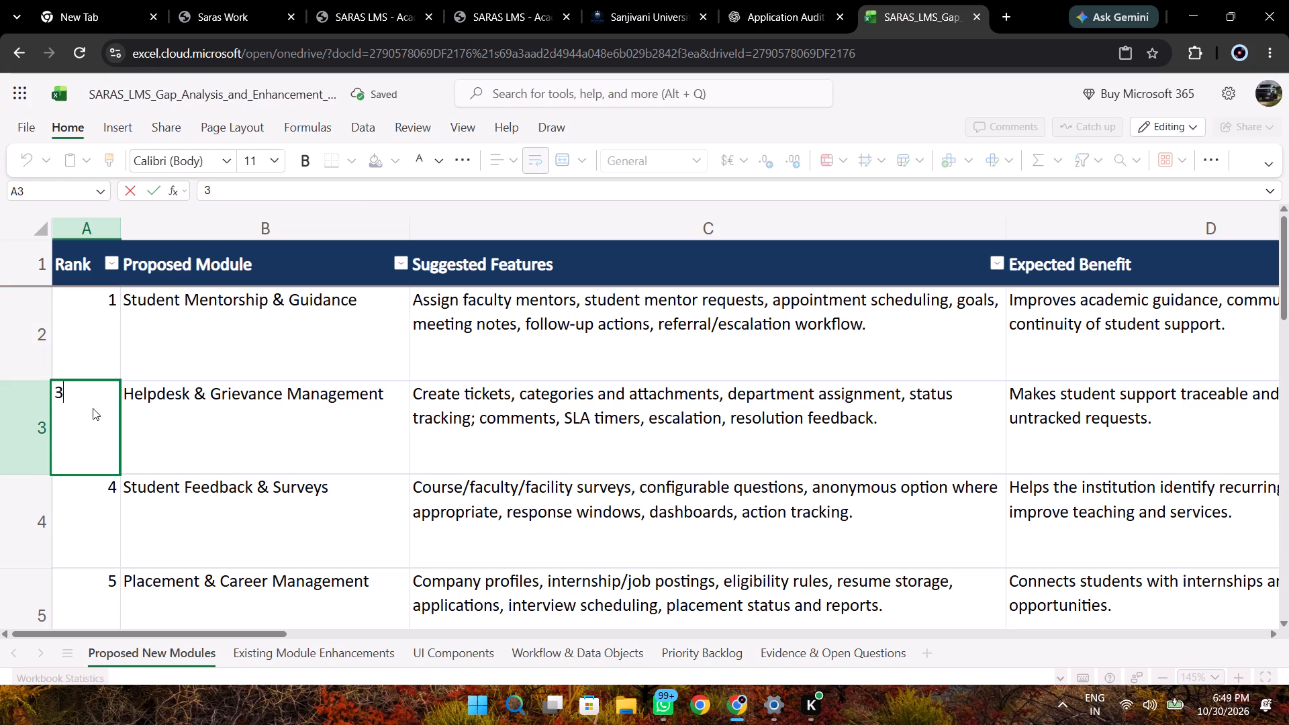
key("BackSpace")
key("2")
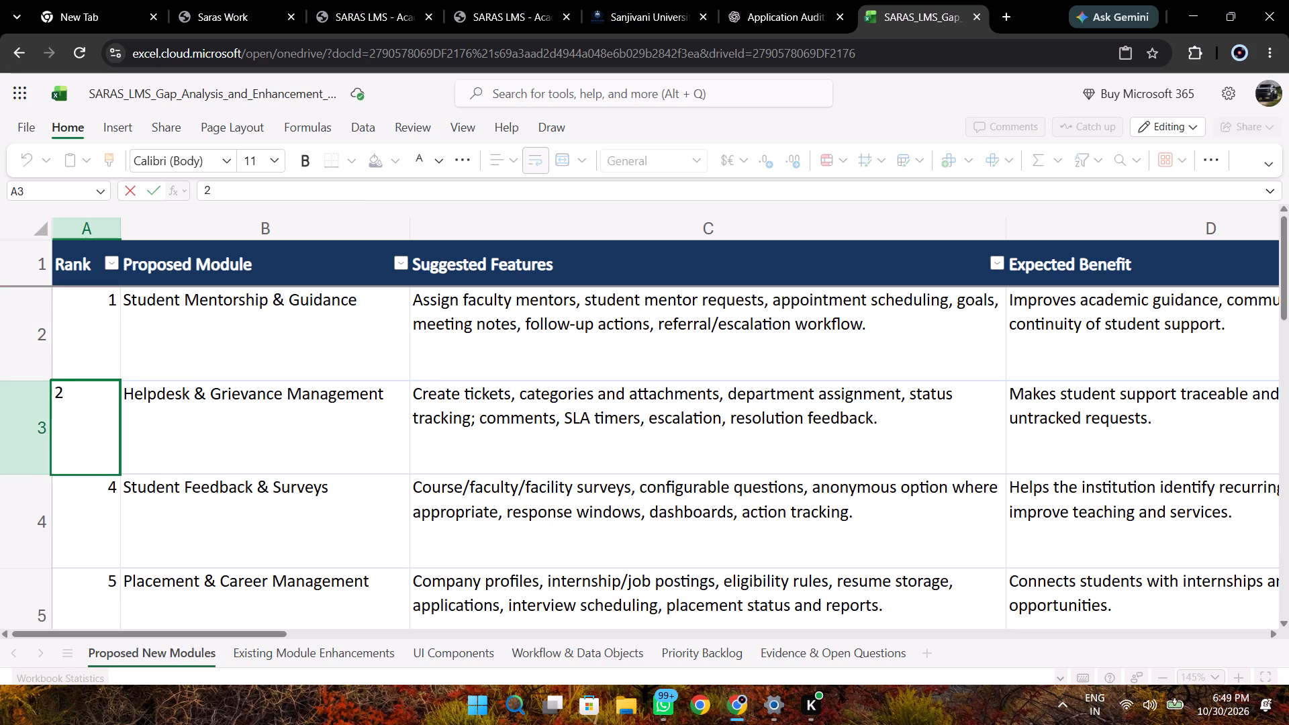
left_click(97, 311)
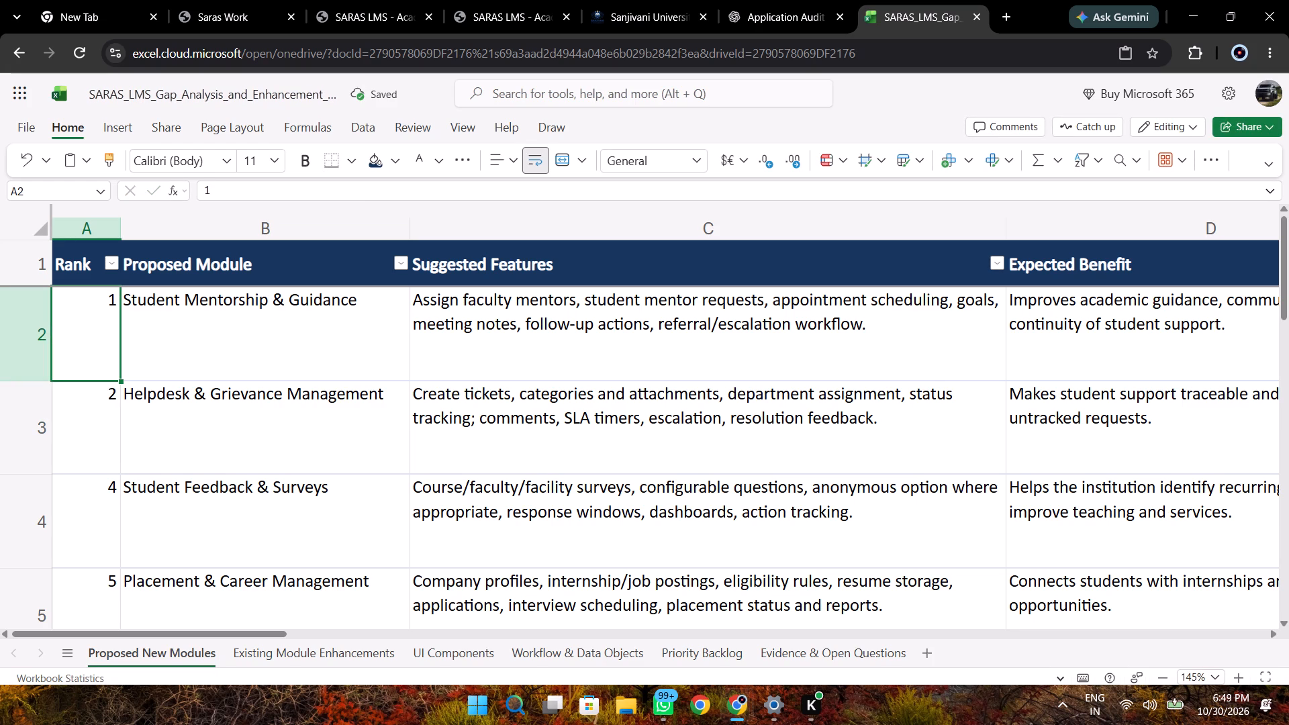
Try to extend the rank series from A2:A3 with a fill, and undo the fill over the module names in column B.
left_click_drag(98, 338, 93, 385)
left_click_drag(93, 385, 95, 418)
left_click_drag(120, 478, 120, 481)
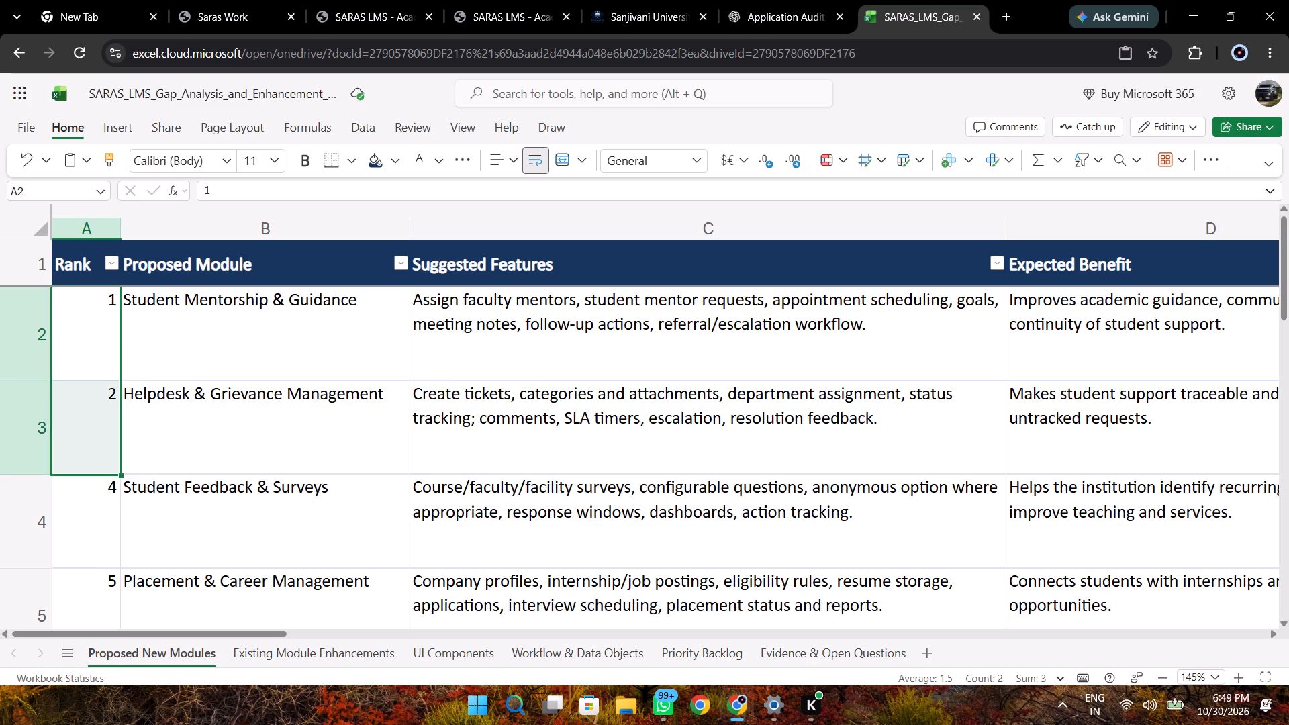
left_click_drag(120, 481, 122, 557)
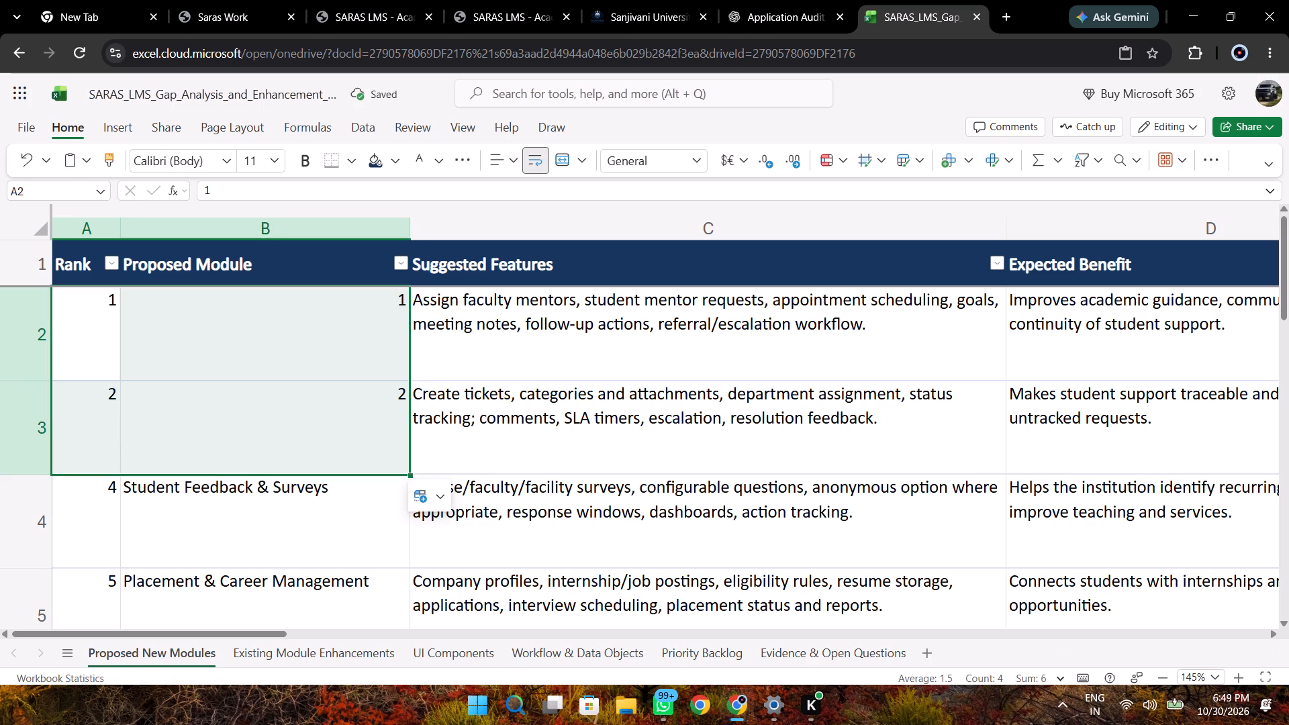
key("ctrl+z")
Fill the rank series from A2:A3 down to the Placement & Career Management row, A5.
left_click(101, 362)
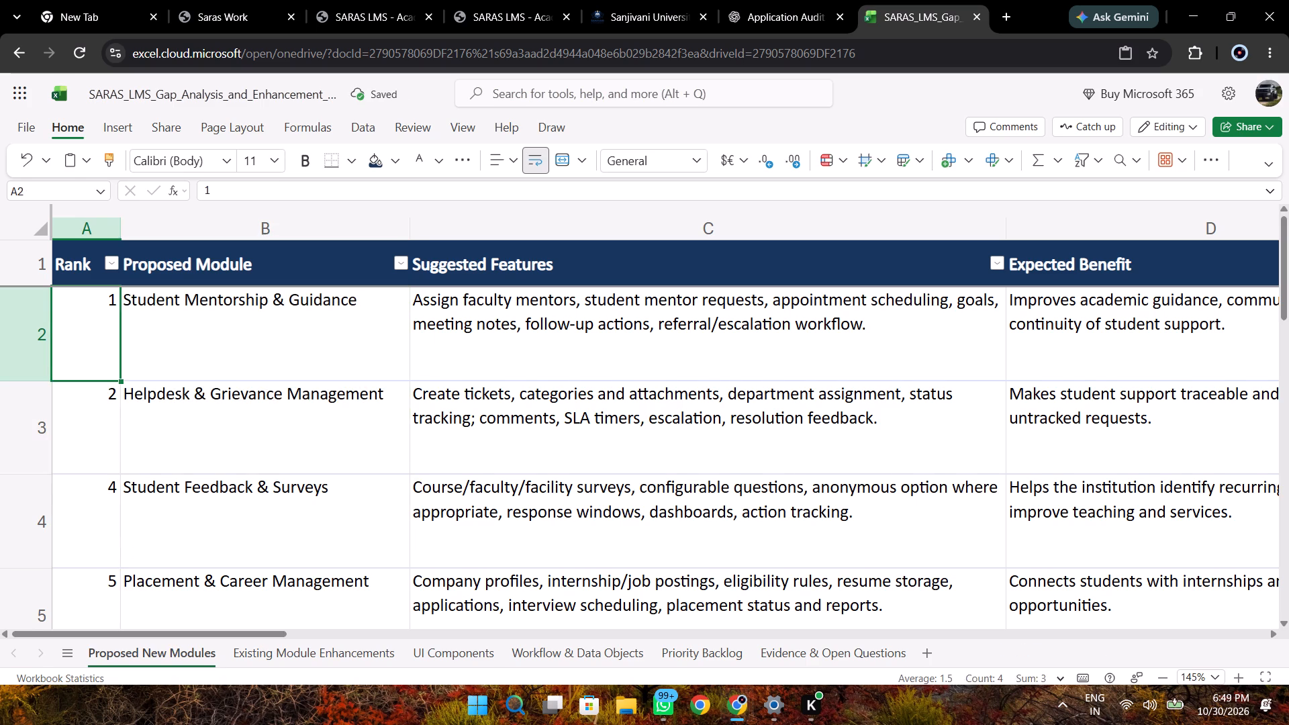
scroll(101, 362, "down", 1)
left_click_drag(107, 335, 99, 402)
left_click_drag(122, 458, 122, 458)
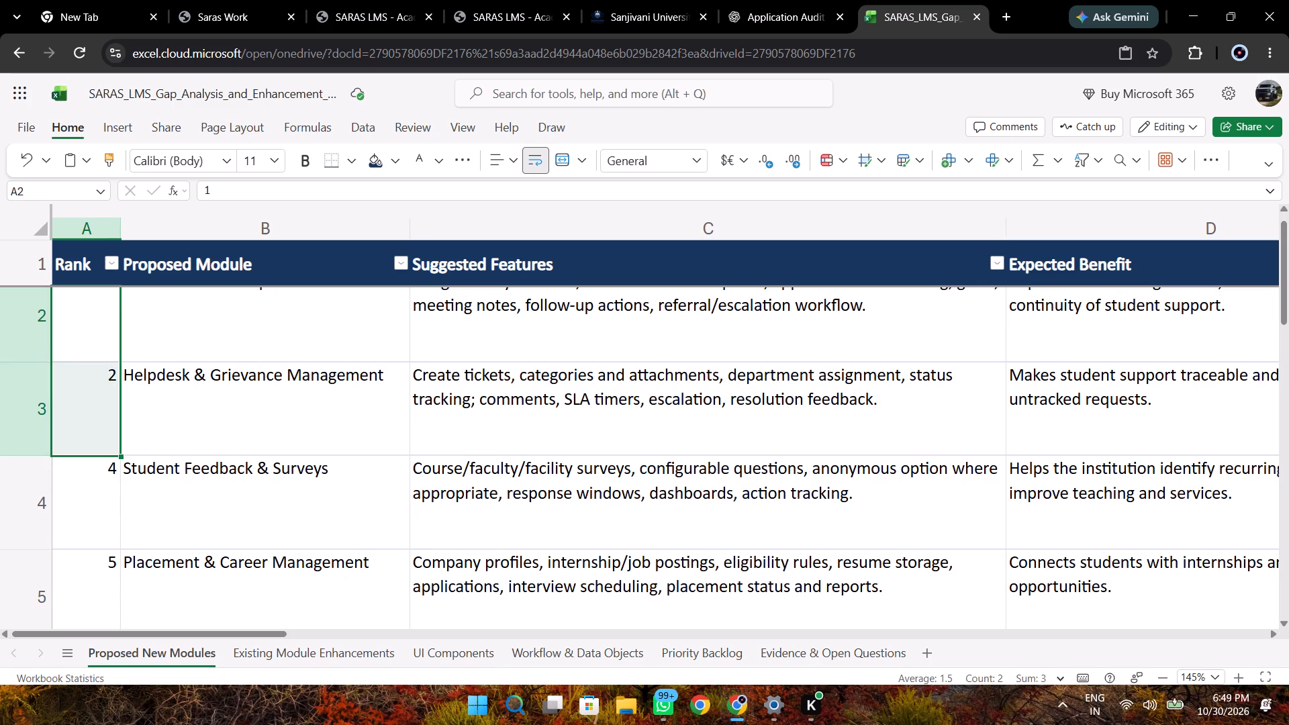
left_click_drag(122, 458, 109, 582)
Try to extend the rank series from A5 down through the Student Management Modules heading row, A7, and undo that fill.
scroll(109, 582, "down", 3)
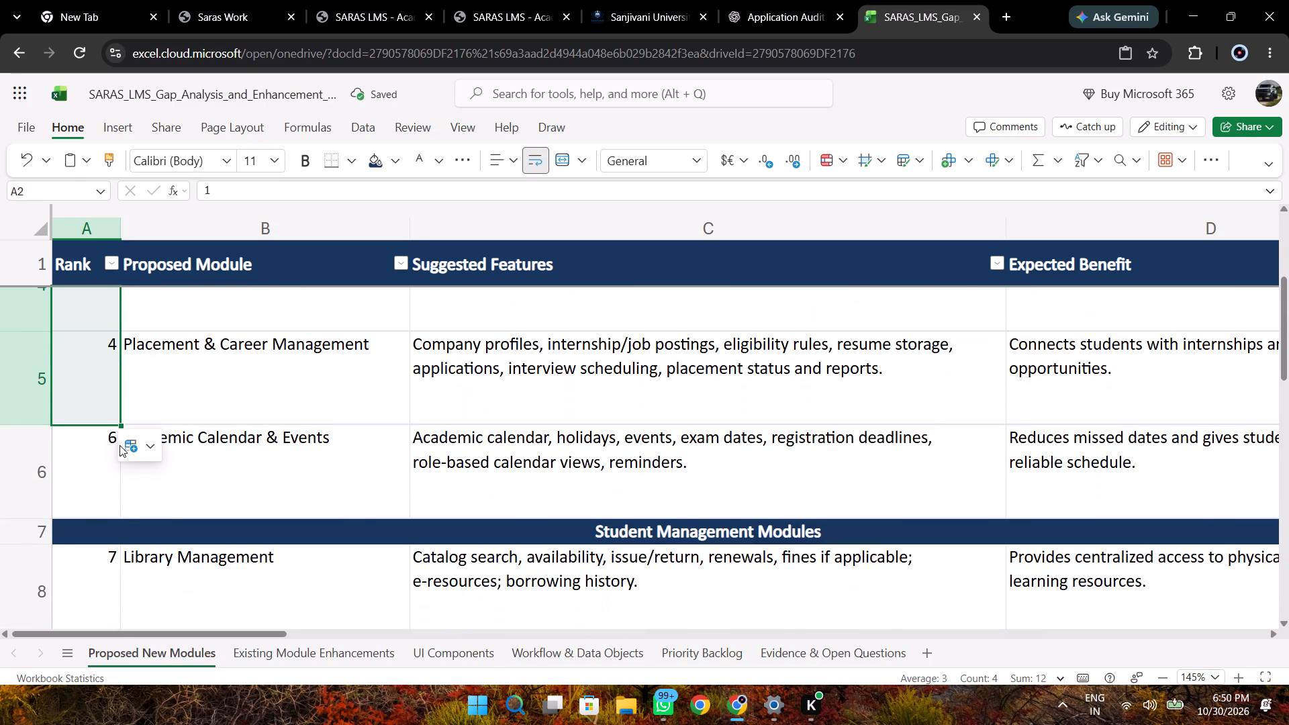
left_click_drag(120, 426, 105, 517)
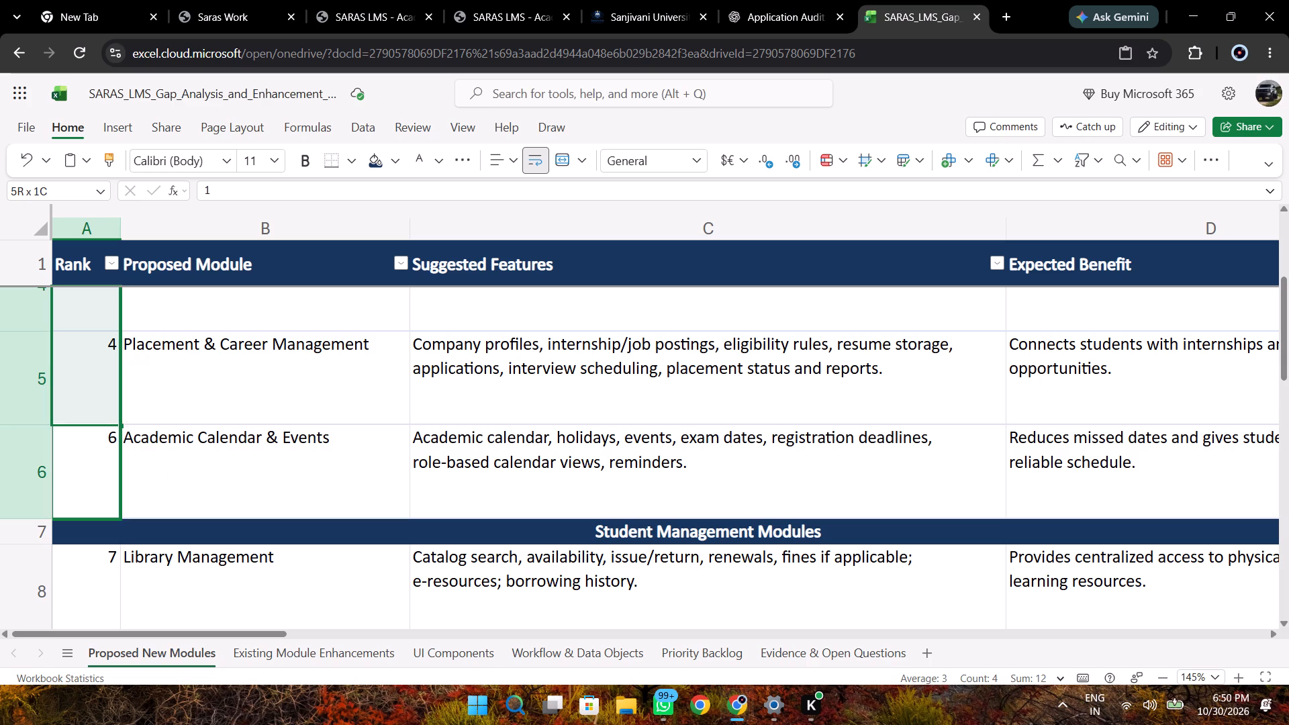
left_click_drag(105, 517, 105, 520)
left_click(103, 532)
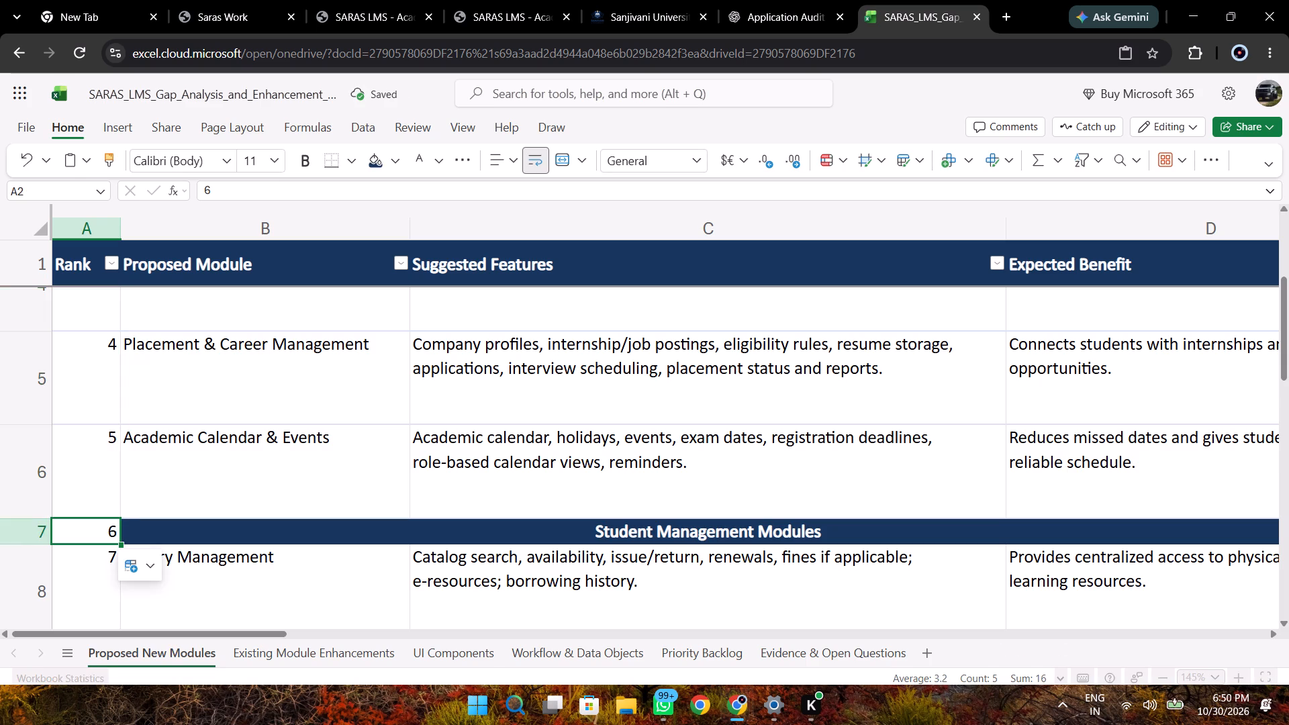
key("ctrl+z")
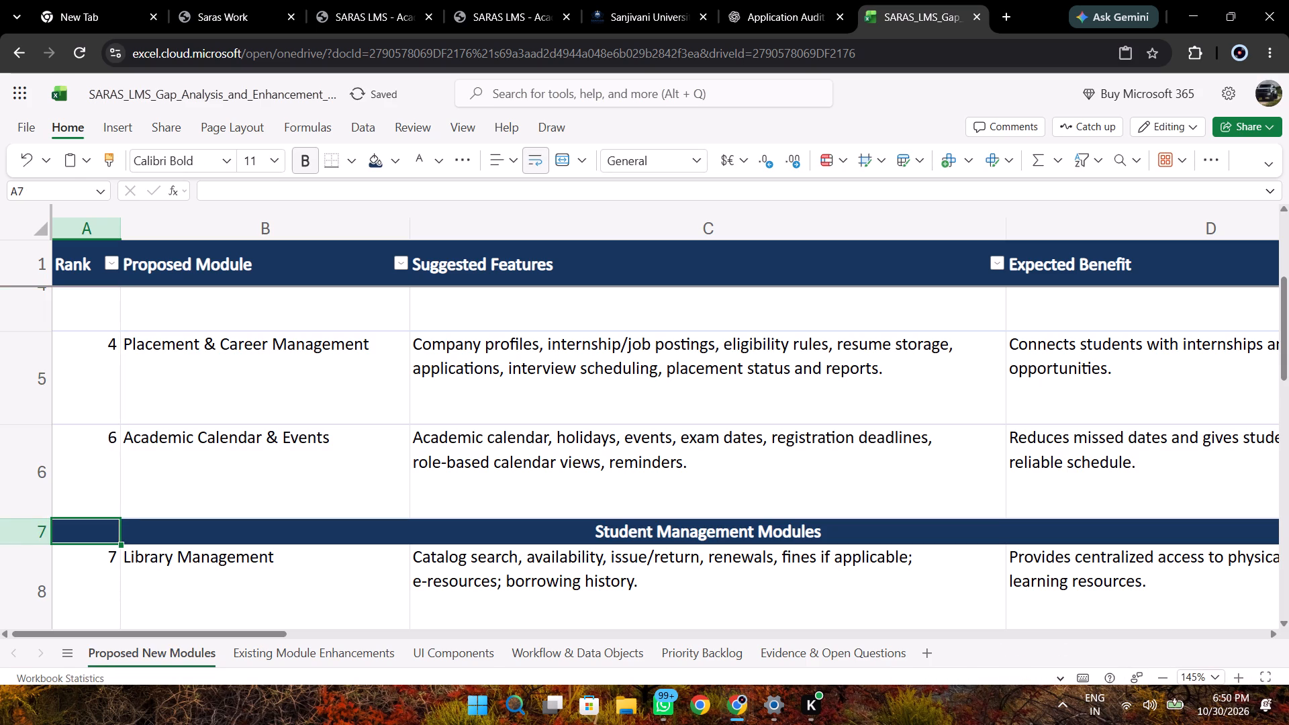
Set the rank of Academic Calendar & Events in A6 to 5.
left_click(99, 481)
scroll(99, 481, "down", 1)
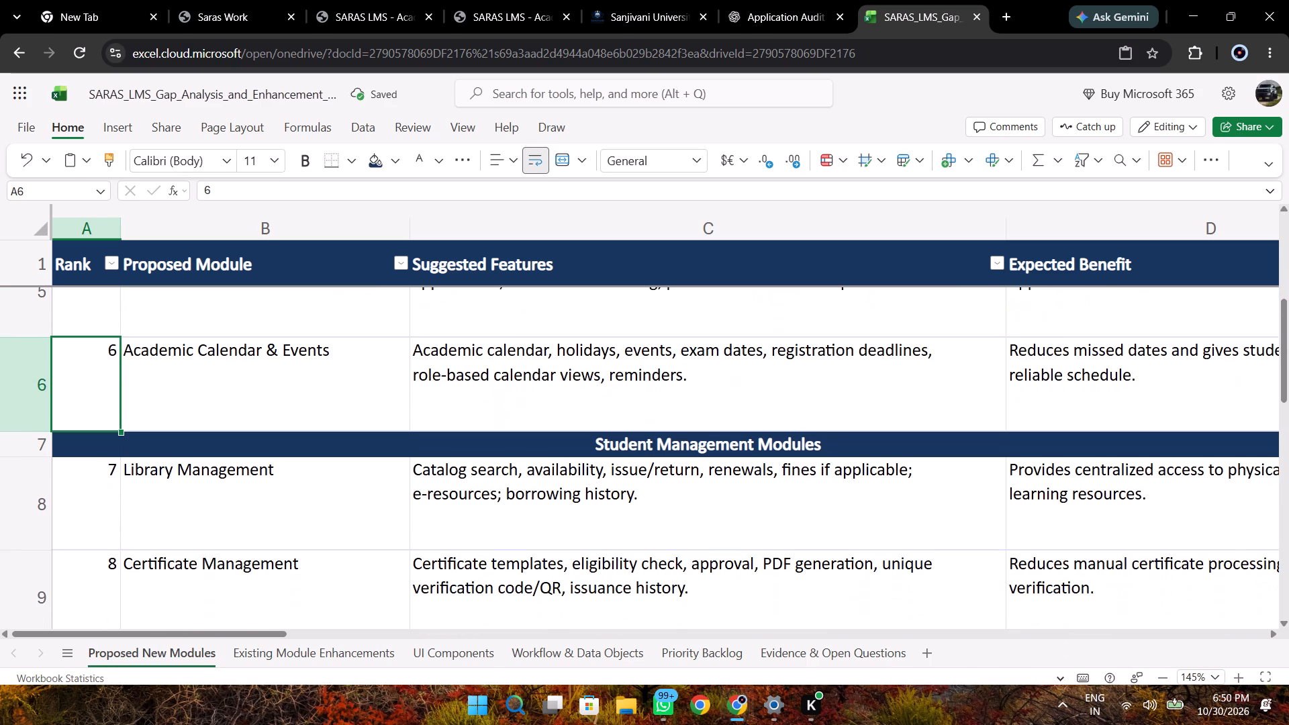
scroll(99, 490, "down", 2)
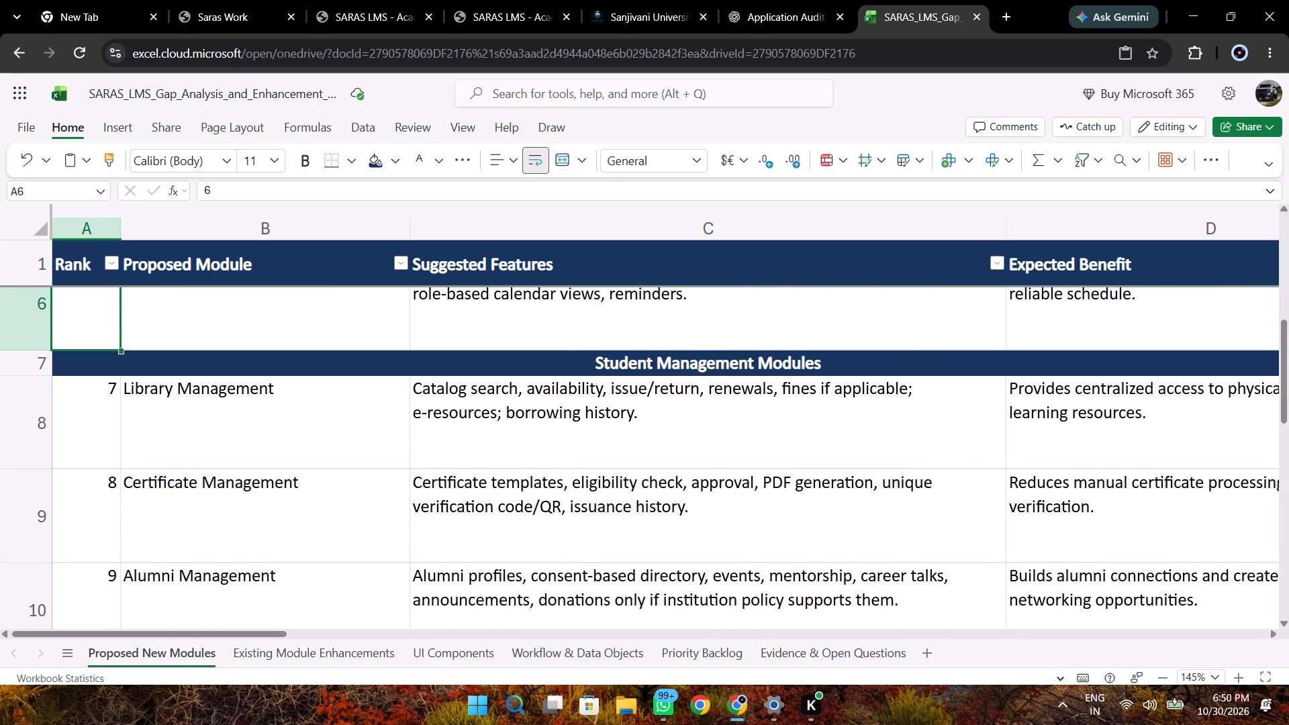
scroll(99, 490, "down", 1)
scroll(99, 490, "up", 2)
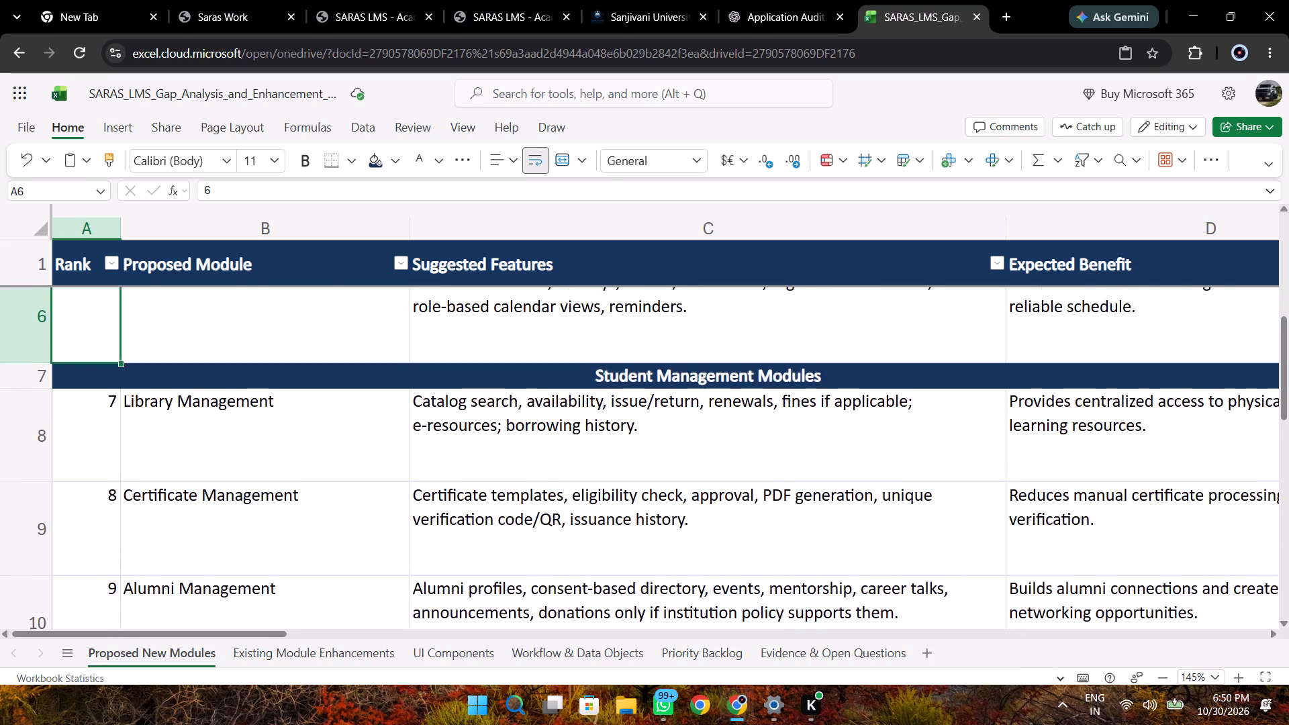
scroll(99, 490, "up", 1)
left_click(200, 439)
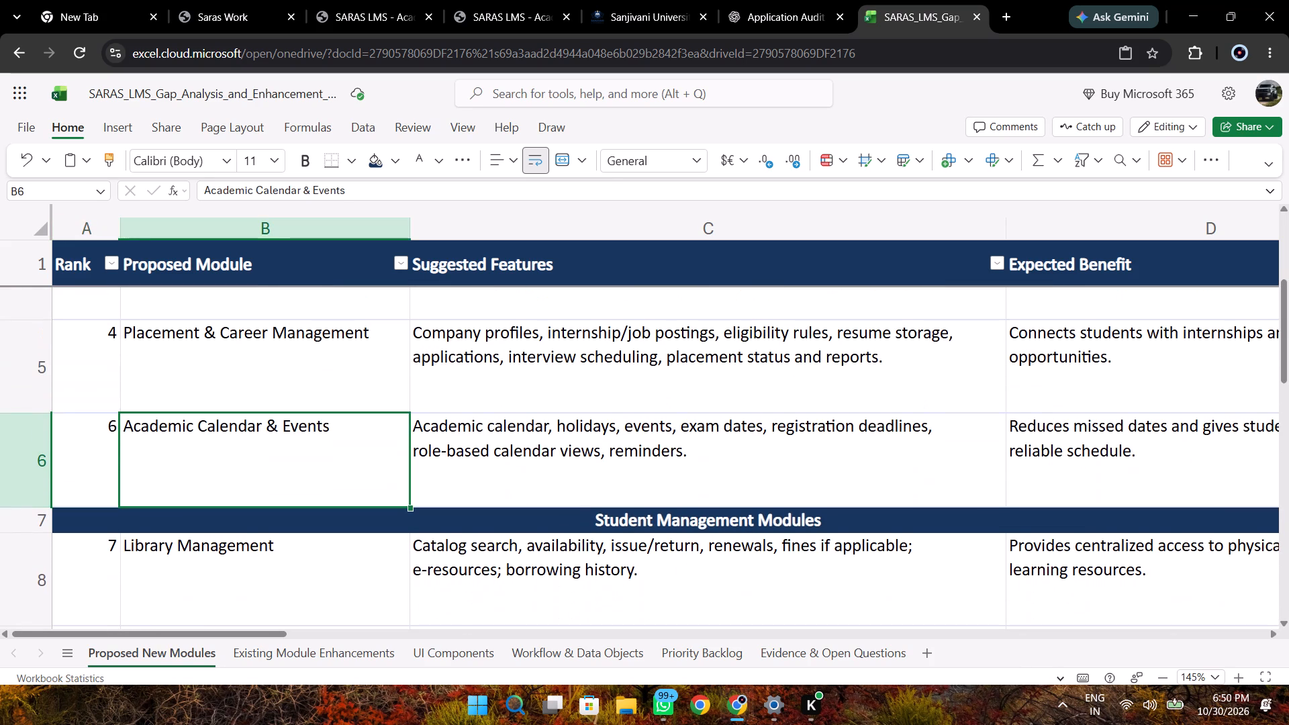
double_click(109, 444)
key("BackSpace")
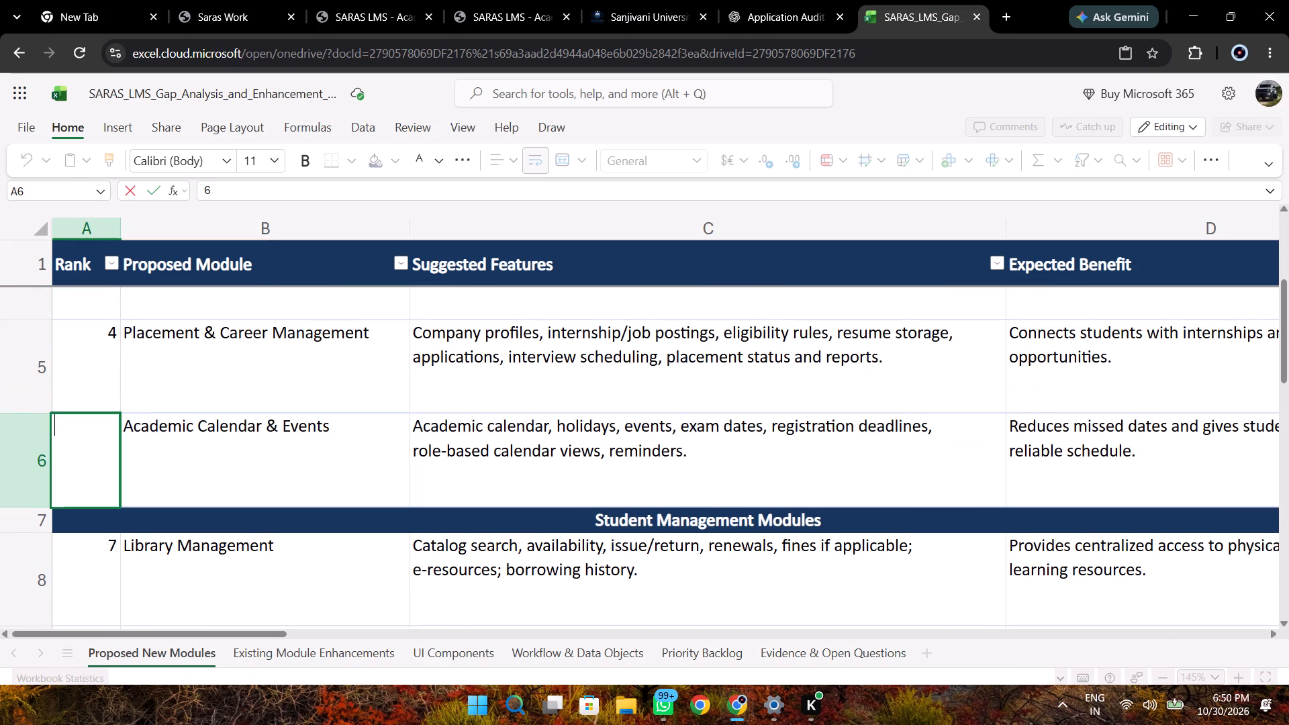
key("5")
scroll(109, 444, "down", 1)
left_click(250, 342)
scroll(250, 342, "up", 1)
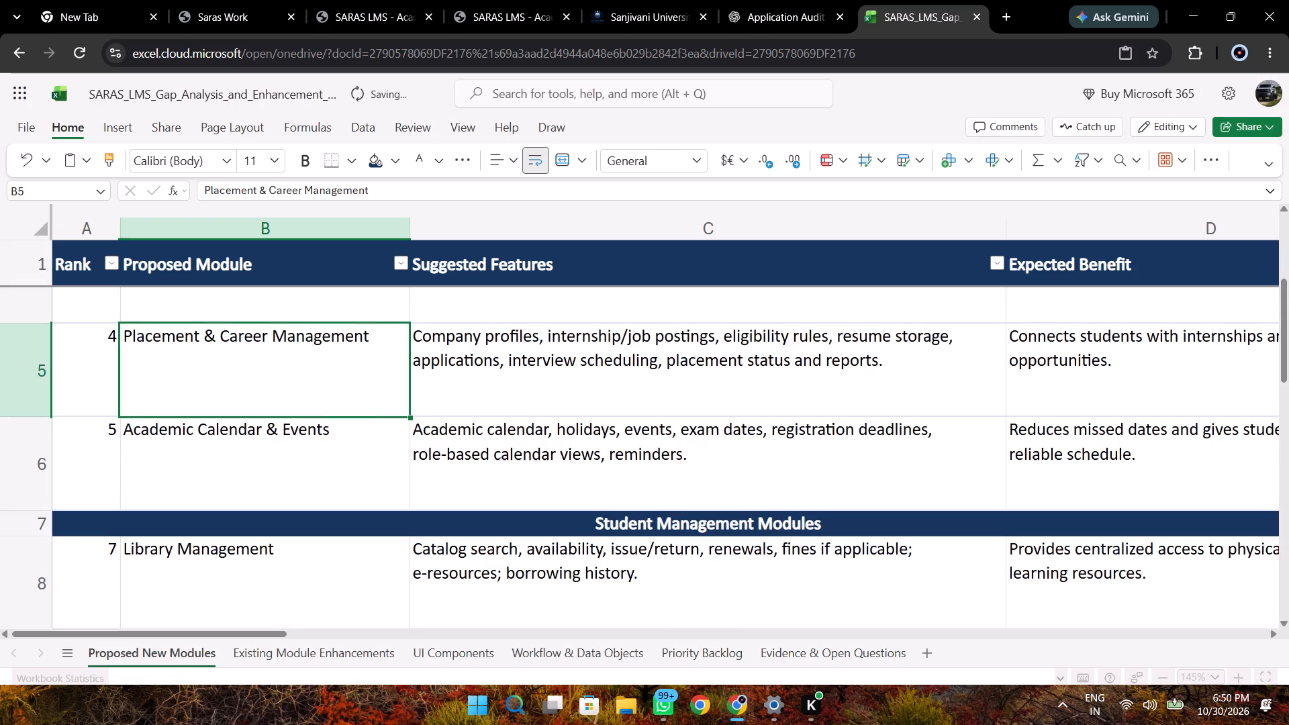
scroll(250, 342, "up", 2)
scroll(250, 342, "down", 2)
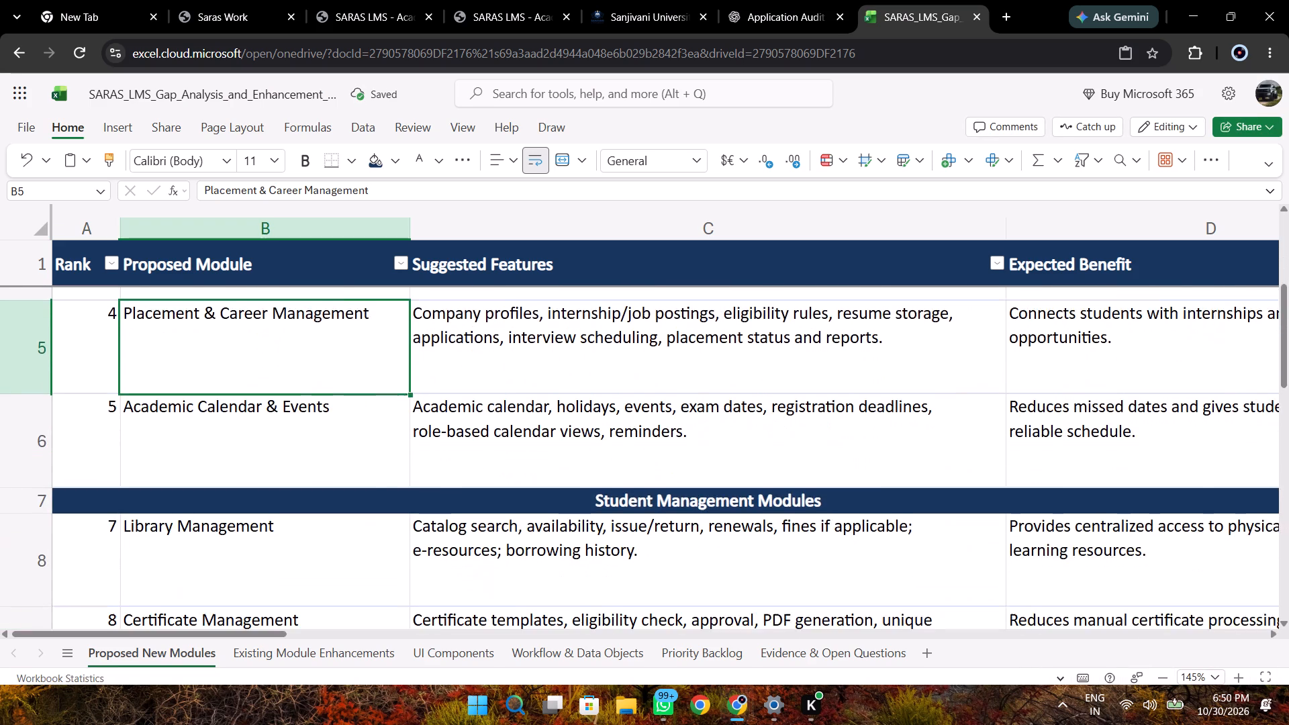
scroll(250, 342, "down", 2)
double_click(97, 520)
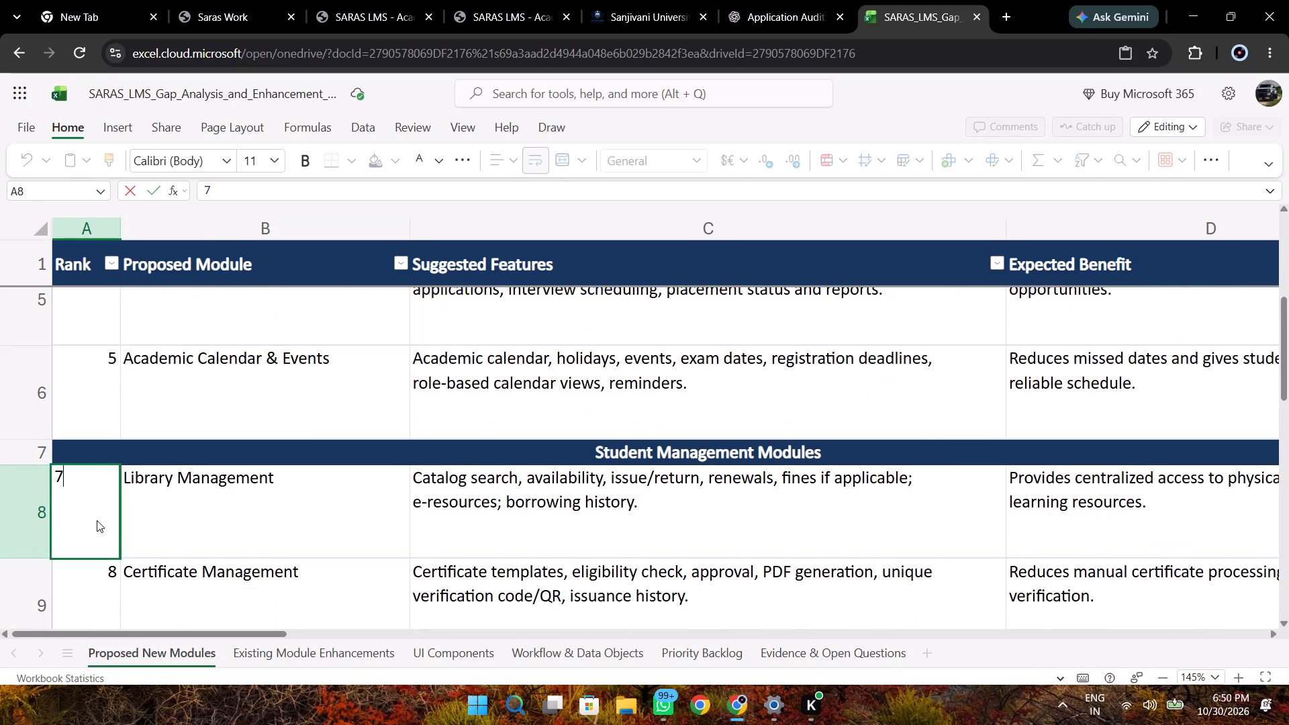
key("BackSpace")
key("6")
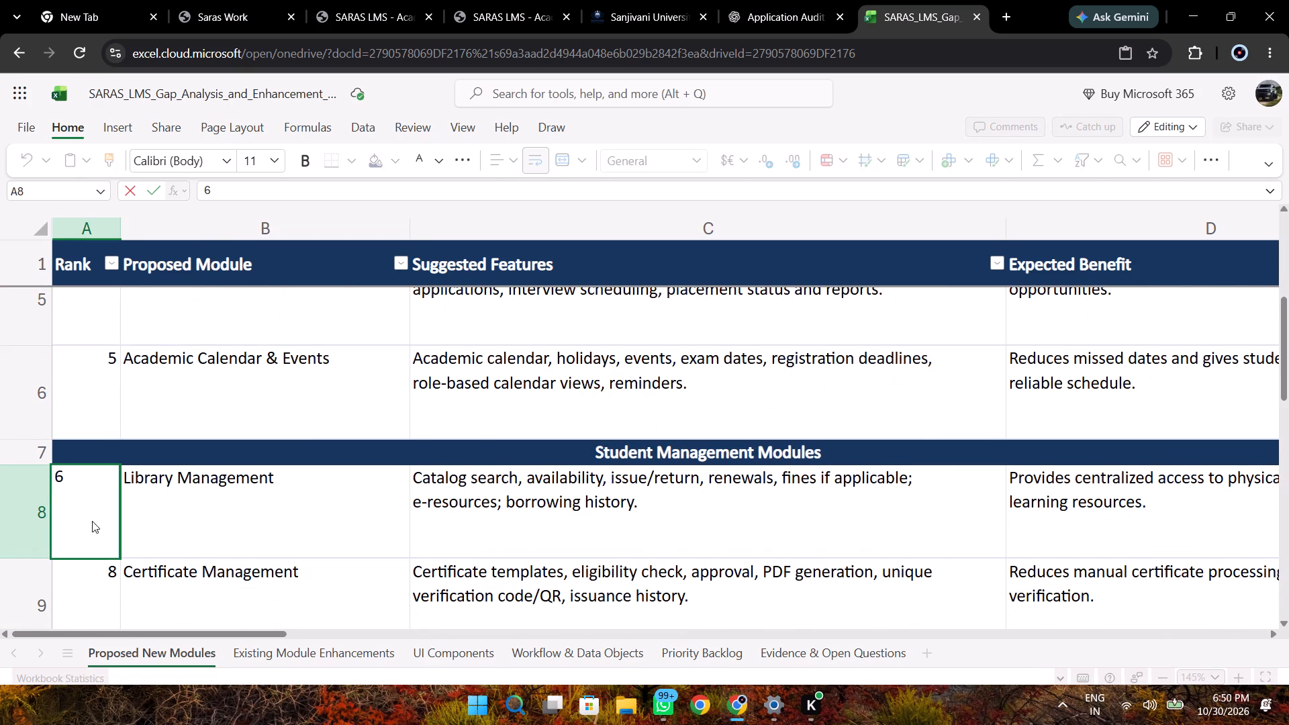
scroll(87, 516, "down", 1)
double_click(91, 586)
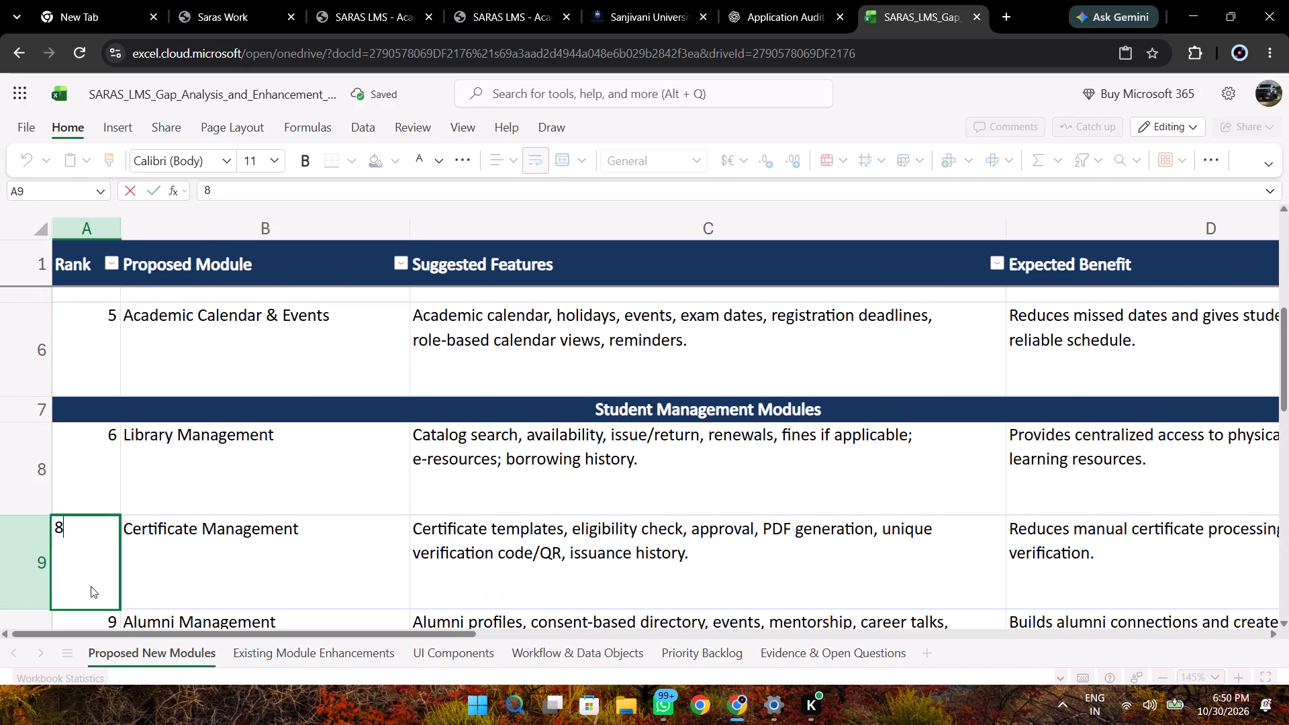
key("BackSpace")
key("7")
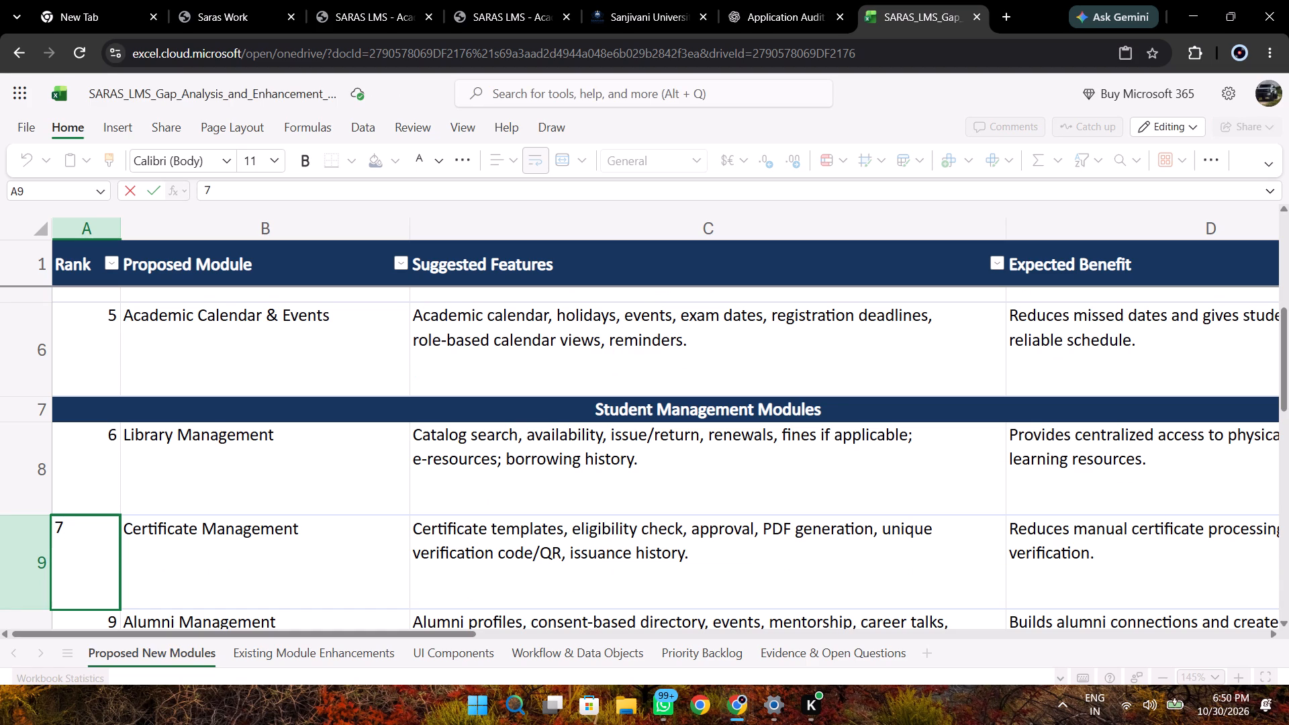
left_click(119, 476)
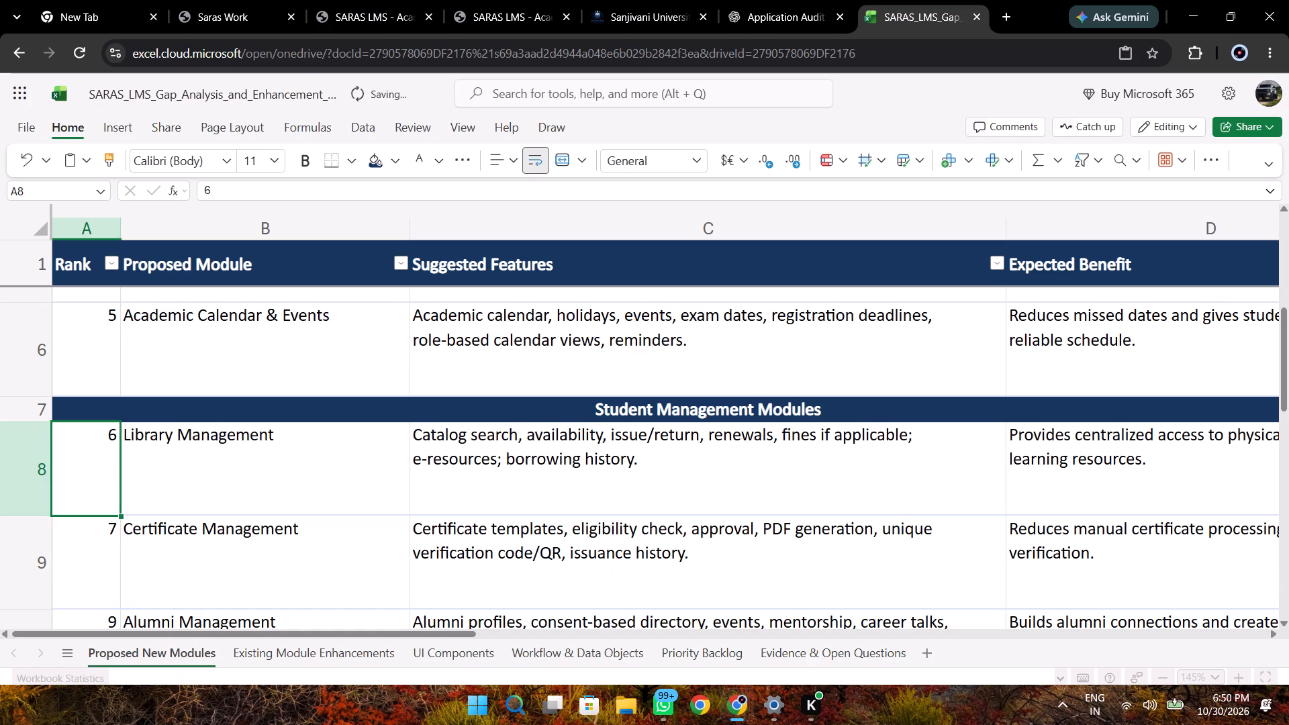
Fill the rank series from A8:A9 down to the Fee Management row, A15.
left_click_drag(113, 496, 110, 554)
scroll(110, 554, "down", 1)
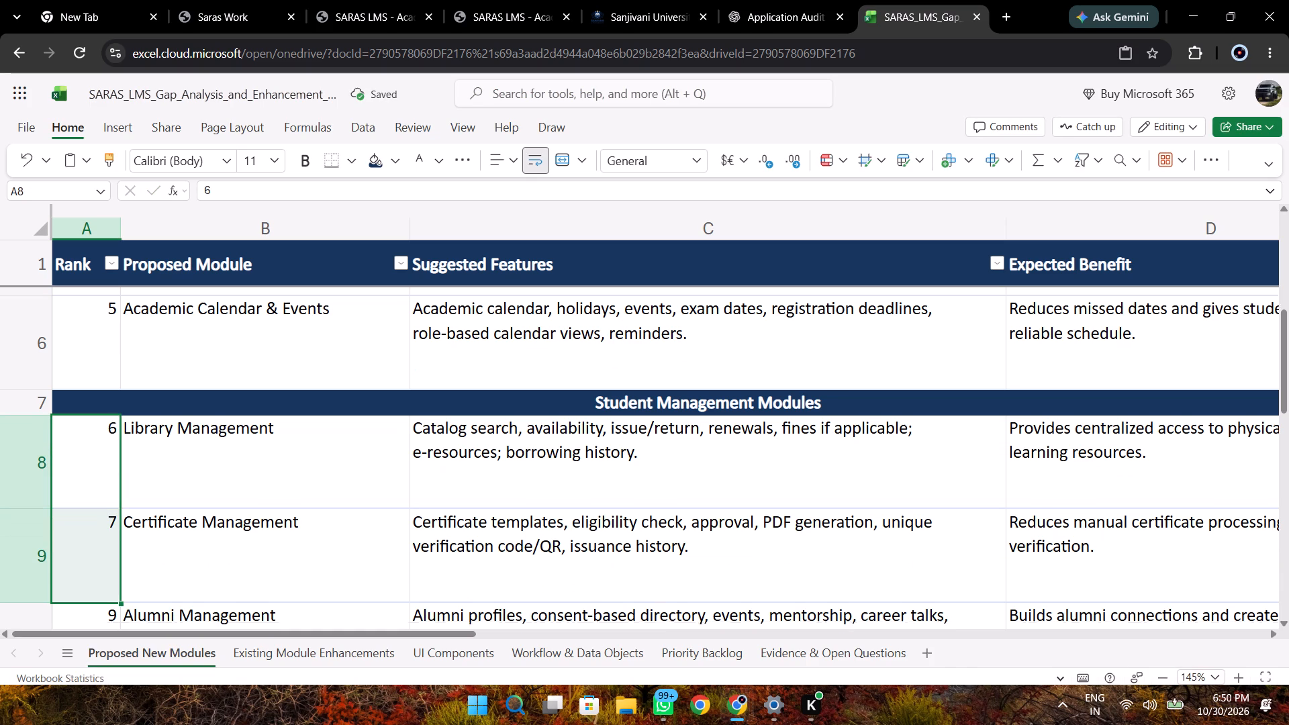
scroll(110, 554, "down", 2)
left_click_drag(120, 438, 120, 461)
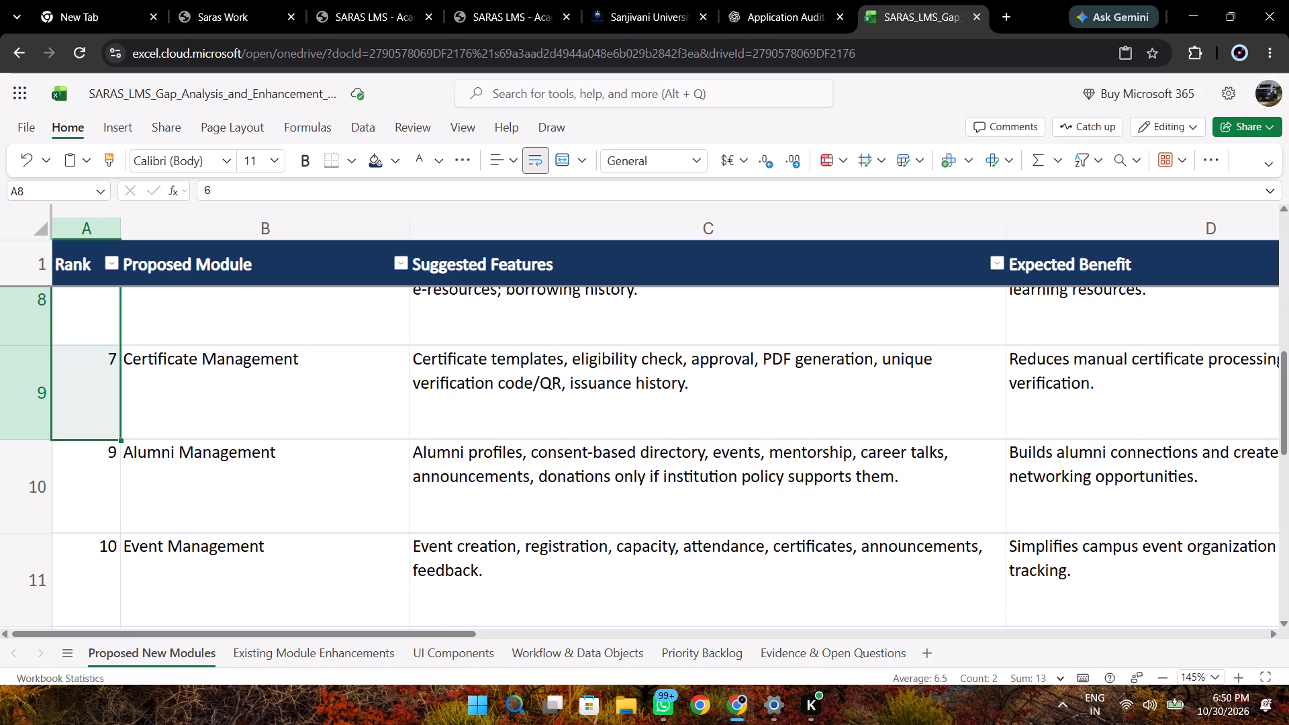
left_click_drag(120, 461, 107, 379)
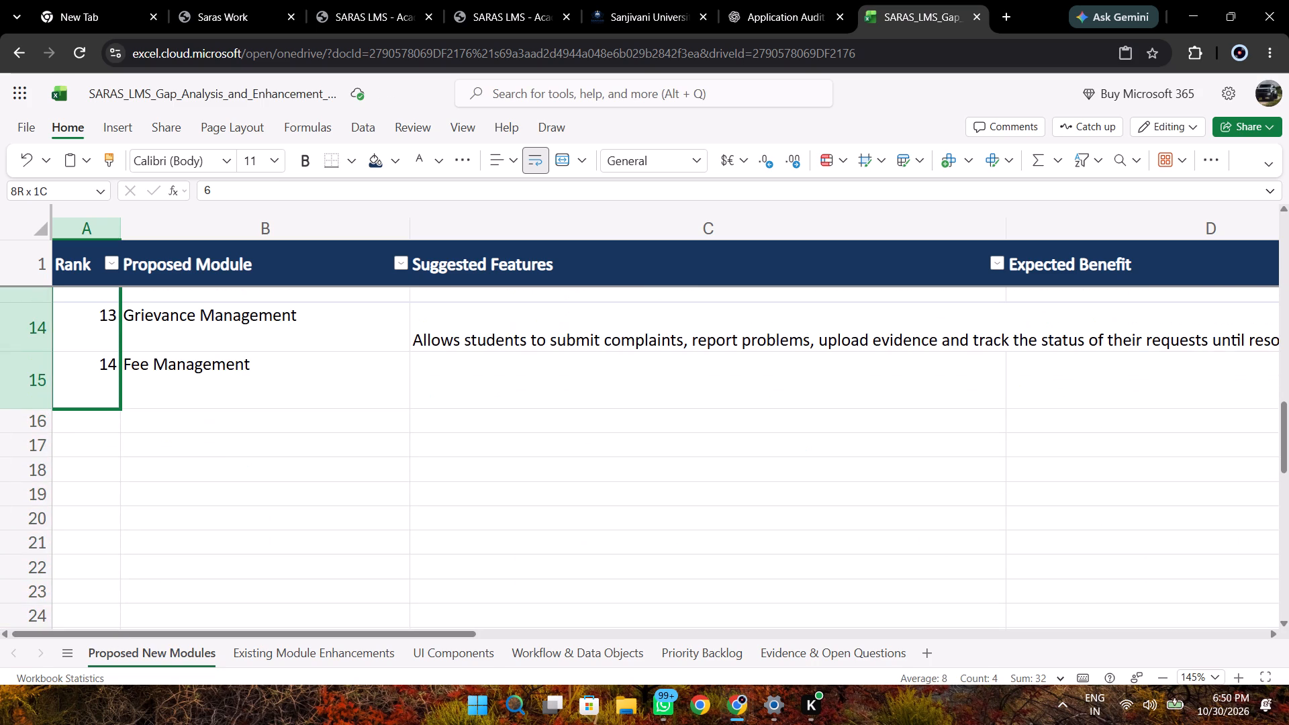
left_click_drag(107, 379, 107, 379)
left_click(249, 375)
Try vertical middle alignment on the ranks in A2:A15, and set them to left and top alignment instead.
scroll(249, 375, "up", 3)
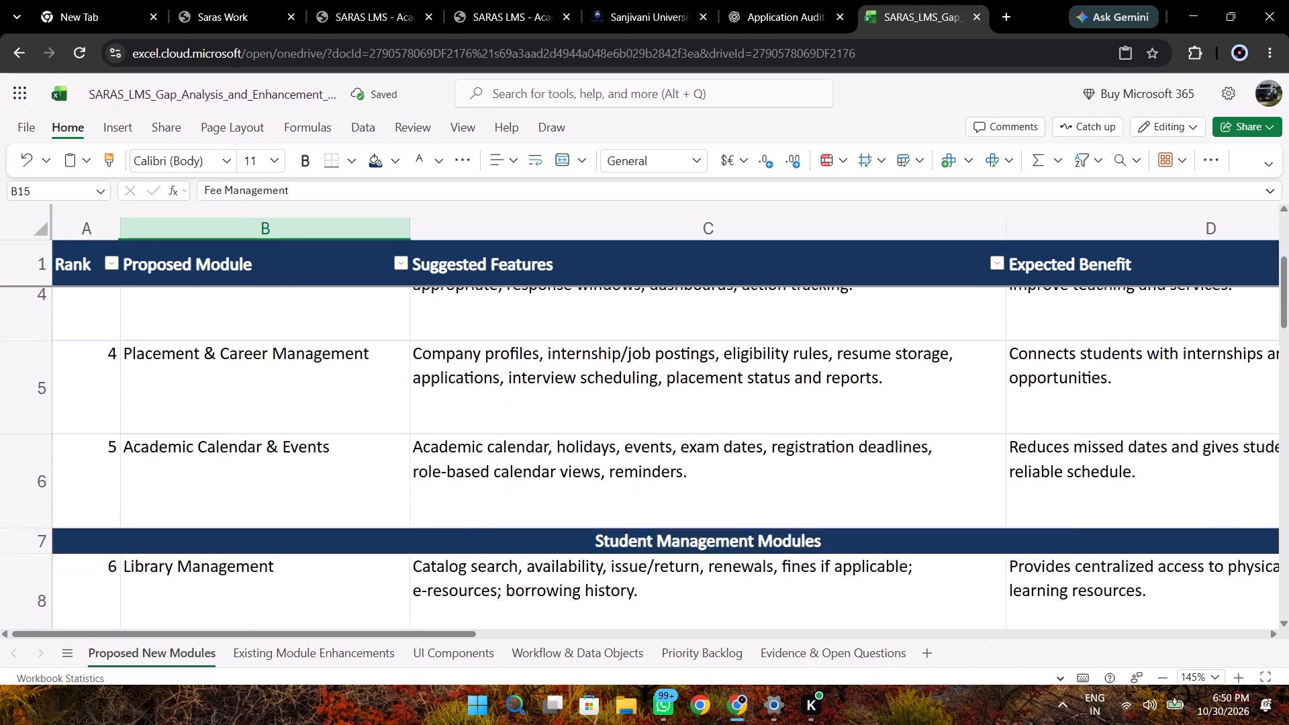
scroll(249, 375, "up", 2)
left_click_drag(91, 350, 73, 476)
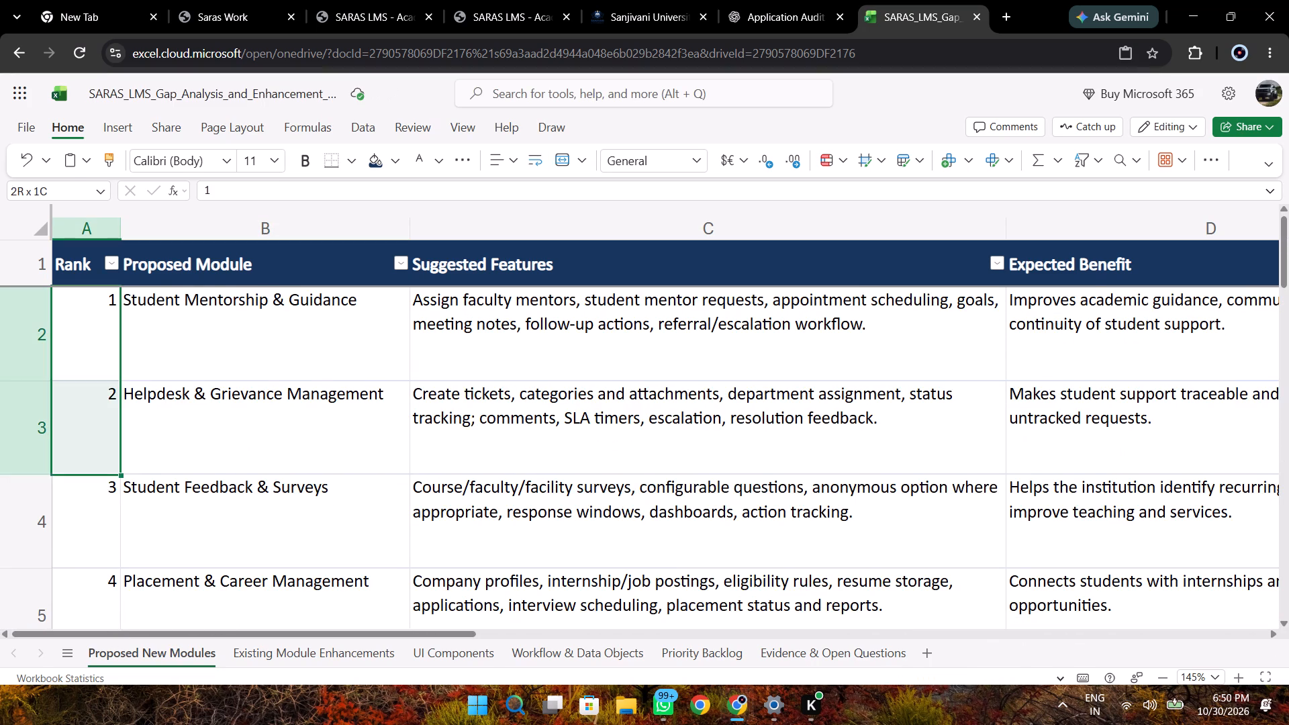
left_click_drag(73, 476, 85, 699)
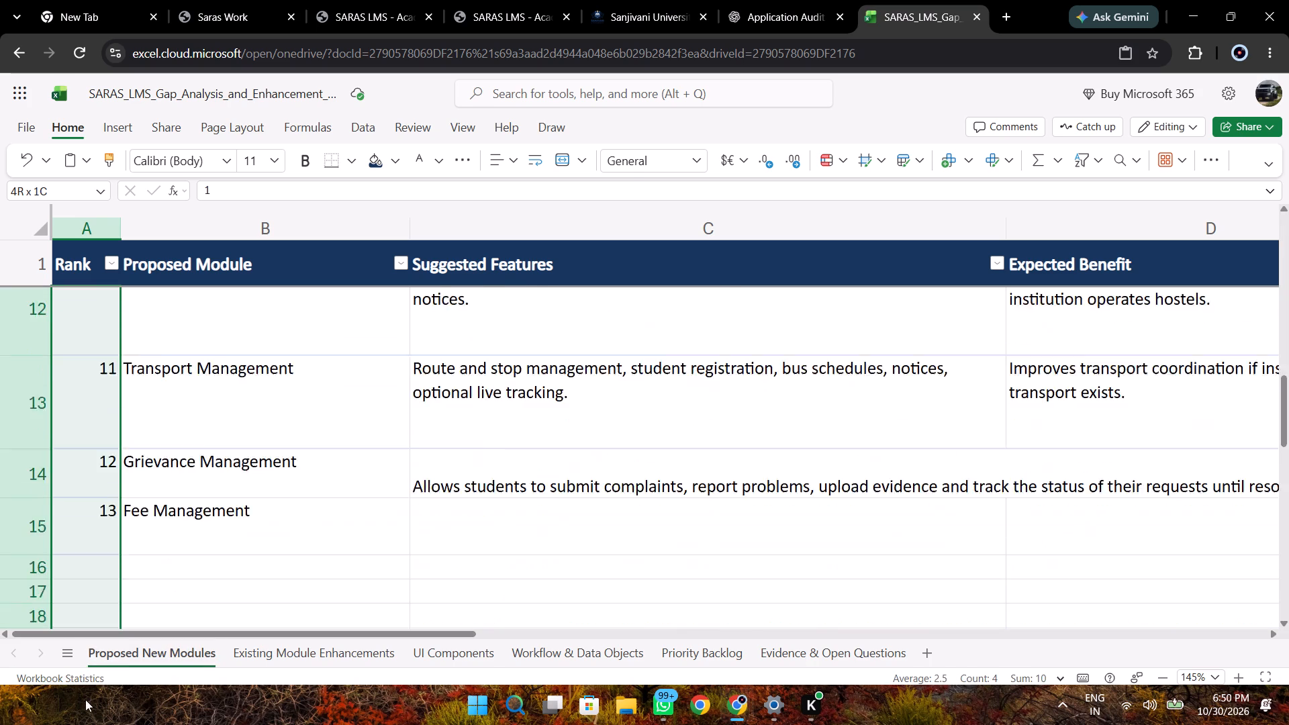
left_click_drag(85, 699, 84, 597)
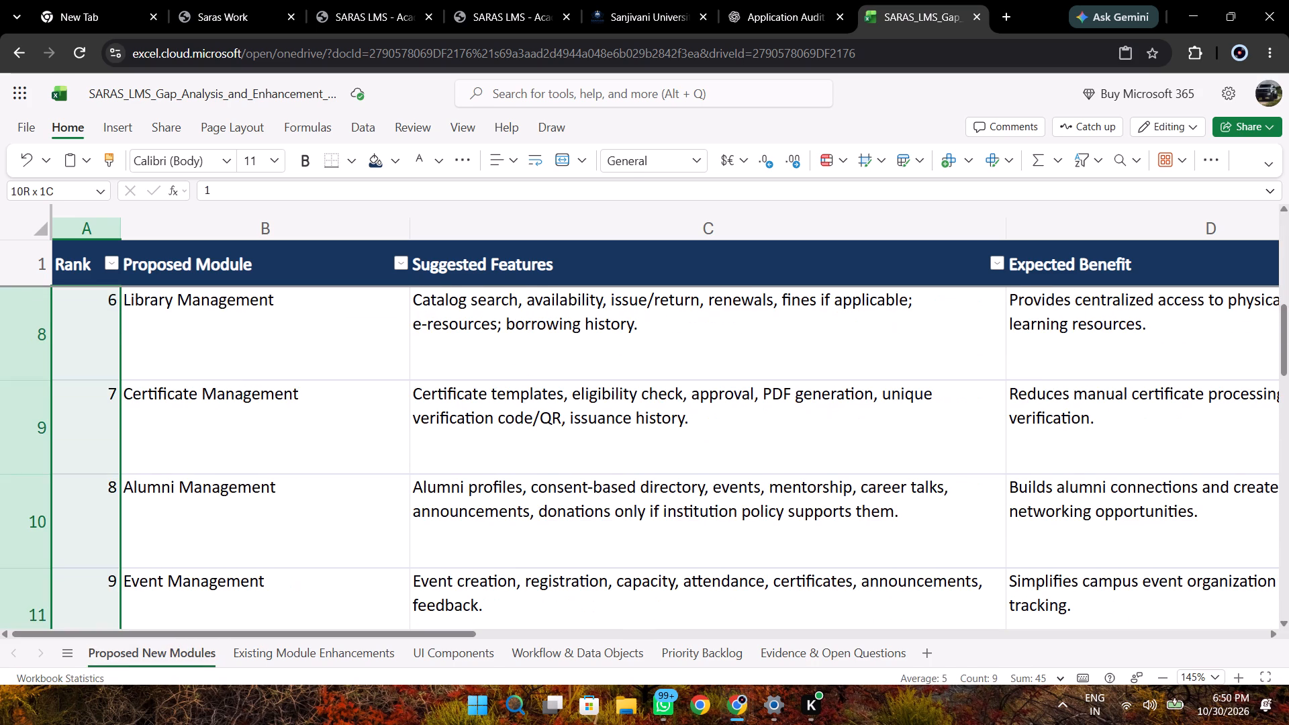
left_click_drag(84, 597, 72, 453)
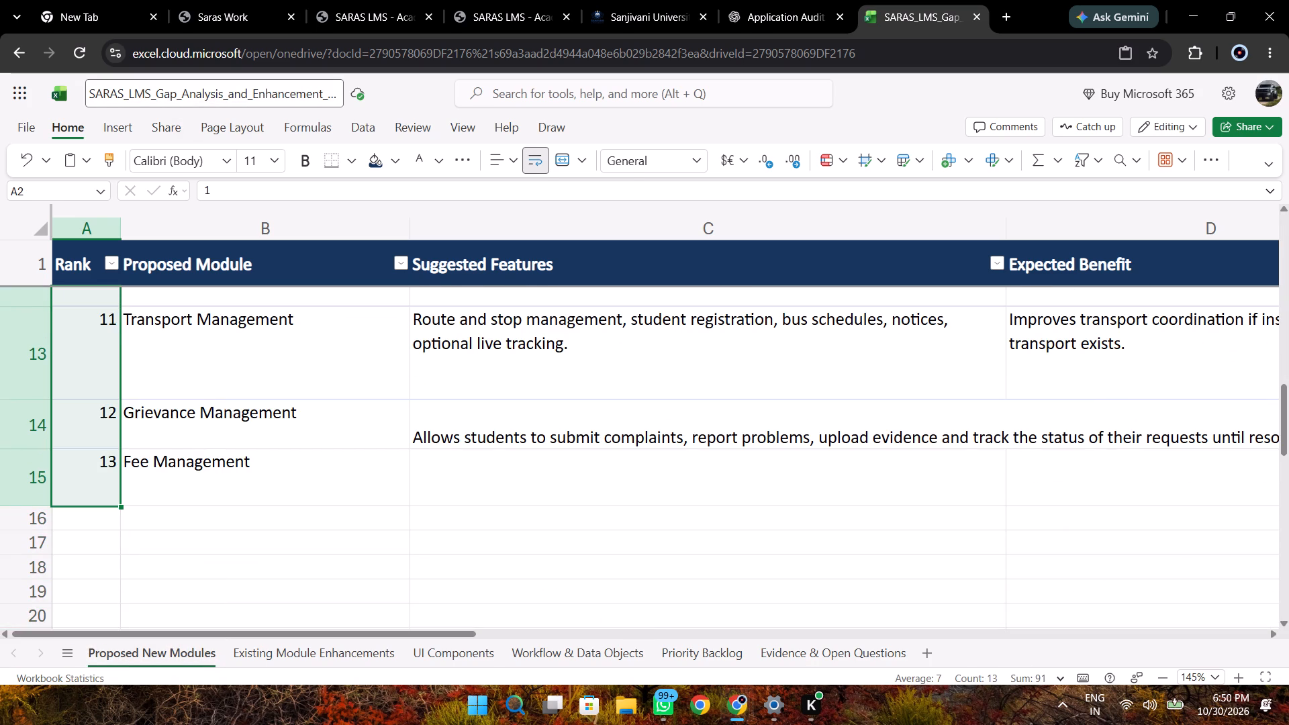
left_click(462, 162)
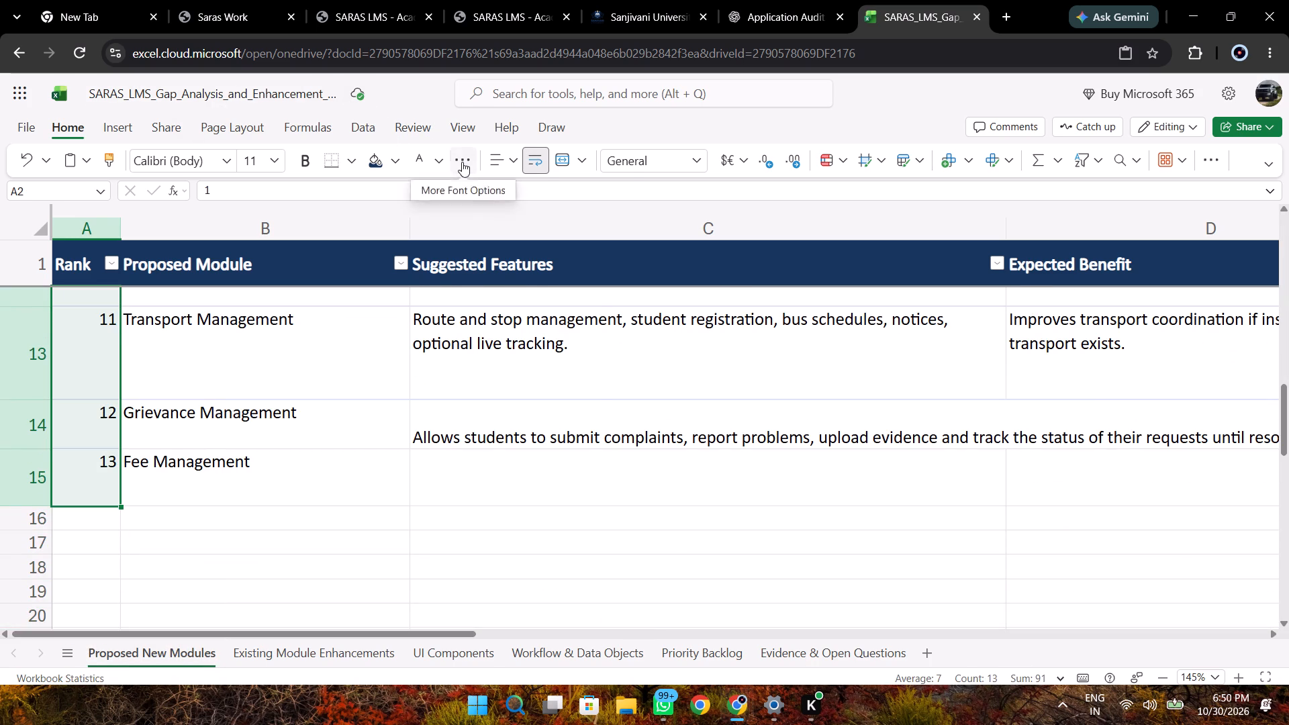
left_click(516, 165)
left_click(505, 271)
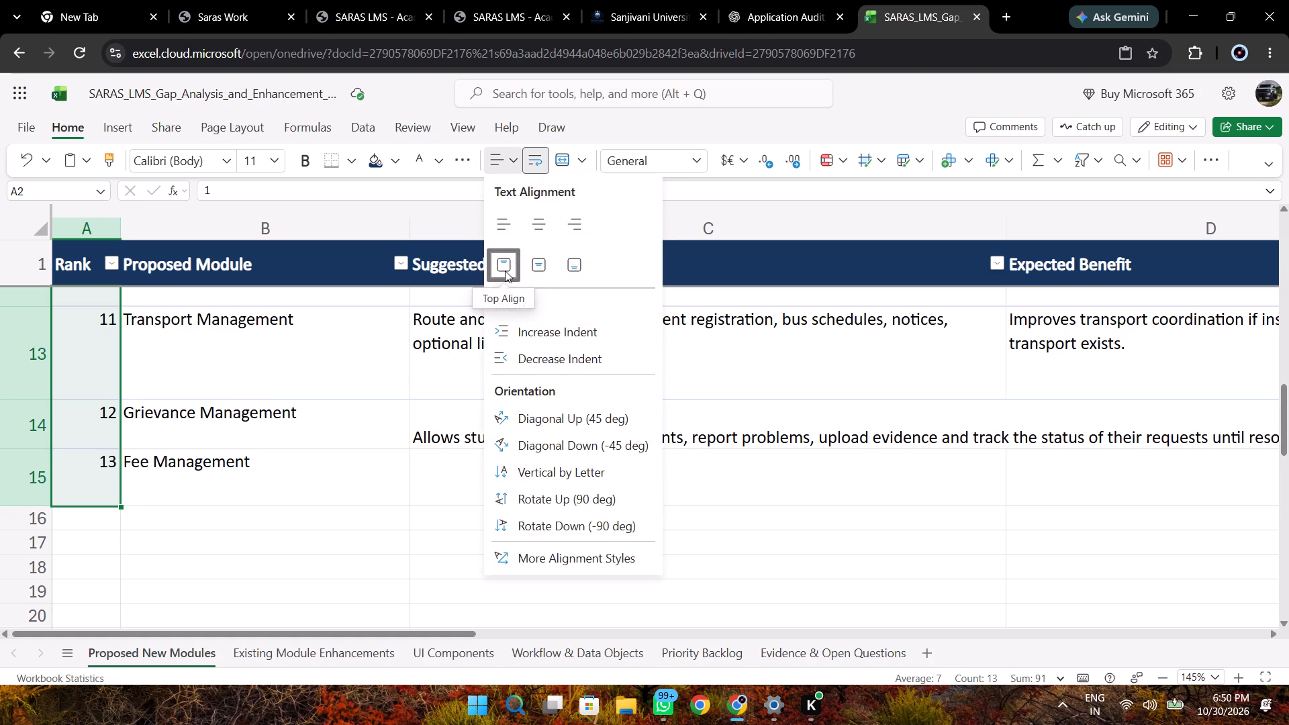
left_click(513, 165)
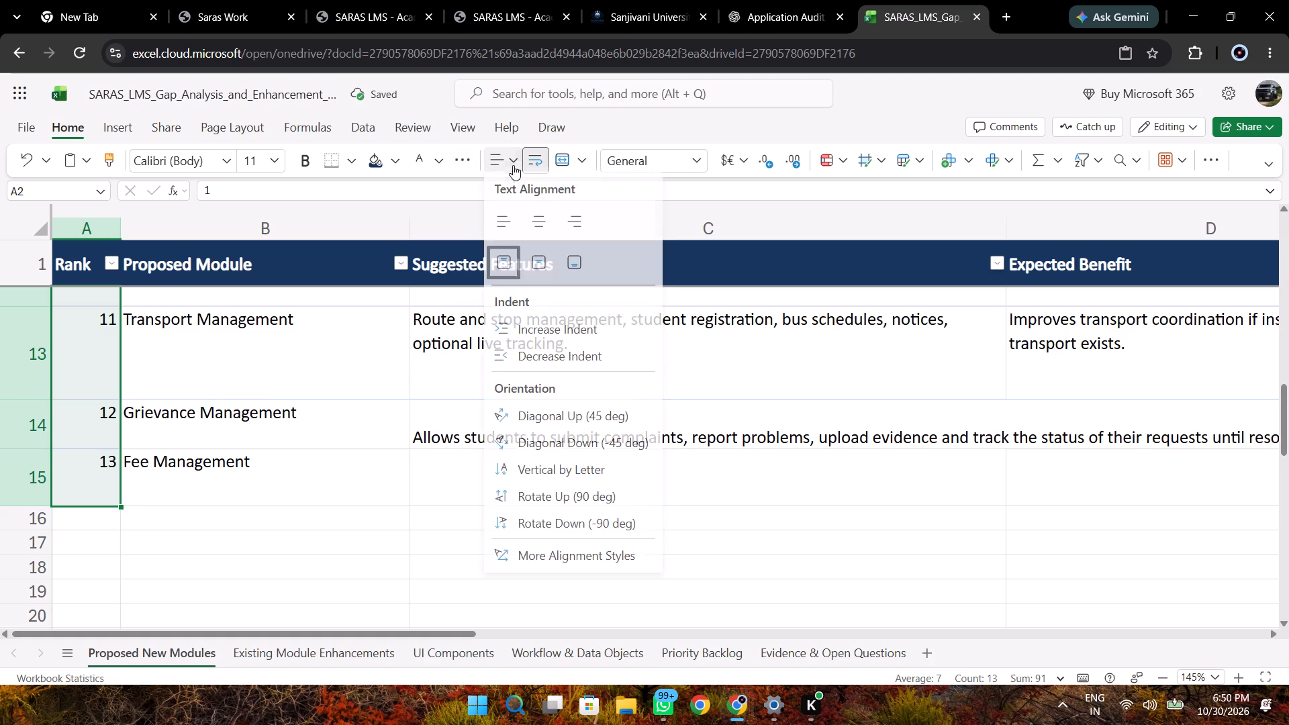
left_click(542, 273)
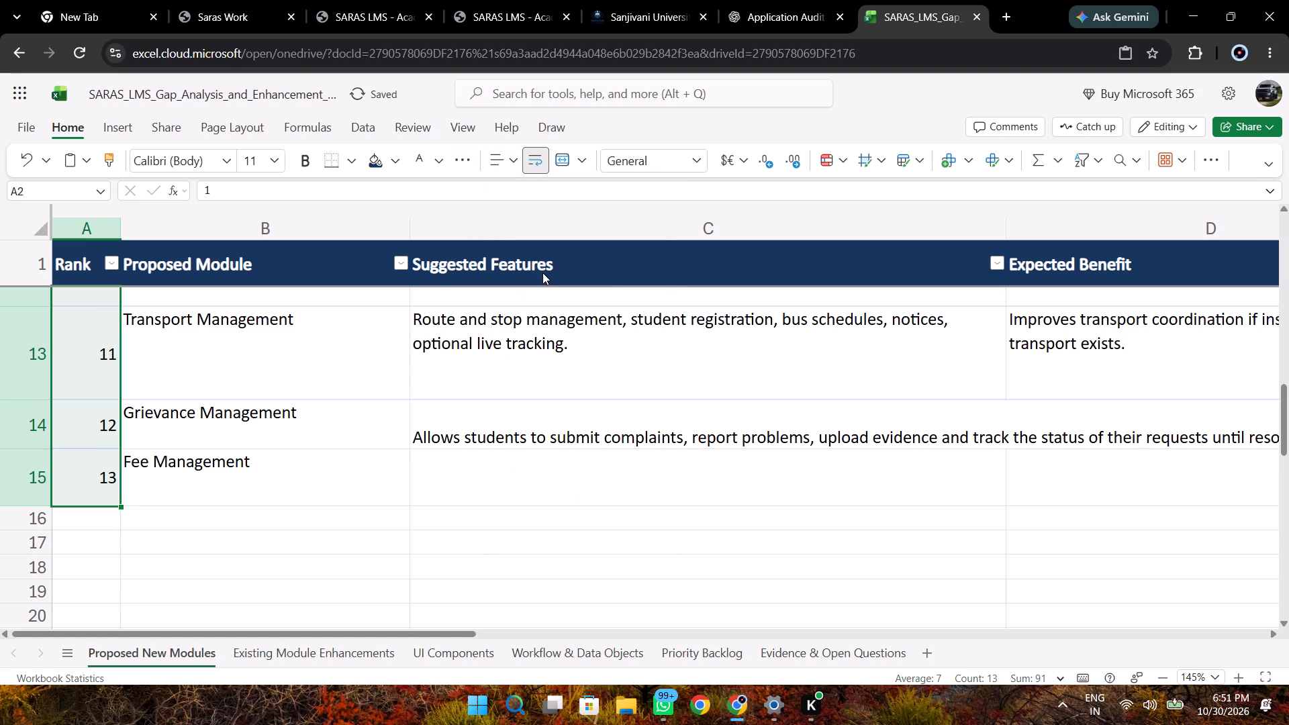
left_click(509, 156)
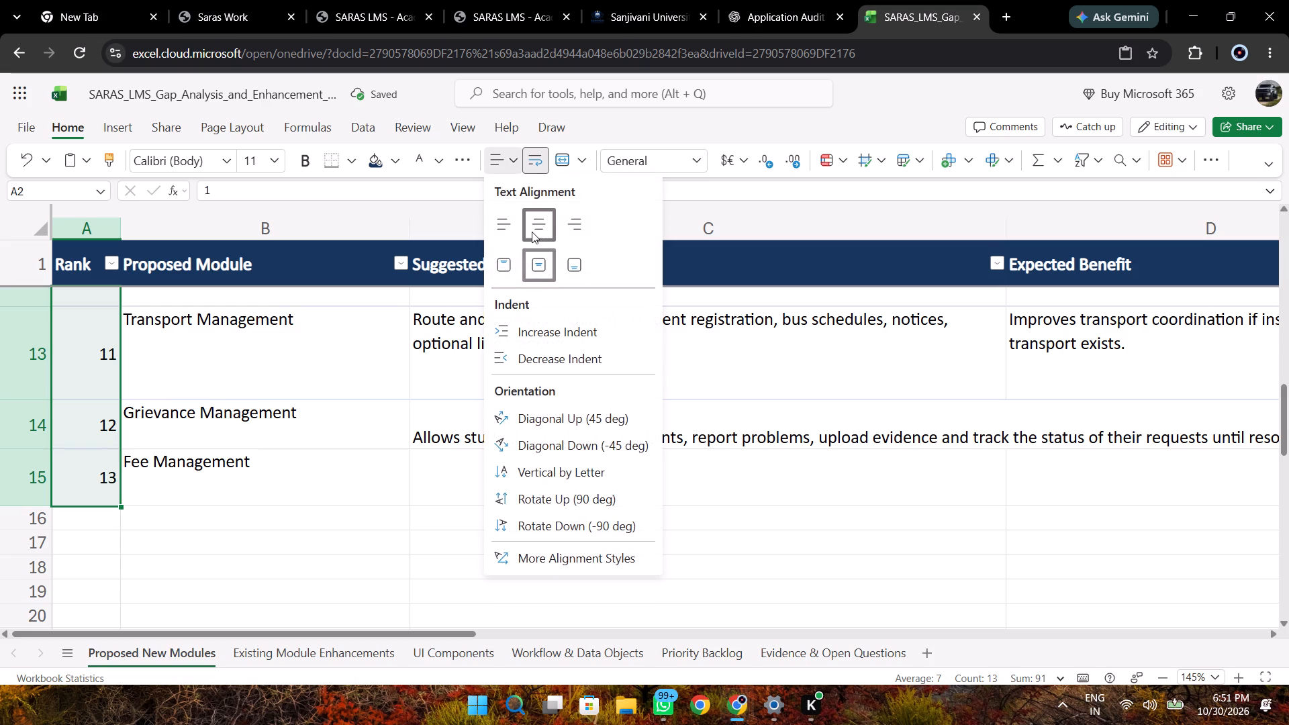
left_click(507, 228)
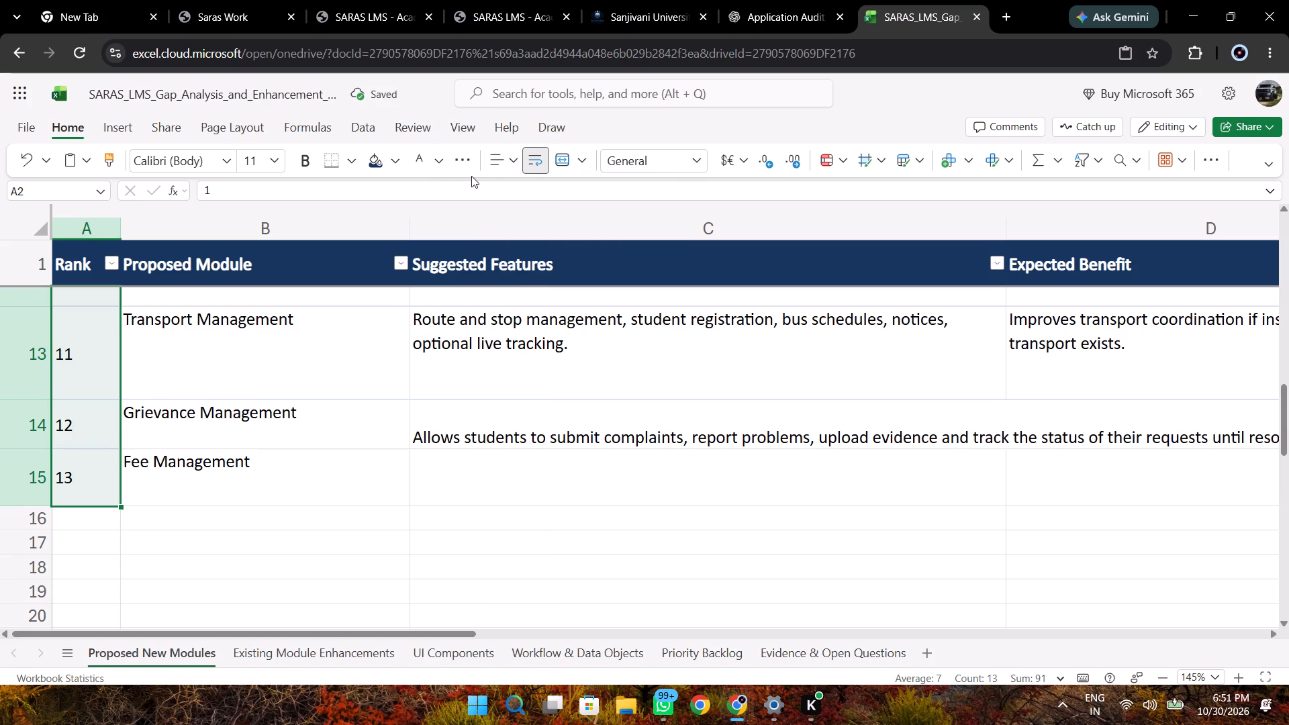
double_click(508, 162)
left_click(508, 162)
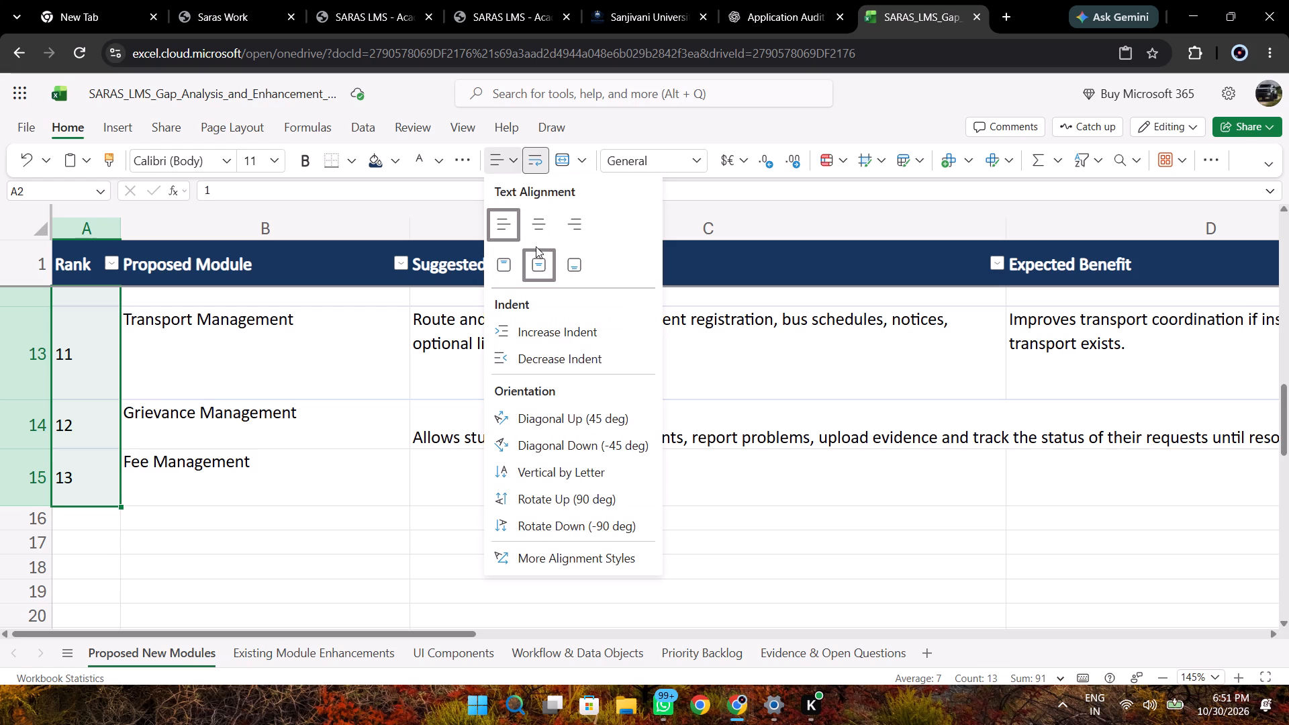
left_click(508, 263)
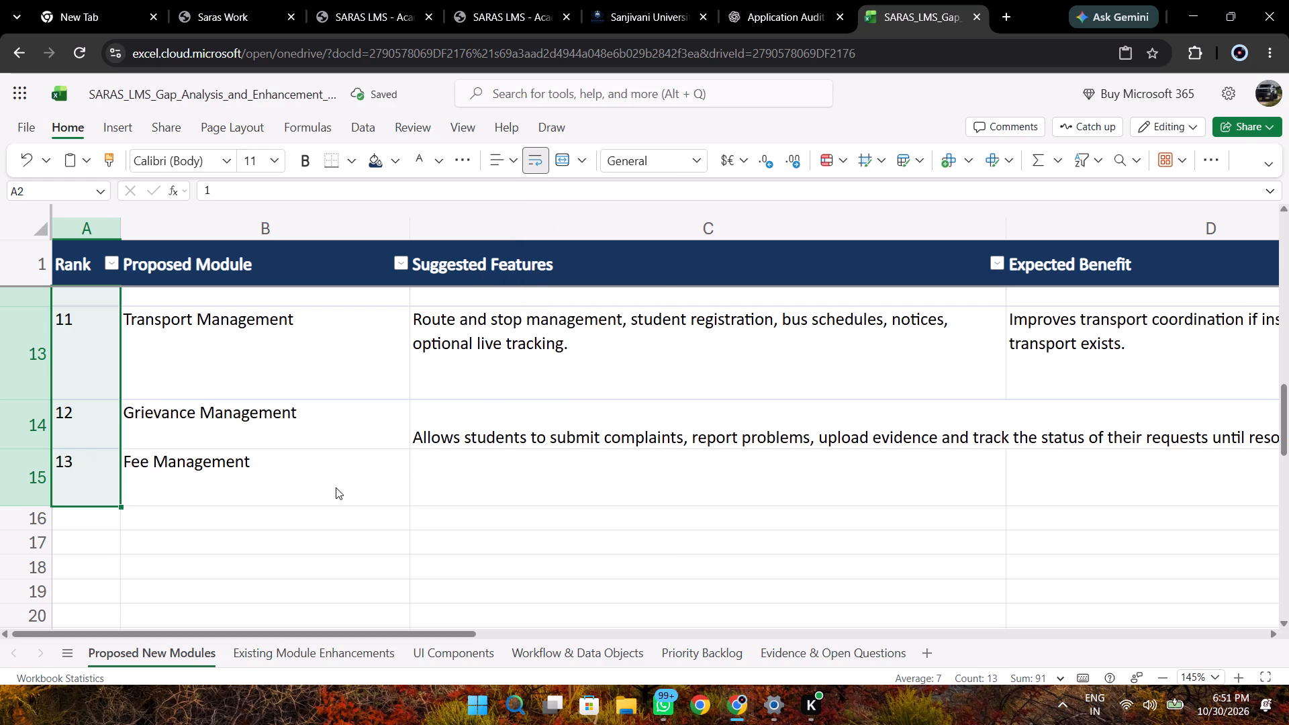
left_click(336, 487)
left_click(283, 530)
Compare middle, bottom and top alignment on the ranks in A2:A15 and settle on vertical middle alignment.
scroll(283, 530, "up", 4)
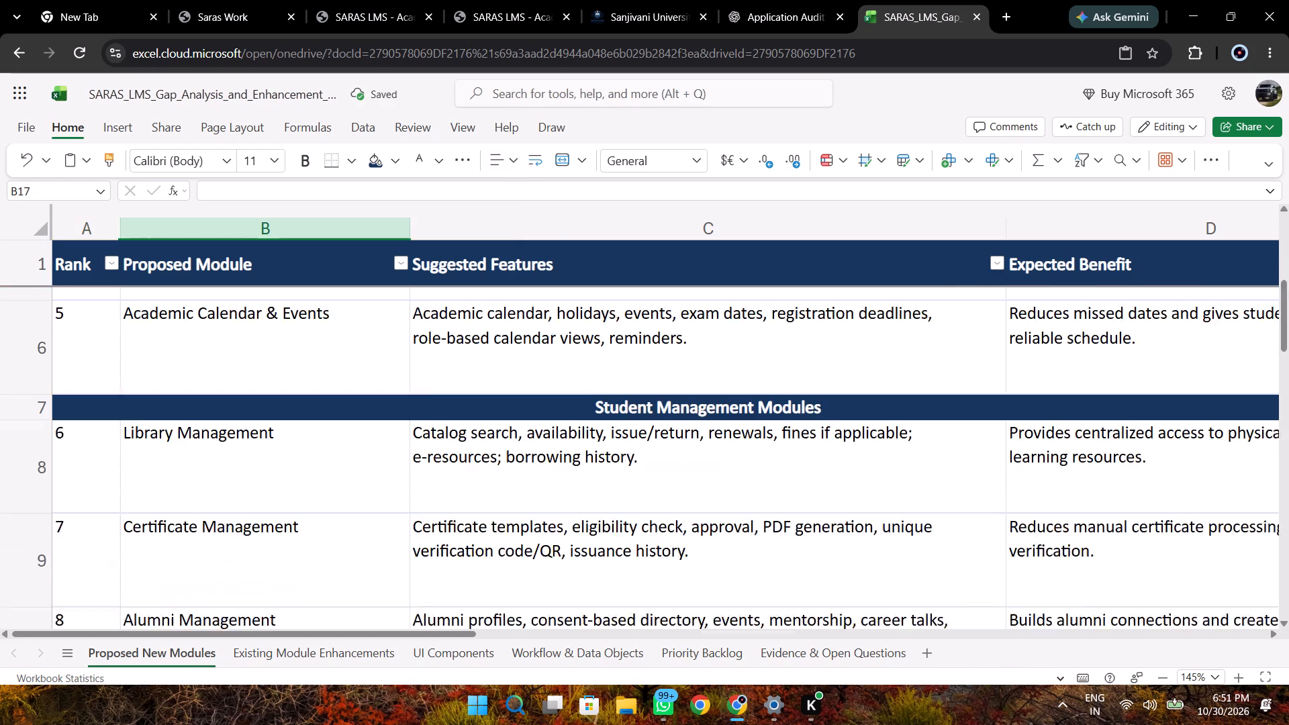
scroll(283, 530, "up", 3)
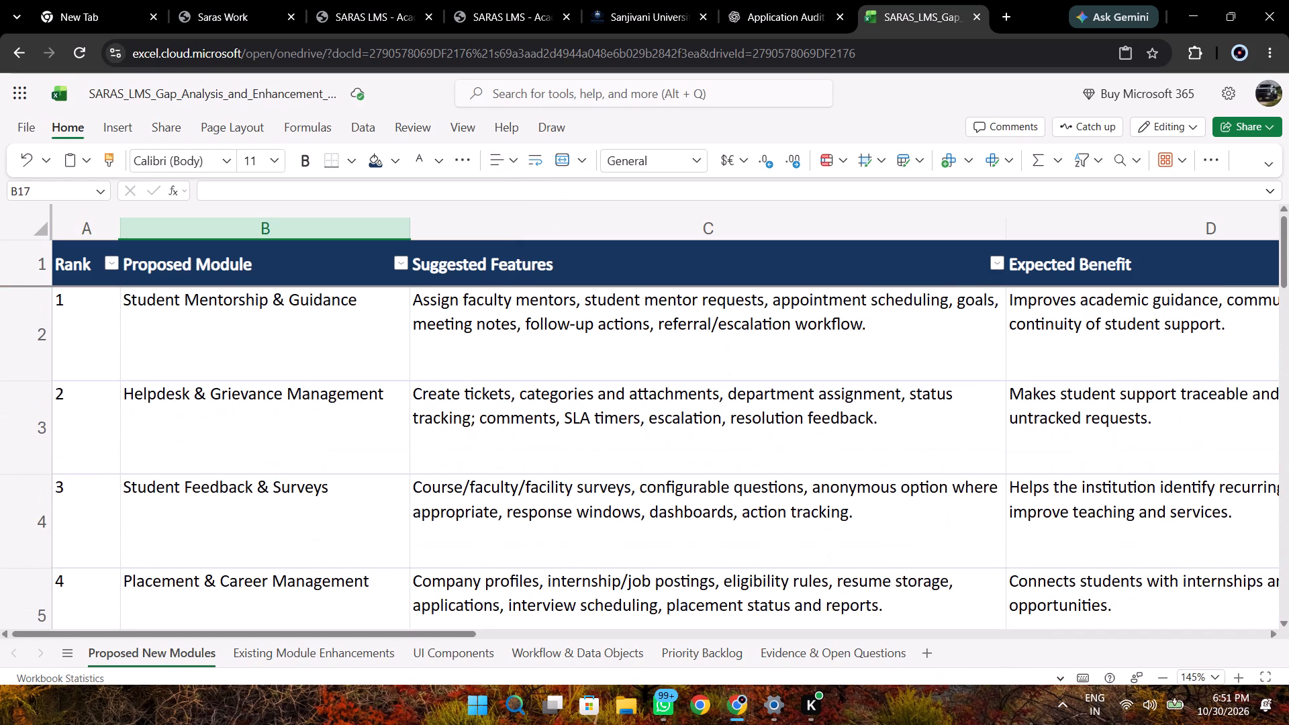
left_click_drag(99, 349, 97, 538)
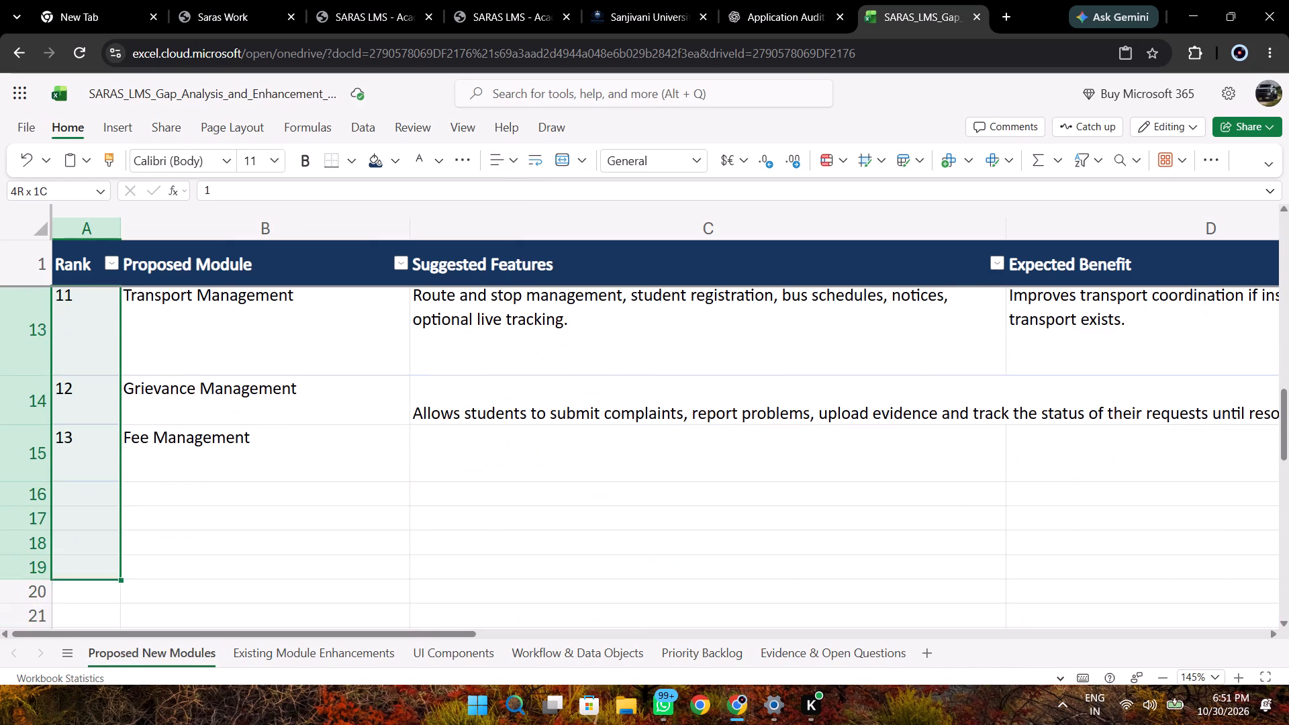
left_click_drag(97, 538, 86, 445)
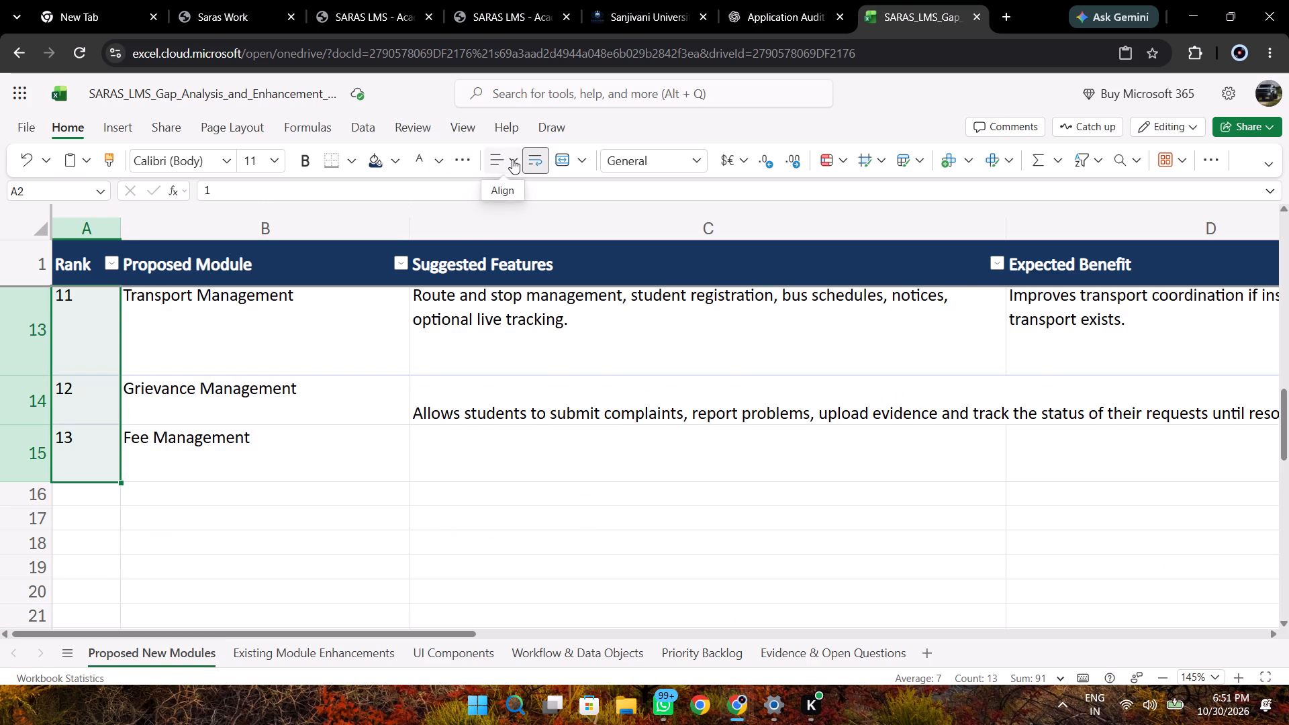
left_click(512, 159)
left_click(540, 262)
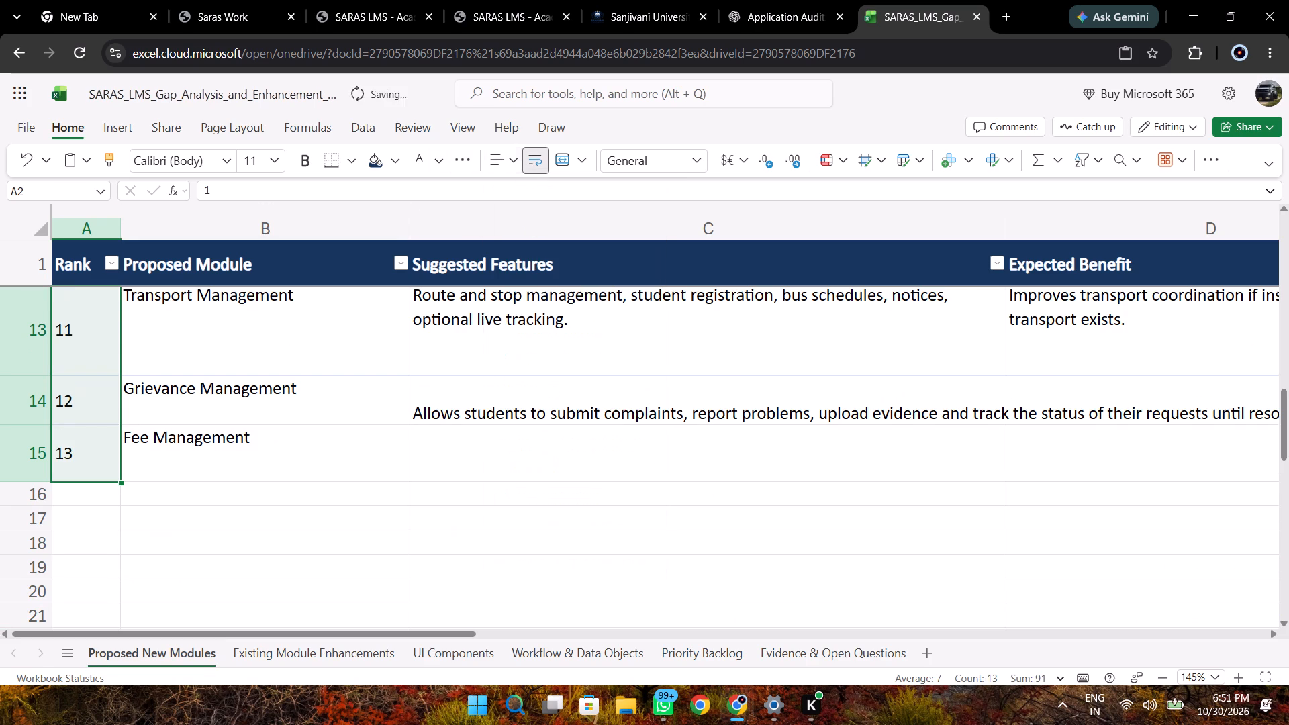
left_click(509, 158)
left_click(582, 270)
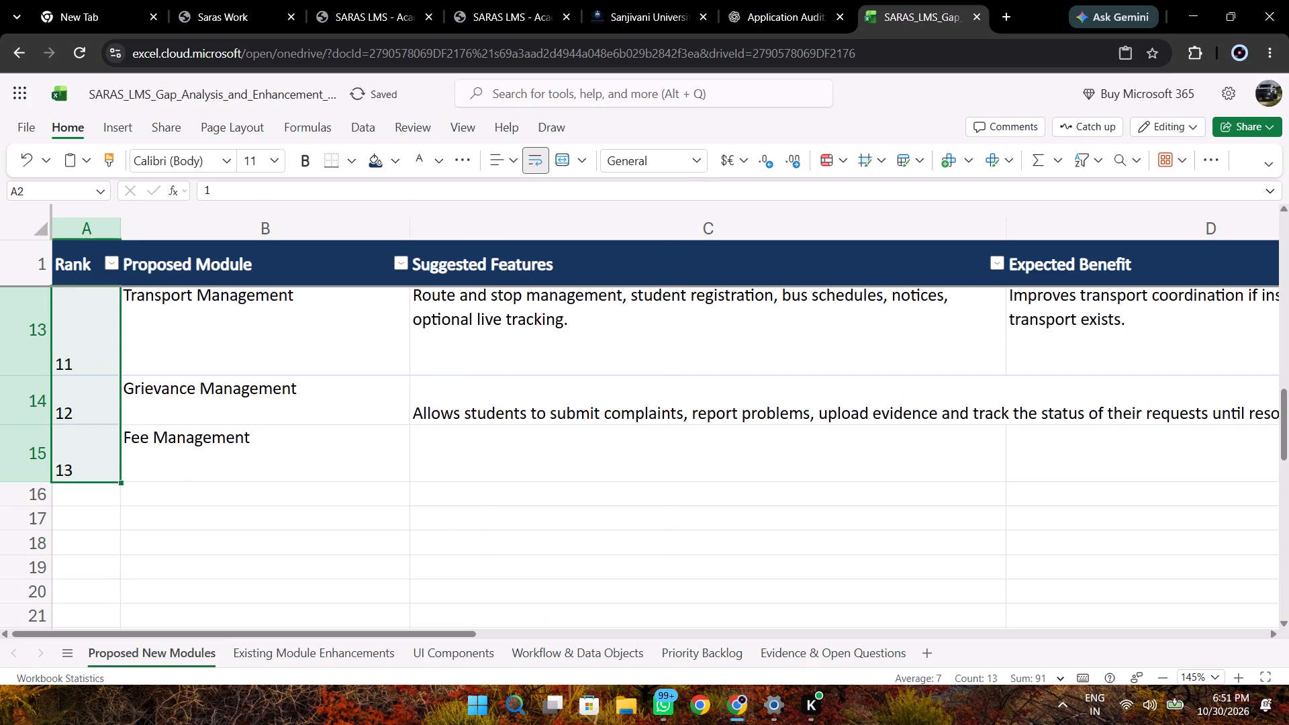
left_click(515, 158)
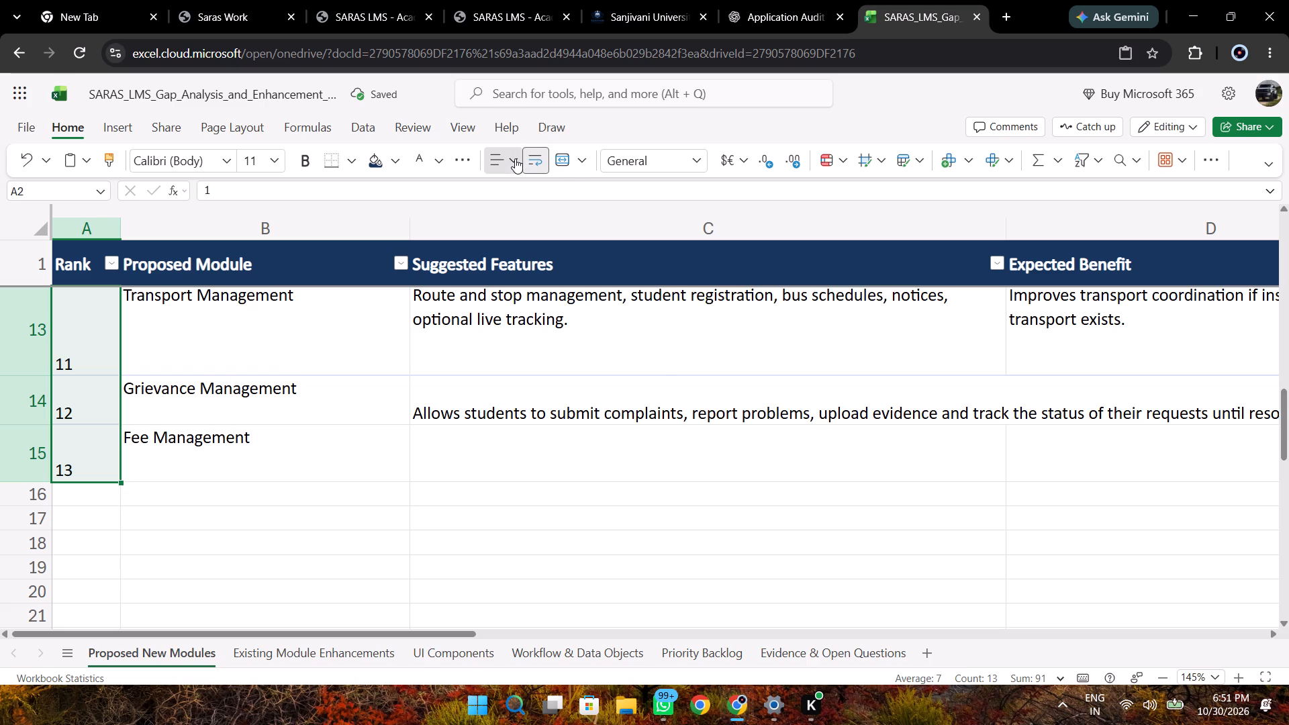
left_click(504, 266)
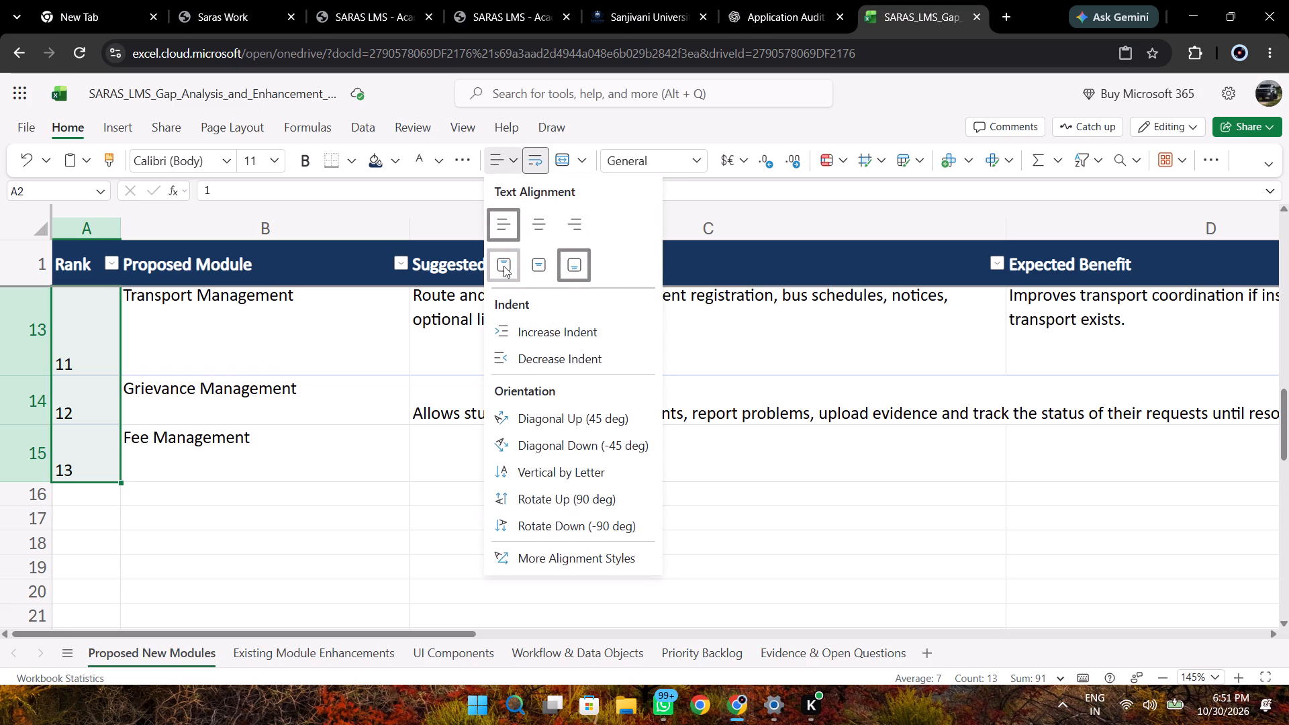
left_click(510, 161)
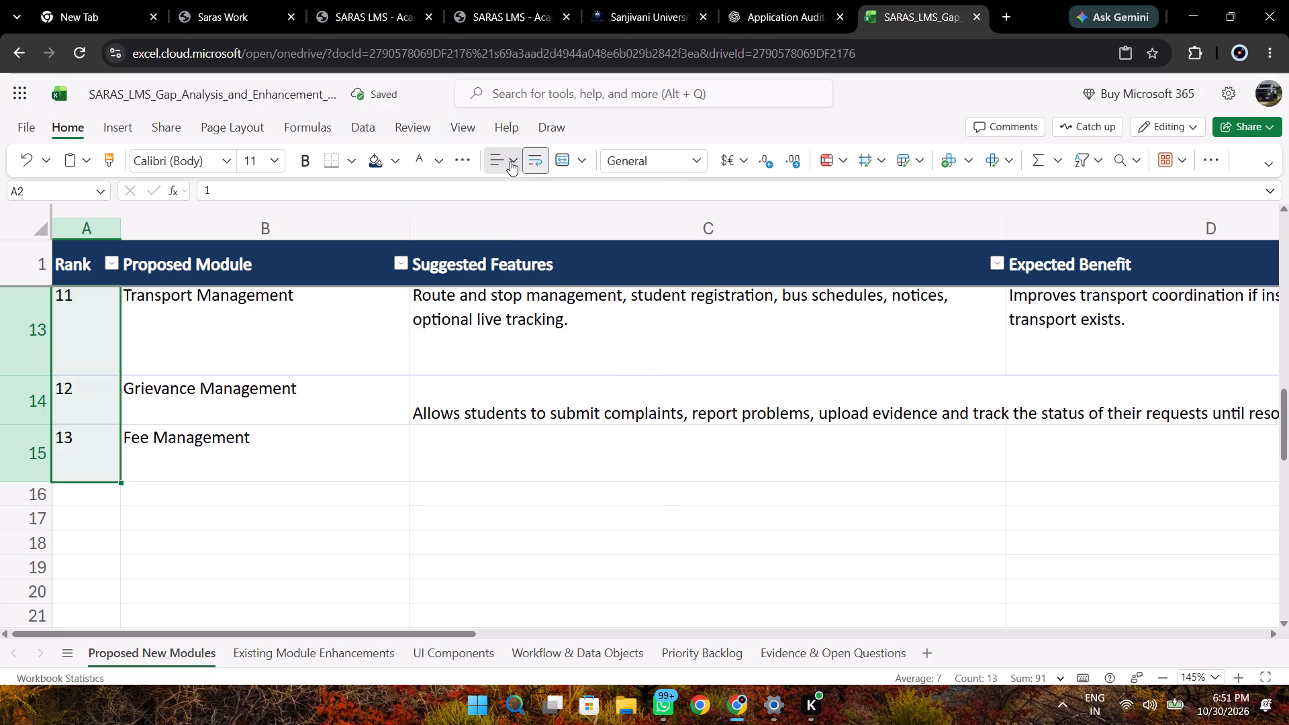
left_click(530, 262)
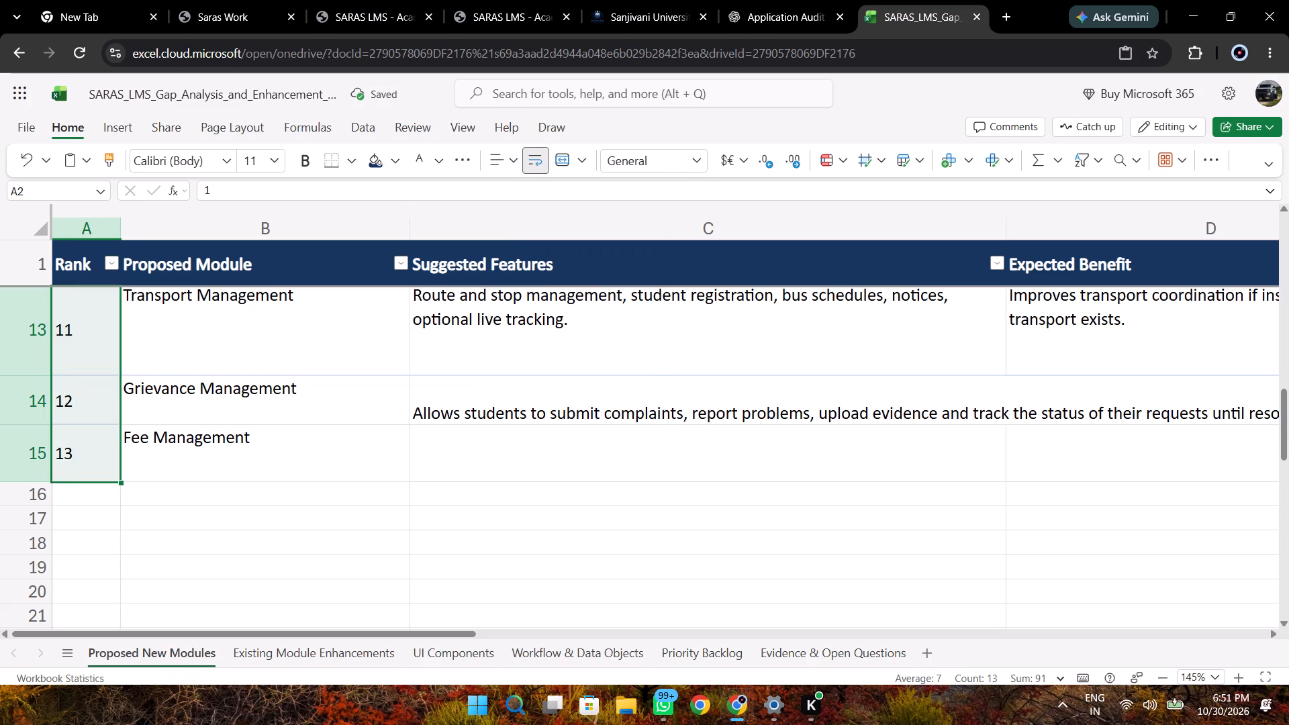
left_click(299, 396)
Center the ranks in A2:A15 horizontally in their cells.
scroll(207, 366, "up", 3)
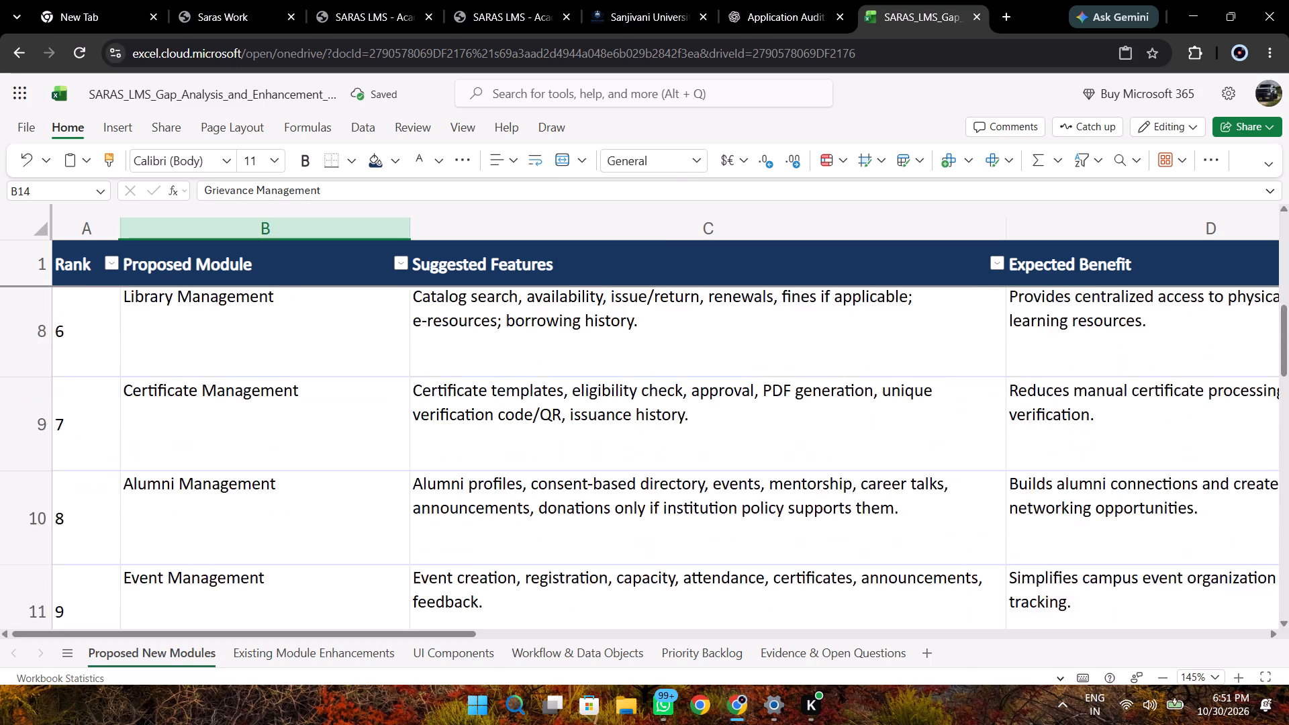
scroll(207, 366, "up", 2)
scroll(267, 432, "up", 2)
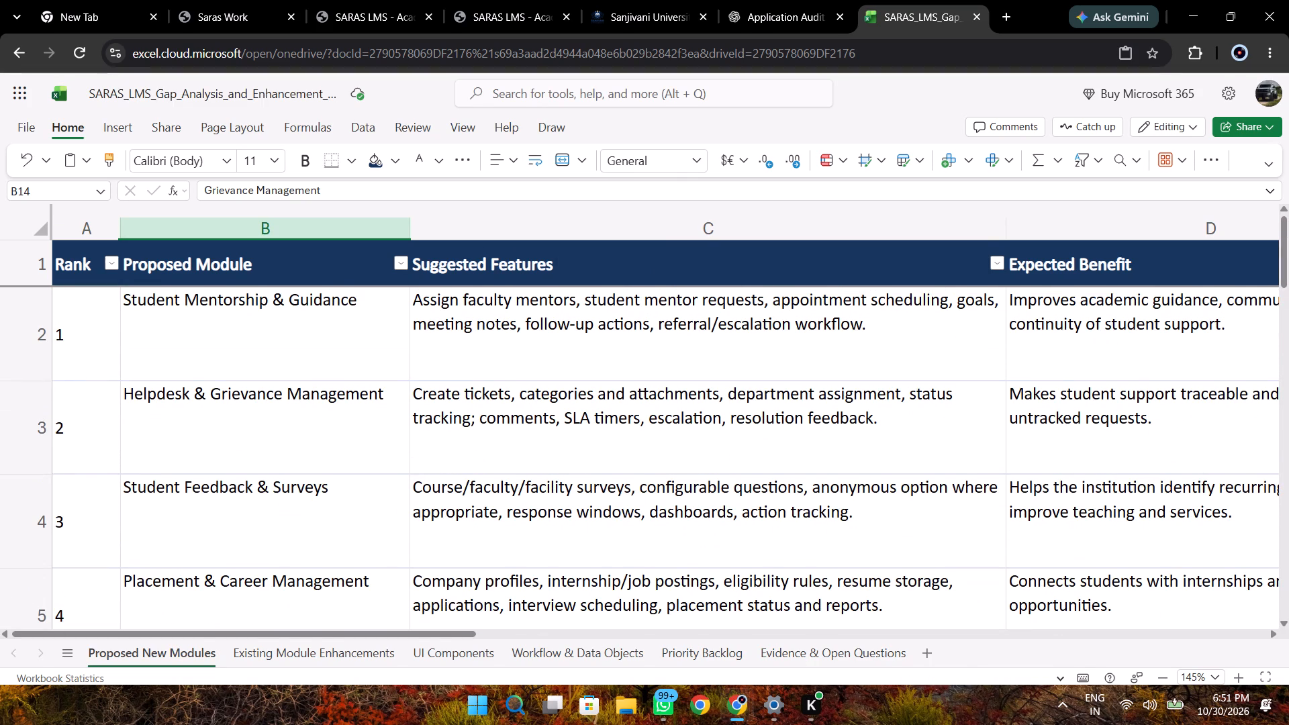
left_click_drag(87, 337, 84, 442)
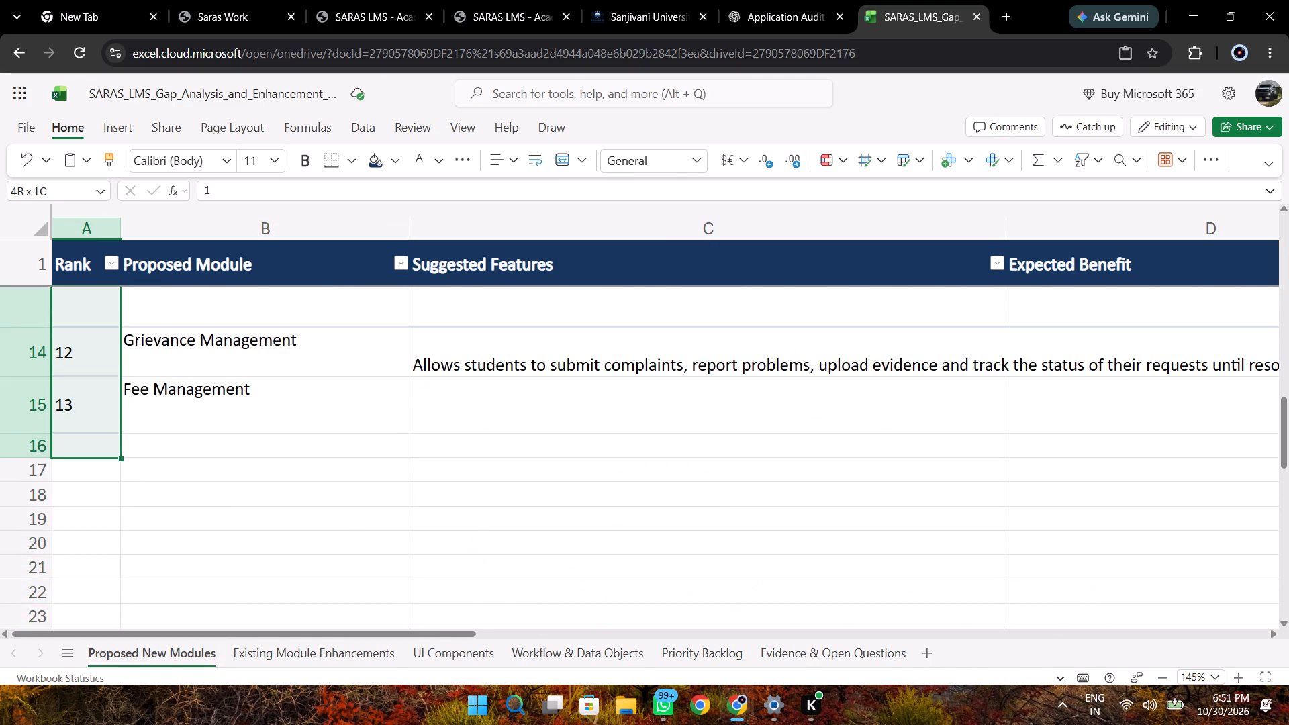
left_click_drag(84, 442, 86, 427)
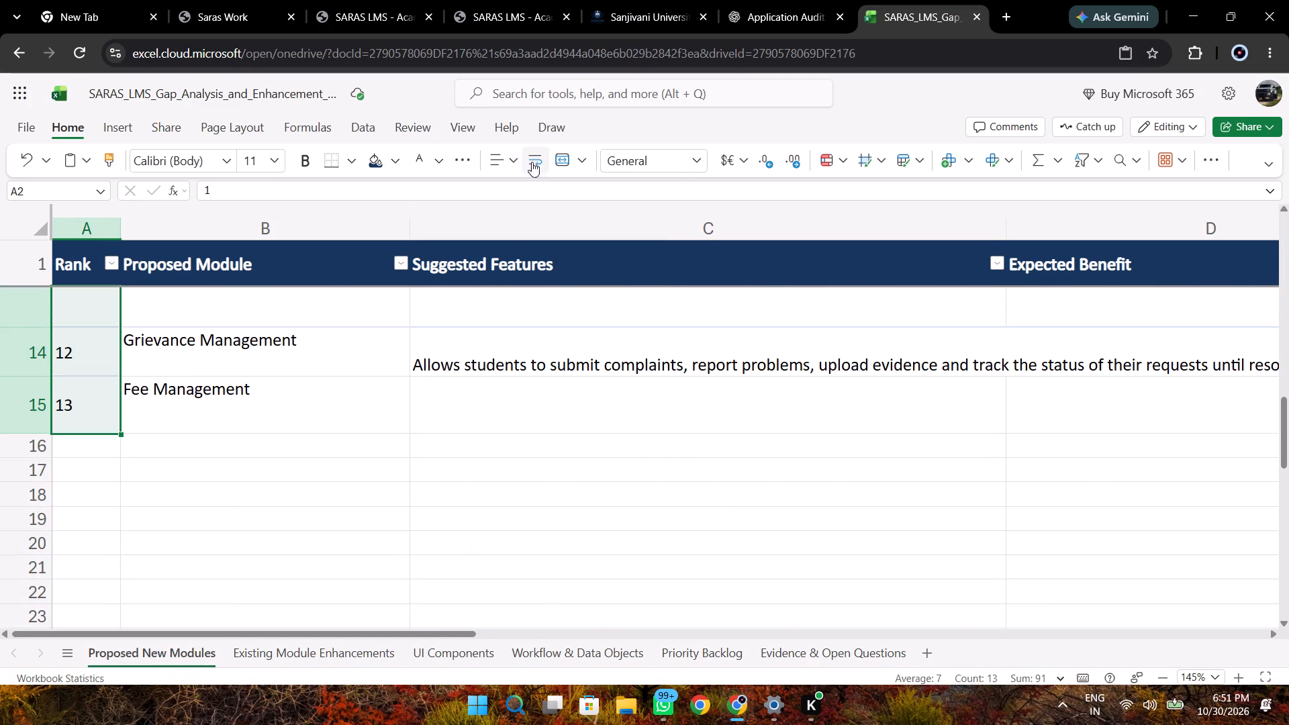
left_click(520, 156)
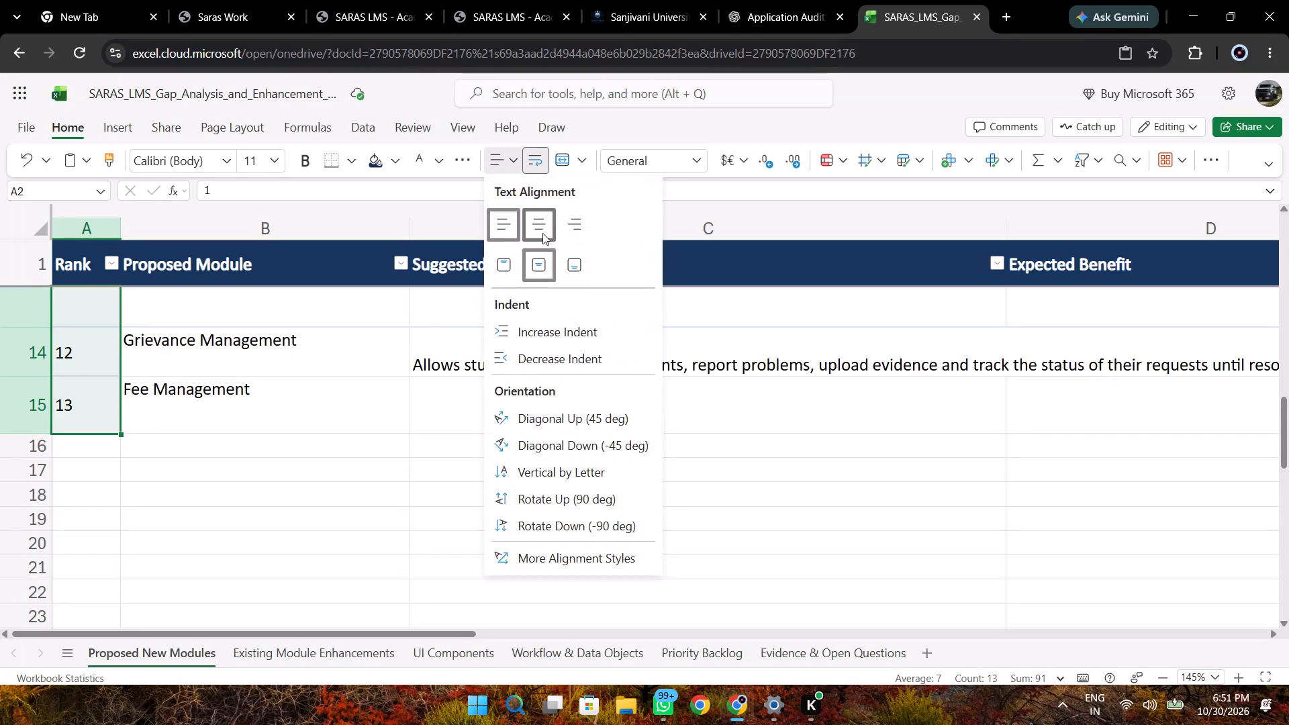
left_click(541, 229)
left_click(206, 502)
Center the proposed module names in B2:B15 both vertically and horizontally.
scroll(206, 502, "up", 3)
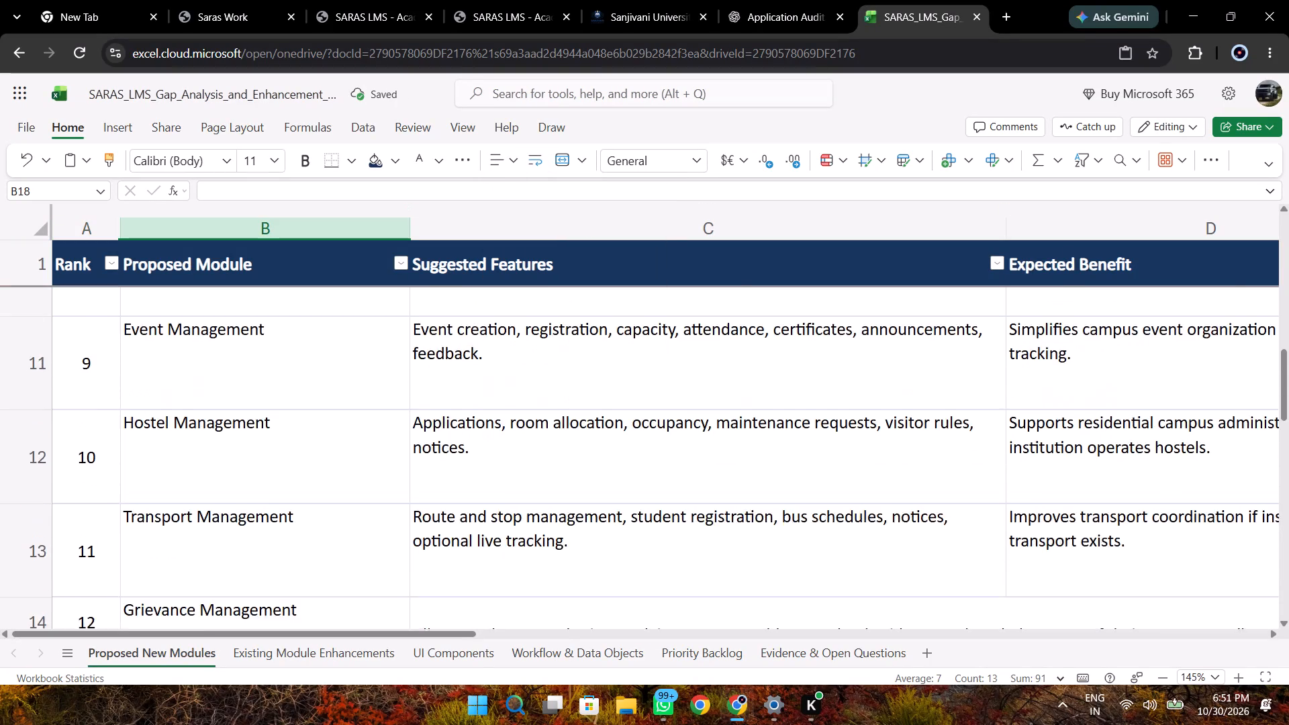
scroll(206, 502, "up", 4)
left_click(242, 374)
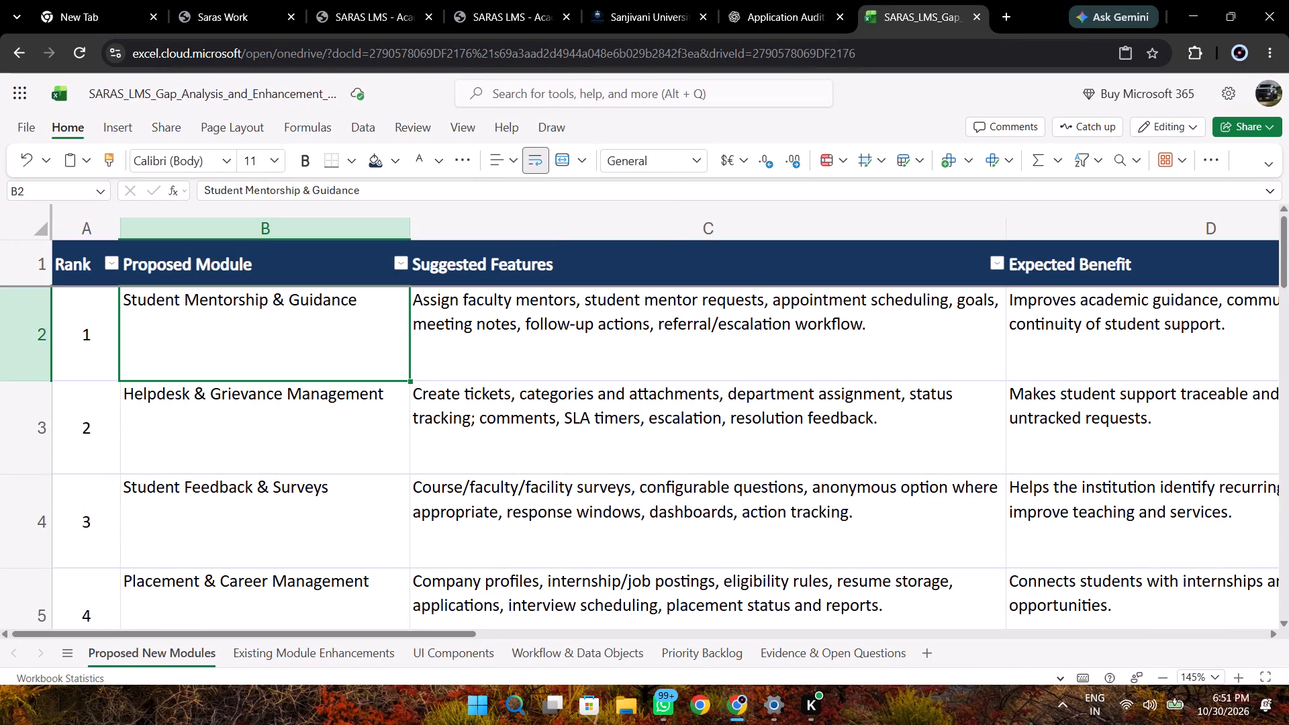
left_click(246, 422)
left_click_drag(259, 335, 271, 505)
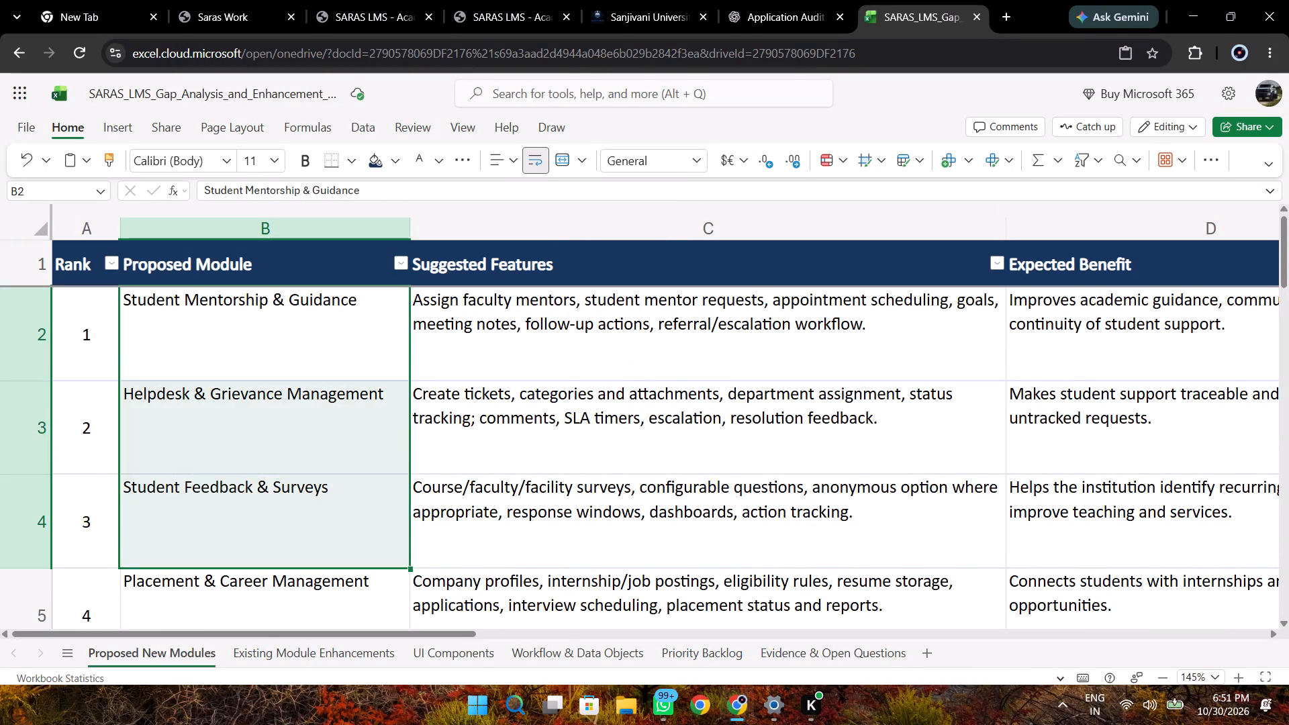
left_click_drag(271, 505, 246, 534)
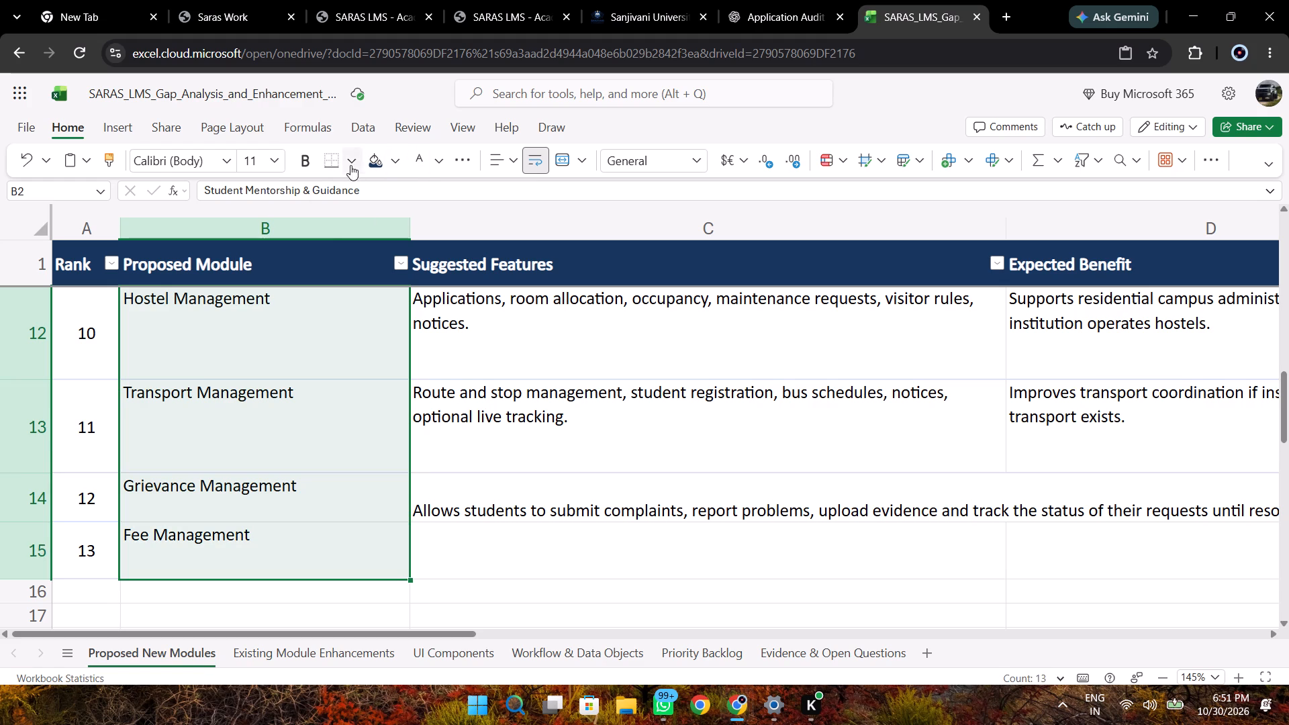
left_click(507, 164)
left_click(537, 251)
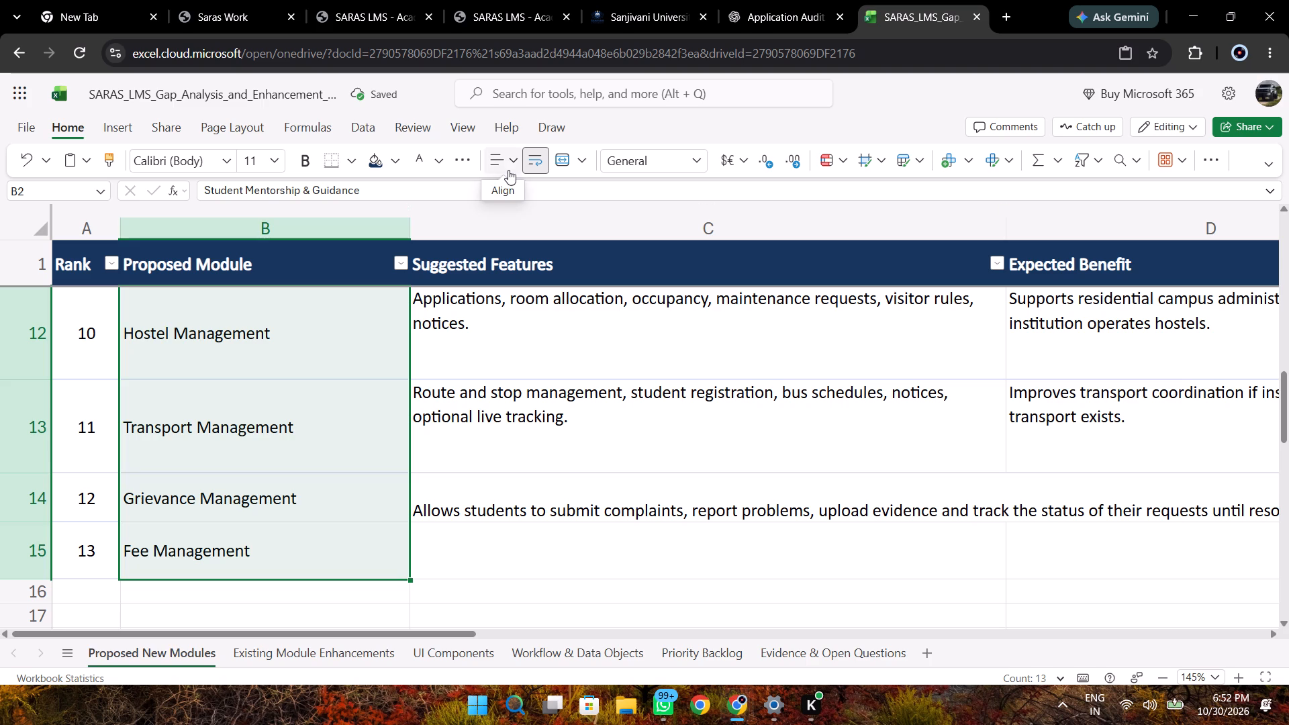
left_click(514, 165)
left_click(528, 227)
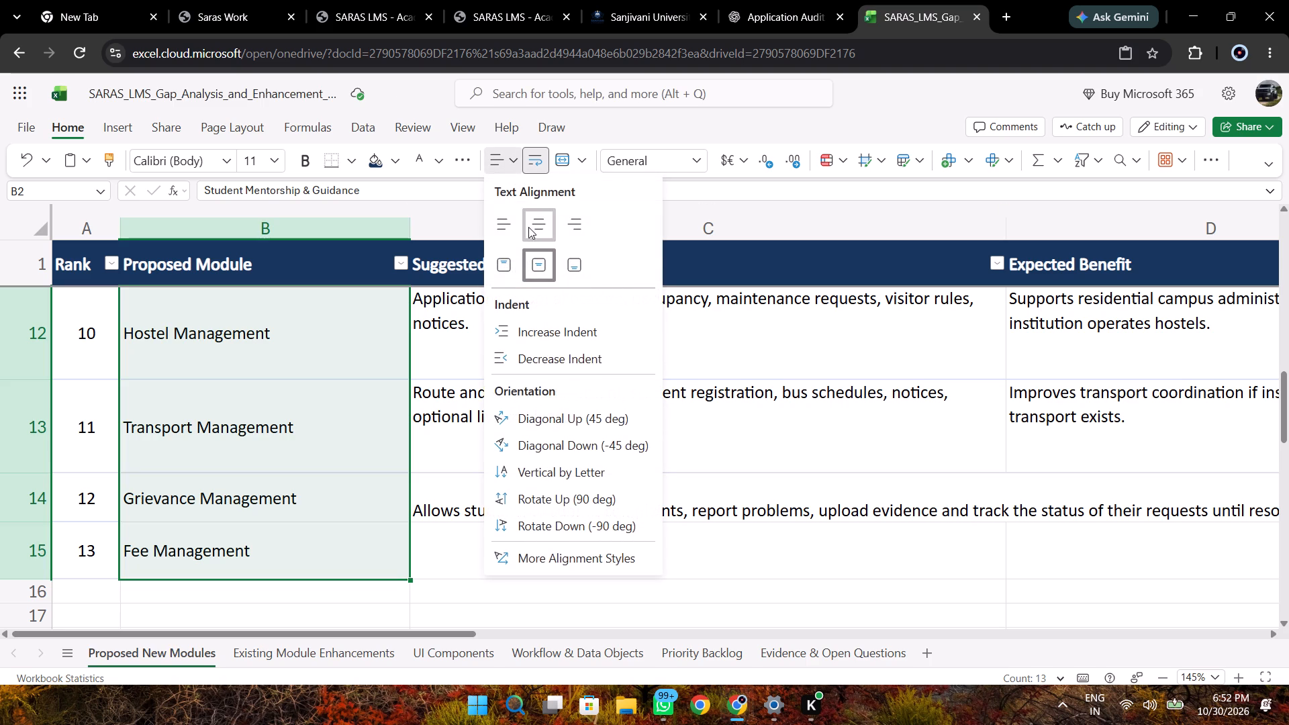
left_click(493, 509)
scroll(493, 509, "up", 2)
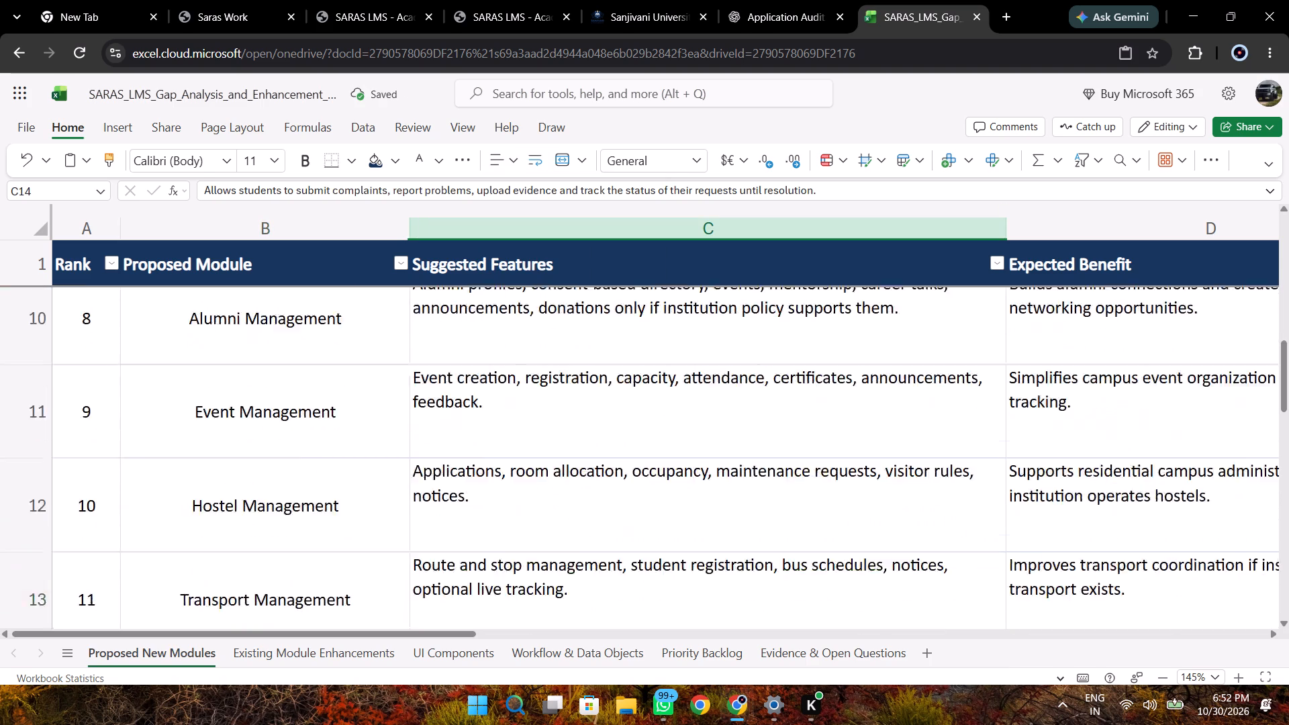
Check the alignment of ranks, module names and suggested features across all rows of the Proposed New Modules sheet.
scroll(493, 509, "up", 3)
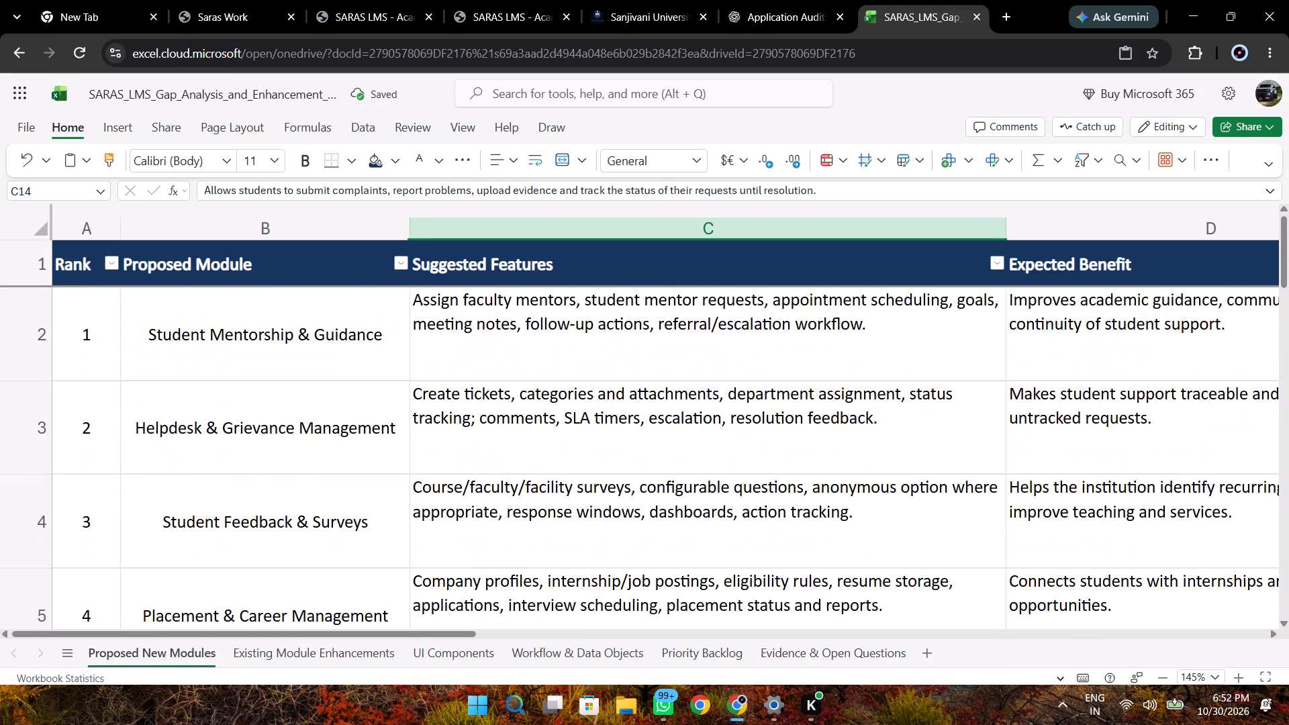
left_click(361, 456)
left_click(599, 485)
left_click(599, 403)
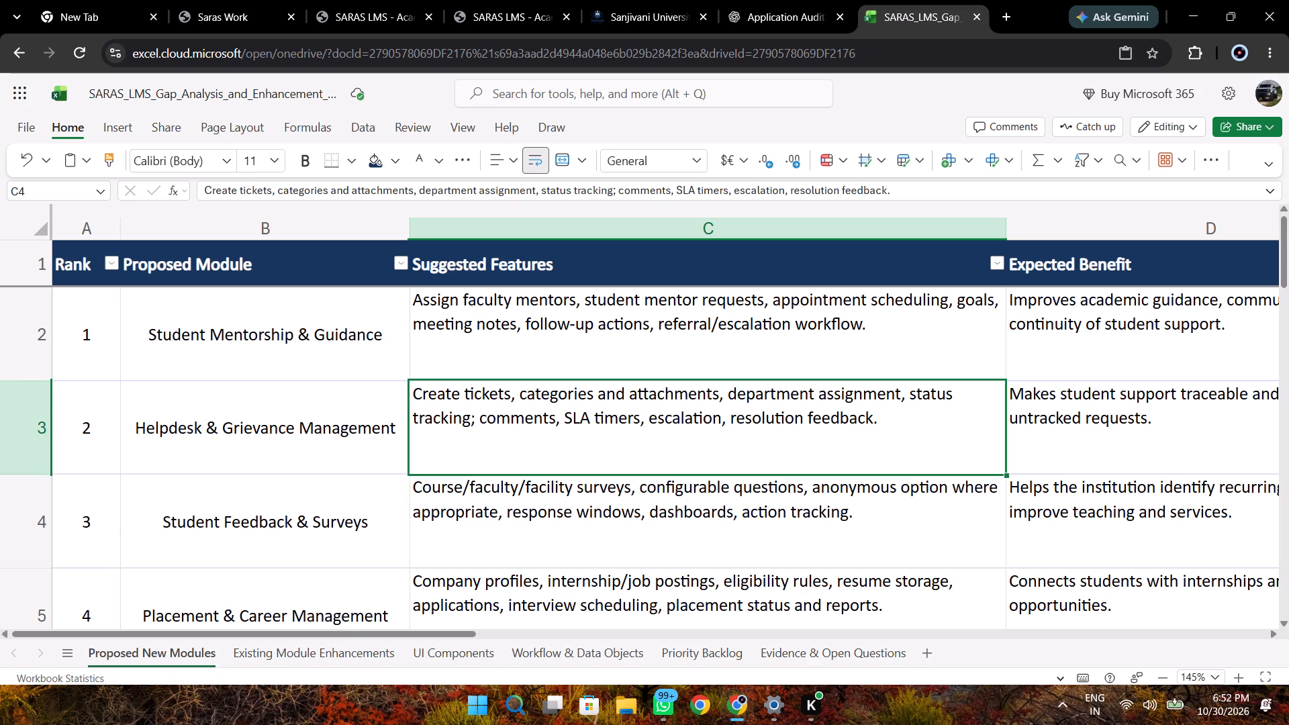
left_click(567, 338)
left_click(342, 358)
scroll(342, 358, "down", 1)
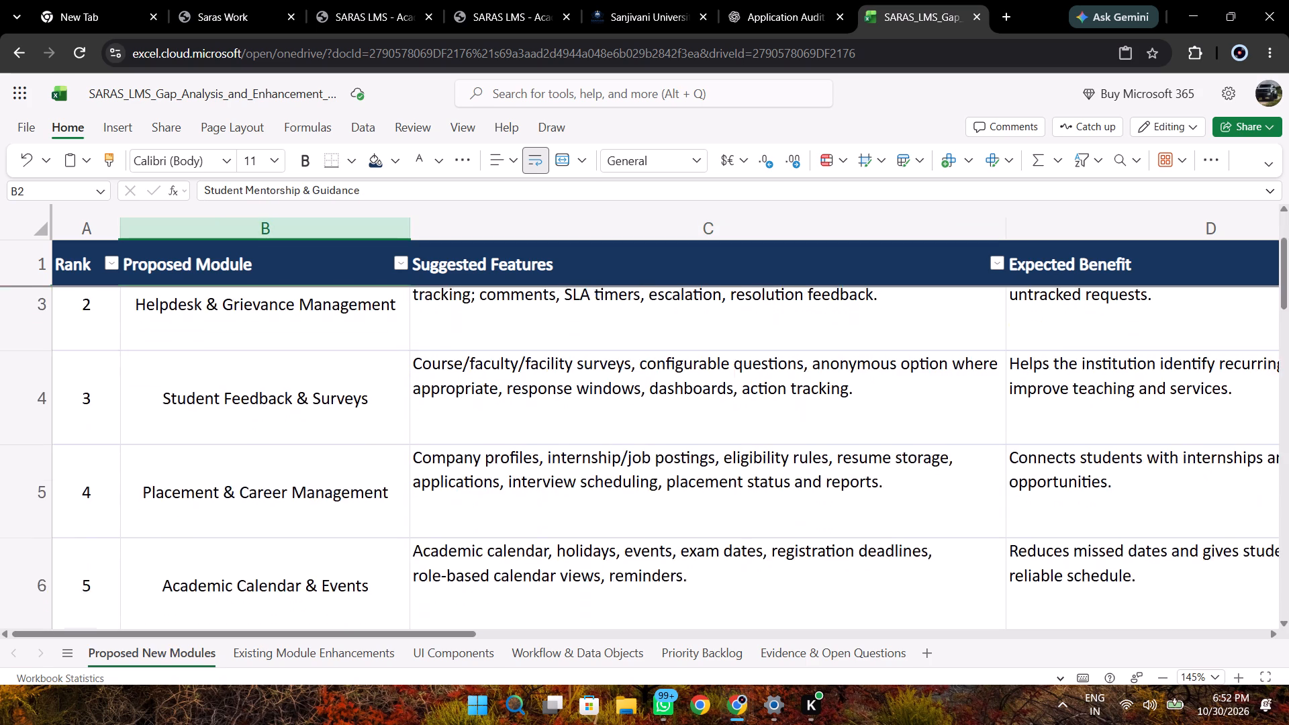
scroll(342, 358, "down", 4)
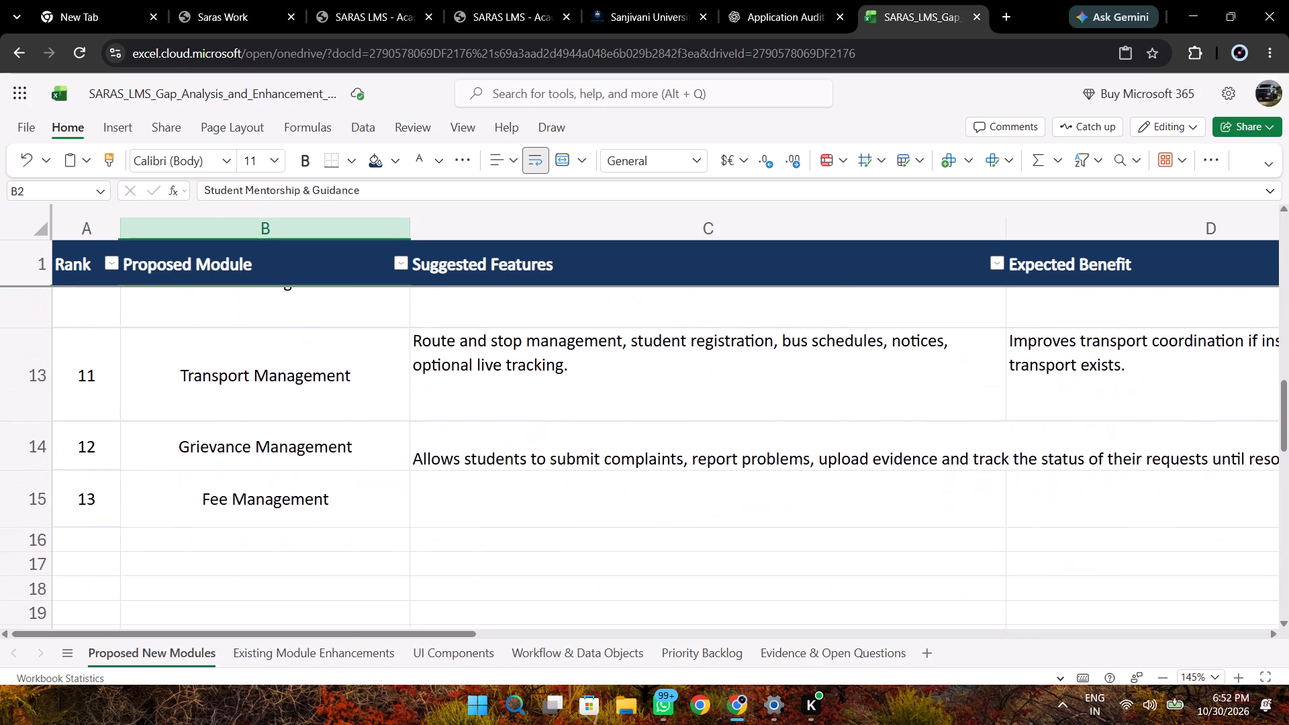
scroll(353, 418, "up", 5)
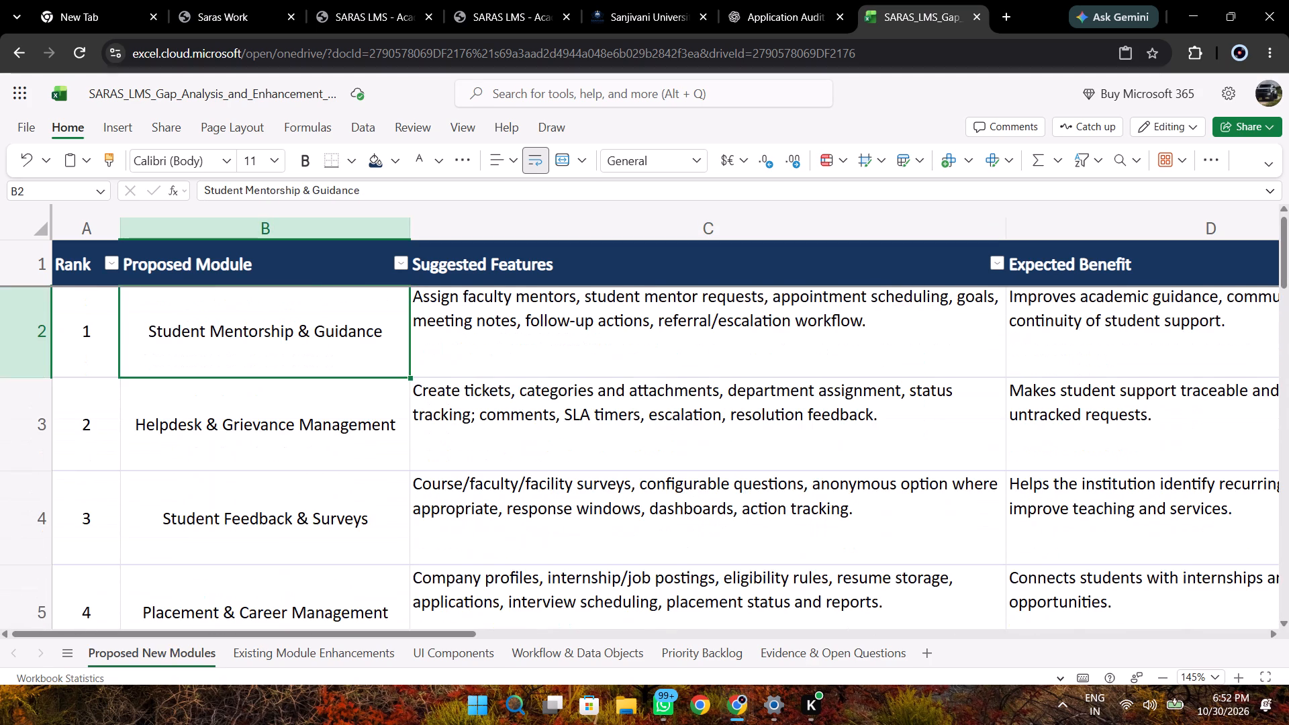
scroll(353, 418, "up", 1)
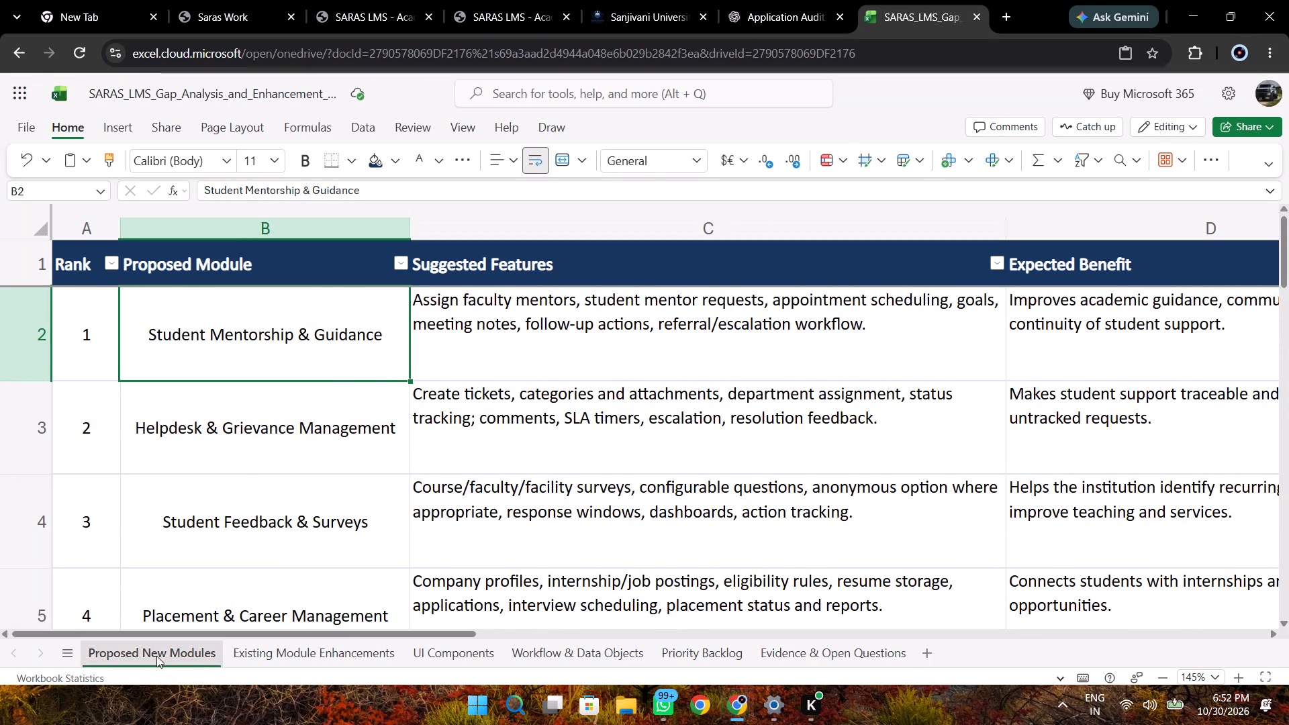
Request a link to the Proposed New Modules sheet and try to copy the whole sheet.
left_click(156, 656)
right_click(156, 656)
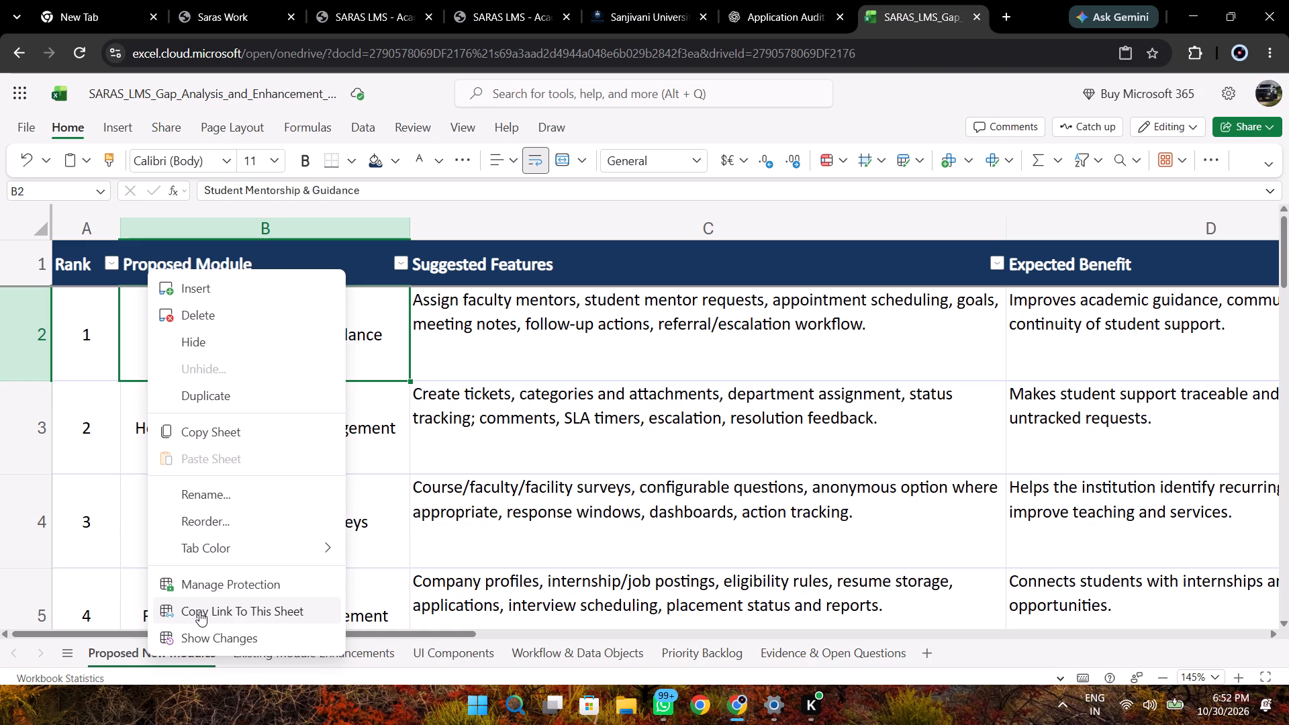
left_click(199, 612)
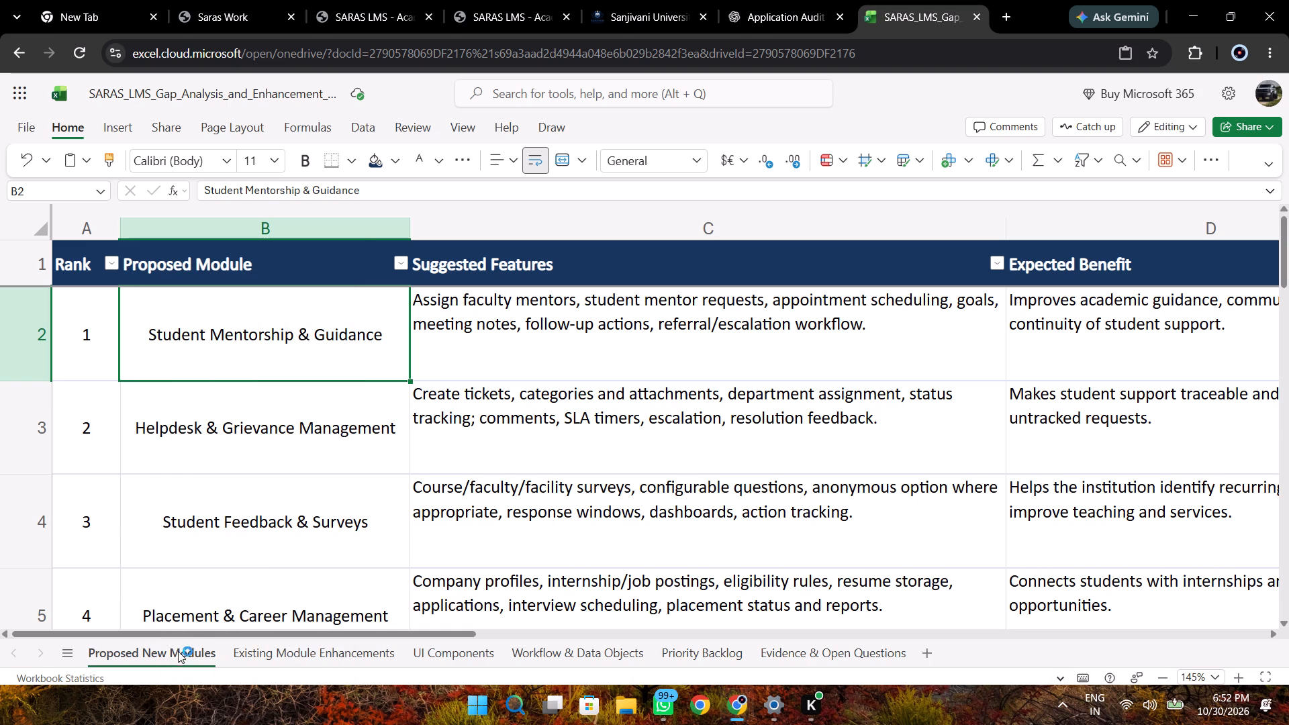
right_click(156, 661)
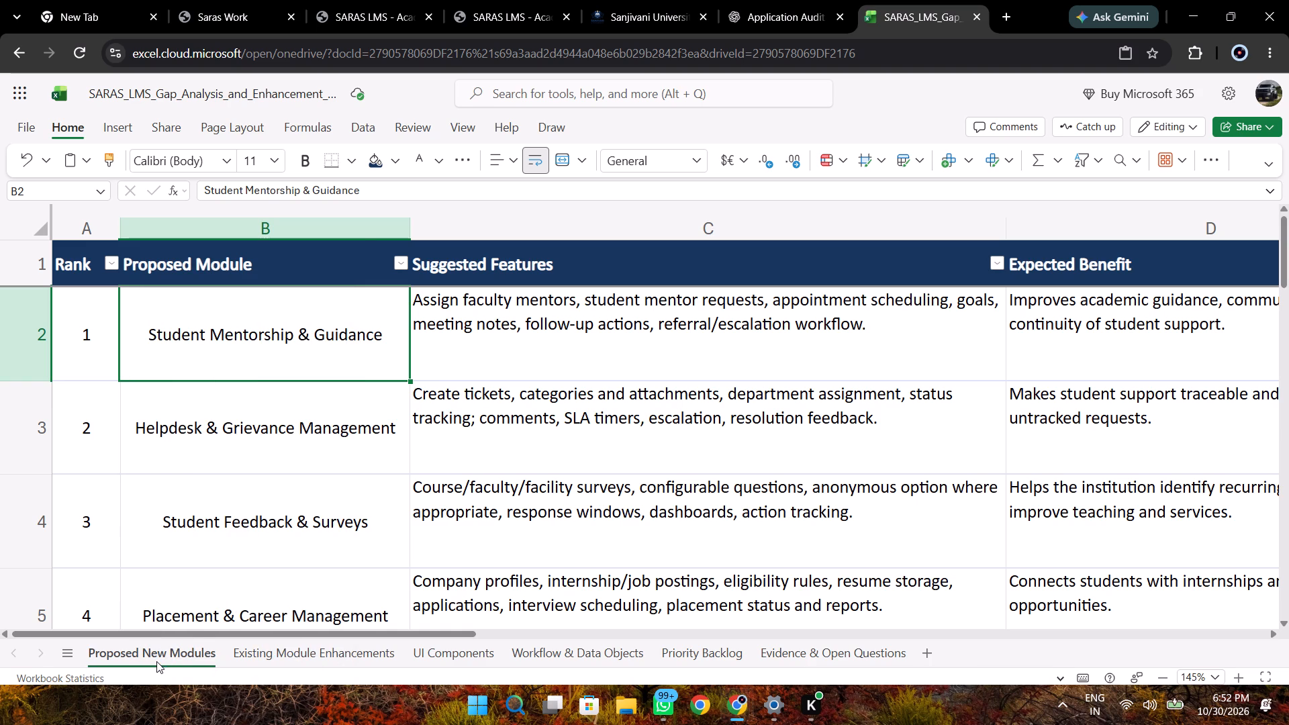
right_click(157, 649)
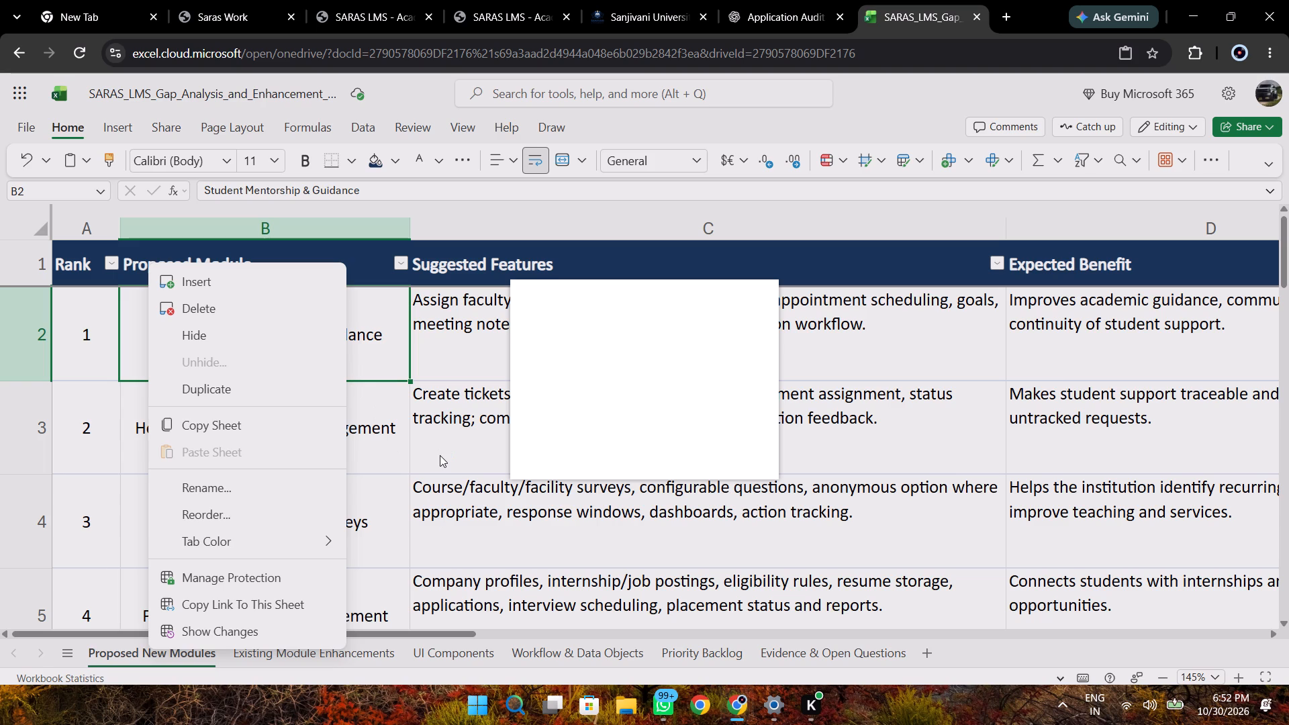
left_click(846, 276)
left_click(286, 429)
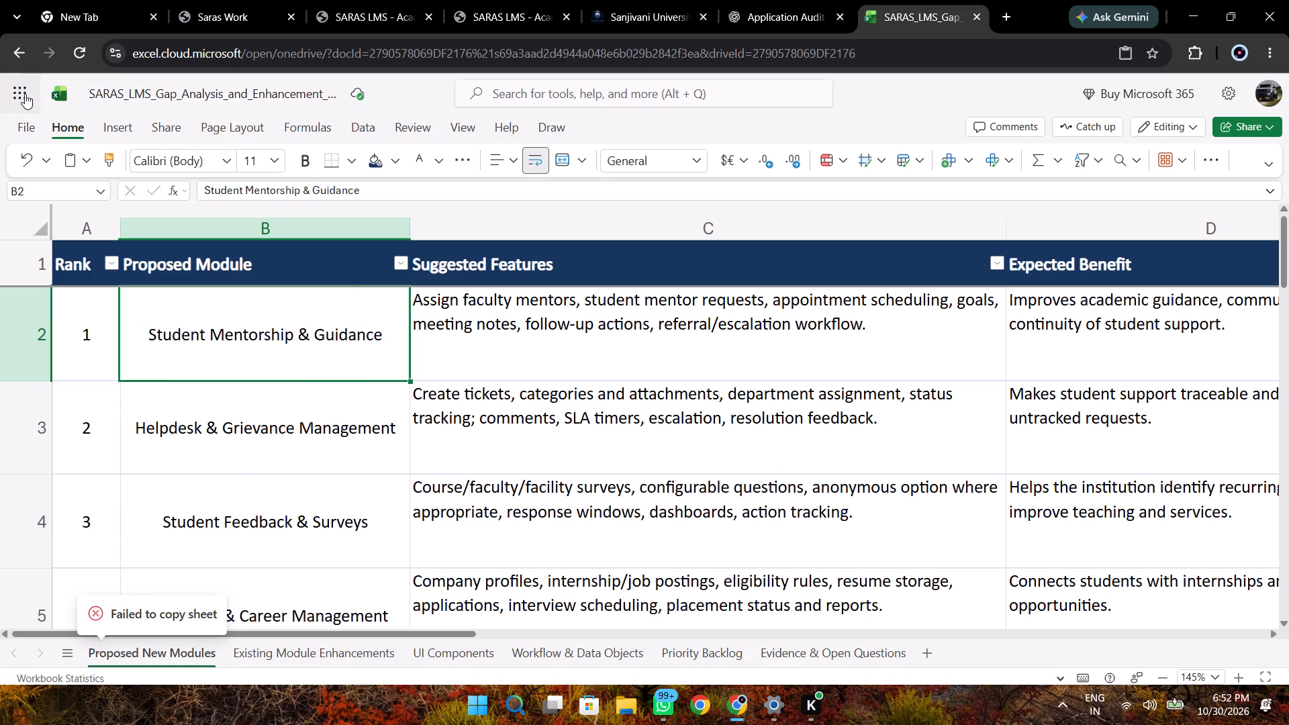
Create a new blank workbook.
left_click(23, 129)
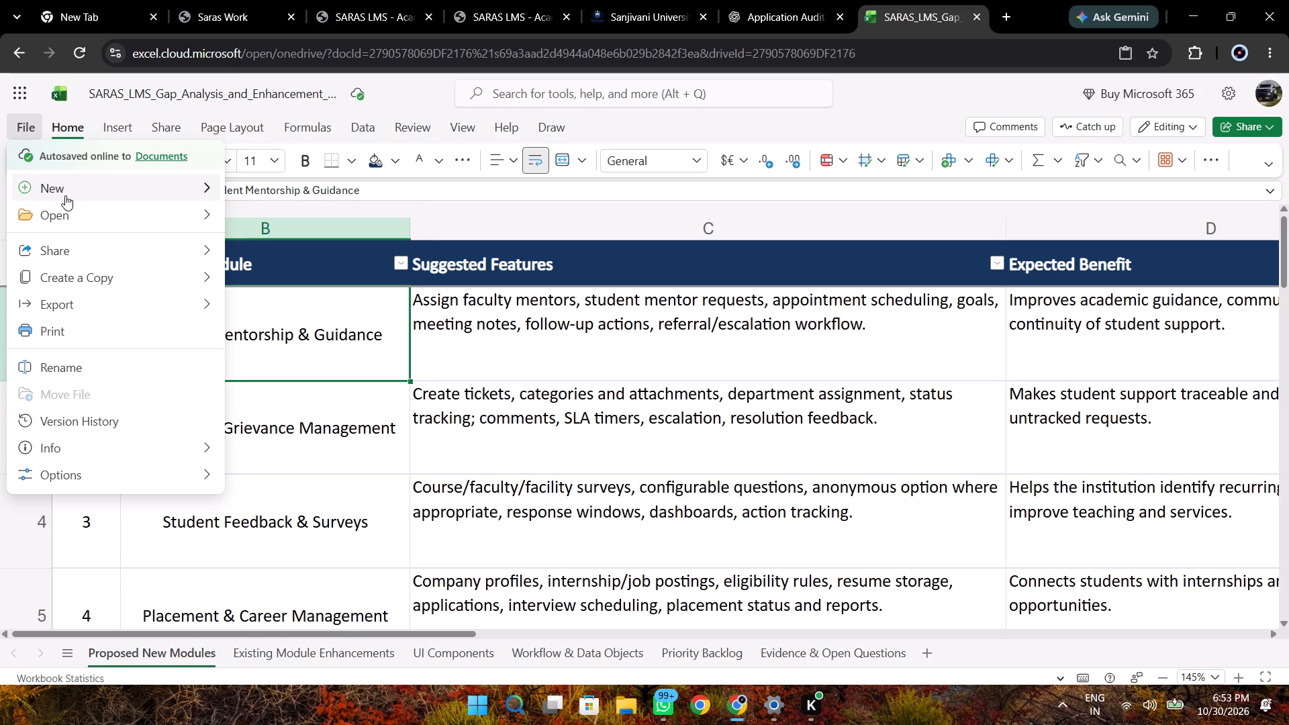
left_click(65, 195)
left_click(153, 190)
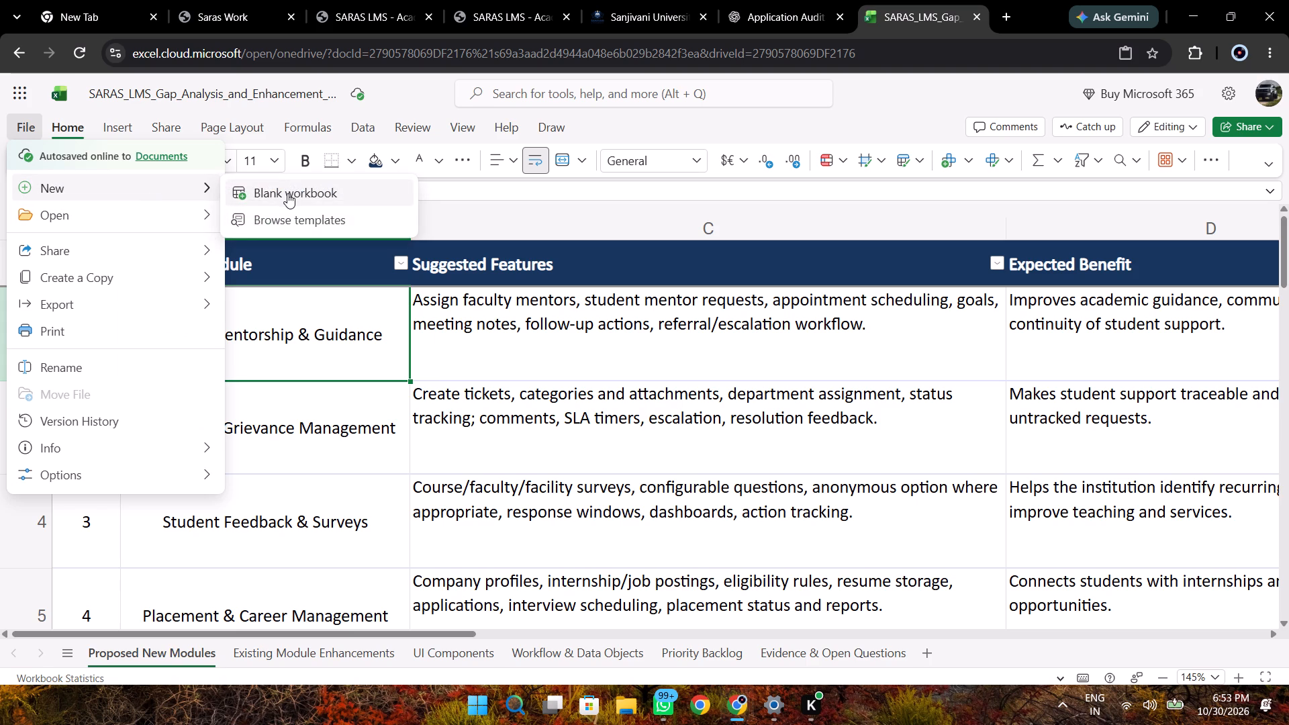
left_click(287, 193)
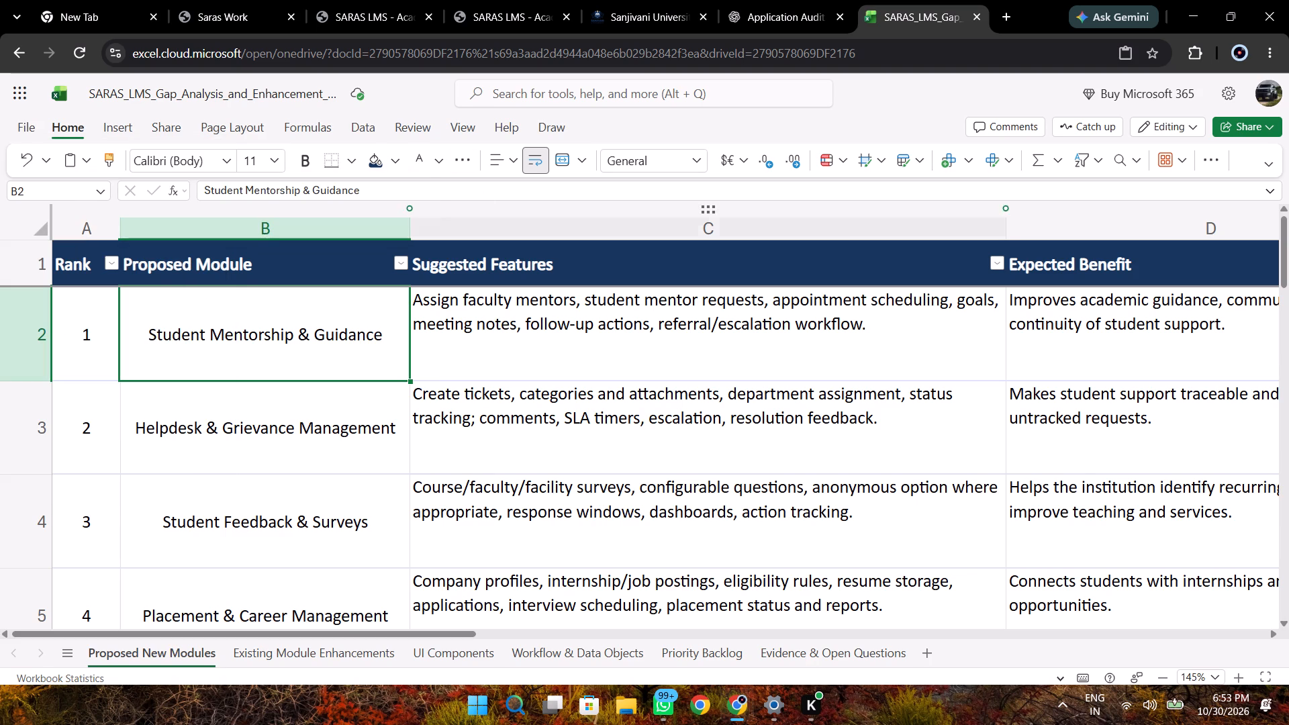
left_click(28, 128)
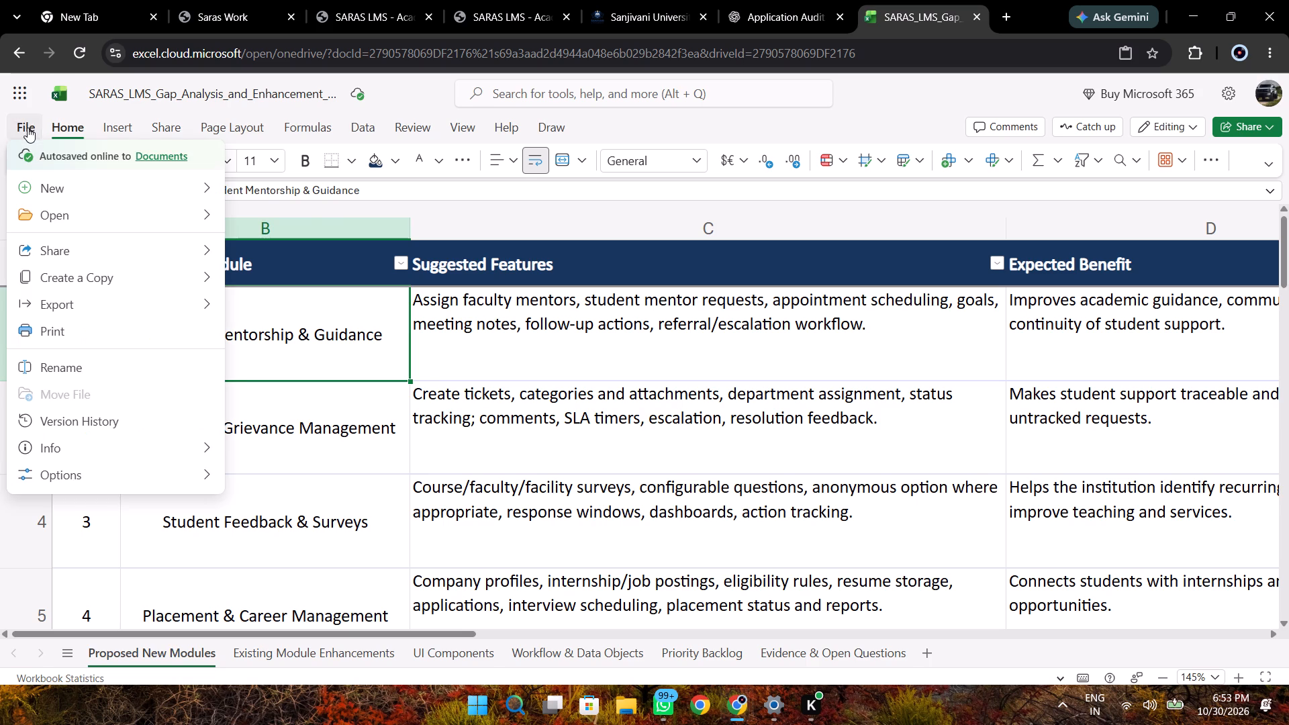
left_click(247, 197)
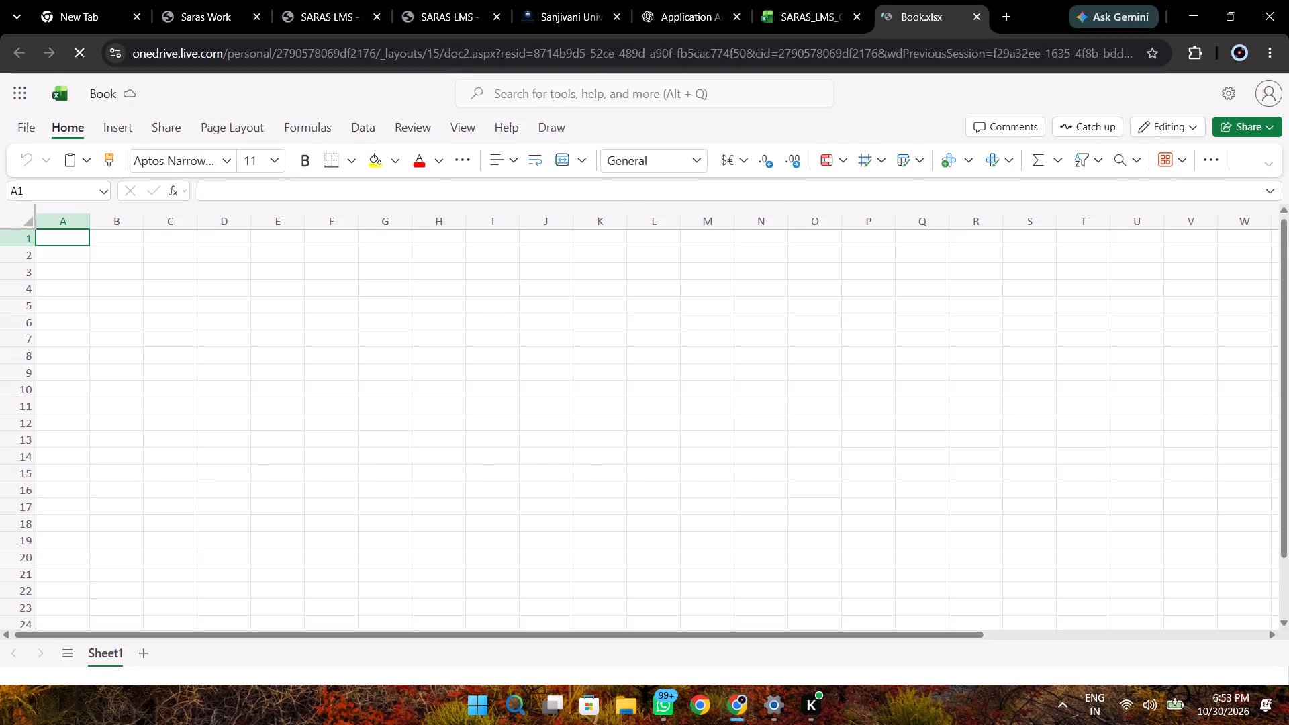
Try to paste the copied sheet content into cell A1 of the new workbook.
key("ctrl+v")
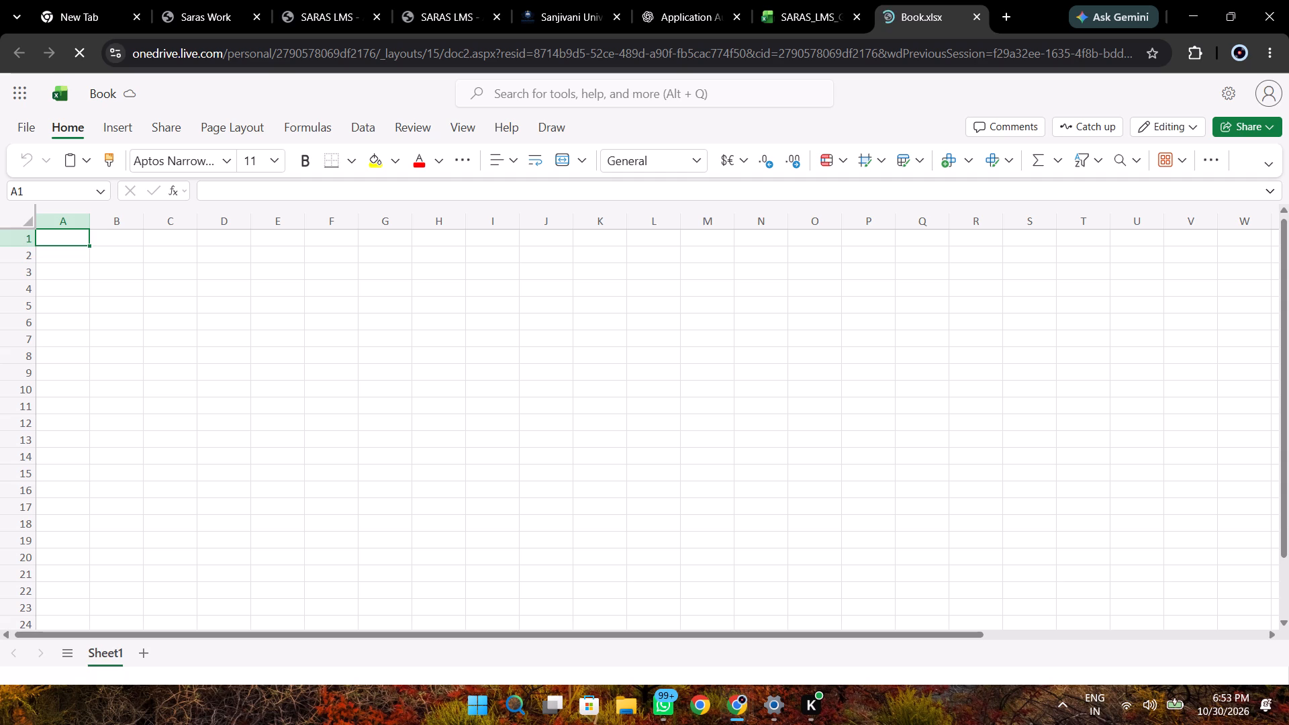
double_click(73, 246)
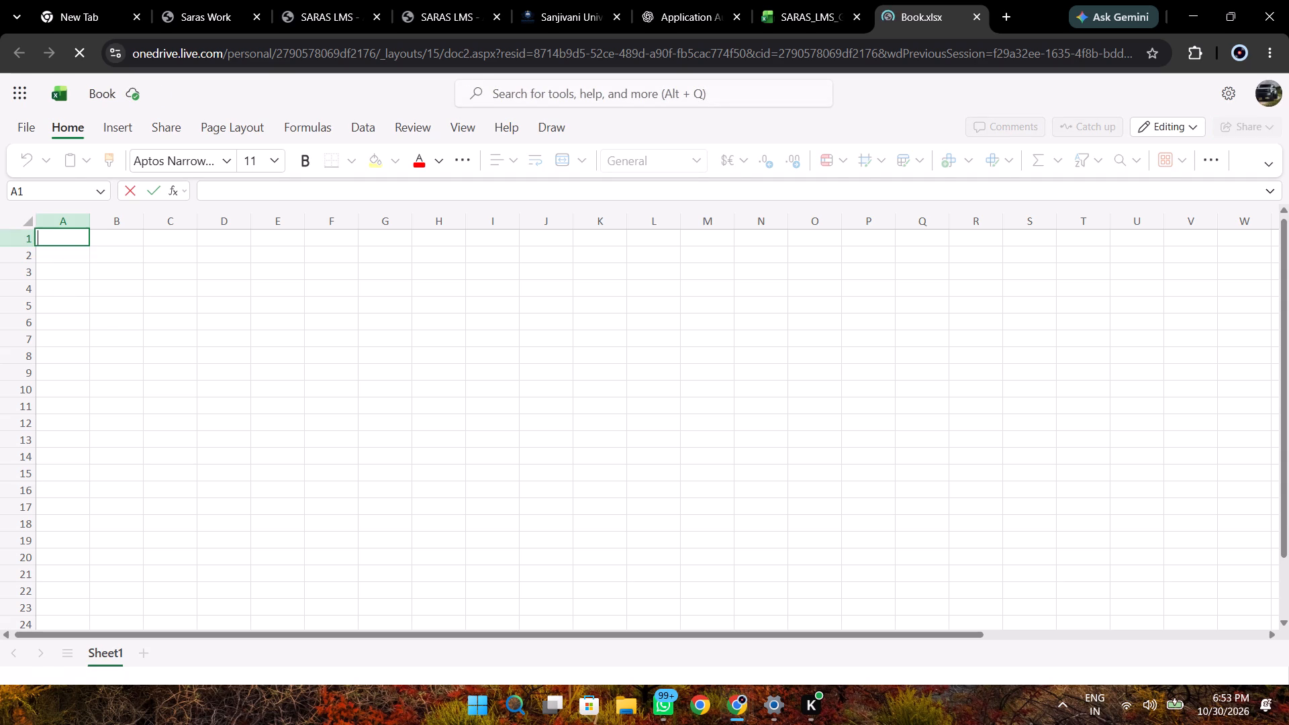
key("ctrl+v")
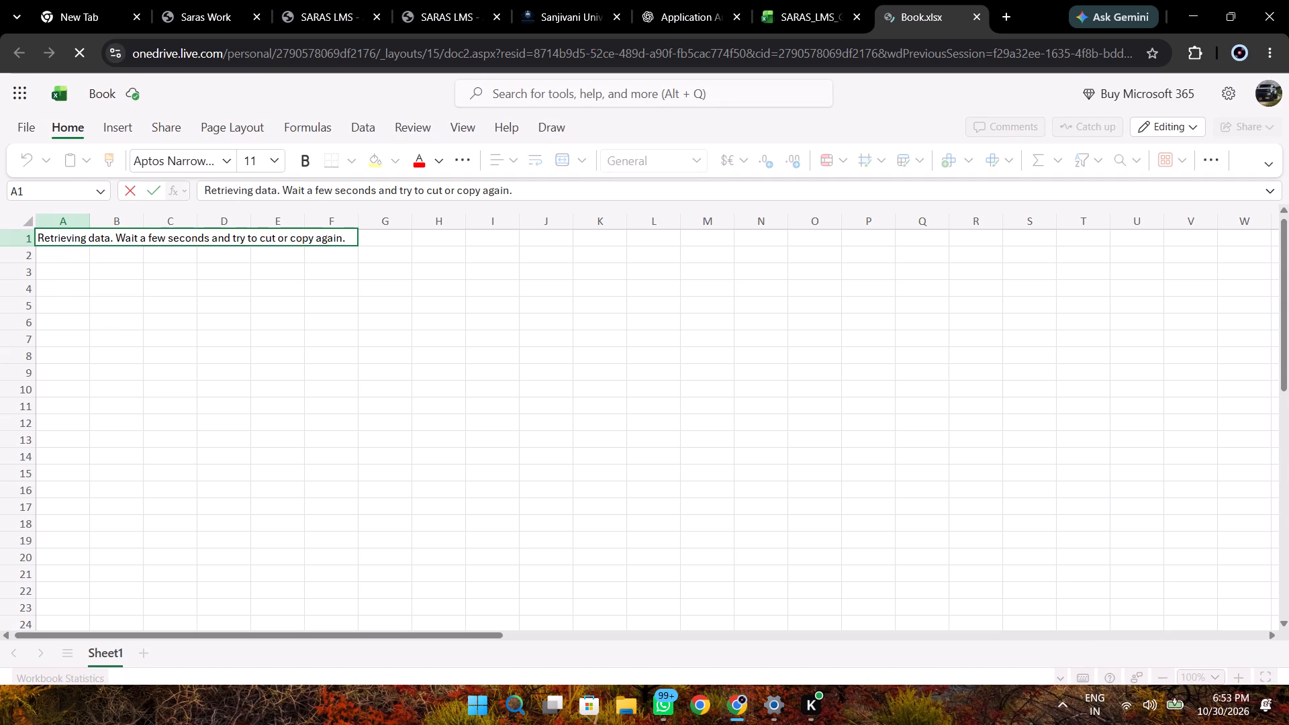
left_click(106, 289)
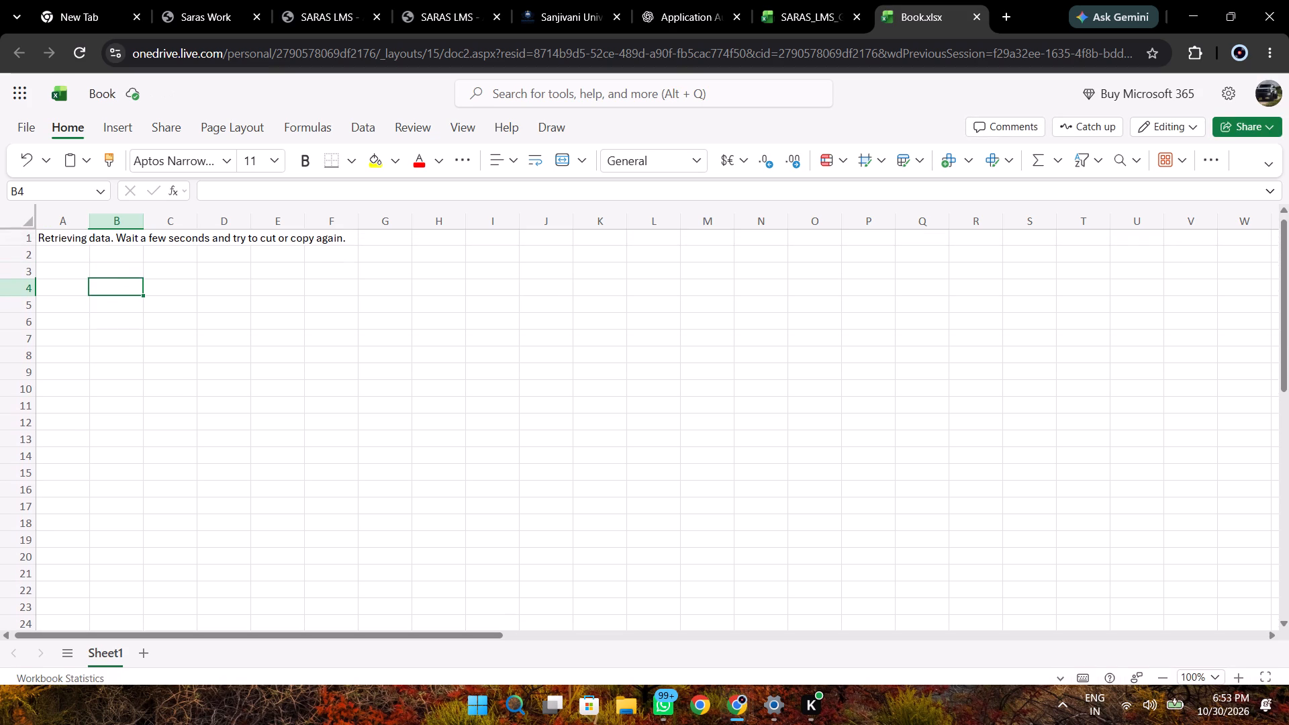
Copy the Proposed New Modules sheet in the SARAS LMS workbook, return to the new workbook and allow it clipboard access.
left_click(779, 0)
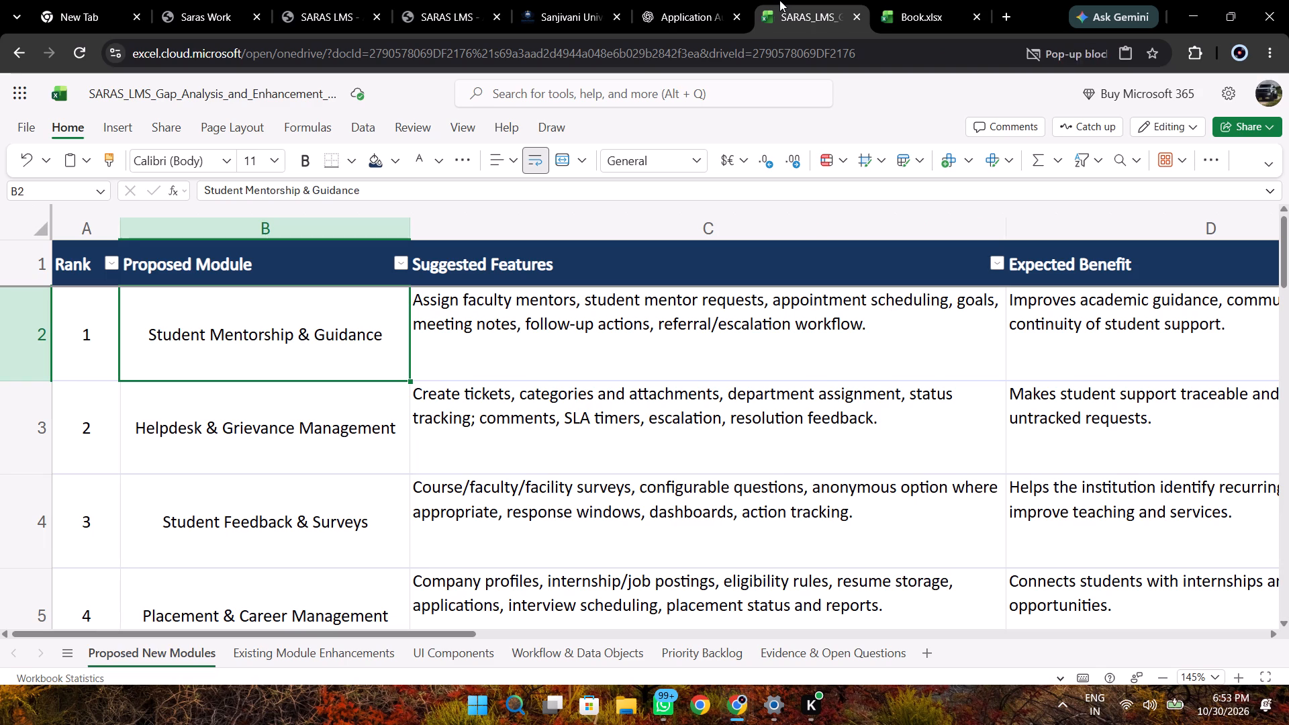
right_click(144, 661)
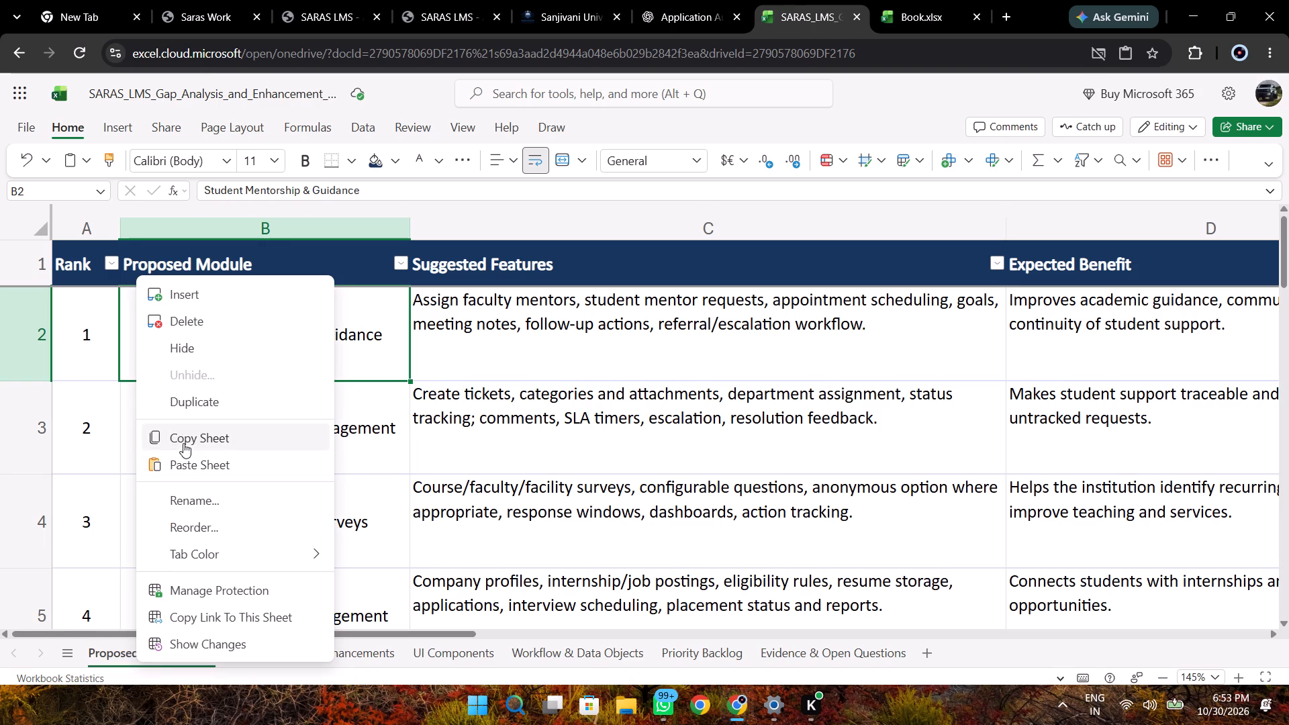
left_click(183, 442)
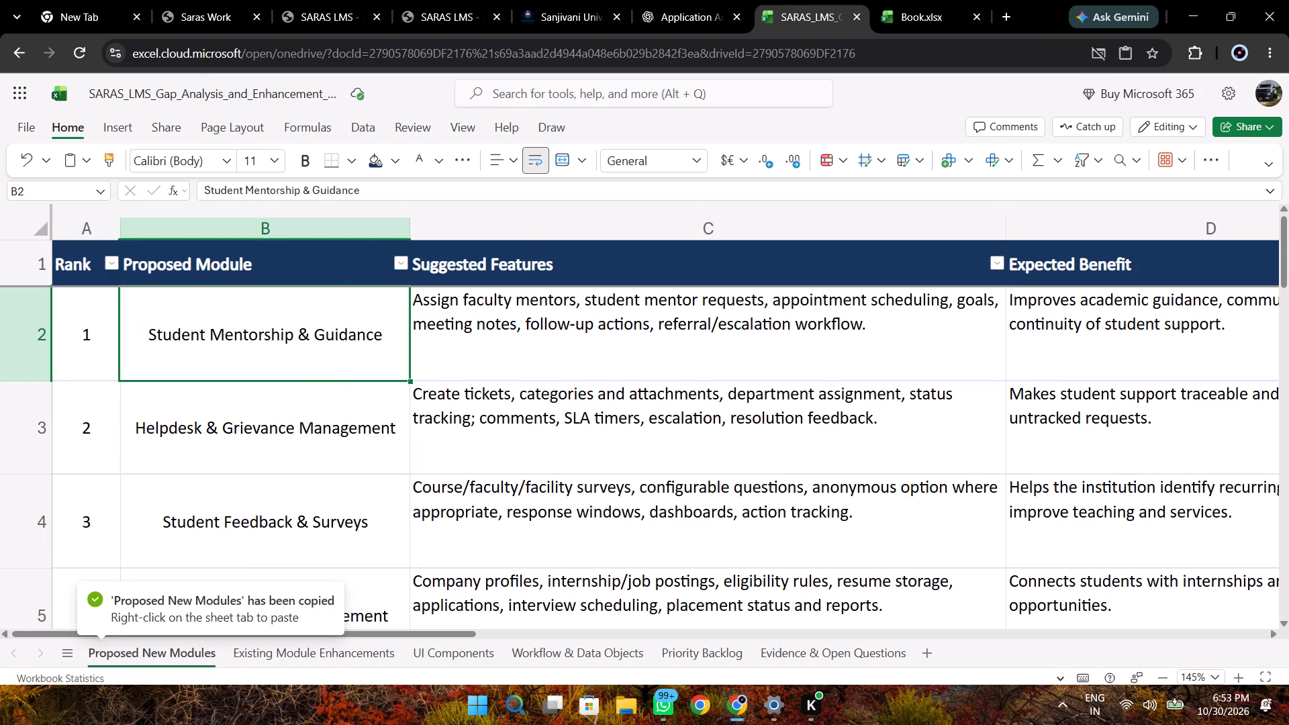
left_click(922, 0)
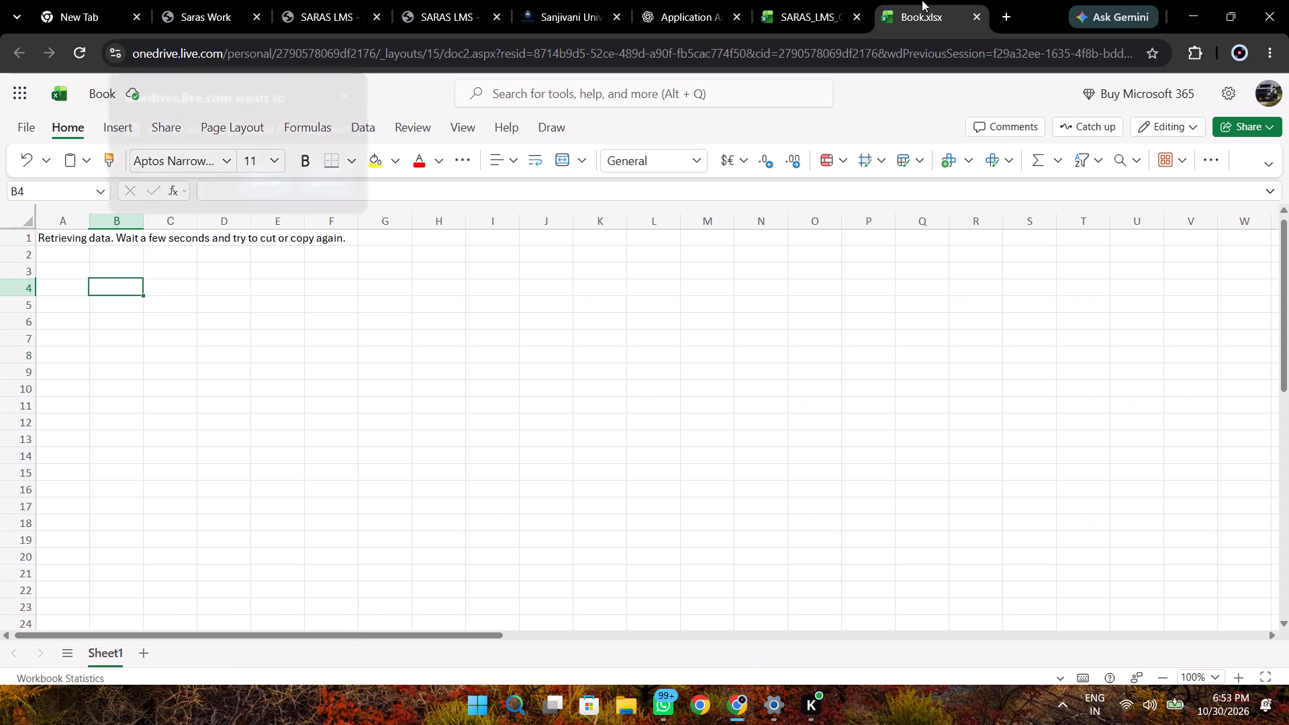
left_click(280, 180)
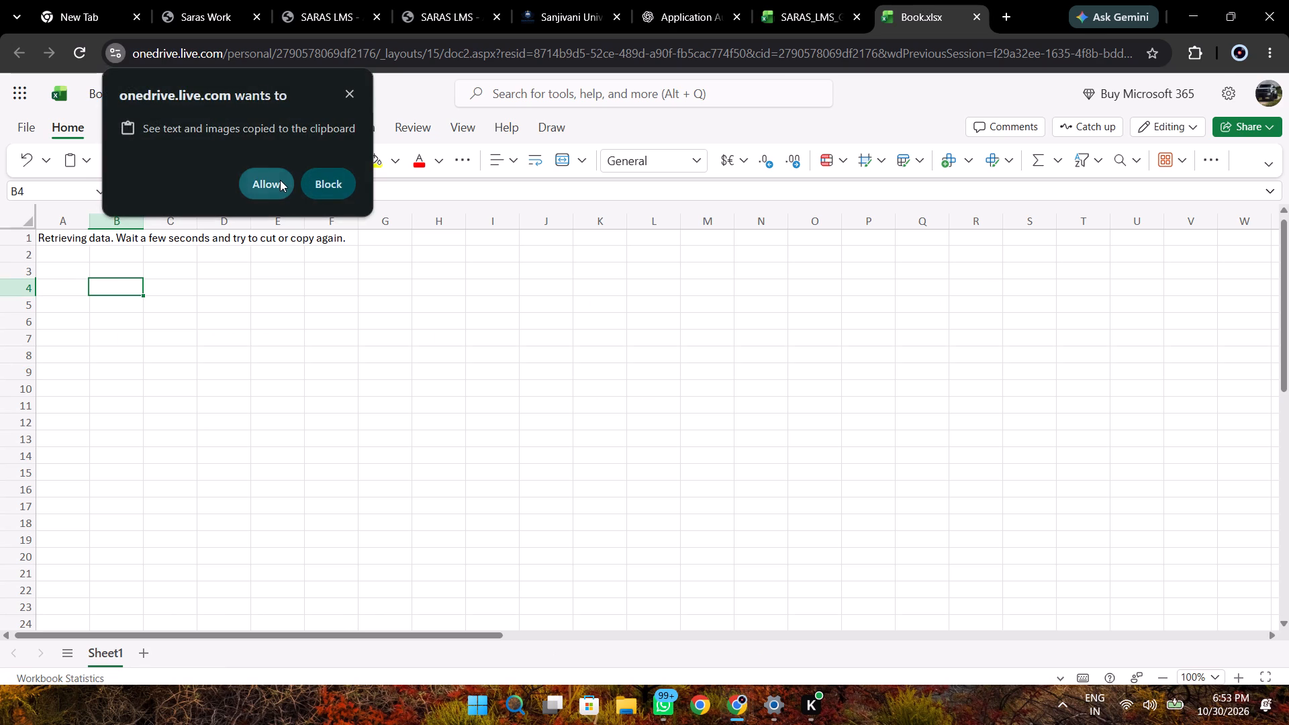
Delete the "Retrieving data" text from cell A1 of the new workbook.
double_click(81, 240)
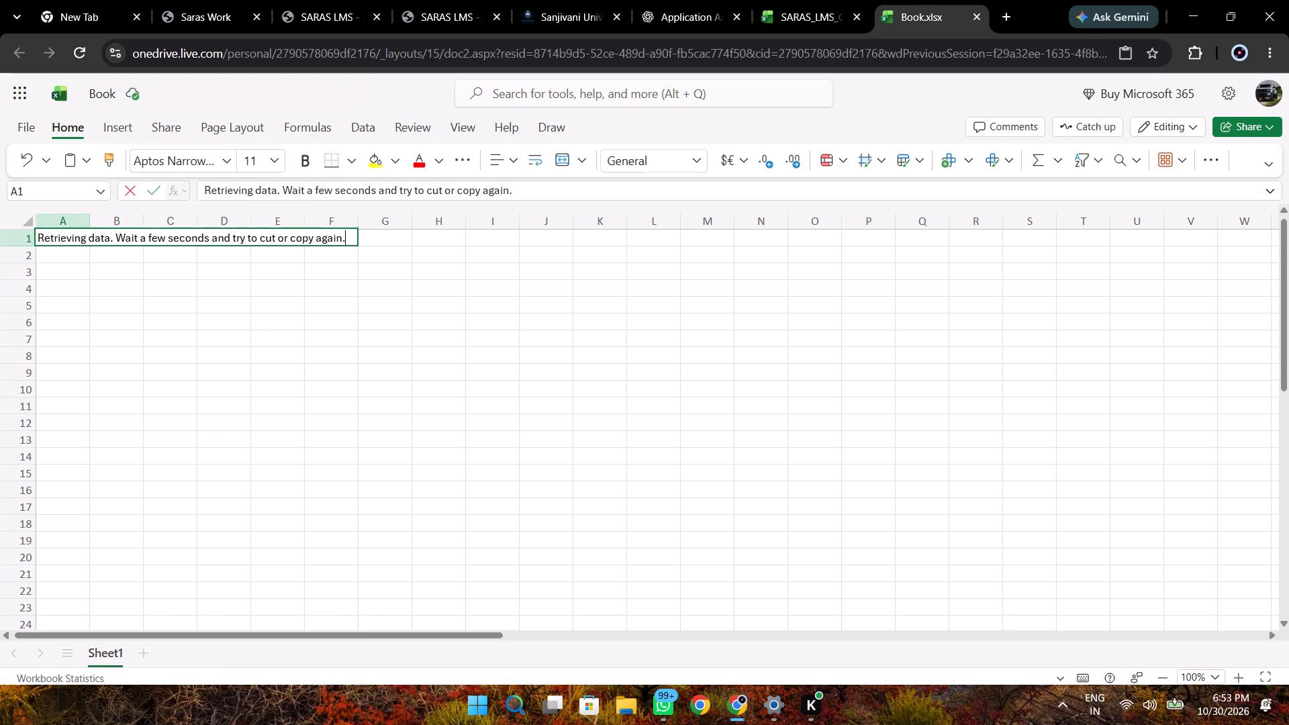
key("BackSpace")
key("BackSpace")
key("BackSpace")
key("BackSpace")
key("BackSpace")
key("BackSpace")
key("BackSpace")
key("BackSpace")
key("BackSpace")
key("BackSpace")
key("BackSpace")
key("BackSpace")
key("BackSpace")
key("BackSpace")
key("BackSpace")
key("BackSpace")
key("BackSpace")
key("BackSpace")
key("BackSpace")
key("BackSpace")
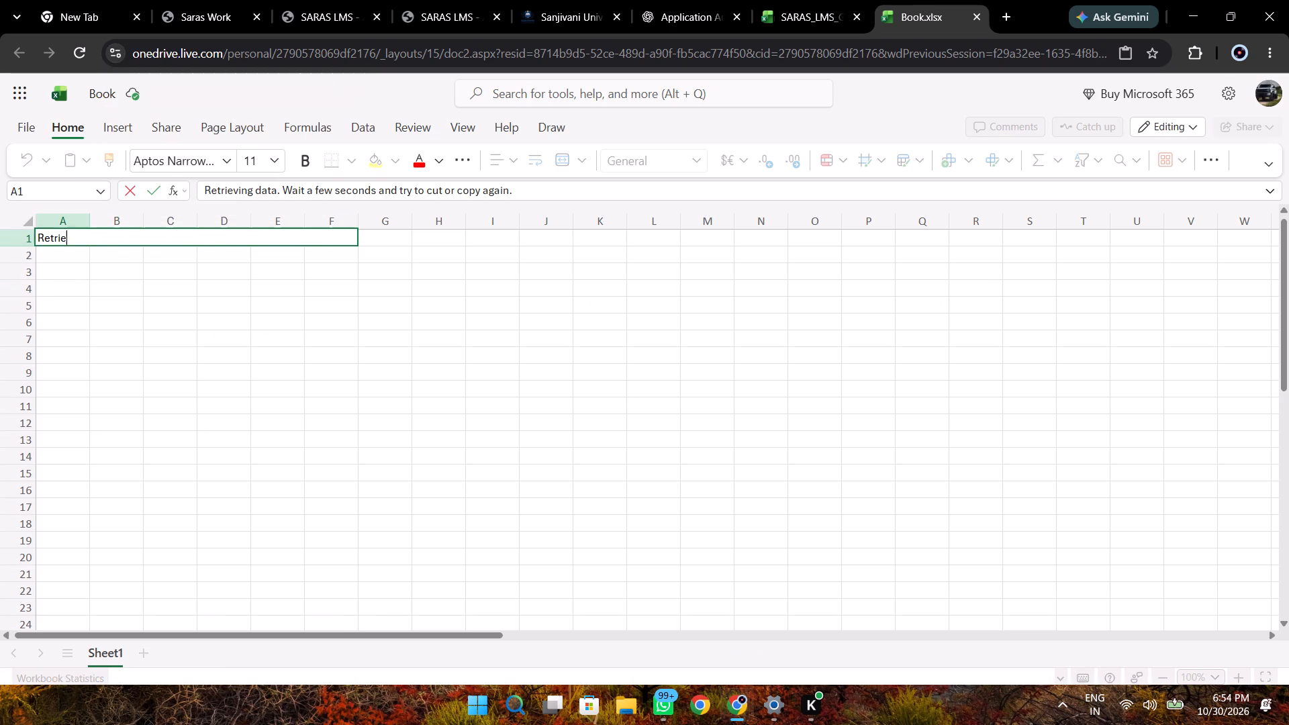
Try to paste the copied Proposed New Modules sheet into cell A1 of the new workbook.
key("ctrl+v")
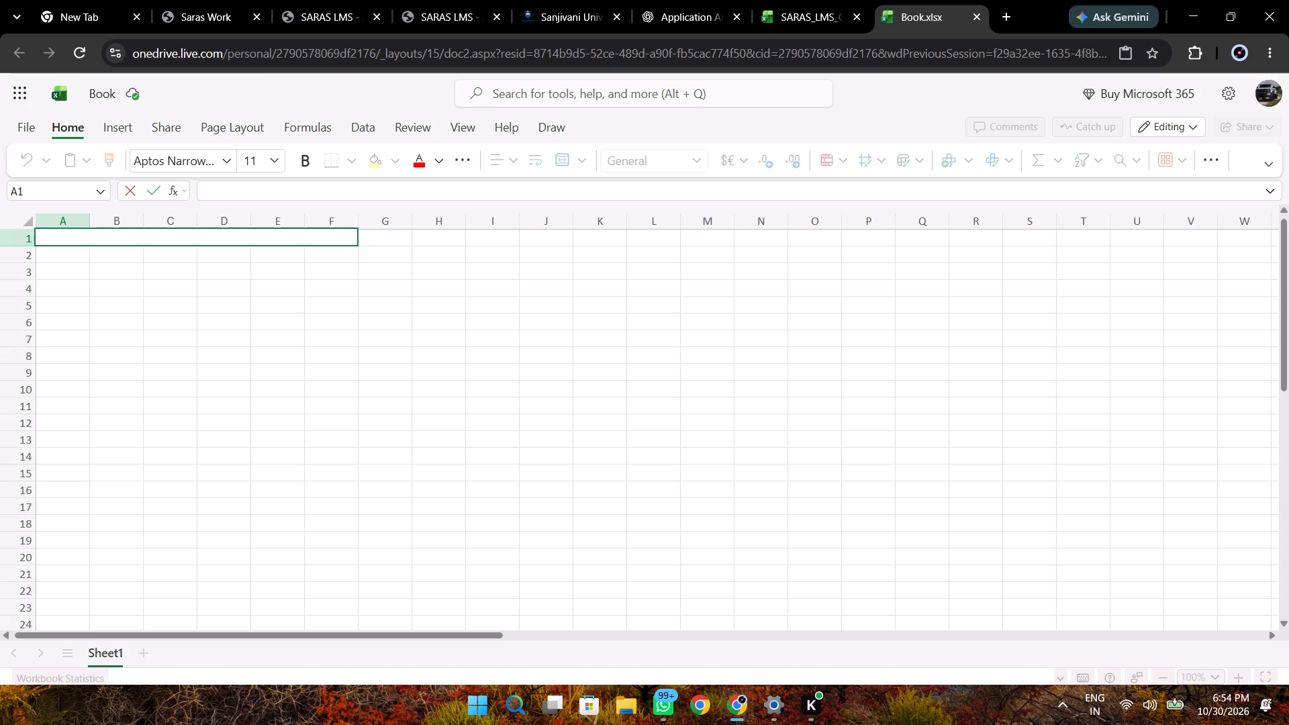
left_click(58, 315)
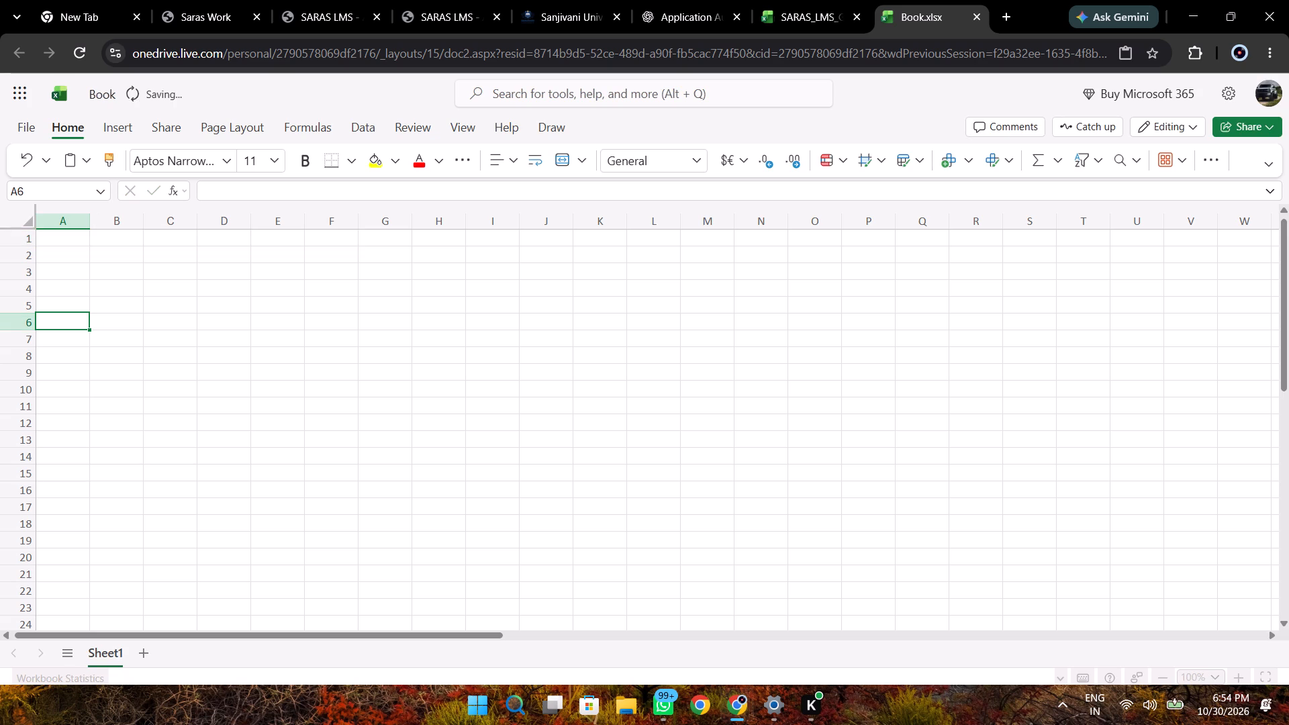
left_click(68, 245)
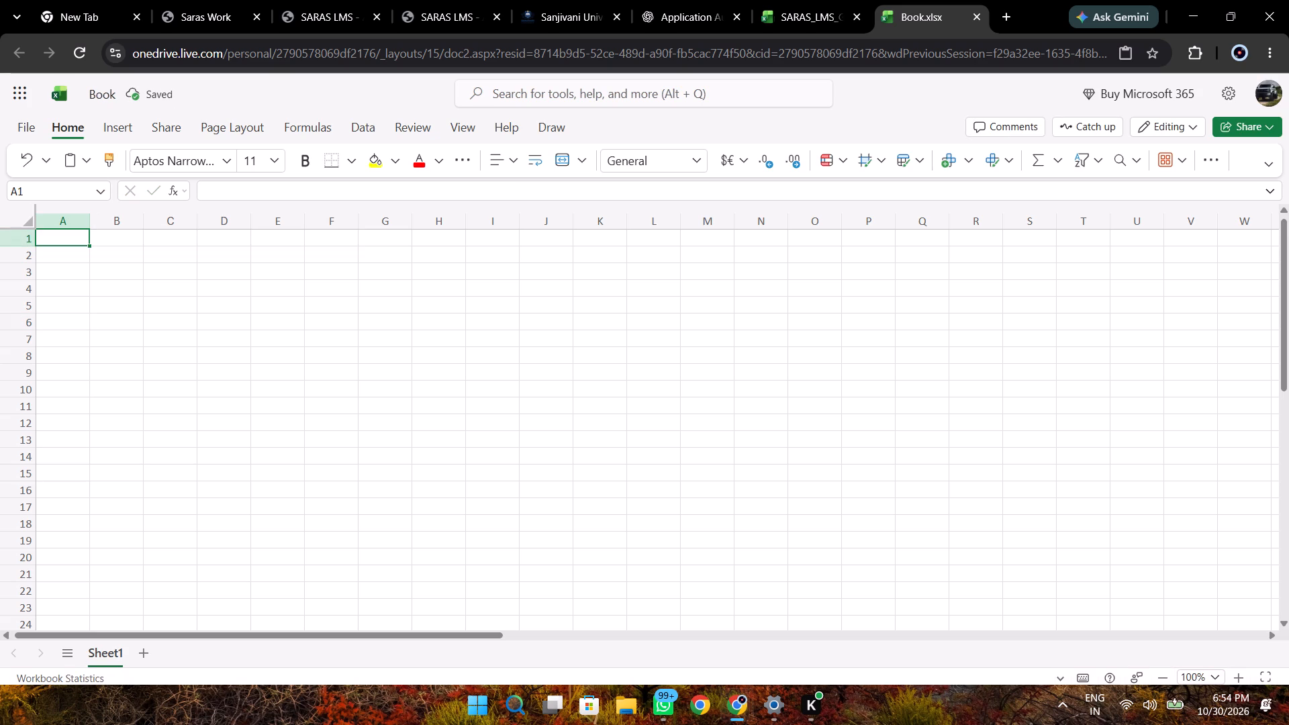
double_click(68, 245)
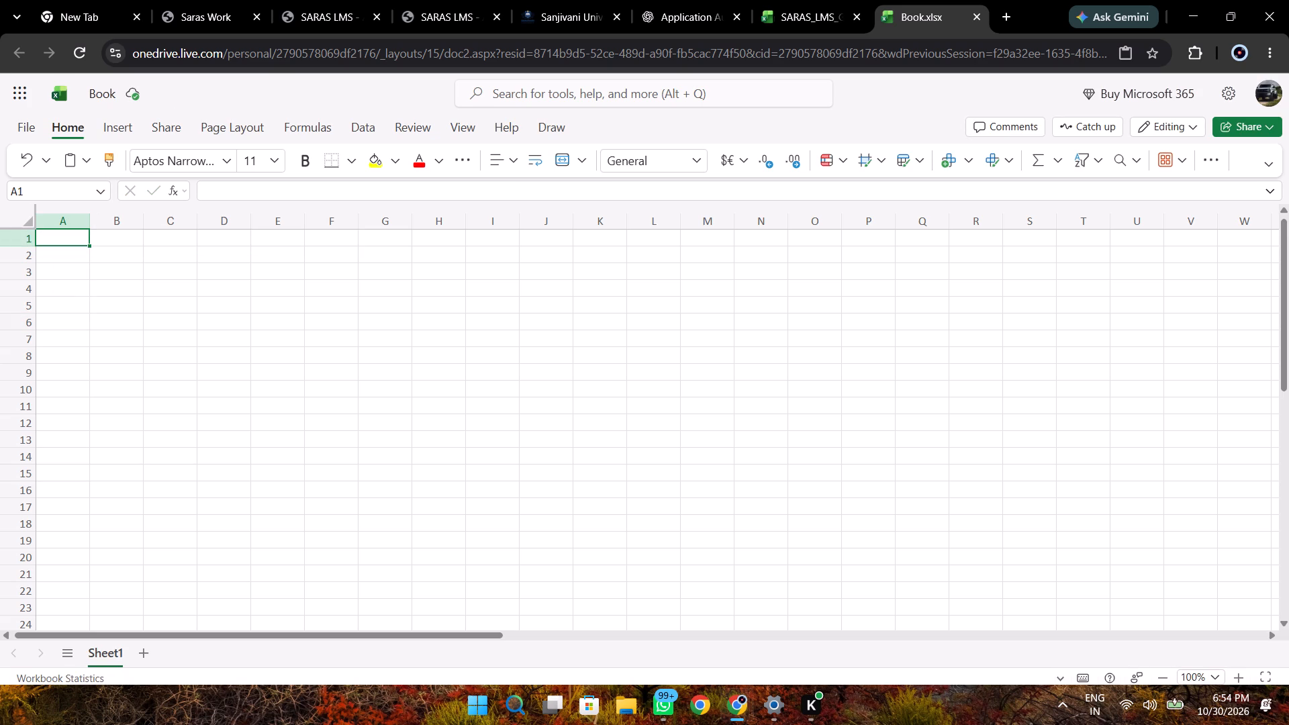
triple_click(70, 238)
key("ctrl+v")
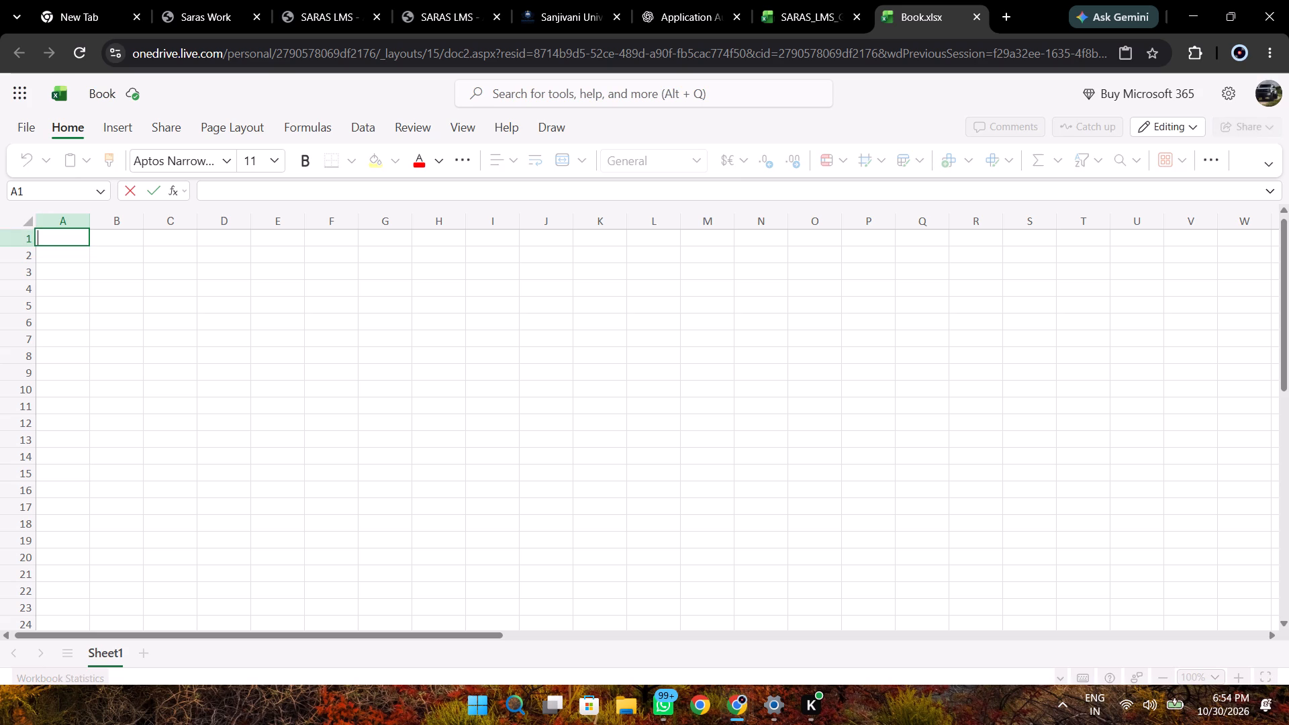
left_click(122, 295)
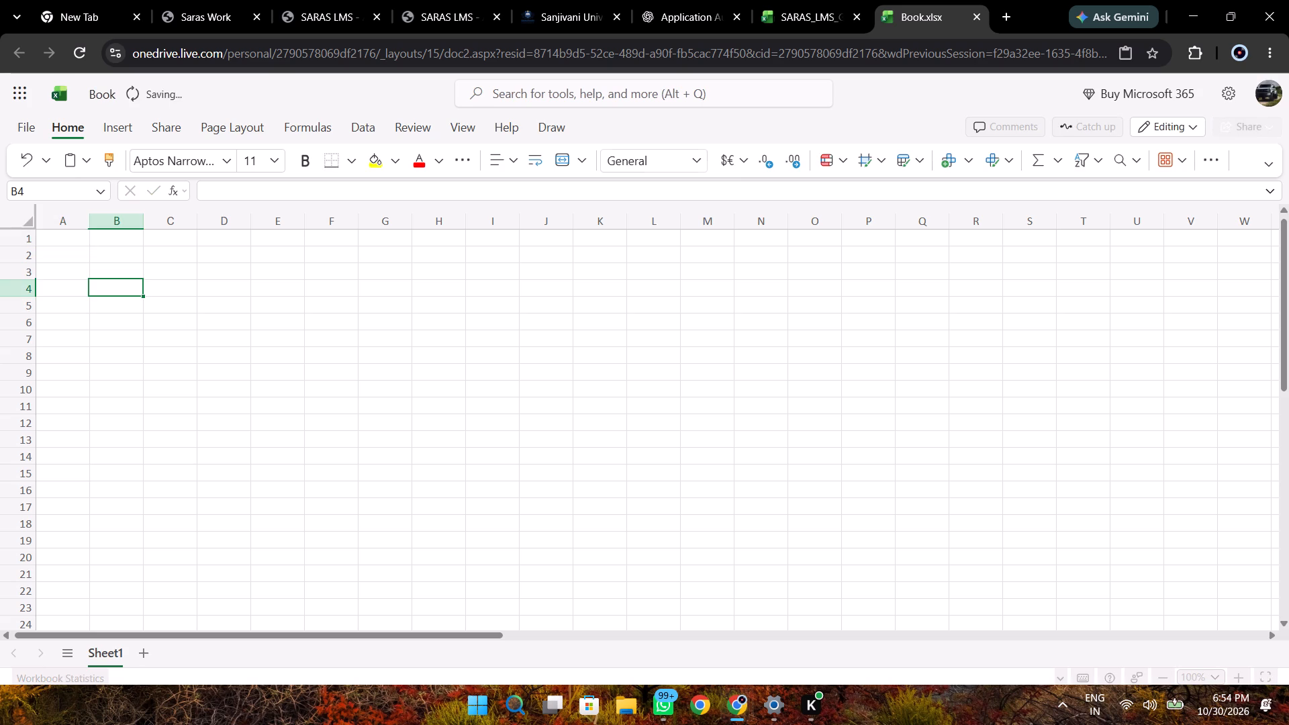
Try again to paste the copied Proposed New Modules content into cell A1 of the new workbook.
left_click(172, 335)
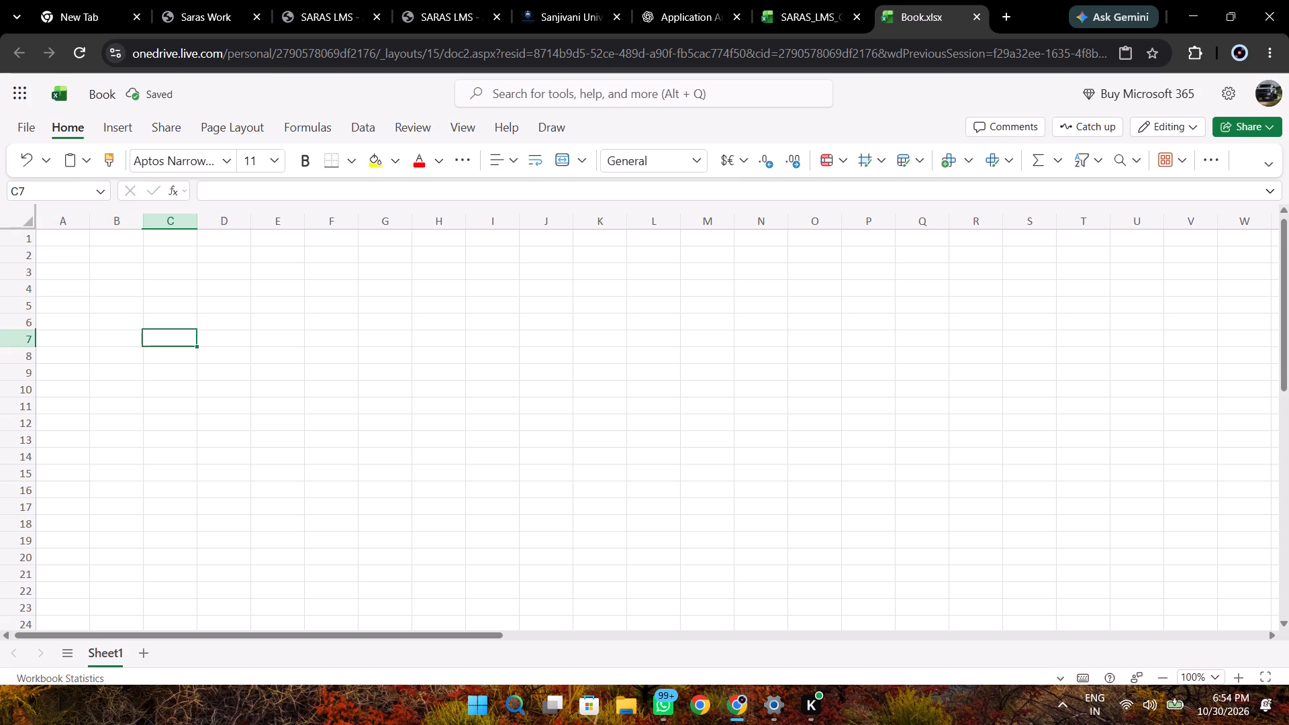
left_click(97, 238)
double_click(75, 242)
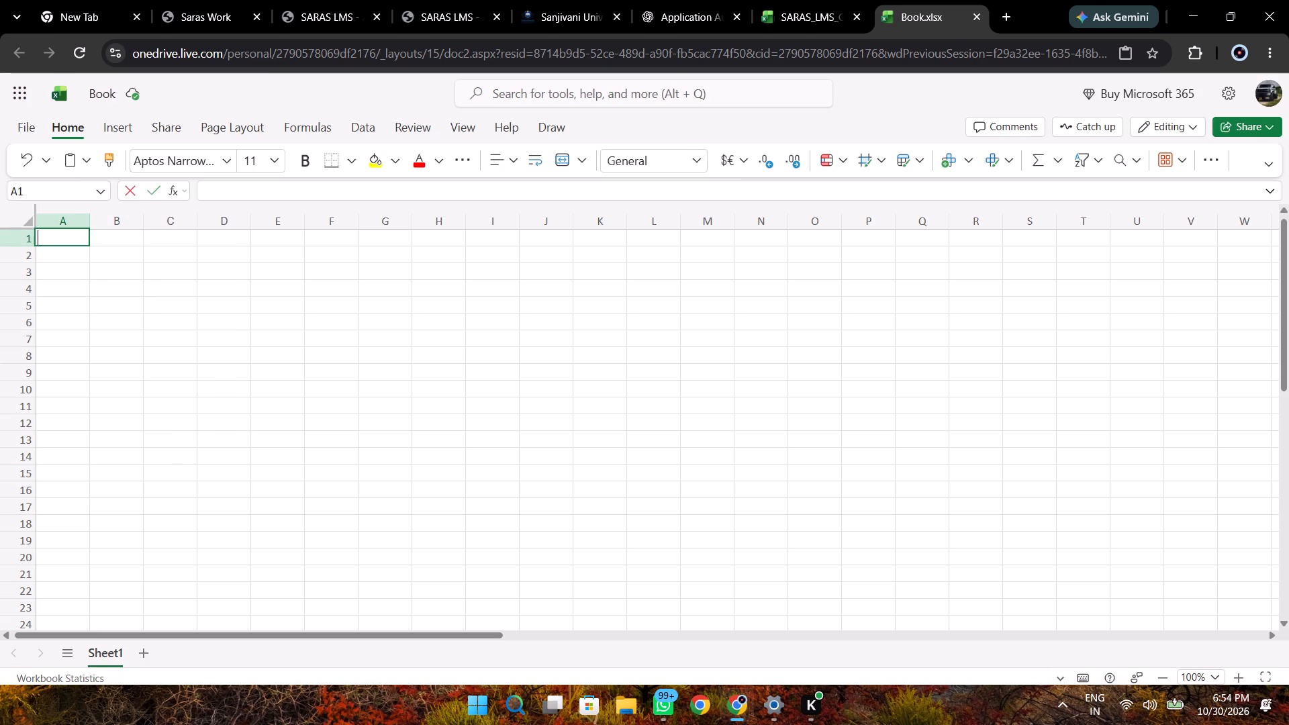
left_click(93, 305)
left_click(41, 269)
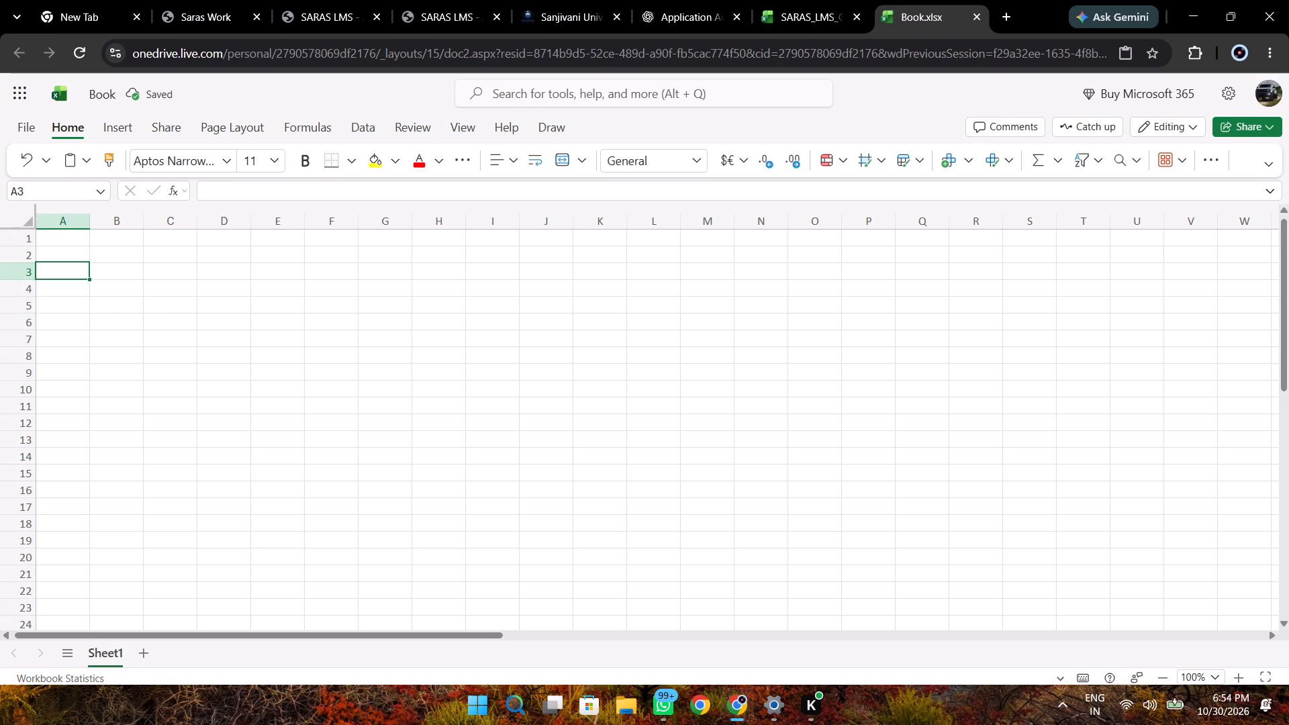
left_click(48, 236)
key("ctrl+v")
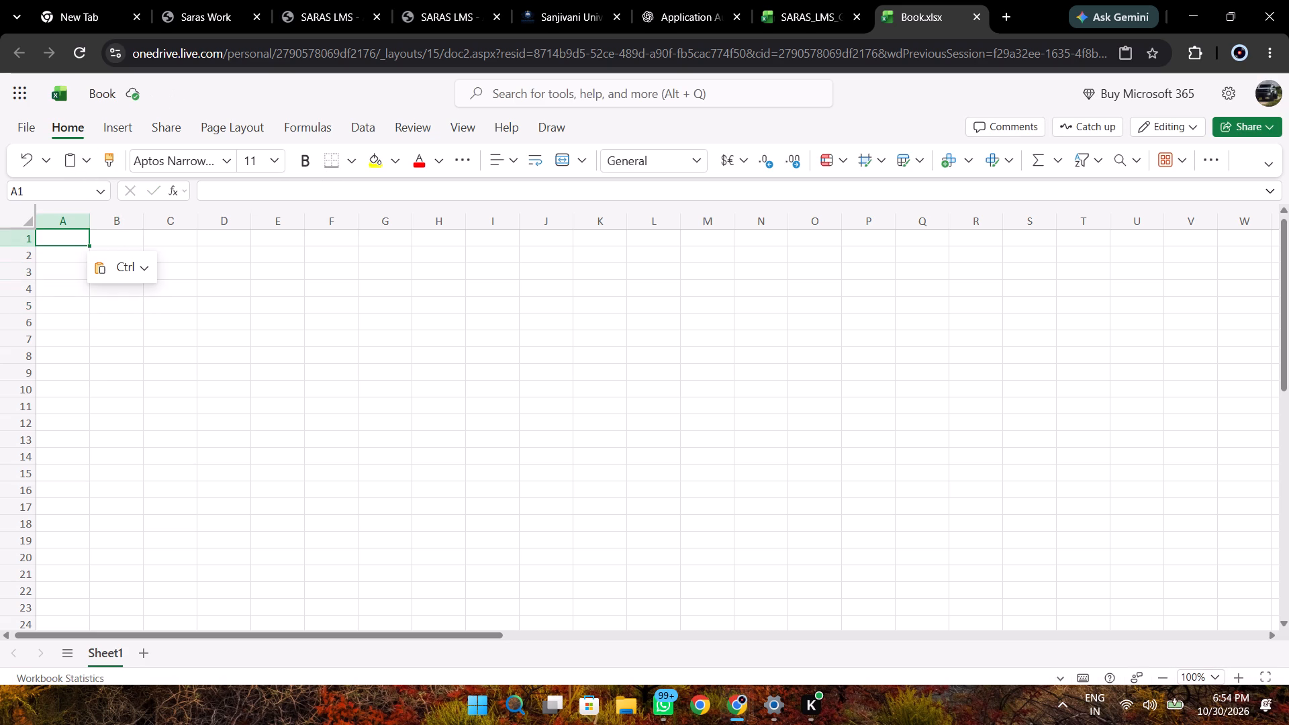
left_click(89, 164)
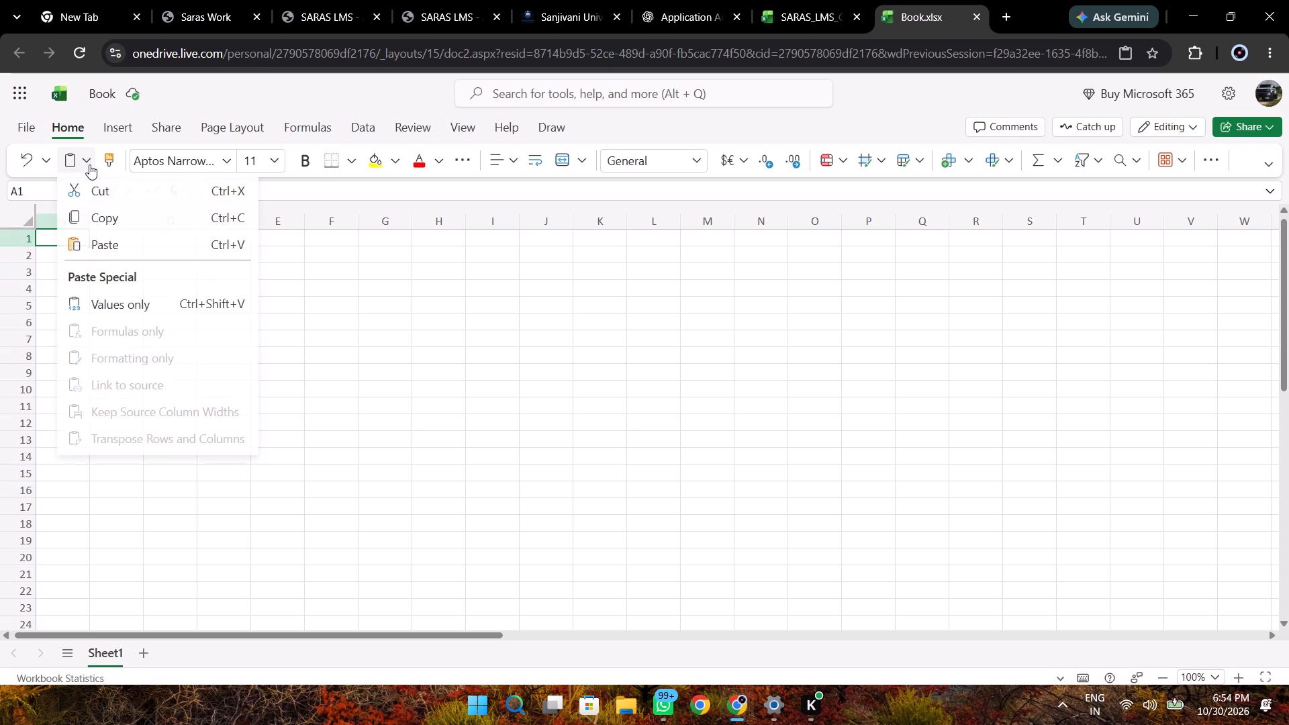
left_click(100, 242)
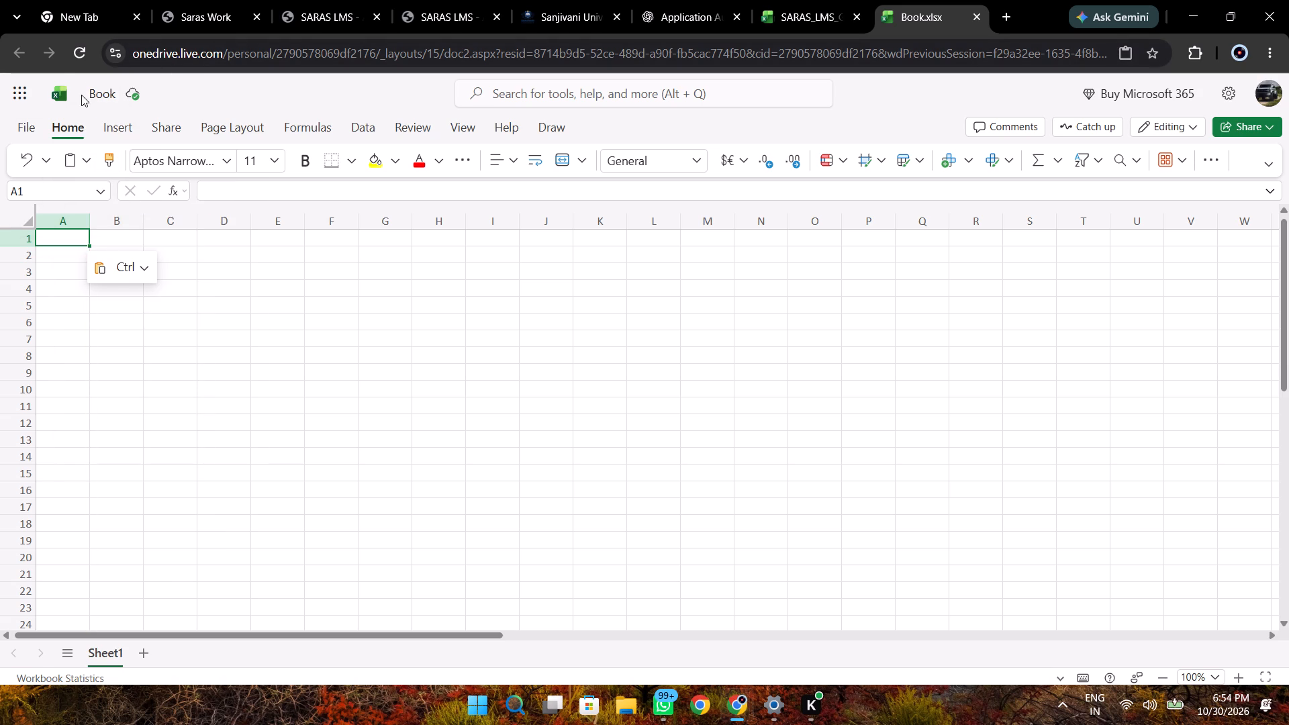
Copy the entire Proposed New Modules sheet from the SARAS LMS workbook and paste it at cell A1 of the new workbook.
left_click(783, 0)
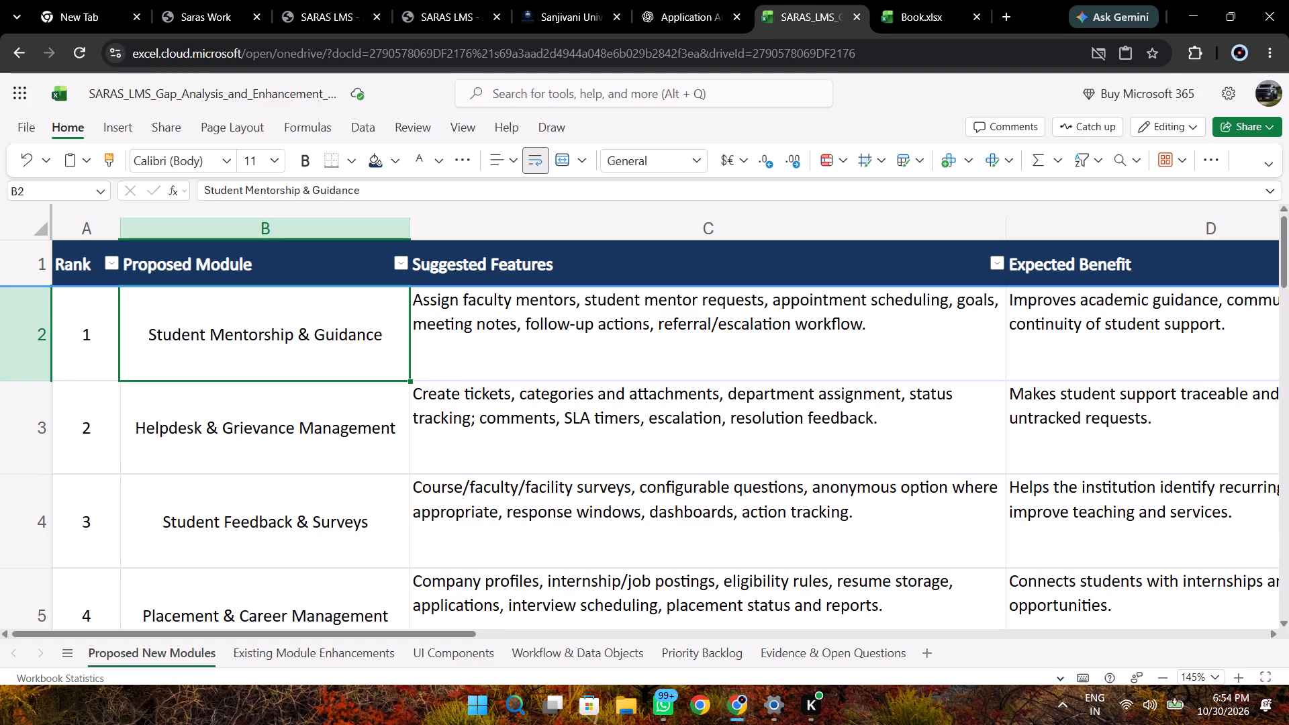
key("ctrl+a")
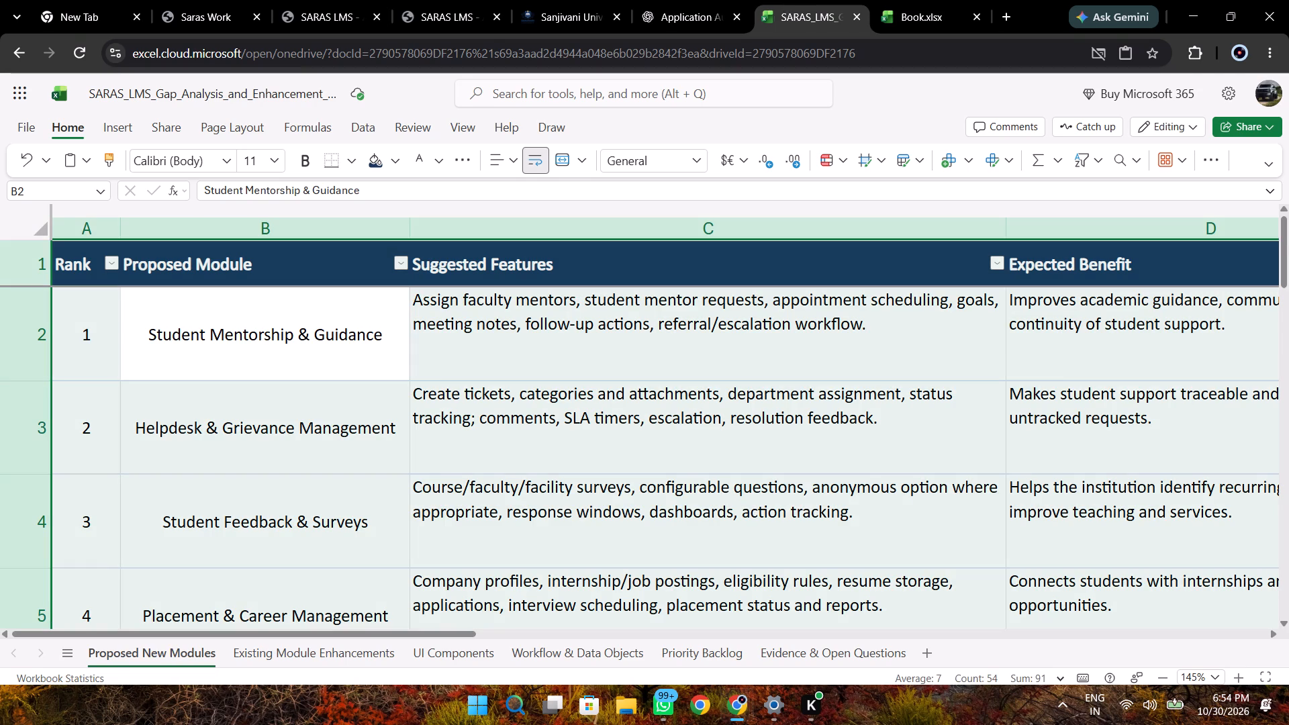
key("ctrl+c")
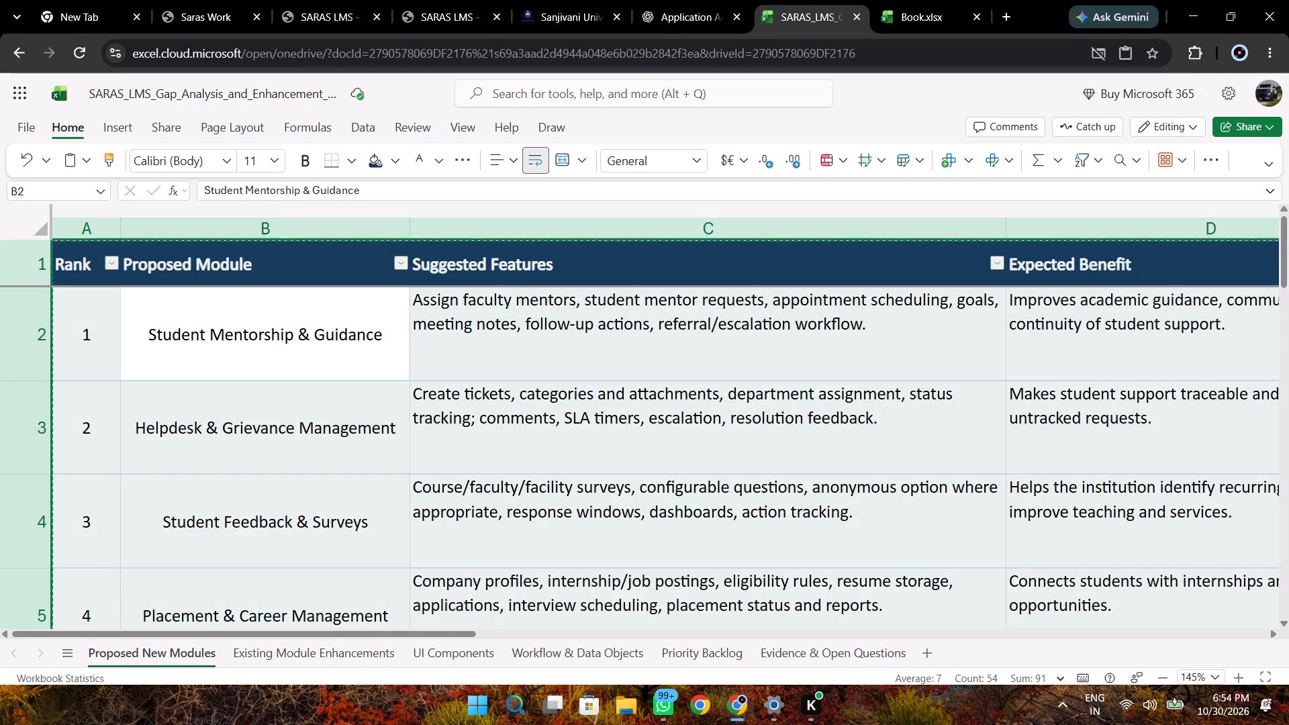
left_click(914, 0)
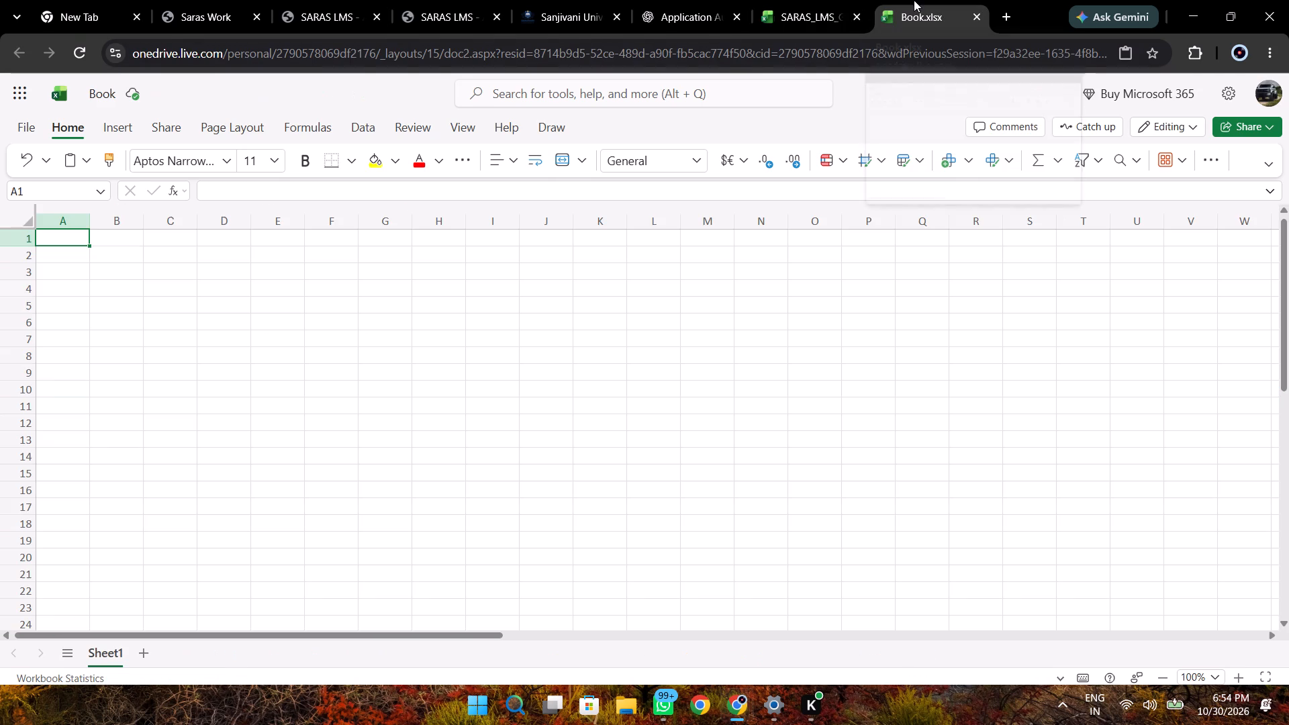
key("ctrl+v")
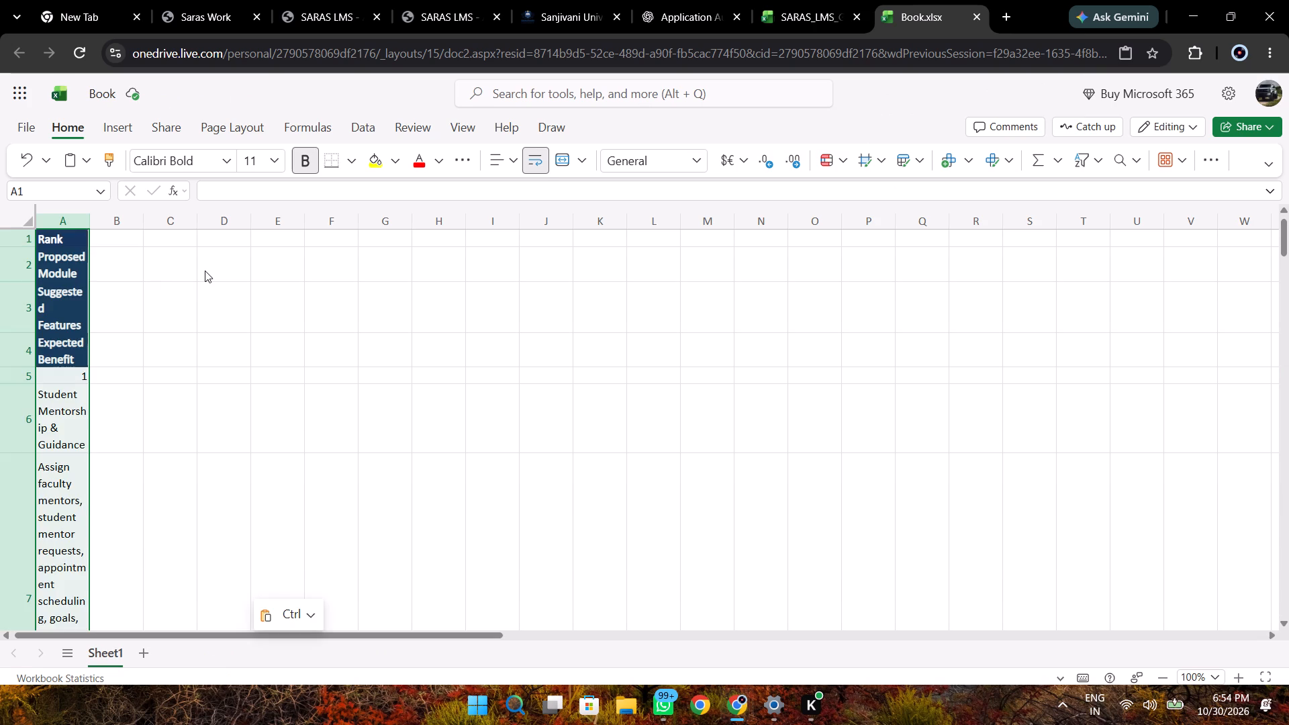
scroll(205, 271, "right", 1)
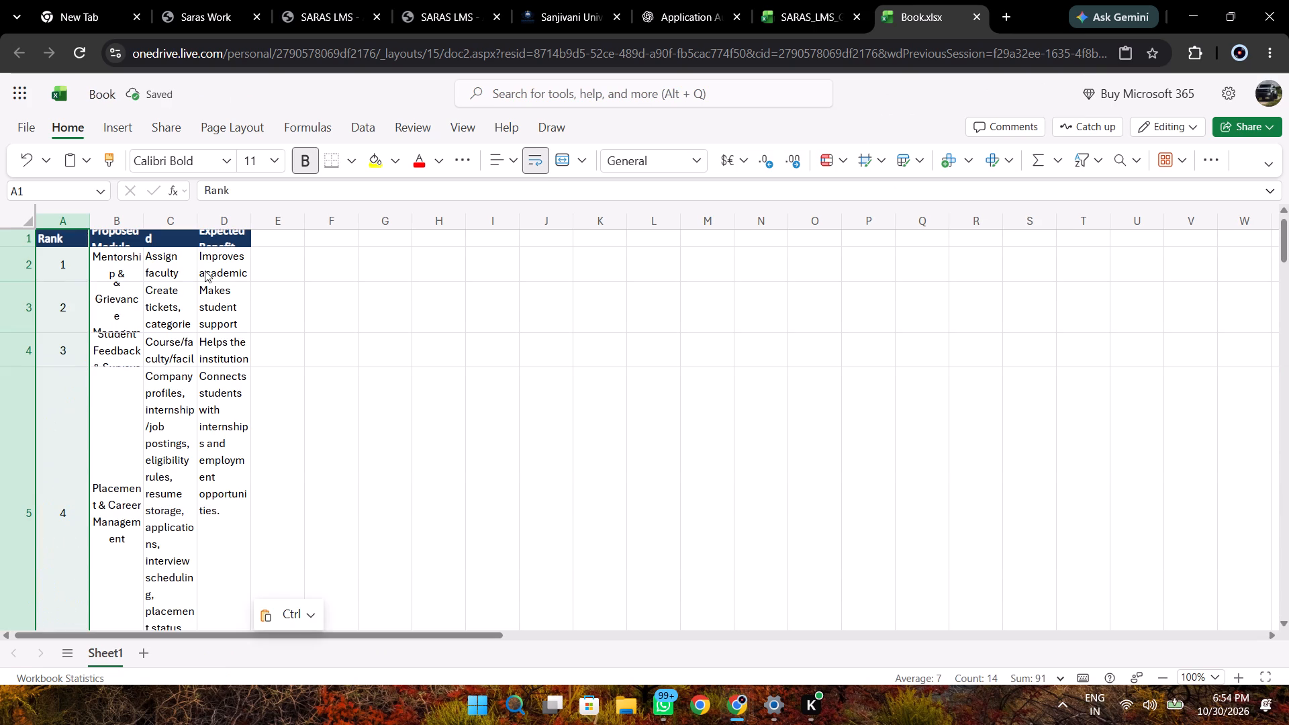
scroll(205, 271, "right", 1)
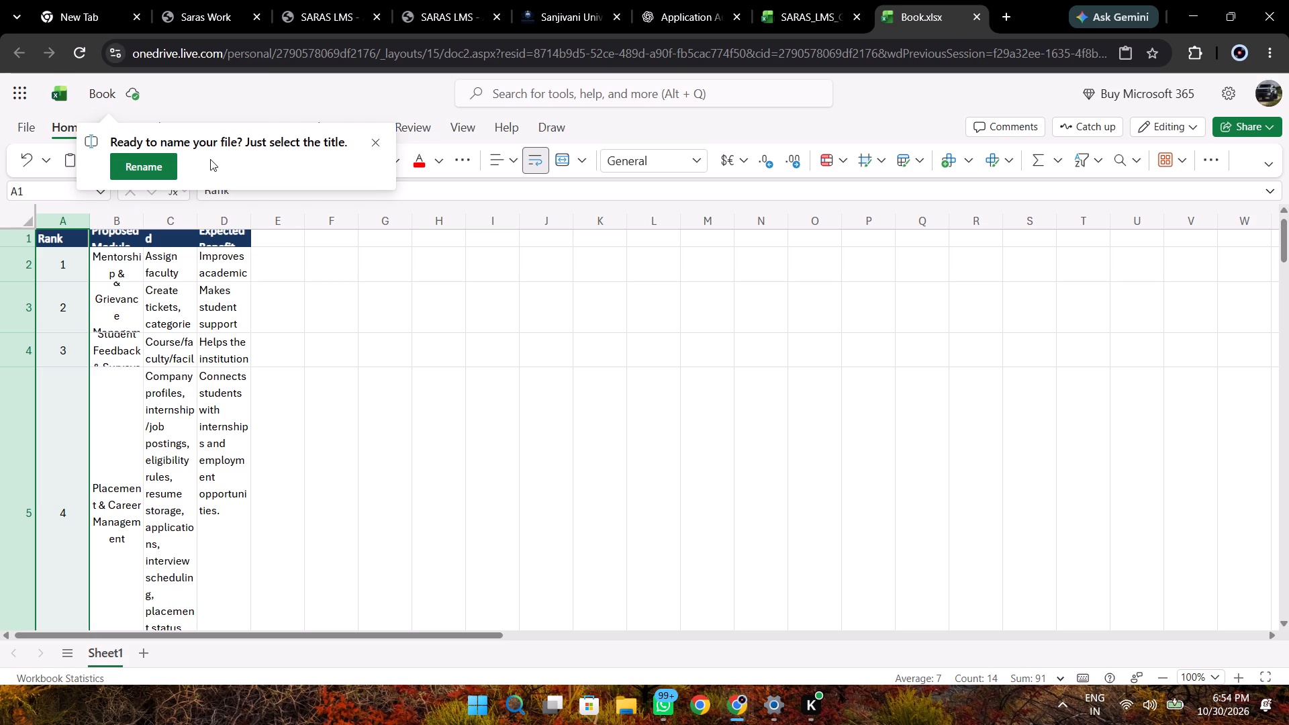
left_click(374, 144)
Fit the widths of columns A, B and C to their contents in the new workbook, and try the same for column D.
double_click(85, 220)
double_click(91, 220)
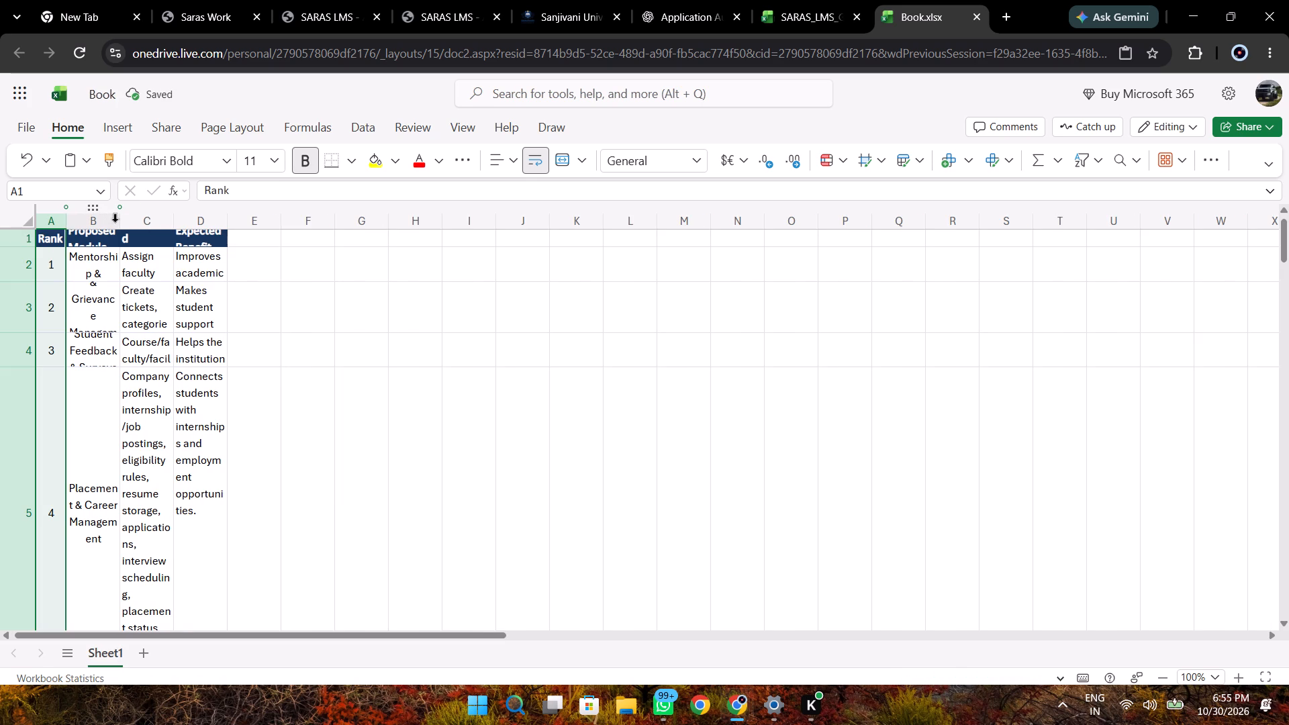
double_click(120, 222)
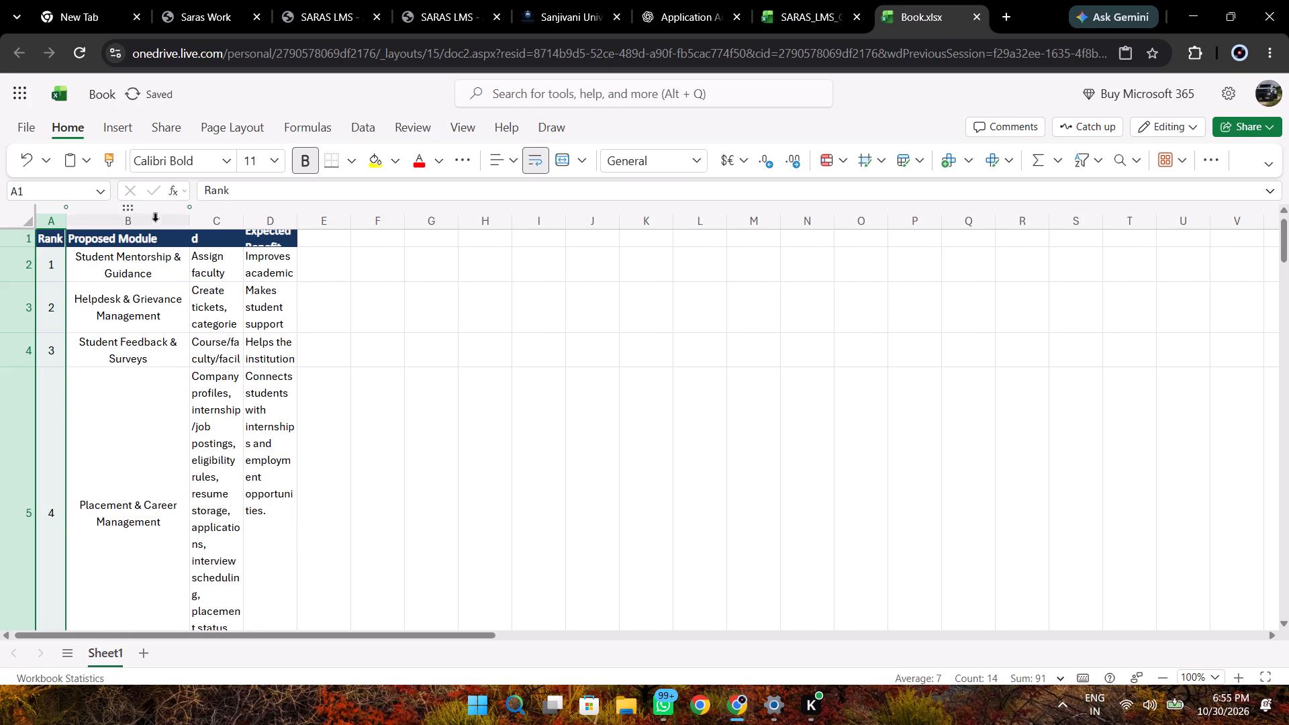
double_click(191, 222)
double_click(243, 220)
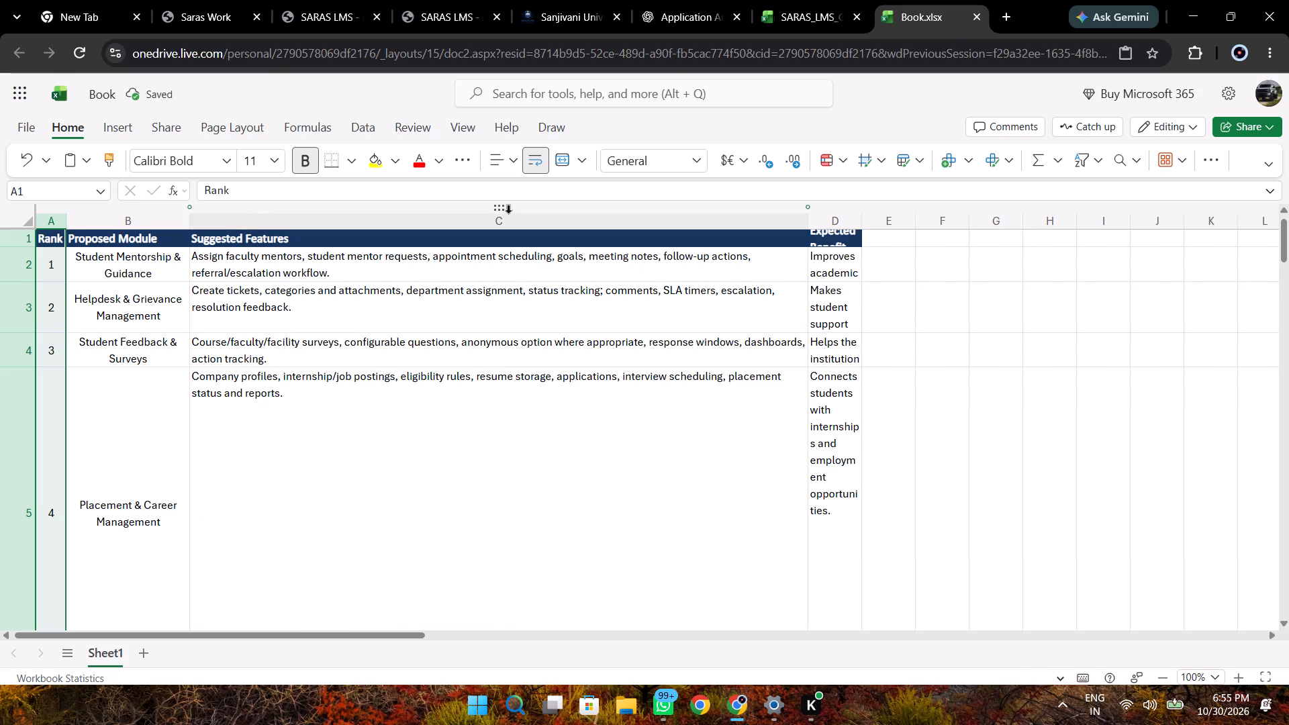
double_click(809, 215)
double_click(861, 222)
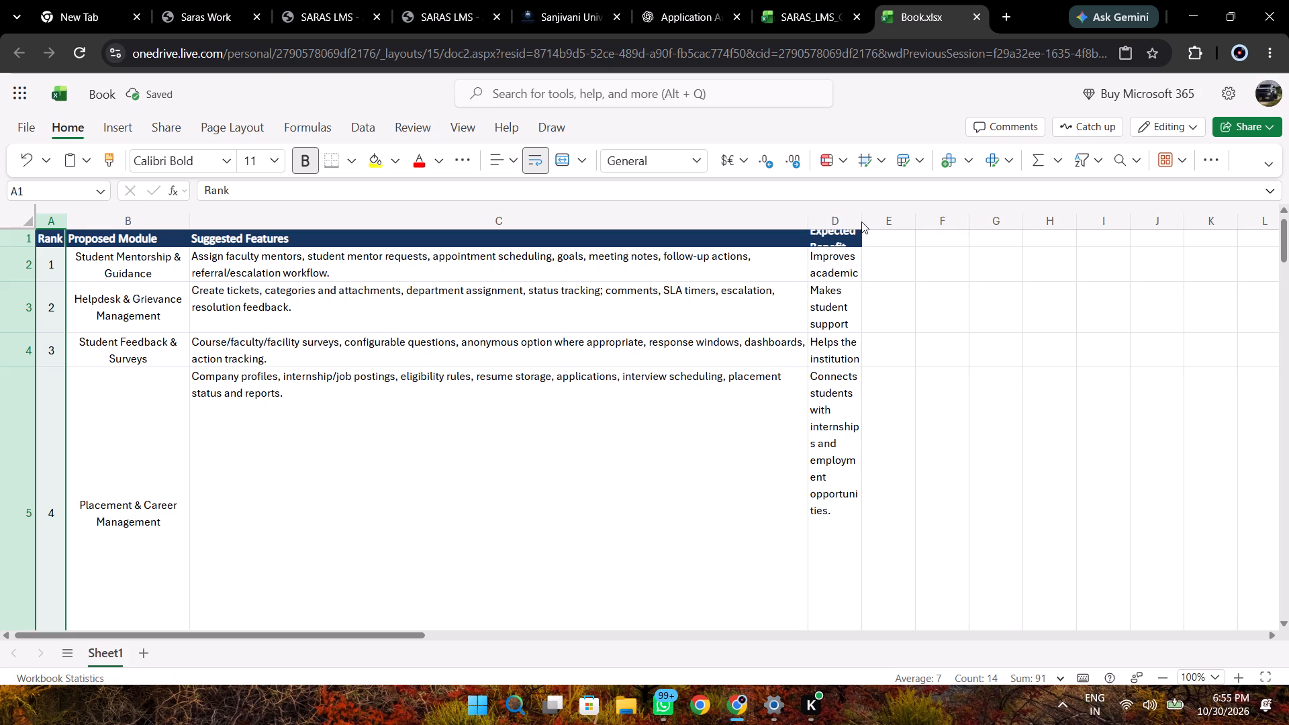
double_click(863, 223)
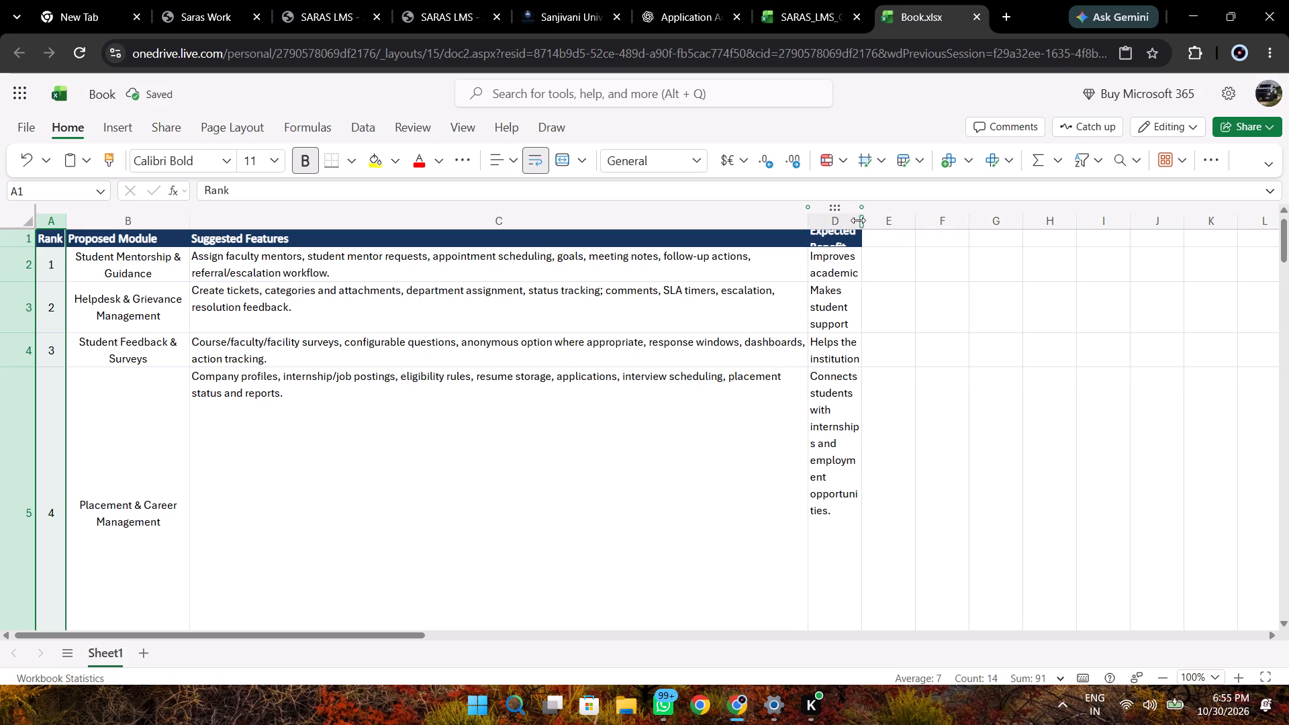
double_click(859, 220)
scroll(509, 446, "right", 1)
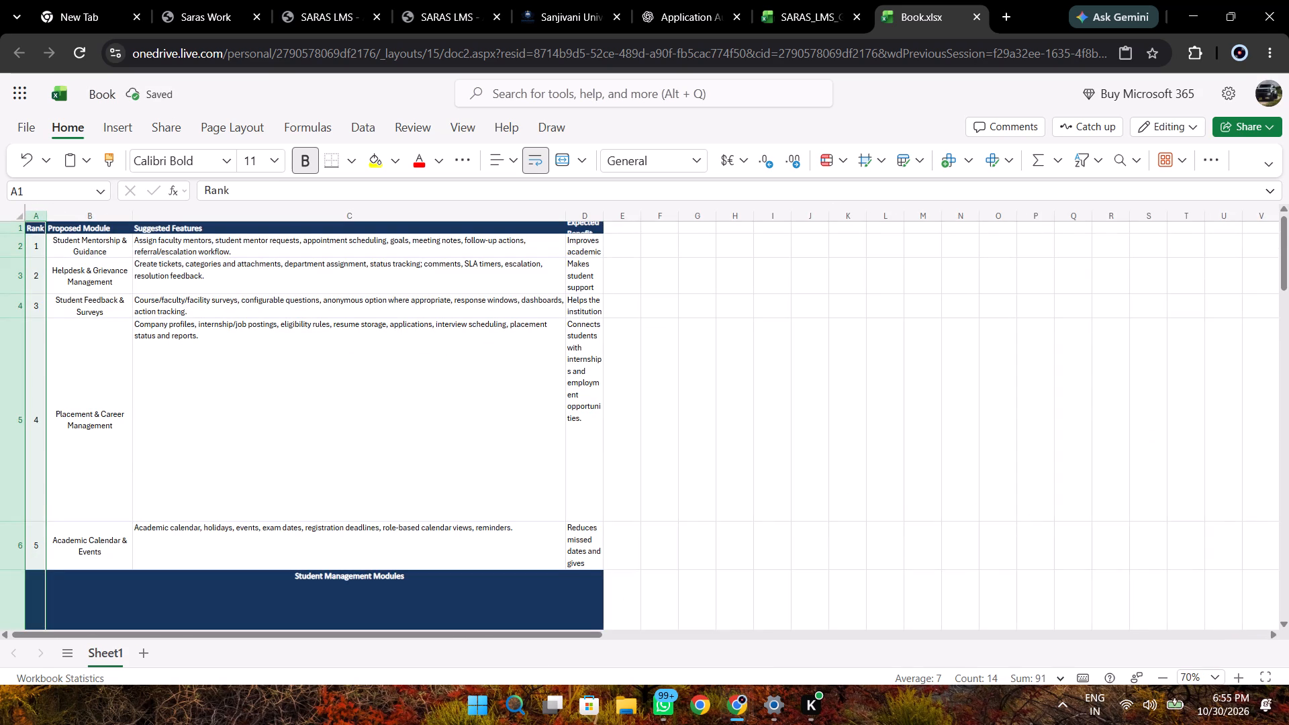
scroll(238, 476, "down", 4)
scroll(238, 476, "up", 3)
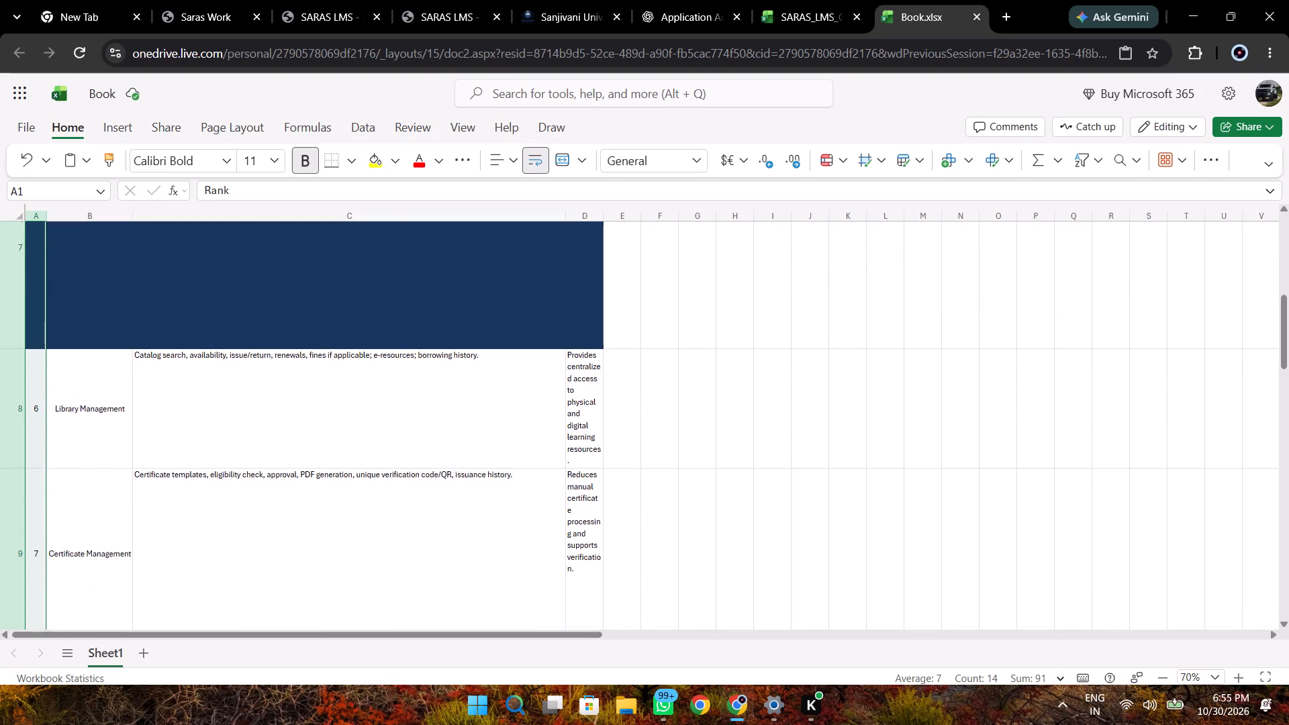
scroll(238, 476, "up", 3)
Switch to the SARAS LMS workbook and try to rename it, replacing its whole file name with Pro.
left_click(808, 0)
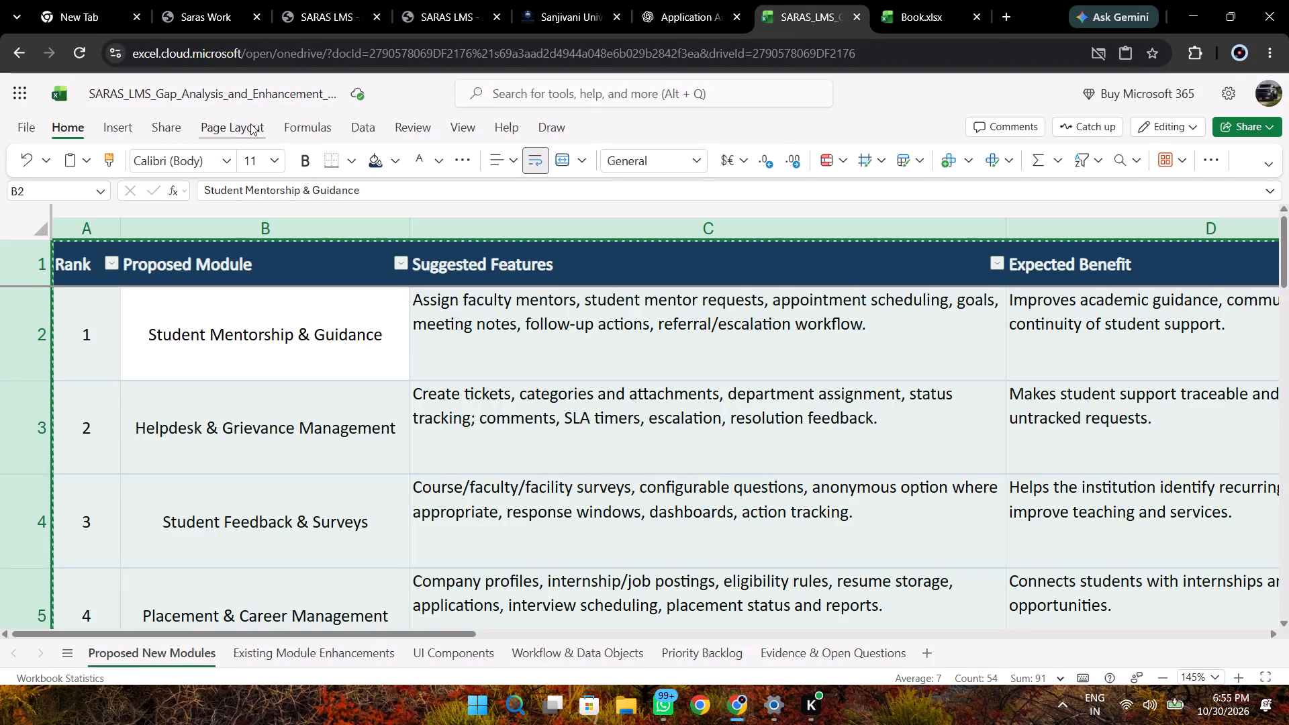
left_click(299, 84)
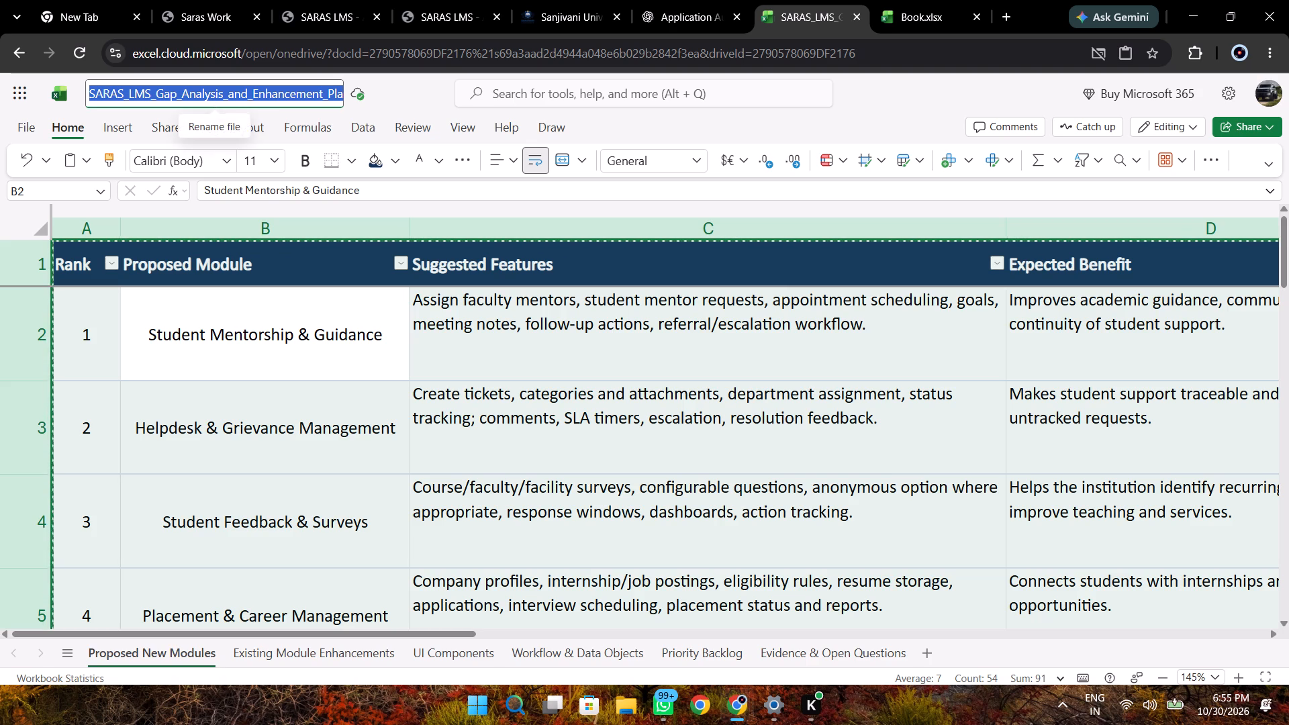
left_click(244, 97)
double_click(244, 97)
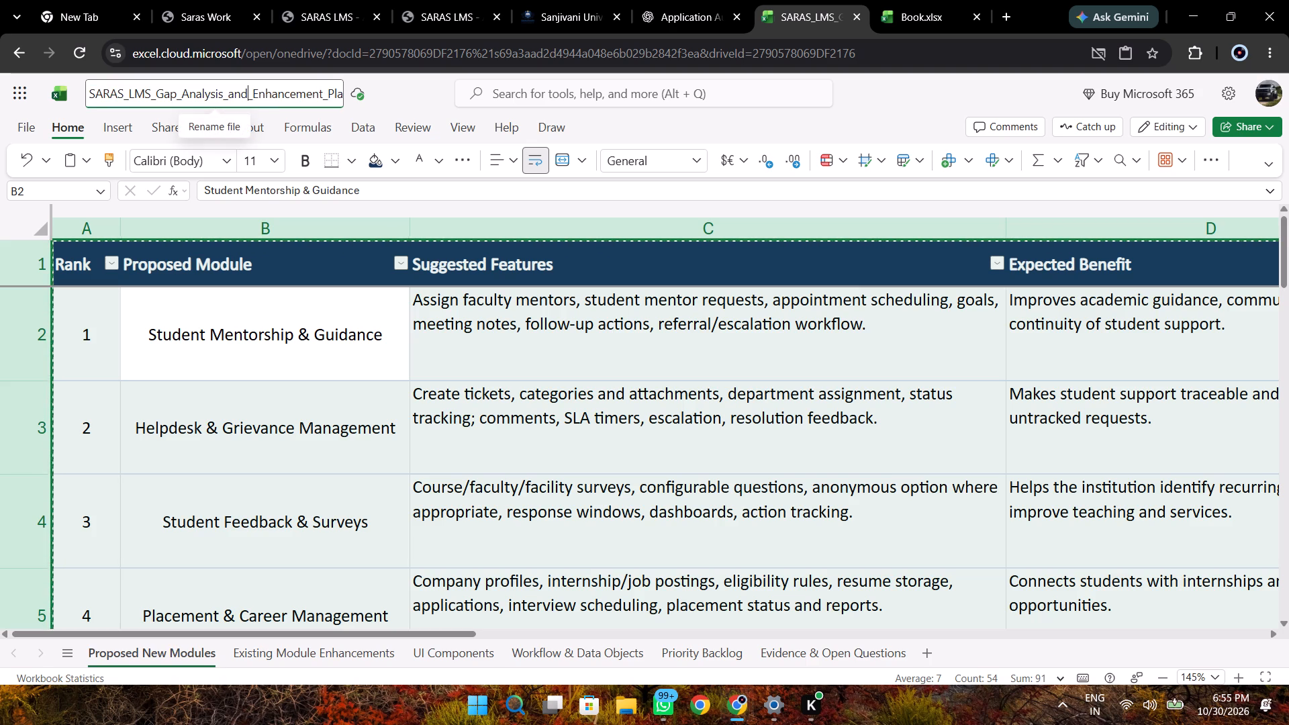
key("BackSpace")
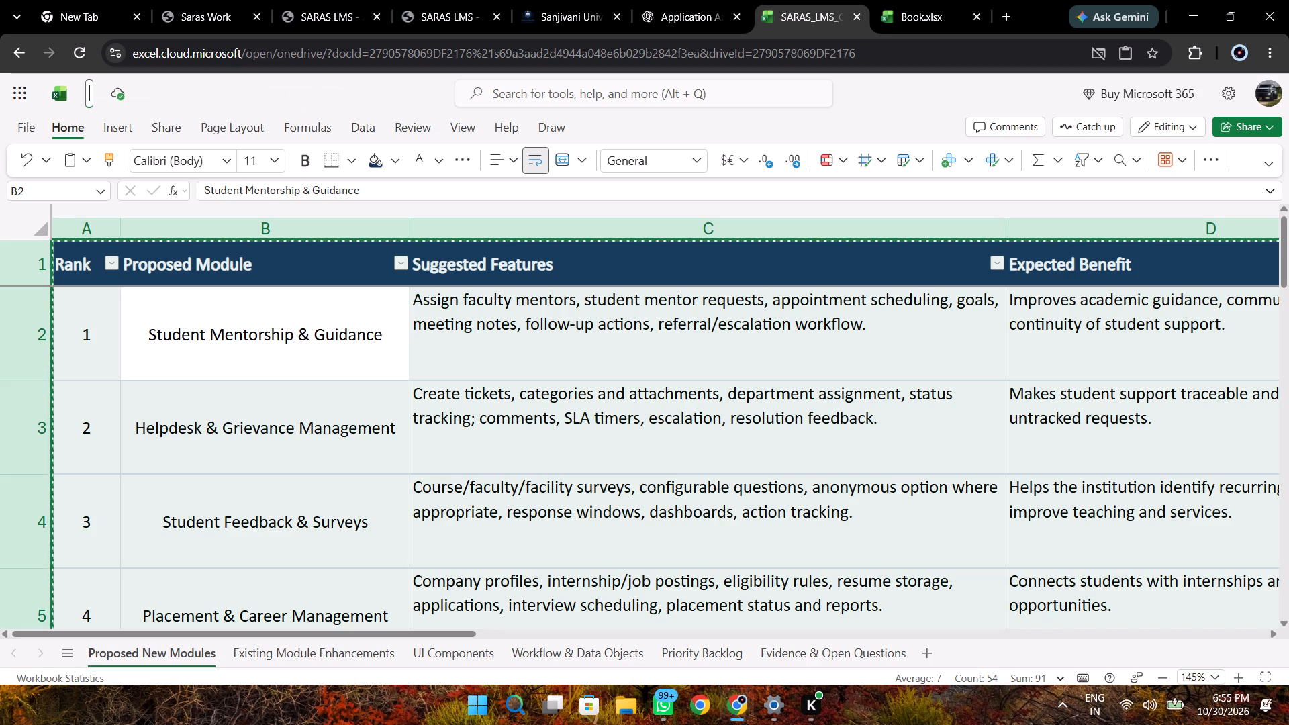
key("shift+p")
type("ro")
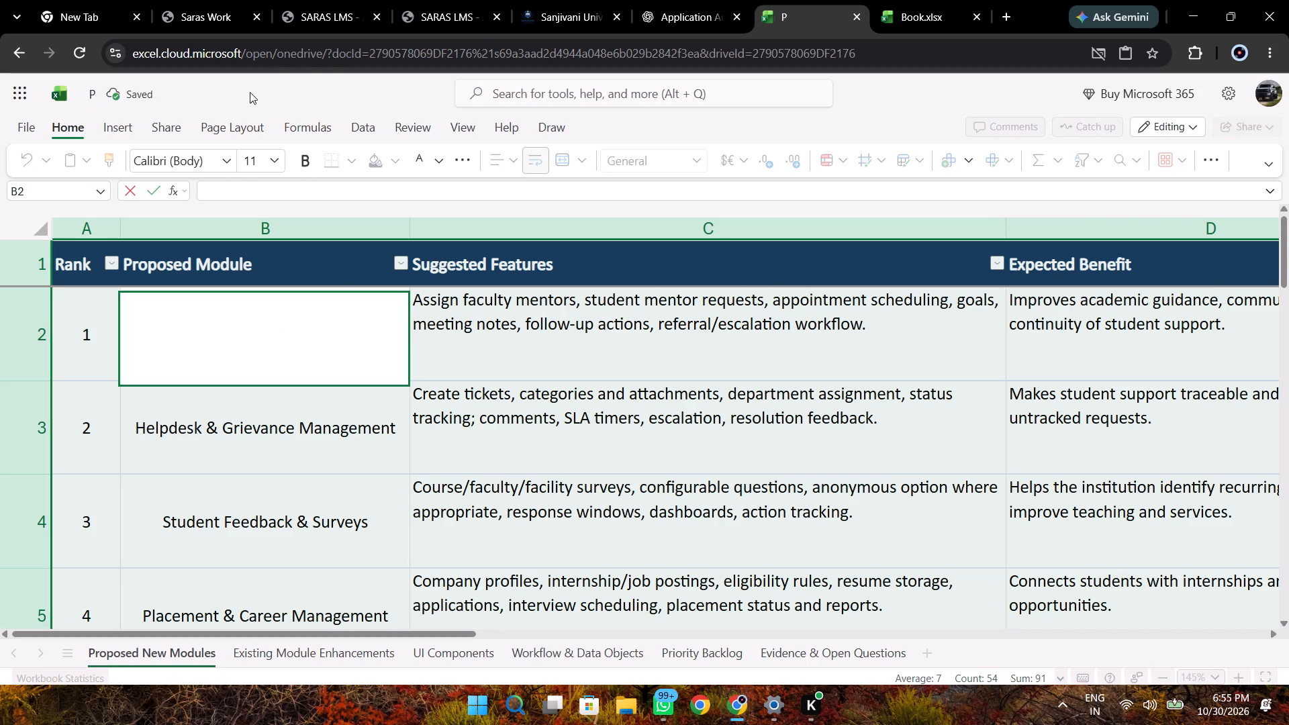
Undo the accidental overwrite of cell B2, the first entry in the Proposed Module column.
key("ctrl+z")
left_click(389, 197)
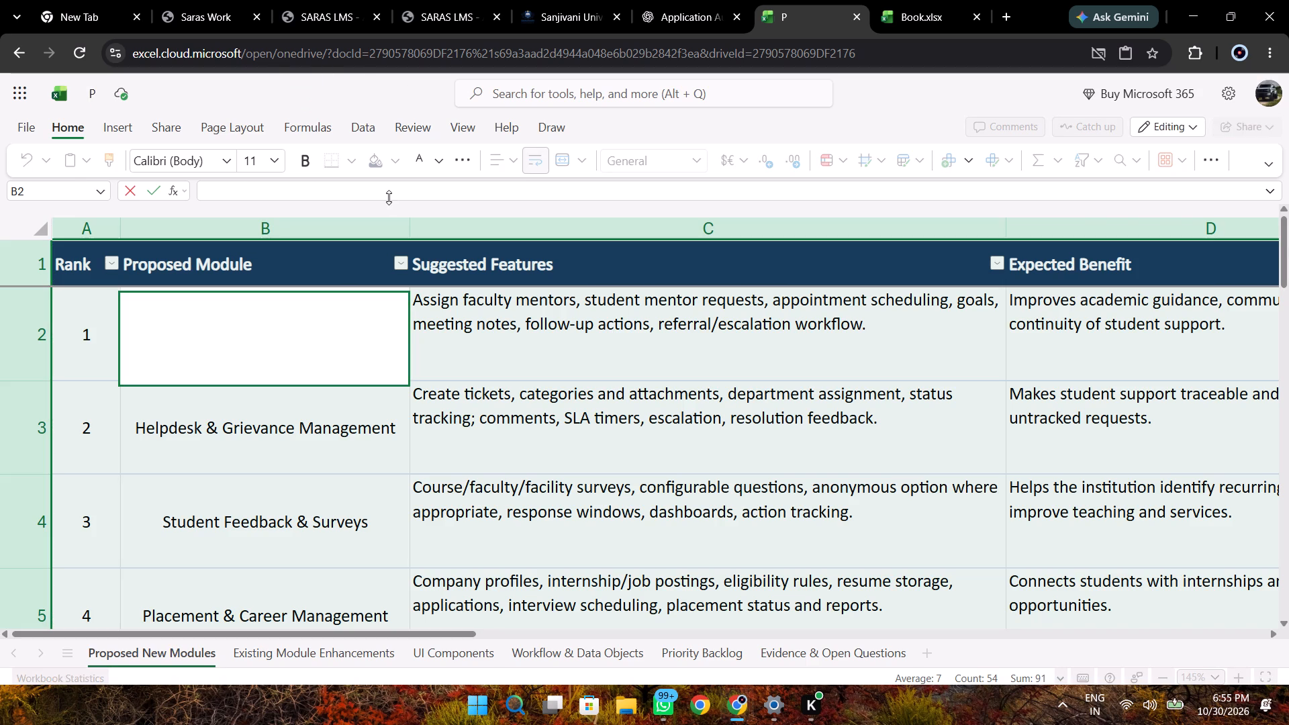
left_click(490, 362)
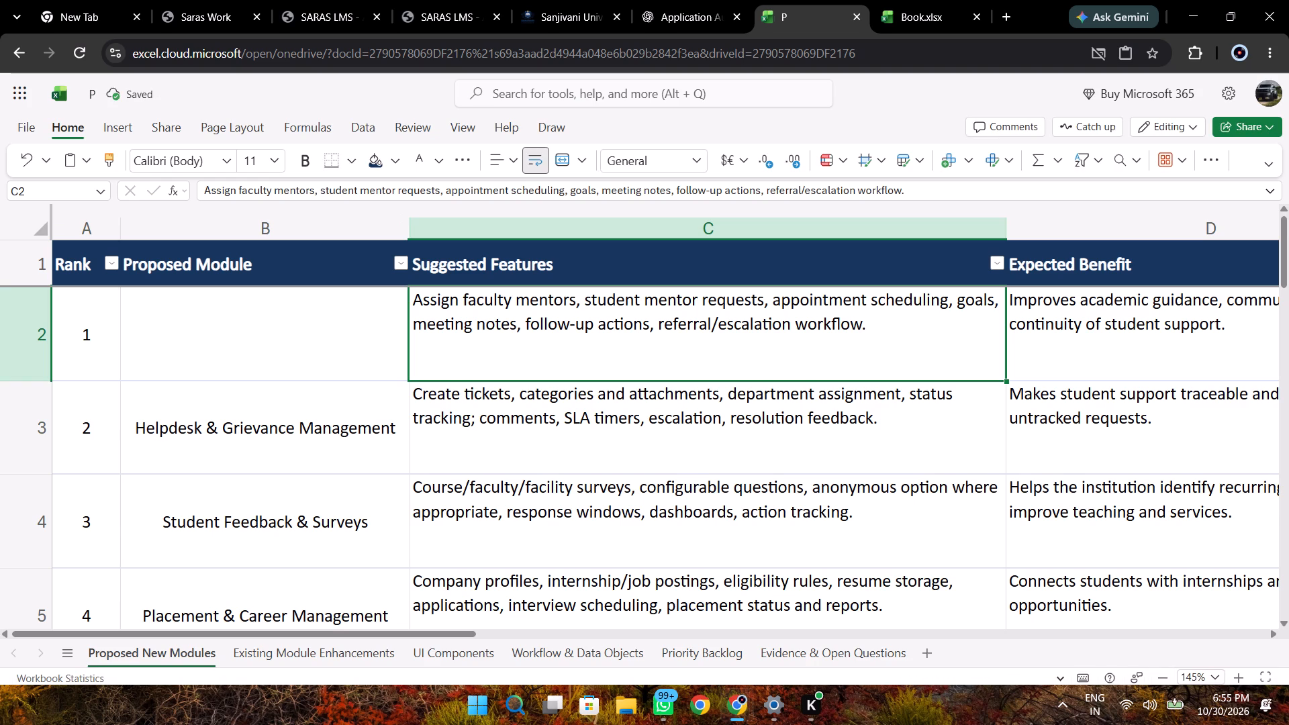
key("ctrl+z")
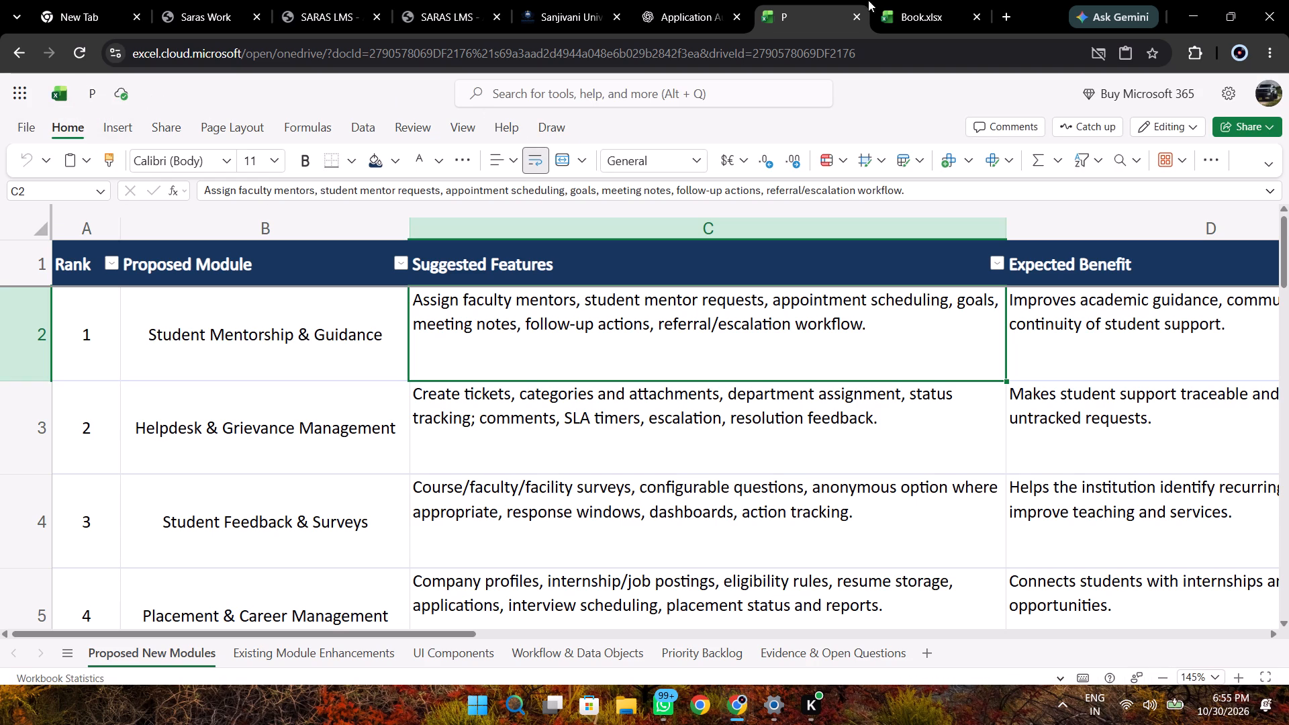
Switch to the new workbook holding the pasted modules and close it.
left_click(955, 0)
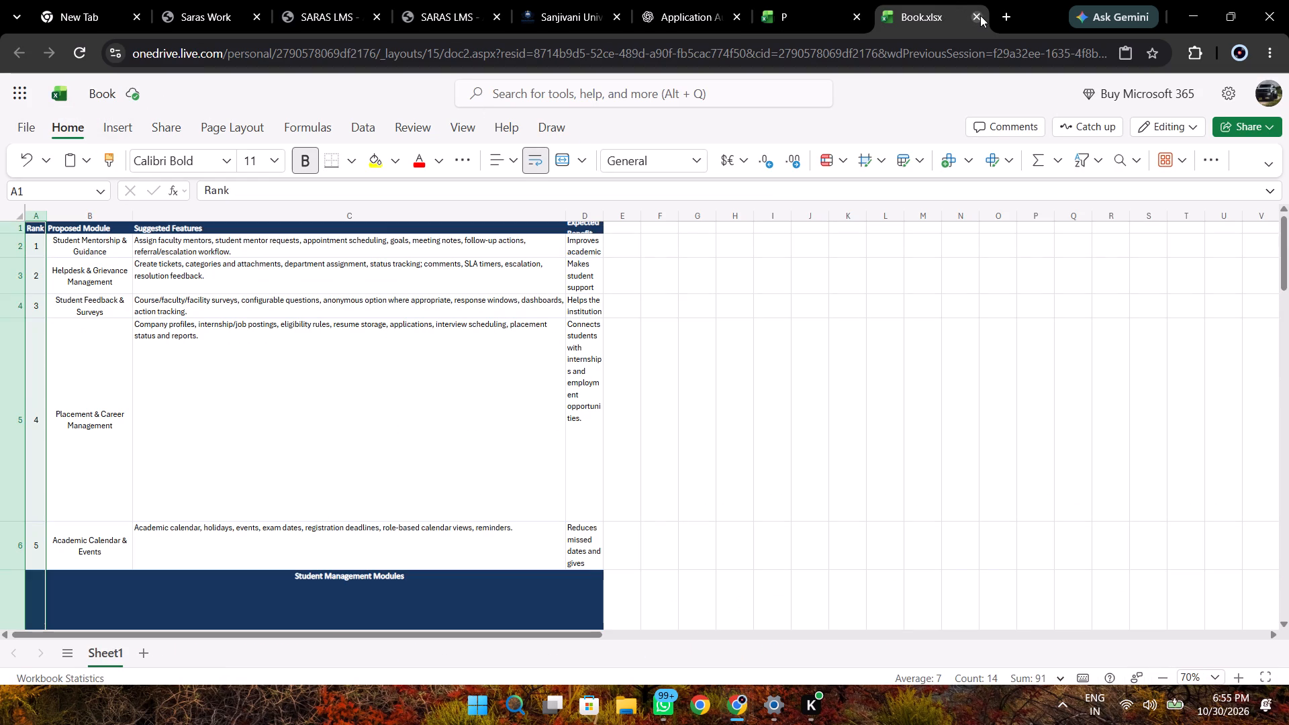
left_click(980, 15)
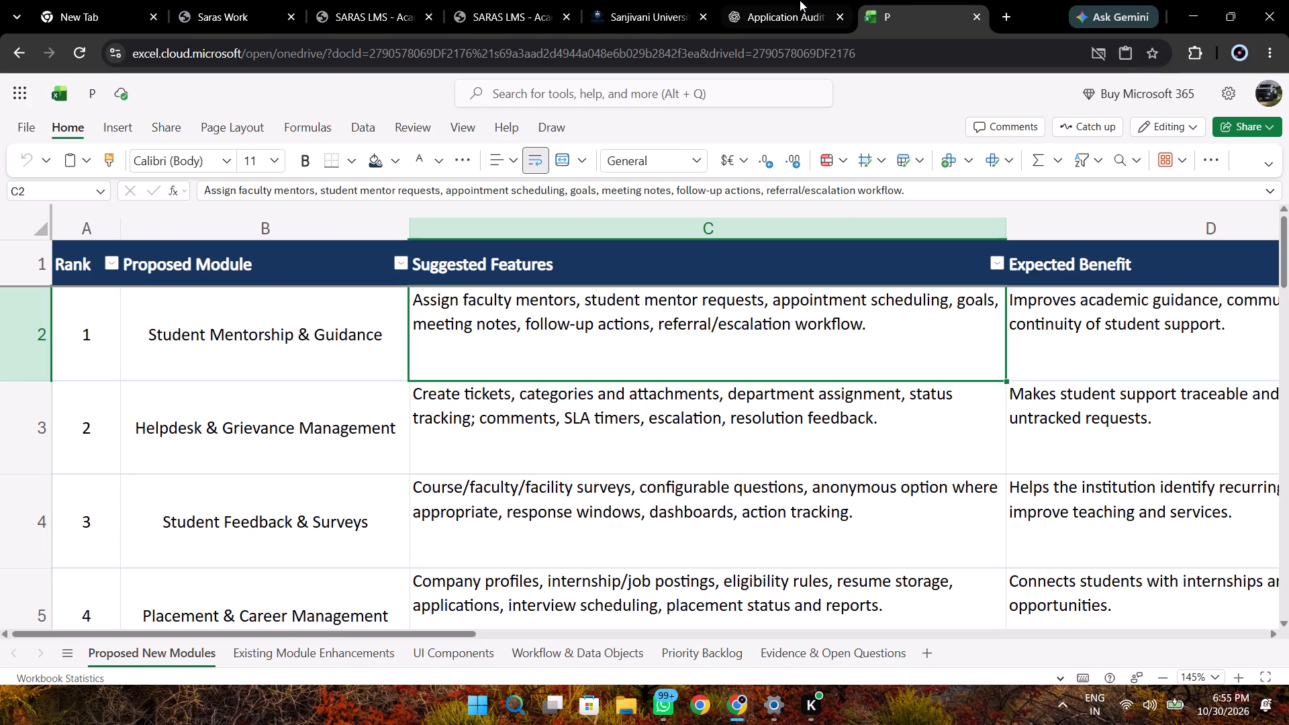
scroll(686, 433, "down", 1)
Copy the entire contents of the Proposed New Modules sheet, starting from the Rank header in cell A1.
scroll(686, 433, "down", 2)
left_click(492, 459)
double_click(374, 456)
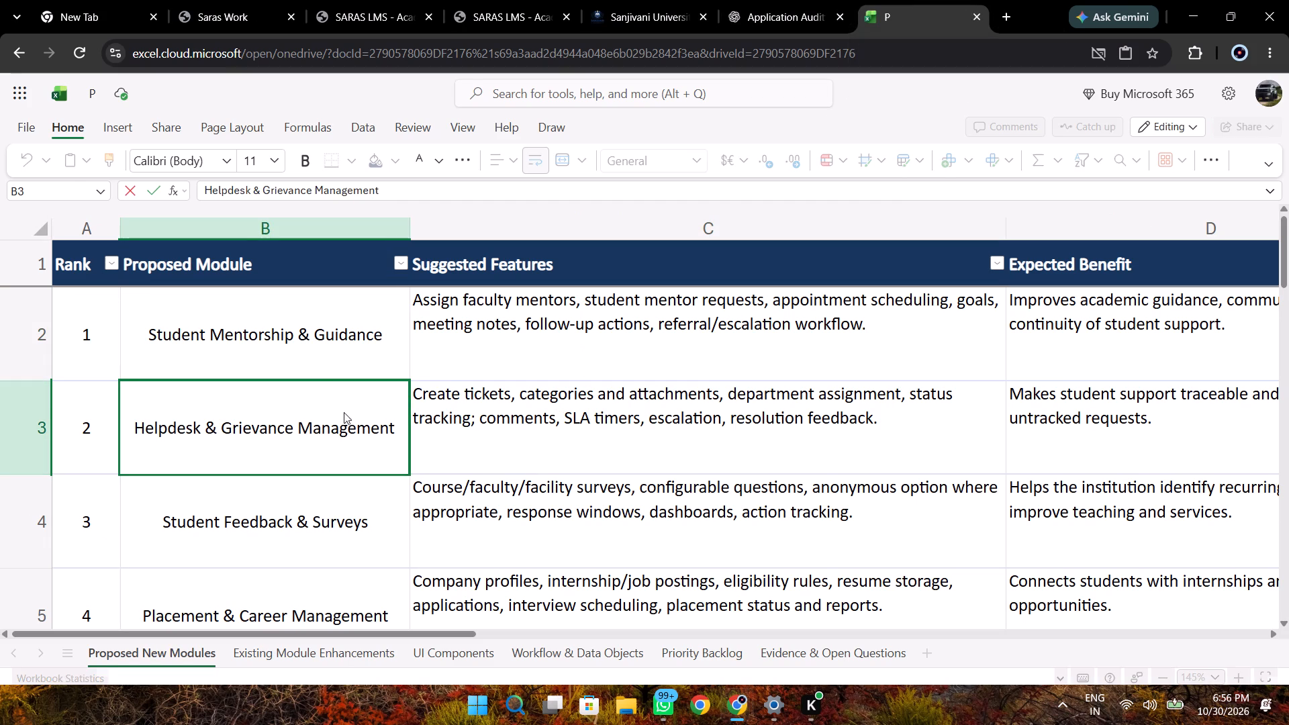
left_click(339, 344)
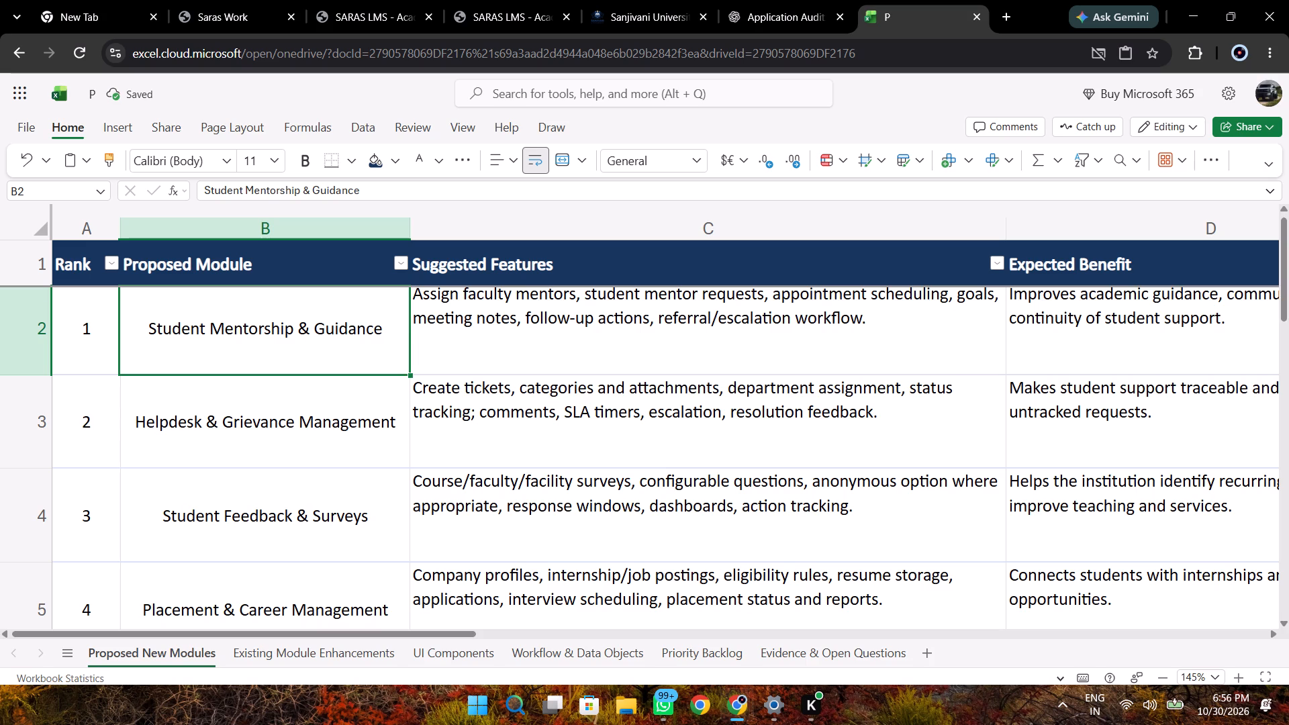
left_click(77, 277)
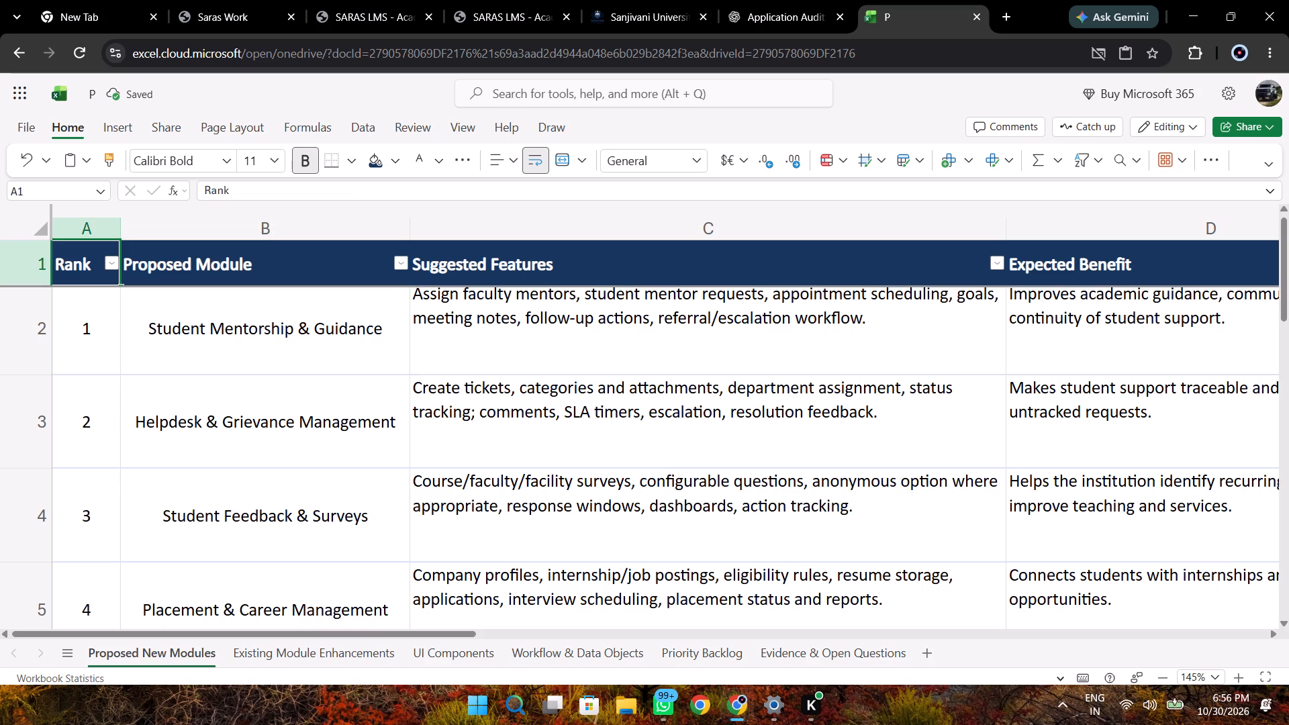
key("ctrl+a")
key("ctrl+c")
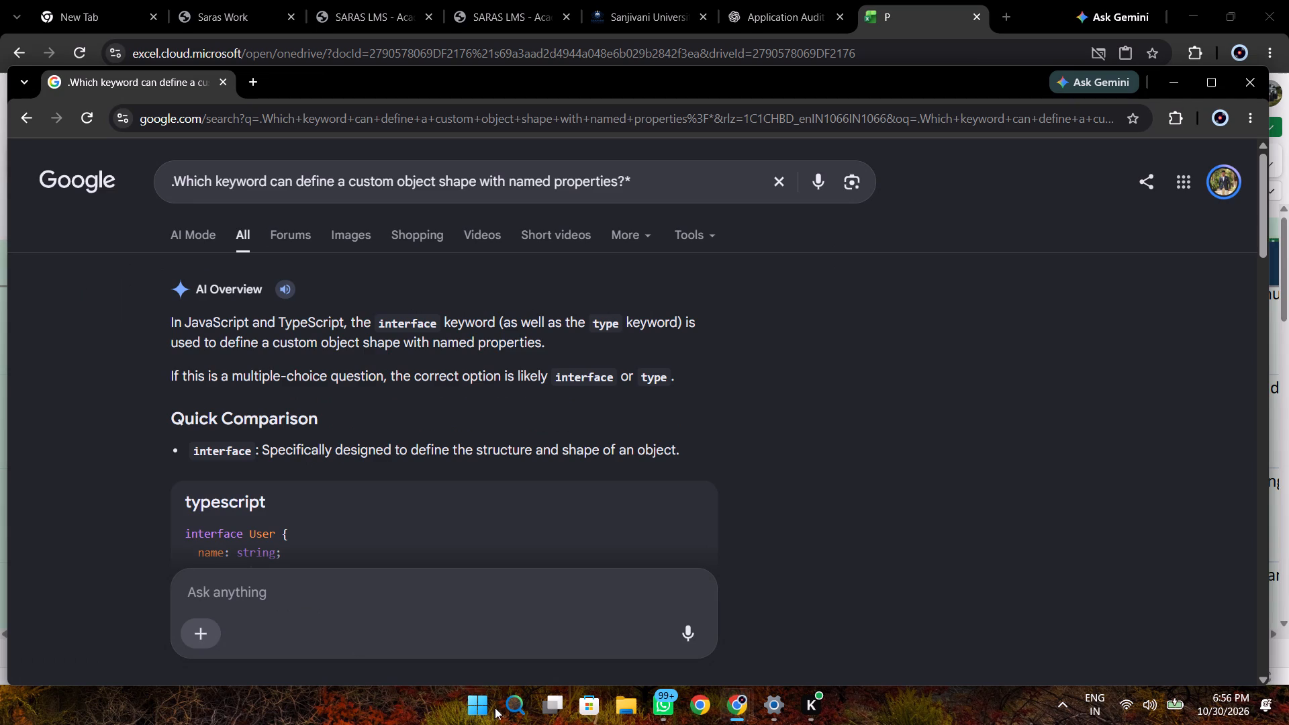
Open the desktop Excel app, create a blank workbook and dismiss the Office activation wizard.
left_click(501, 713)
type("ex")
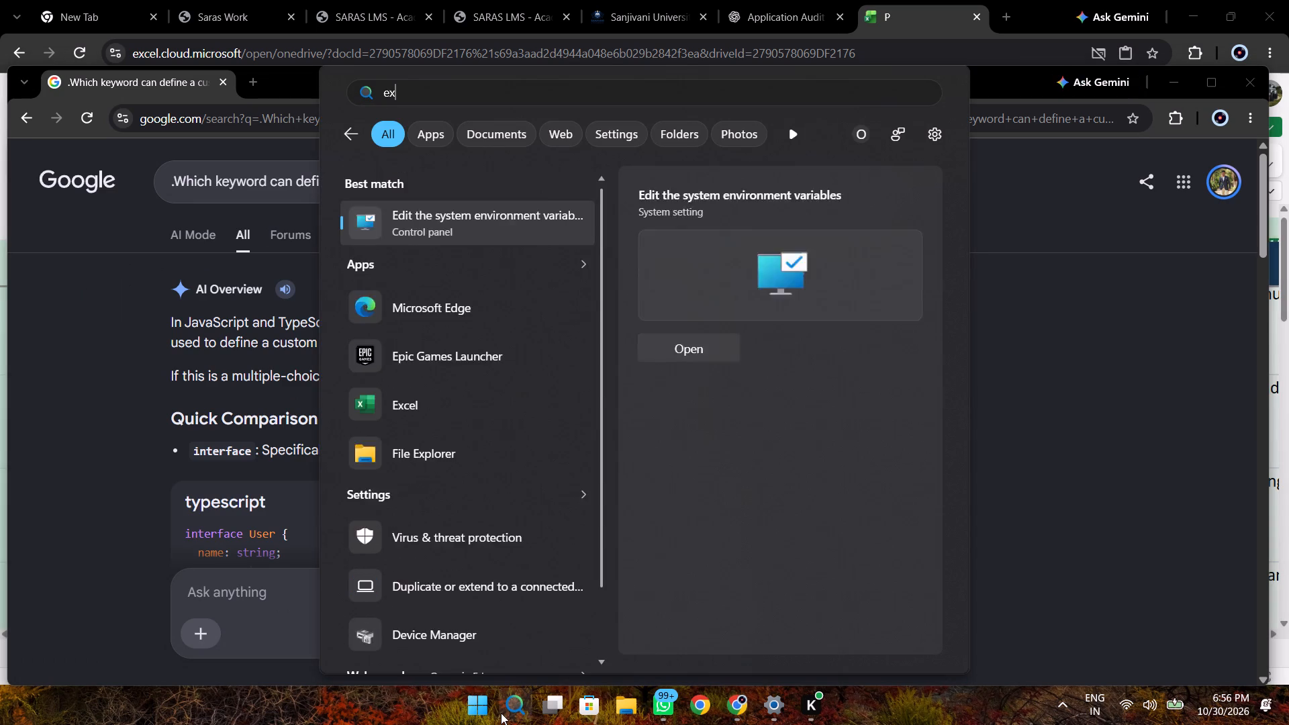
key("Return")
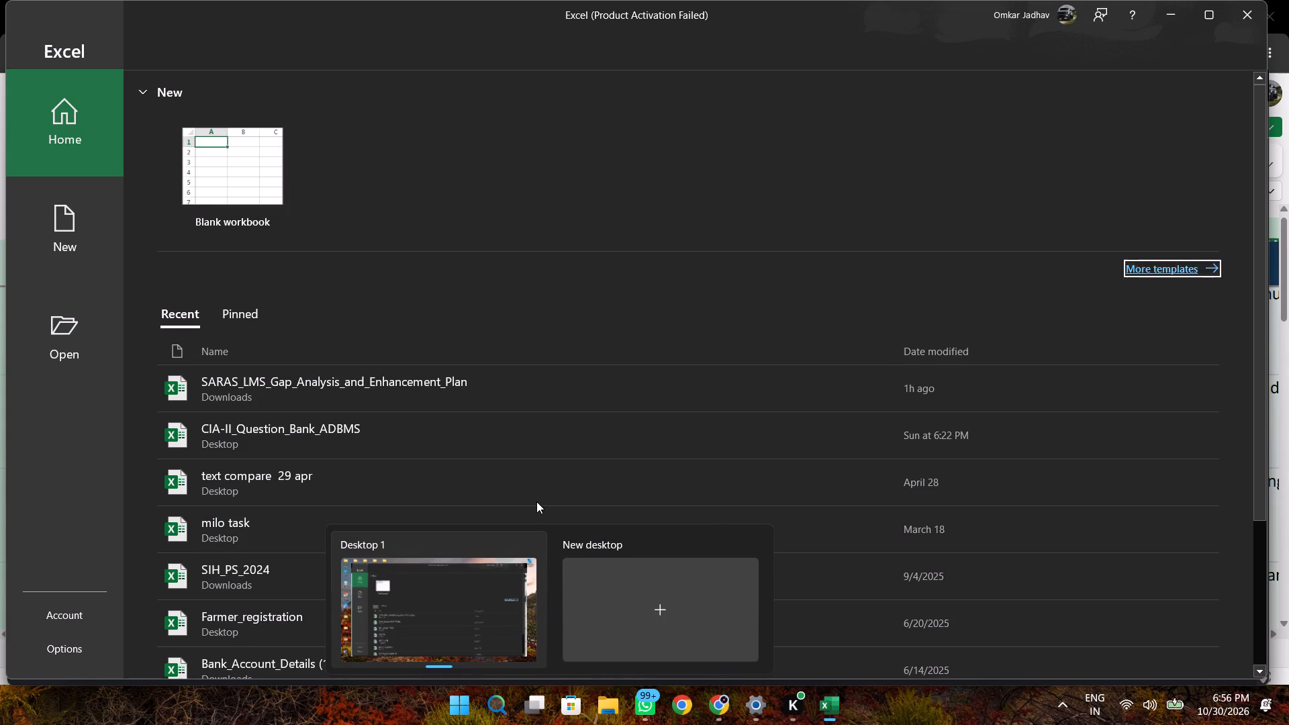
left_click(209, 148)
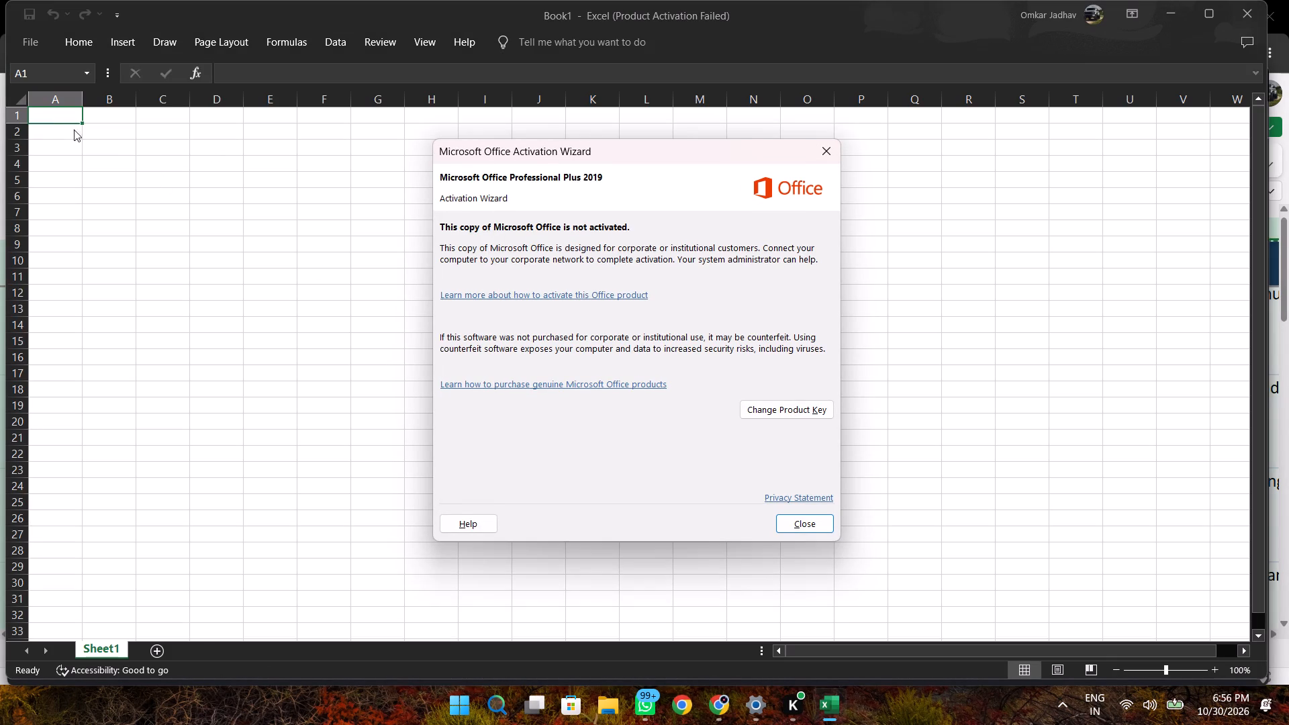
double_click(60, 119)
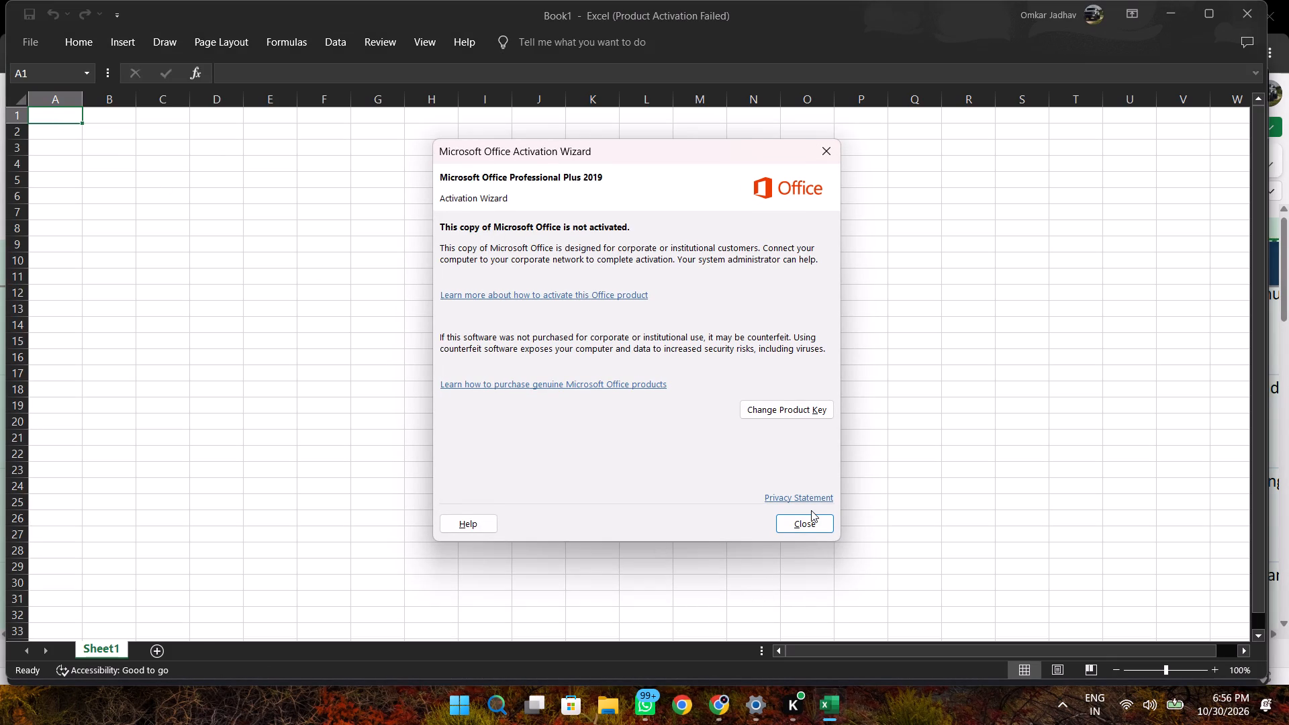
left_click(811, 510)
left_click(811, 517)
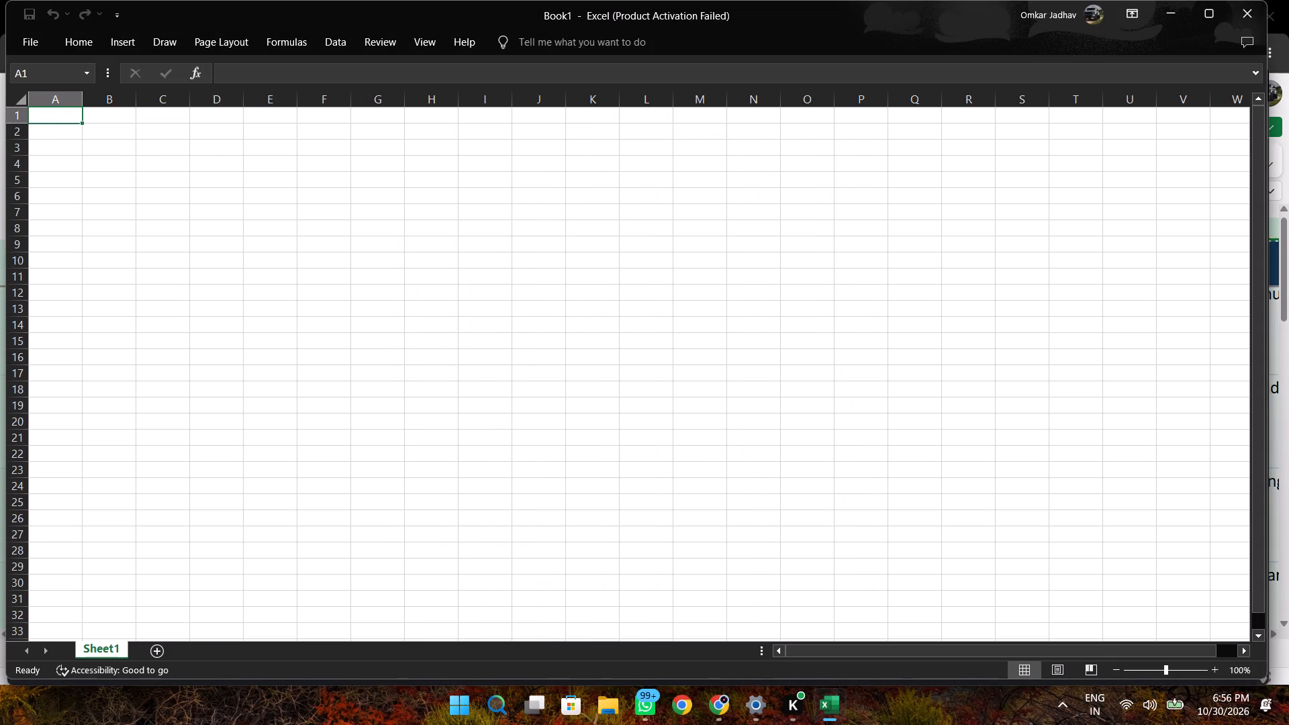
Paste the copied Proposed New Modules contents into cell A1 of the blank workbook.
double_click(52, 123)
double_click(52, 113)
key("ctrl+v")
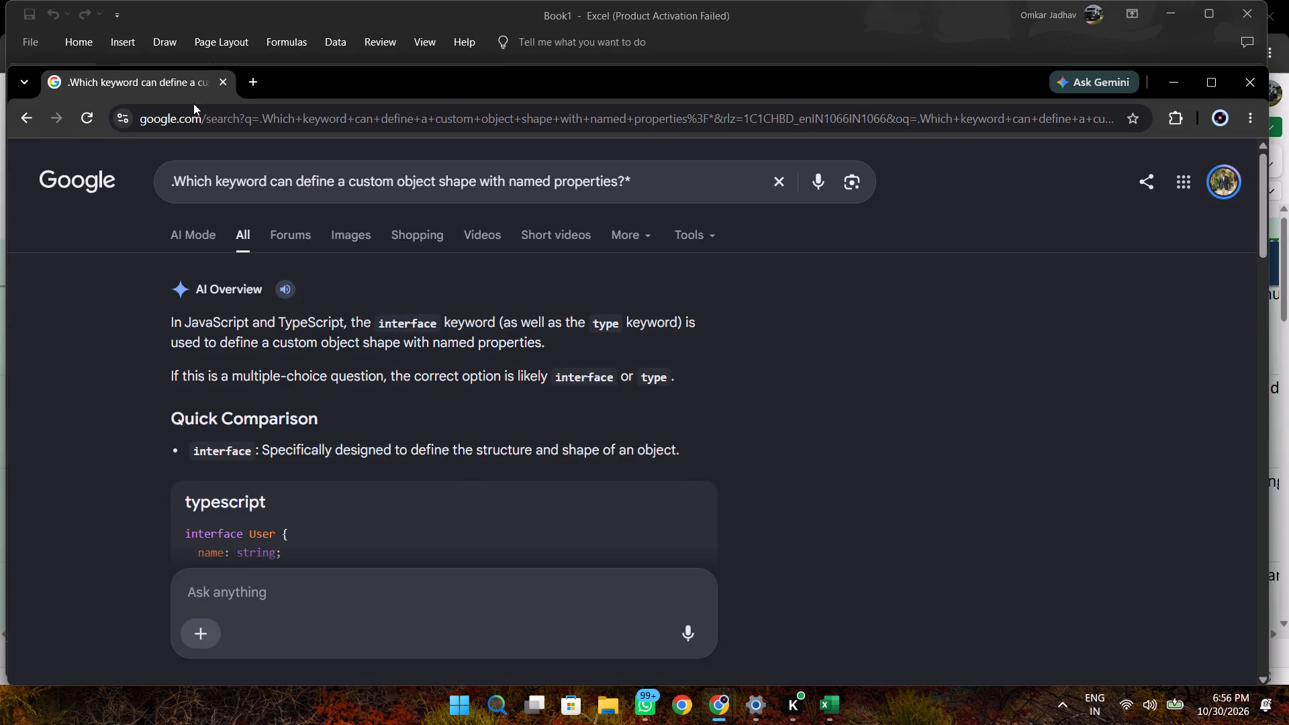